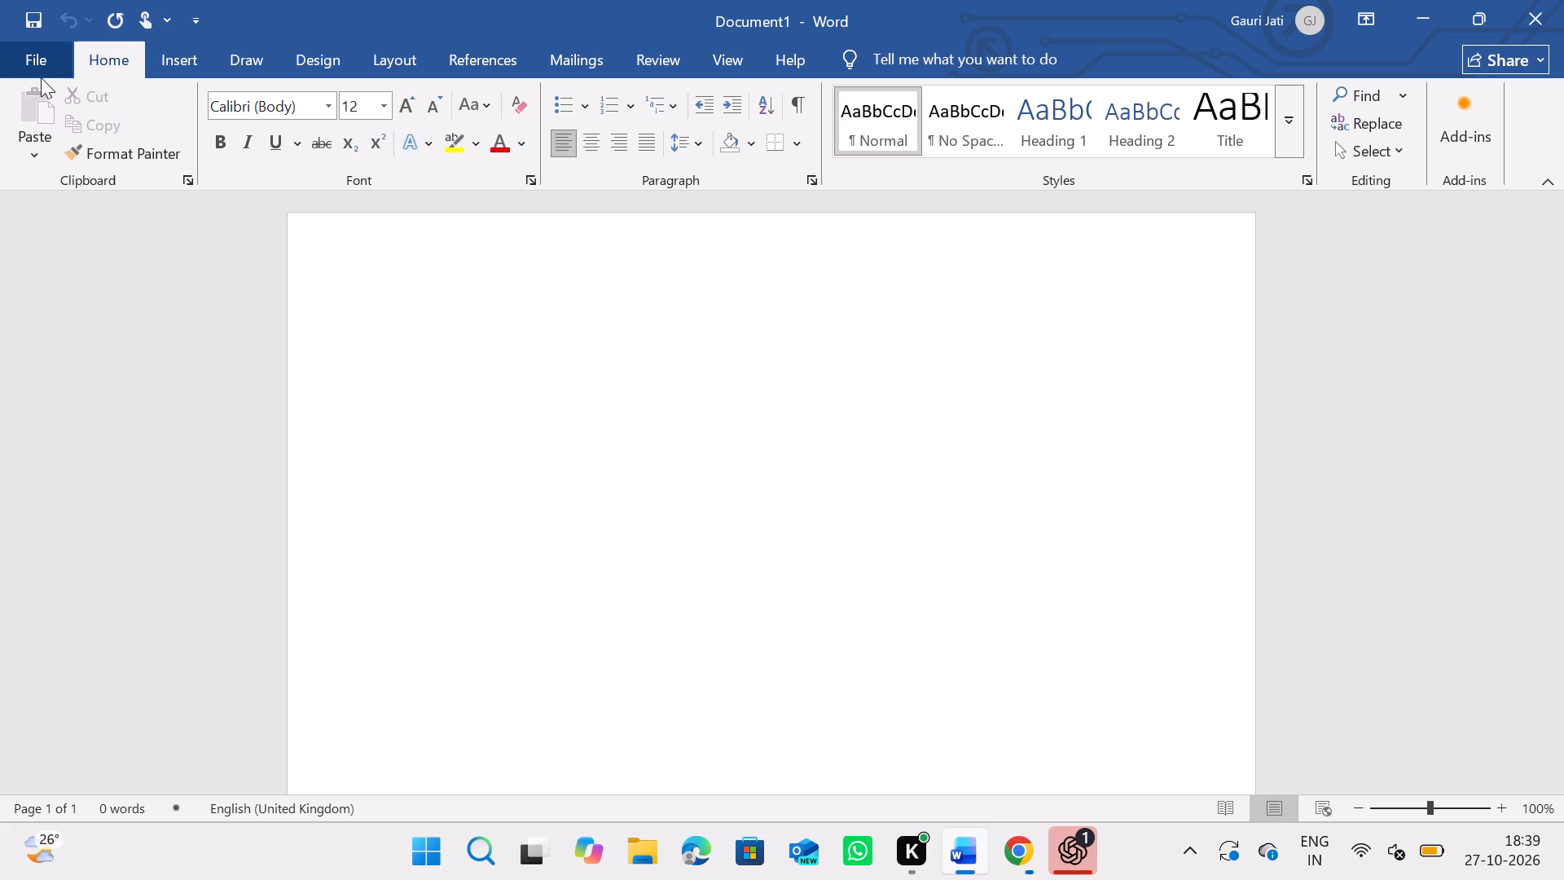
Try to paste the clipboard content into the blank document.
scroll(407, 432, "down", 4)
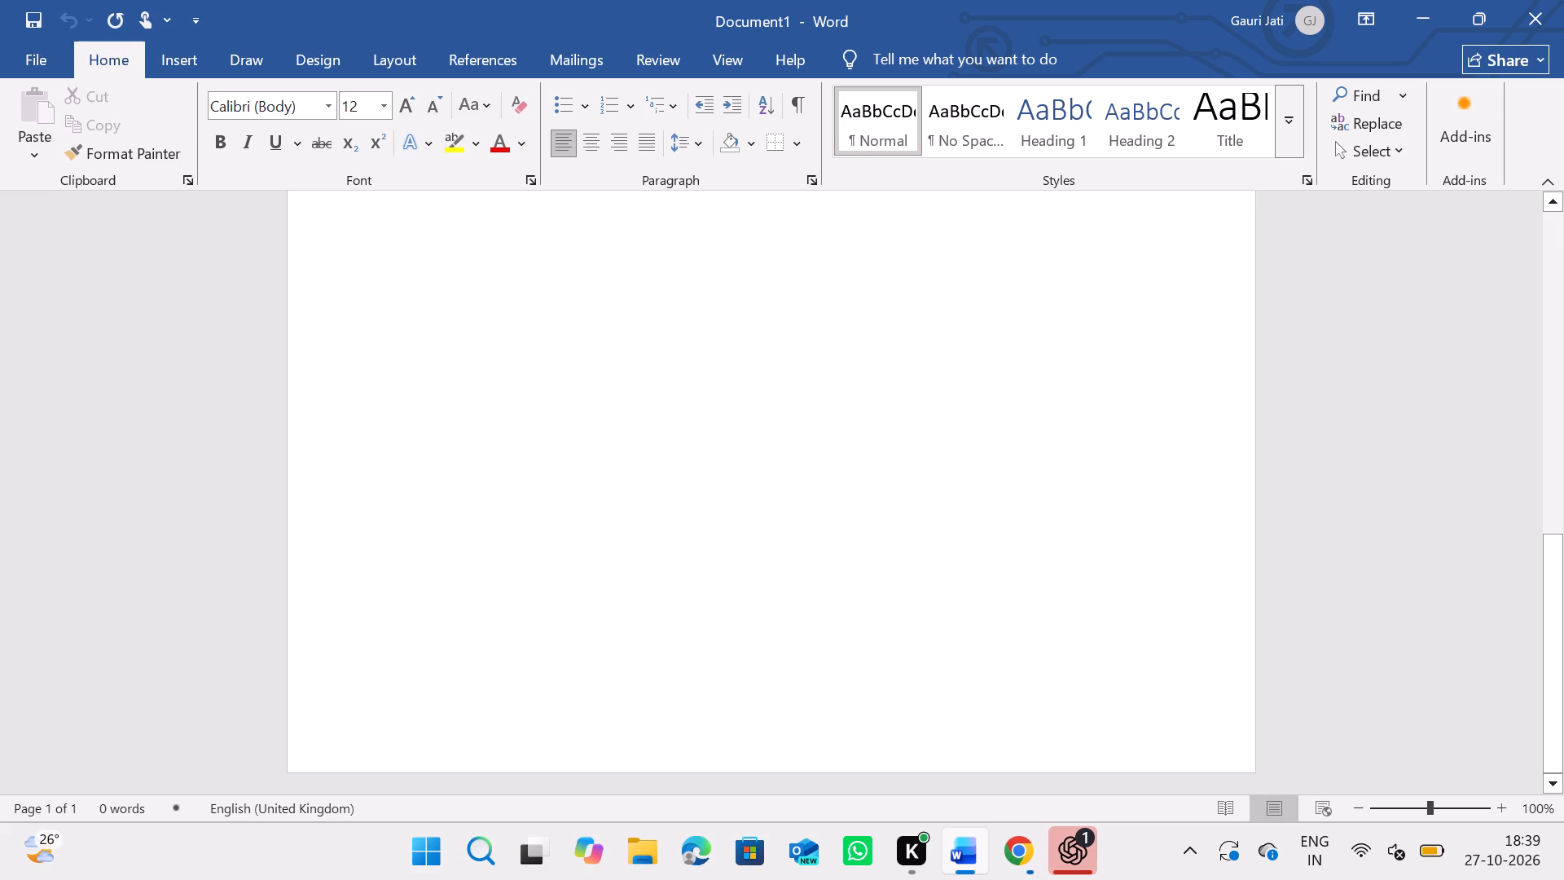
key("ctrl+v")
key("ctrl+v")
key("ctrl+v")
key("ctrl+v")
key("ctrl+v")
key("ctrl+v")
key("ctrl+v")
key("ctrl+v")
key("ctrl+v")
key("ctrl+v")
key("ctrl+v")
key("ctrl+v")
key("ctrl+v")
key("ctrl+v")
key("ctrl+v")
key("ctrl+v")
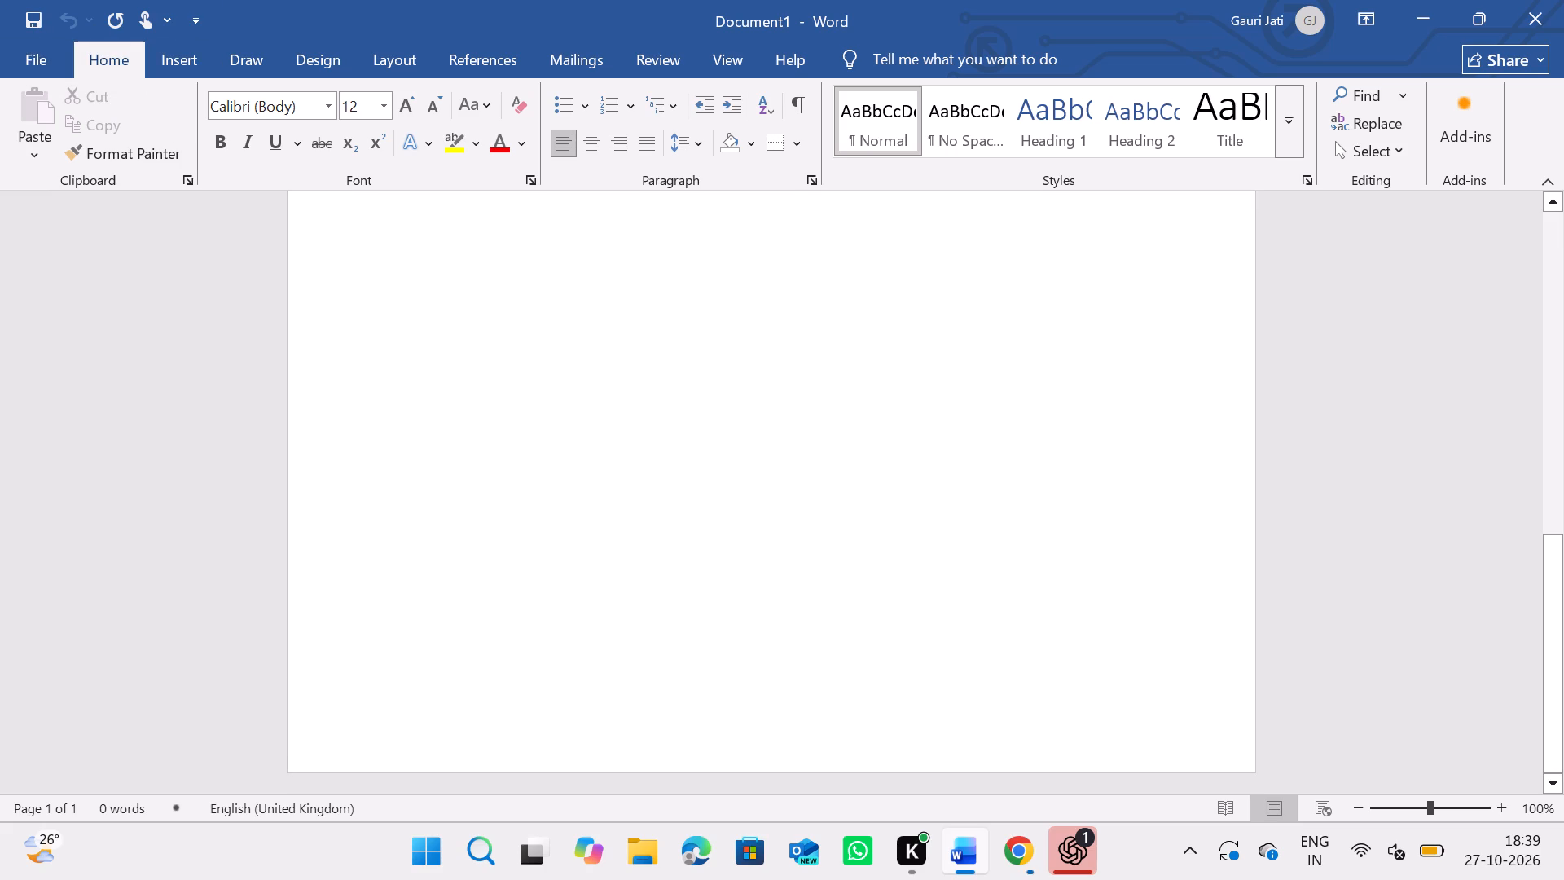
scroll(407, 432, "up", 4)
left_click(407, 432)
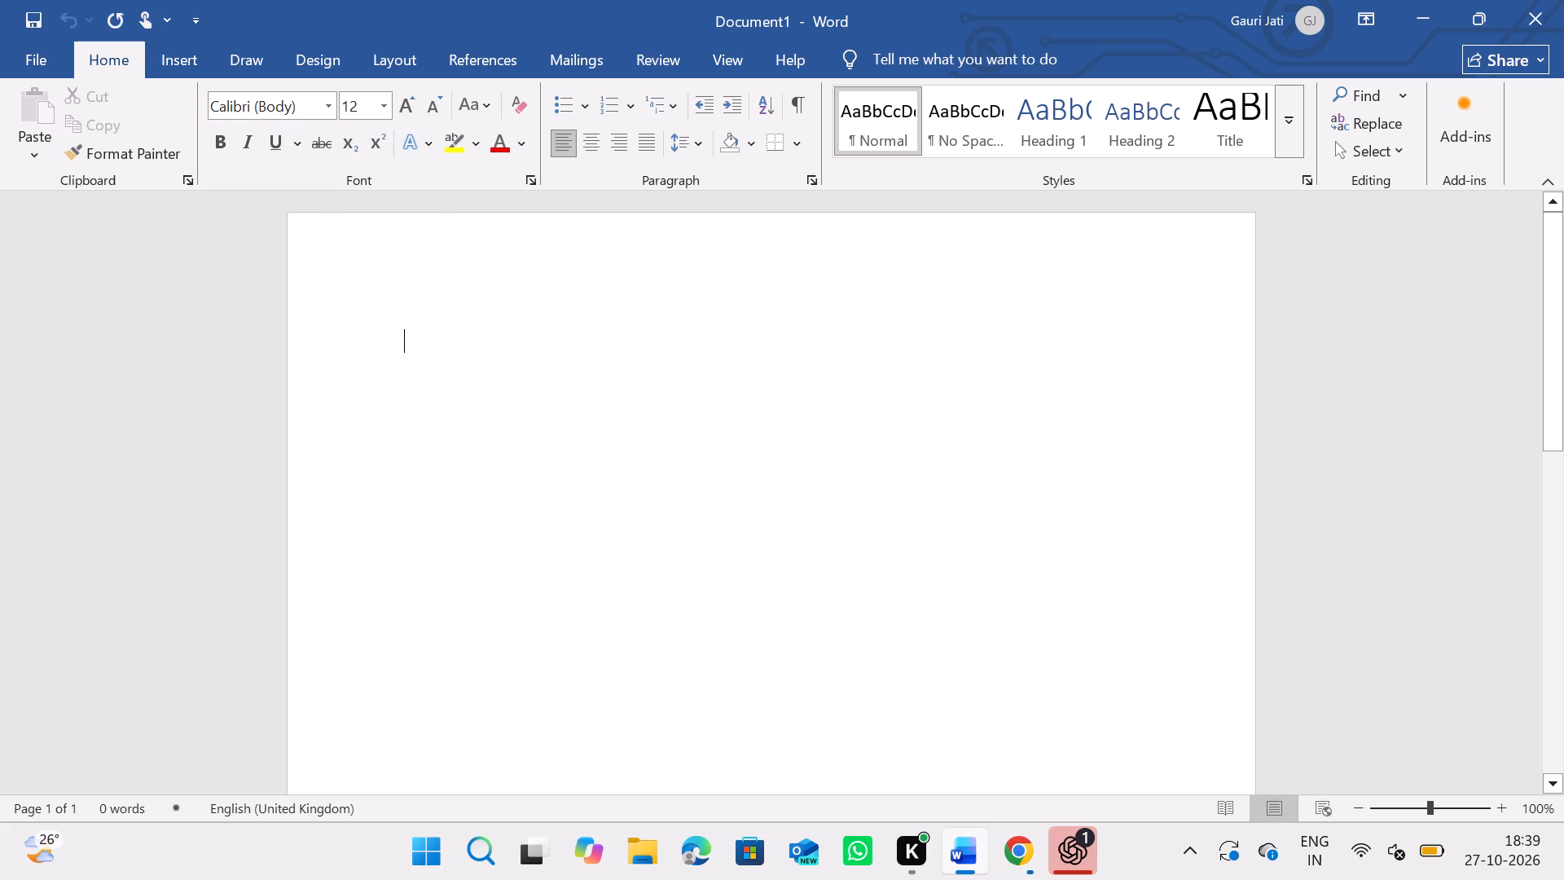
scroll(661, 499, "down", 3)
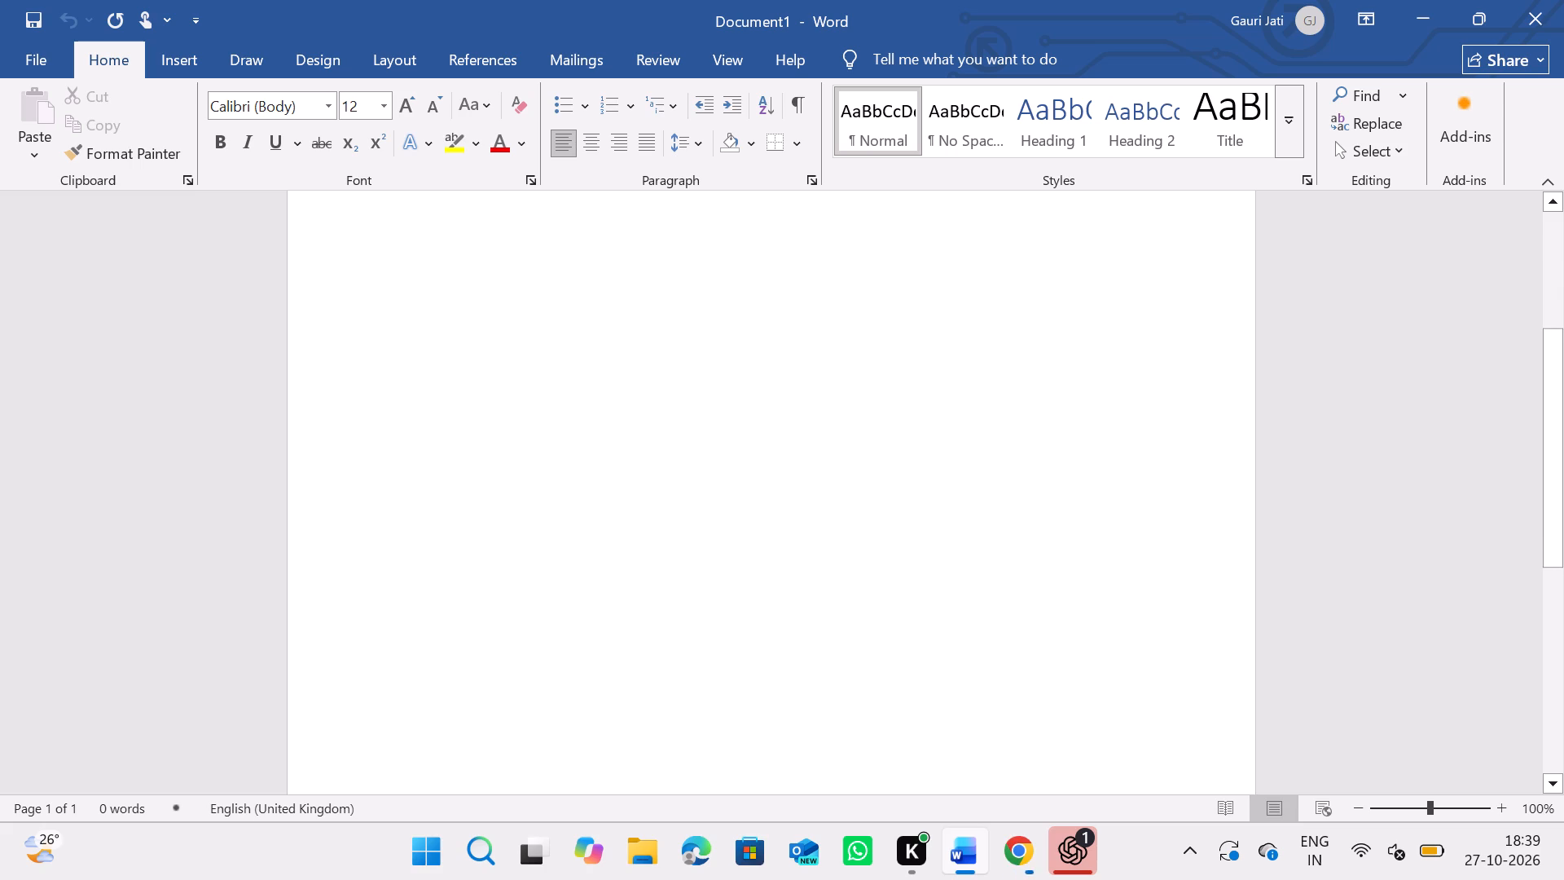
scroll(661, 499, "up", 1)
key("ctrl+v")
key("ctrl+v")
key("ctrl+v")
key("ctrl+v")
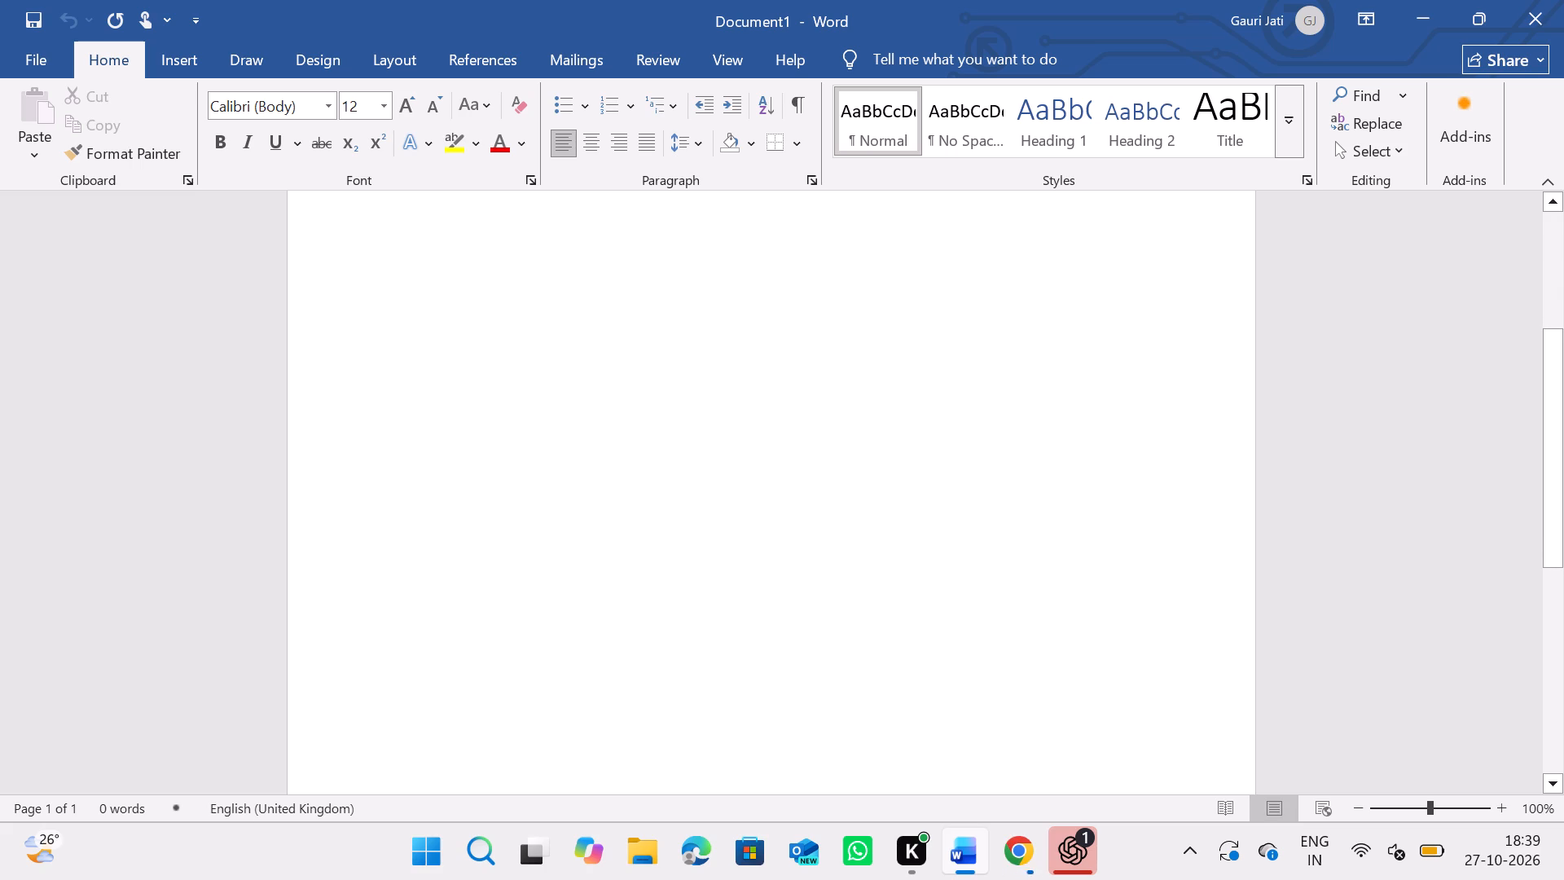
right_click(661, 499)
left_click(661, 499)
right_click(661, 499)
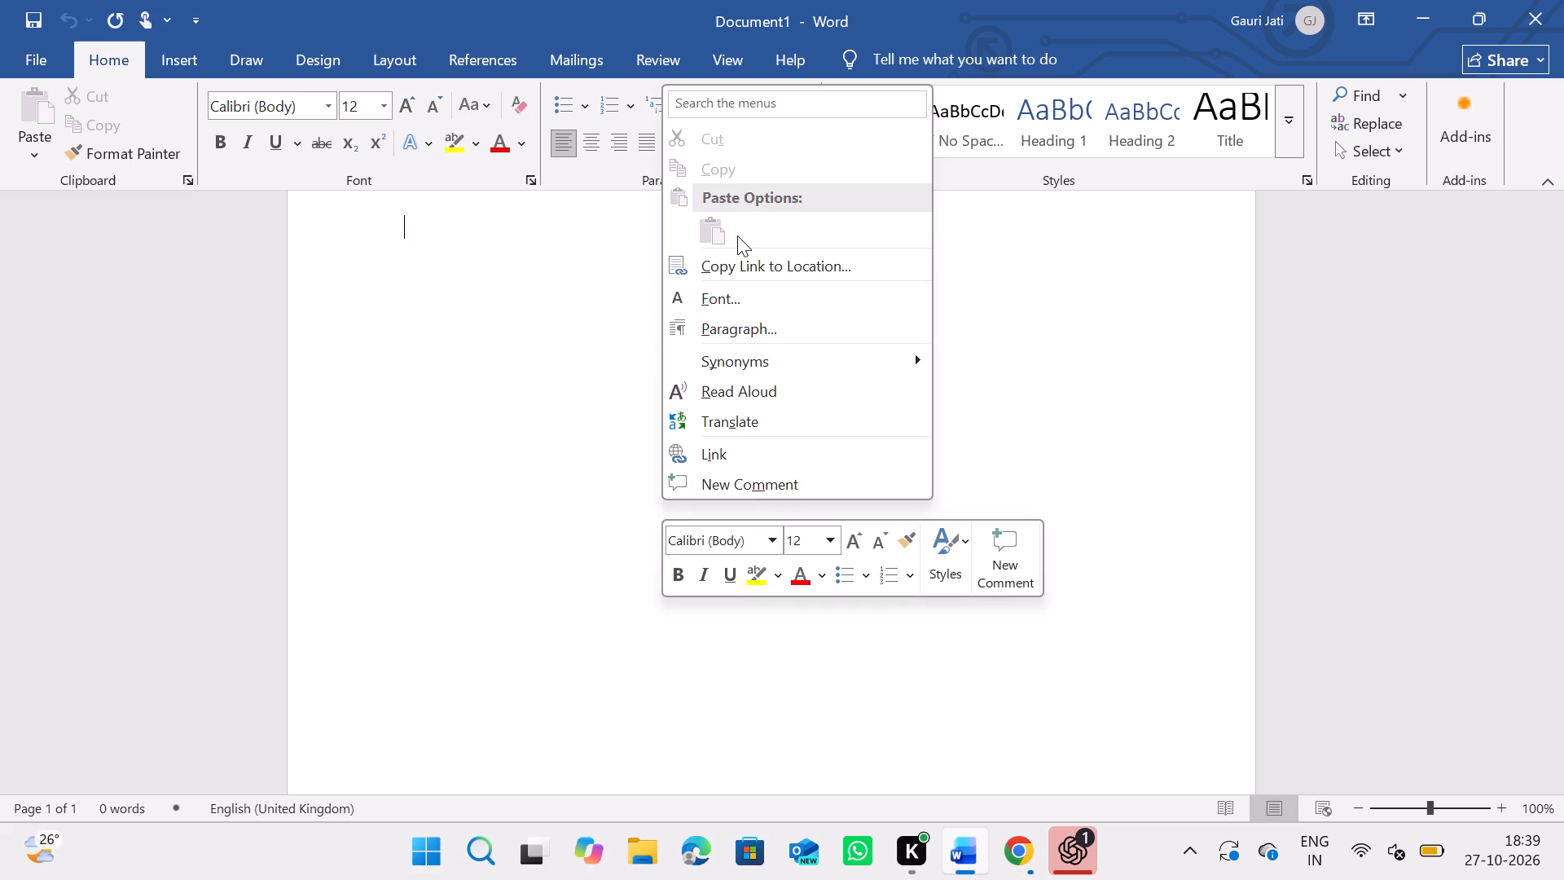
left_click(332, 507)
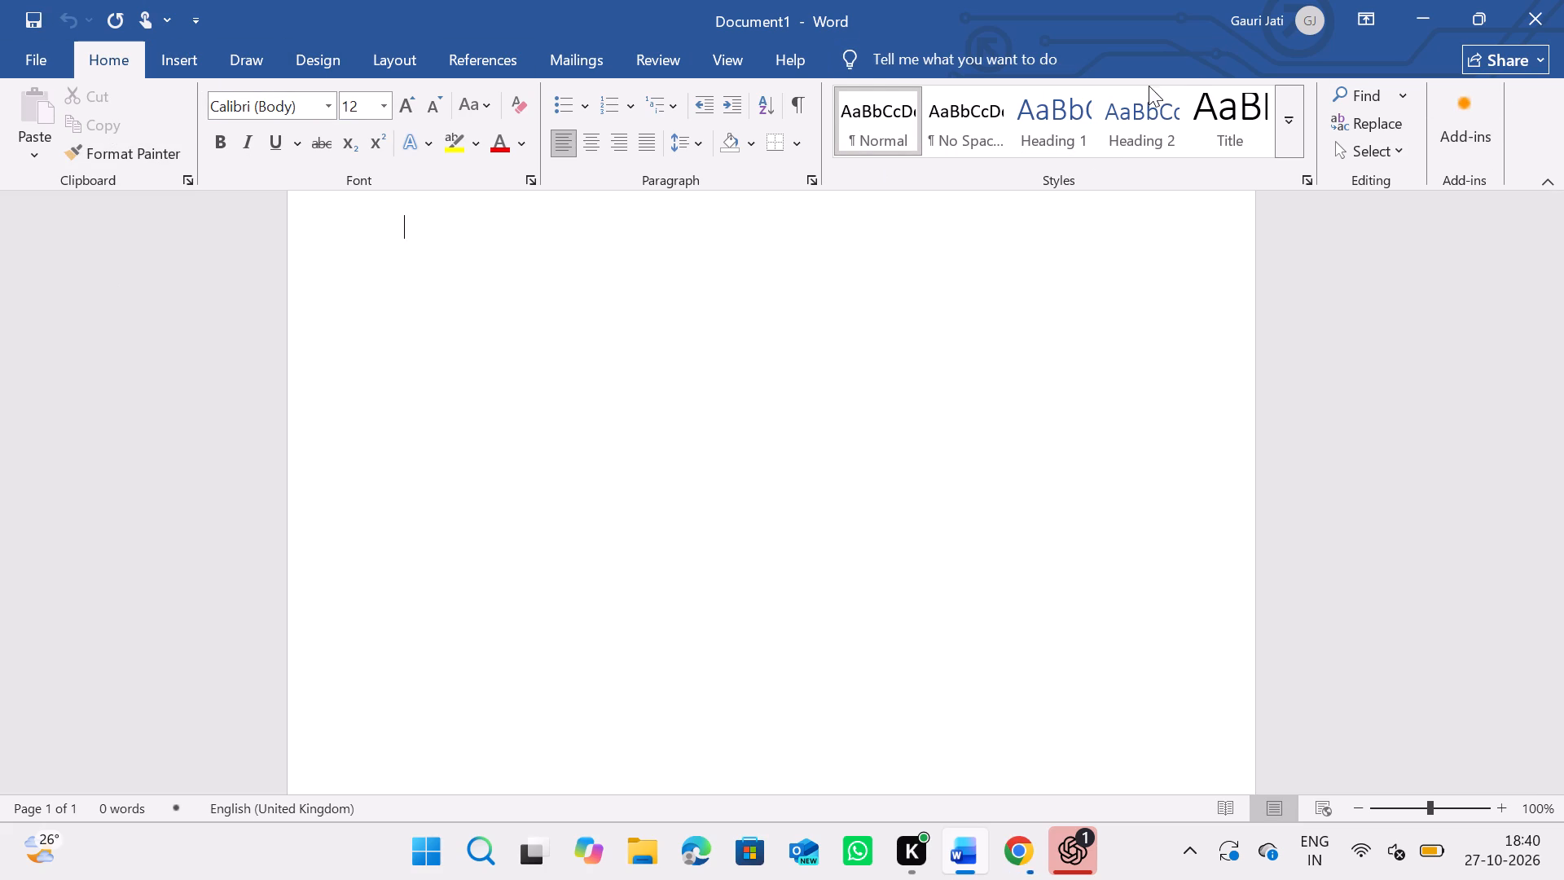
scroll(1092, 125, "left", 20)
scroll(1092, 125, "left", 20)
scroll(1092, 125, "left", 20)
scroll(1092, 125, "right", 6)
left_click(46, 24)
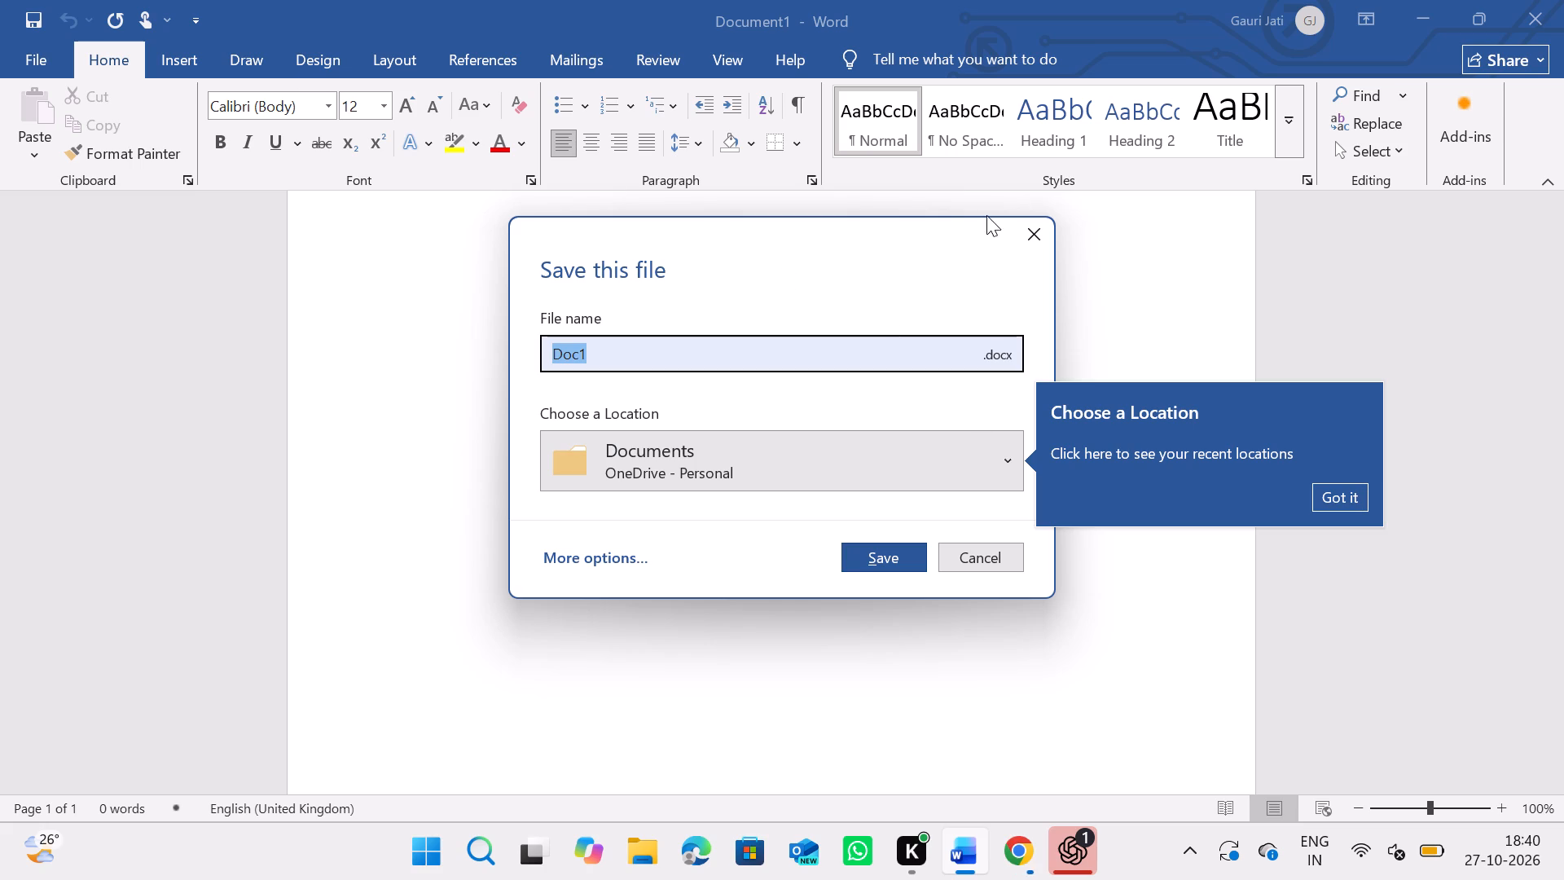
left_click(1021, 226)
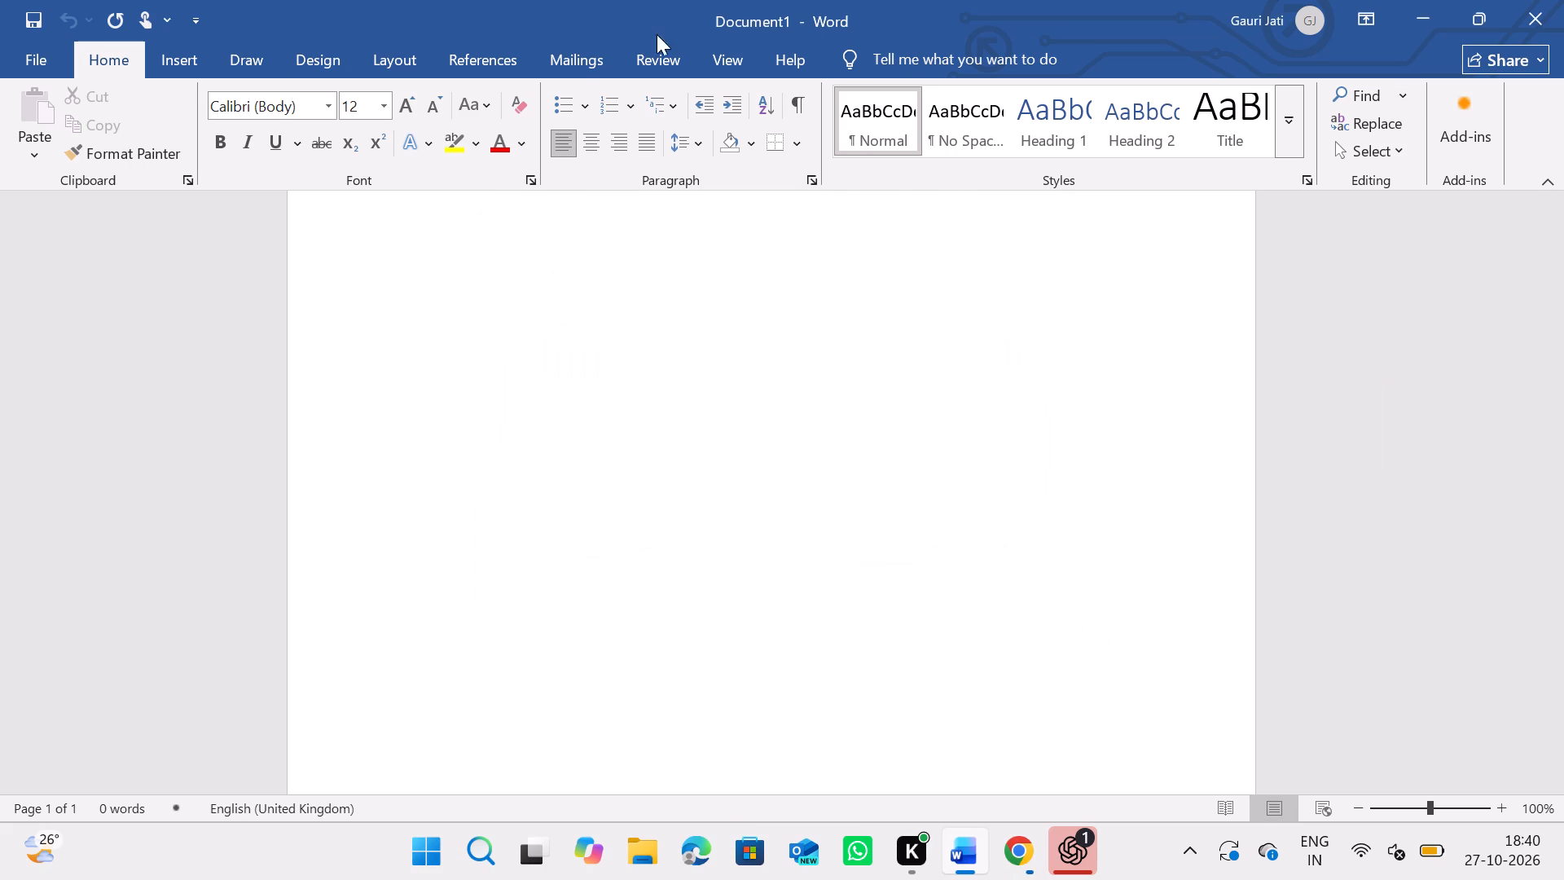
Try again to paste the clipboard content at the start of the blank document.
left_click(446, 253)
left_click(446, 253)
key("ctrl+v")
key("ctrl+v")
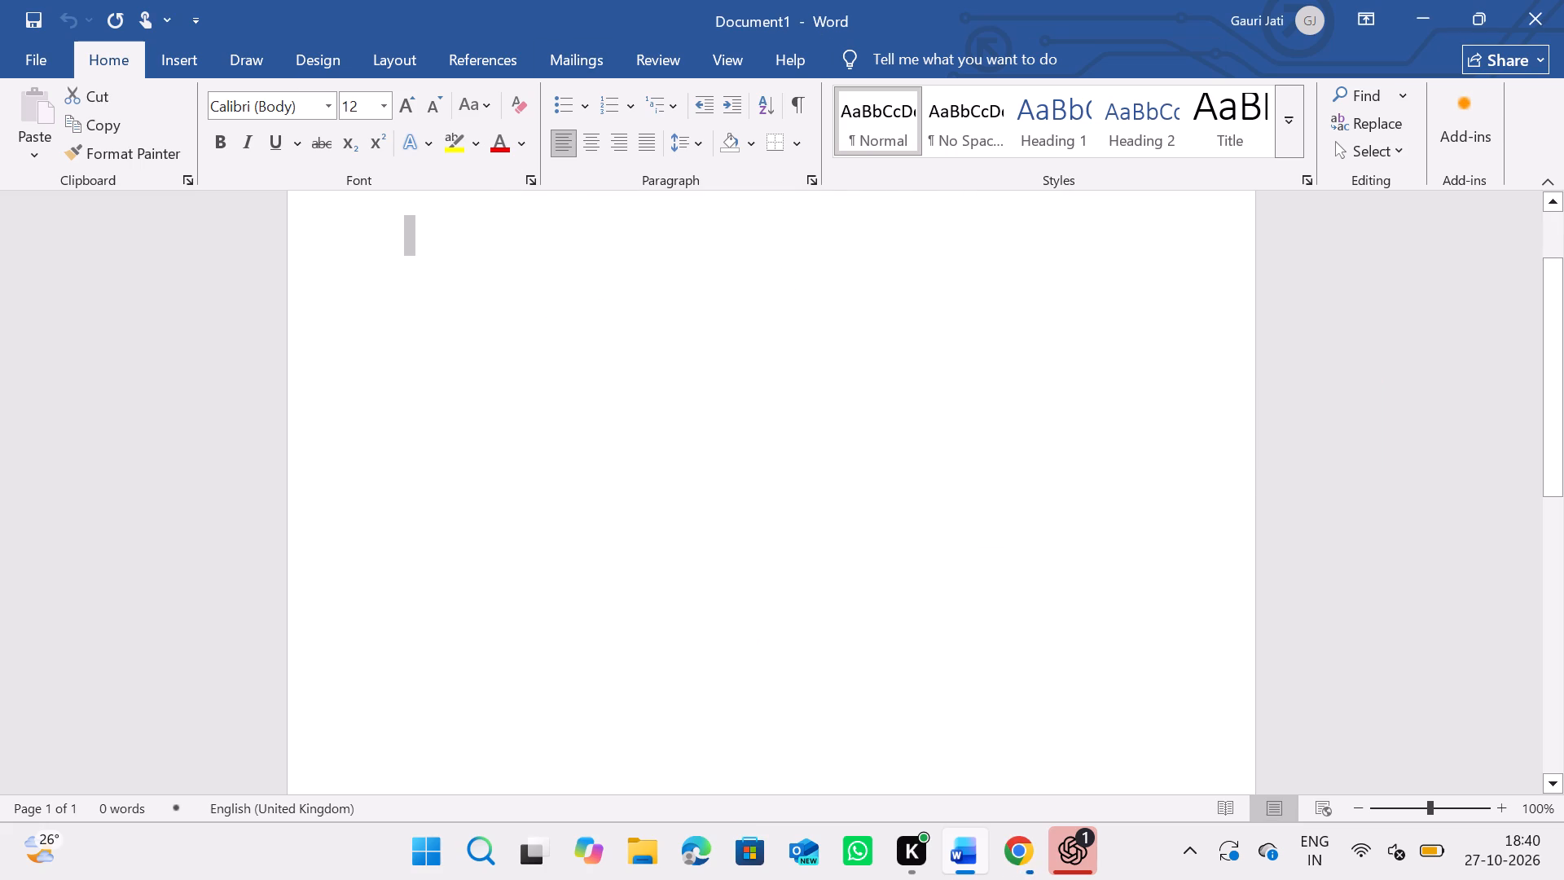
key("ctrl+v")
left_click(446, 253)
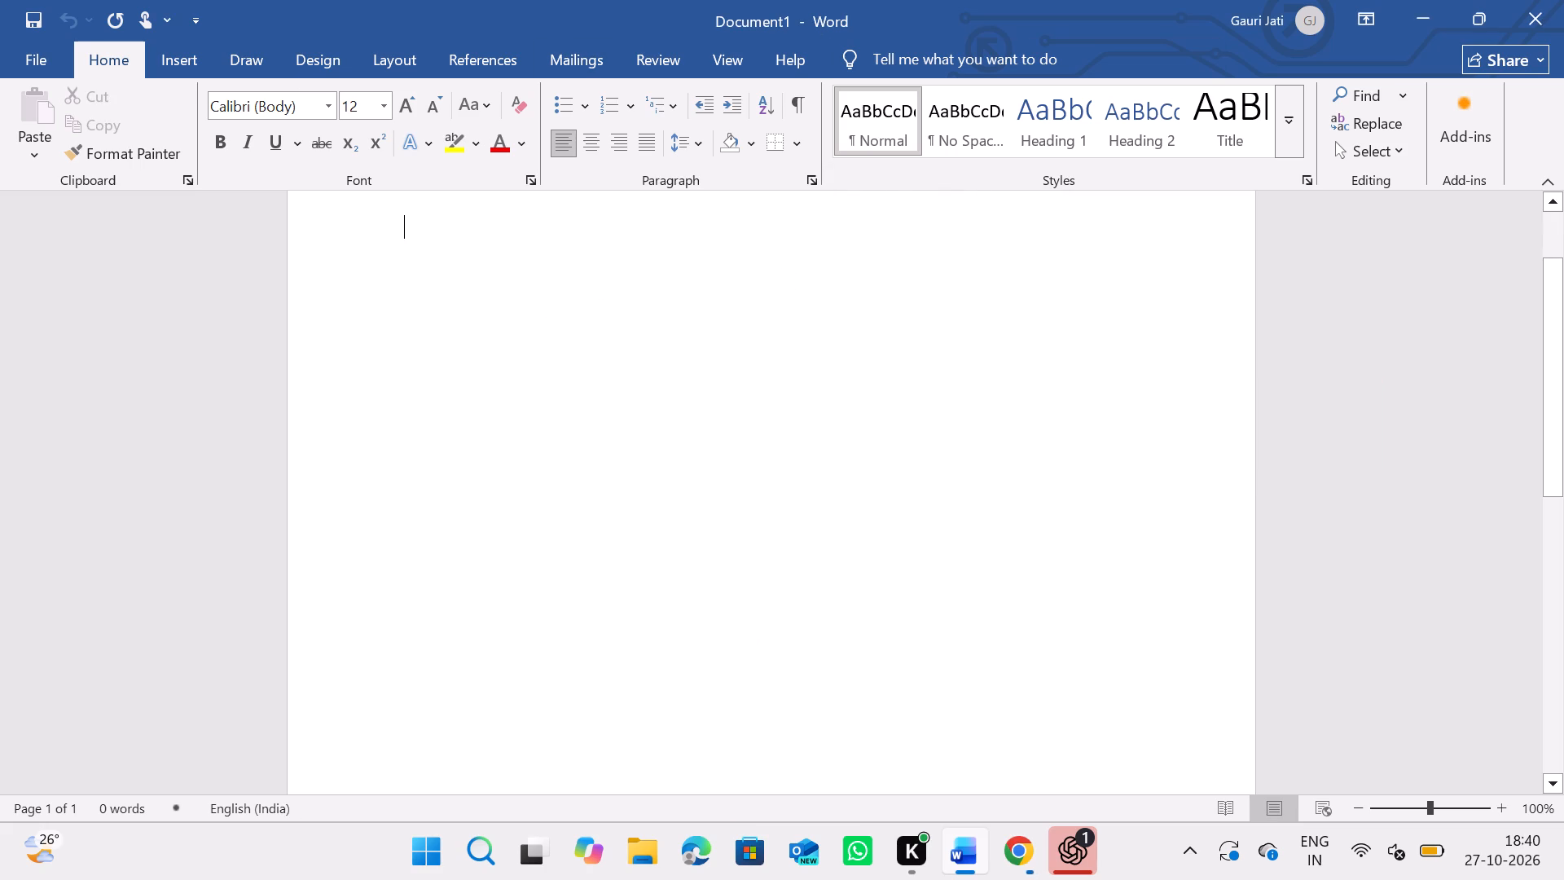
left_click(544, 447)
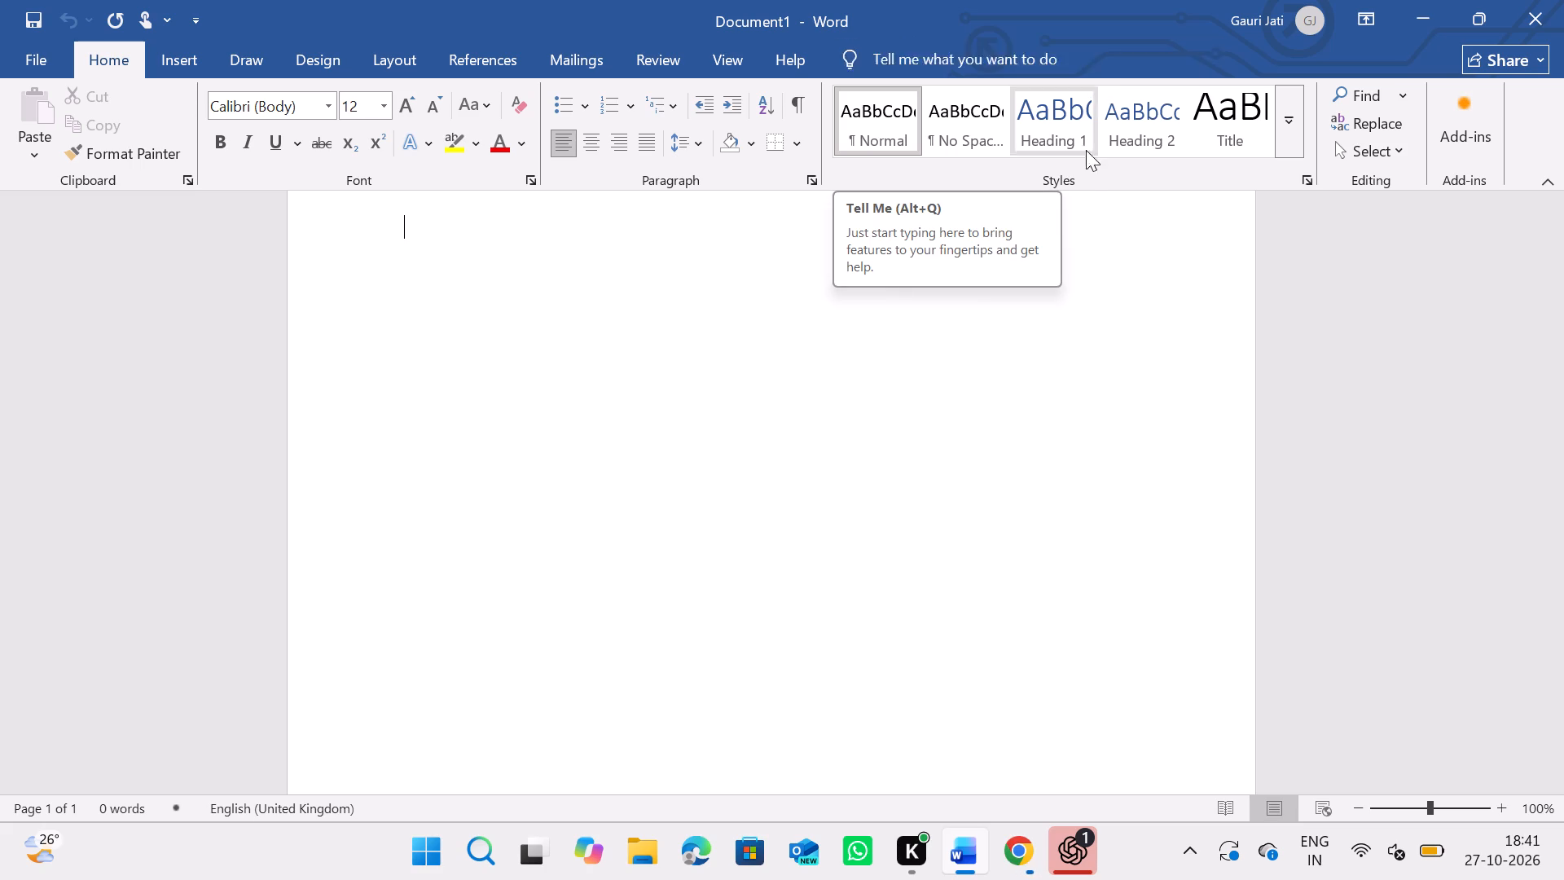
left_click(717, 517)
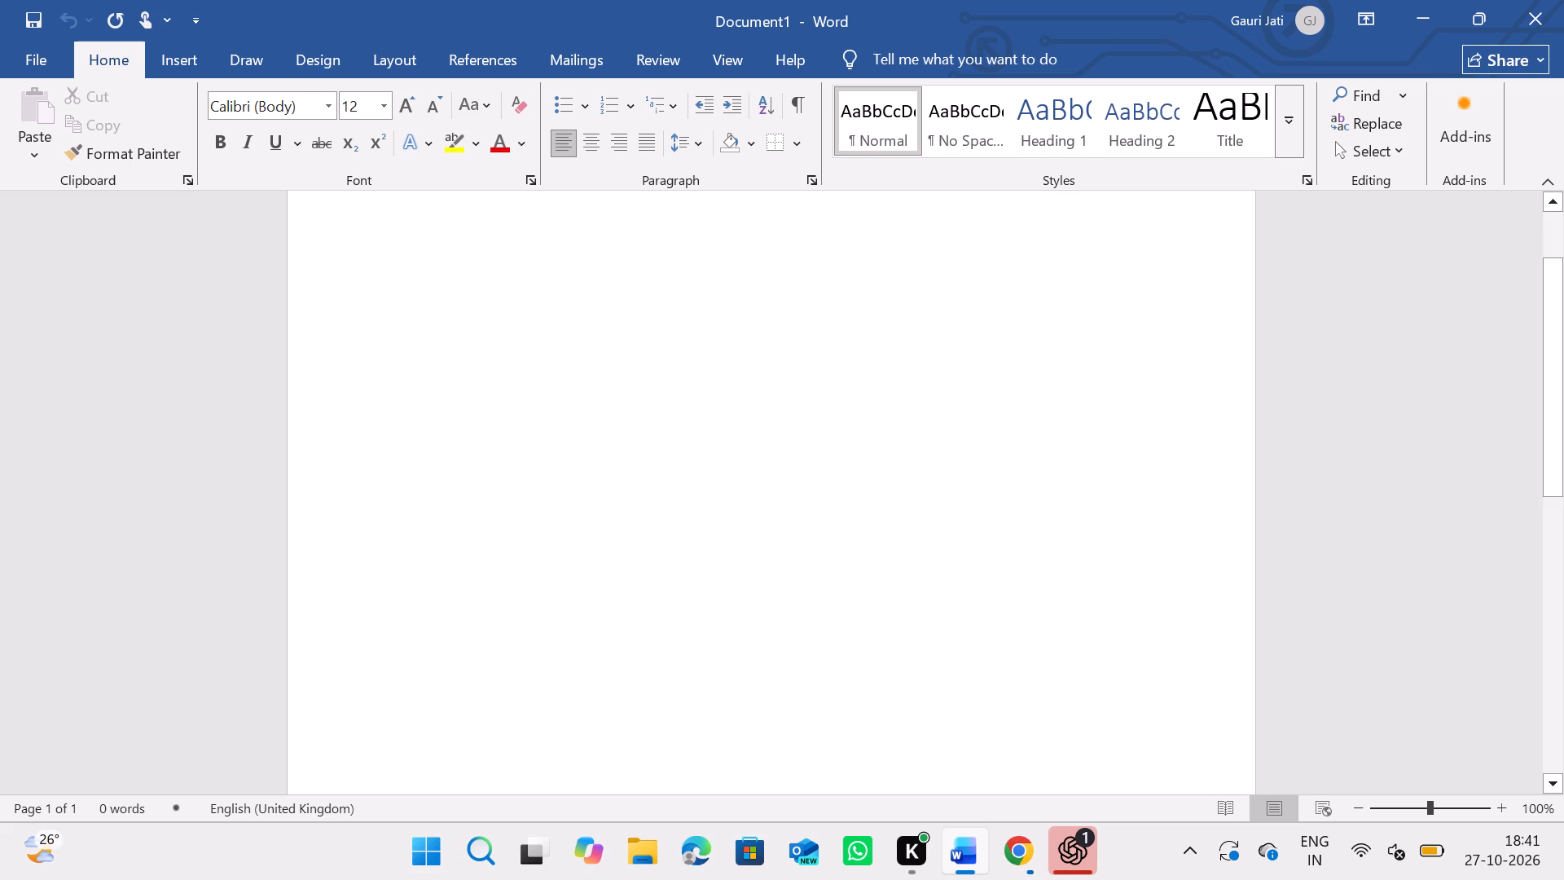
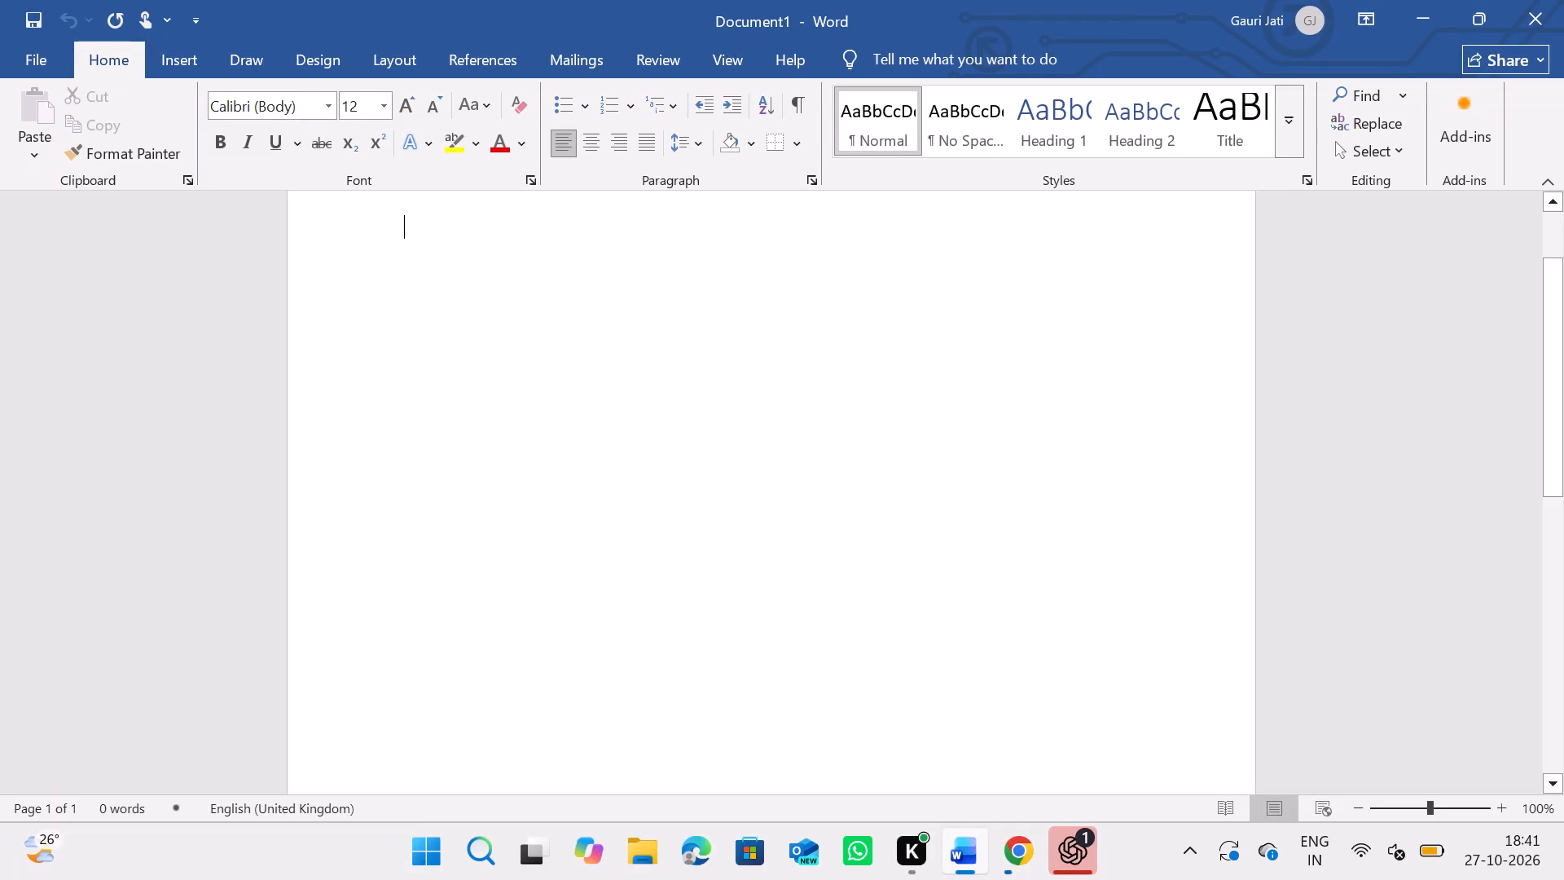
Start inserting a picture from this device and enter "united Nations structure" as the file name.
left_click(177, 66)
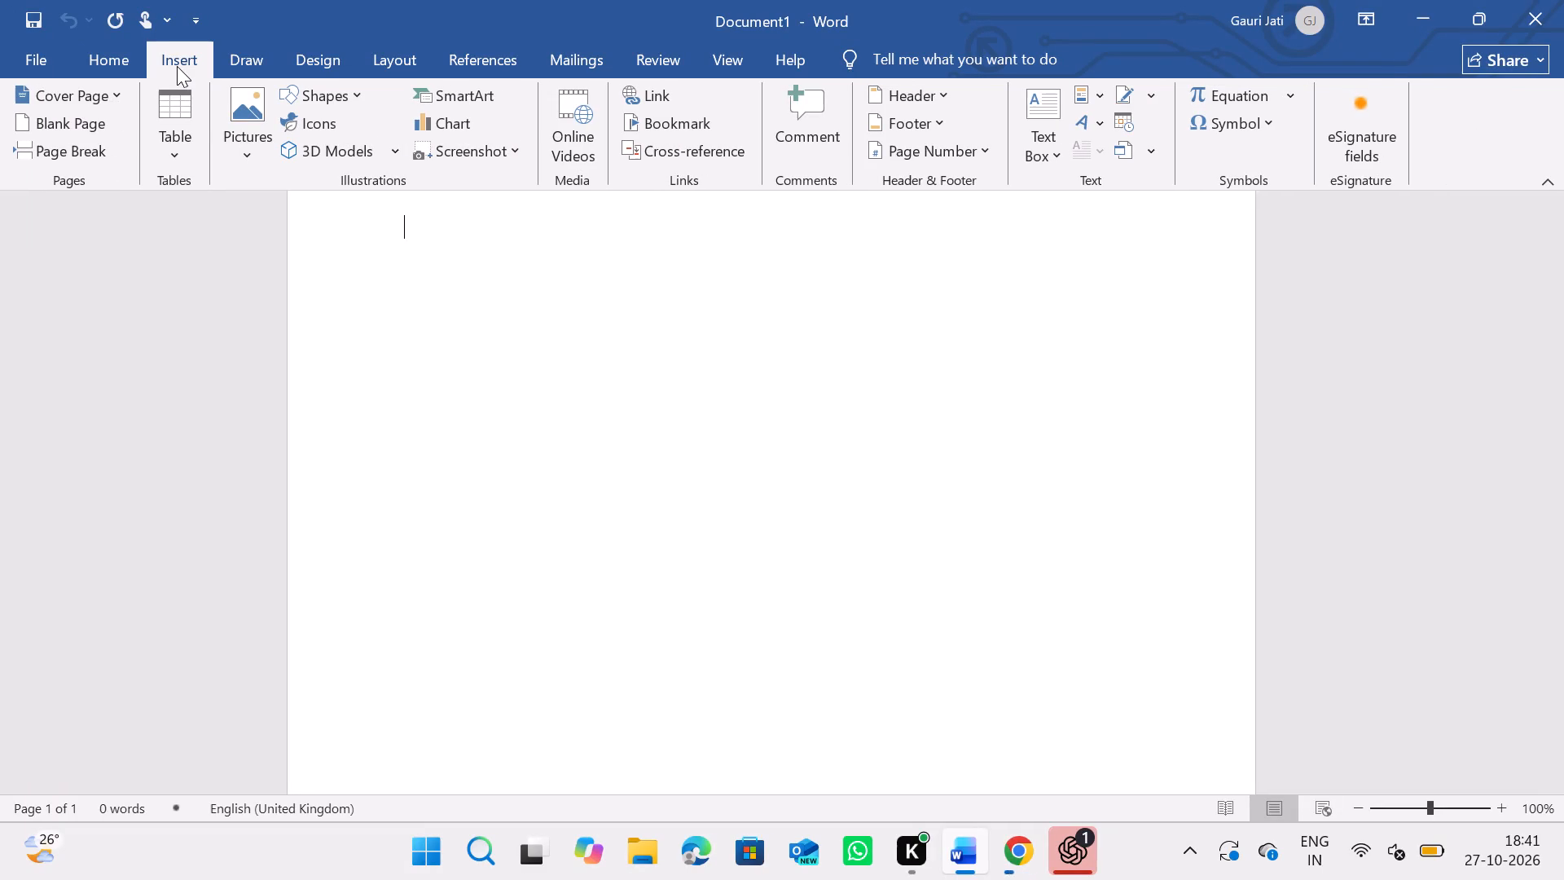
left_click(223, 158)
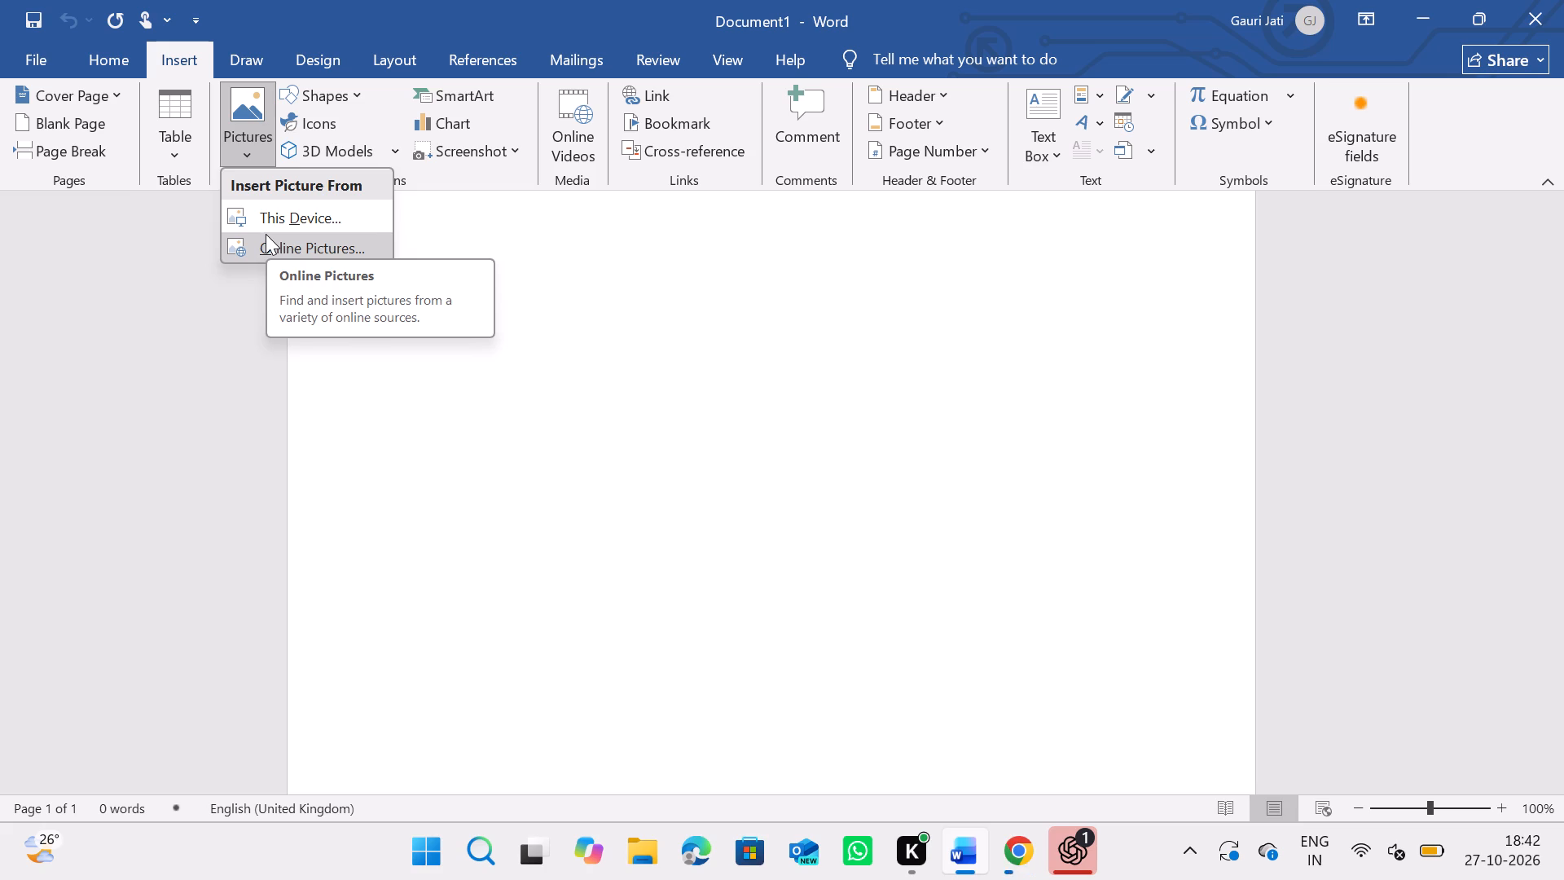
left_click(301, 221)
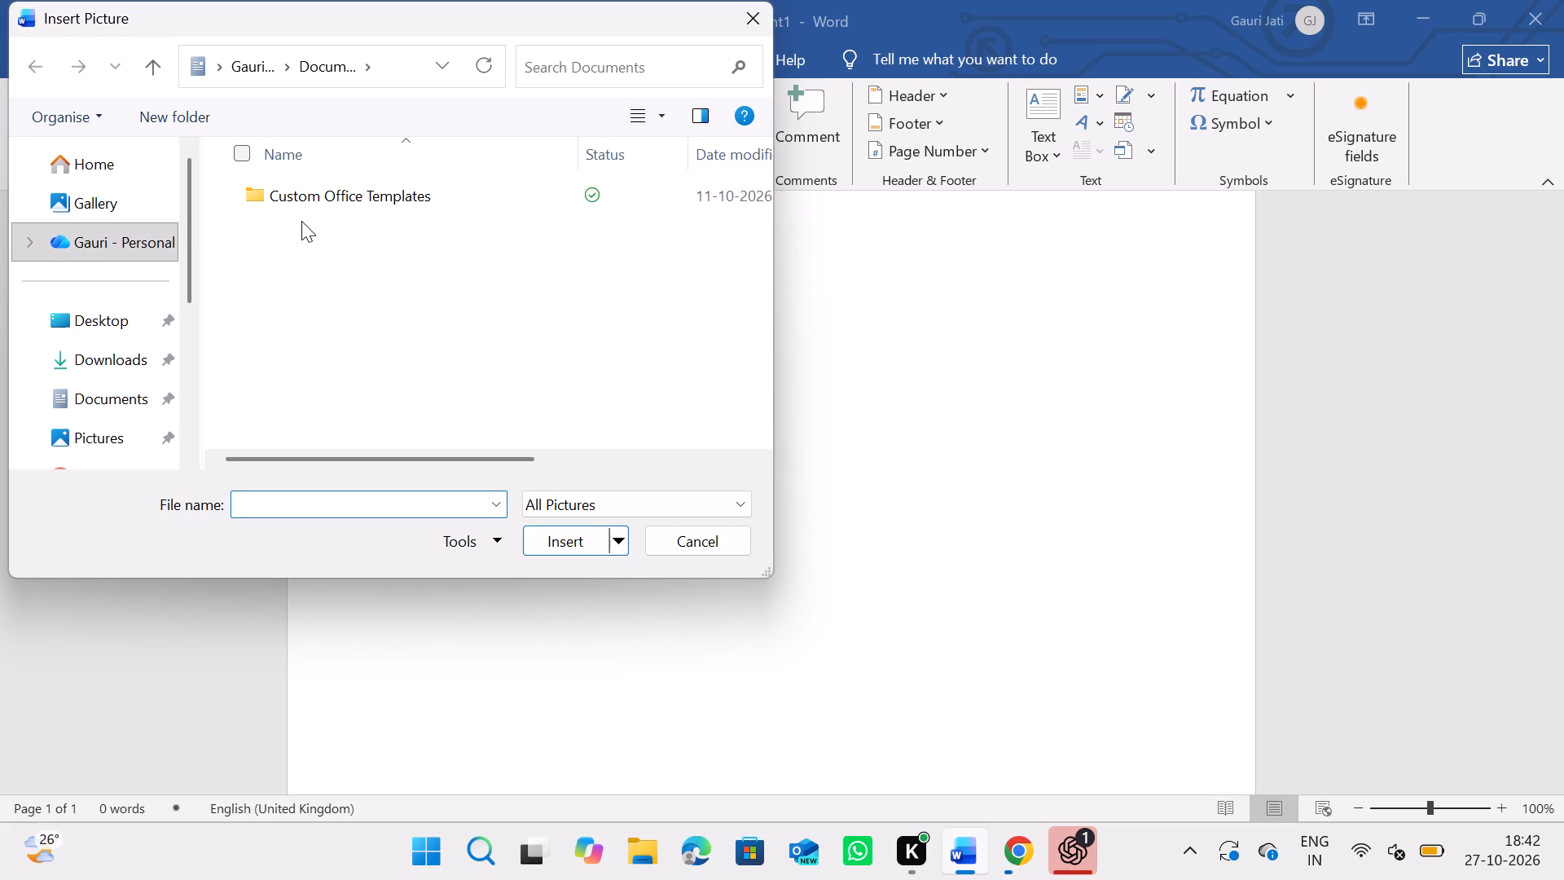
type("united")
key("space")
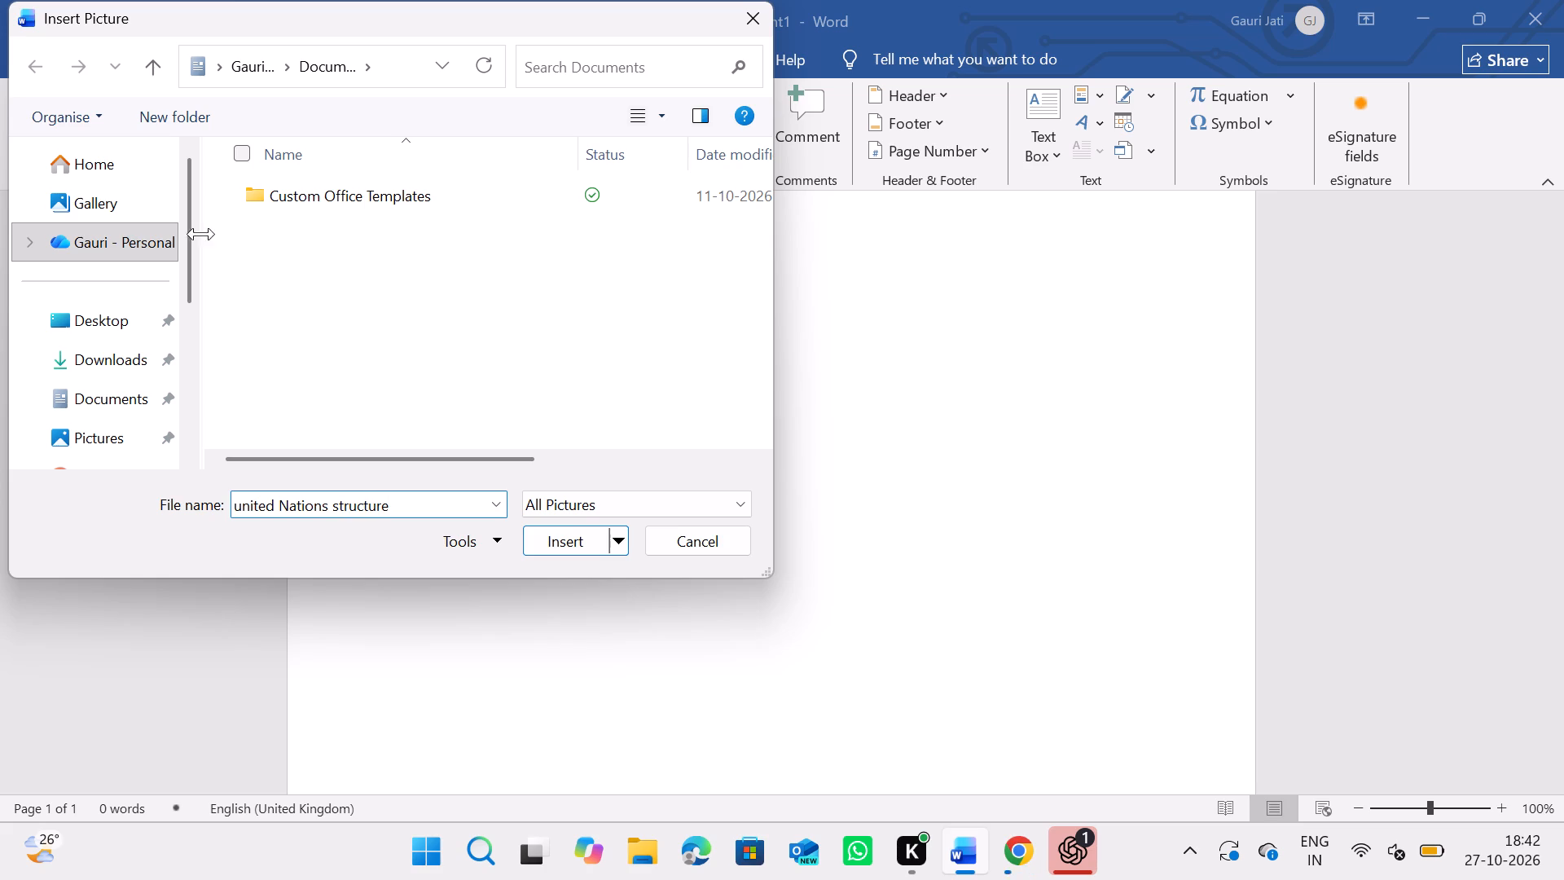
Browse the Home, Desktop, Downloads, Documents, Pictures, Microsoft Word, Network and This PC locations for a picture to insert.
left_click(103, 174)
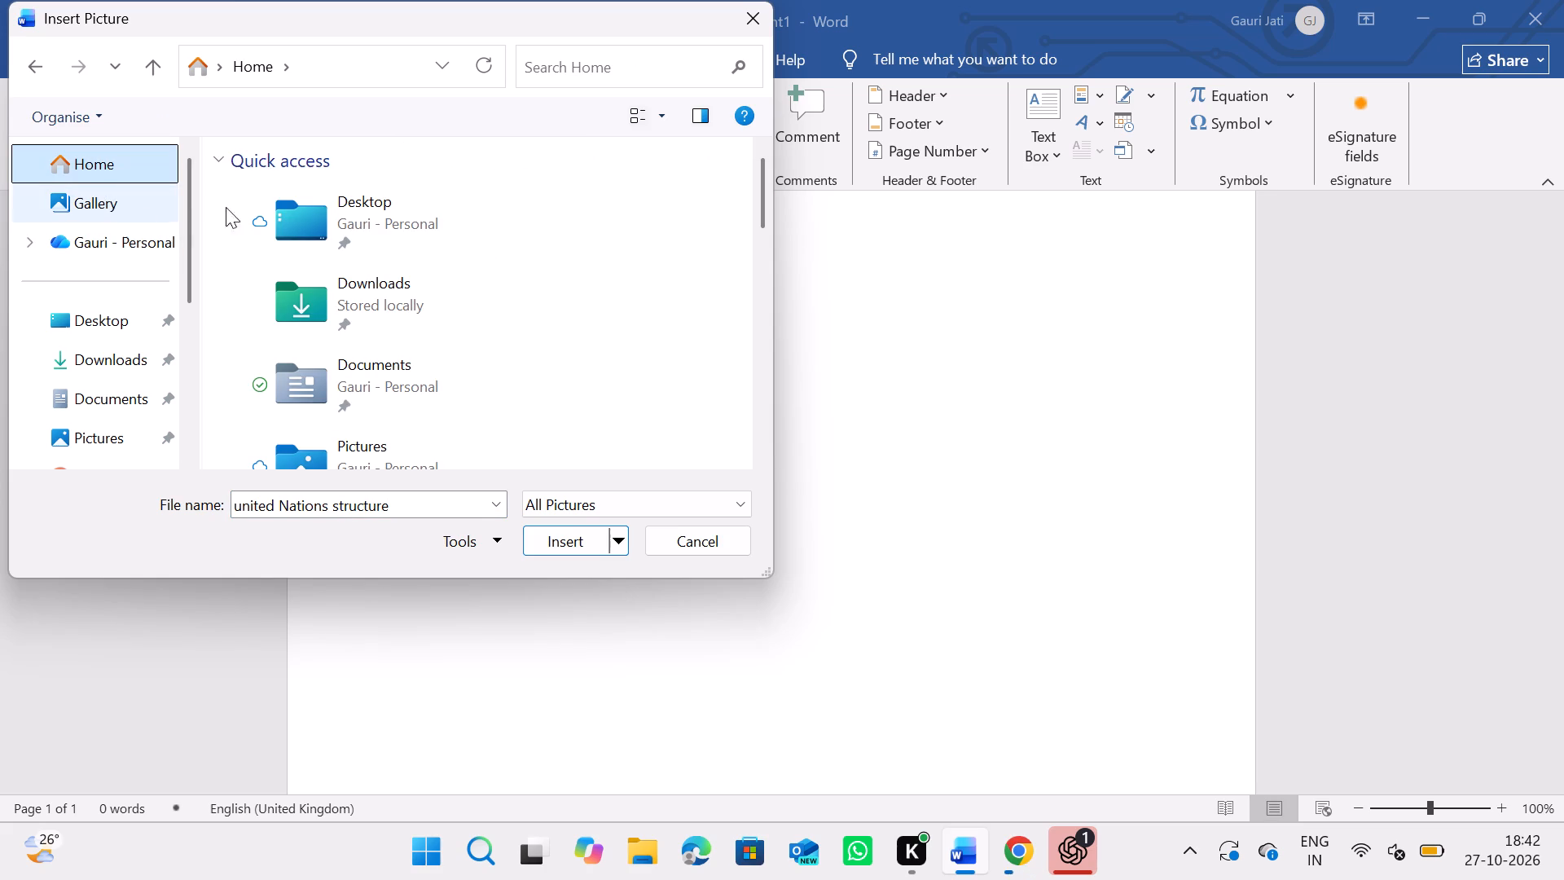
left_click(335, 406)
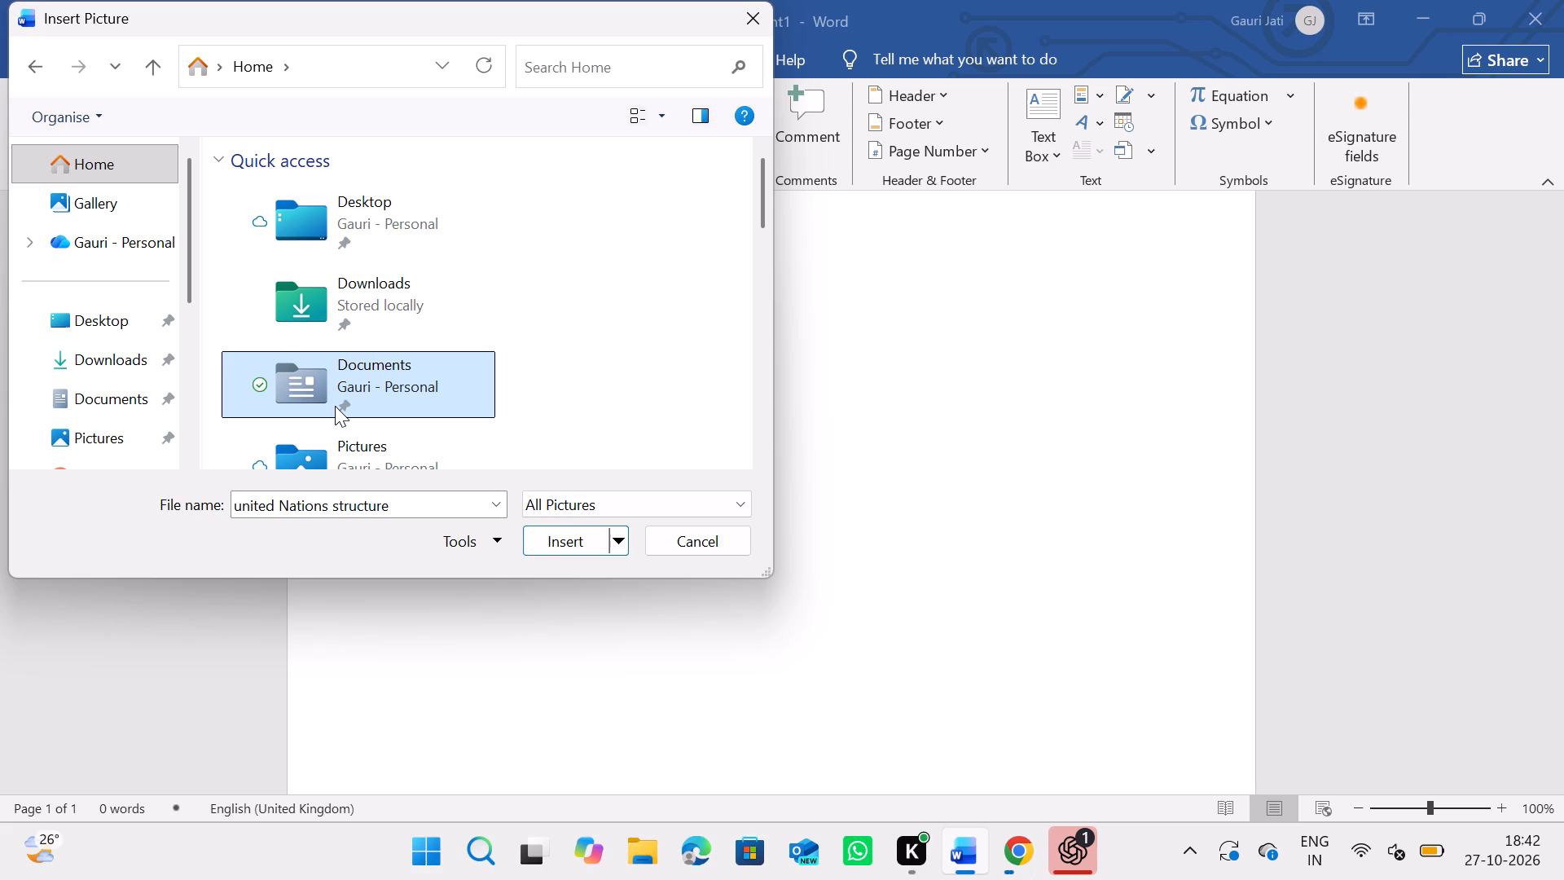
left_click(121, 326)
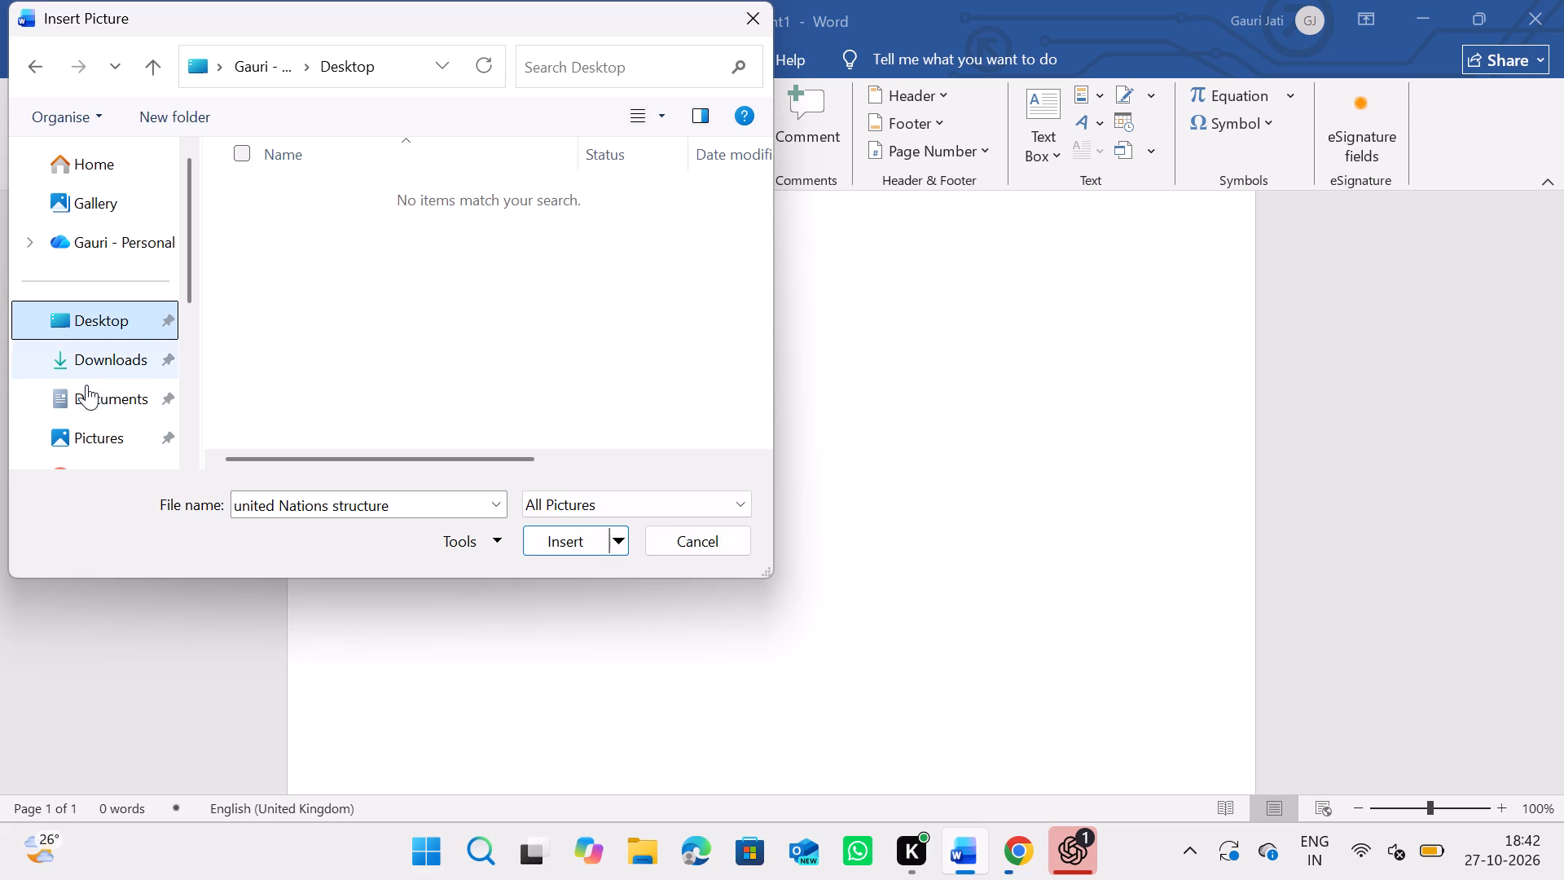
left_click(105, 354)
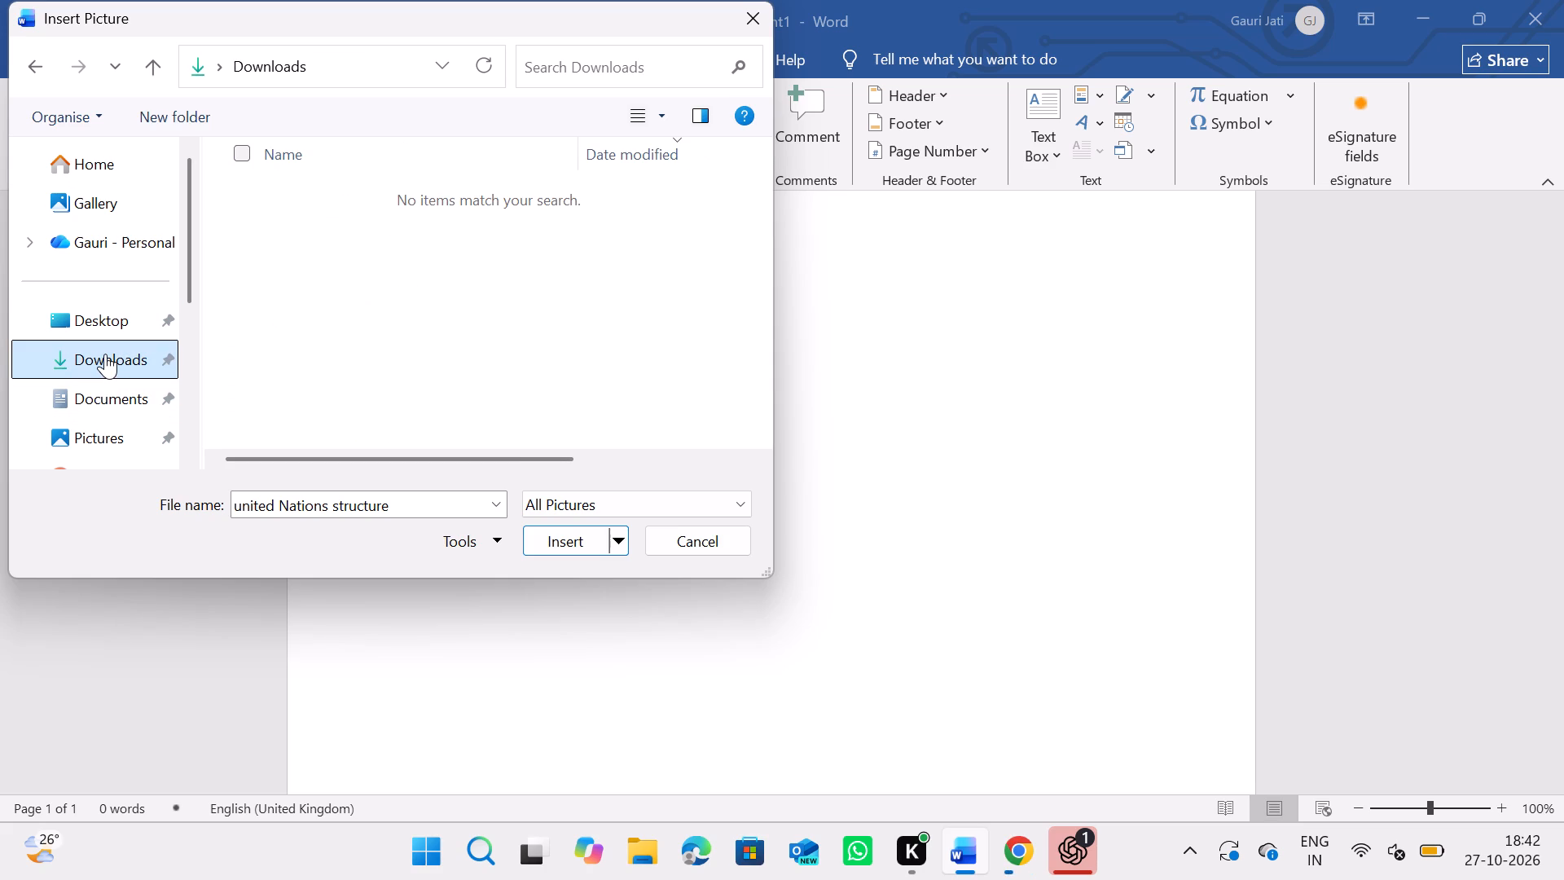
left_click(98, 392)
scroll(98, 392, "down", 1)
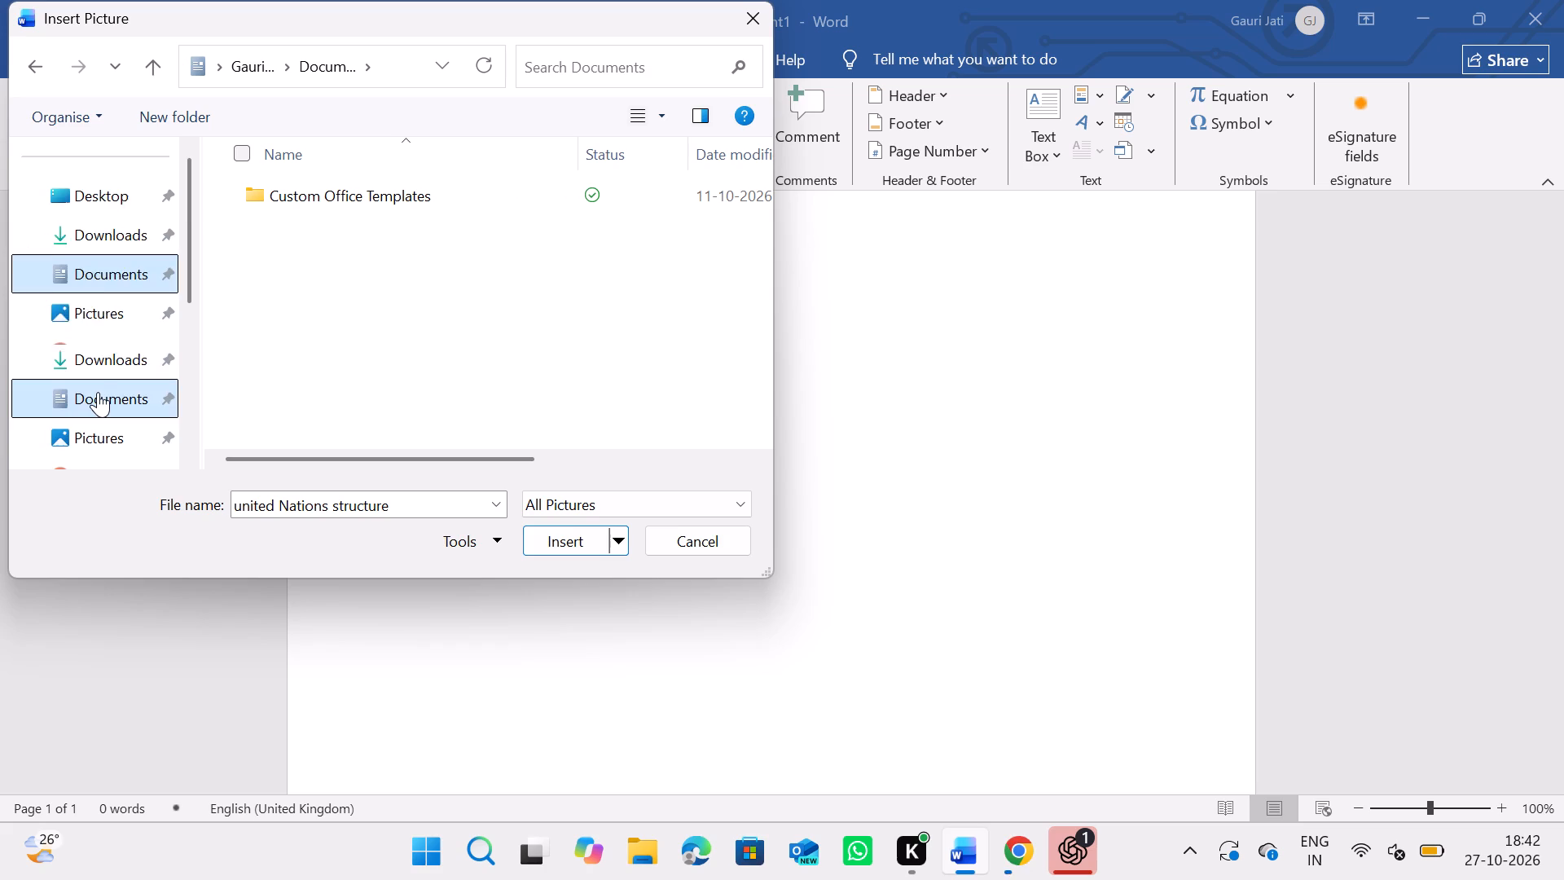
scroll(98, 392, "down", 1)
left_click(119, 185)
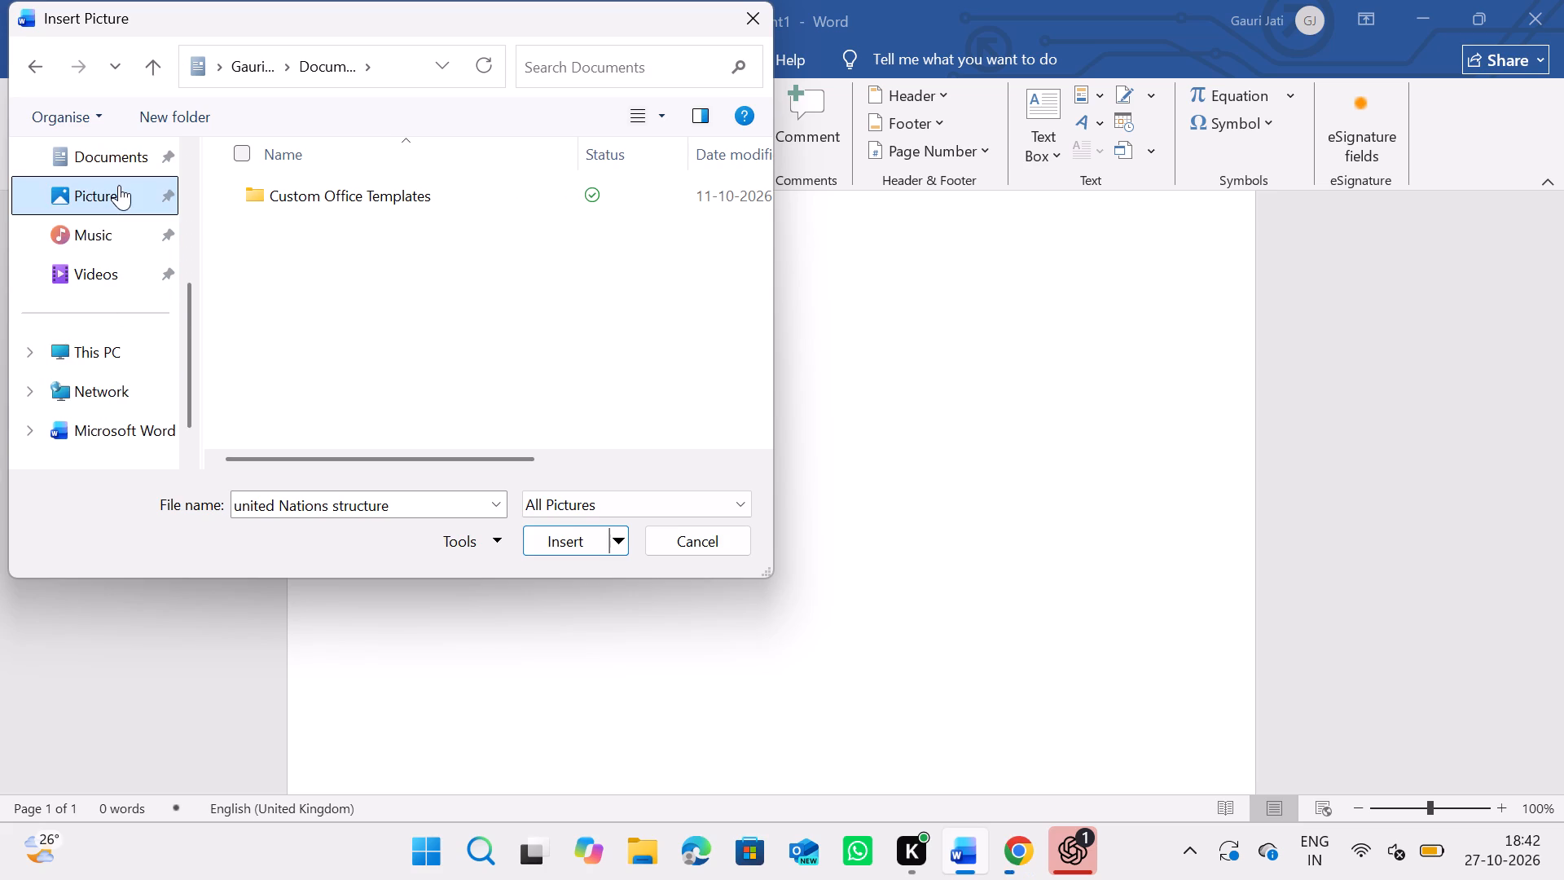
left_click(82, 445)
scroll(103, 429, "down", 1)
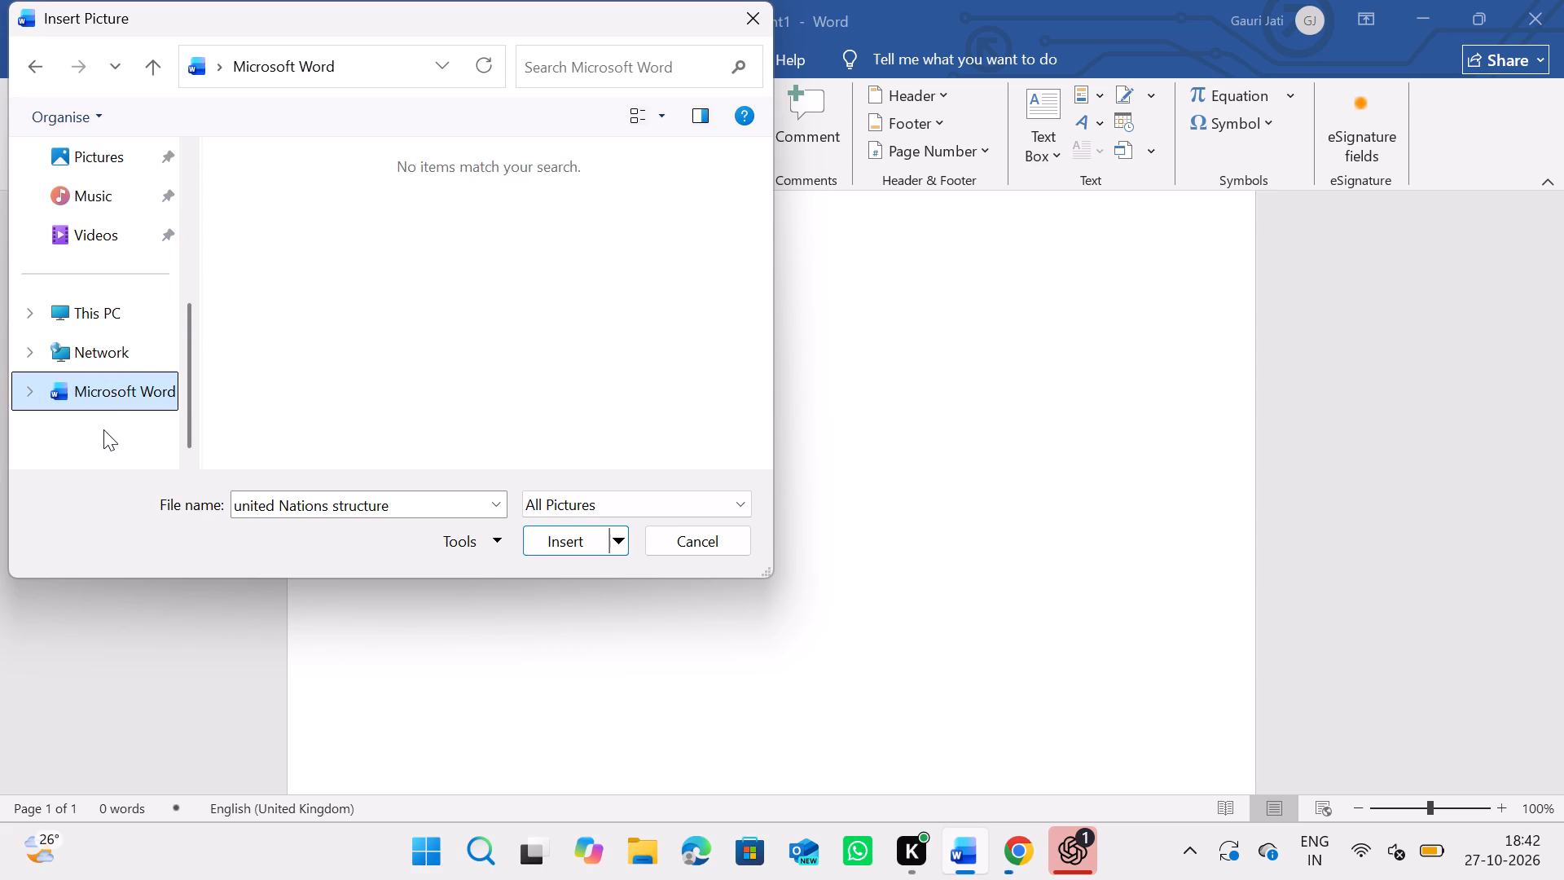
scroll(103, 429, "up", 1)
left_click(128, 333)
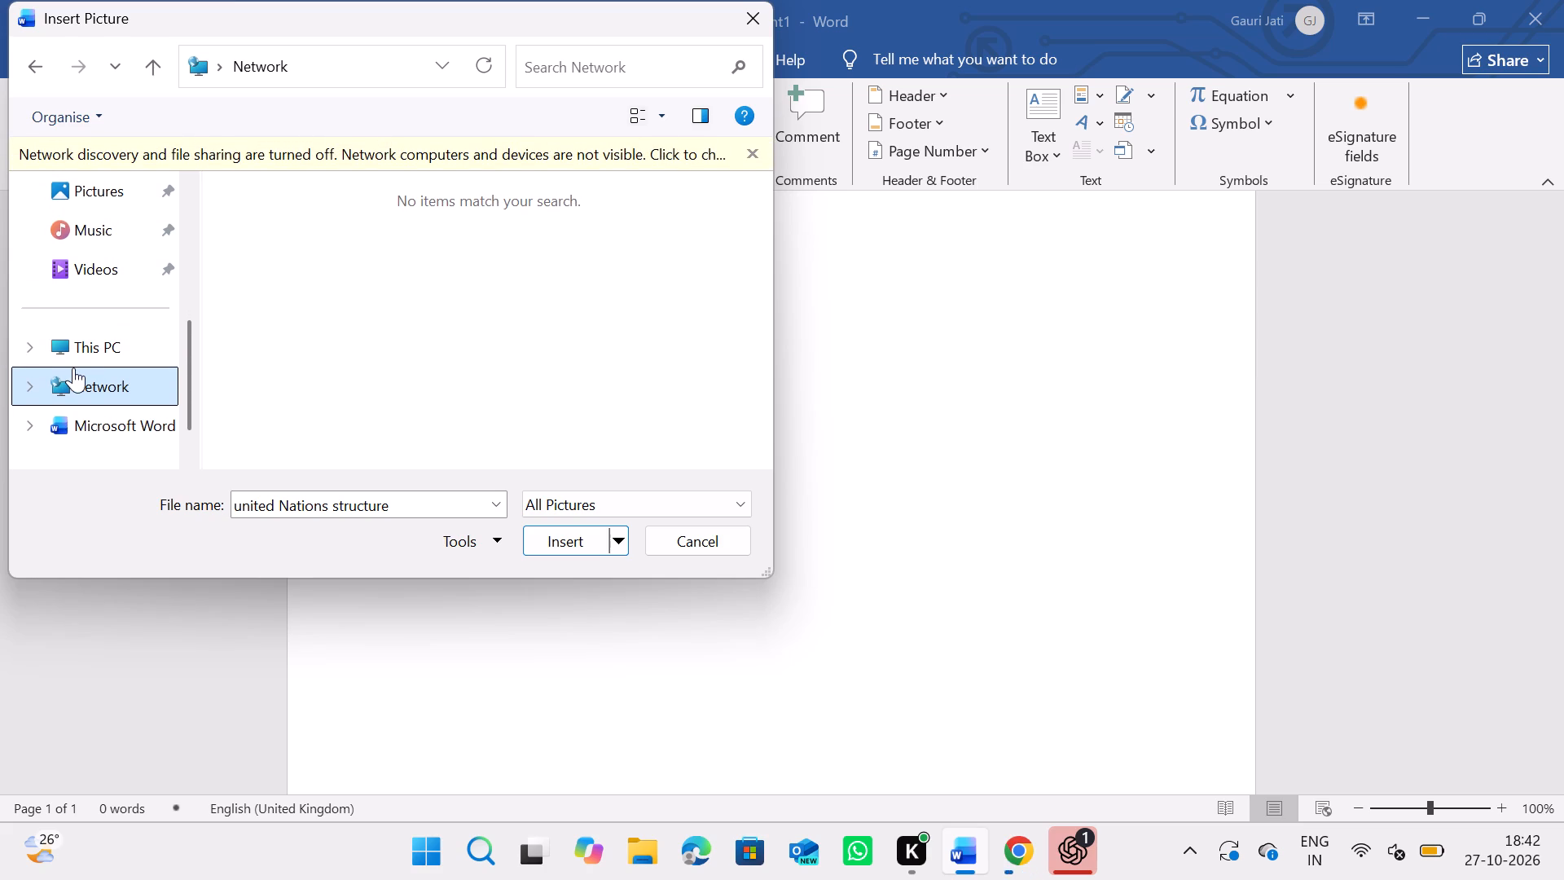
left_click(73, 367)
left_click(105, 337)
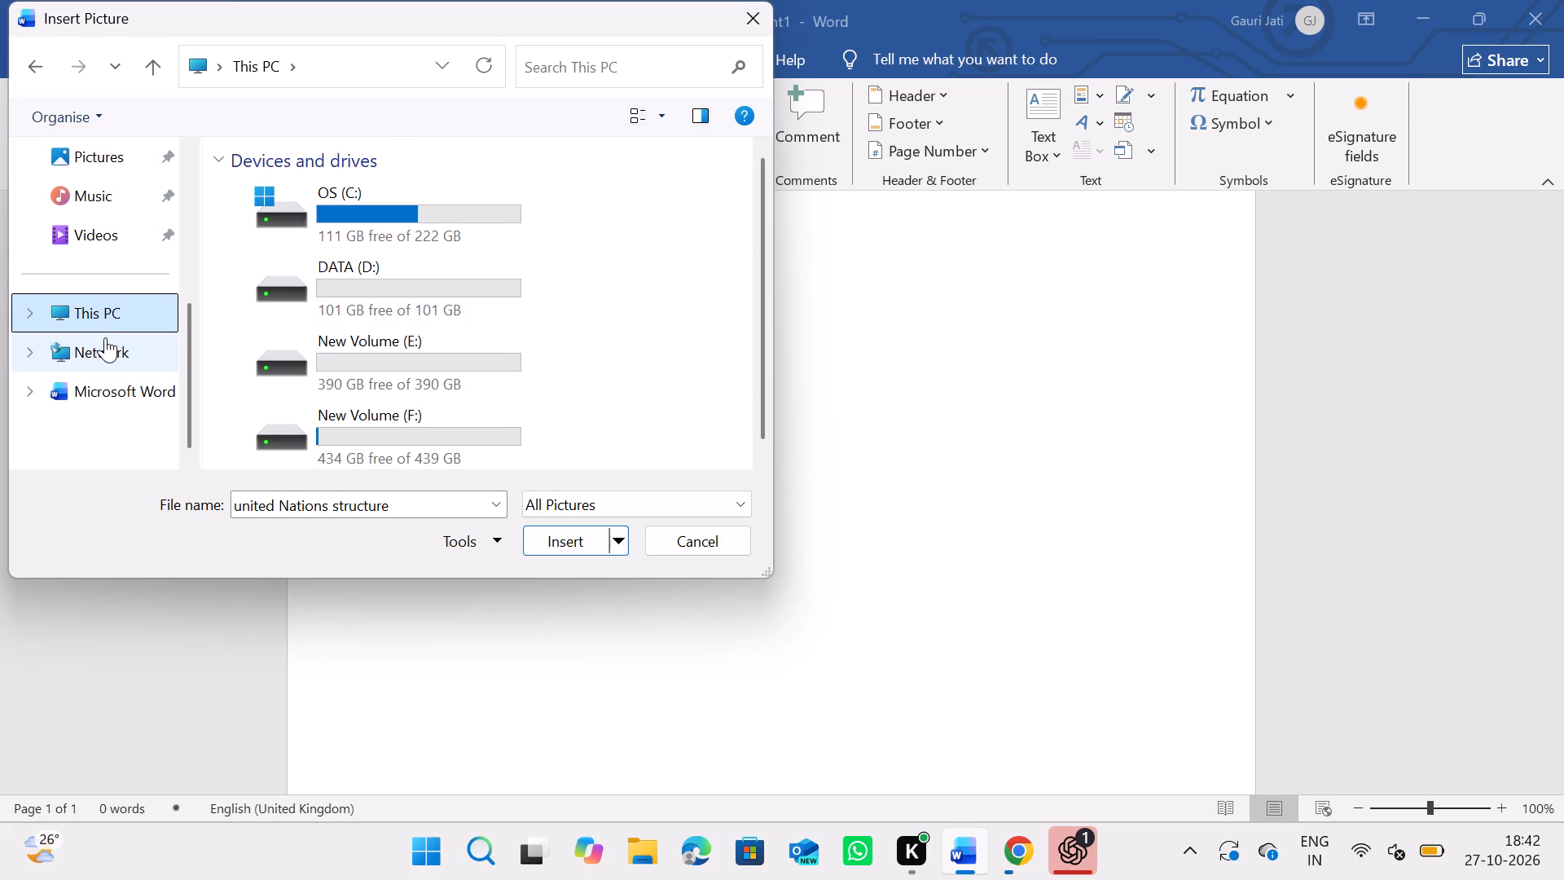
scroll(118, 222, "up", 1)
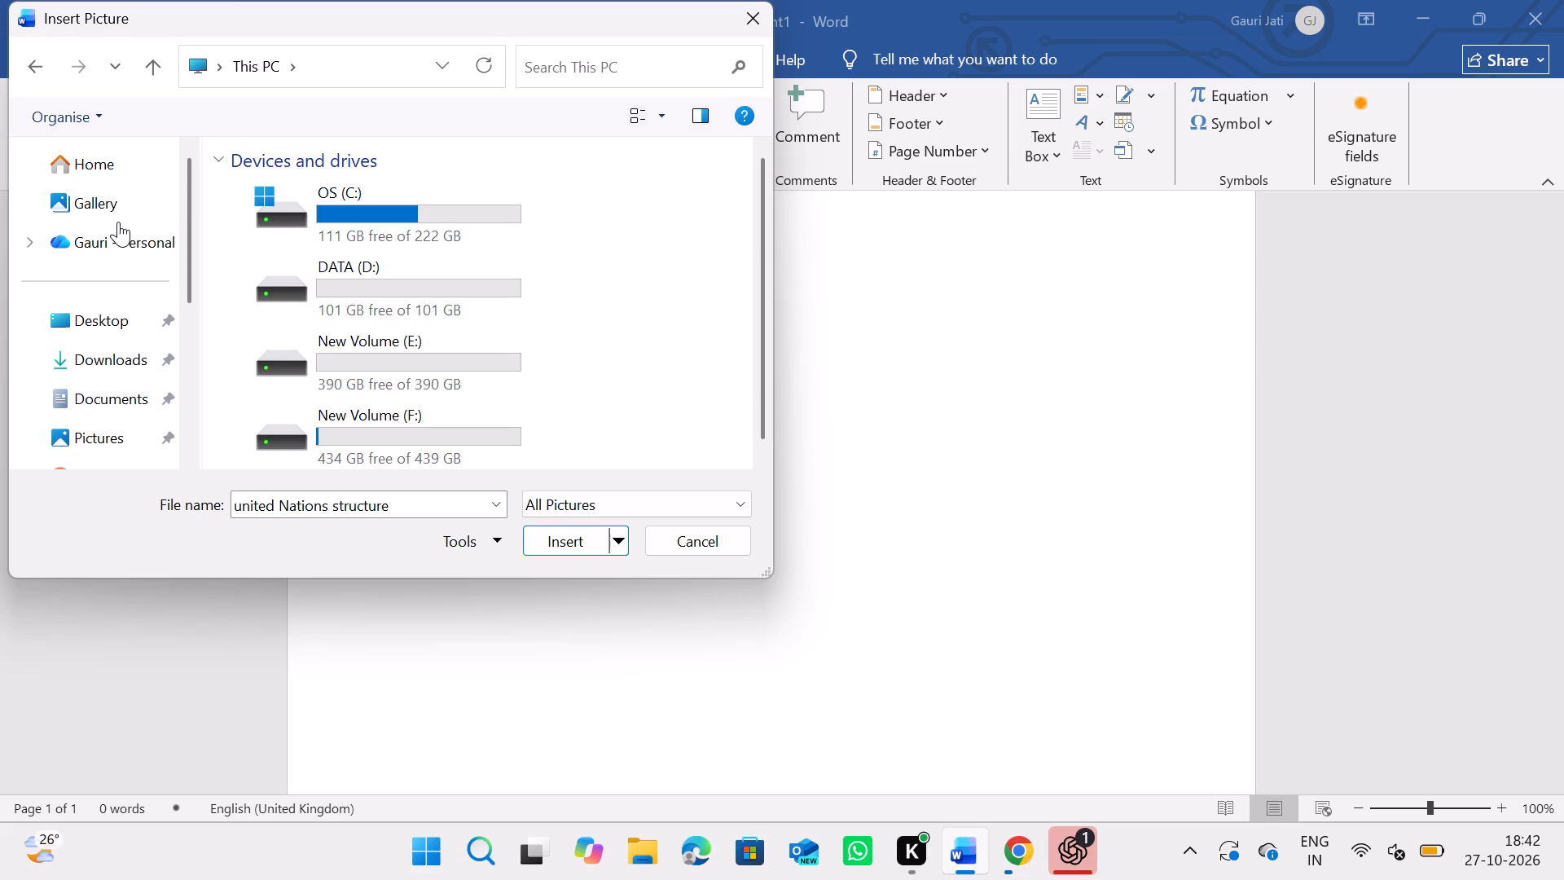
left_click(124, 174)
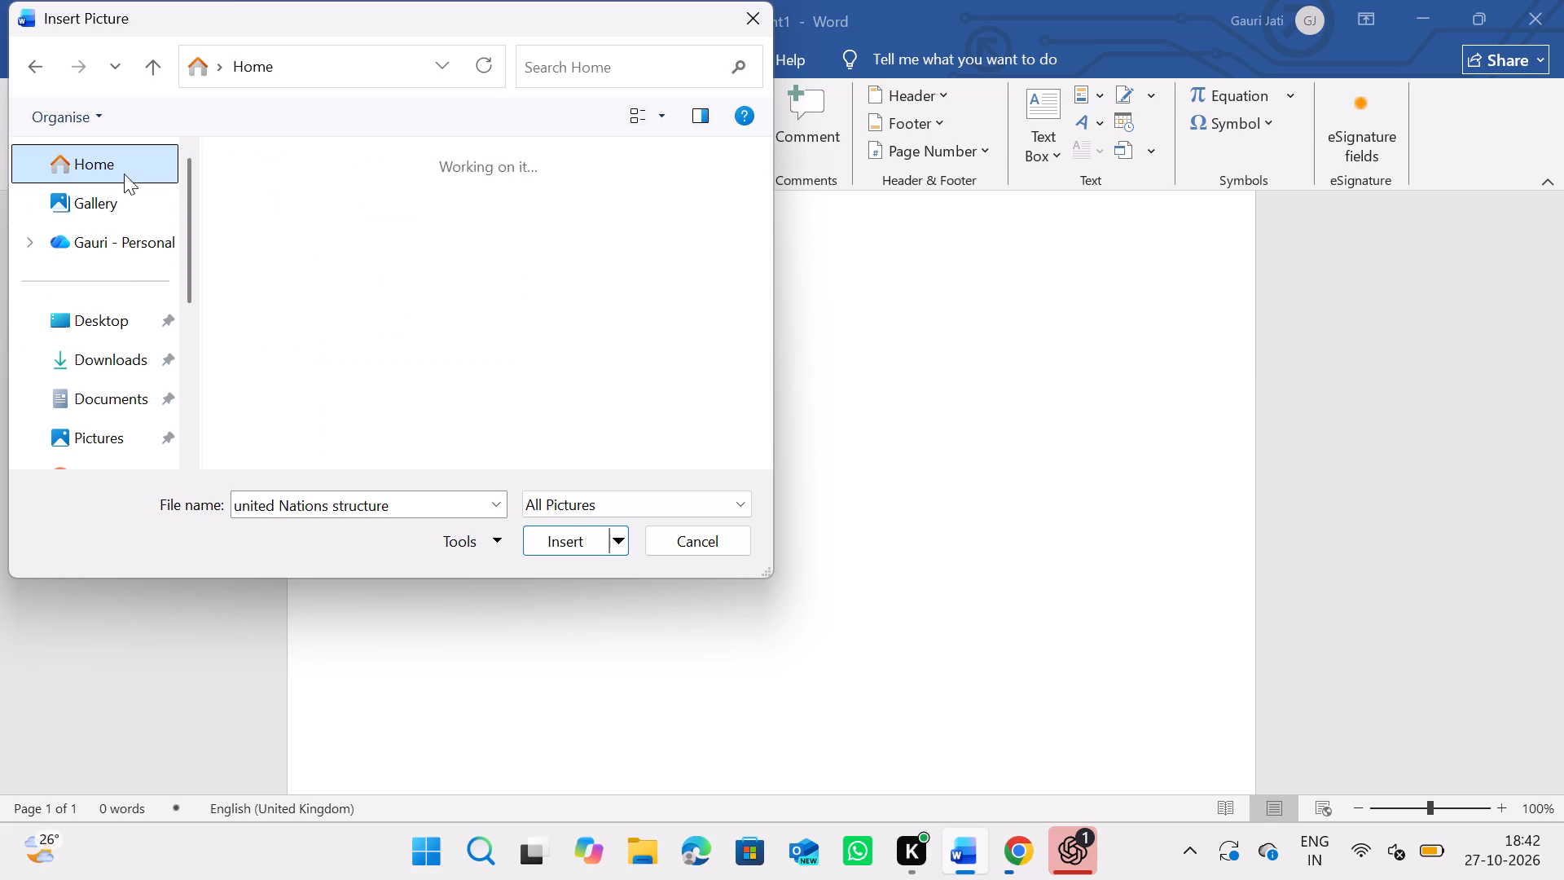
left_click(110, 324)
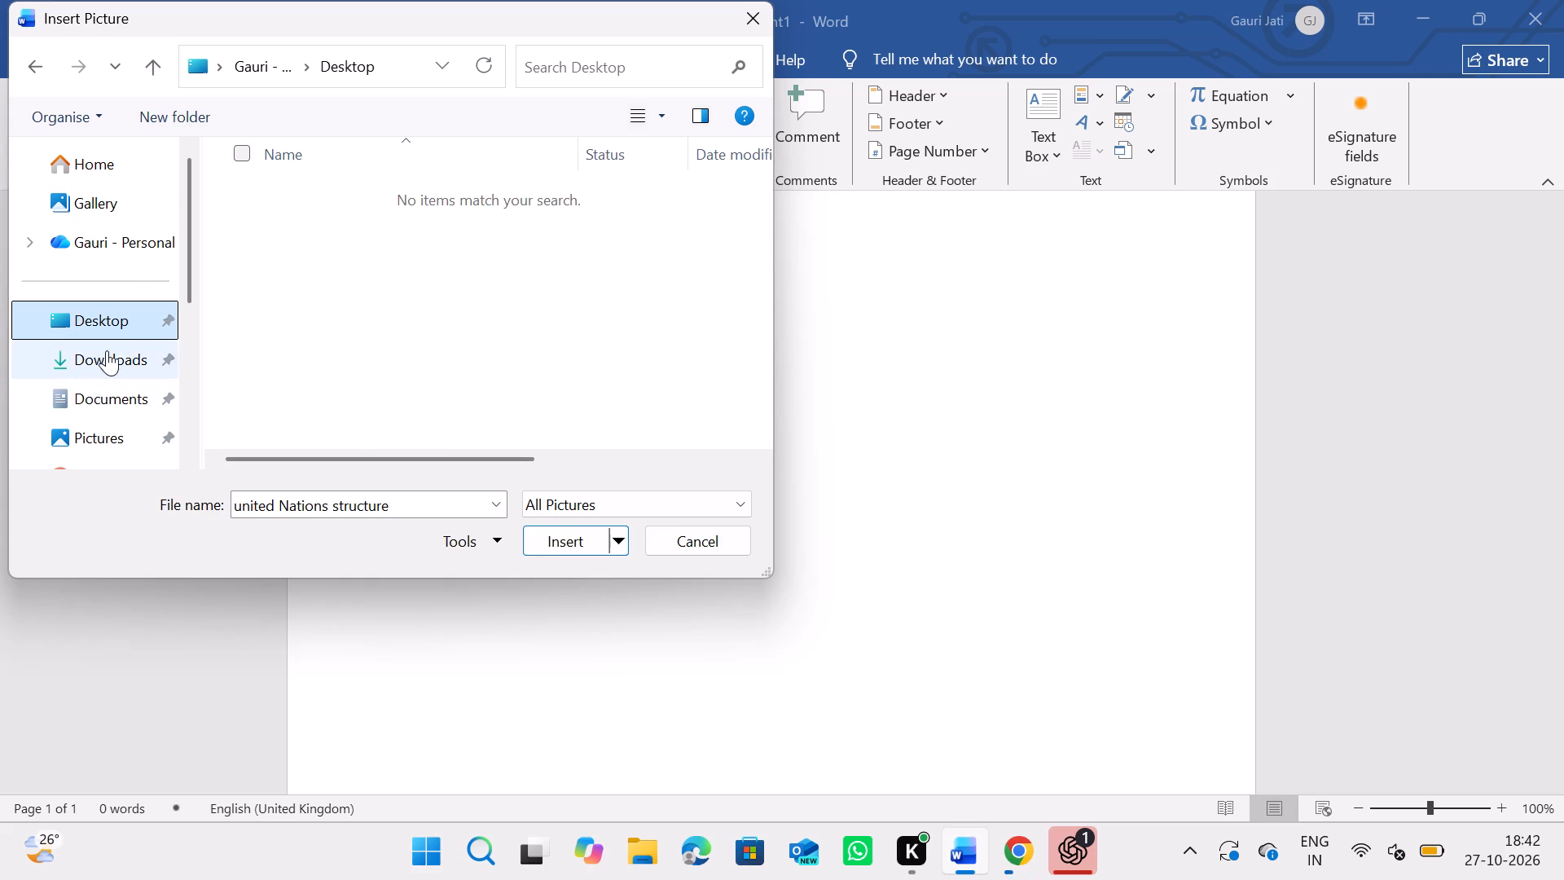
left_click(107, 350)
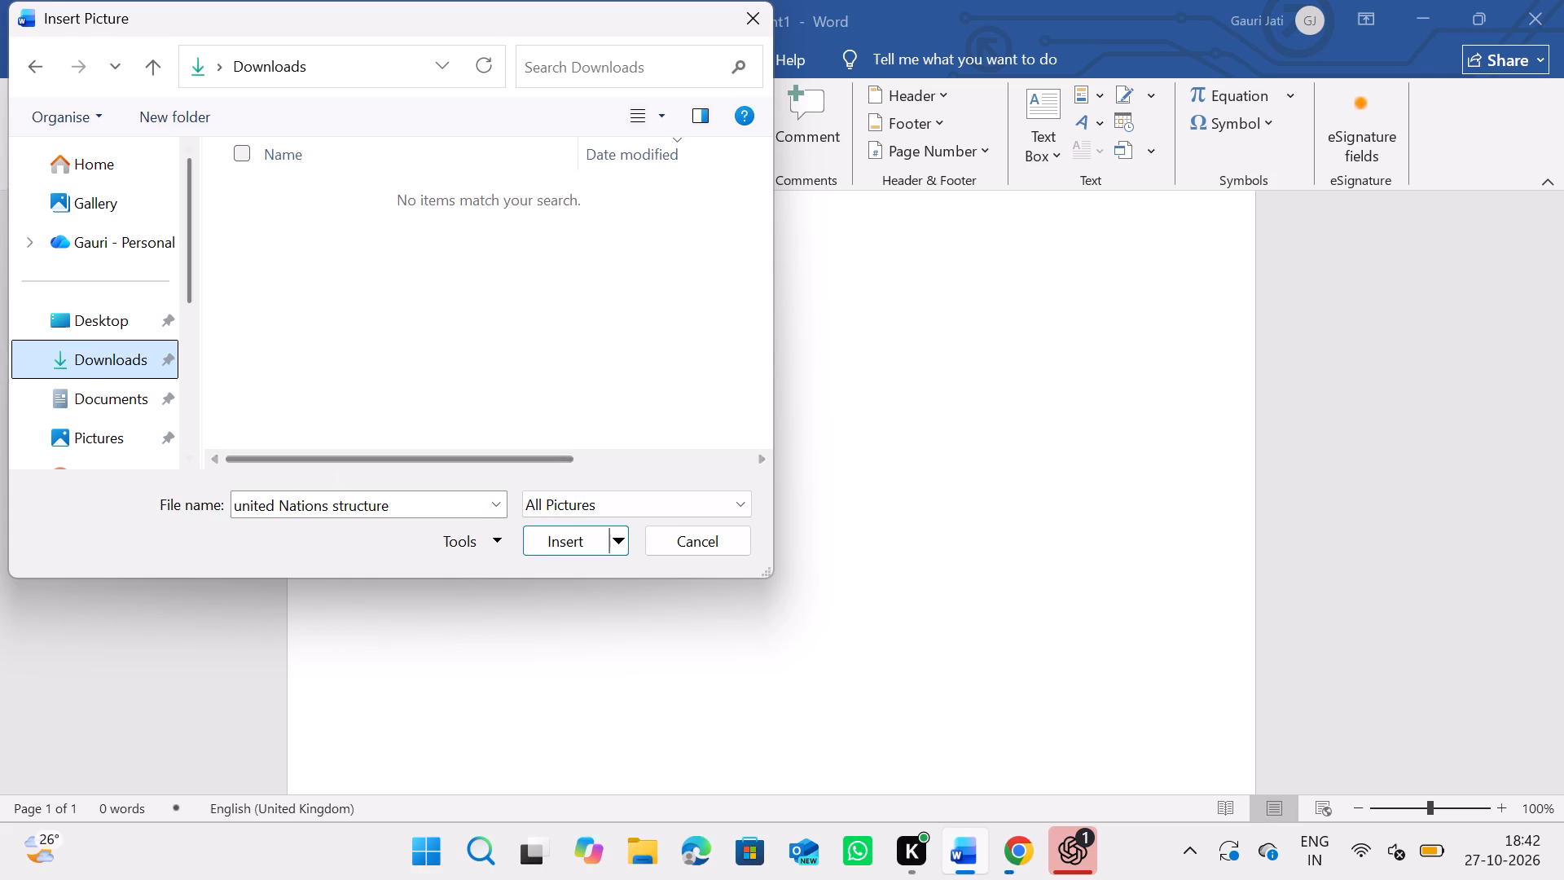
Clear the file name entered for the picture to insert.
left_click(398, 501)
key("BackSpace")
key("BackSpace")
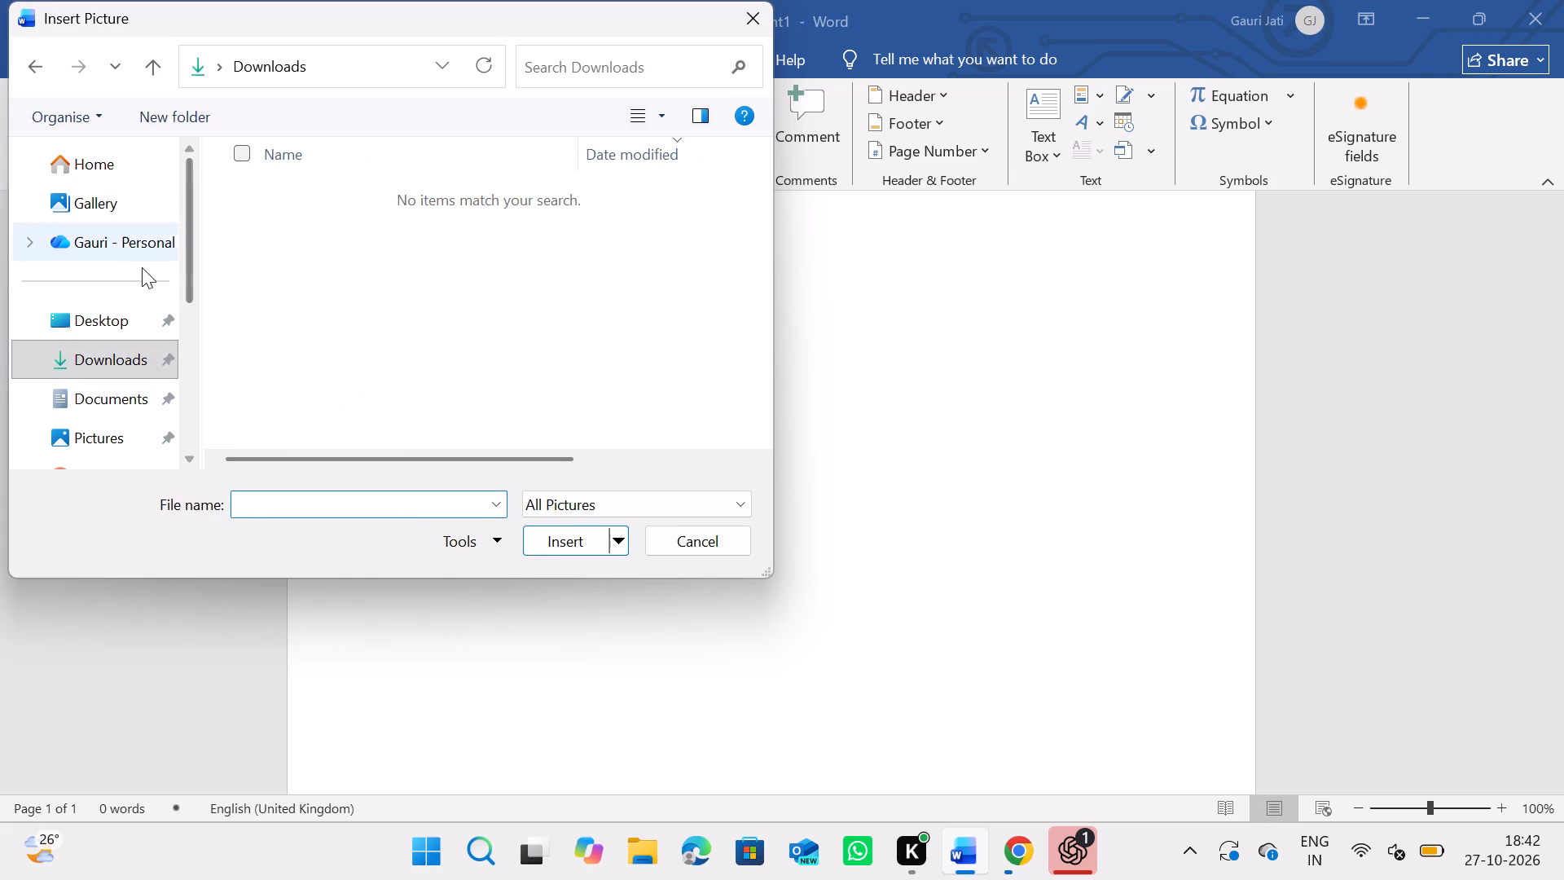
Look through the Desktop, Documents, Pictures, Downloads and Gallery locations for a suitable picture.
left_click(107, 312)
left_click(93, 396)
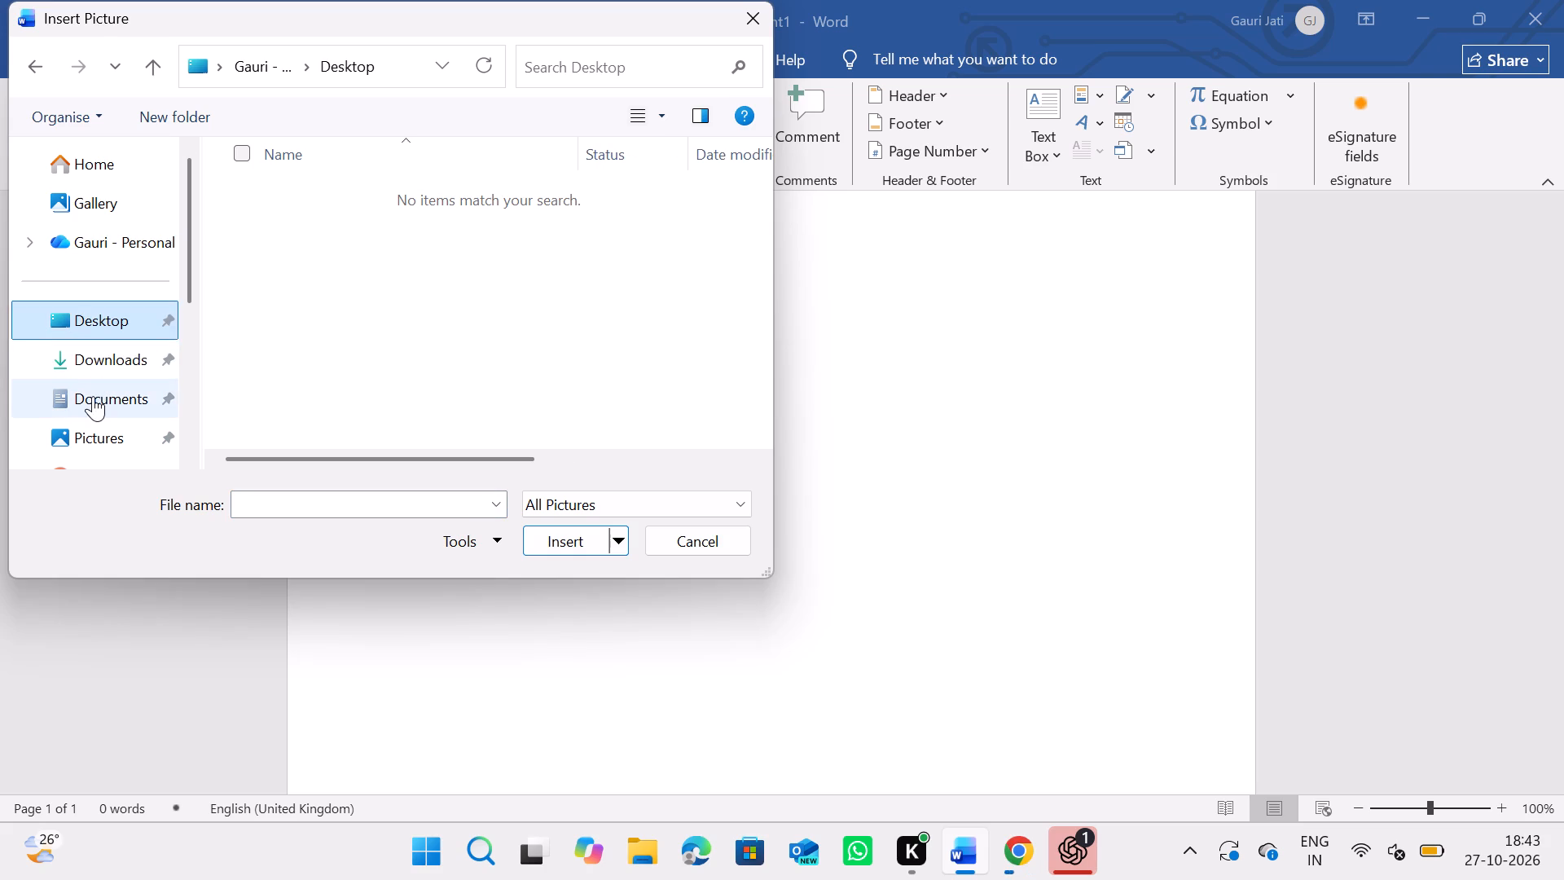
left_click(93, 429)
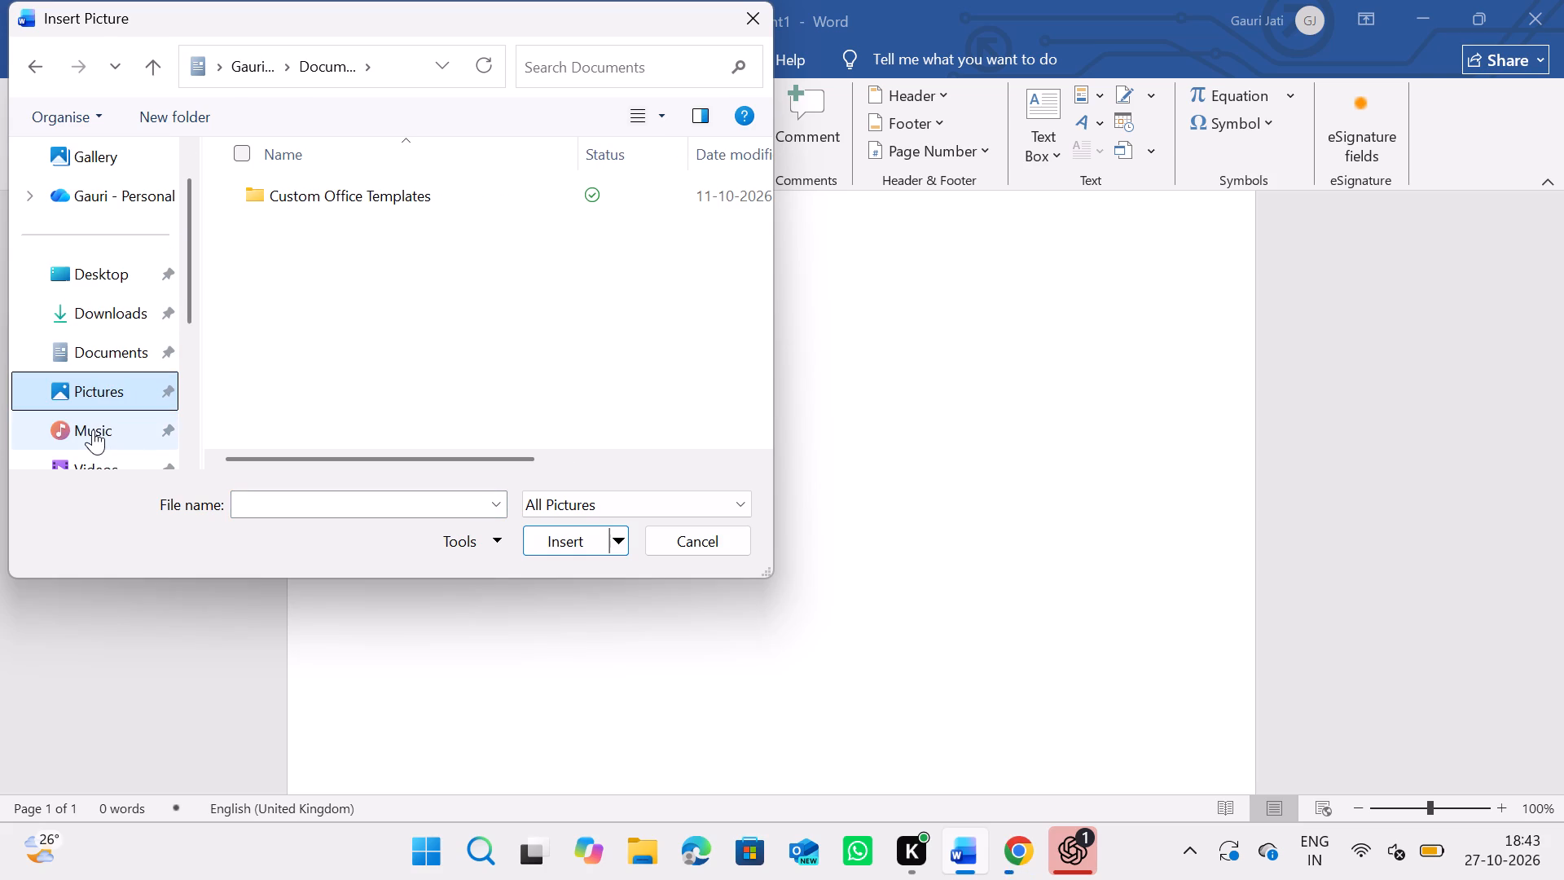
scroll(93, 429, "down", 1)
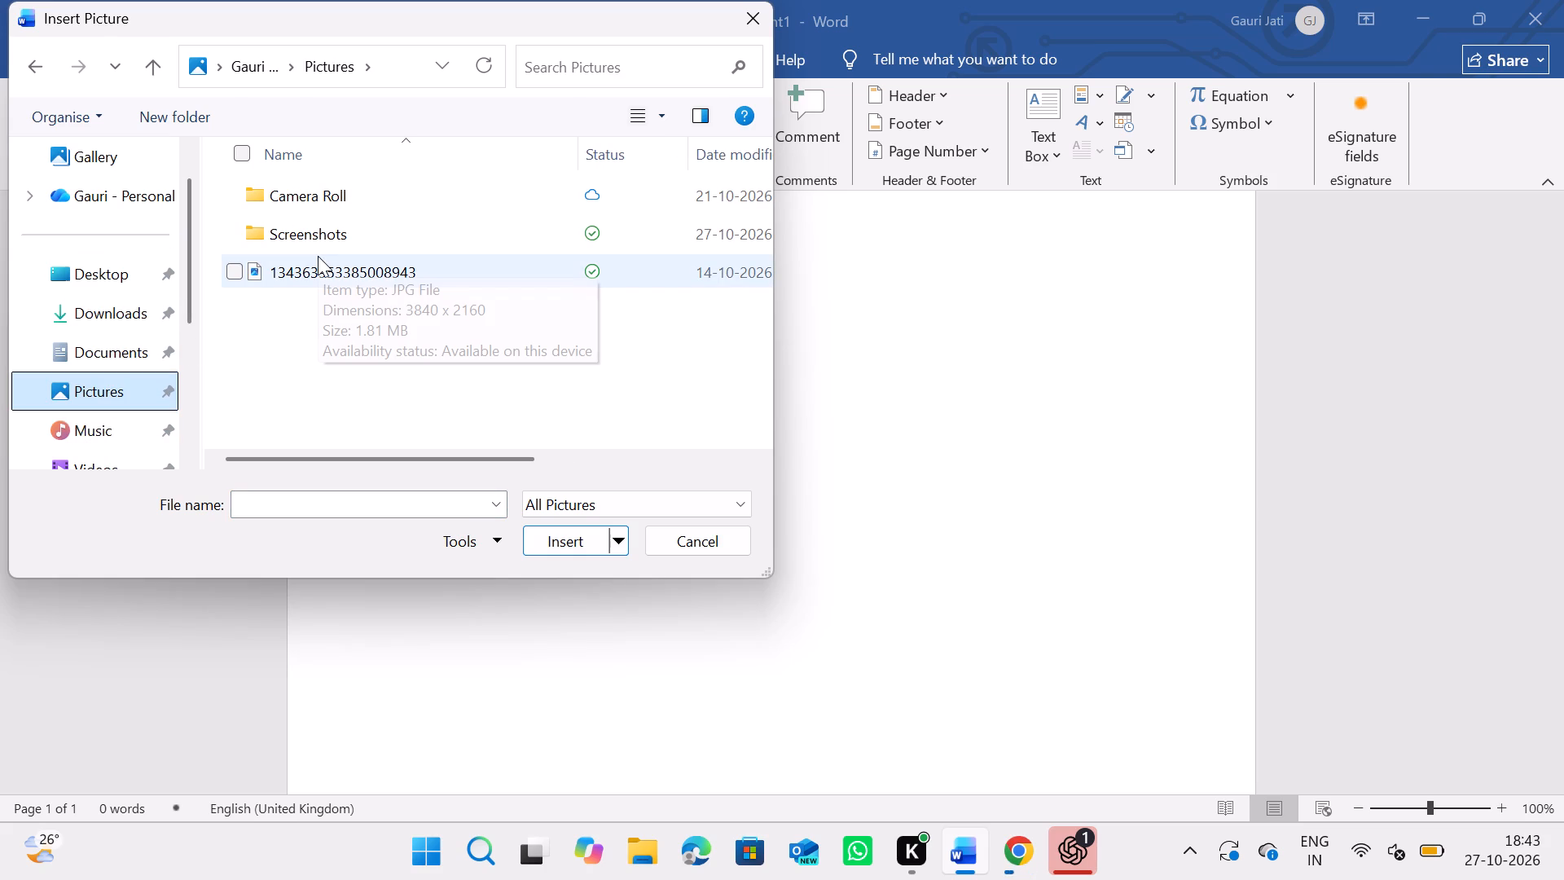
scroll(117, 343, "up", 1)
left_click(113, 355)
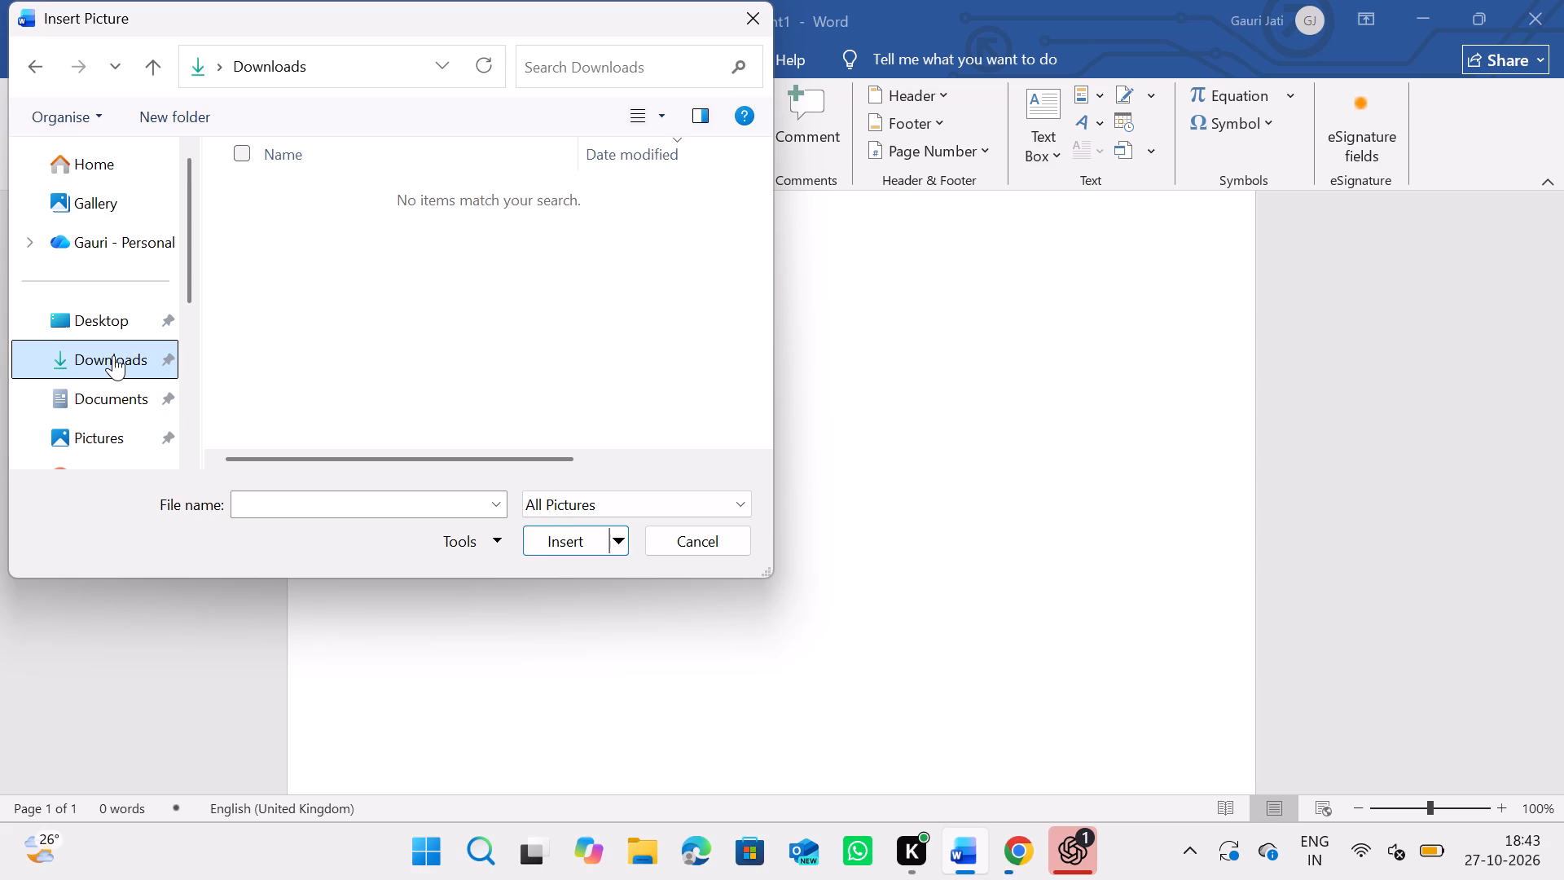
left_click(94, 306)
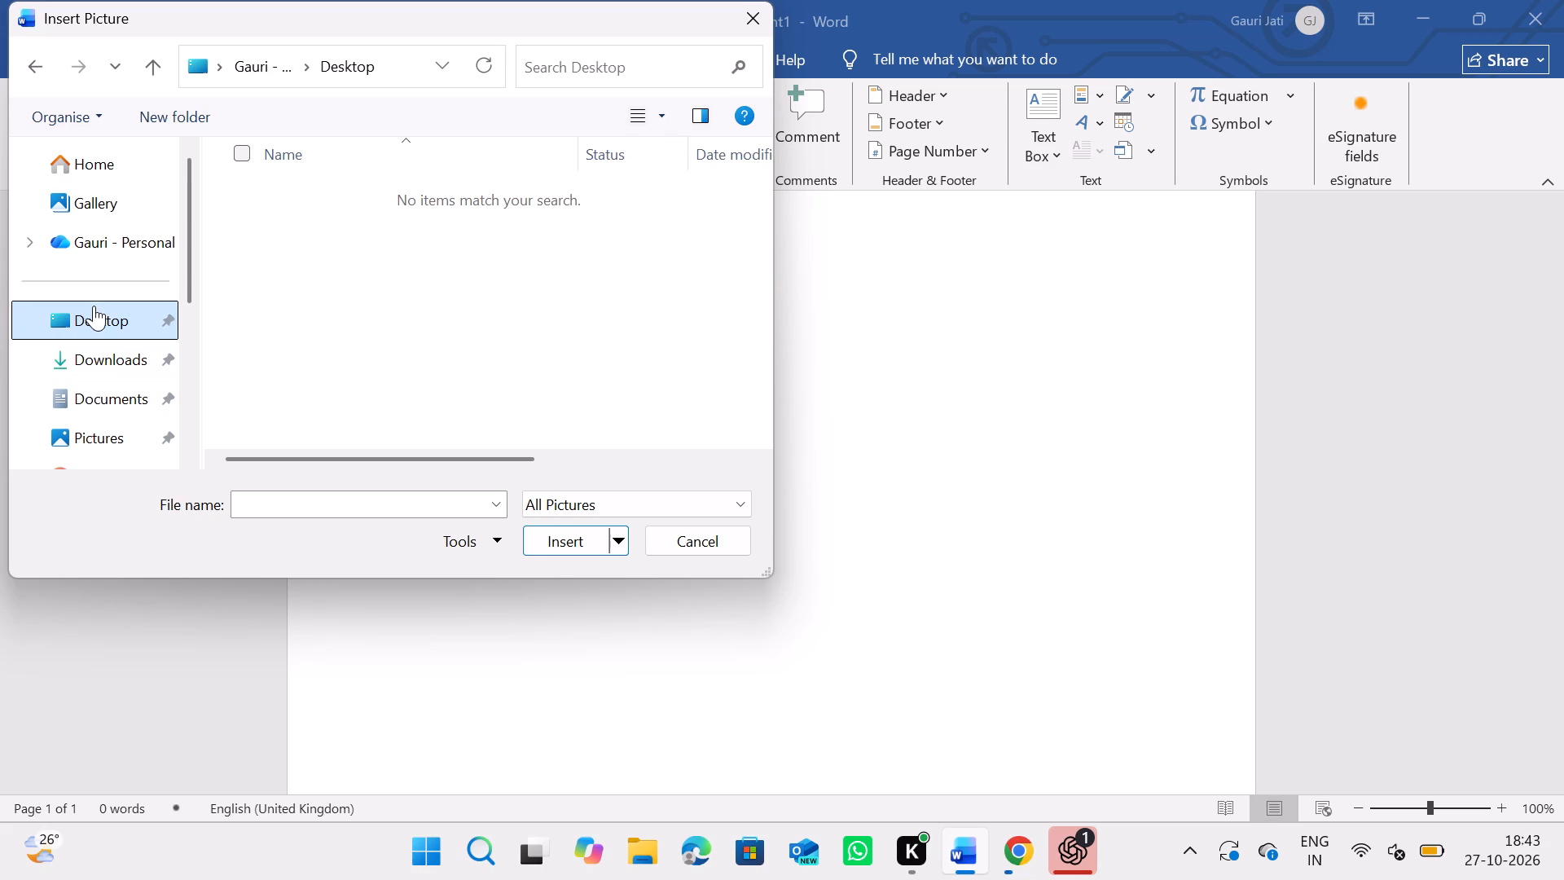
left_click(130, 197)
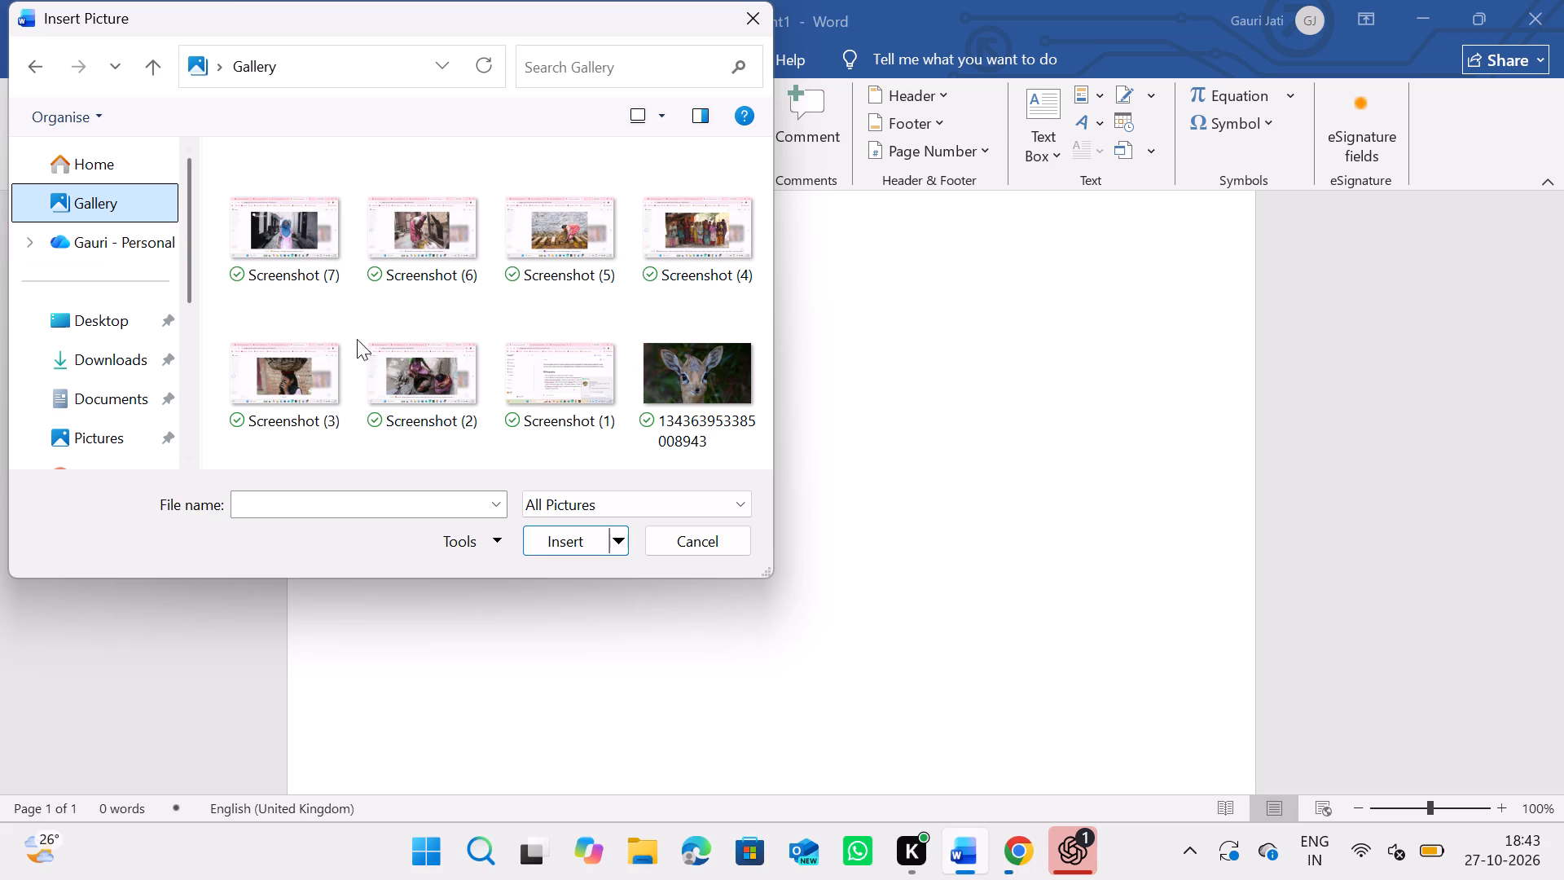
scroll(366, 375, "down", 6)
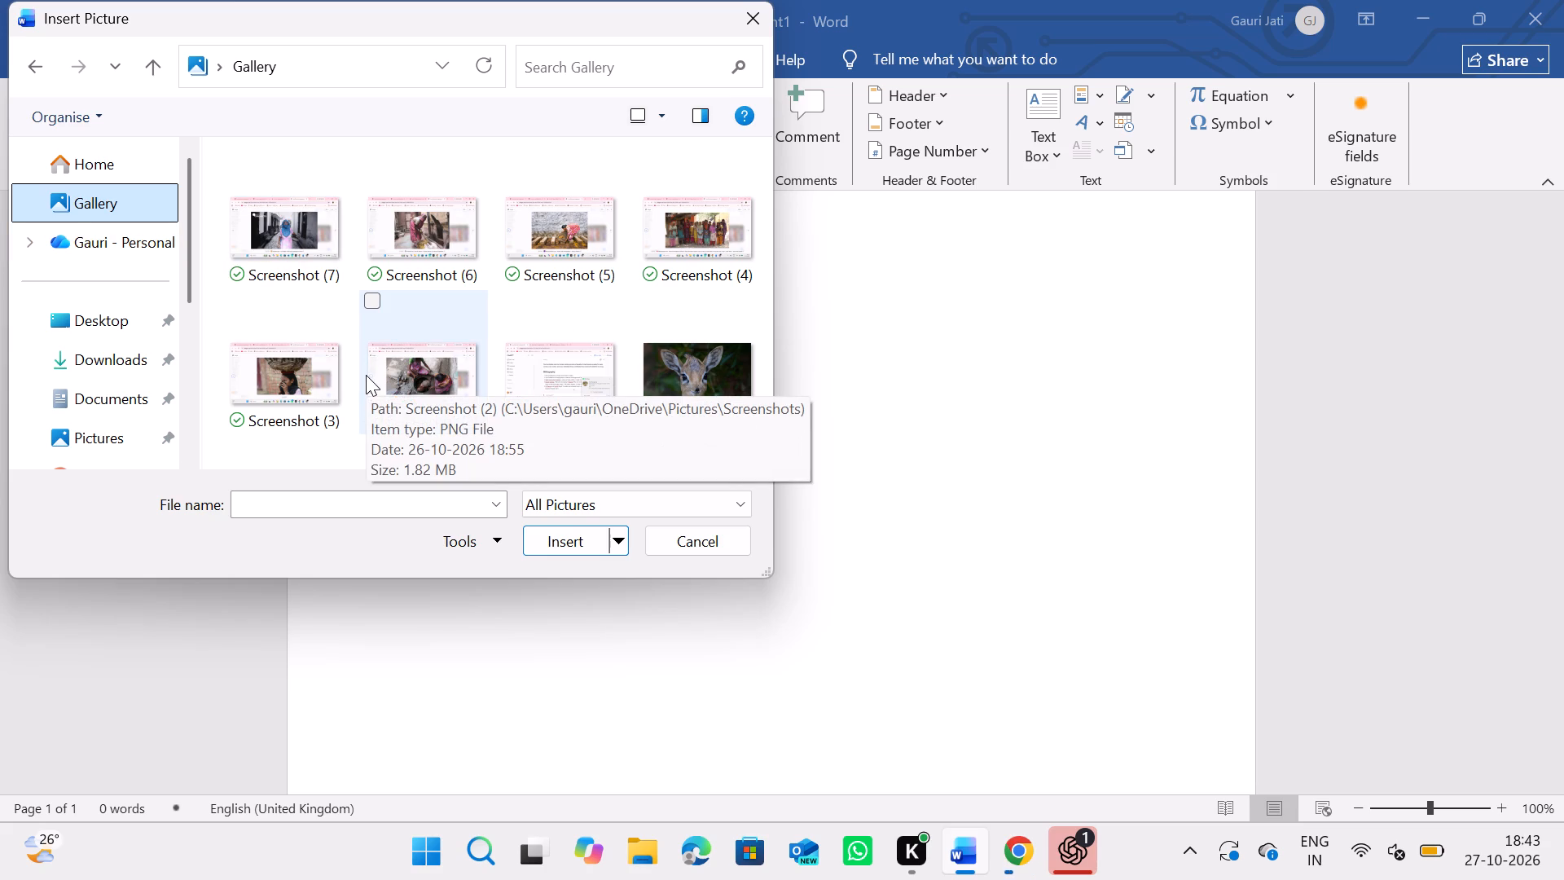
scroll(366, 375, "down", 6)
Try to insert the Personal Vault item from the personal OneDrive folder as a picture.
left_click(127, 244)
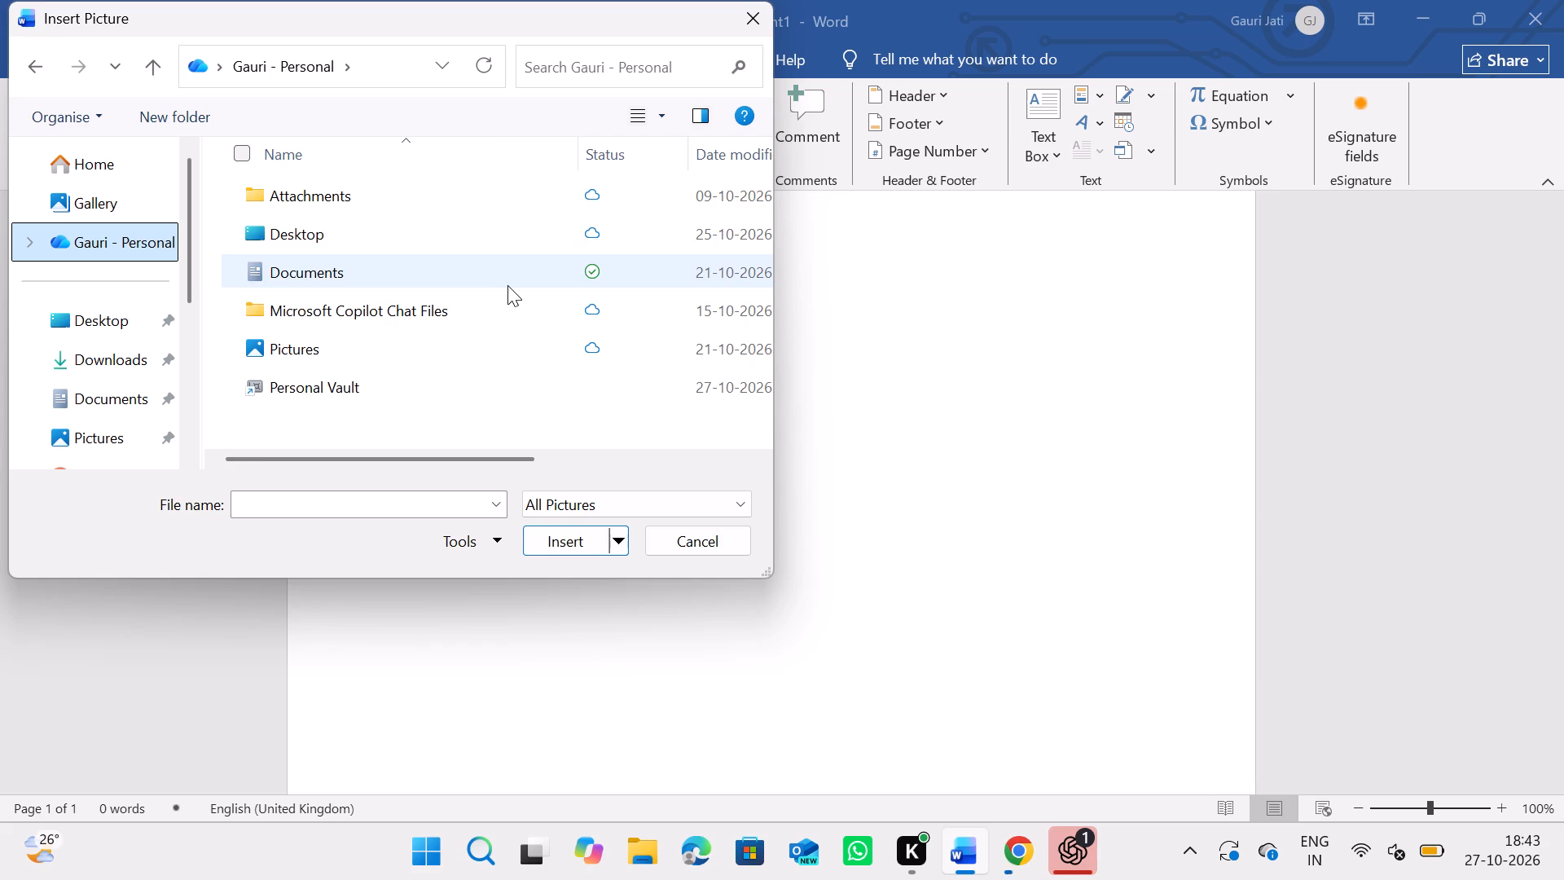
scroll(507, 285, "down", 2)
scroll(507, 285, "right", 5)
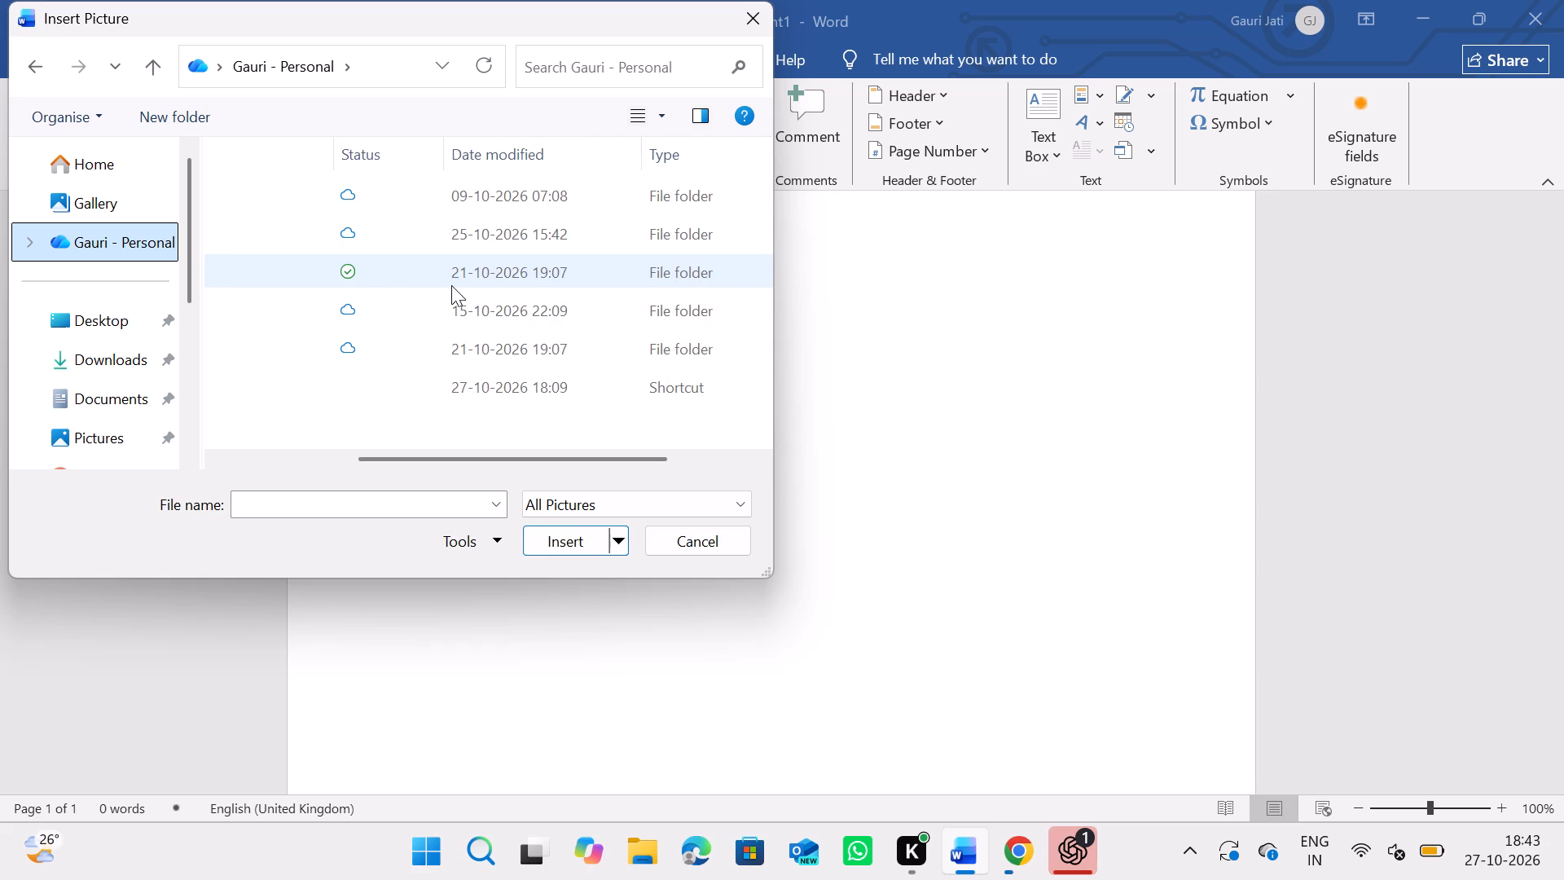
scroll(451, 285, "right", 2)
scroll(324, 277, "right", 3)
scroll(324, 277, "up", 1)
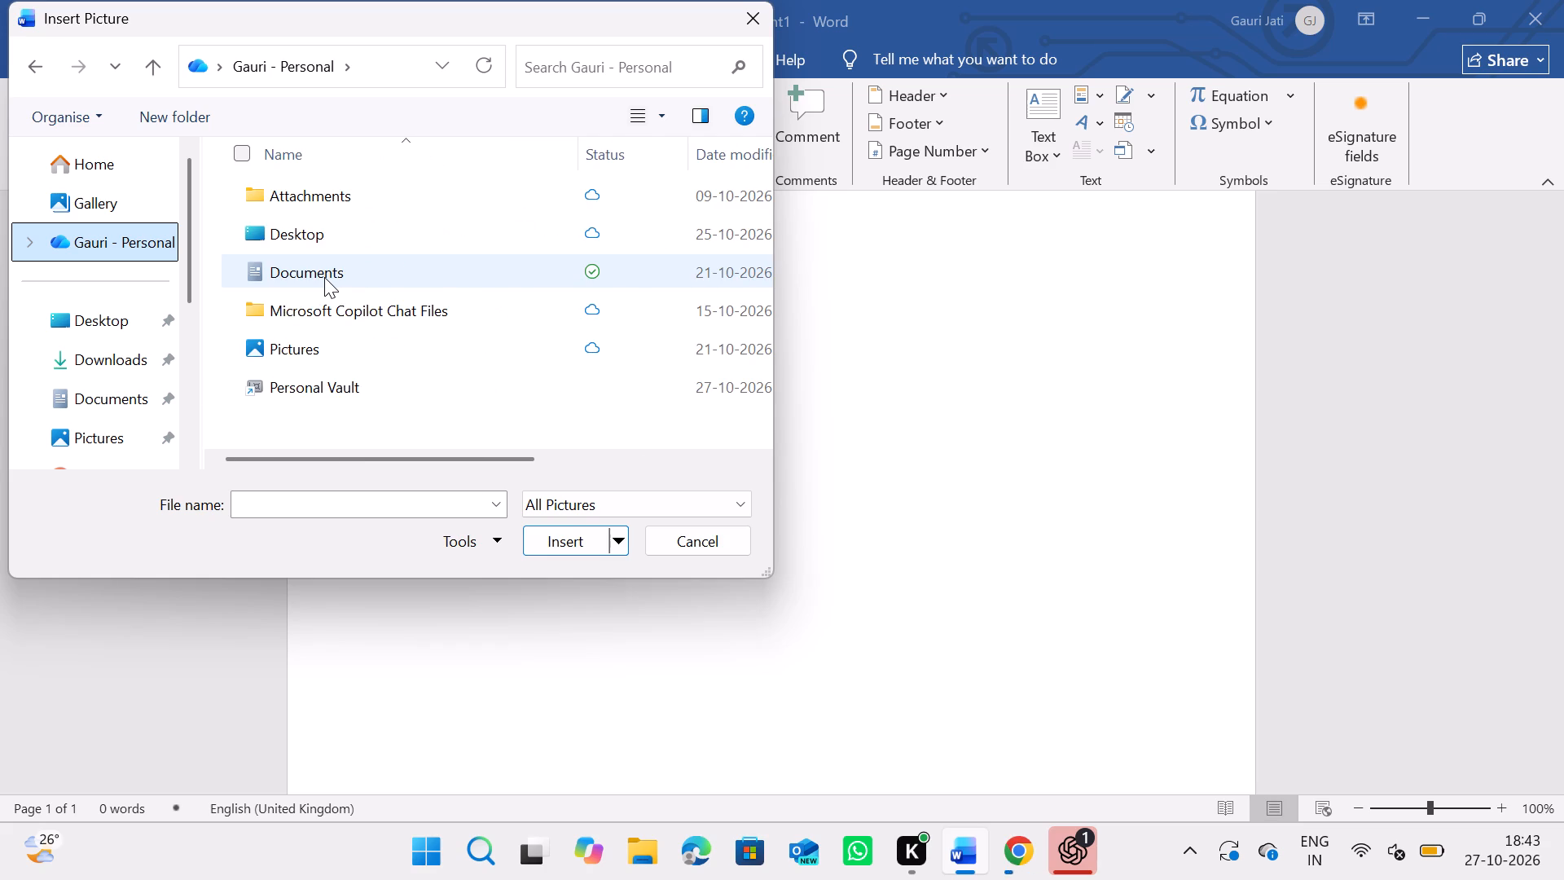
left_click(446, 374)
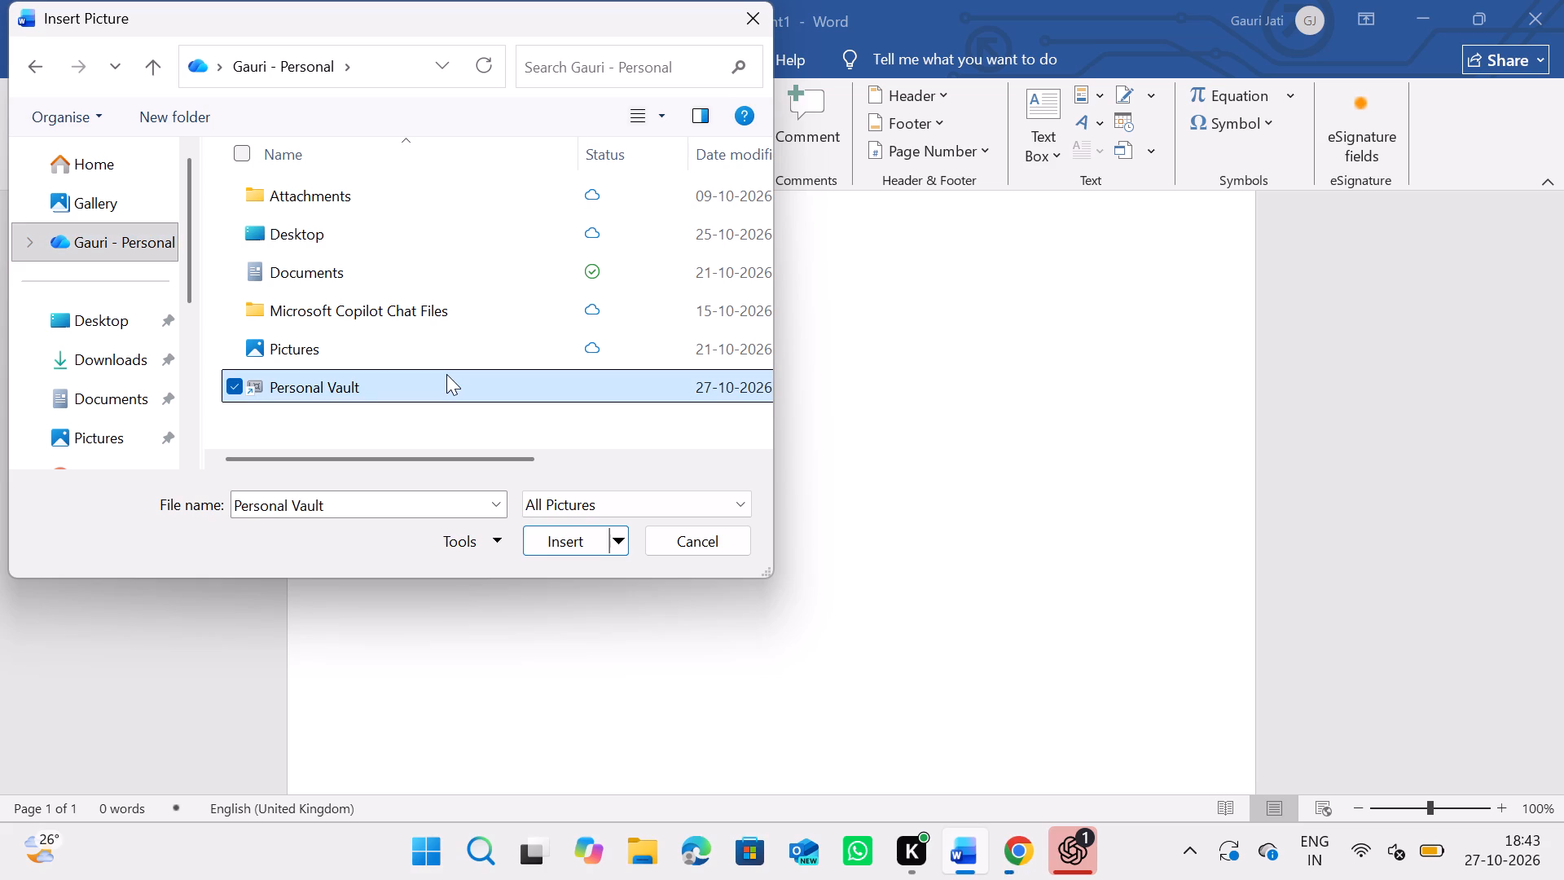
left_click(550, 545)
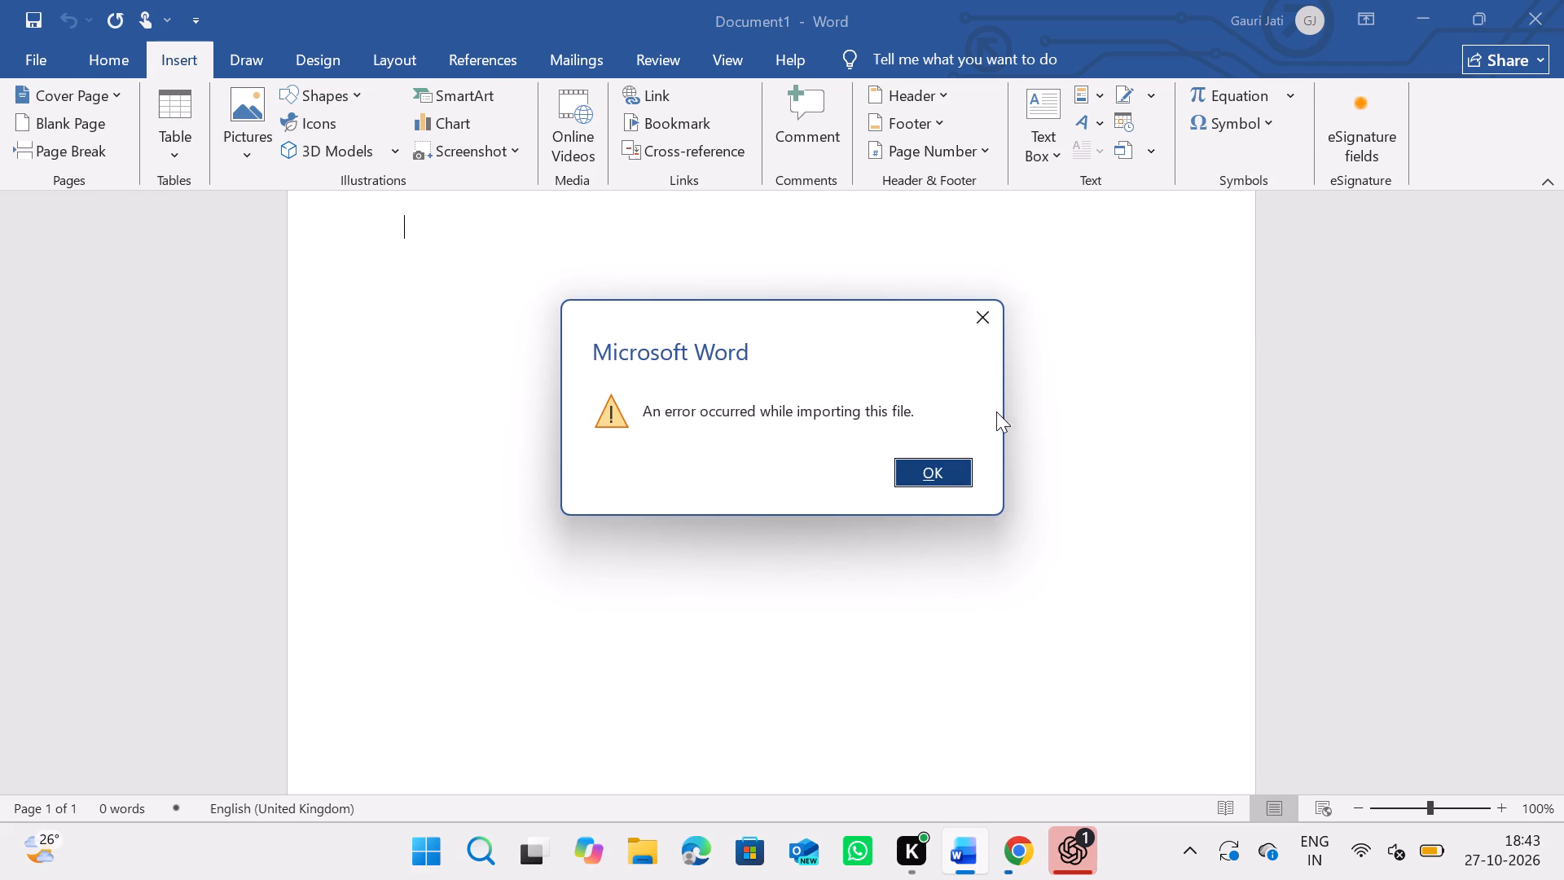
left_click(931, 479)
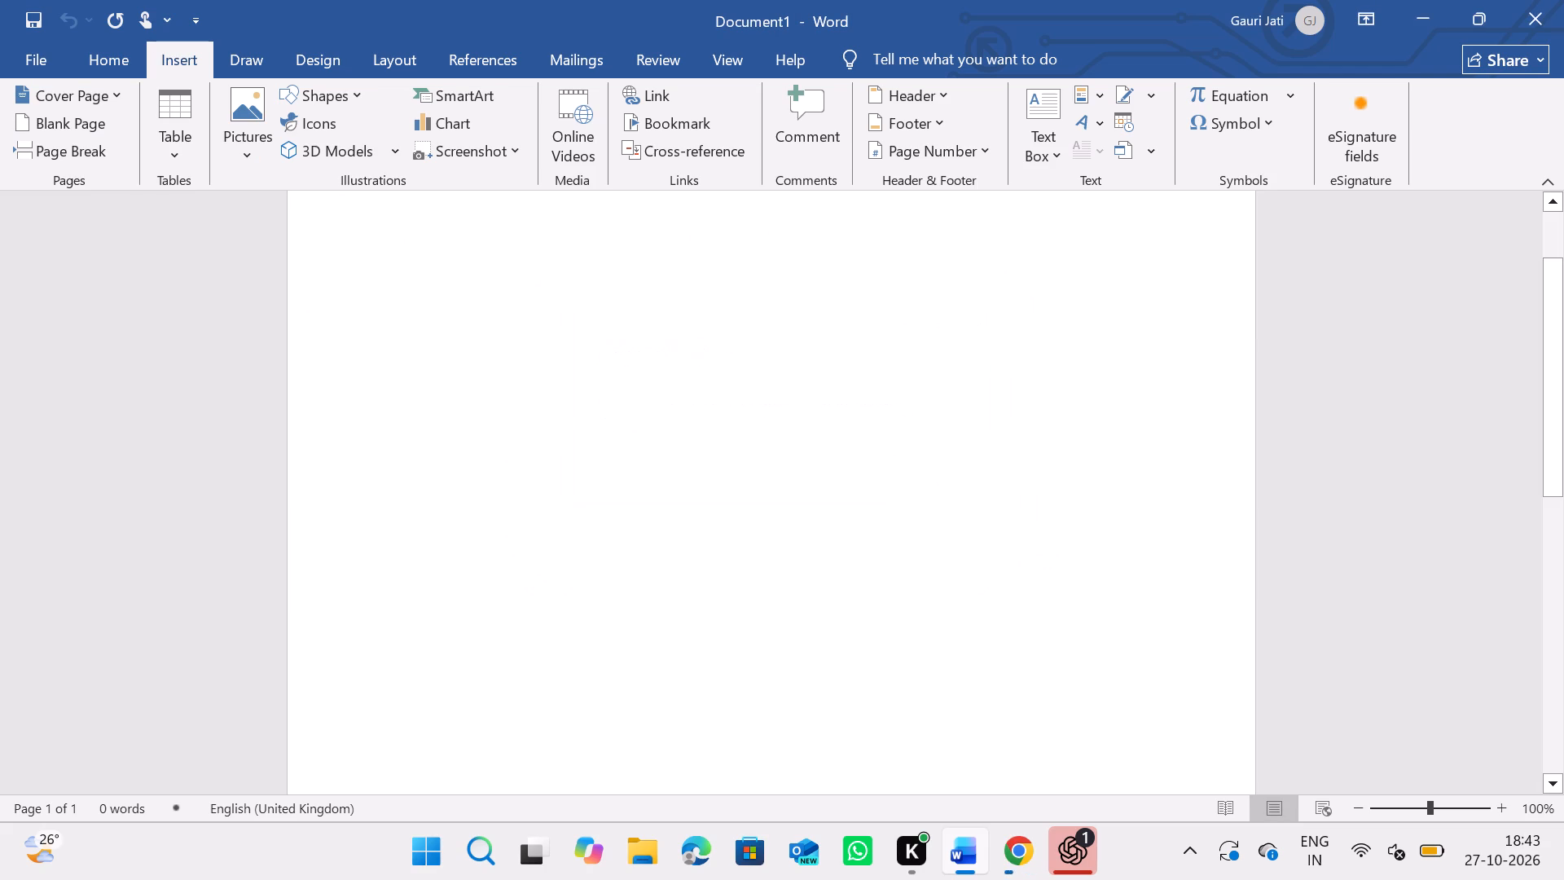
Switch to the ChatGPT page in Chrome and, from the UN headquarters image, save it to Downloads as UN Structure Assignment, type Webpage, Complete.
left_click(995, 862)
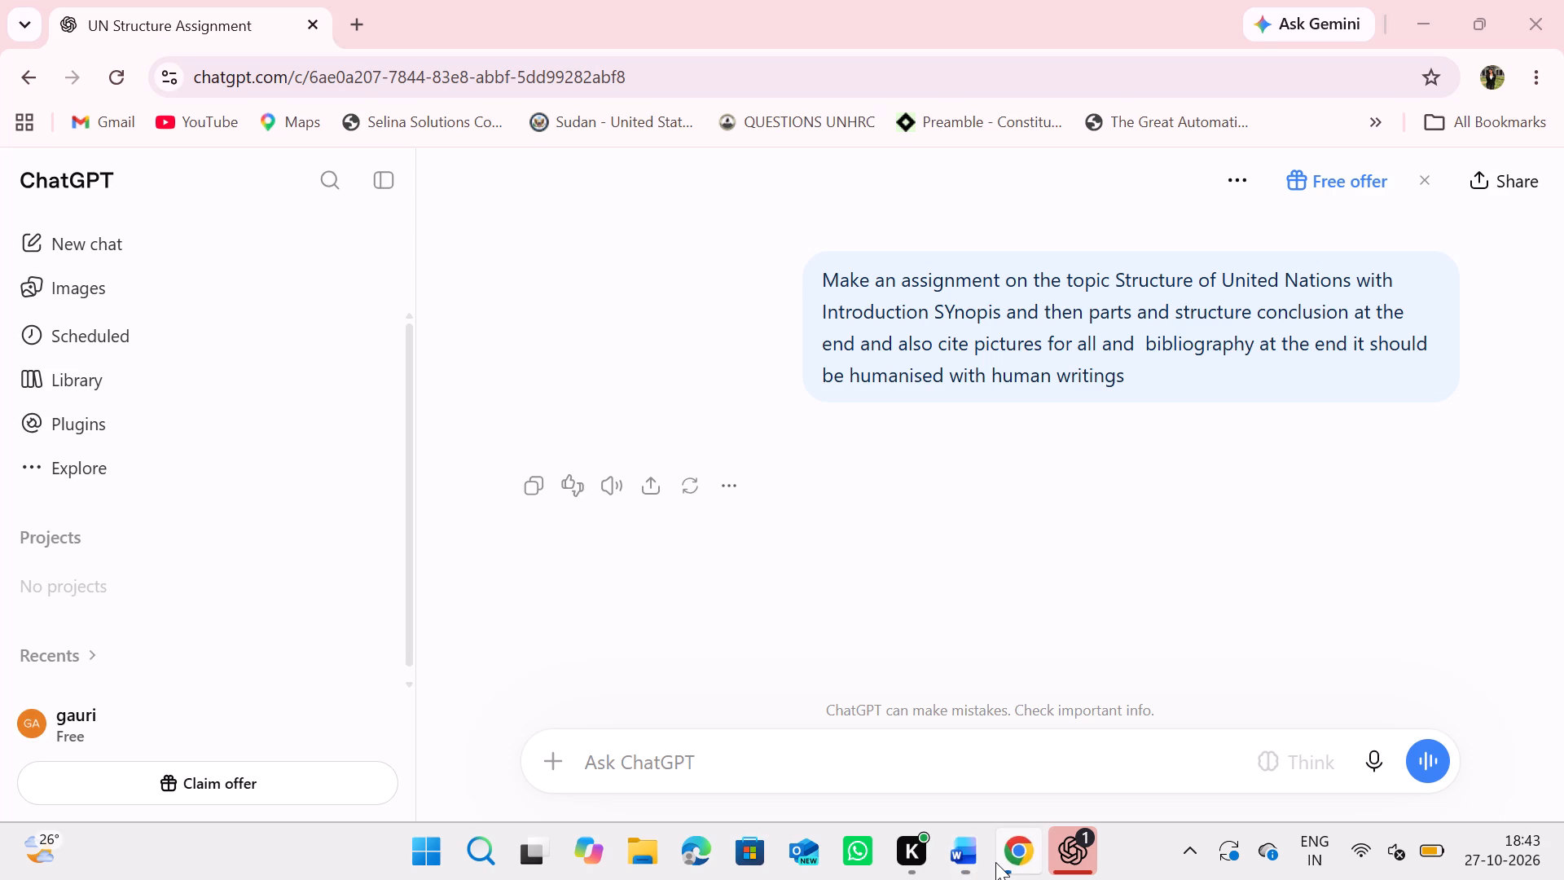
scroll(1041, 508, "up", 2)
scroll(1041, 508, "down", 6)
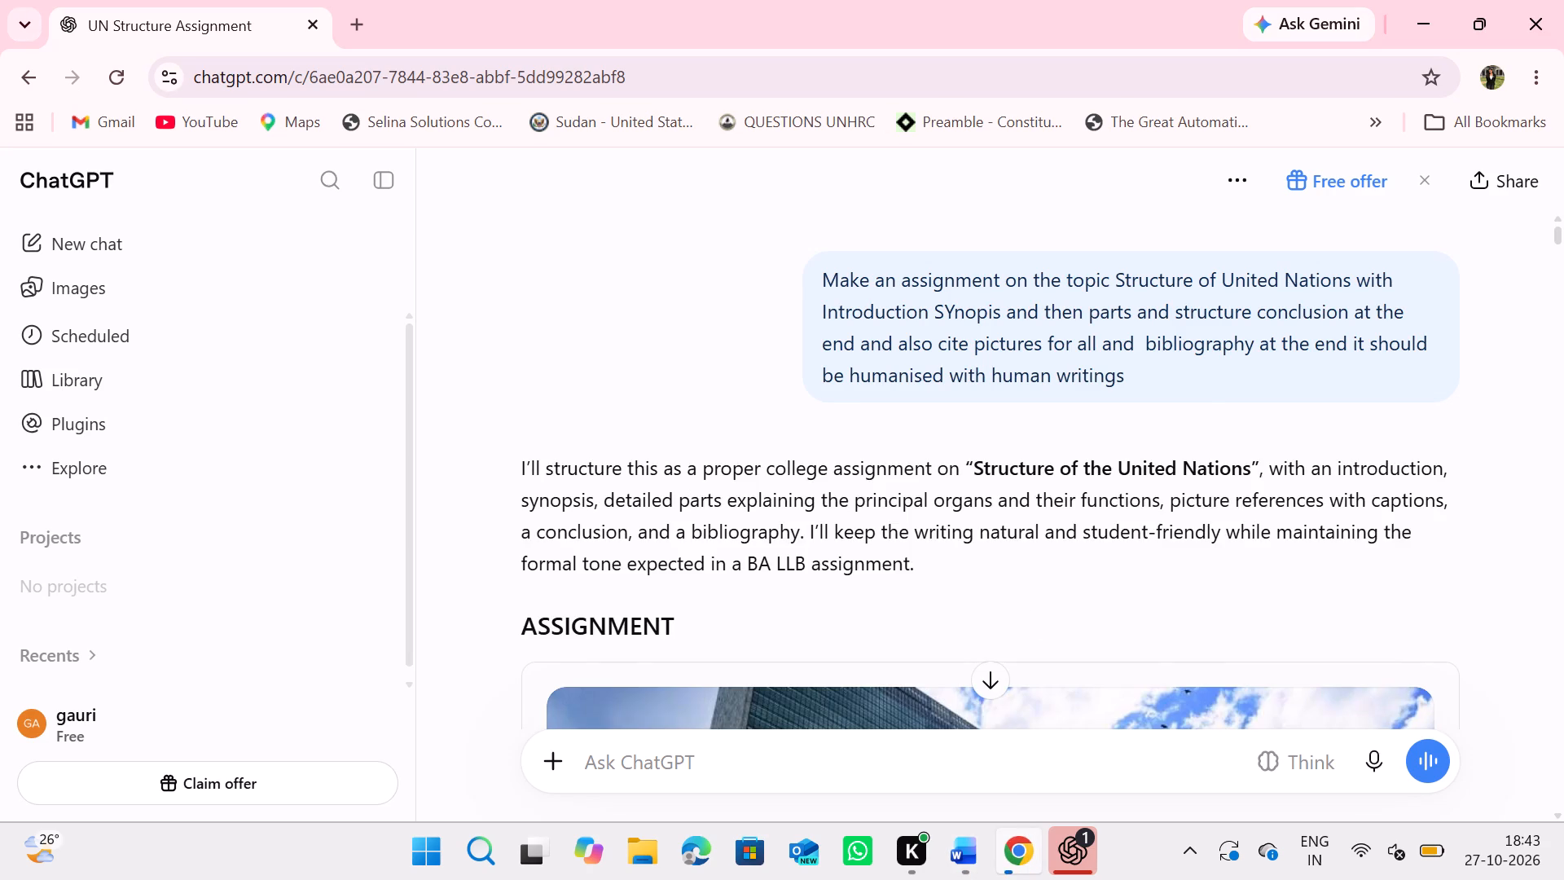
scroll(1041, 508, "down", 3)
scroll(1109, 391, "up", 1)
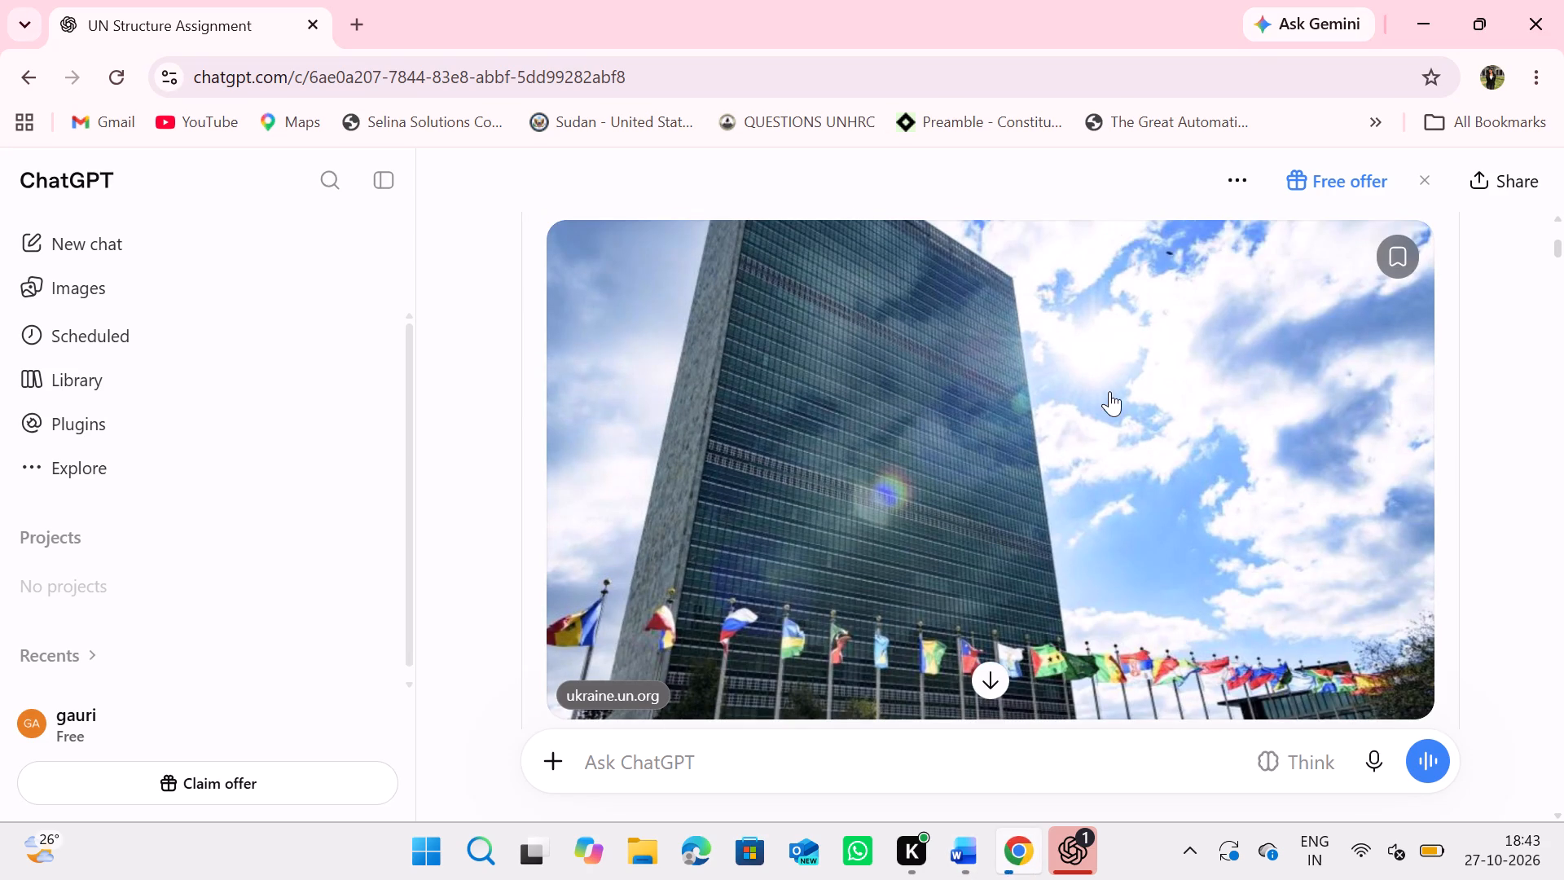
right_click(1109, 391)
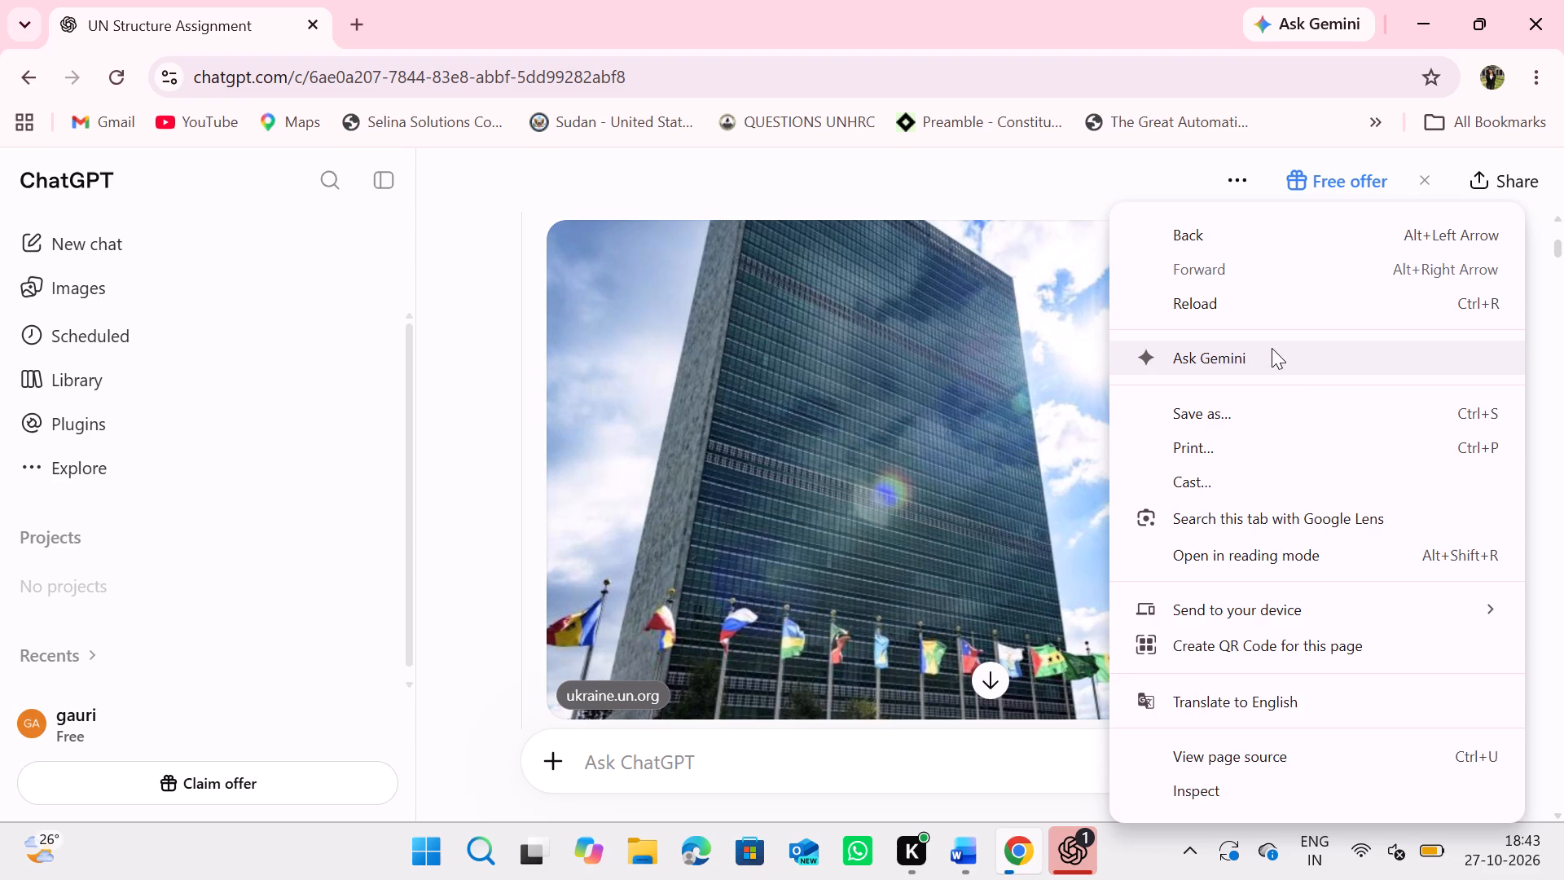
left_click(1244, 411)
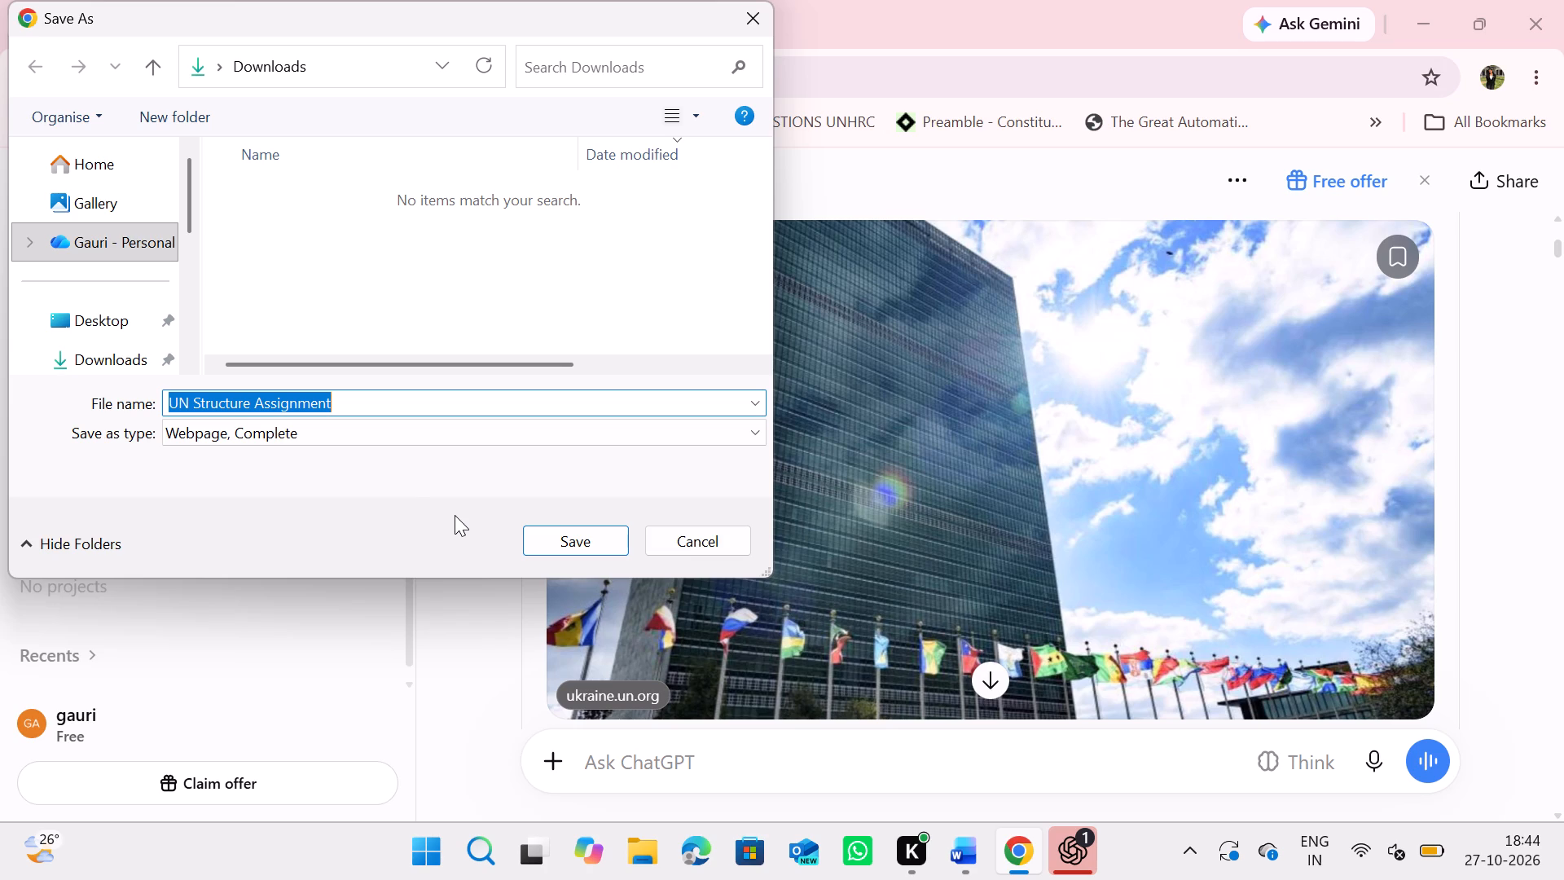
left_click(316, 425)
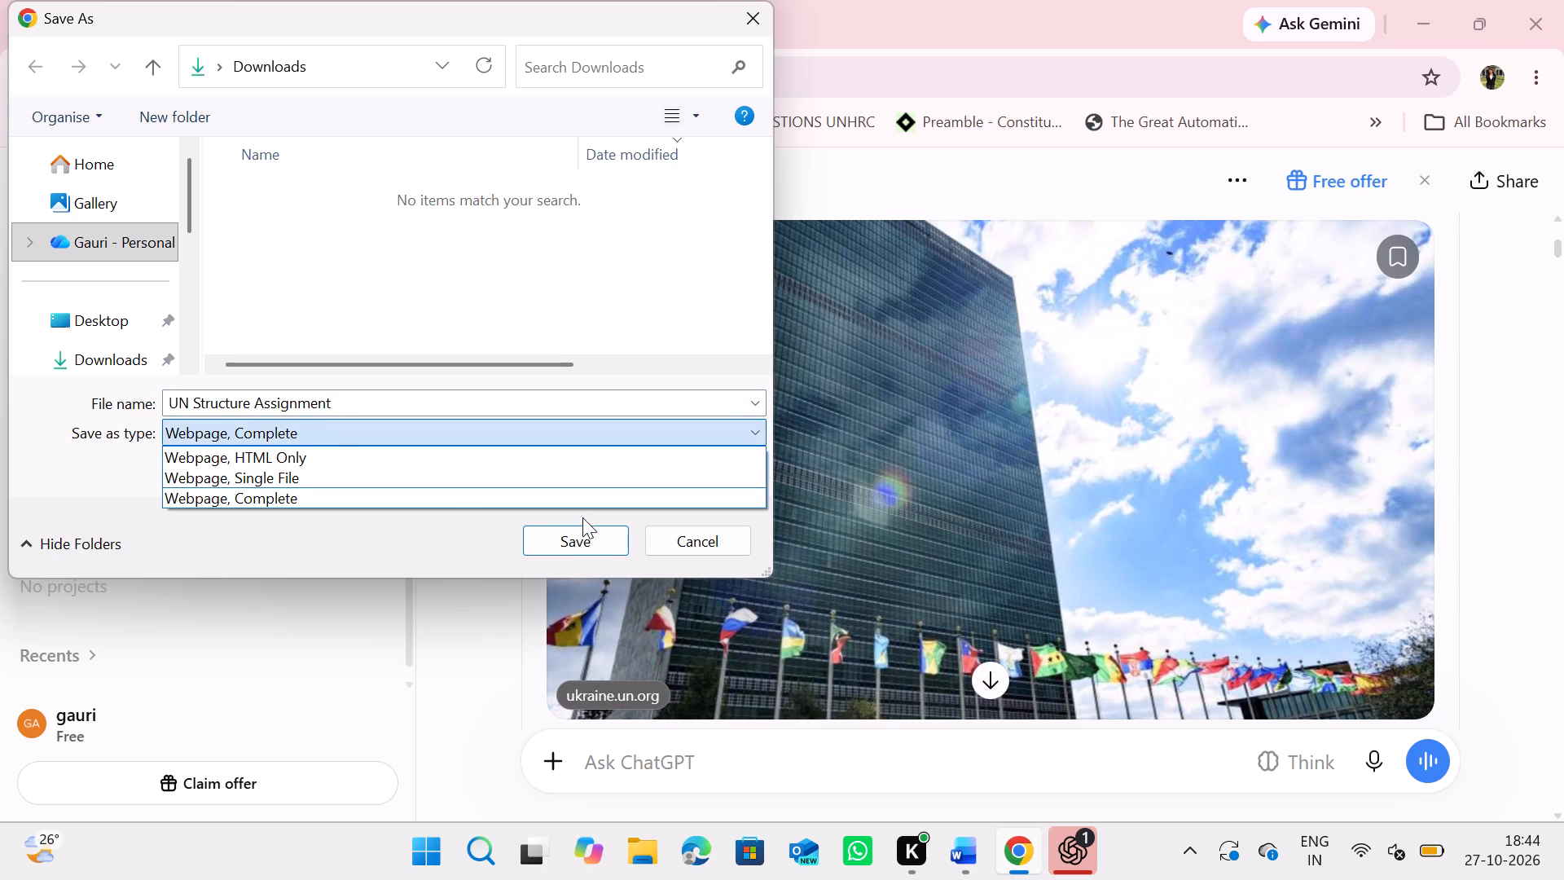
left_click(572, 541)
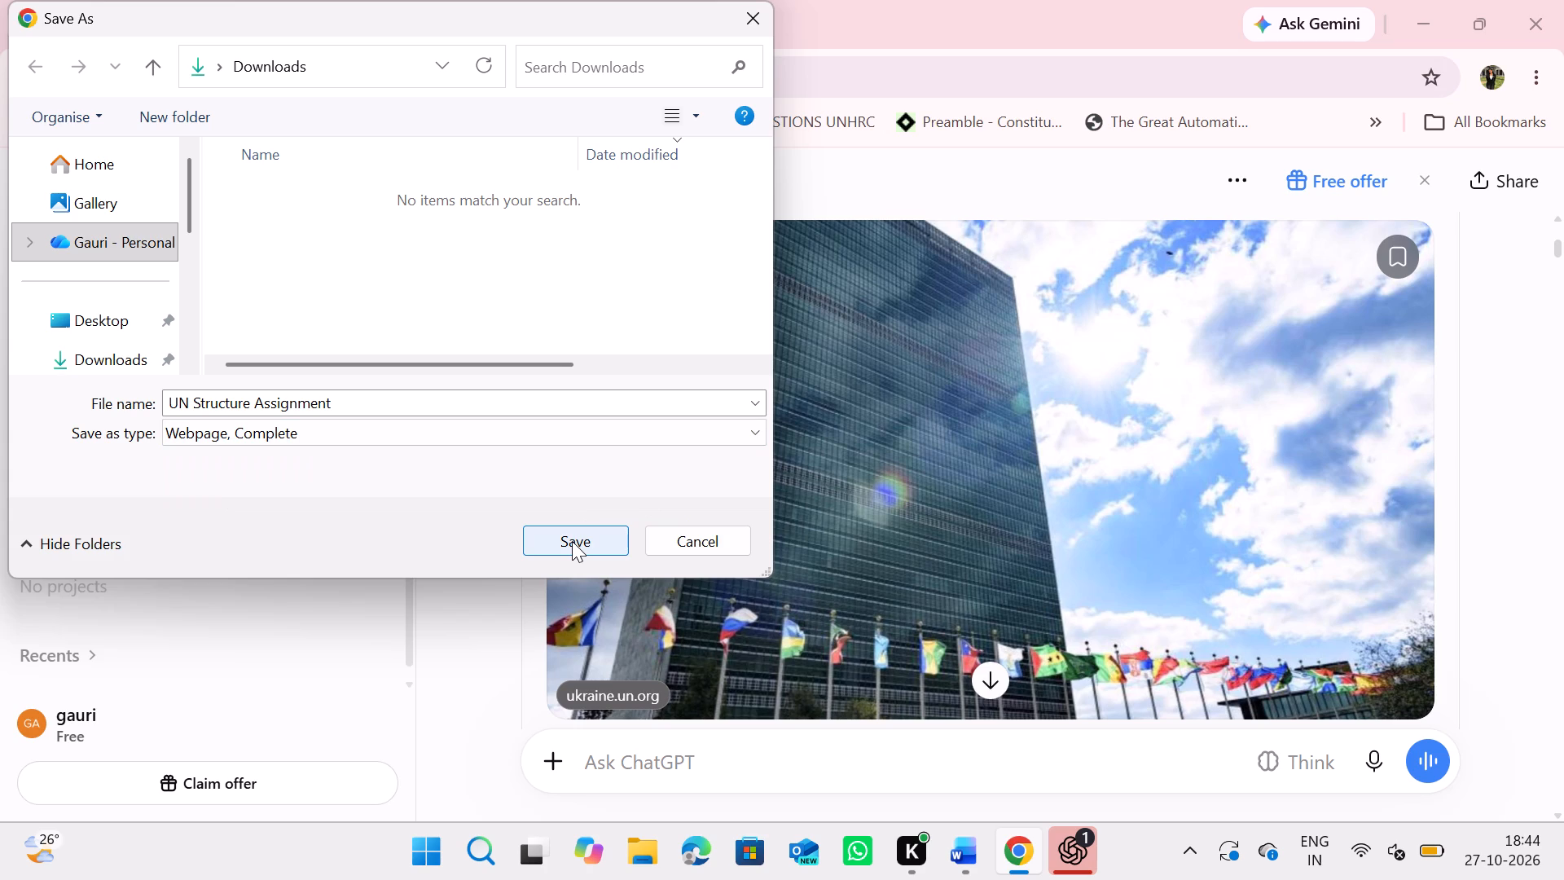
left_click(572, 541)
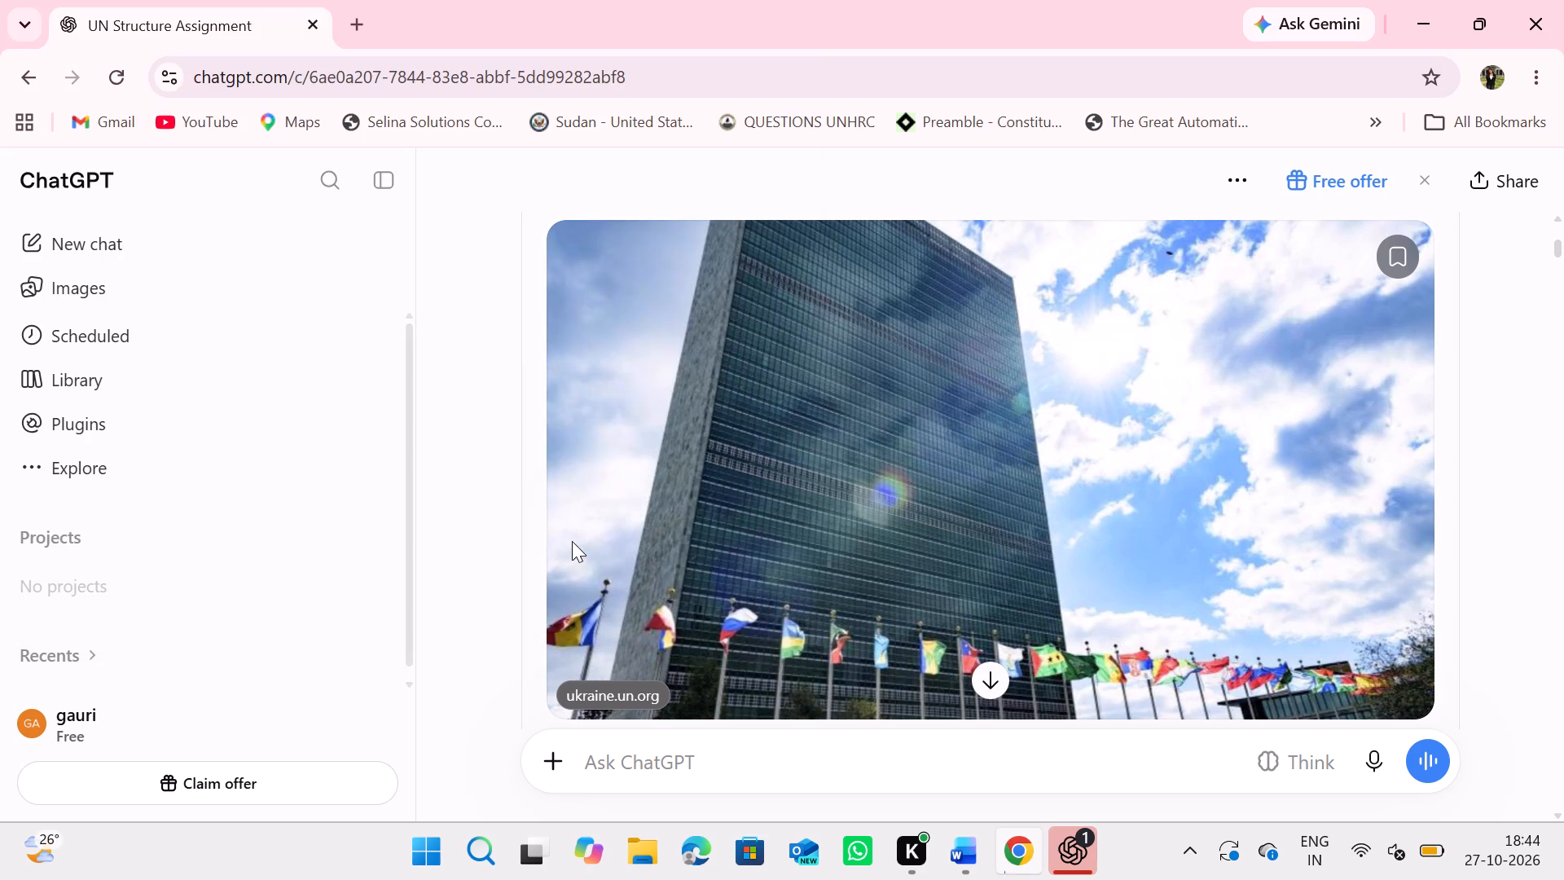
Back in Word, start inserting a picture from this device, enter UN as file name, and look through Desktop, Downloads, Documents and Pictures.
left_click(962, 863)
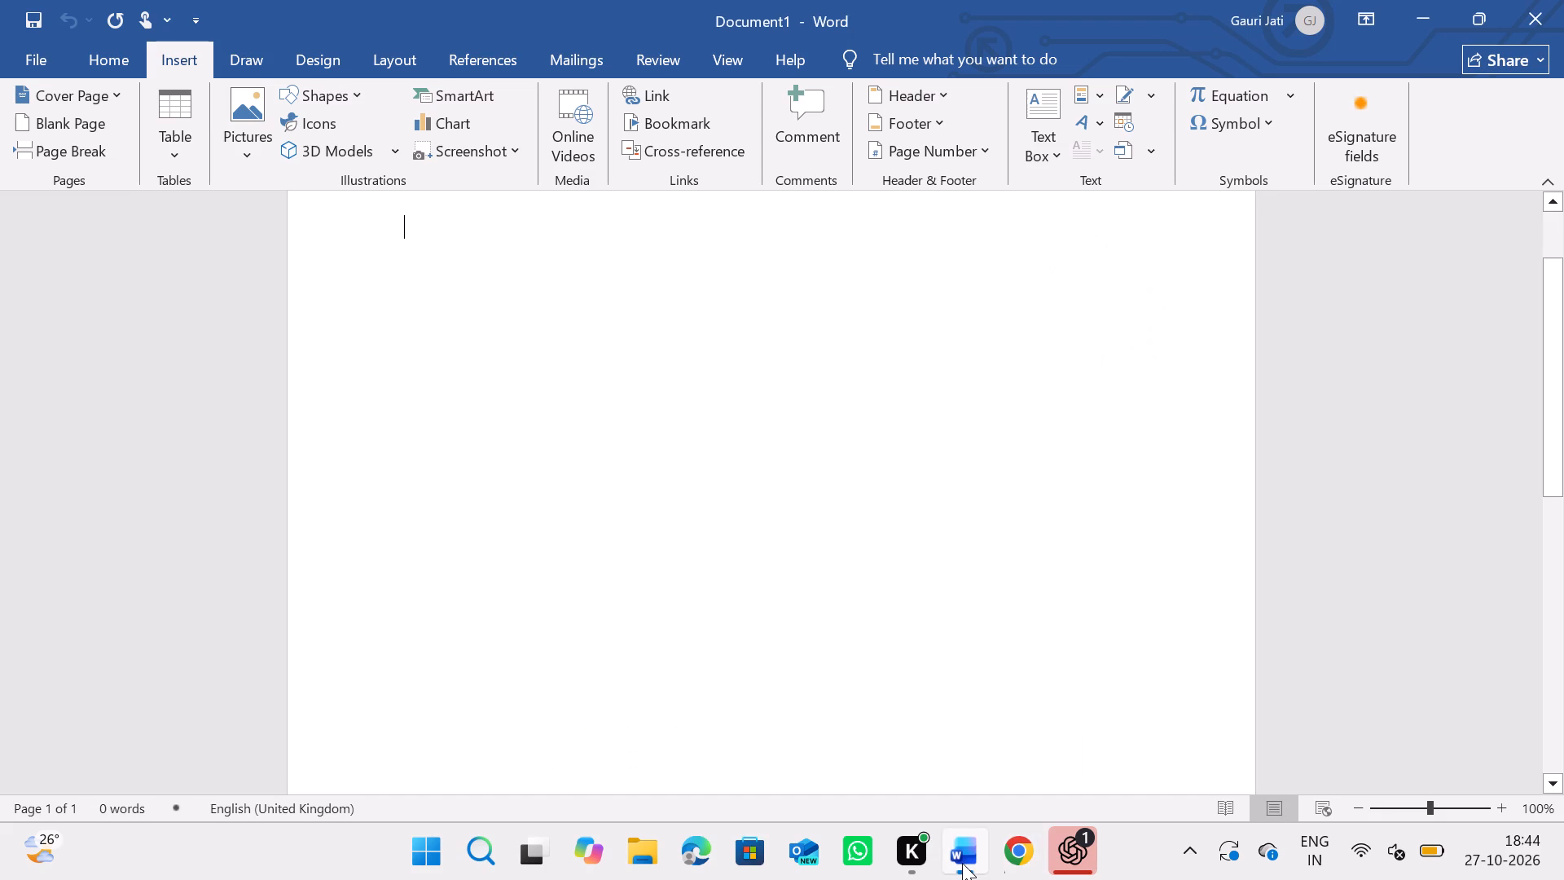
left_click(253, 161)
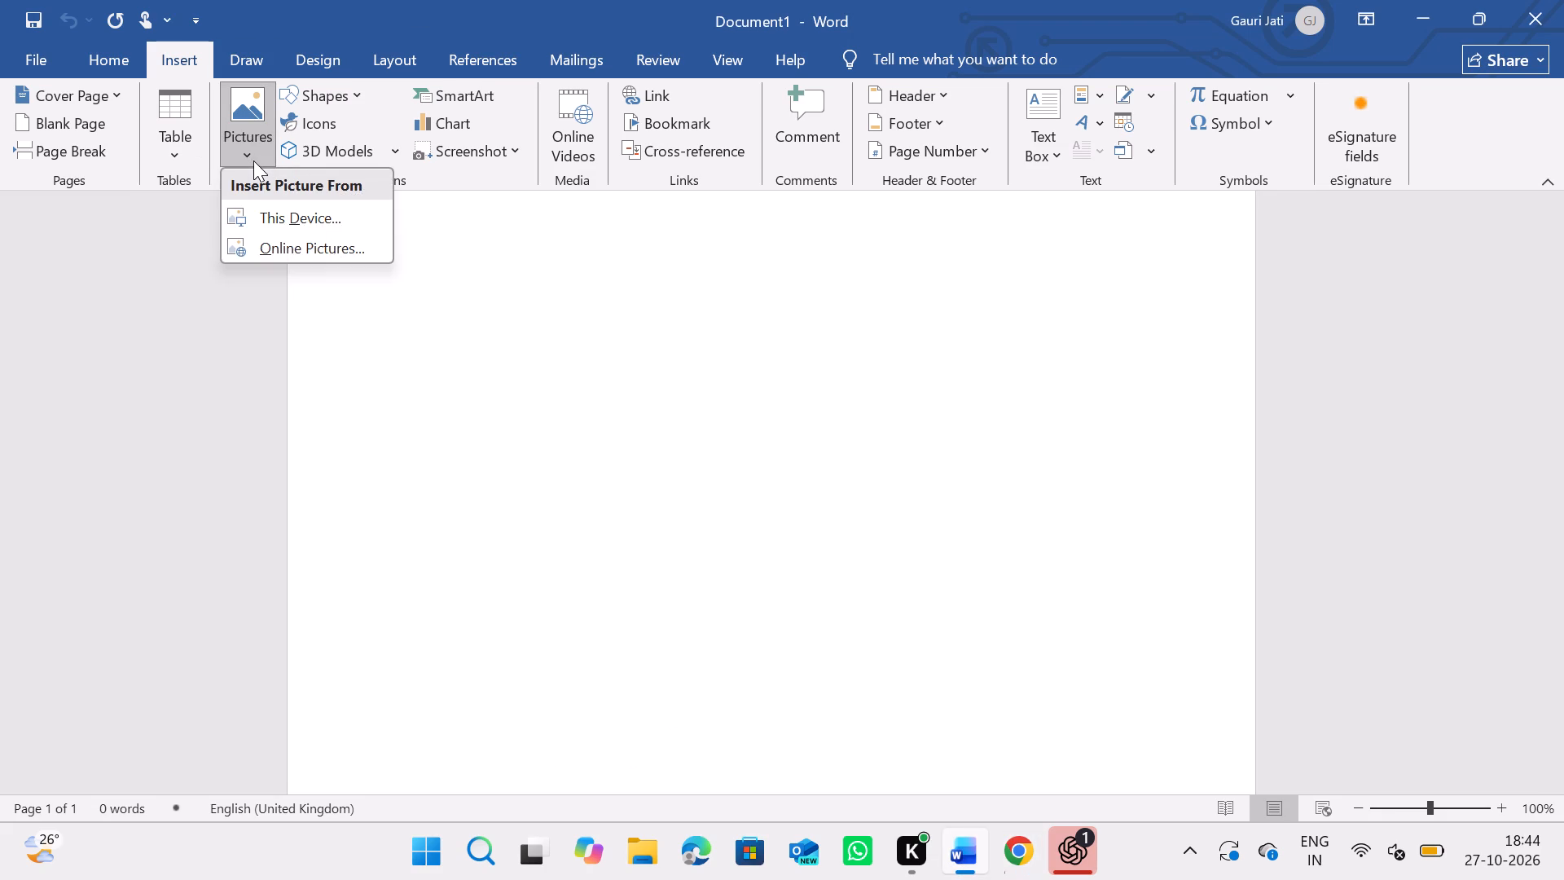
left_click(282, 214)
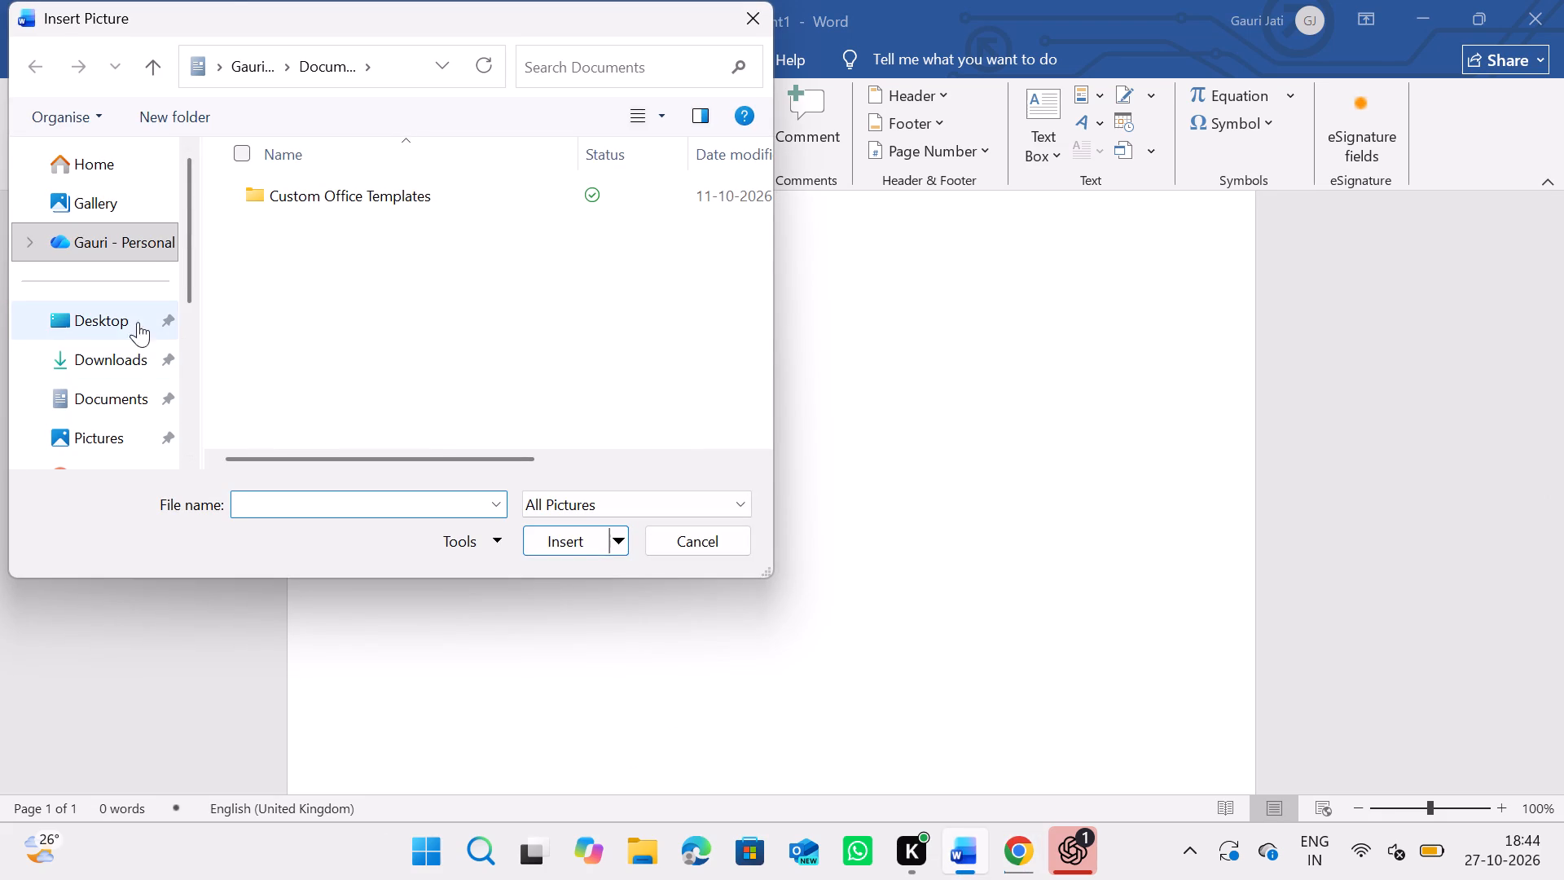
type("UN")
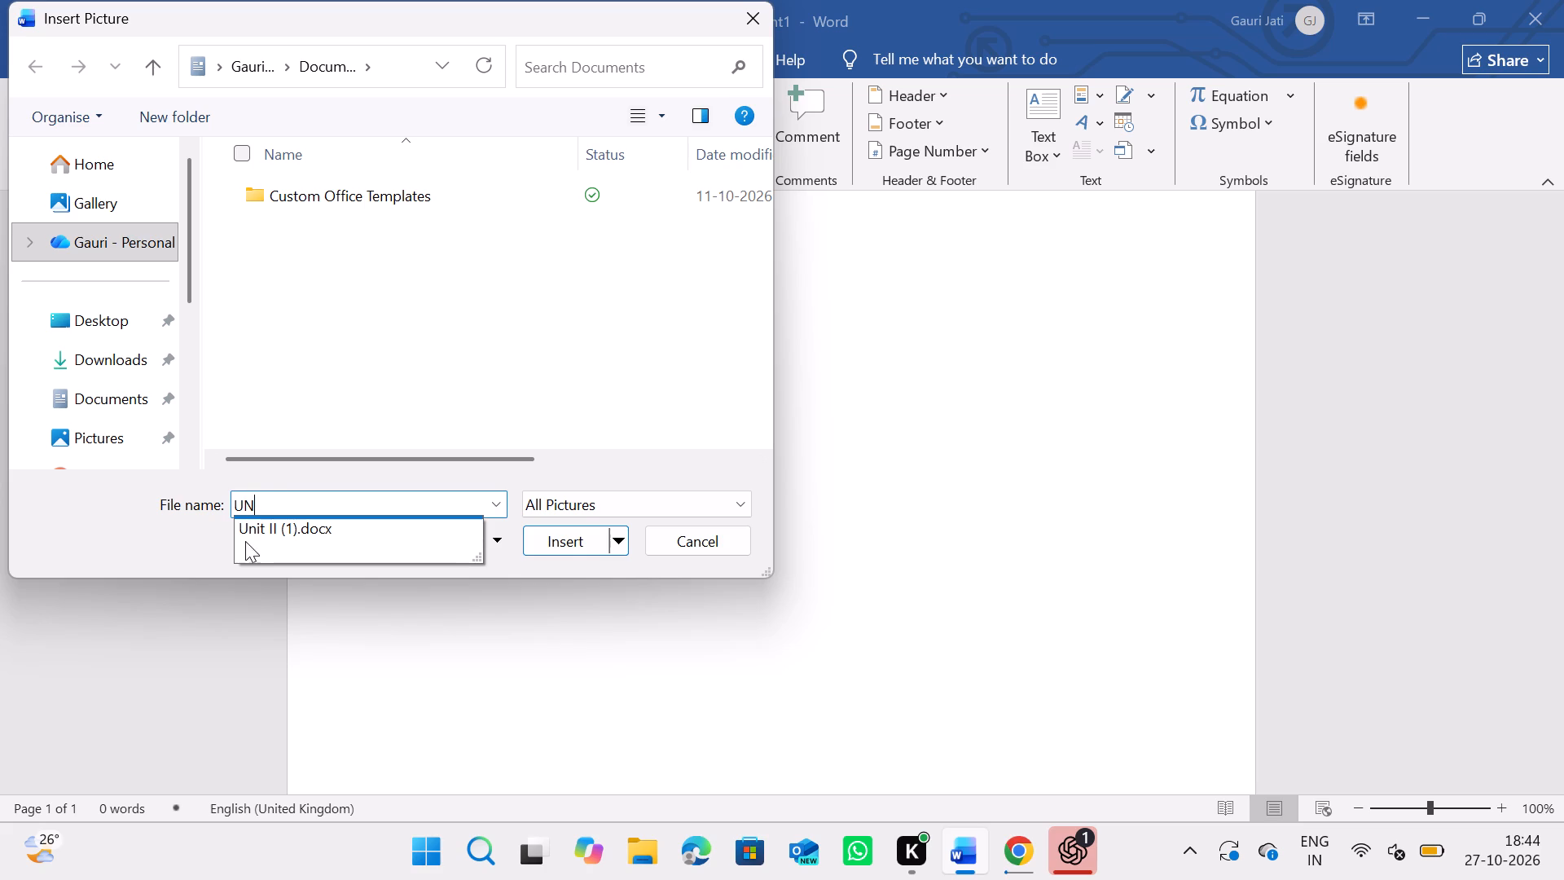
key("space")
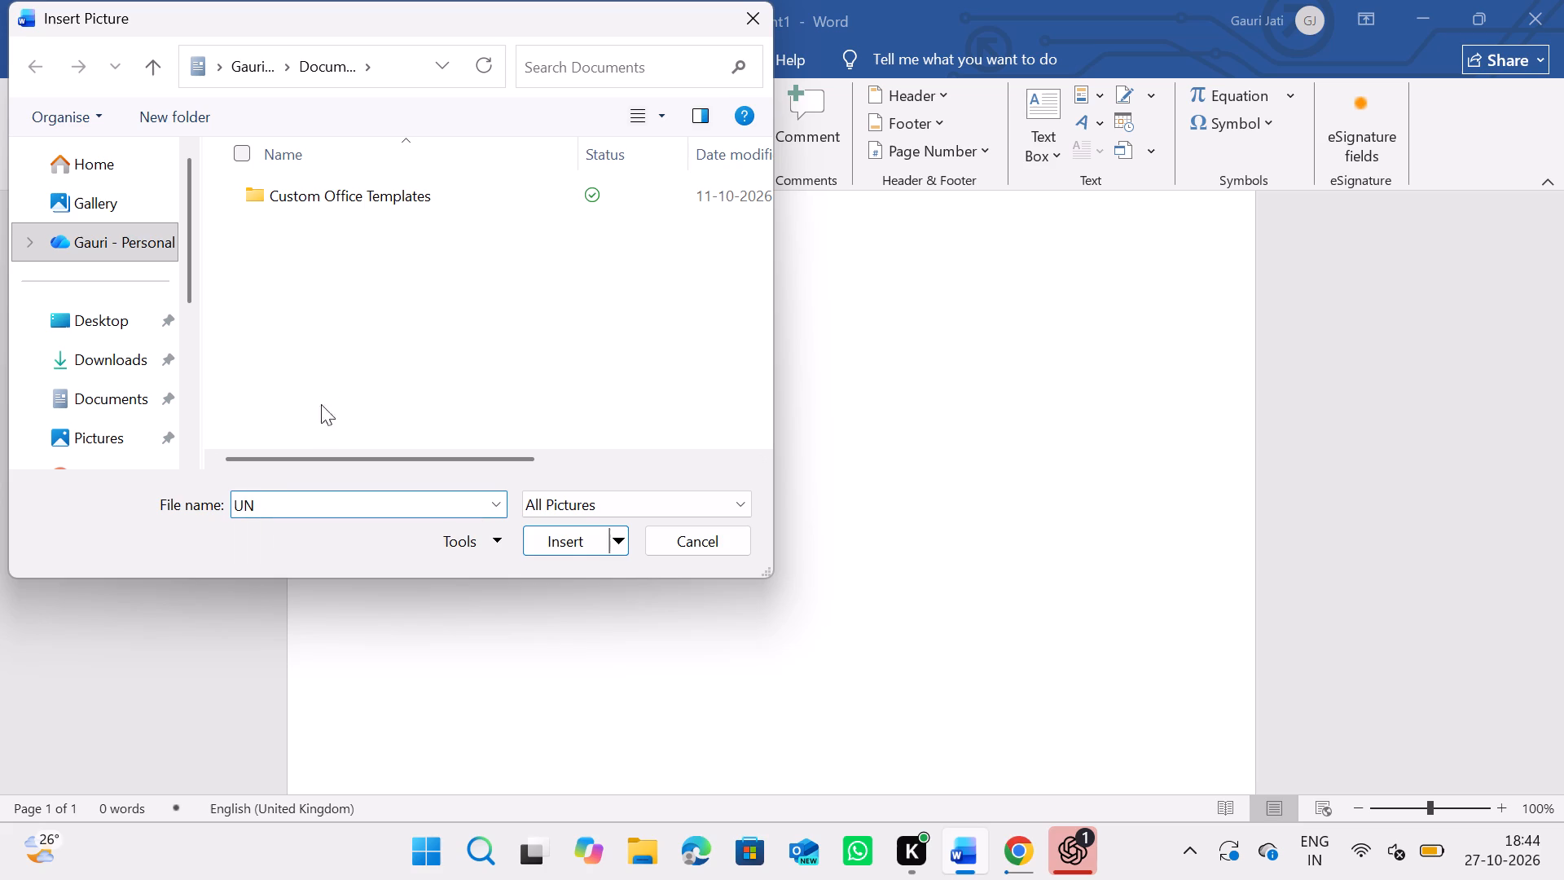
left_click(406, 196)
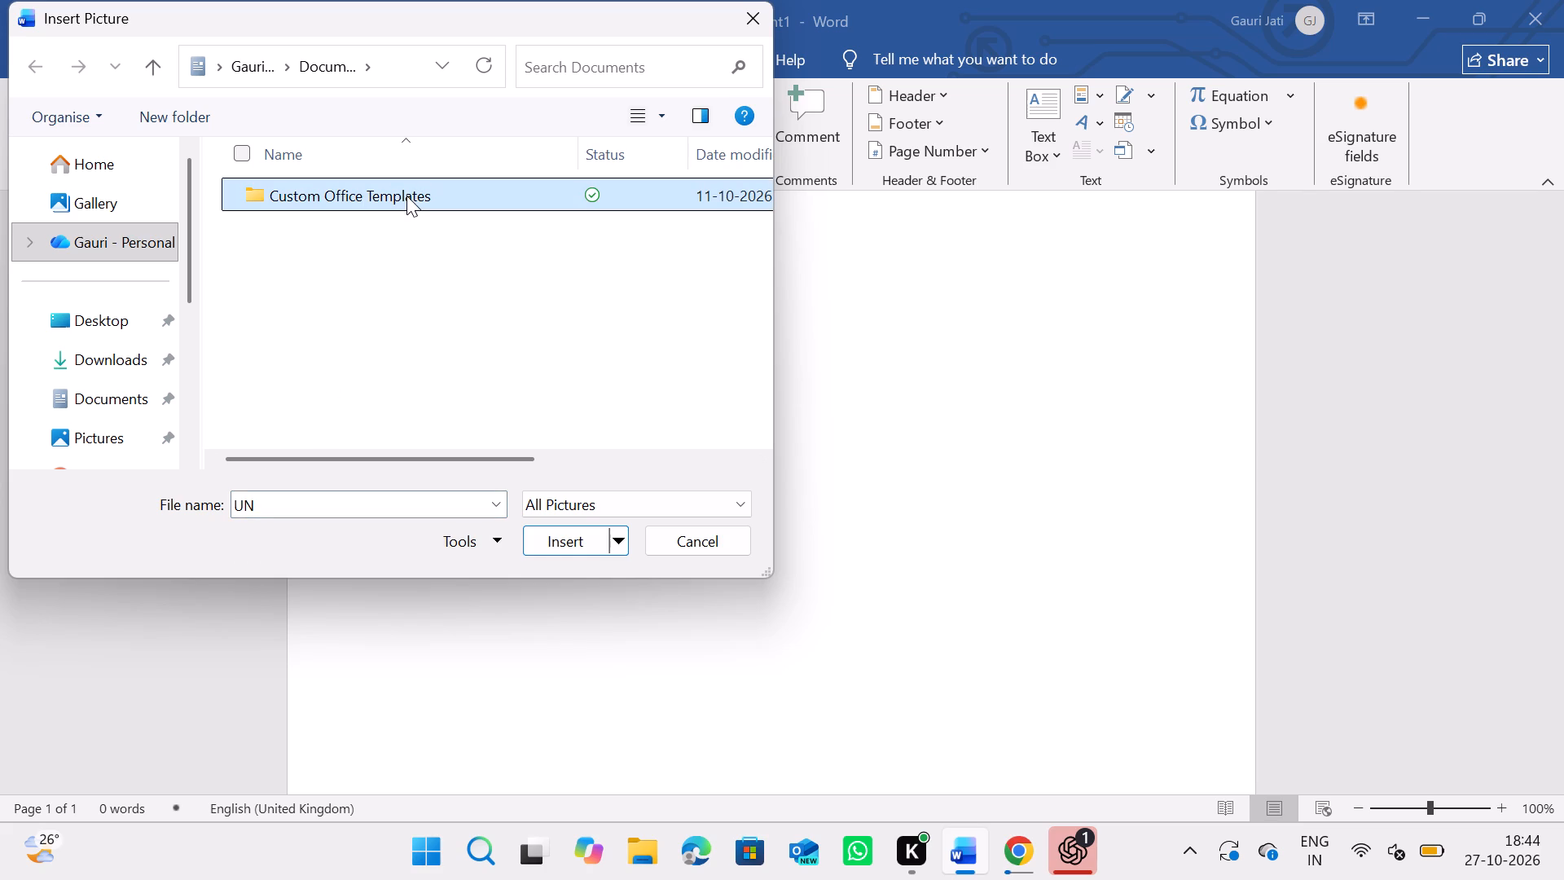
left_click(108, 324)
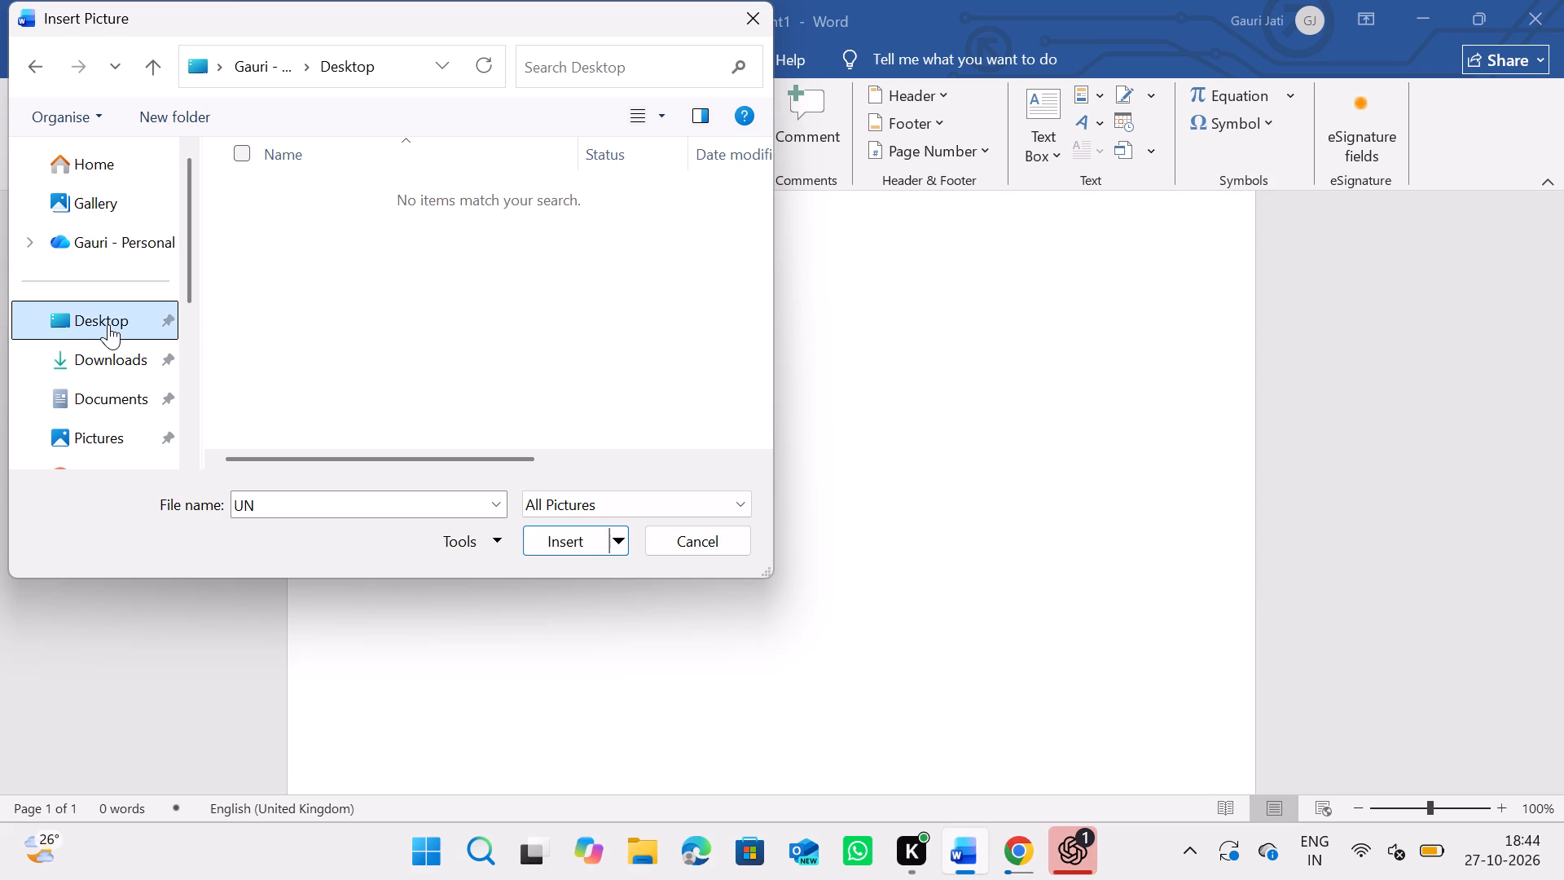
left_click(105, 354)
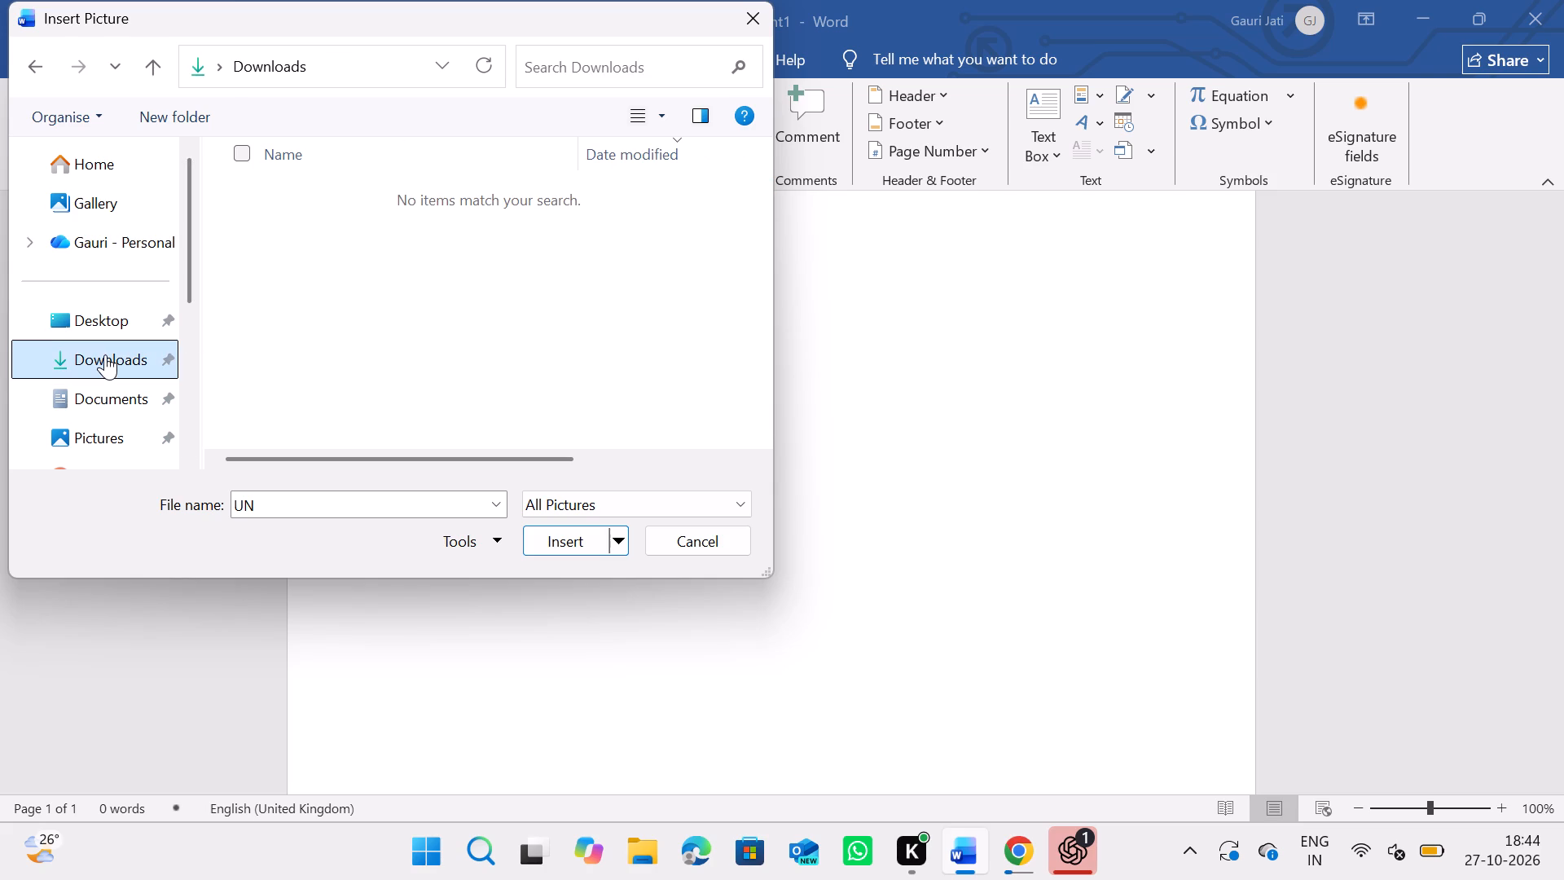
left_click(91, 416)
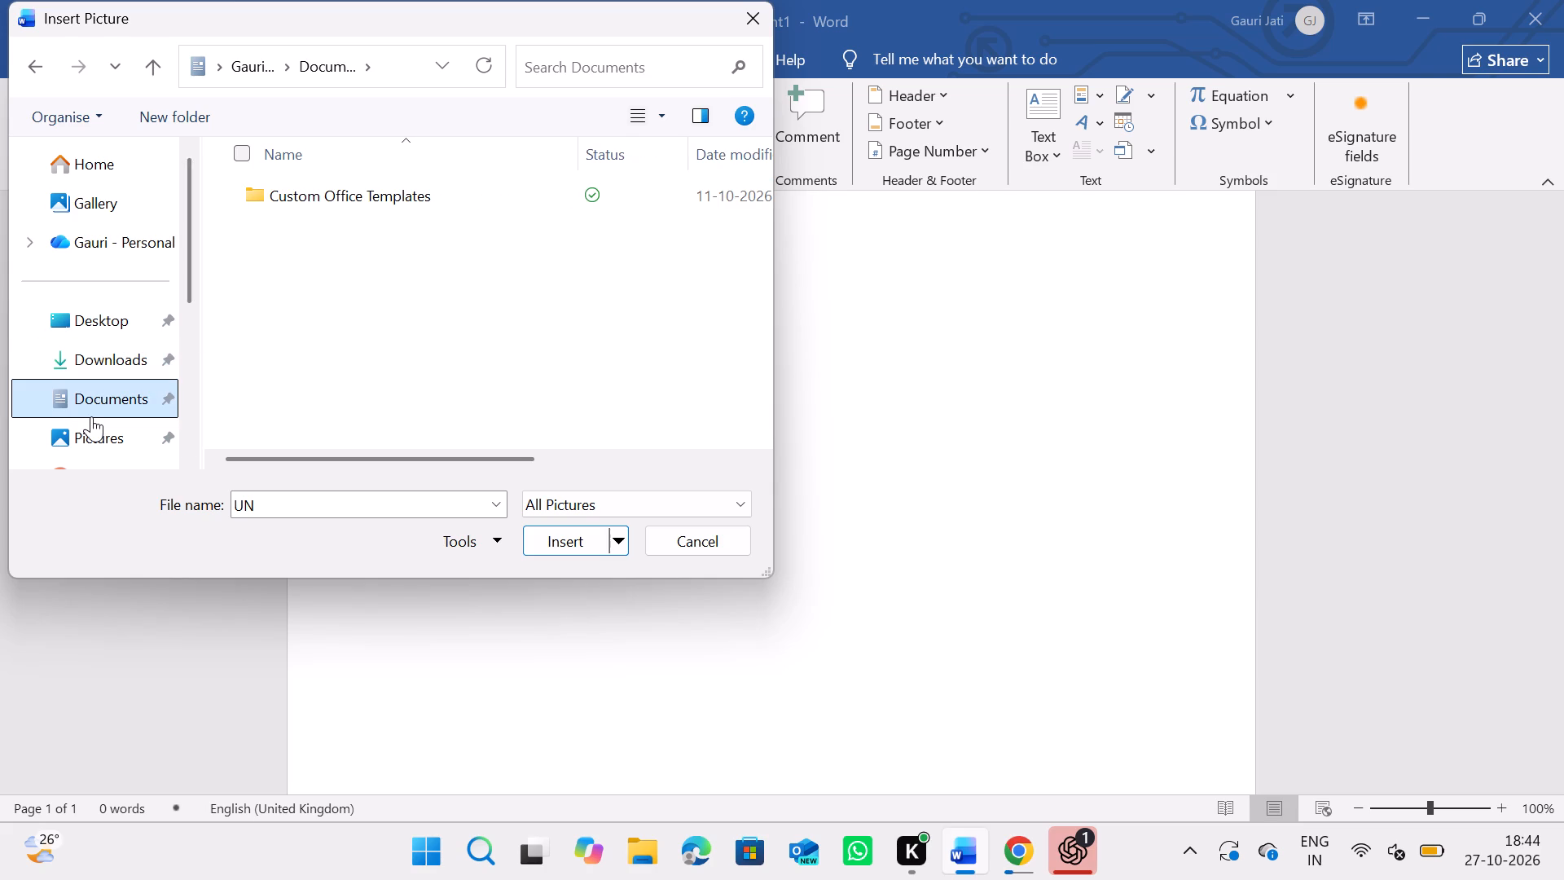
left_click(93, 436)
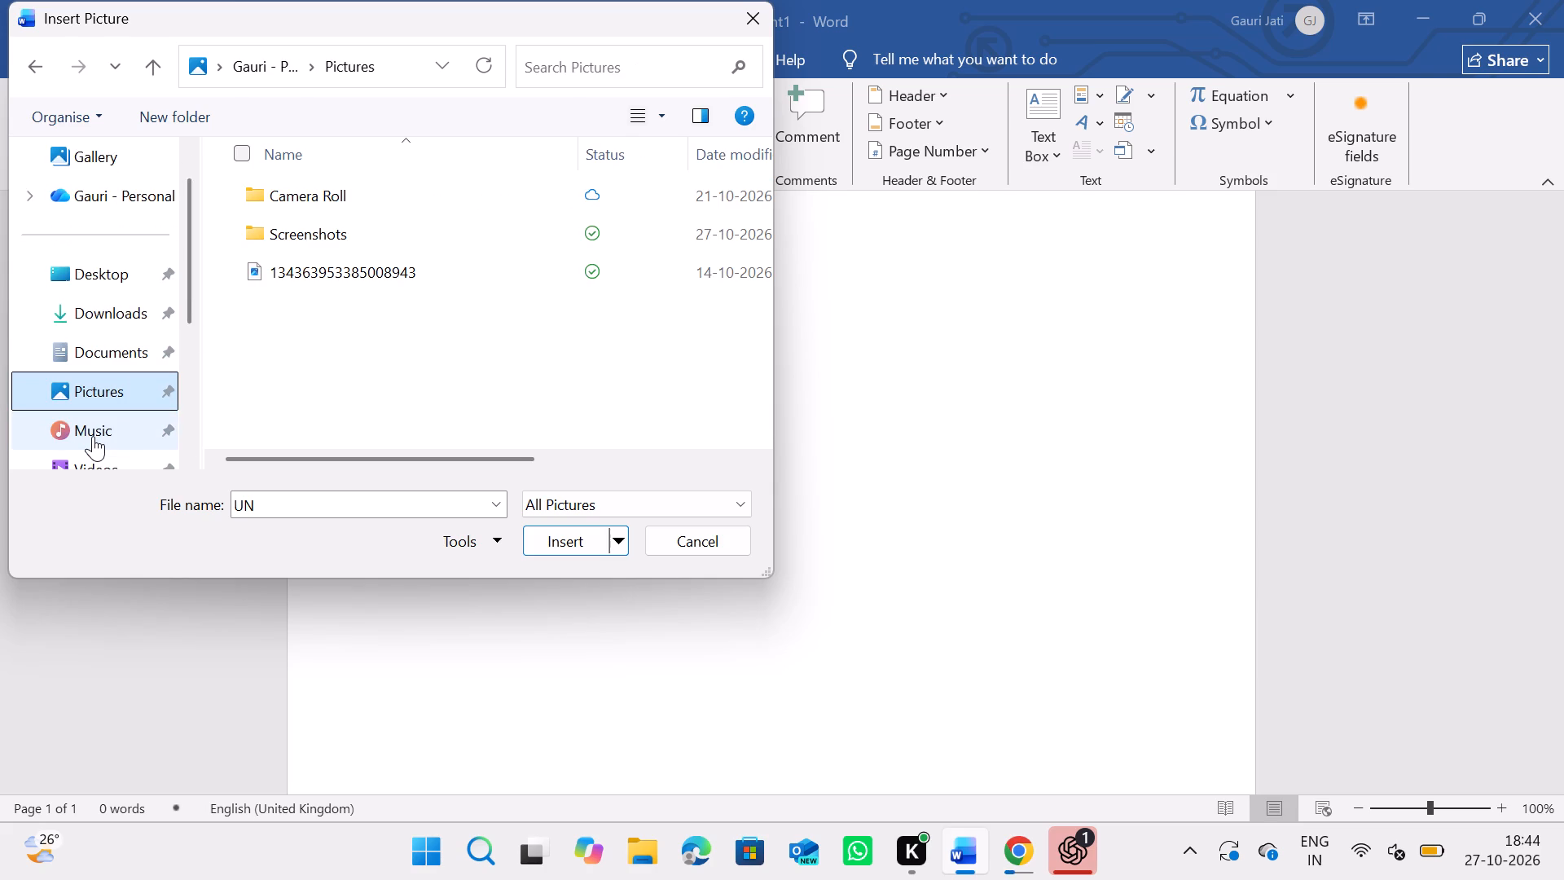
scroll(93, 436, "down", 1)
scroll(93, 436, "up", 1)
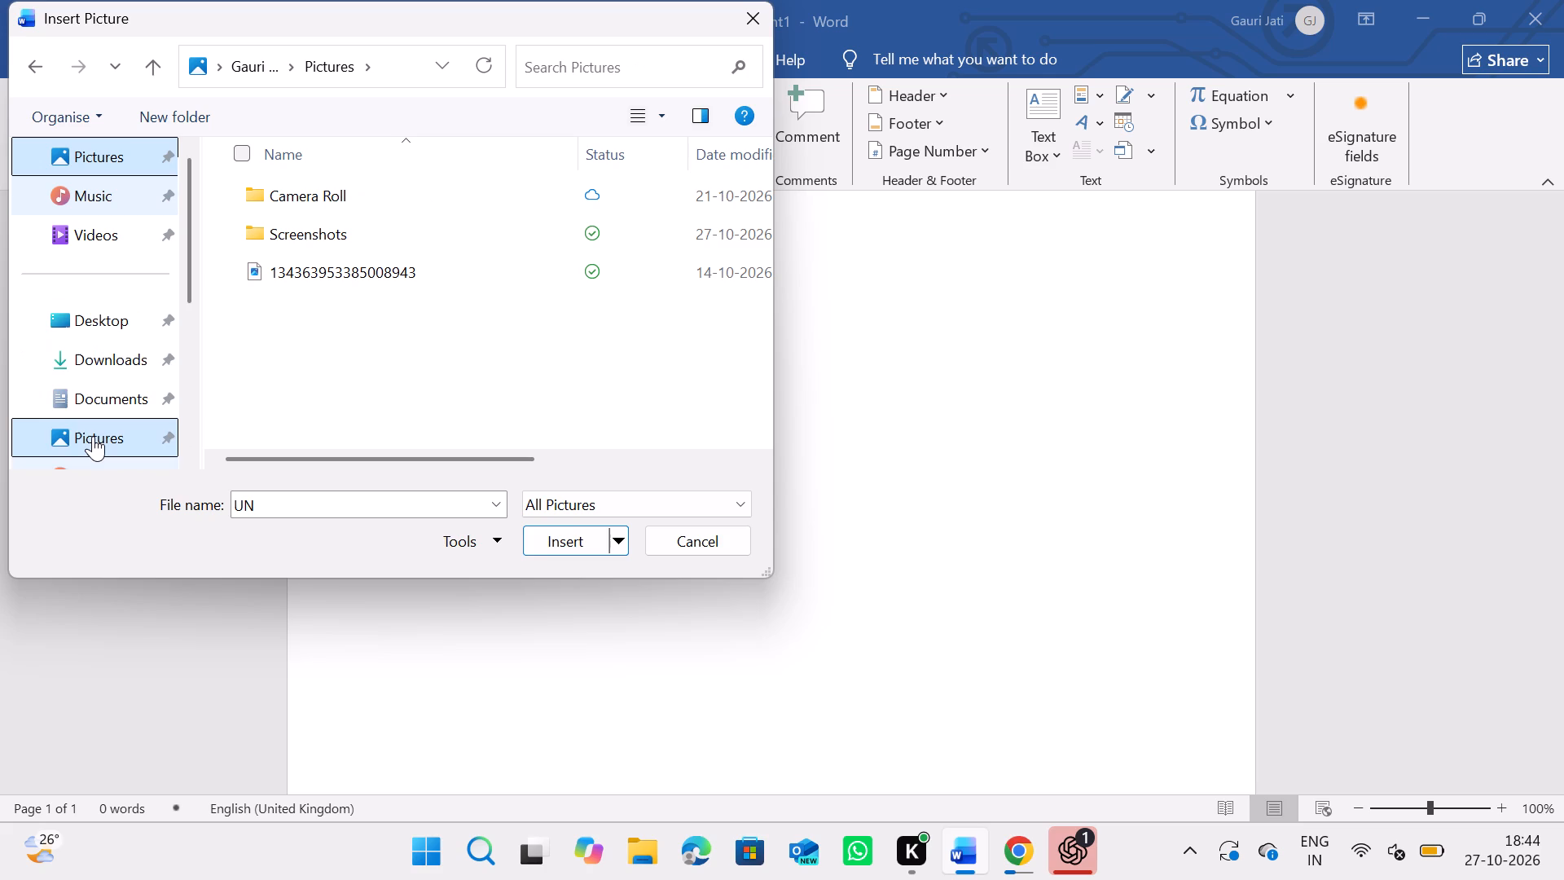
scroll(93, 436, "up", 2)
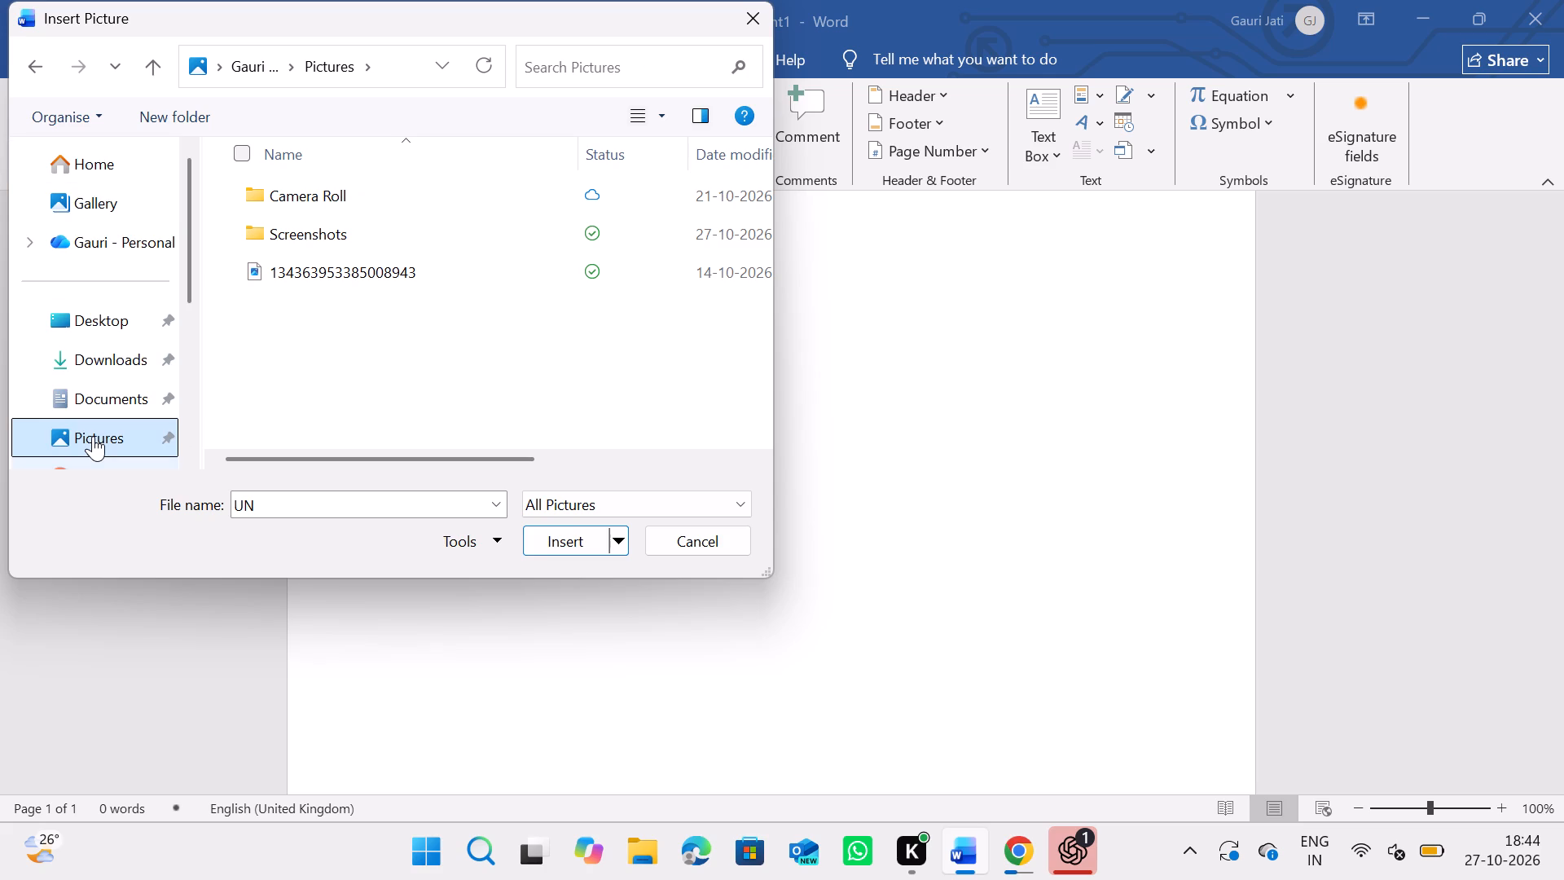
scroll(93, 436, "down", 3)
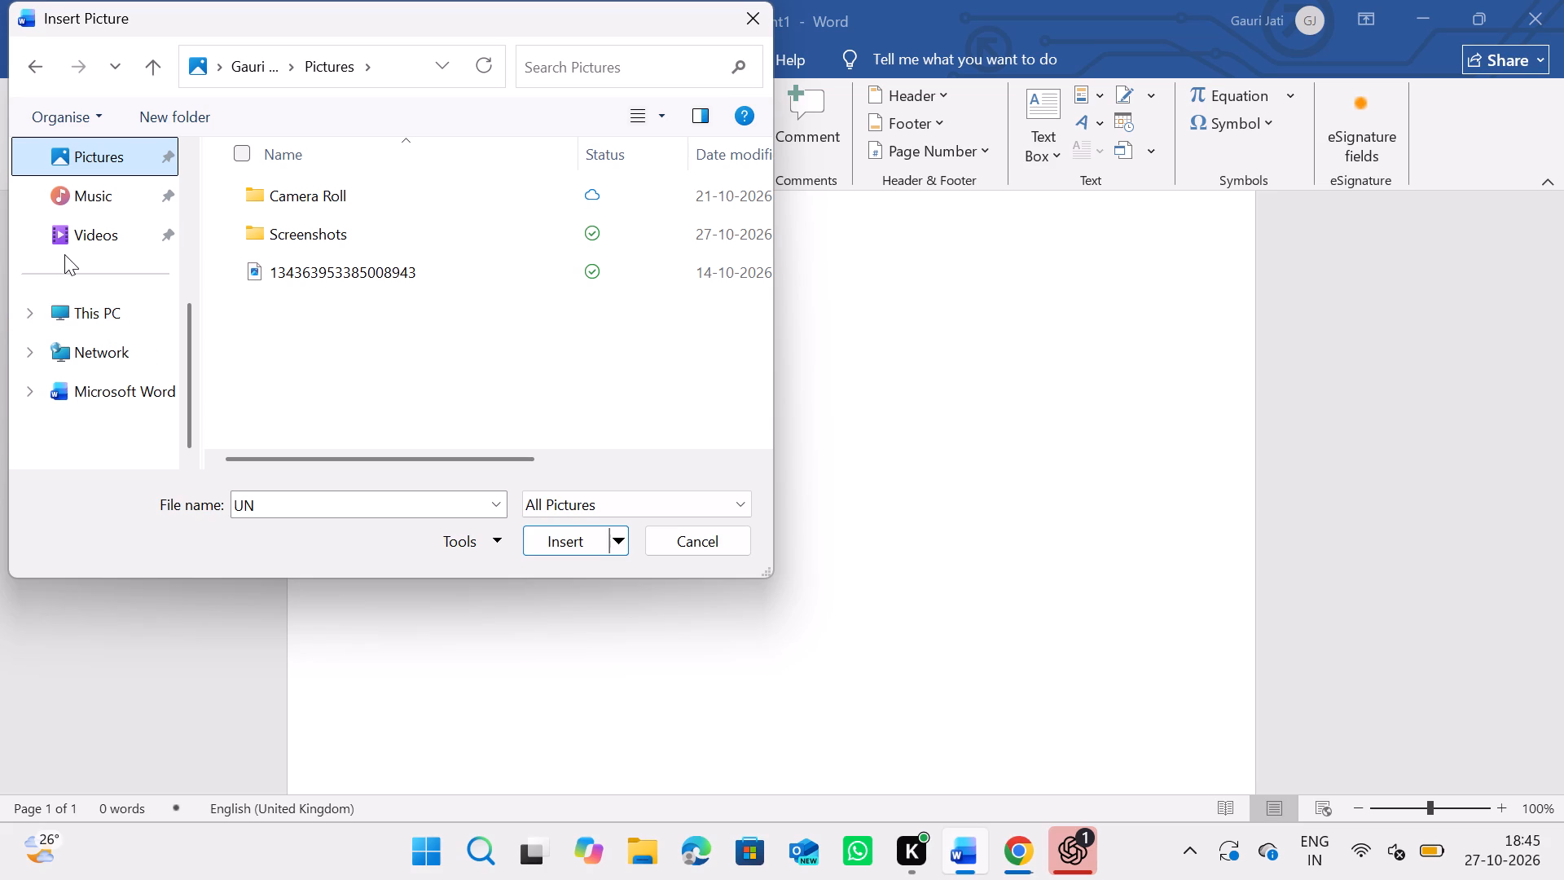
scroll(64, 254, "up", 3)
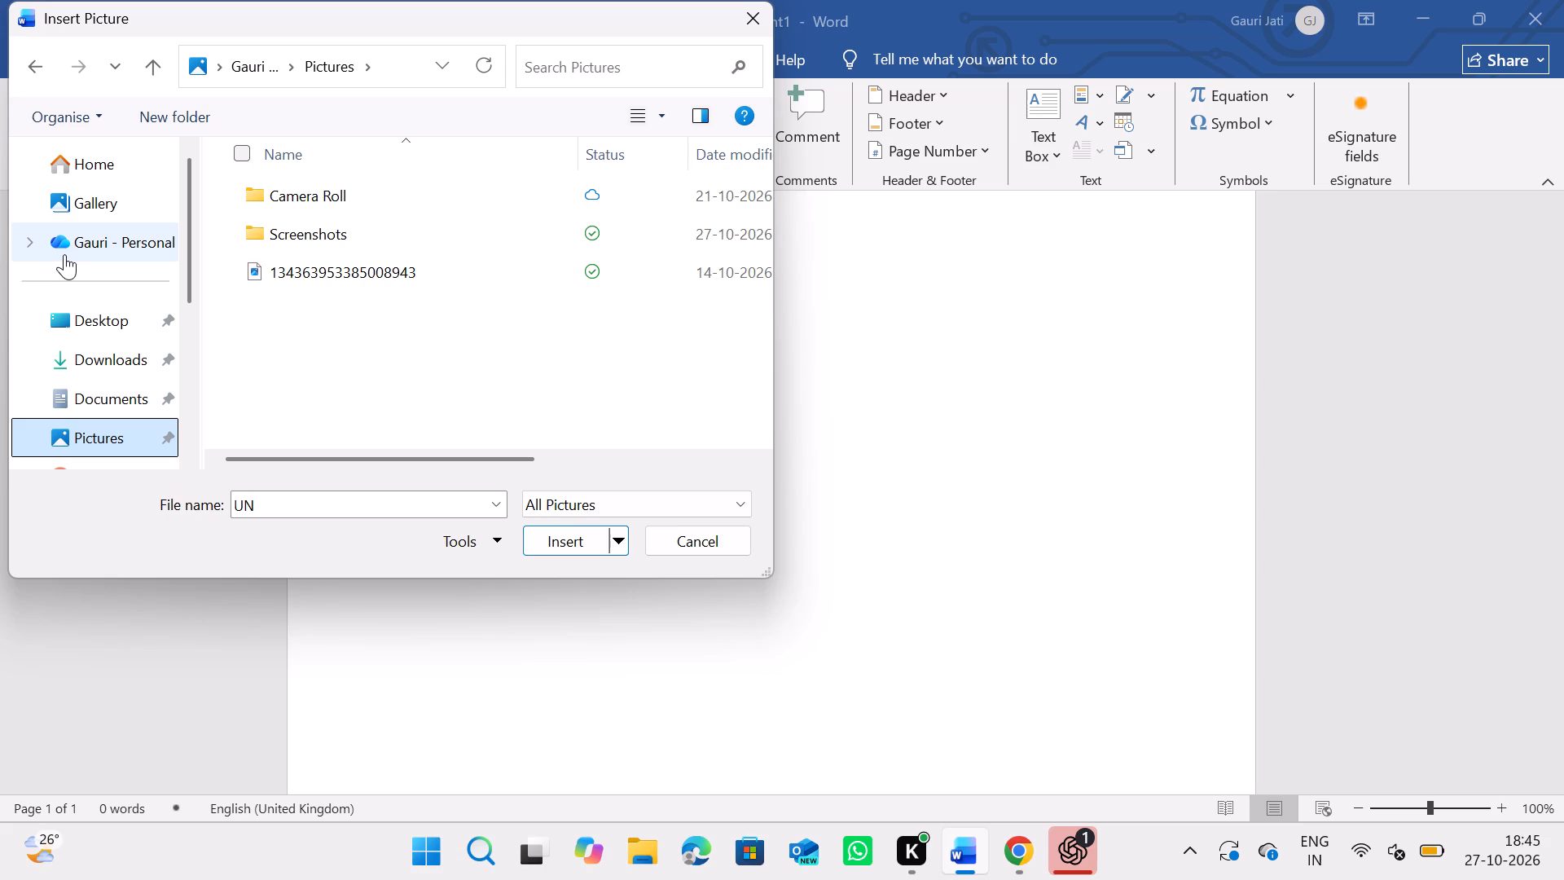
scroll(73, 254, "right", 1)
scroll(73, 254, "up", 1)
scroll(73, 254, "right", 1)
scroll(73, 254, "up", 1)
scroll(73, 254, "right", 1)
scroll(73, 254, "up", 1)
scroll(73, 254, "right", 1)
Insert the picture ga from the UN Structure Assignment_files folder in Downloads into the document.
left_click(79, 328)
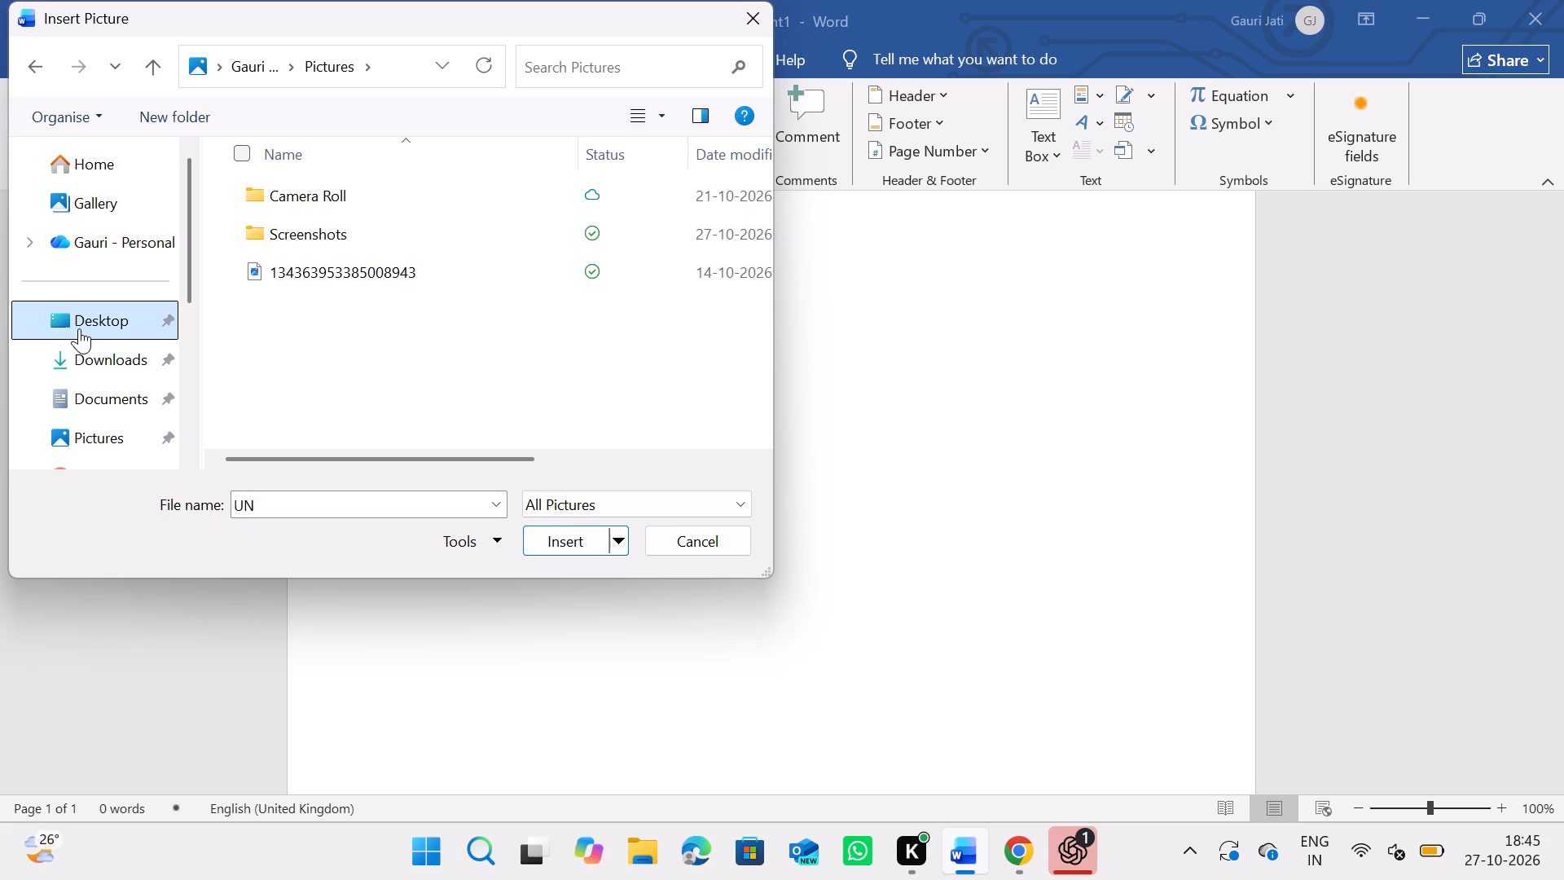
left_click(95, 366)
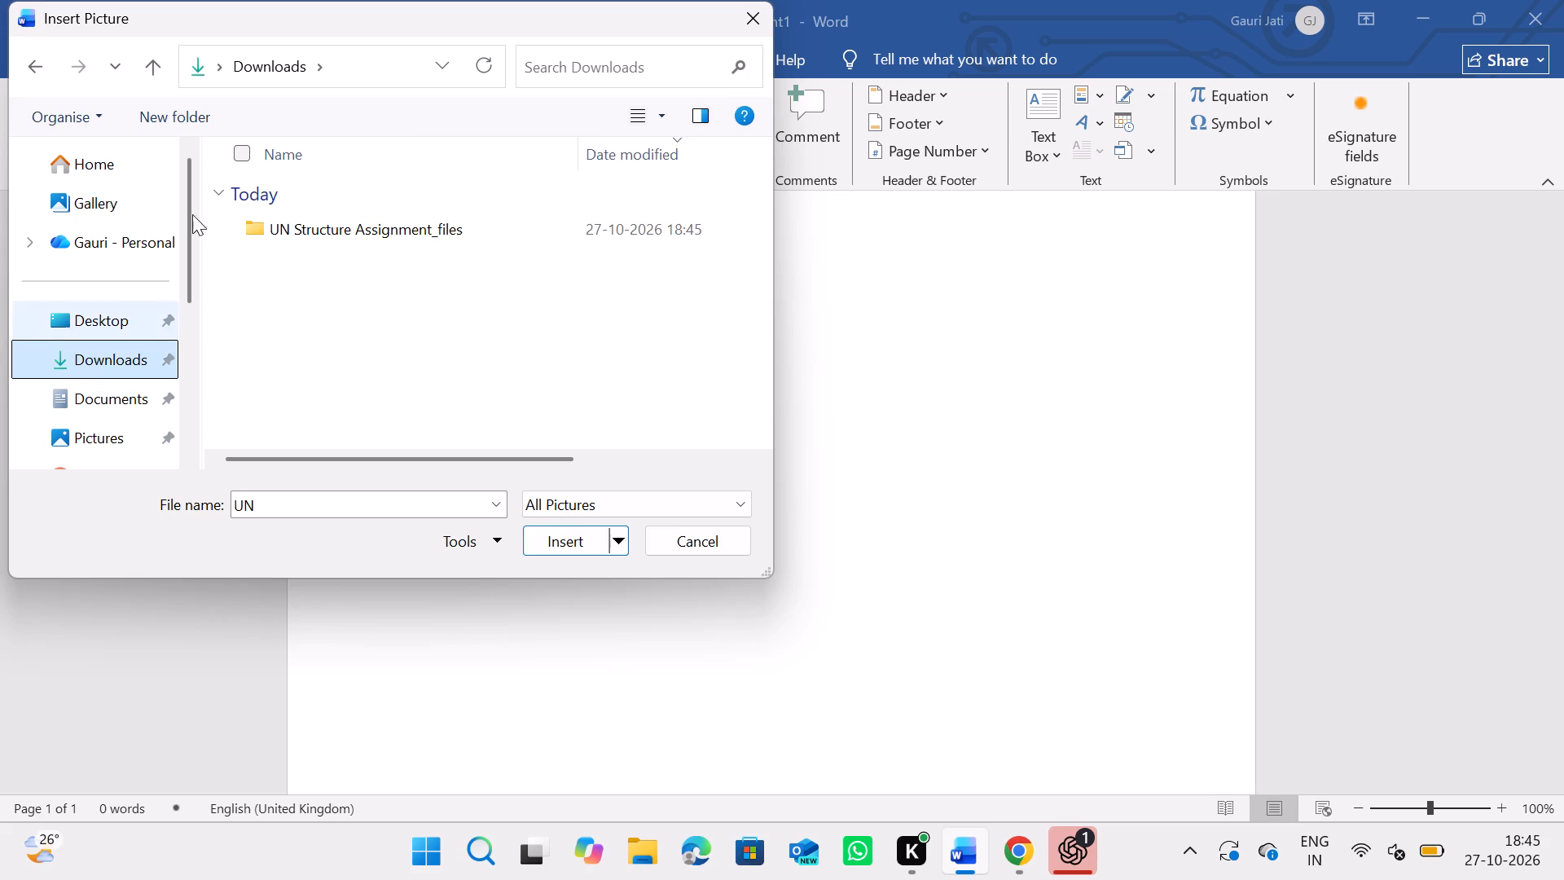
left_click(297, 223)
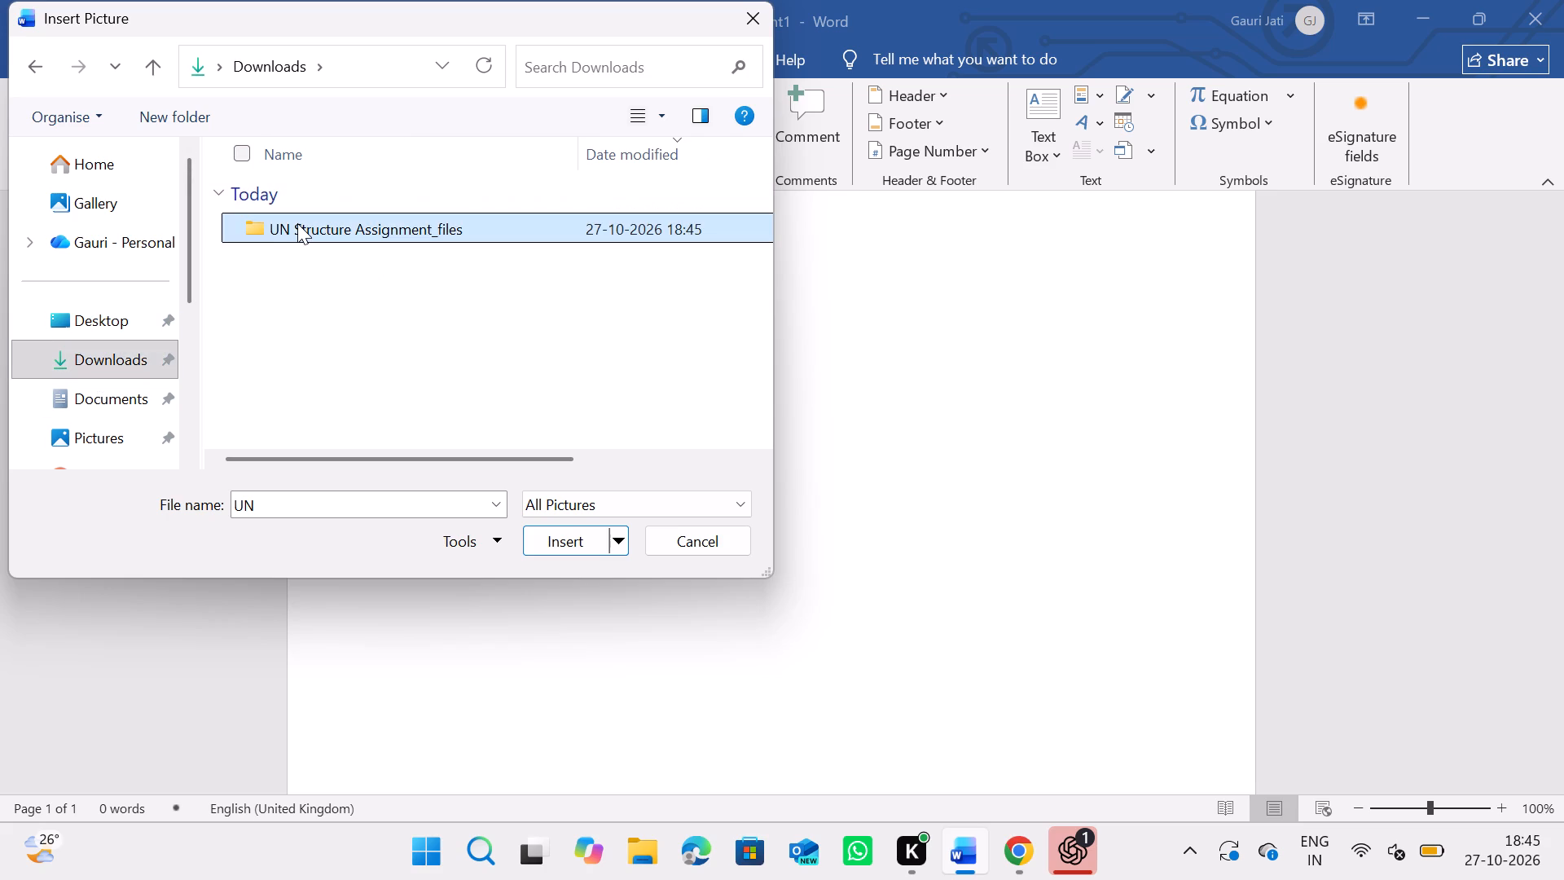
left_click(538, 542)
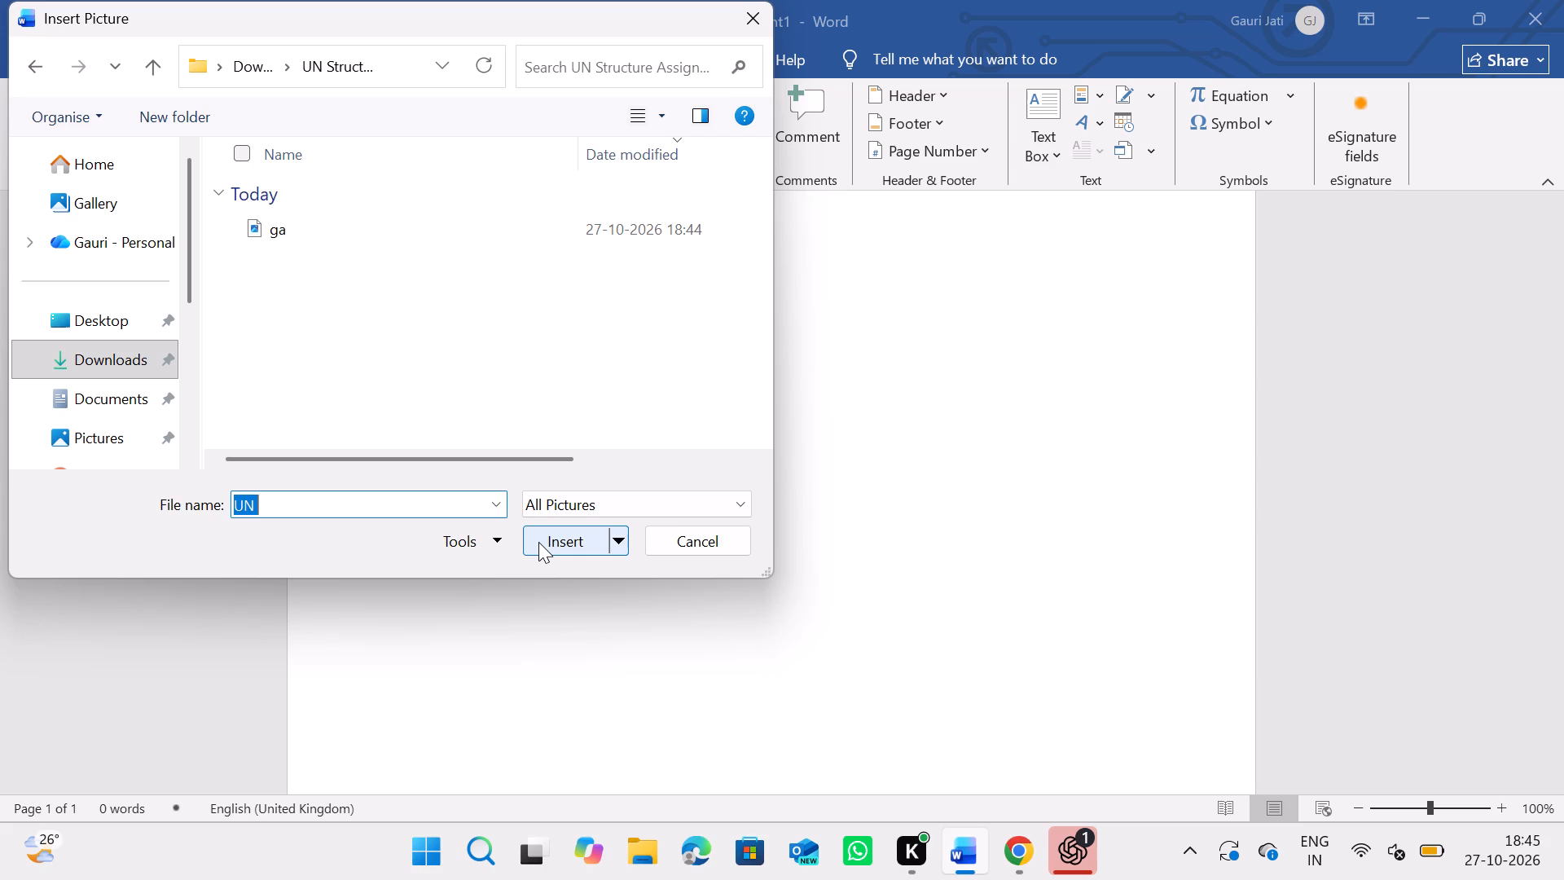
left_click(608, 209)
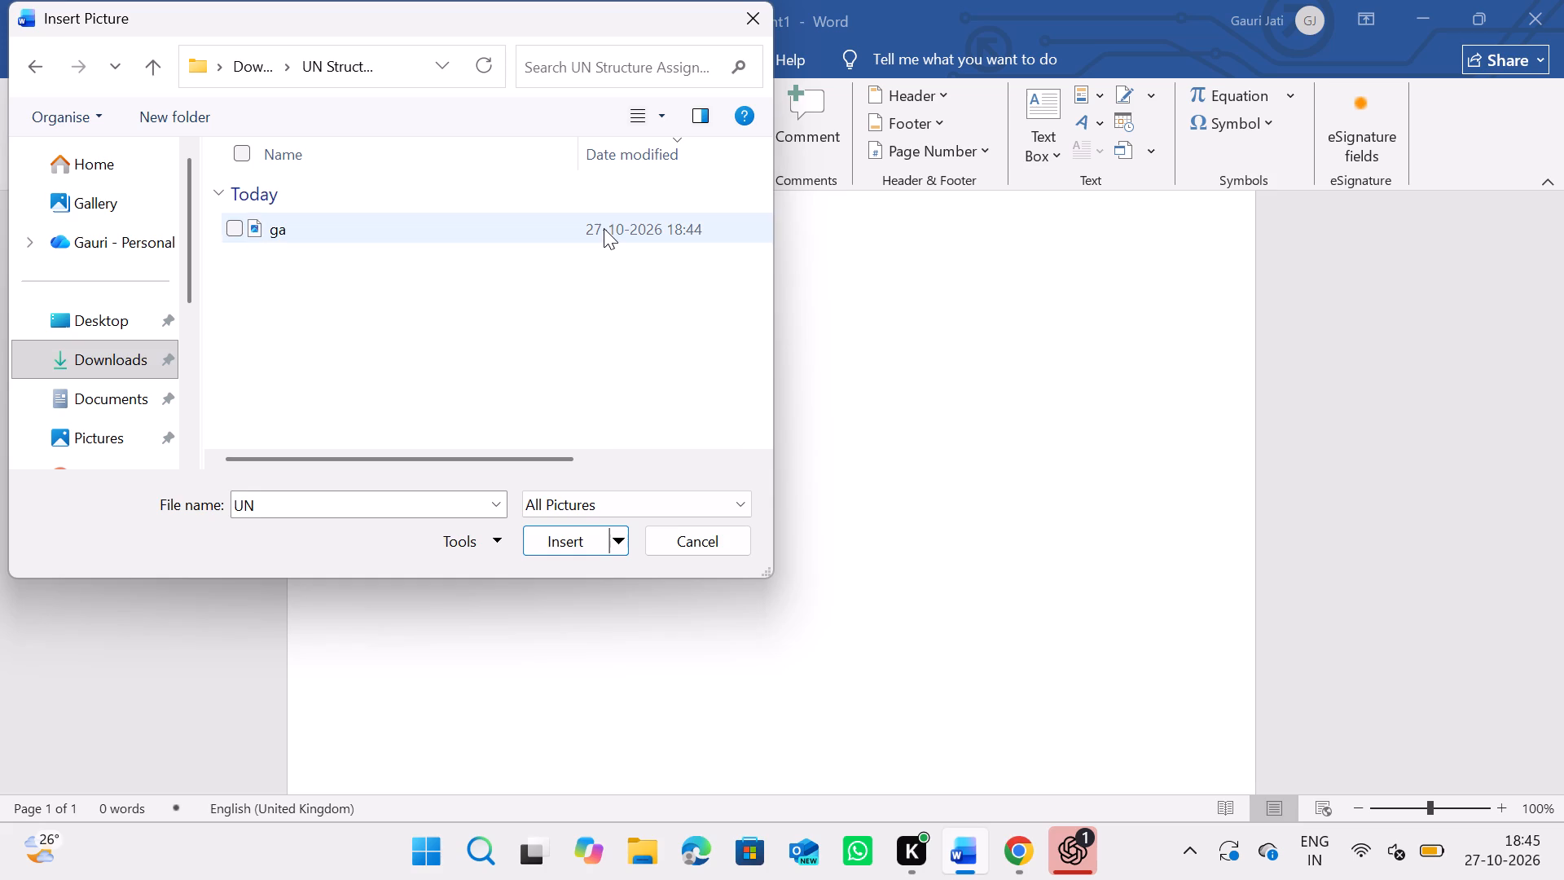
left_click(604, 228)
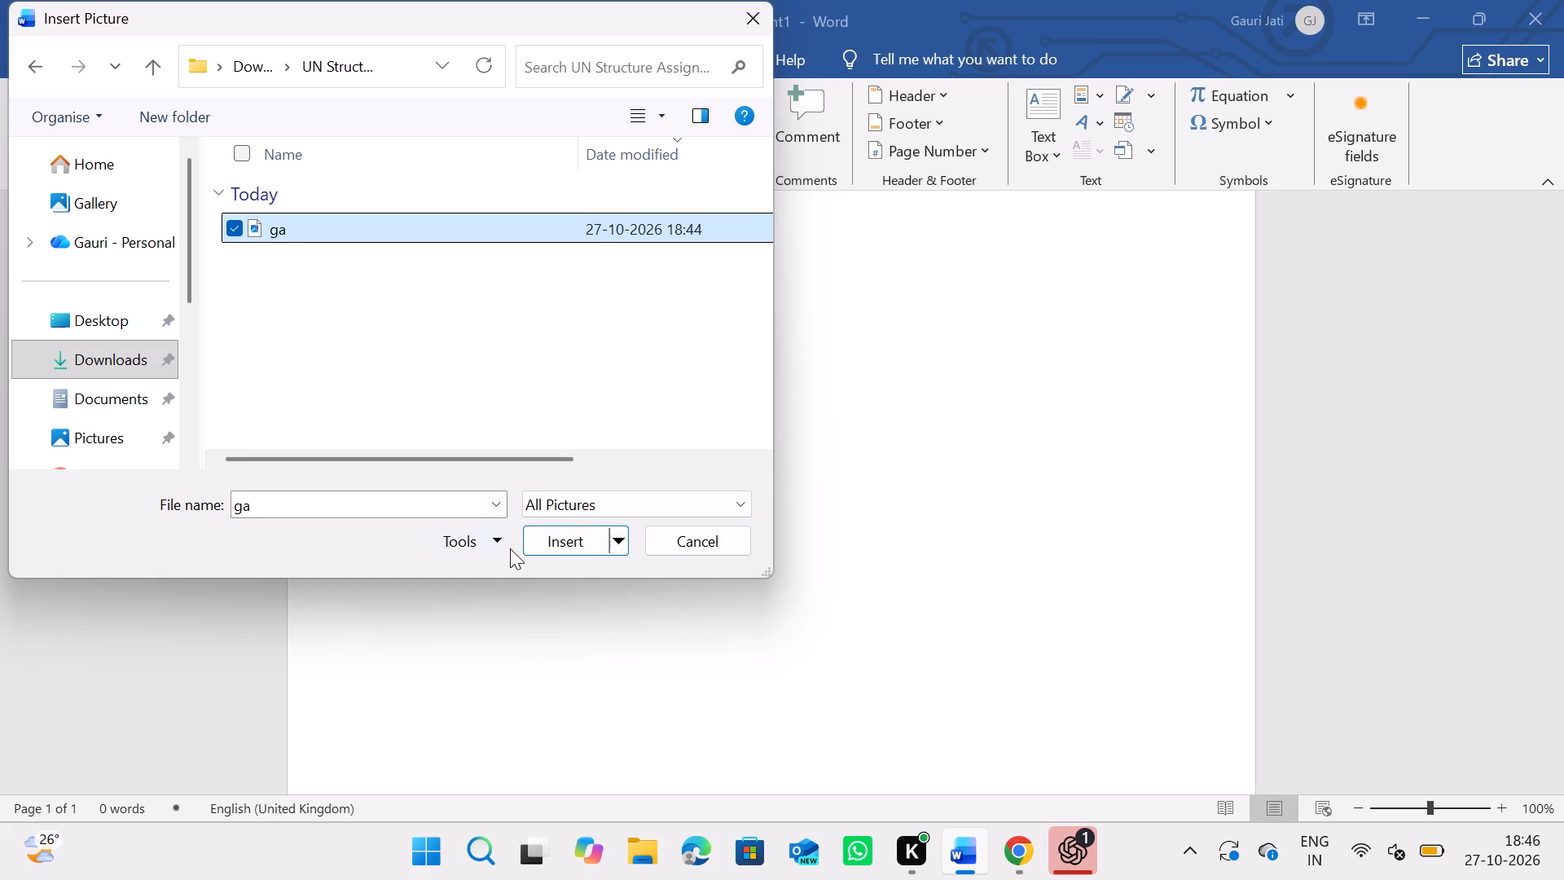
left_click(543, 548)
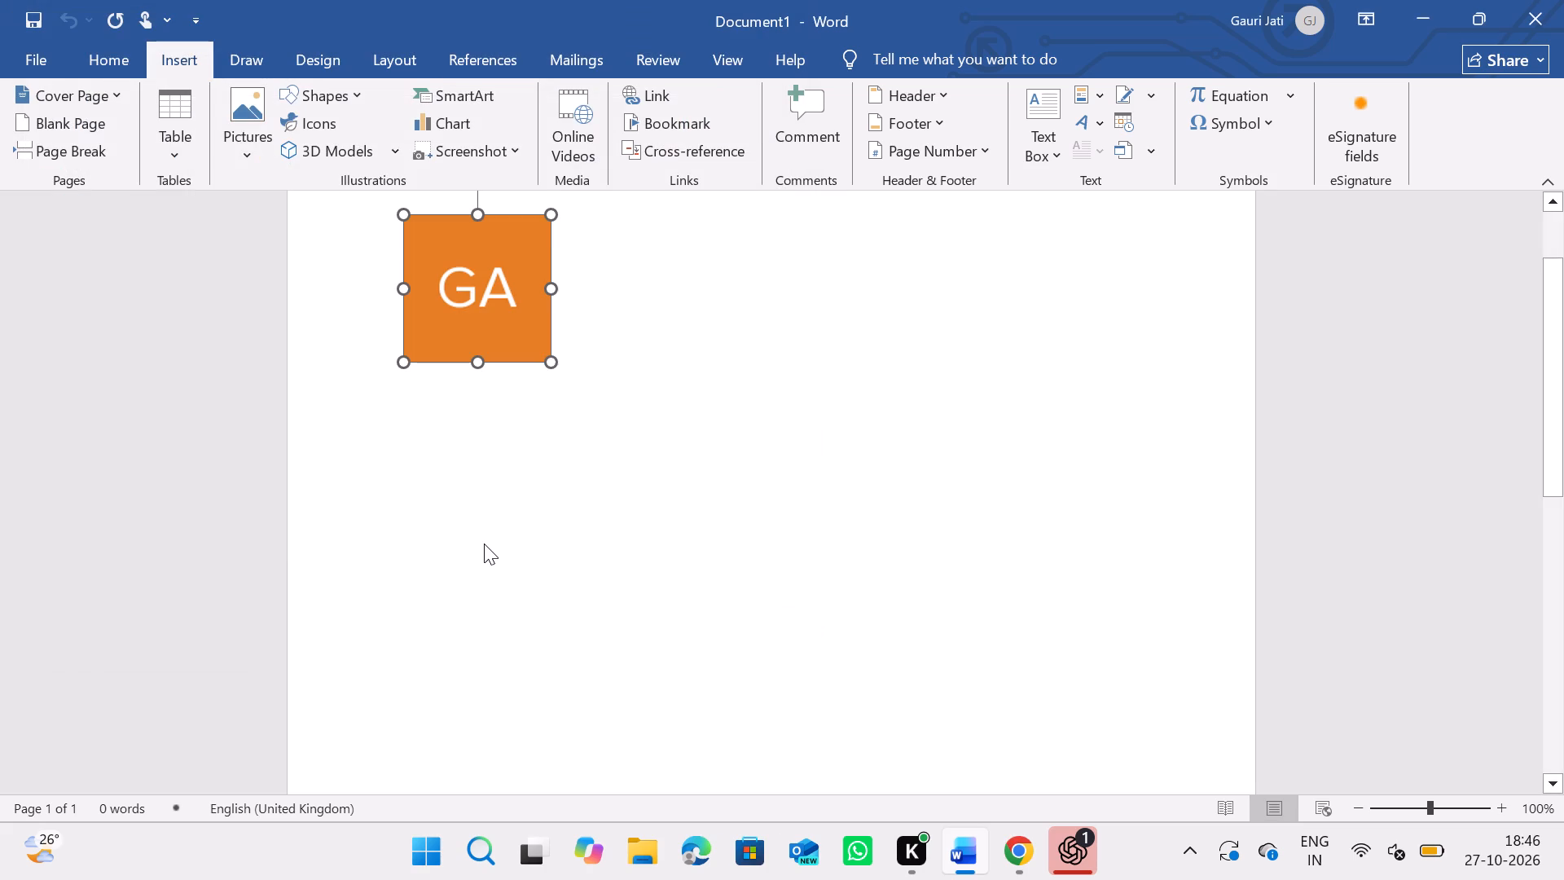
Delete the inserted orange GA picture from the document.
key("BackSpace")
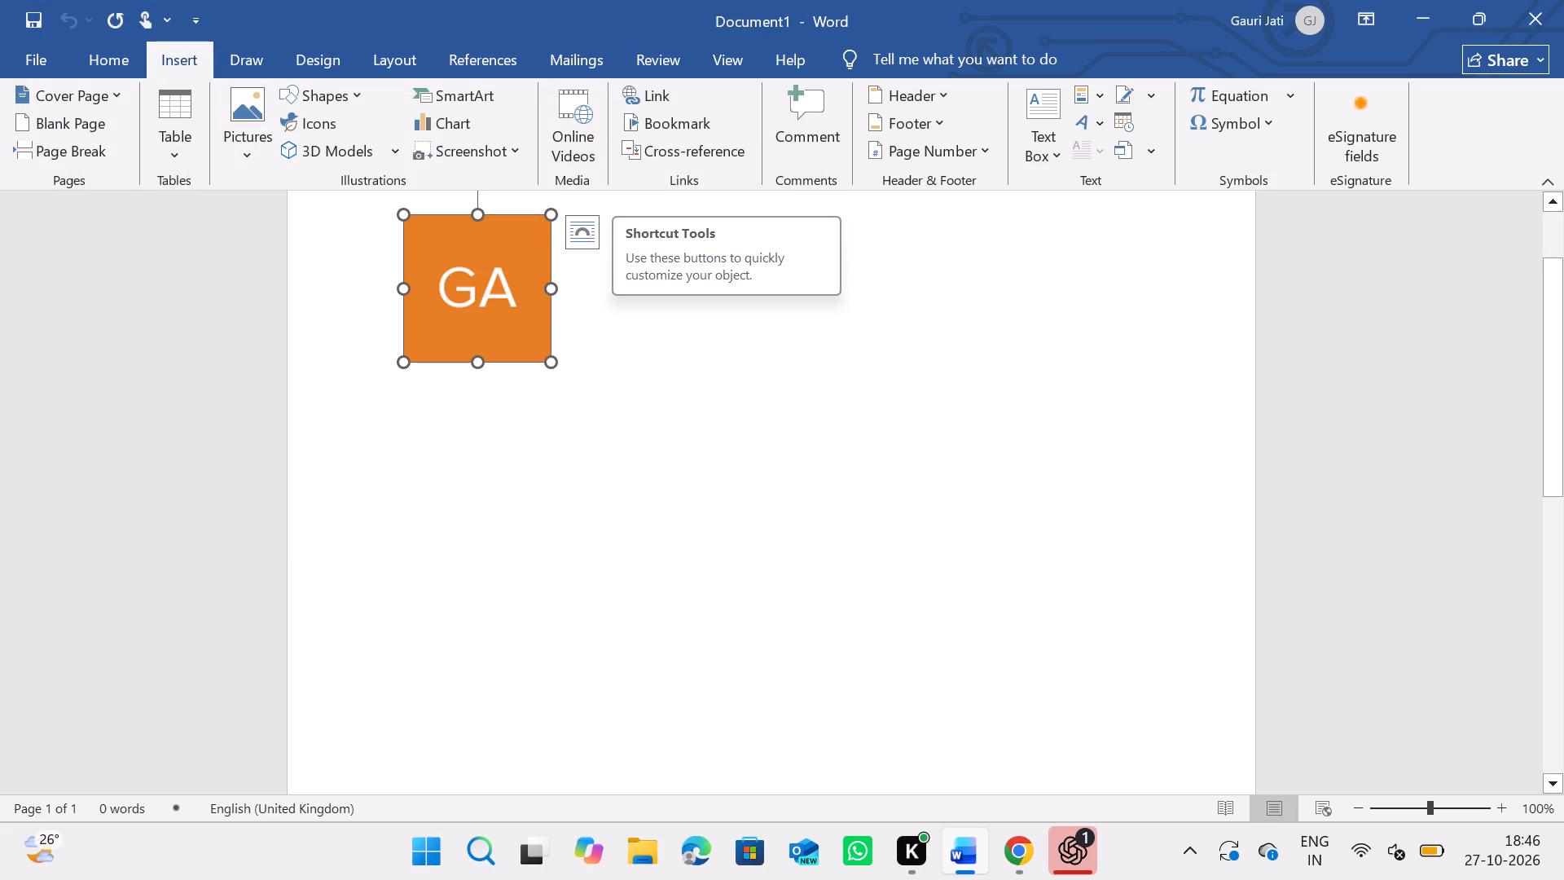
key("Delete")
Look for a UN picture to insert from this device, checking Desktop, Downloads, UN Structure Assignment_files with a search for UN, and the personal OneDrive folder.
left_click(180, 52)
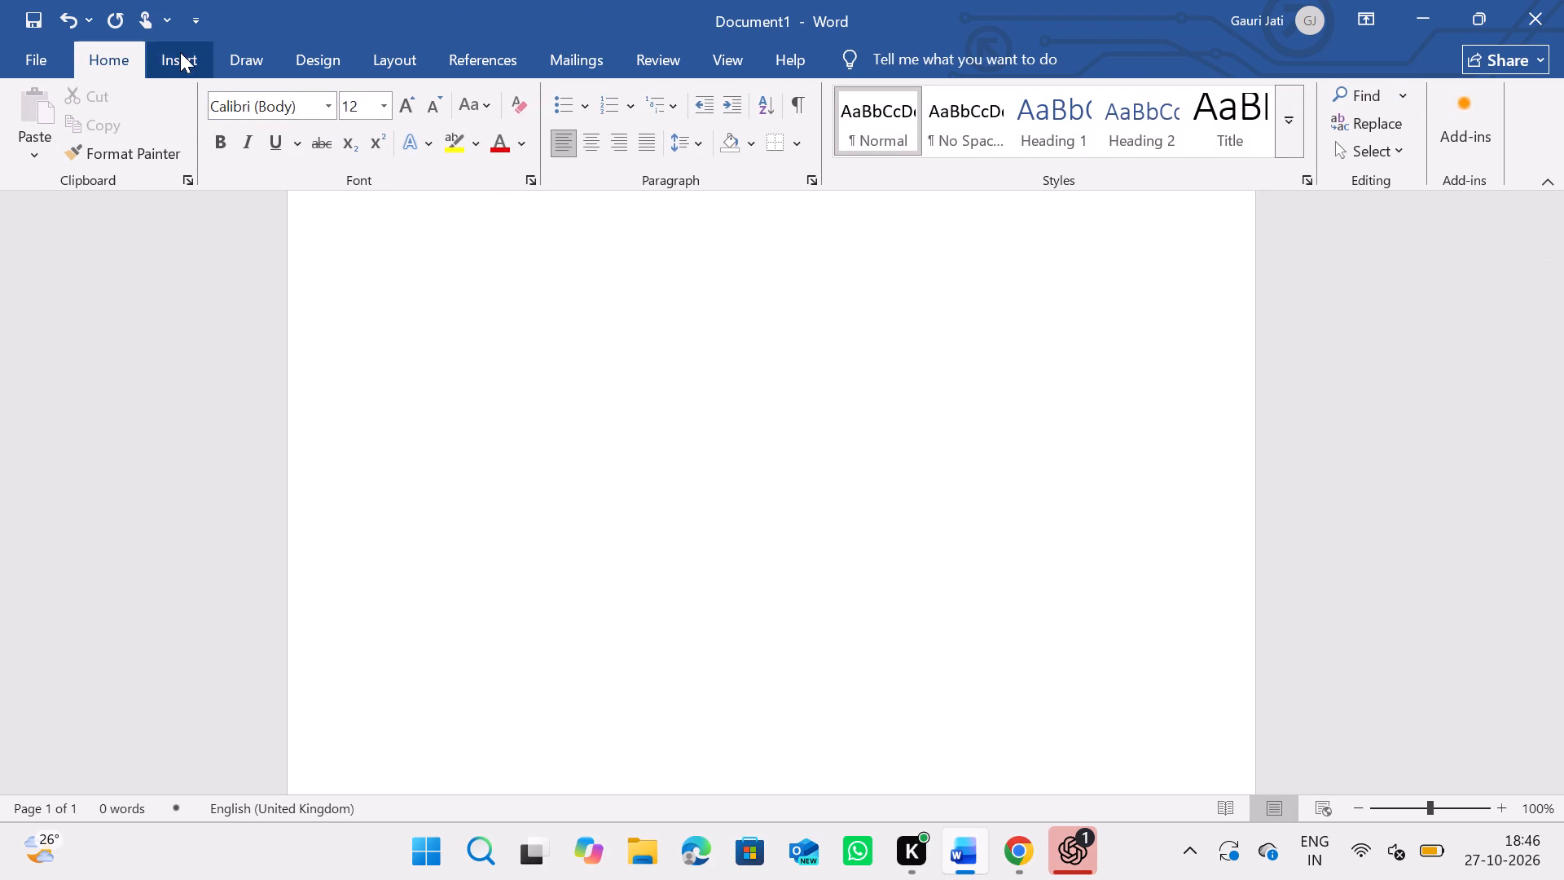
left_click(245, 125)
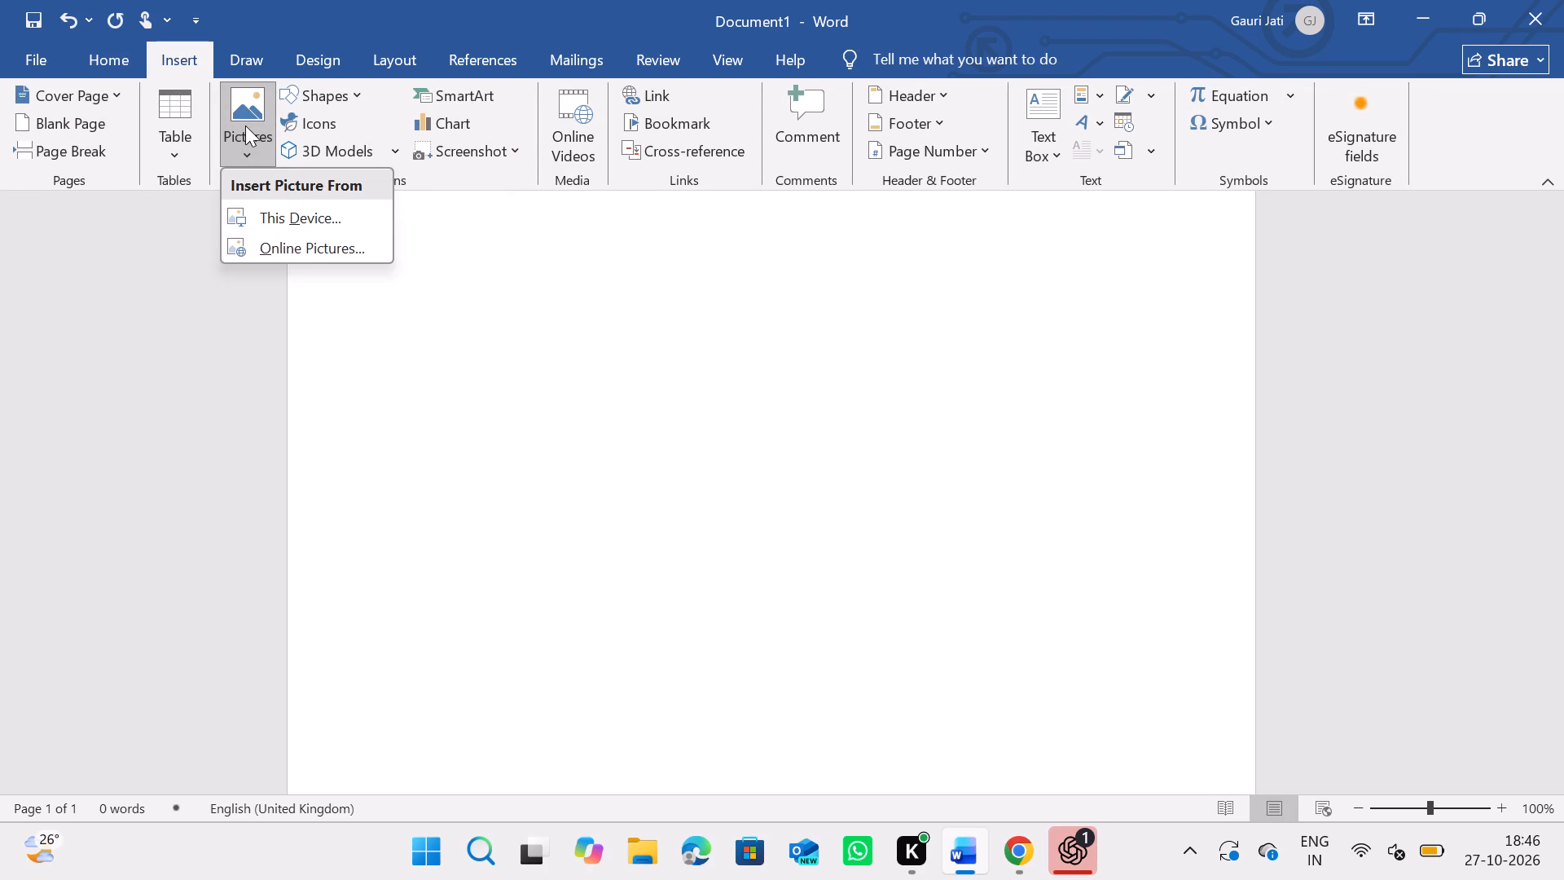
left_click(277, 222)
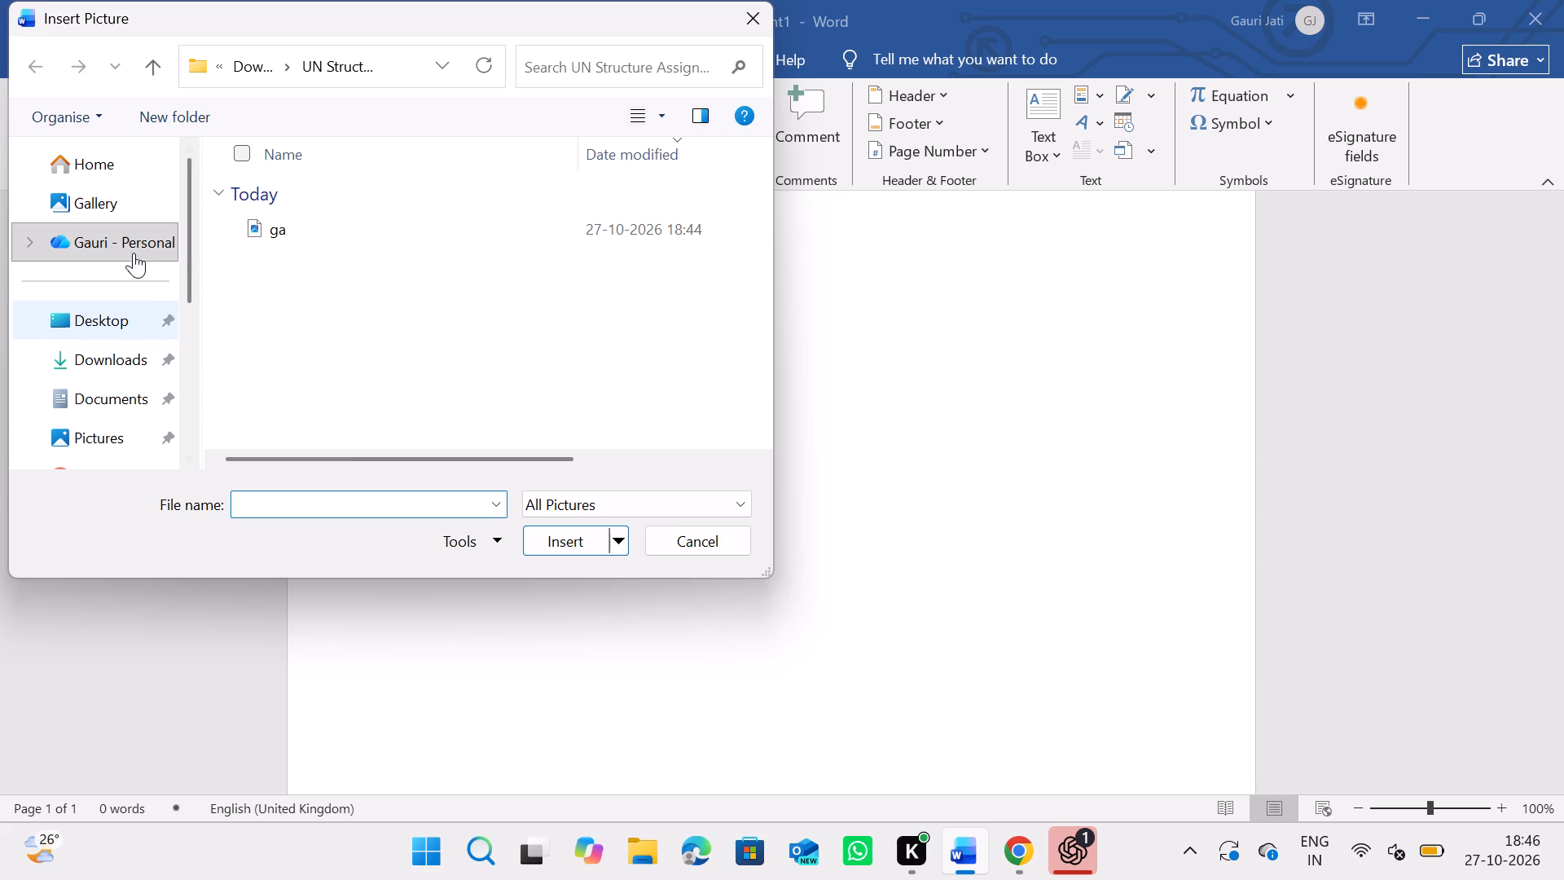
left_click(117, 328)
left_click(116, 359)
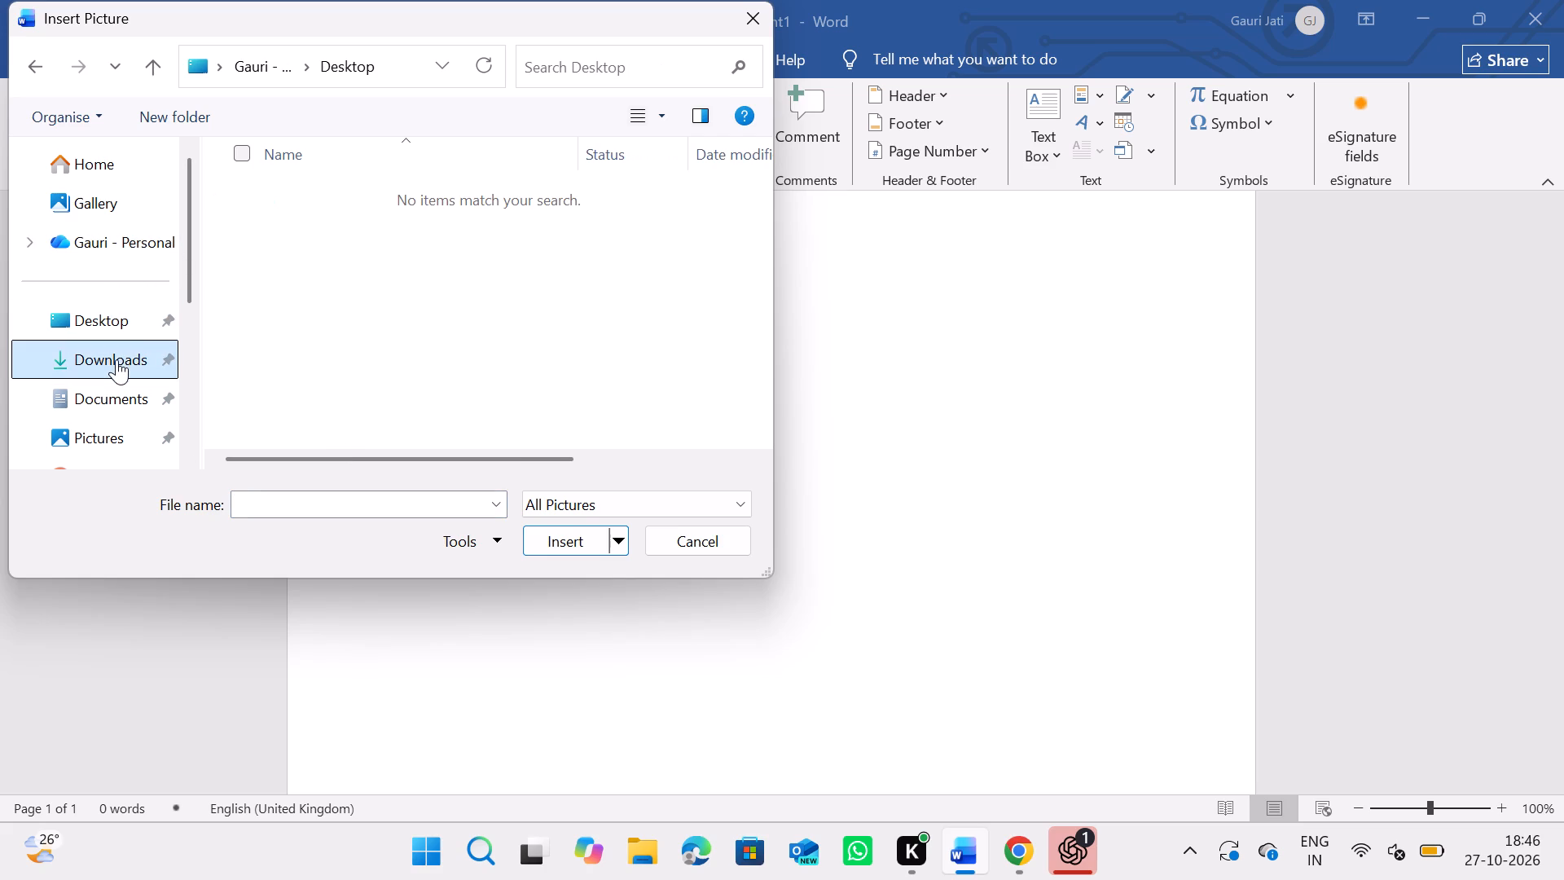
left_click(275, 214)
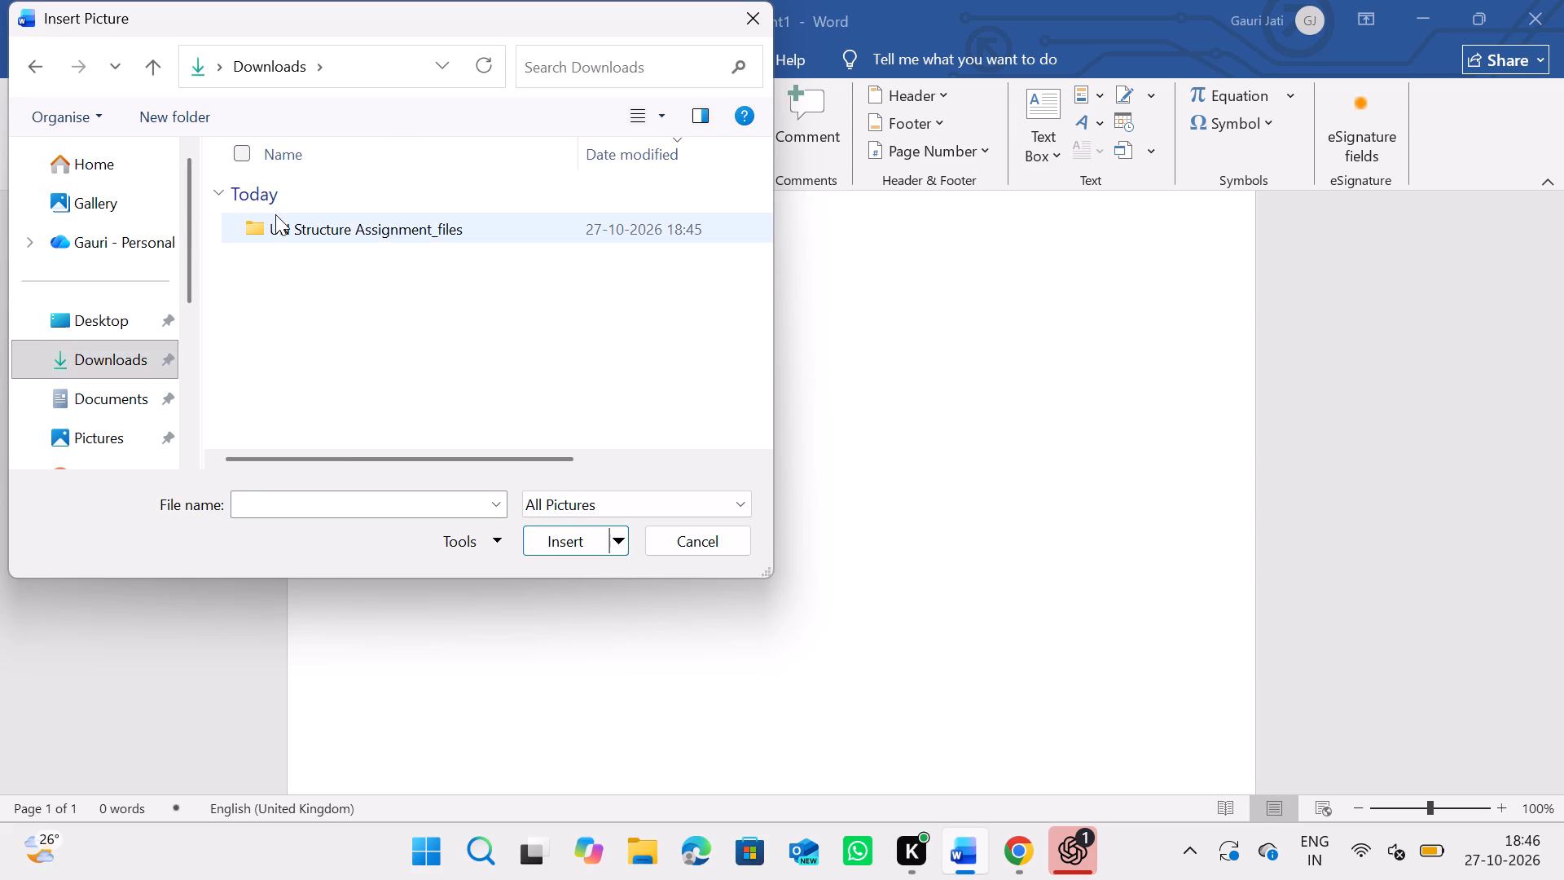
left_click(552, 543)
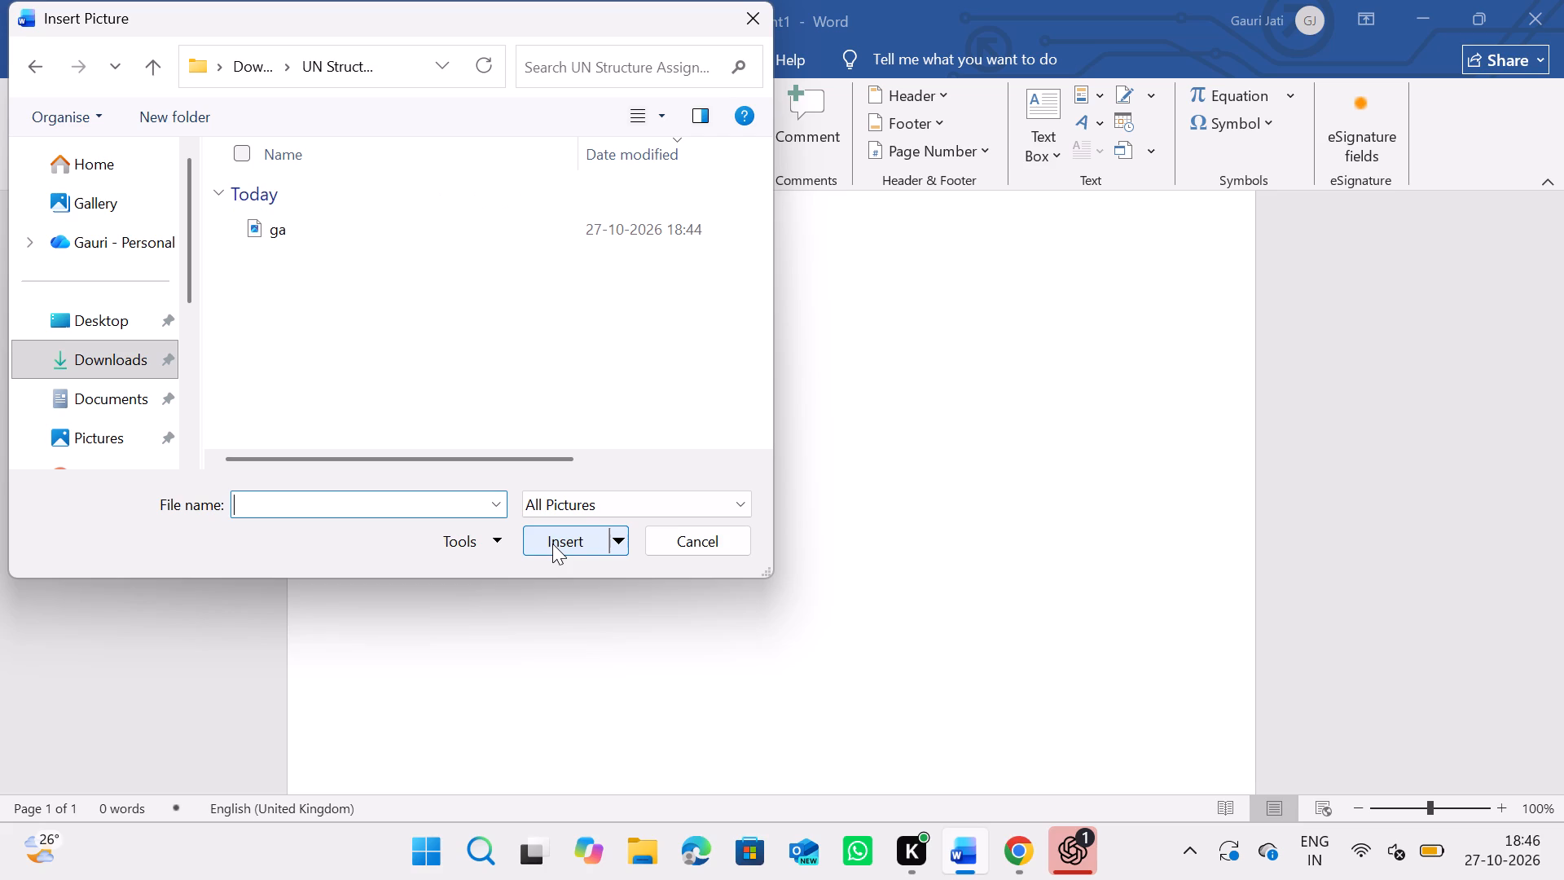
left_click(673, 64)
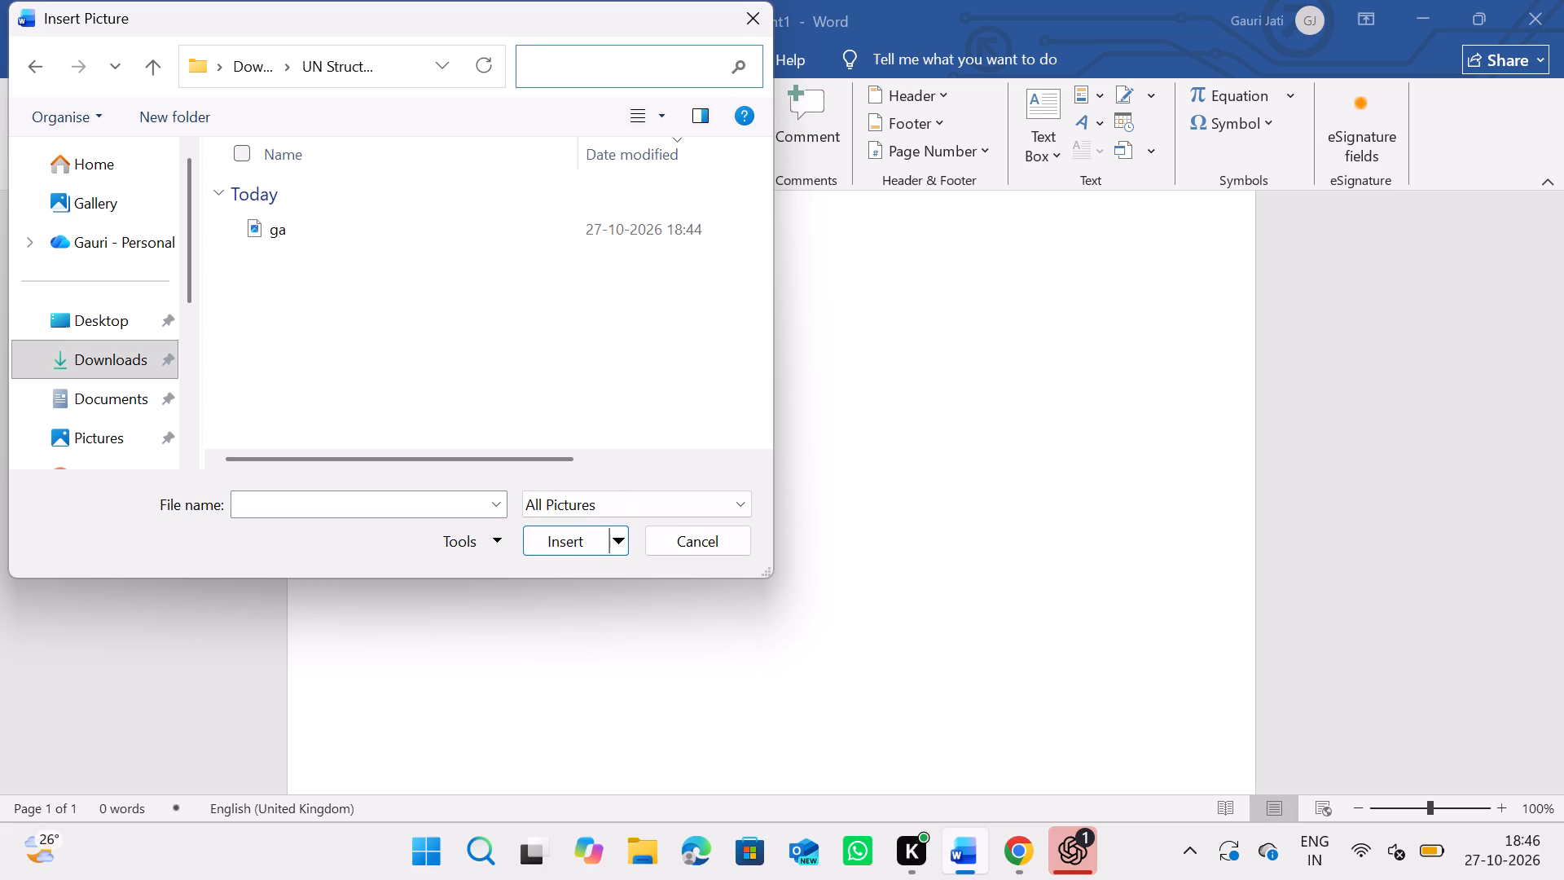
type("UN")
key("BackSpace")
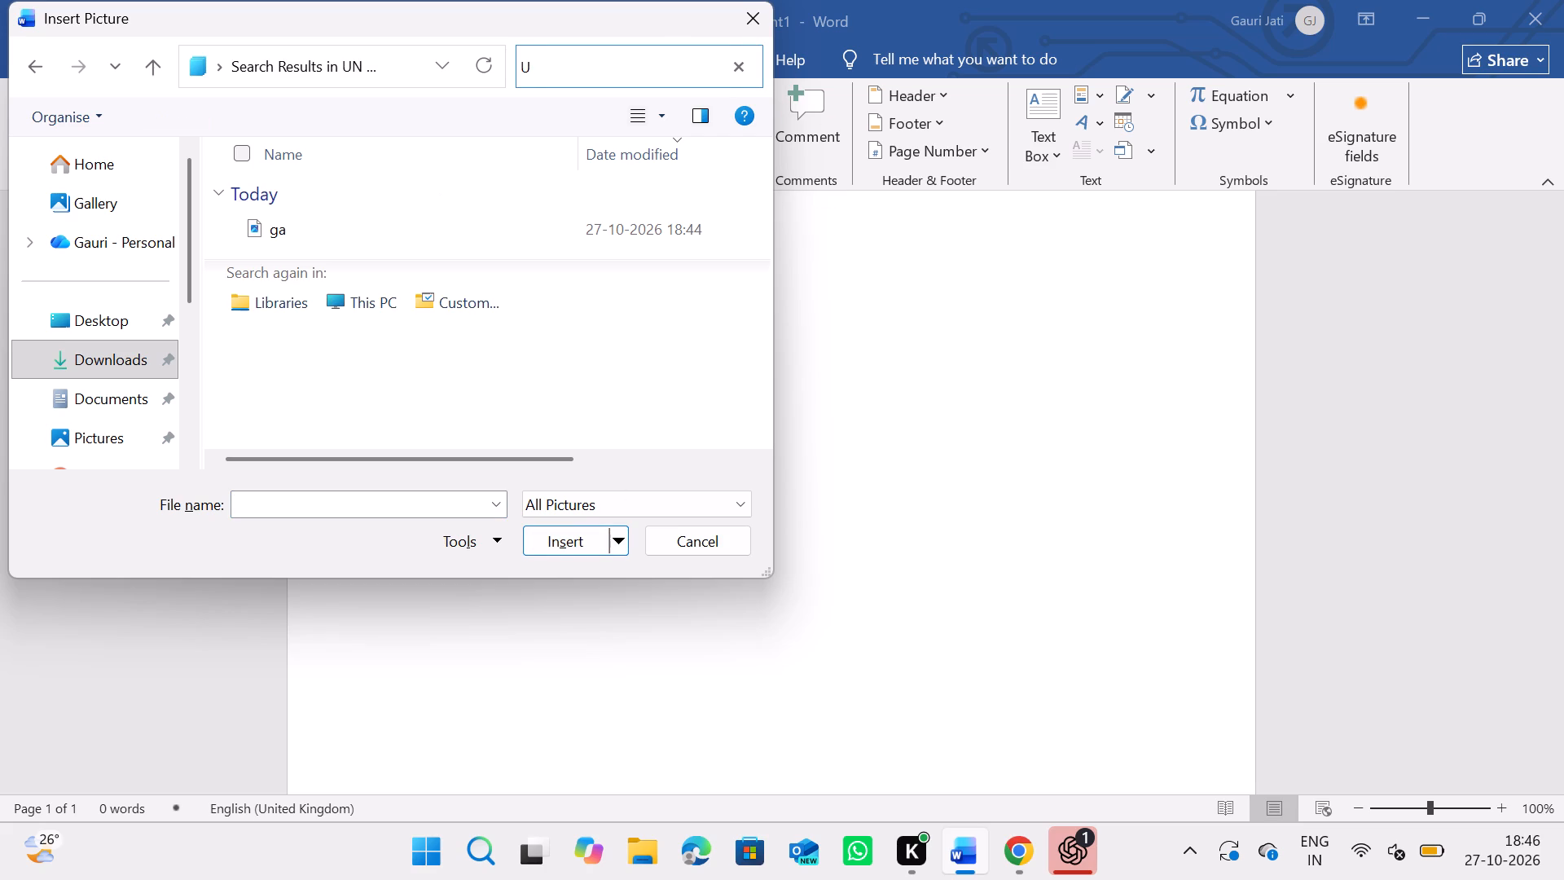
key("n")
key("space")
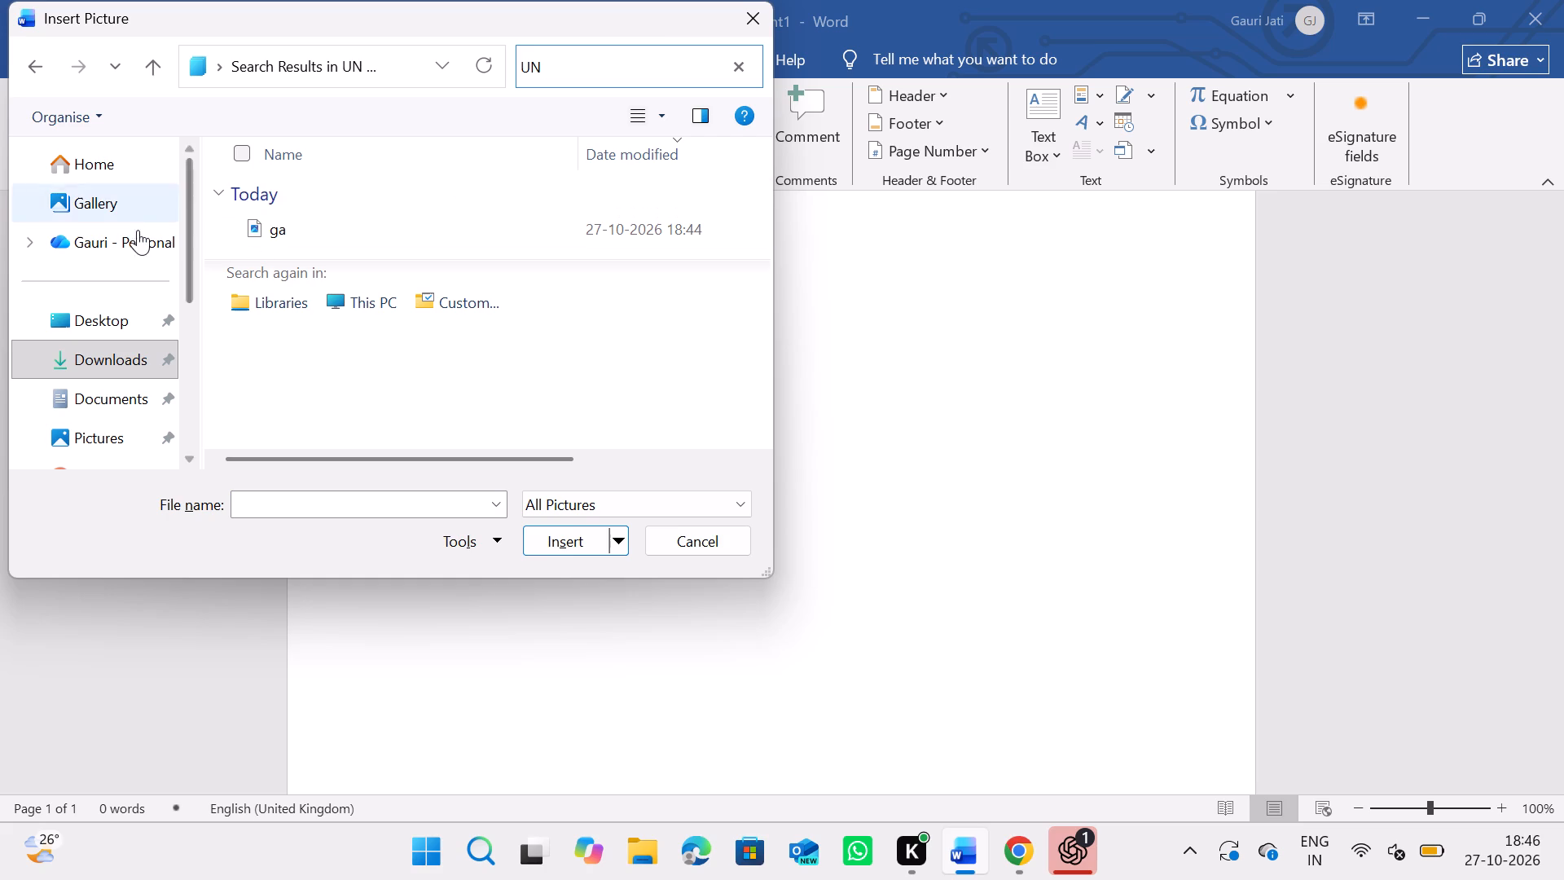
left_click(130, 244)
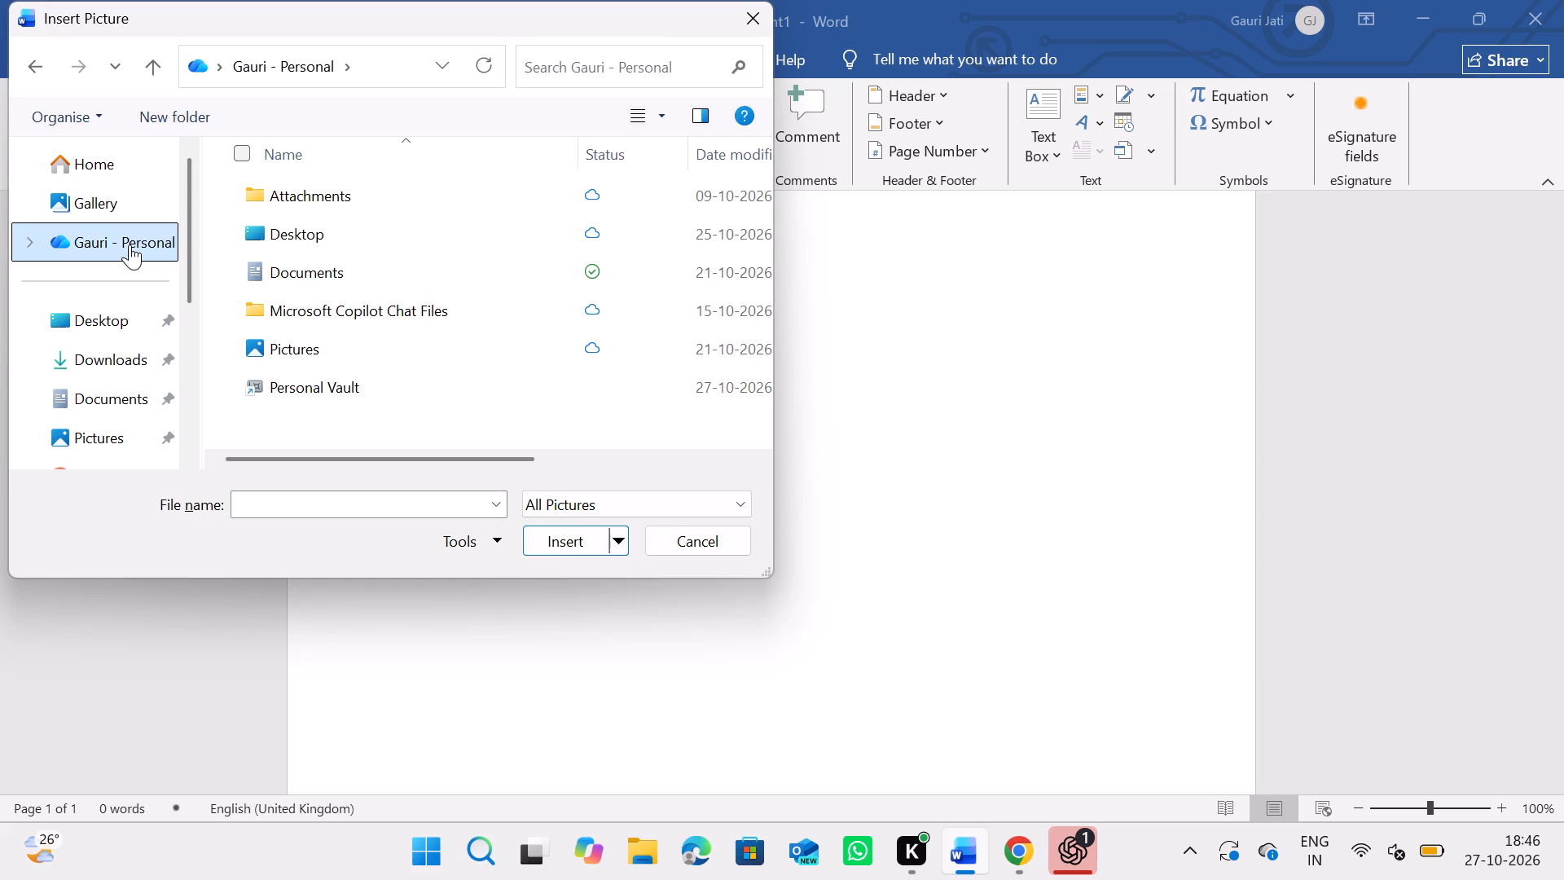
scroll(523, 239, "left", 2)
left_click(737, 2)
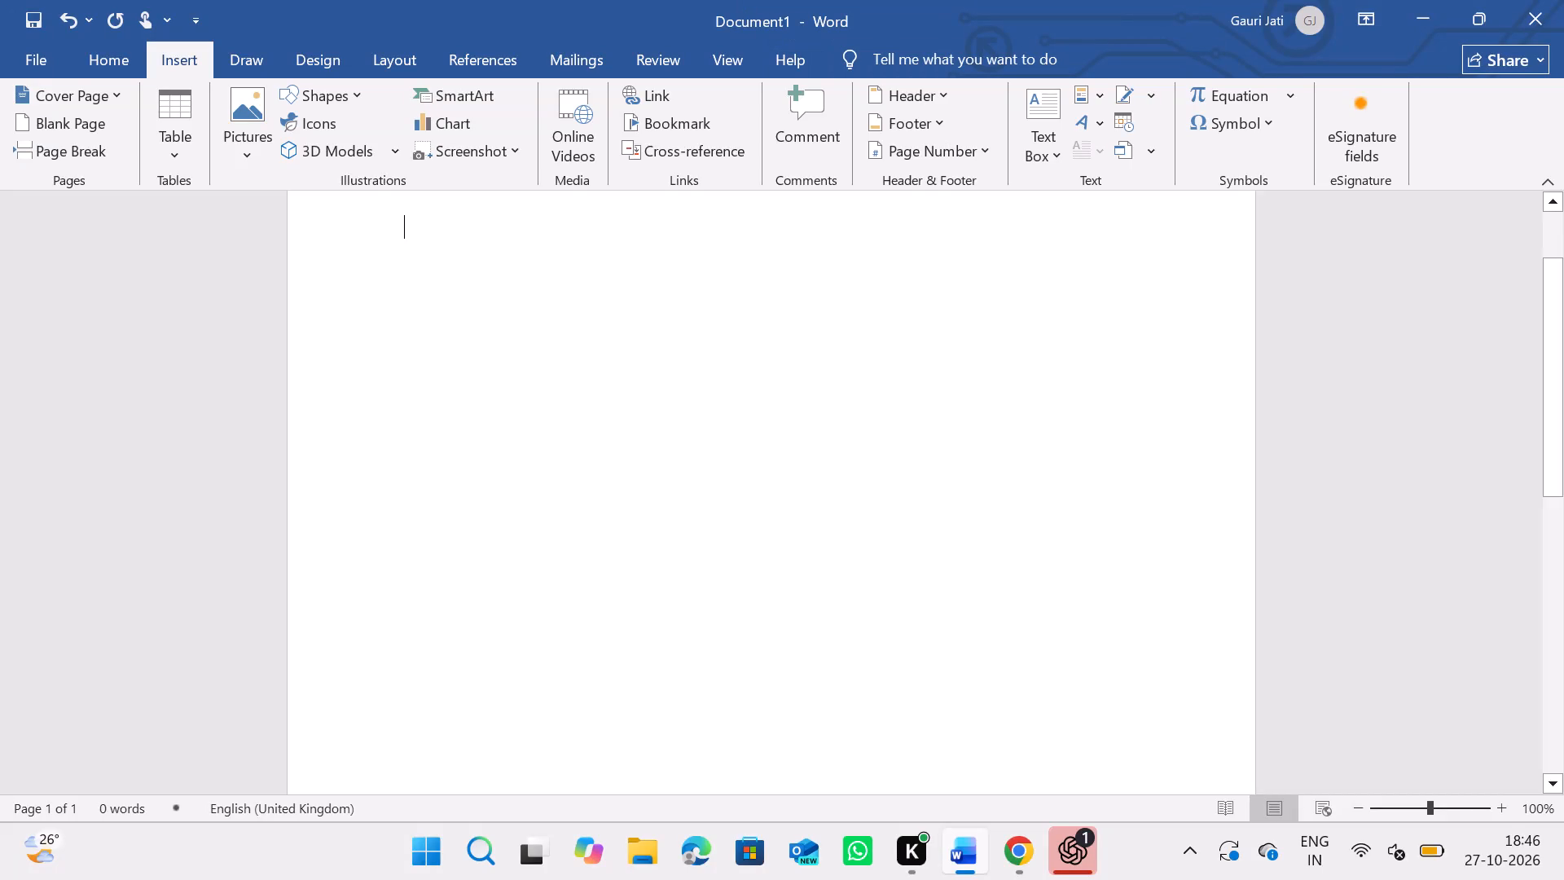
left_click(1004, 858)
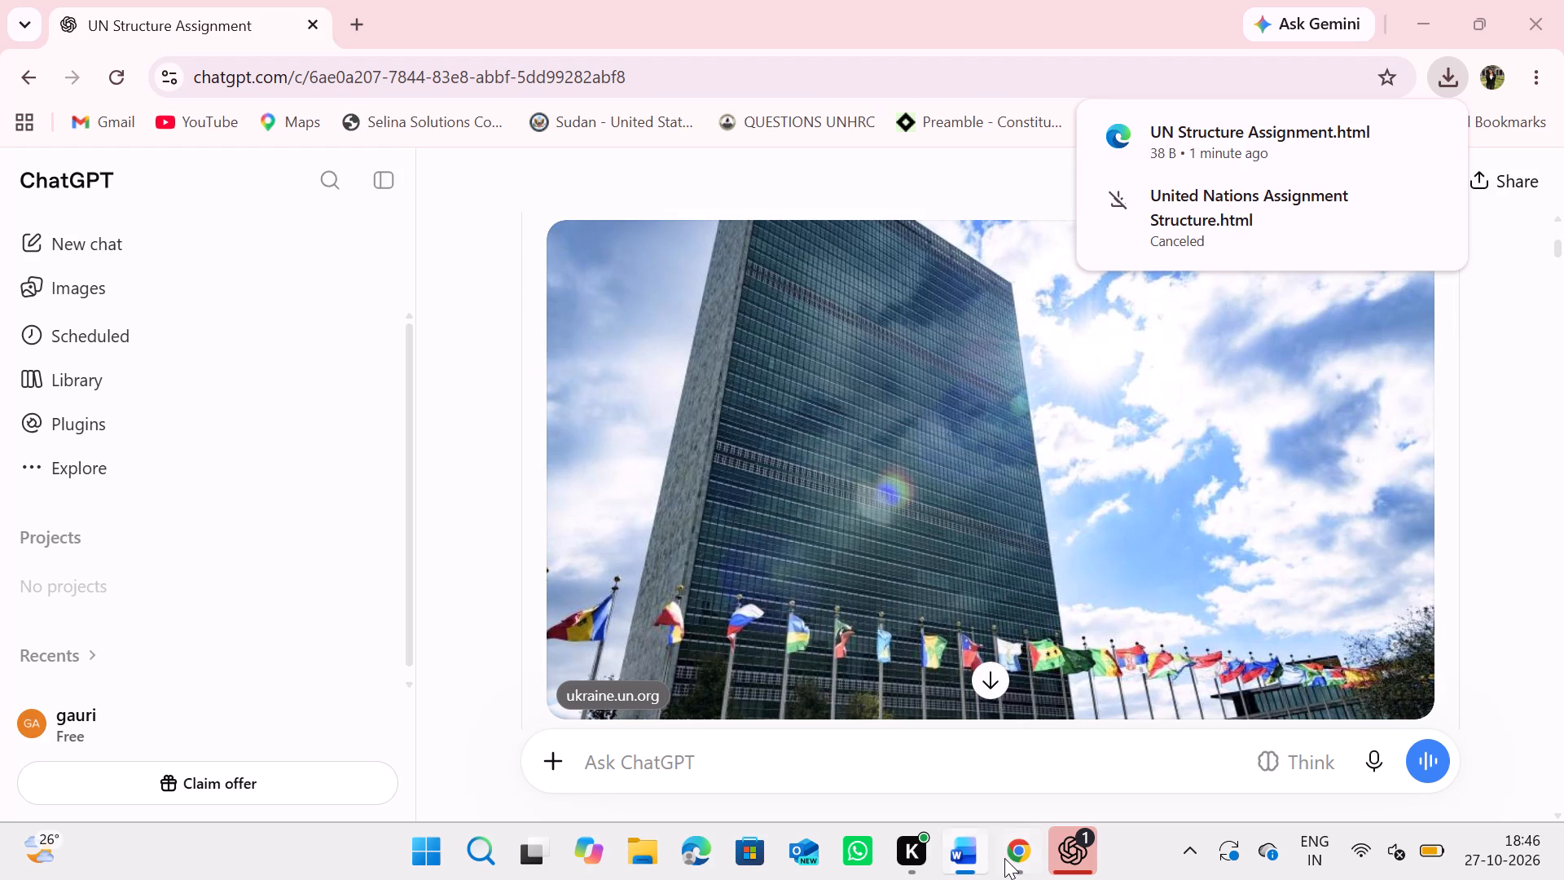
left_click(1004, 858)
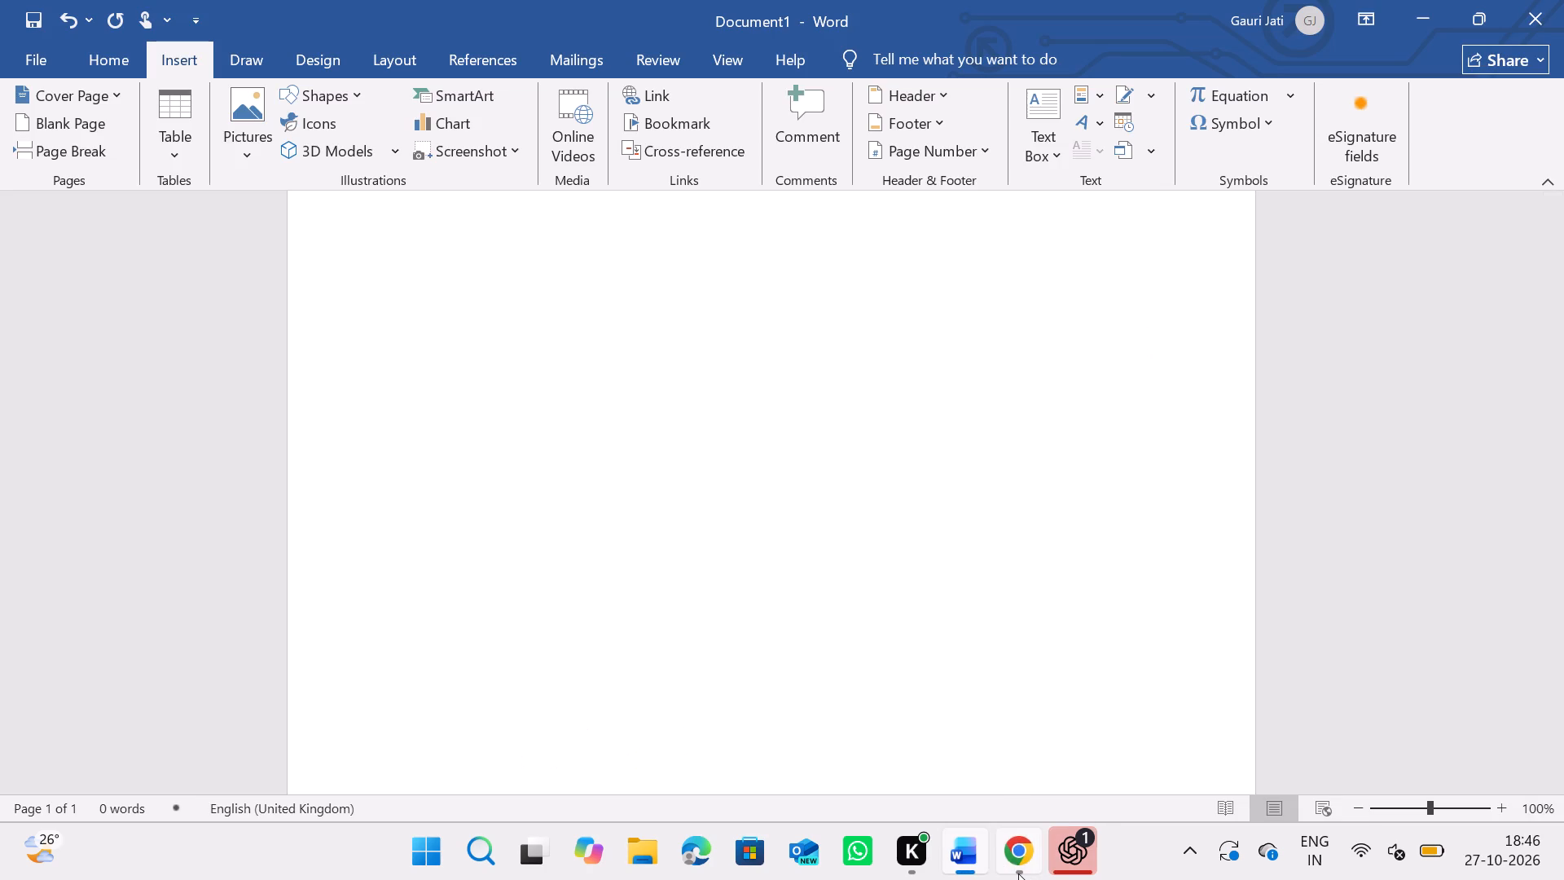
left_click(1018, 873)
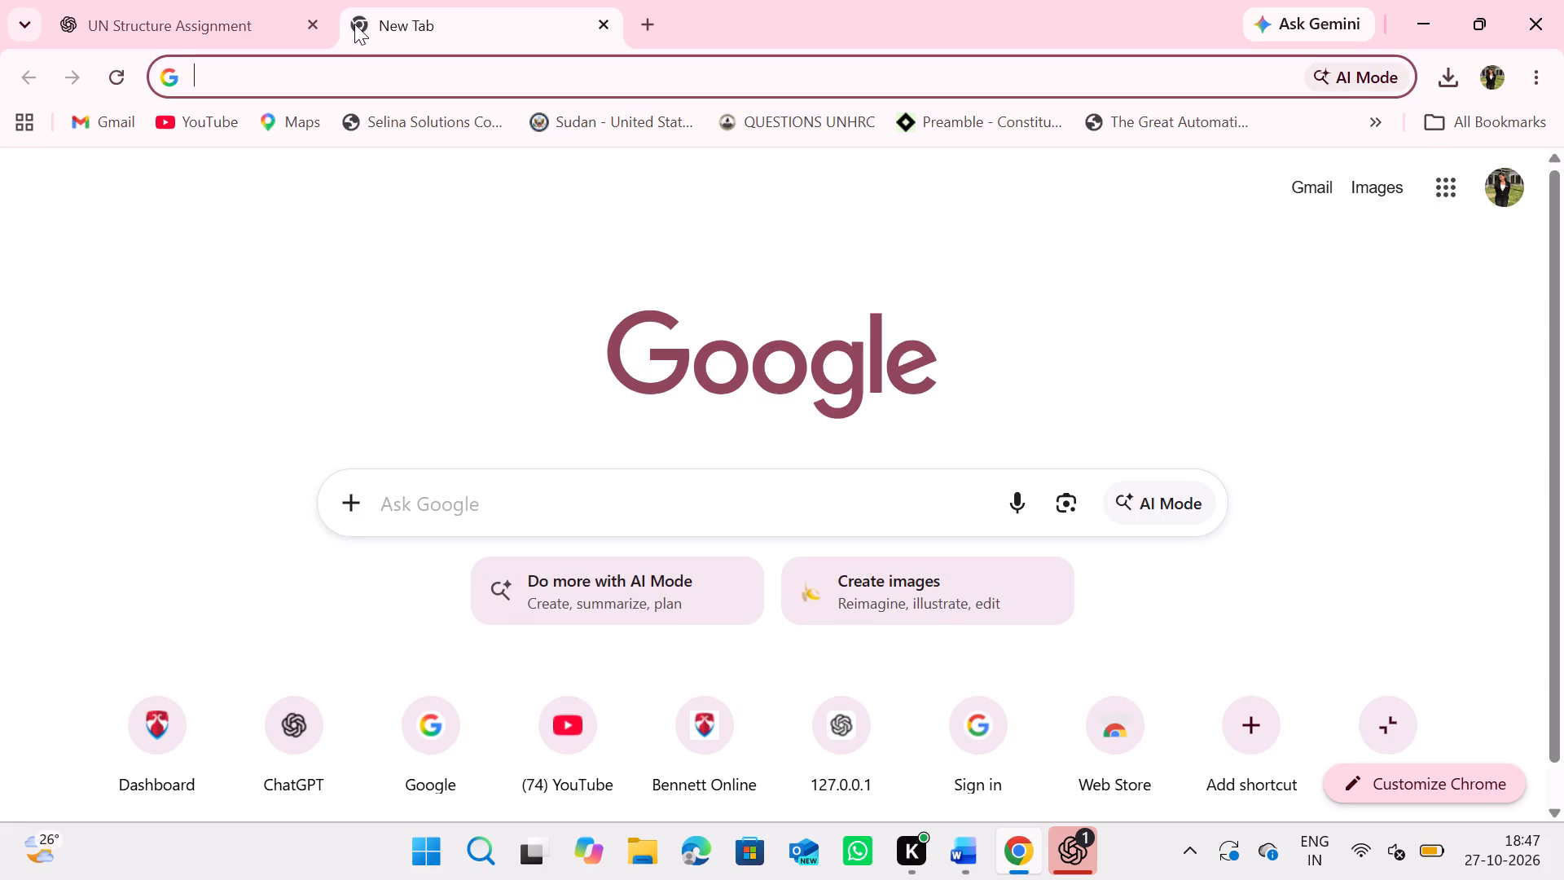
type("united nations")
key("space")
key("Return")
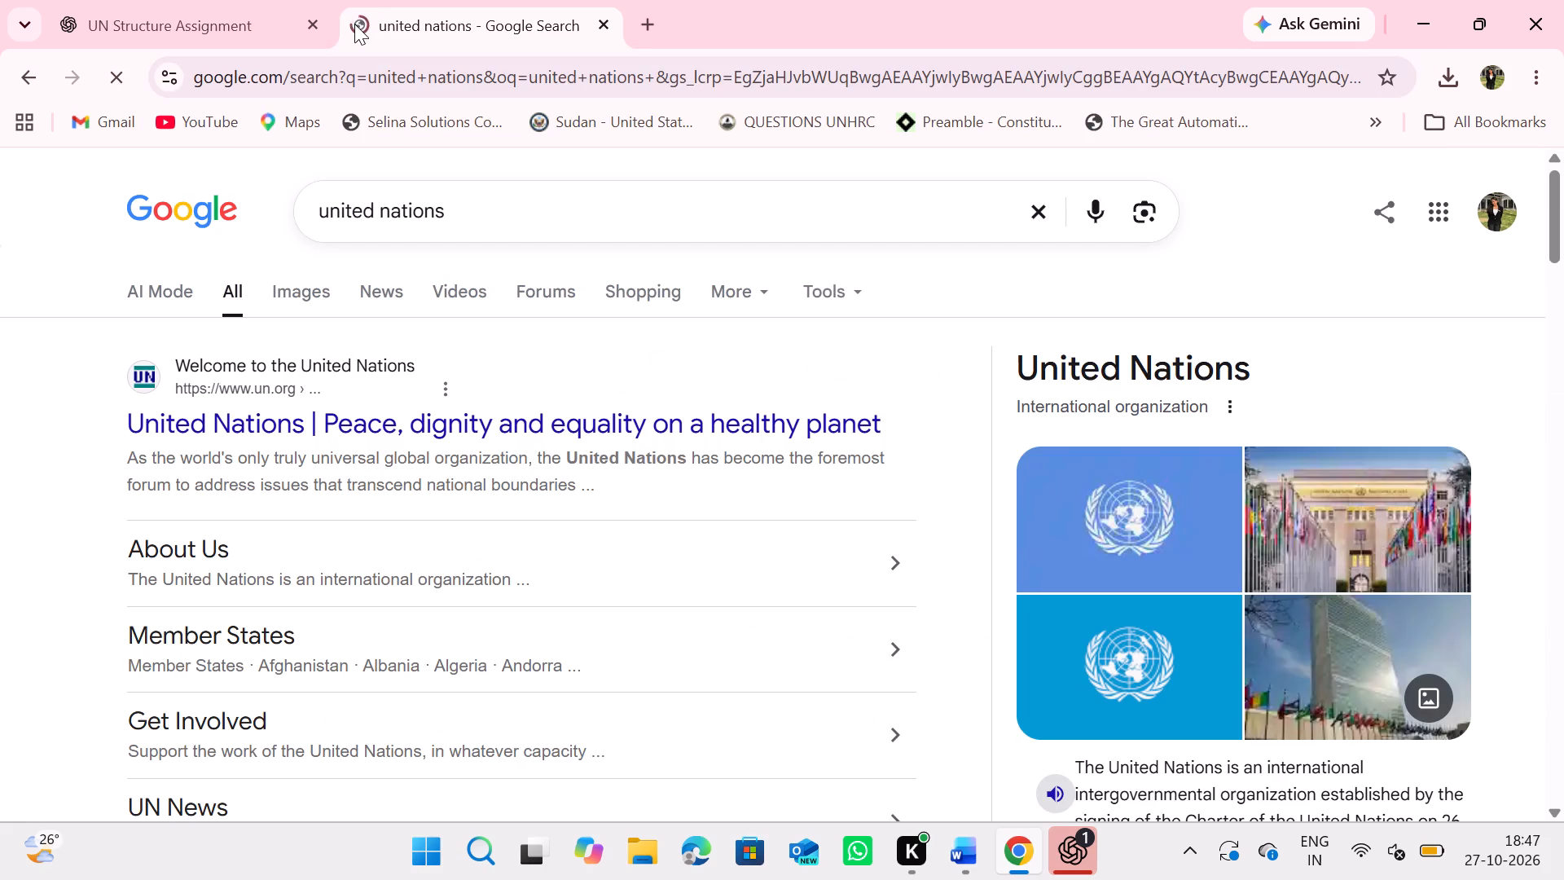
left_click(289, 281)
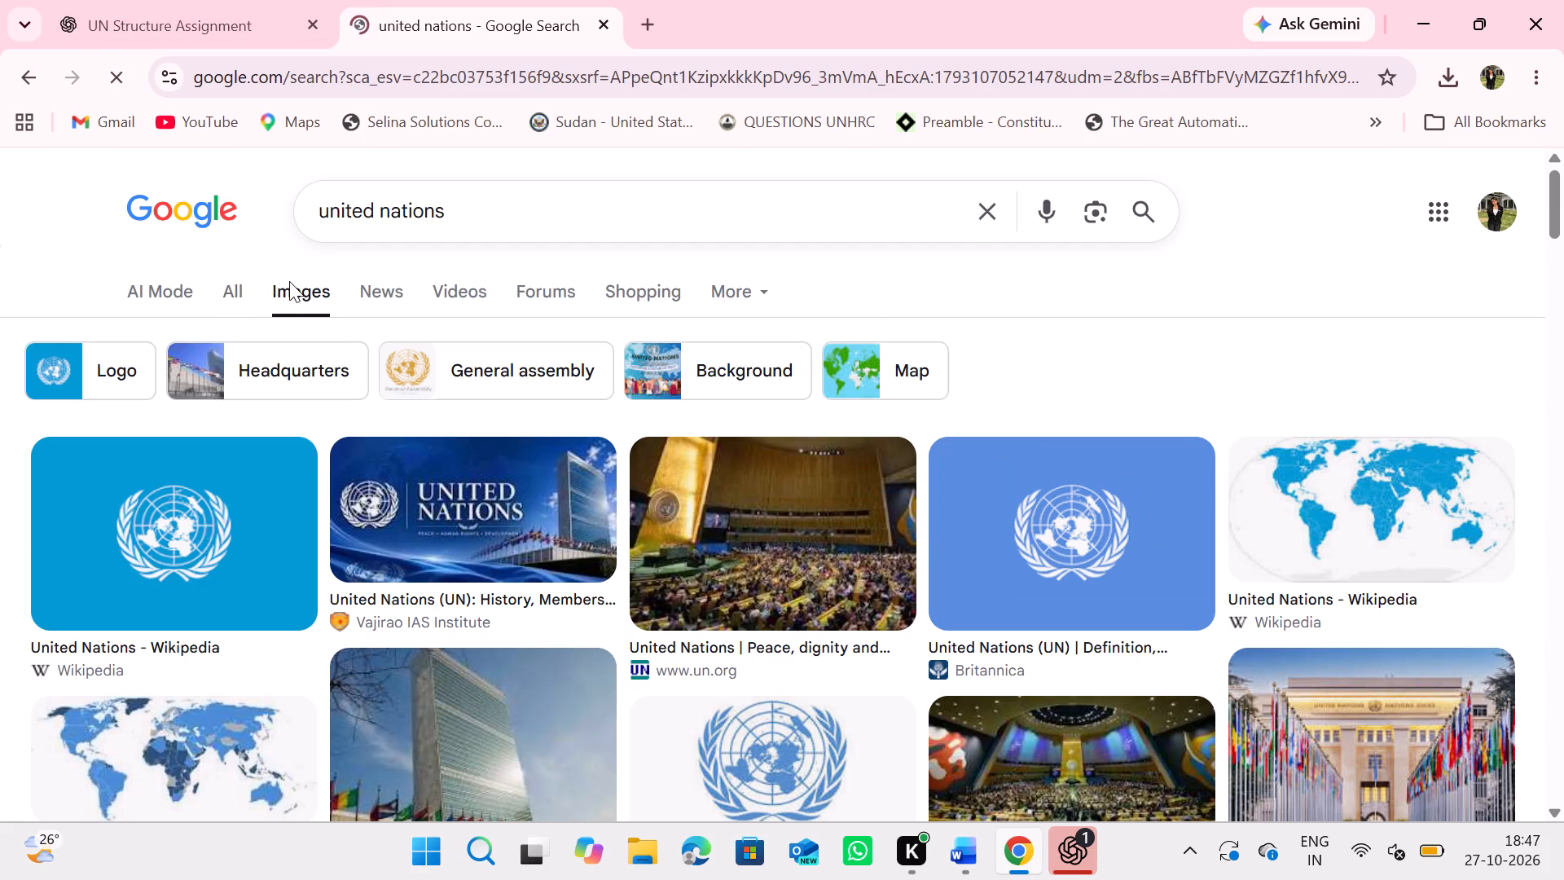
Browse the image results and copy the Britannica picture of the UN headquarters tower with the row of flags.
scroll(598, 580, "down", 2)
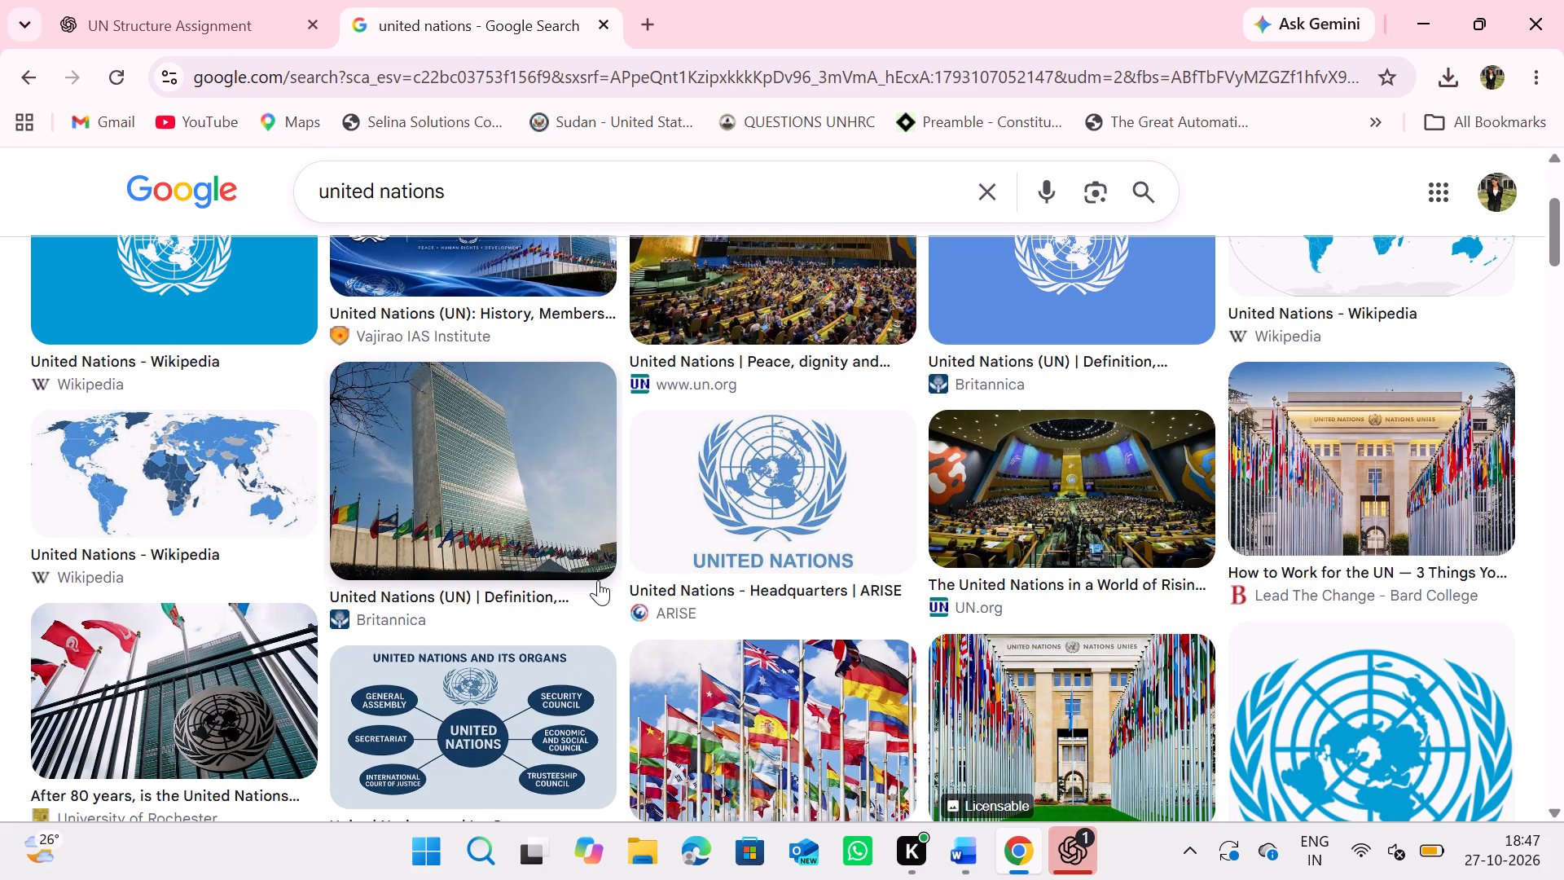
scroll(666, 257, "down", 2)
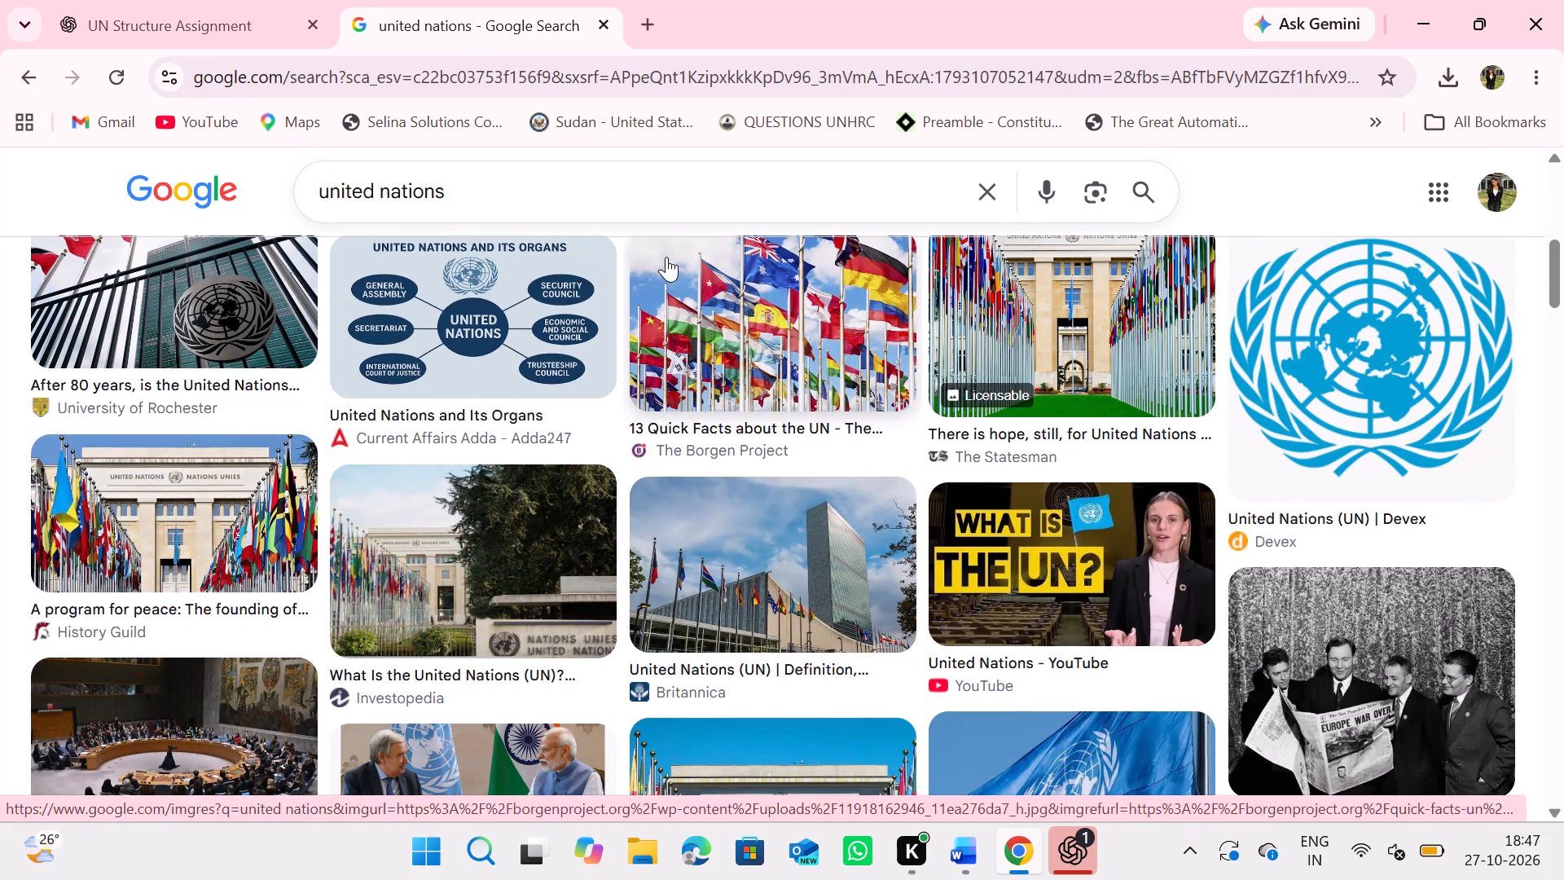
scroll(666, 257, "down", 2)
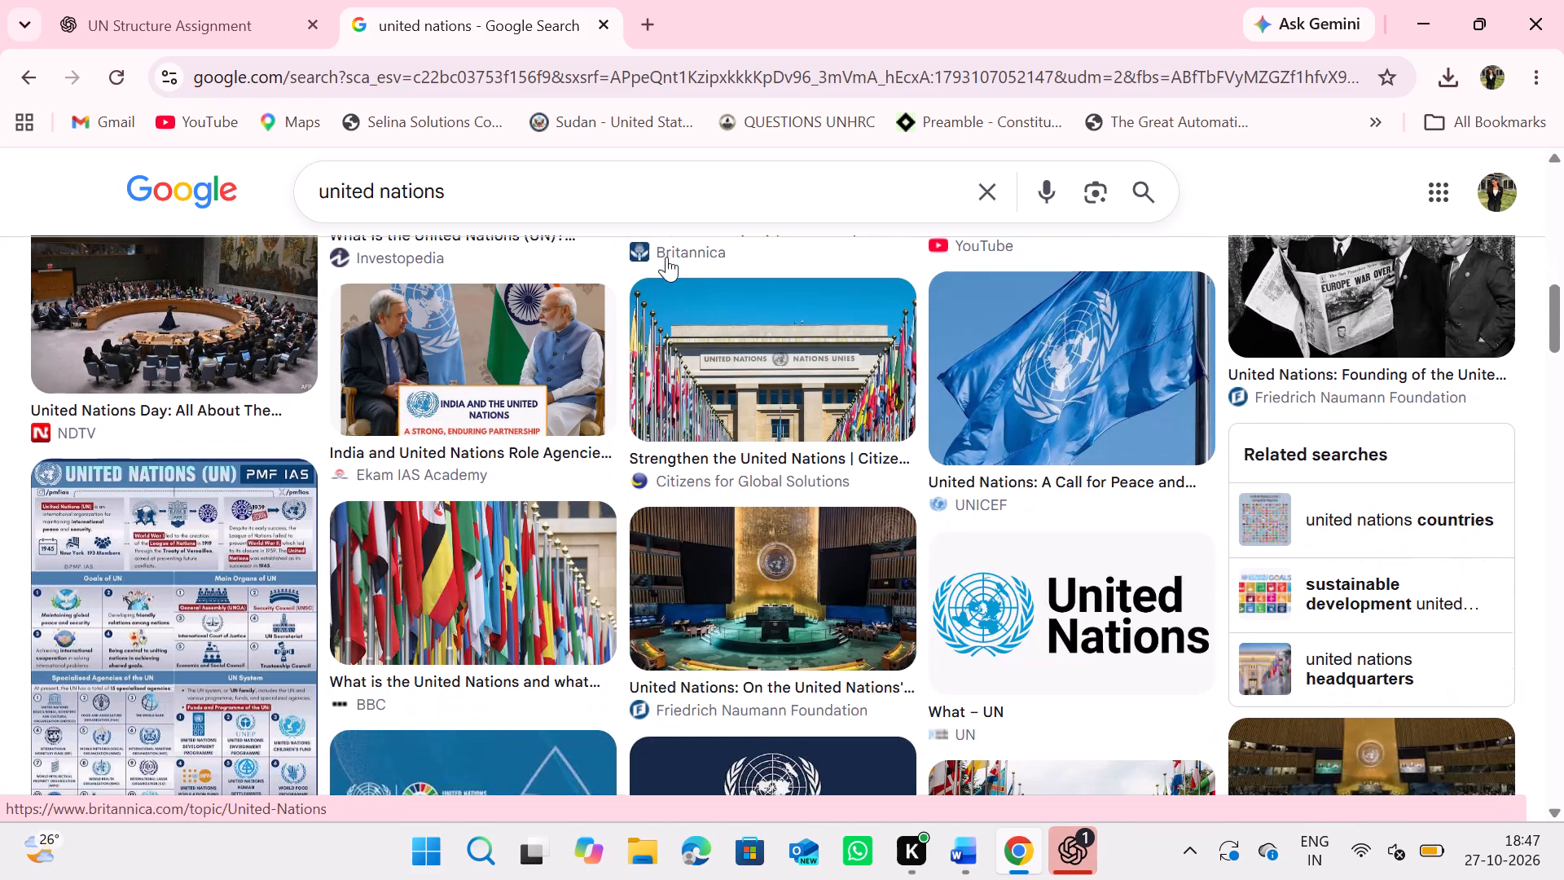
scroll(666, 257, "down", 4)
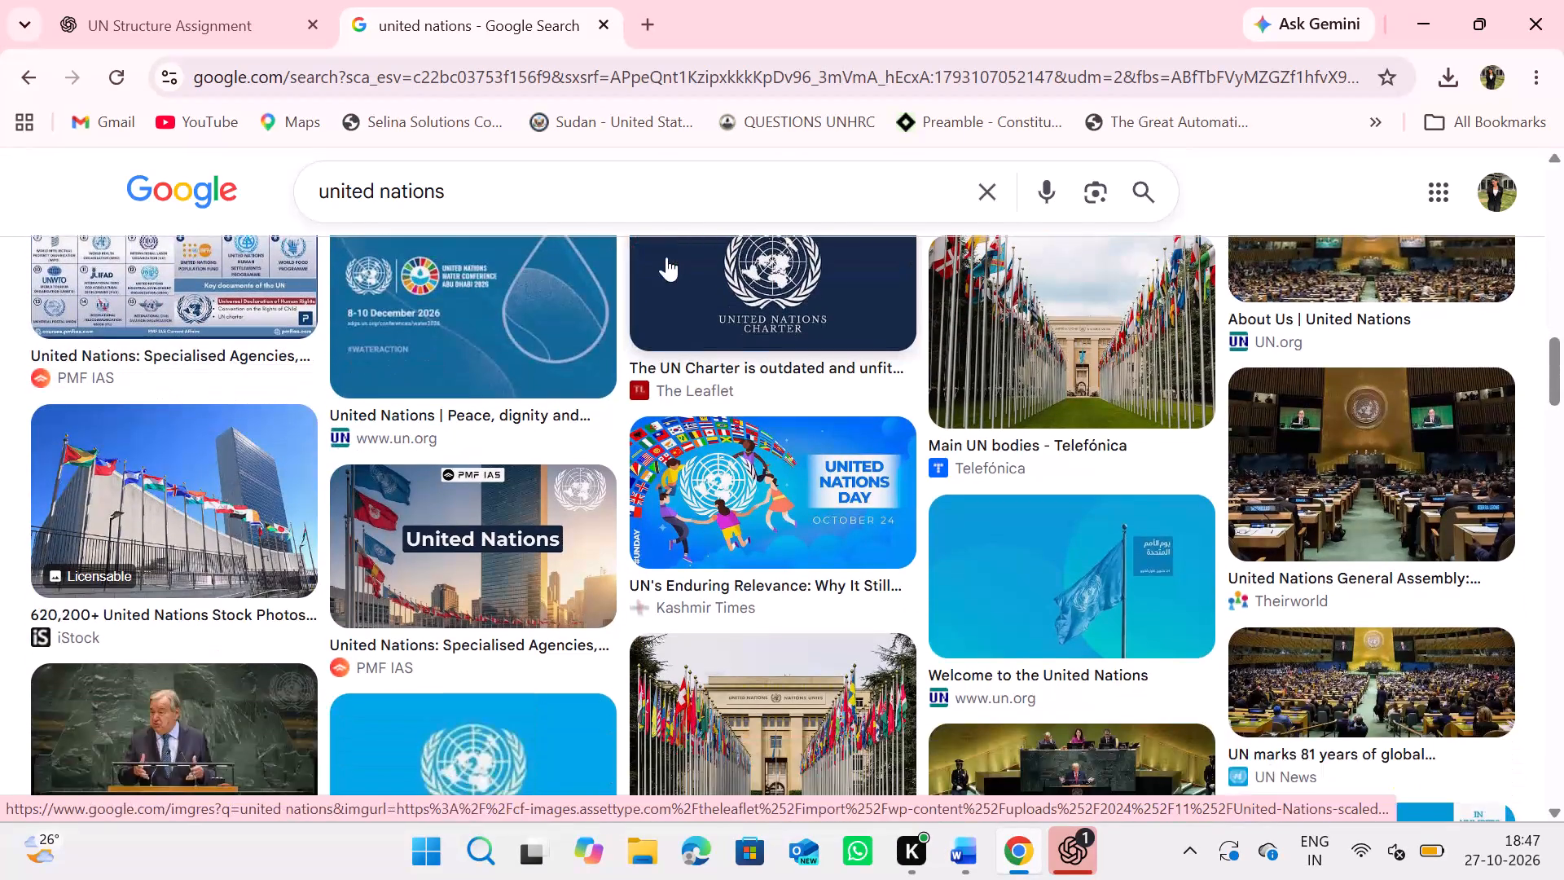
scroll(666, 257, "up", 6)
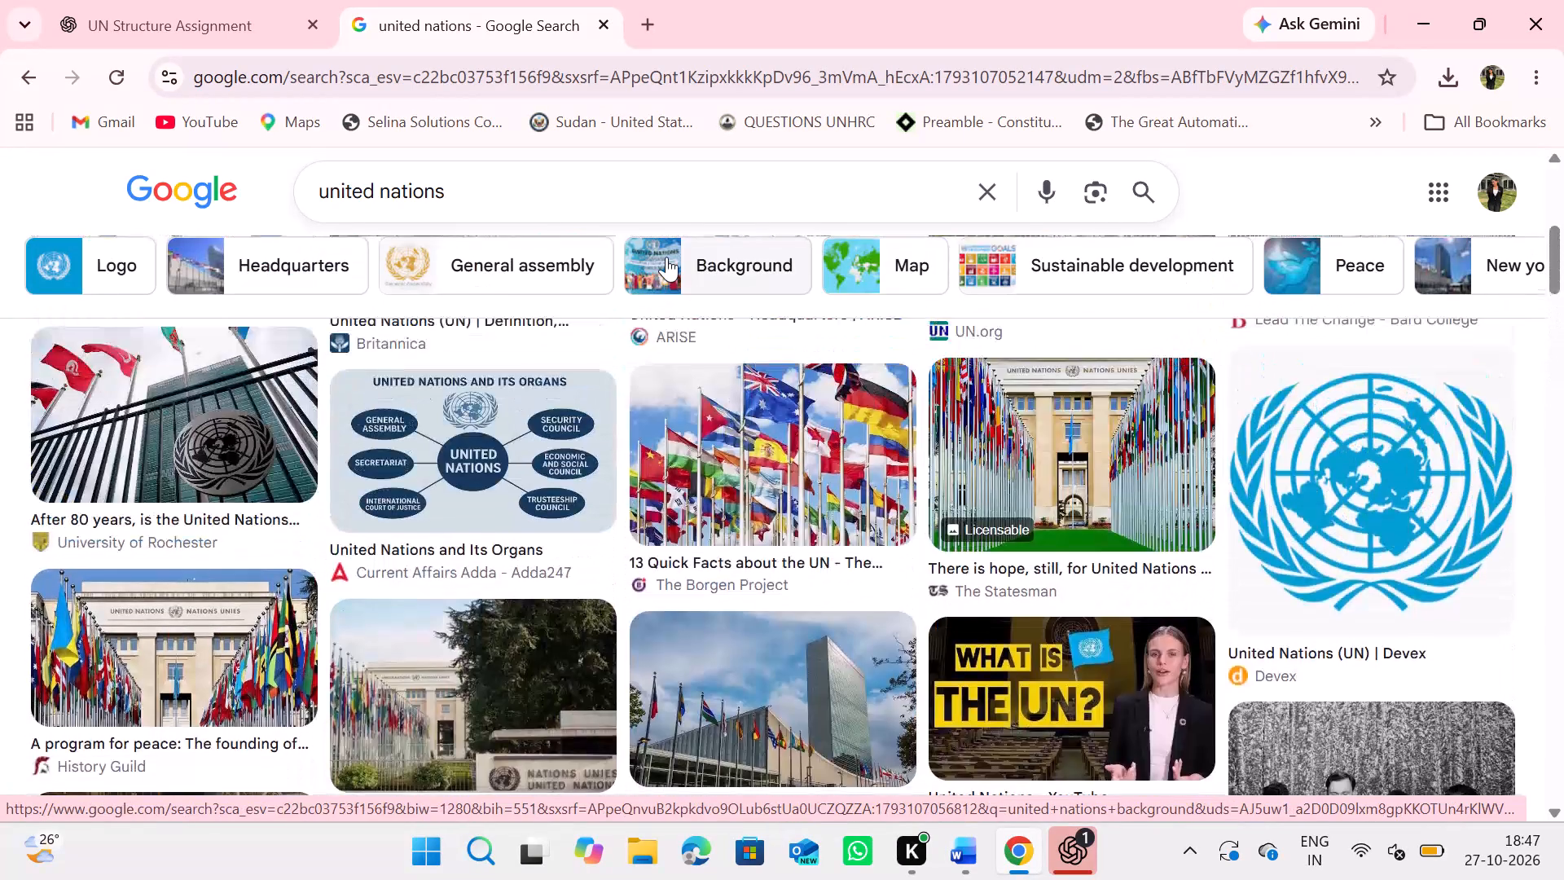
scroll(666, 257, "up", 3)
left_click(469, 508)
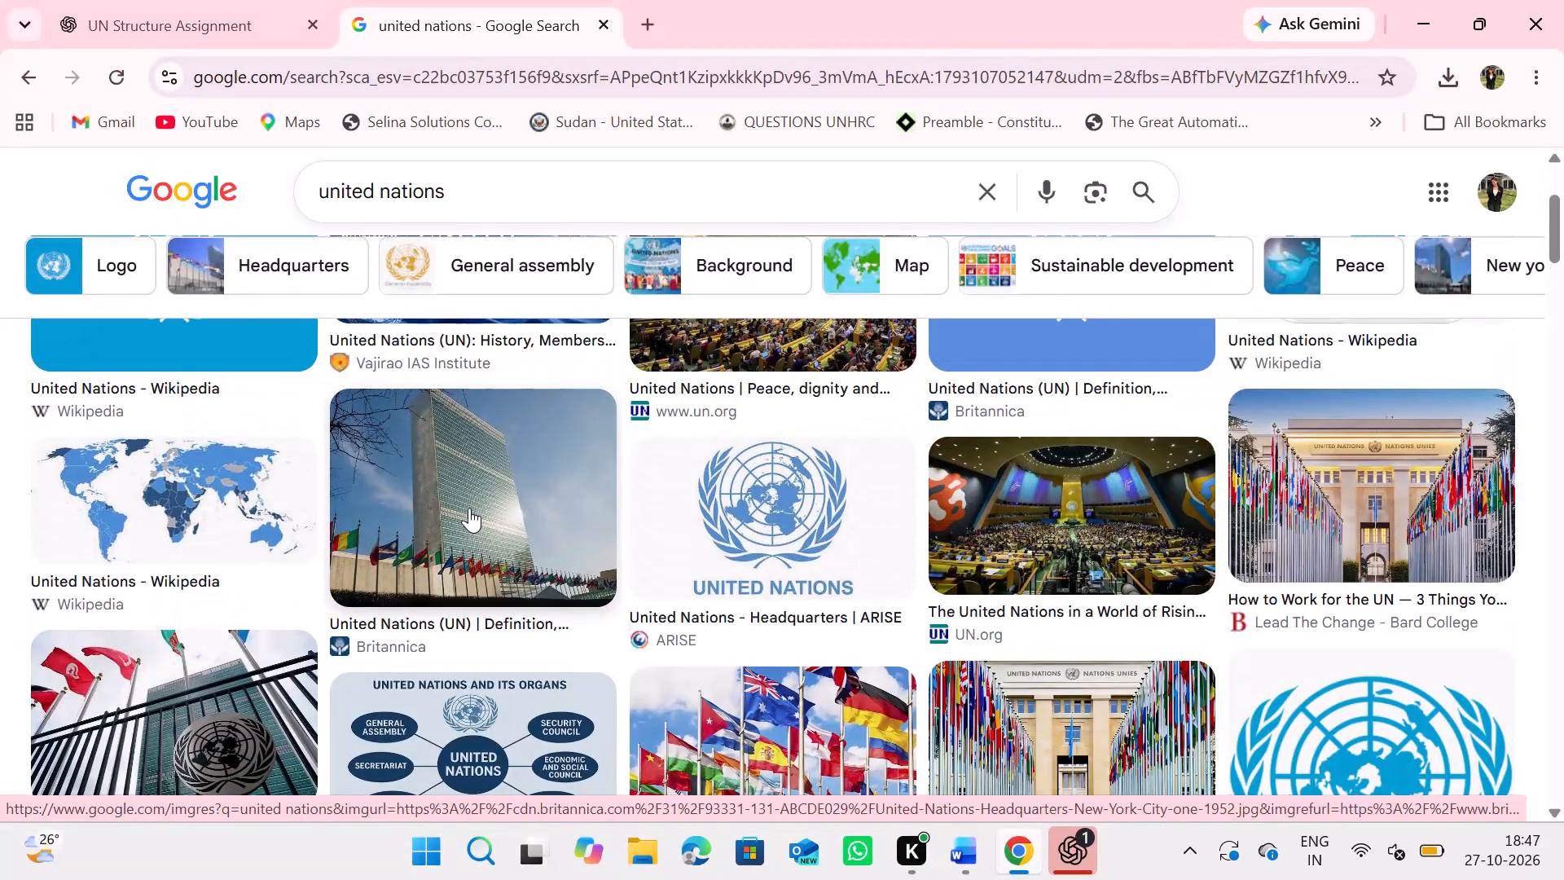
right_click(1259, 508)
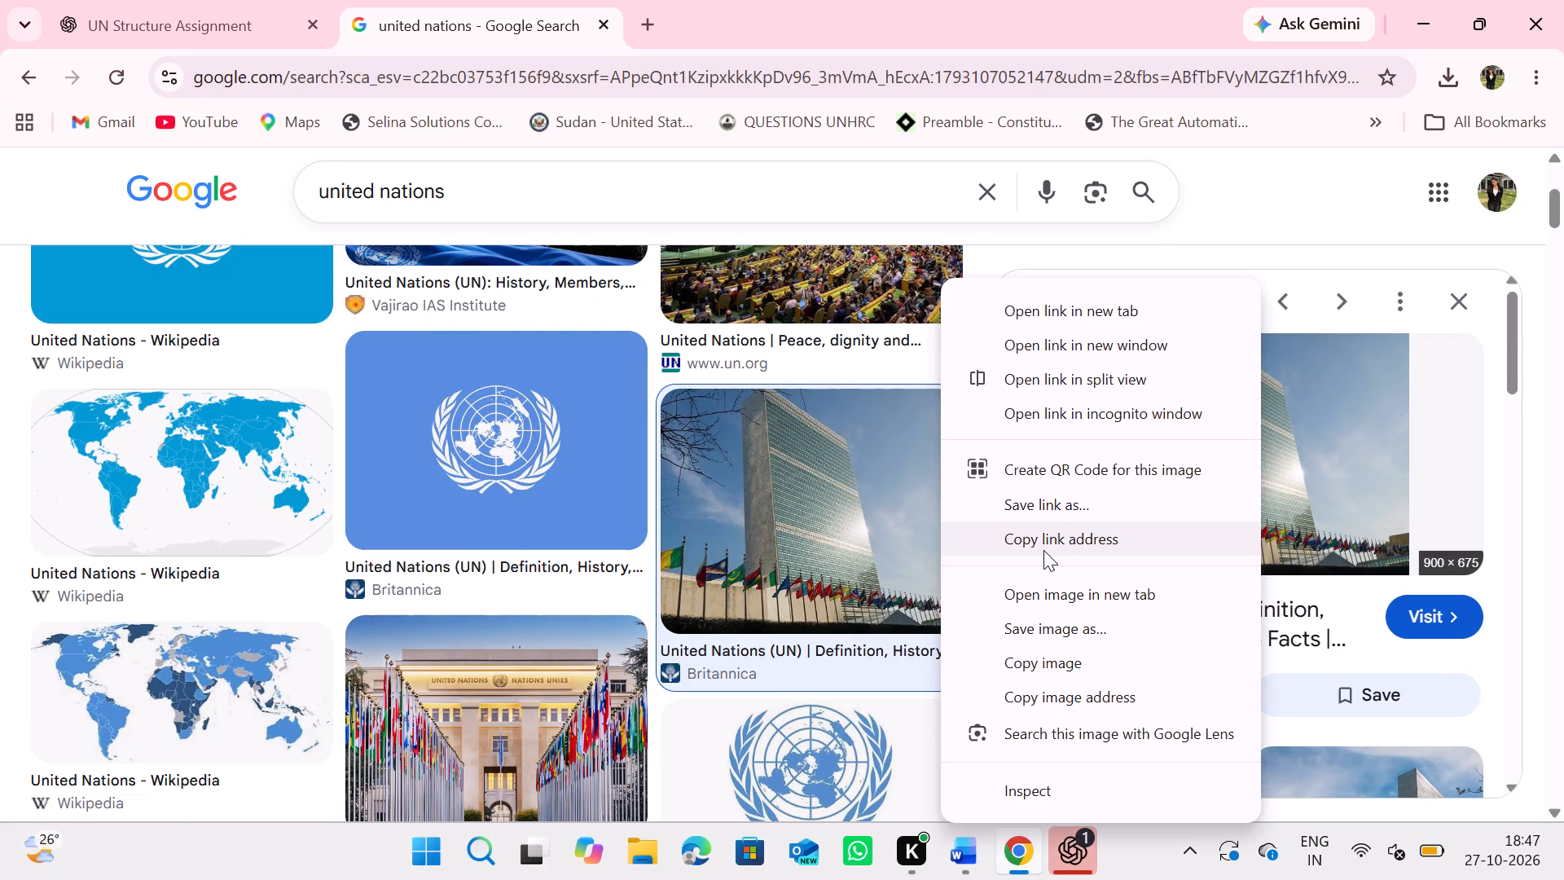
left_click(1048, 662)
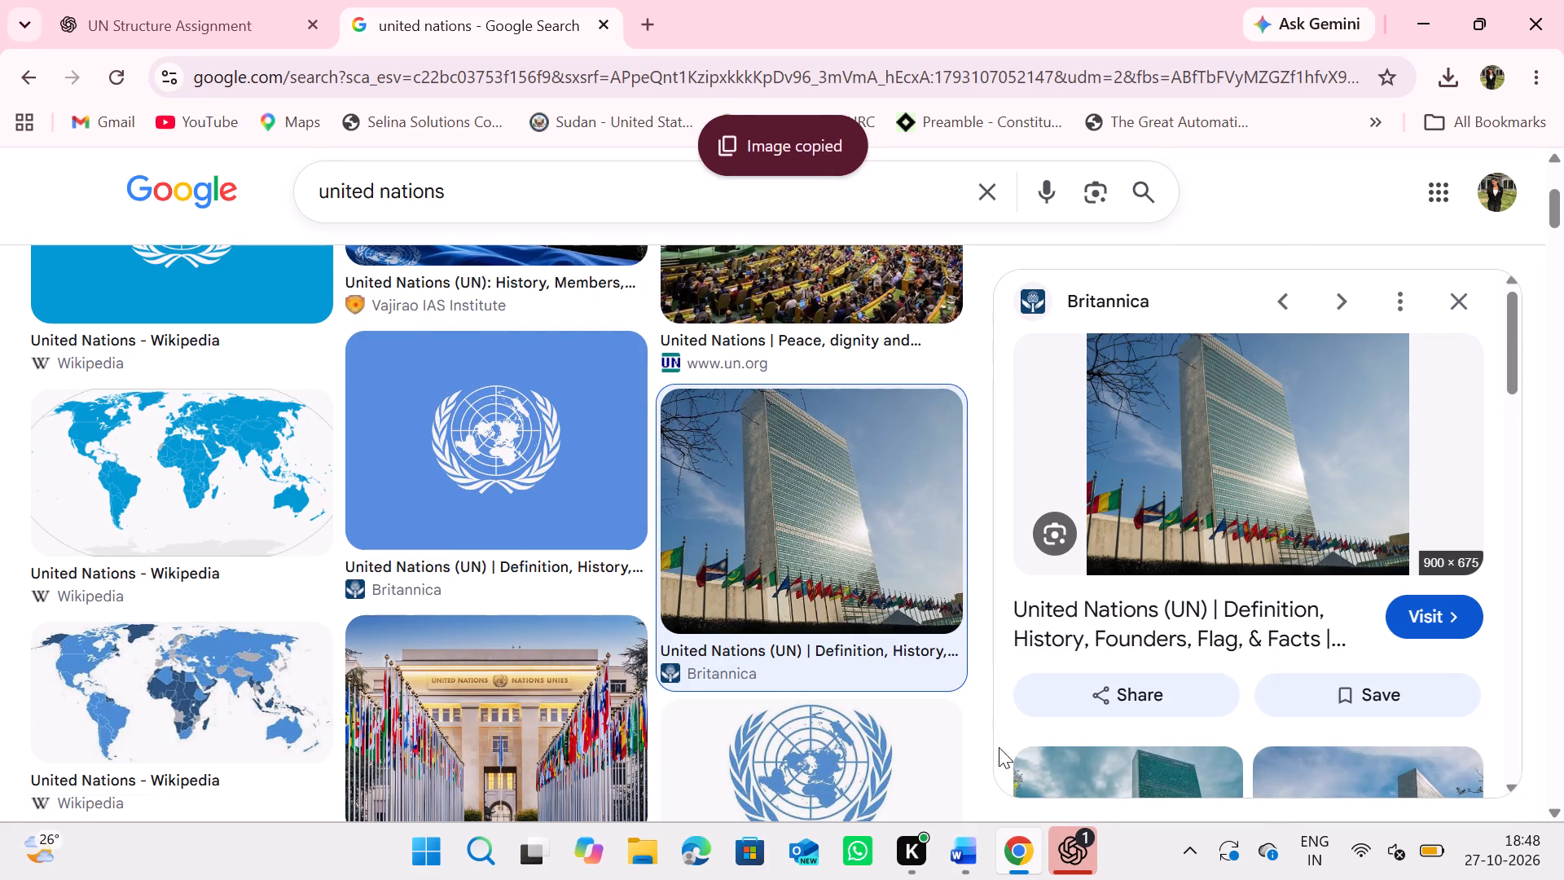
Switch to Word and paste the copied UN headquarters picture into the blank document.
left_click(955, 858)
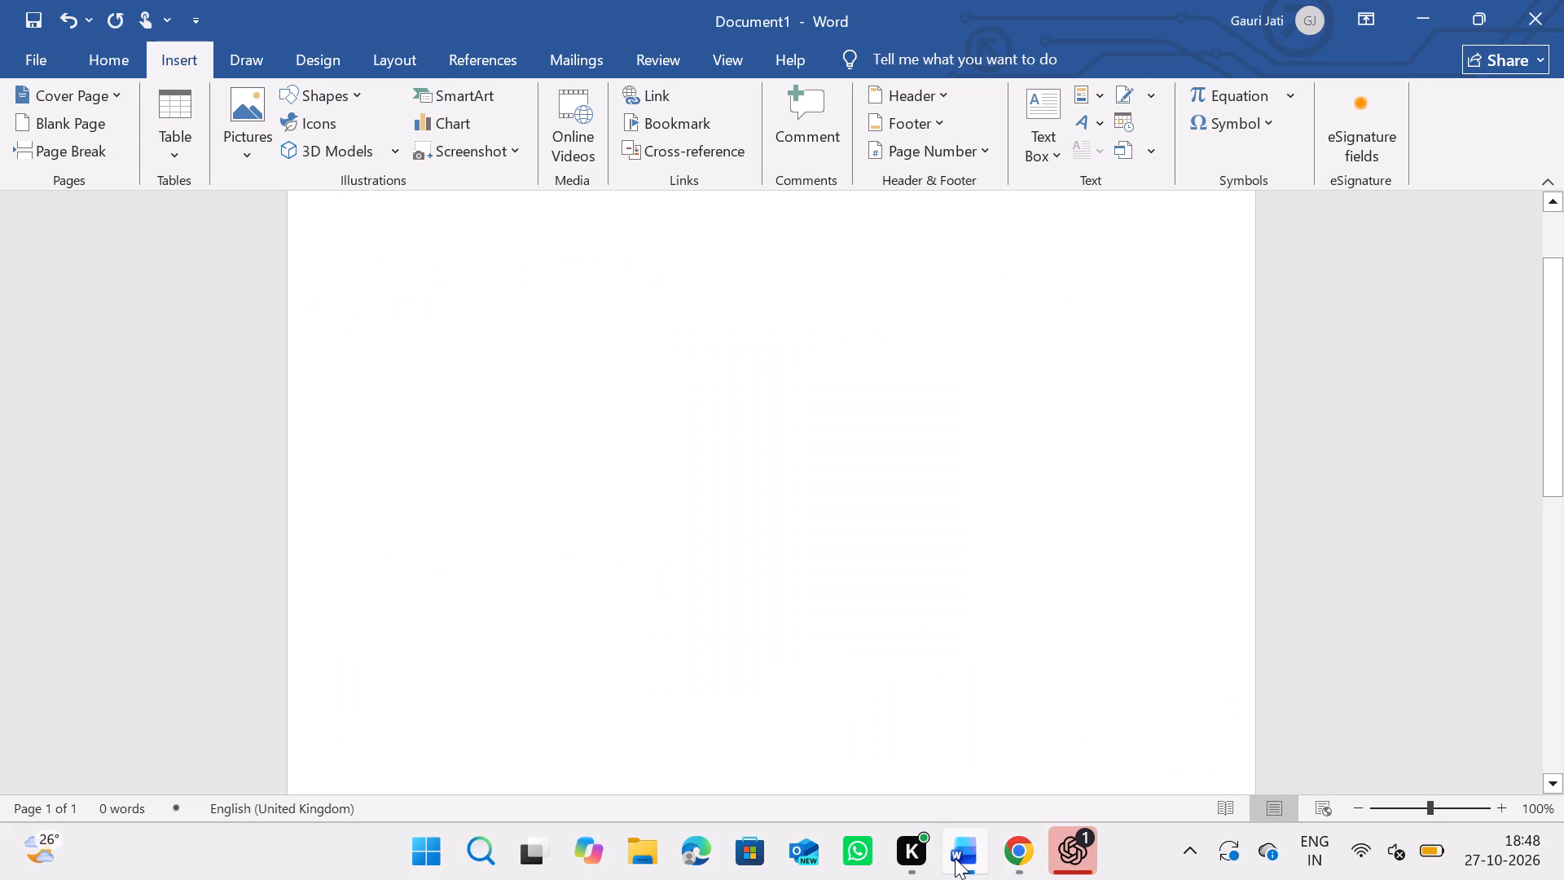
key("ctrl+v")
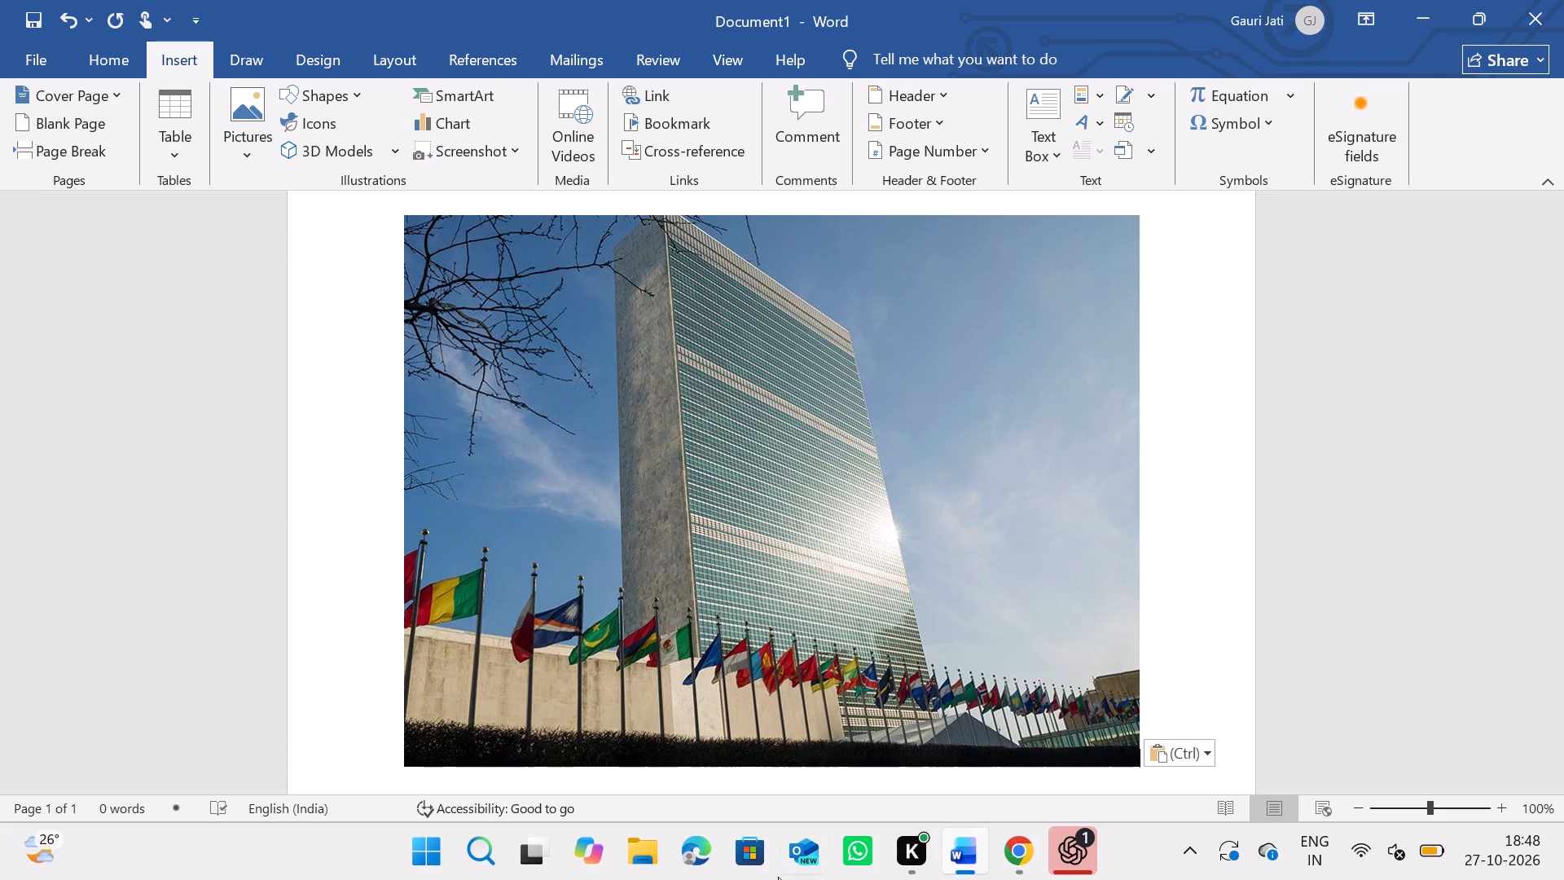
Switch to the ChatGPT conversation in Chrome and copy the assignment title STRUCTURE OF THE UNITED NATIONS.
left_click(1027, 869)
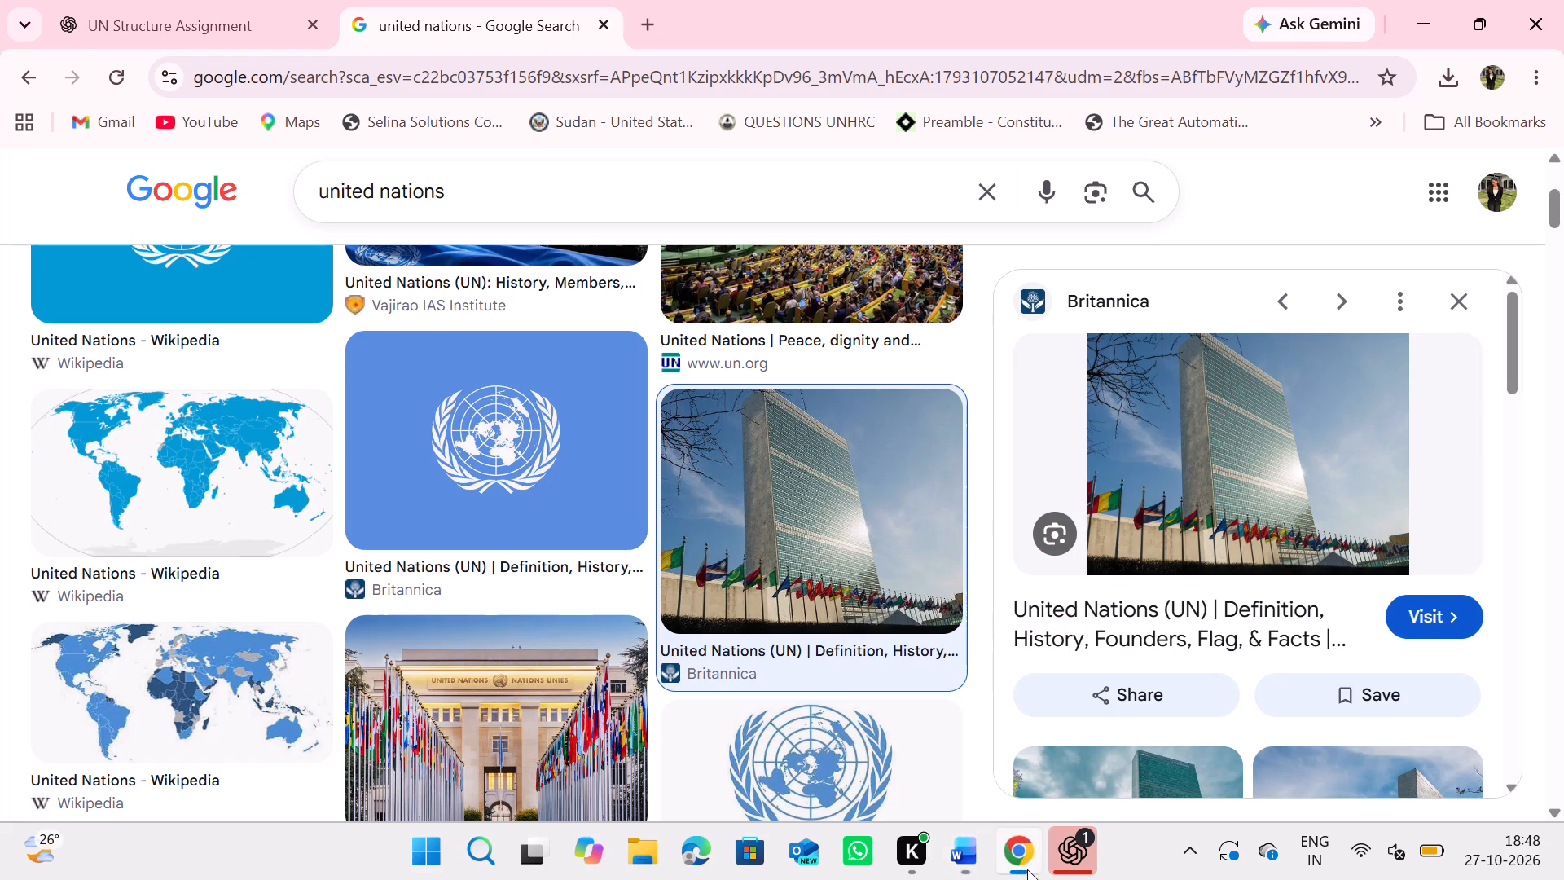
left_click(121, 0)
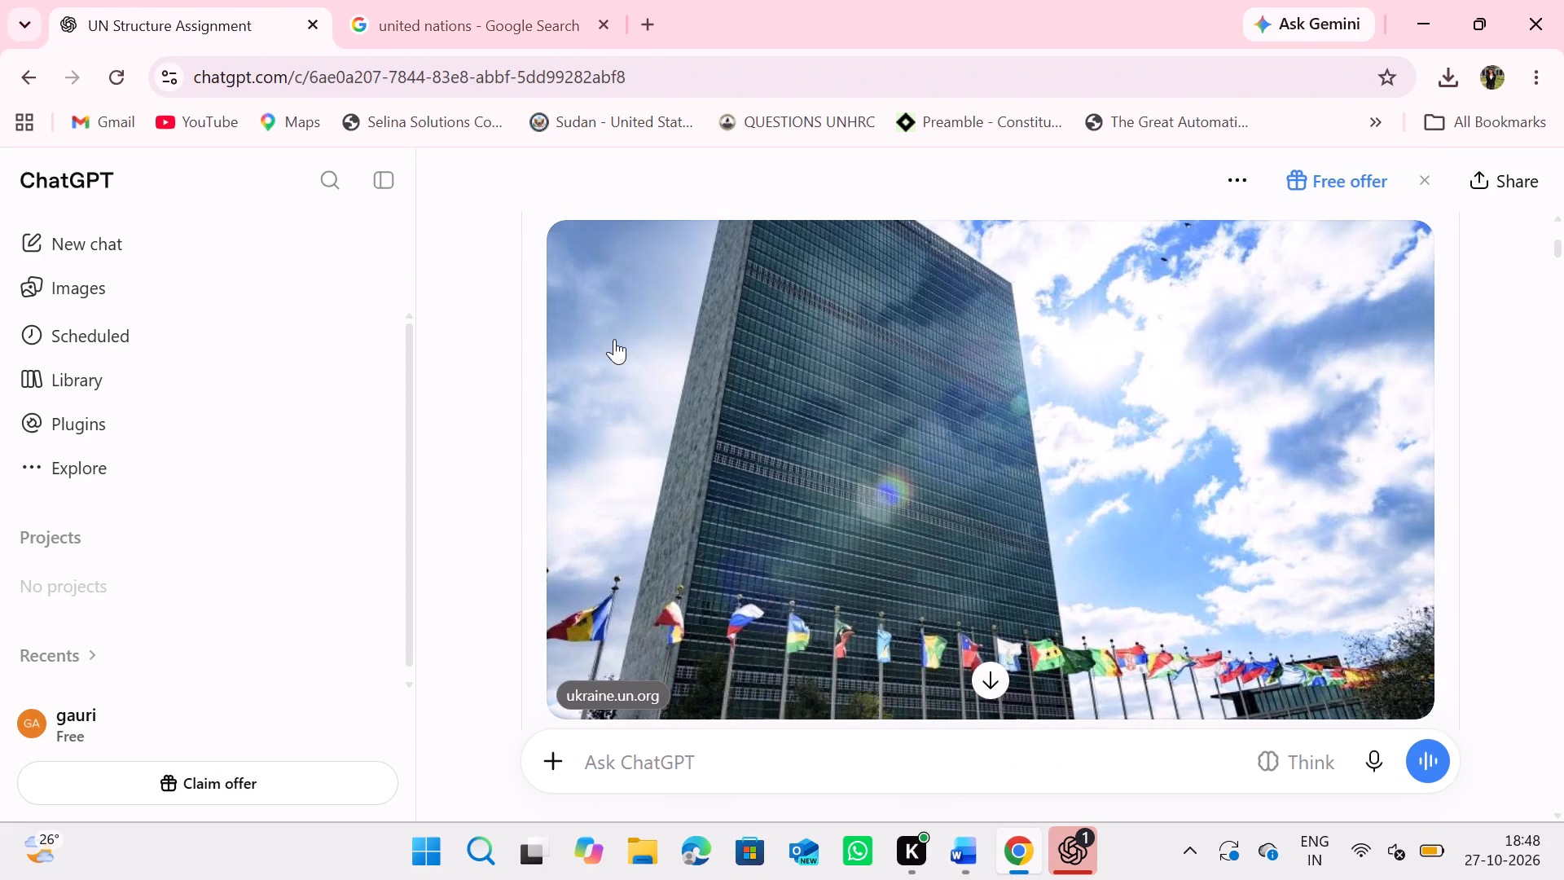
scroll(839, 477, "up", 2)
scroll(839, 477, "down", 2)
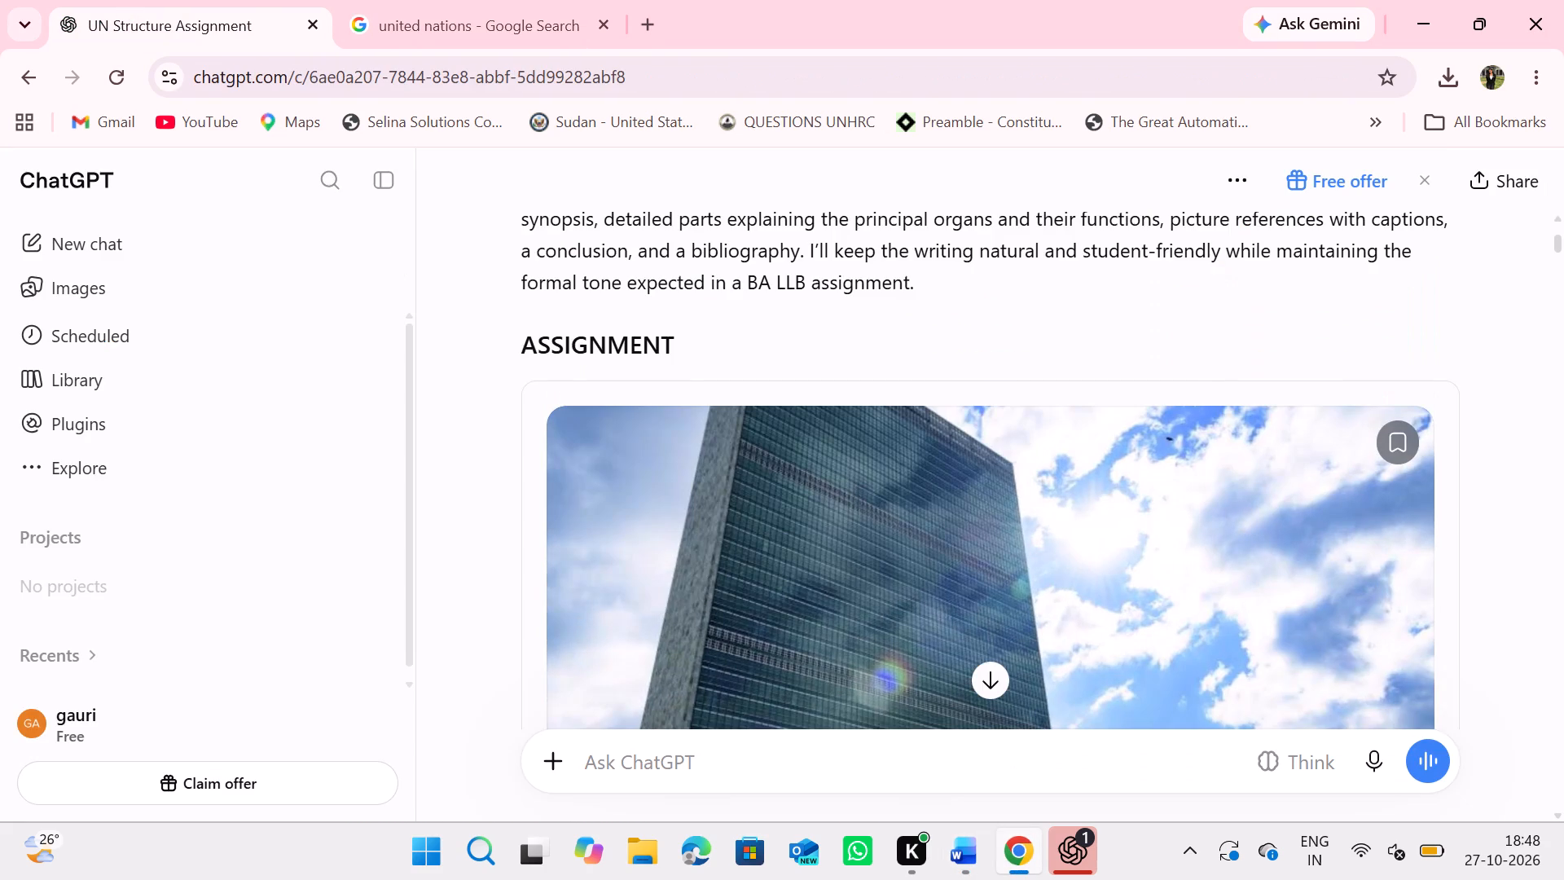
scroll(839, 477, "down", 3)
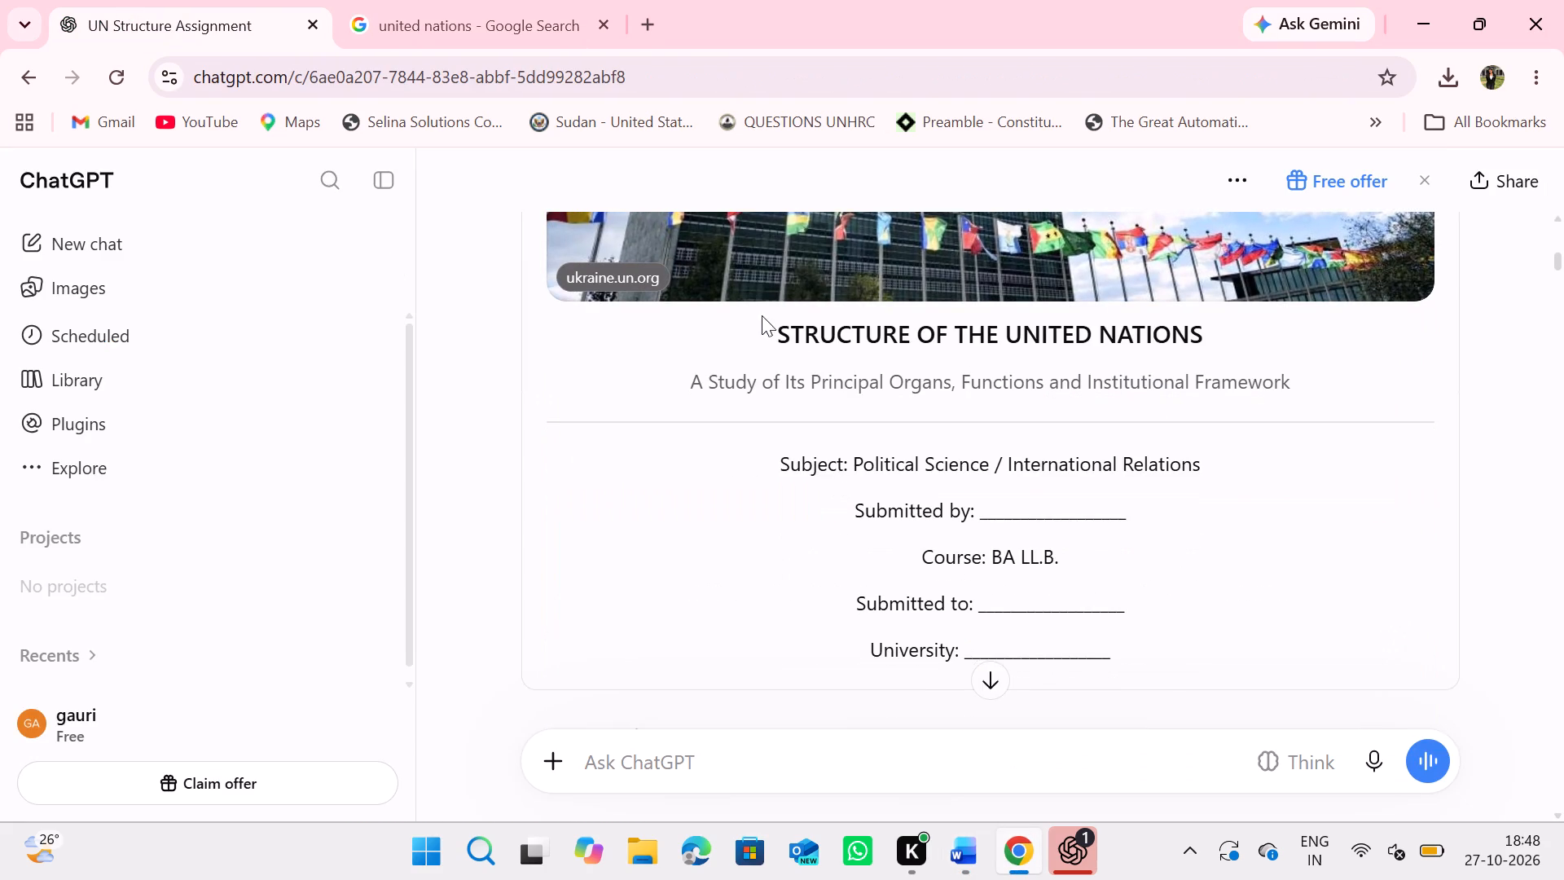
left_click_drag(784, 334, 1171, 352)
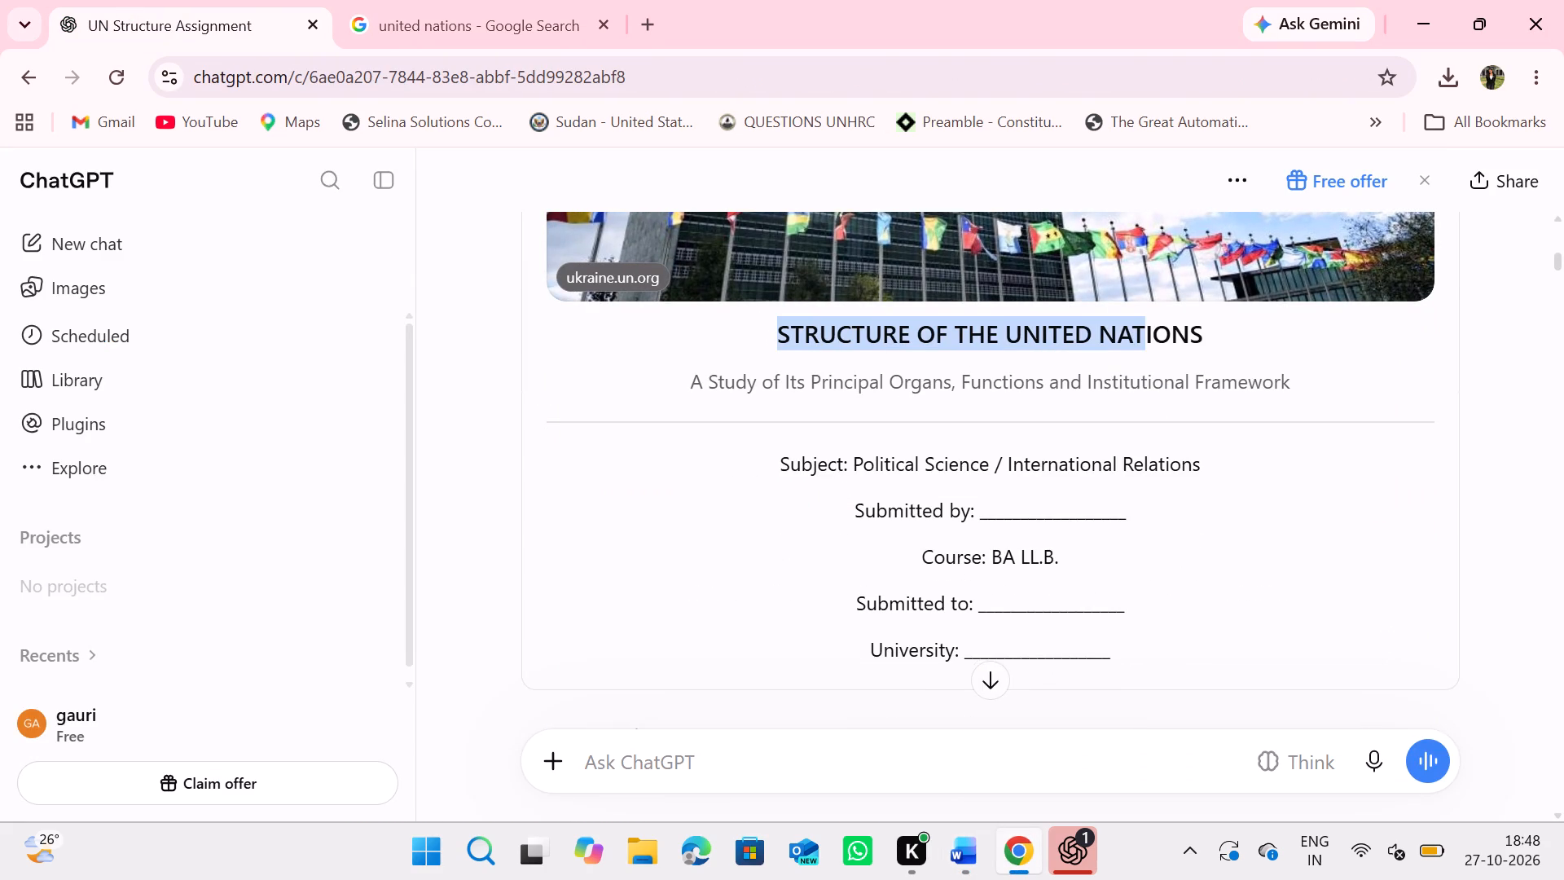
left_click_drag(1171, 352, 1245, 334)
left_click(1245, 334)
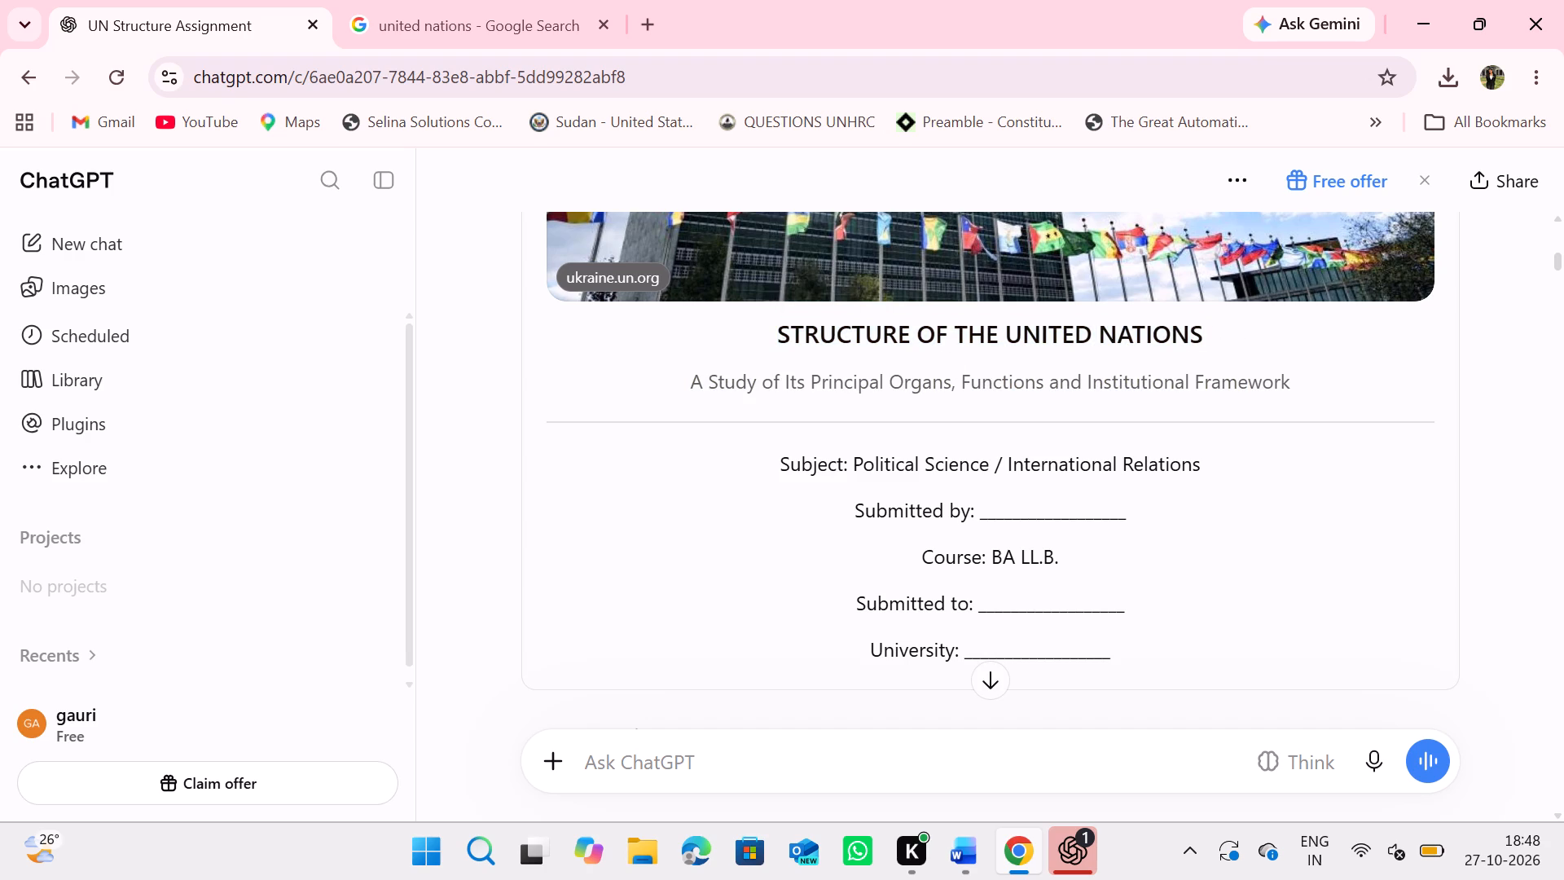
left_click_drag(780, 329, 1218, 319)
key("ctrl+c")
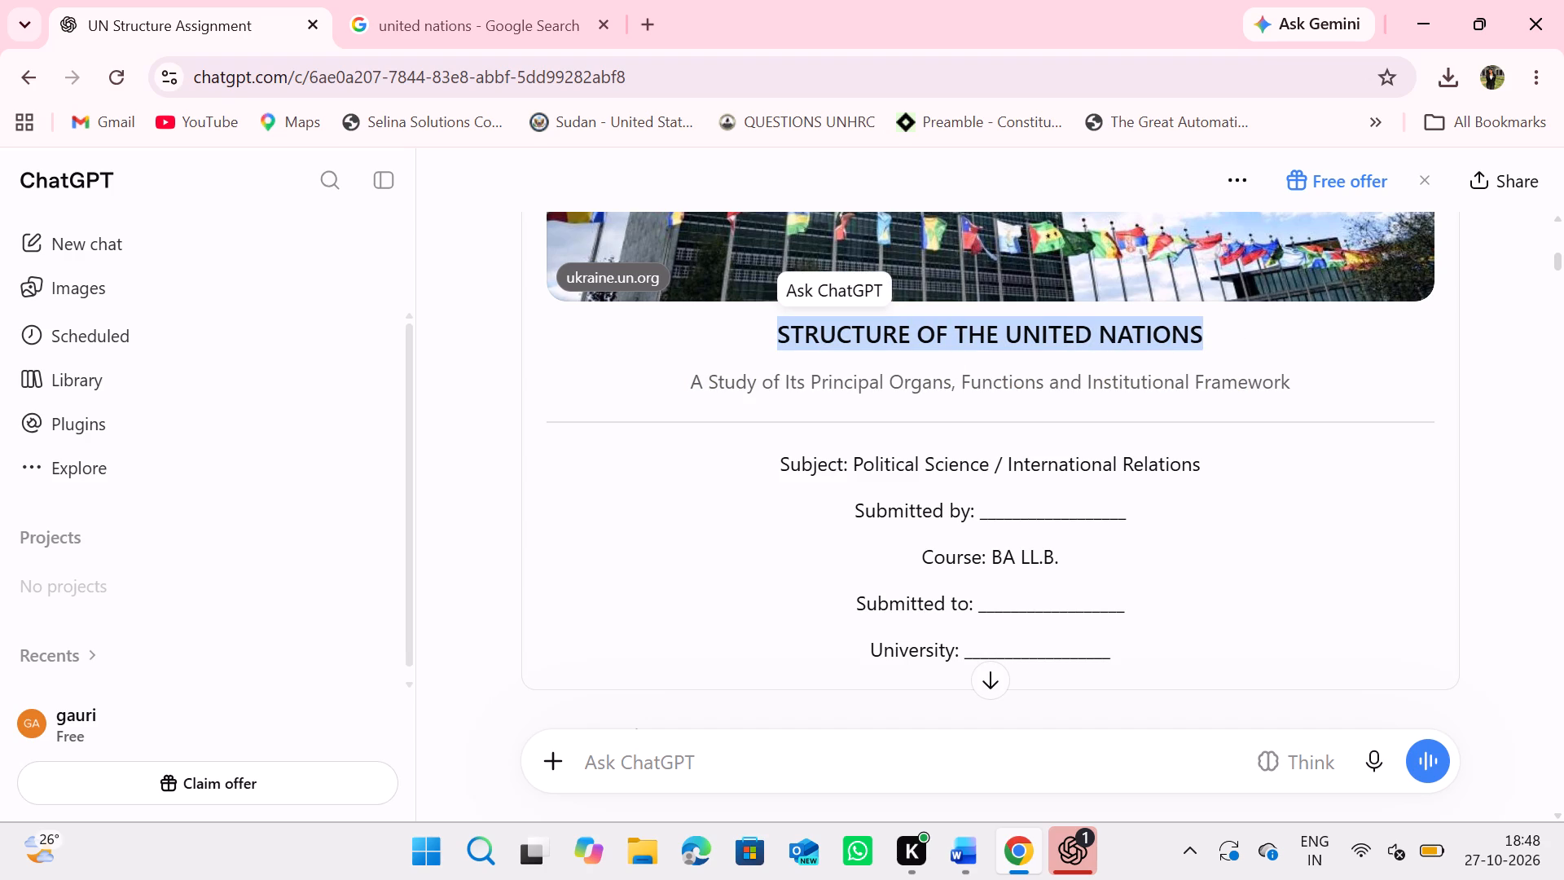
left_click(1197, 330)
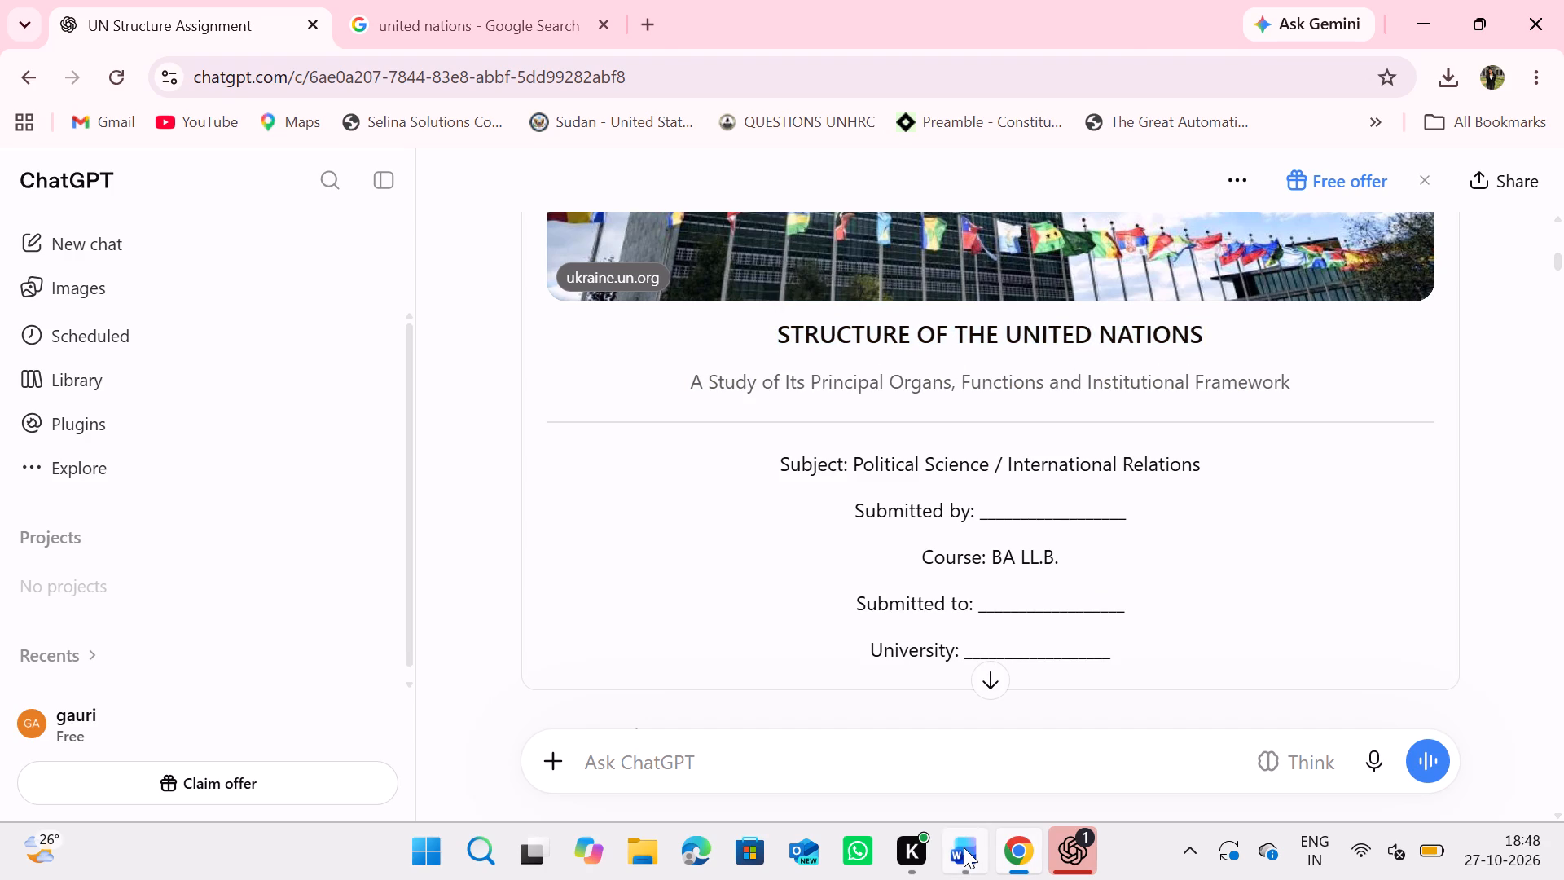
Switch to Word and look over the page for blank space below the UN headquarters picture.
left_click(964, 847)
scroll(980, 577, "down", 2)
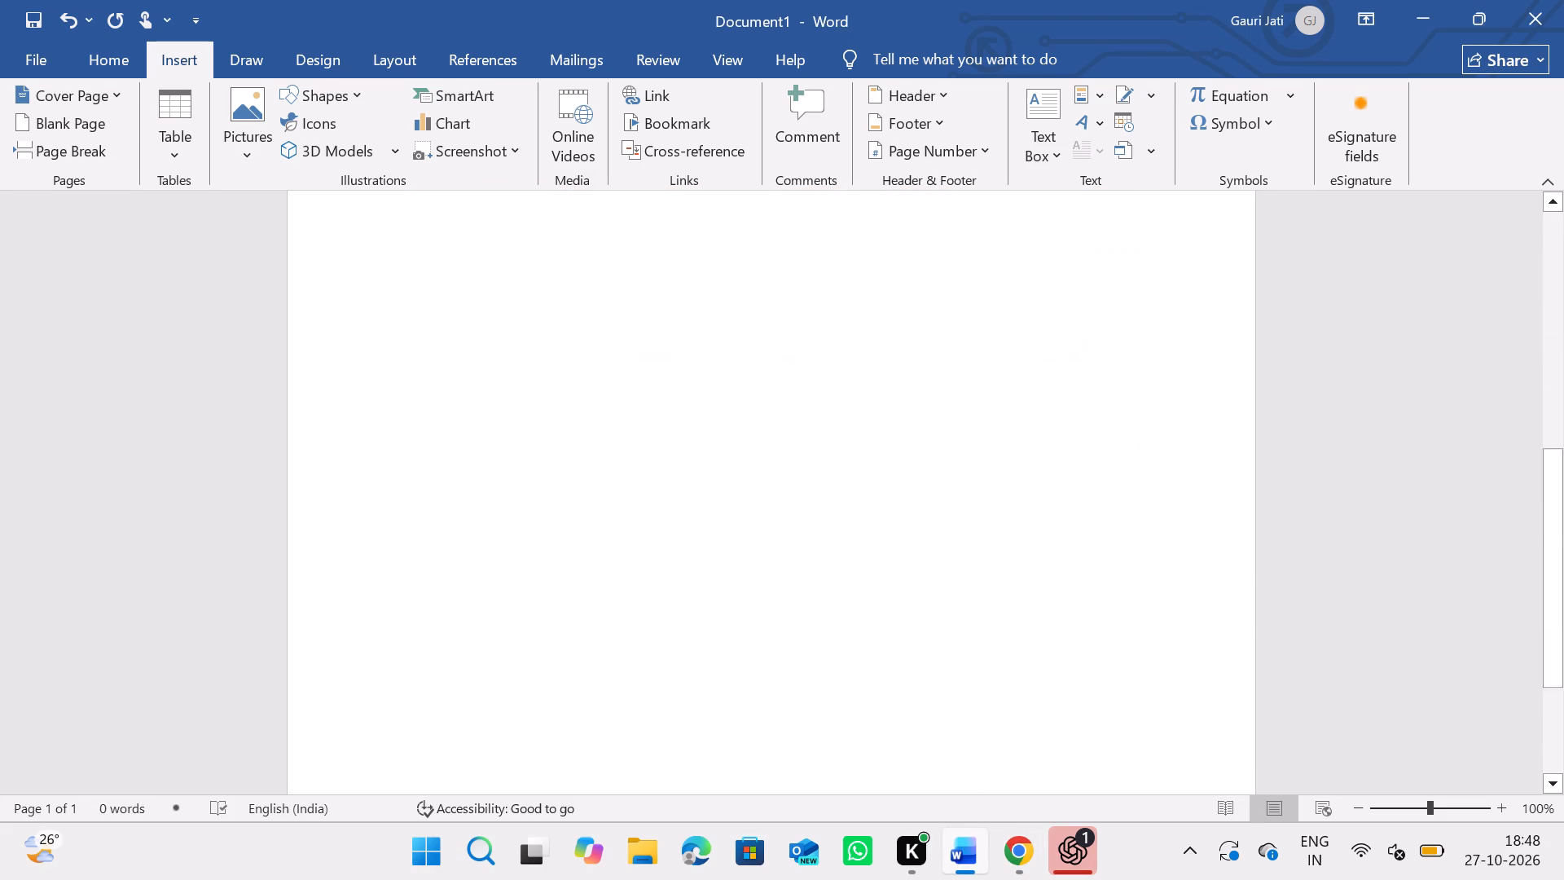
scroll(980, 577, "down", 2)
scroll(980, 577, "up", 2)
scroll(980, 577, "down", 1)
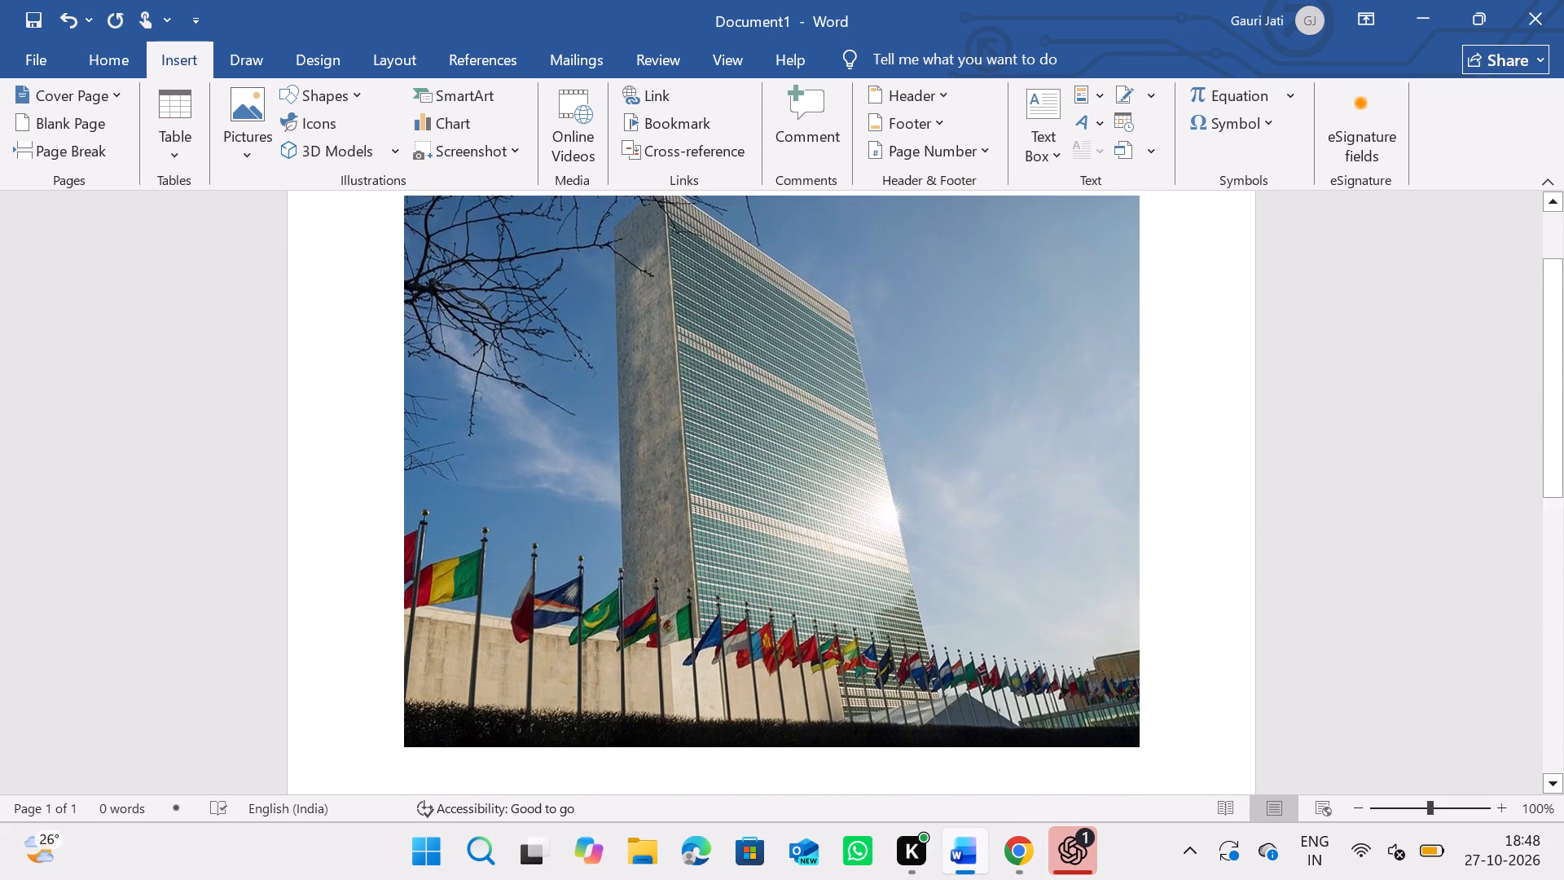
scroll(980, 577, "down", 2)
scroll(718, 586, "up", 1)
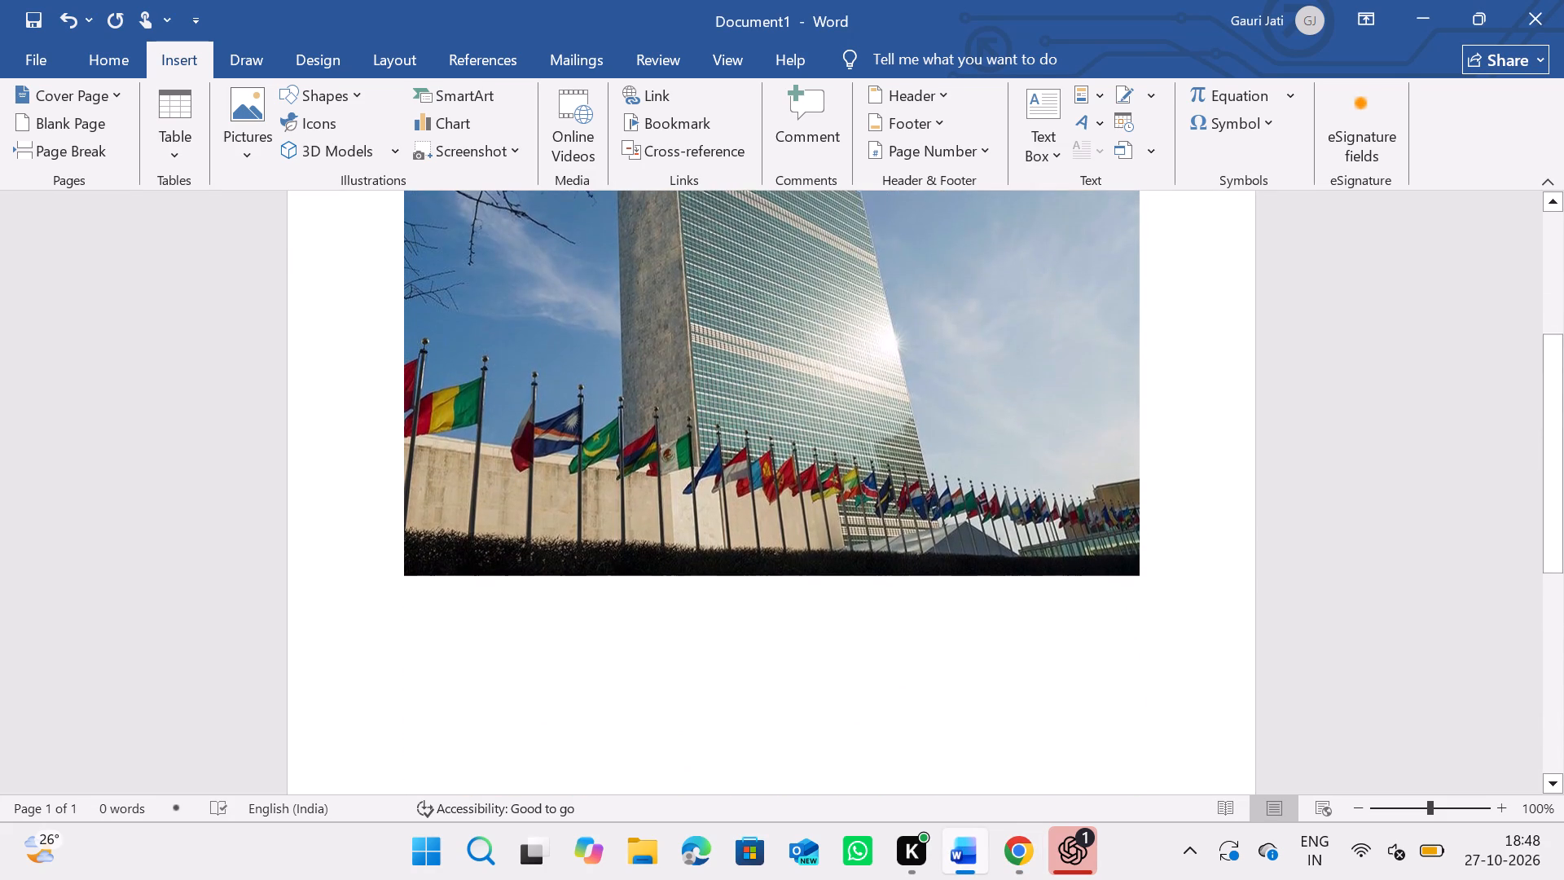
left_click(732, 645)
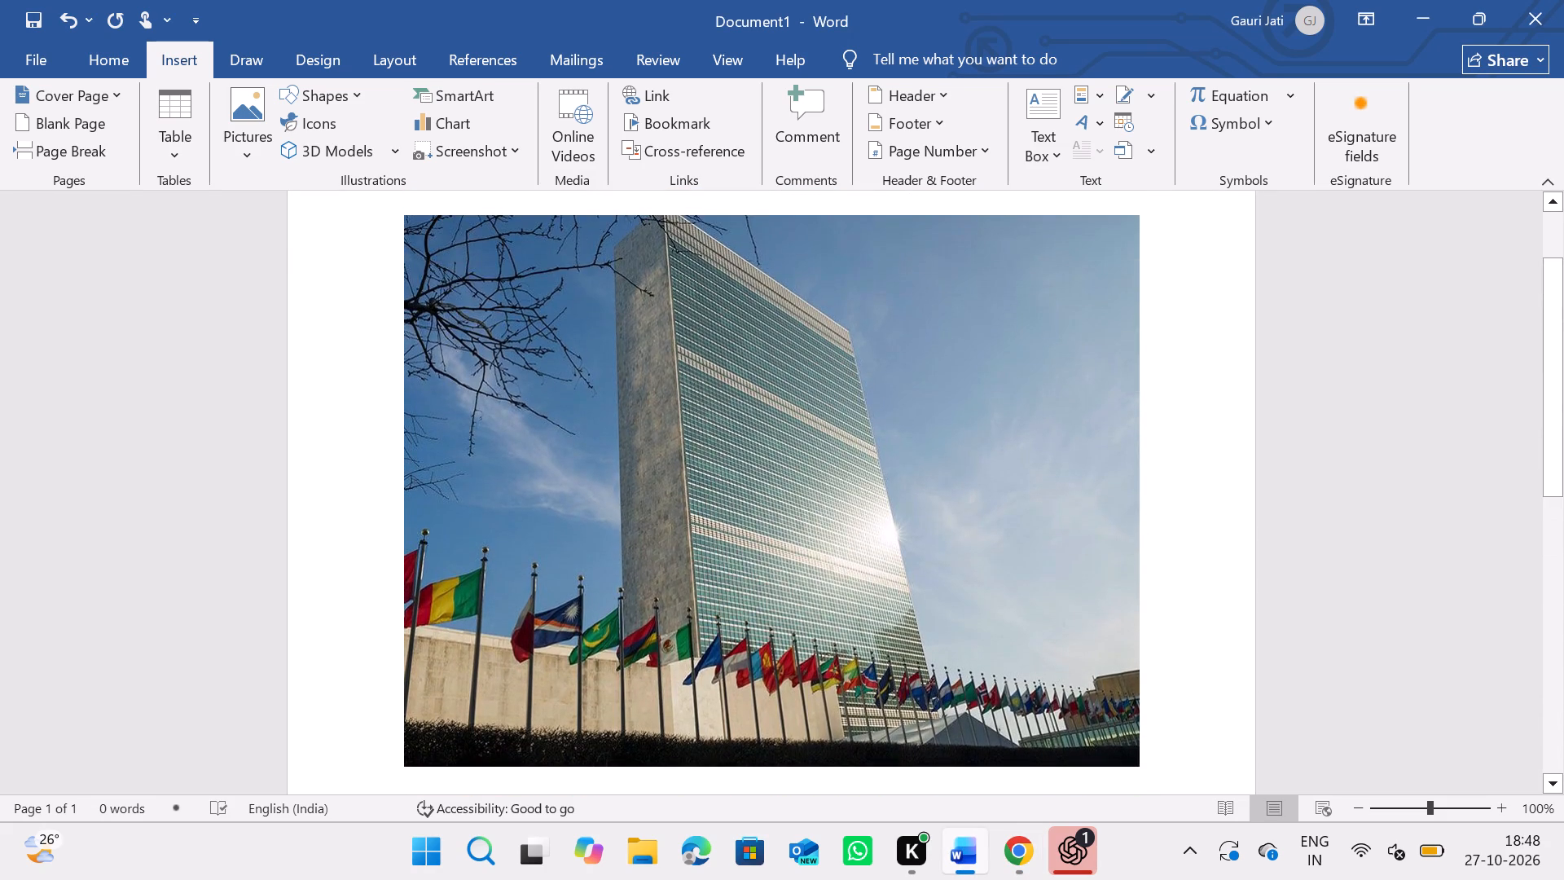
scroll(795, 476, "down", 2)
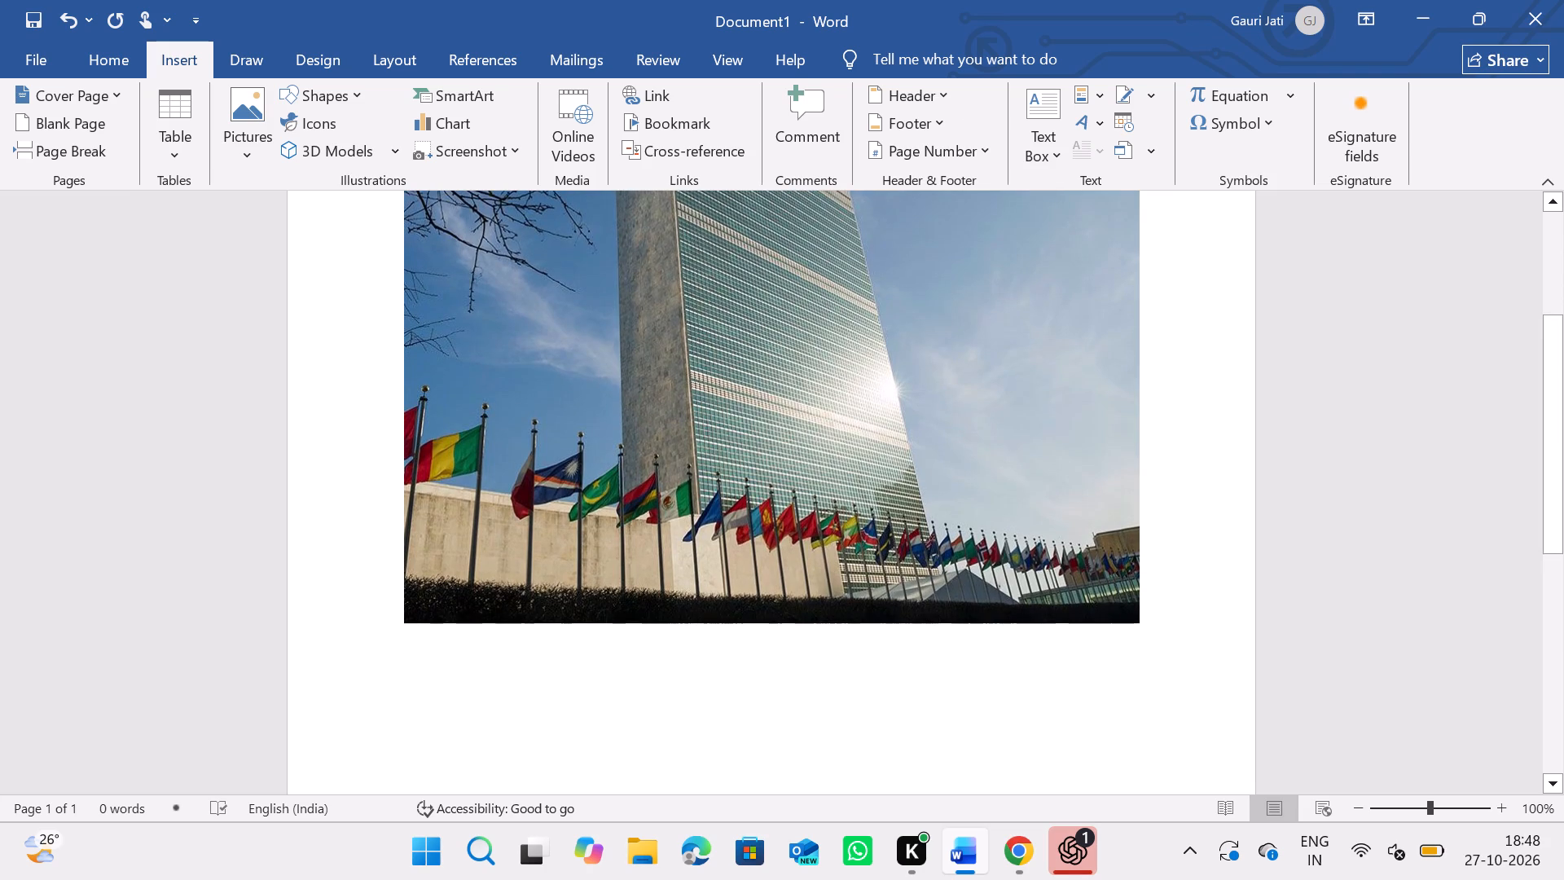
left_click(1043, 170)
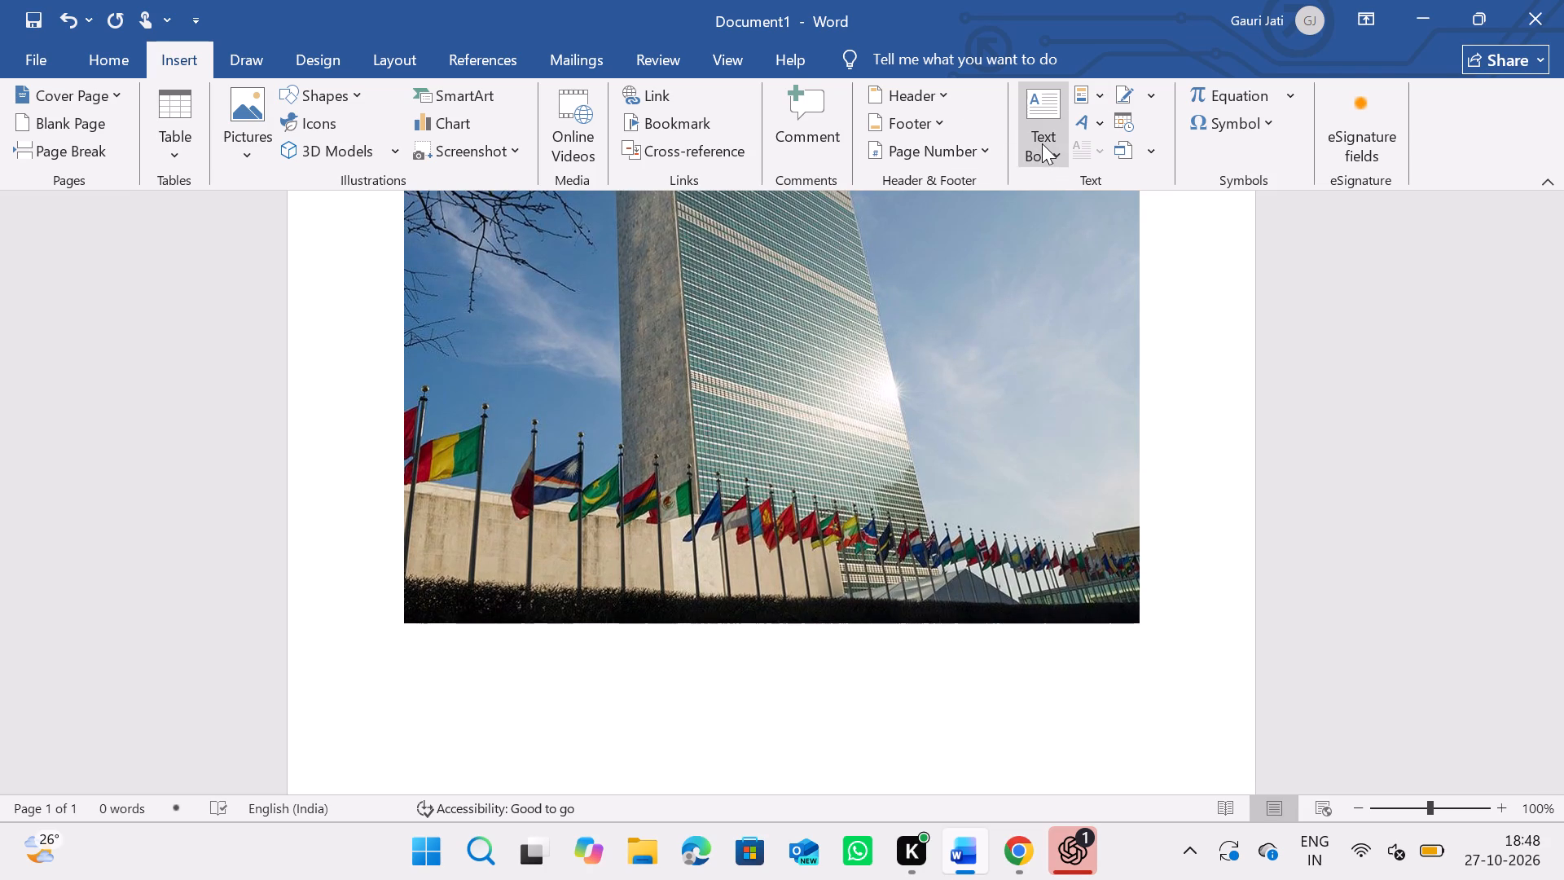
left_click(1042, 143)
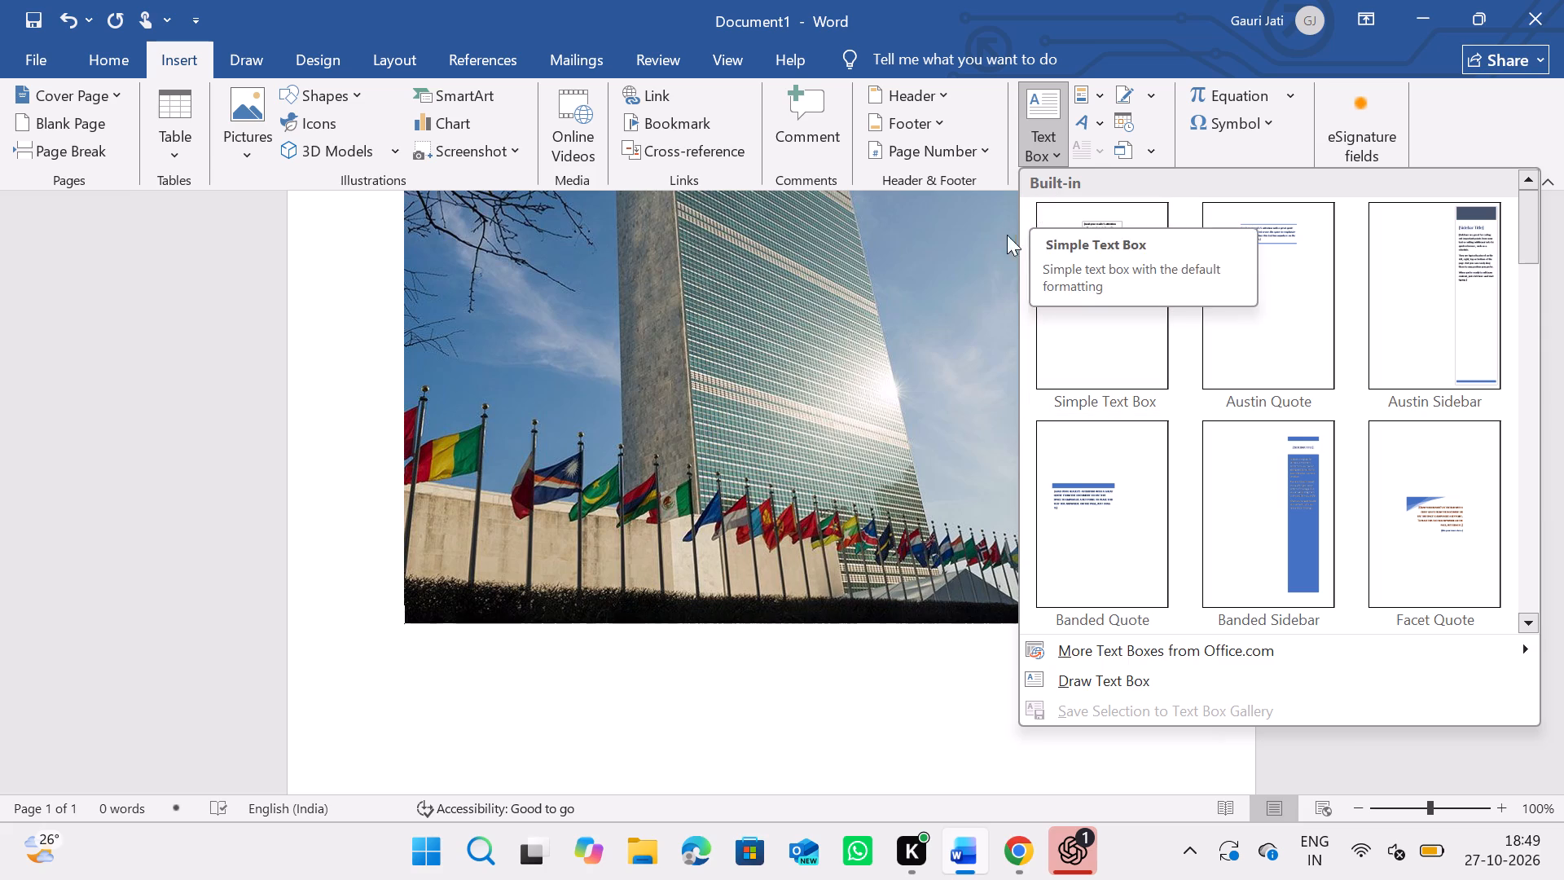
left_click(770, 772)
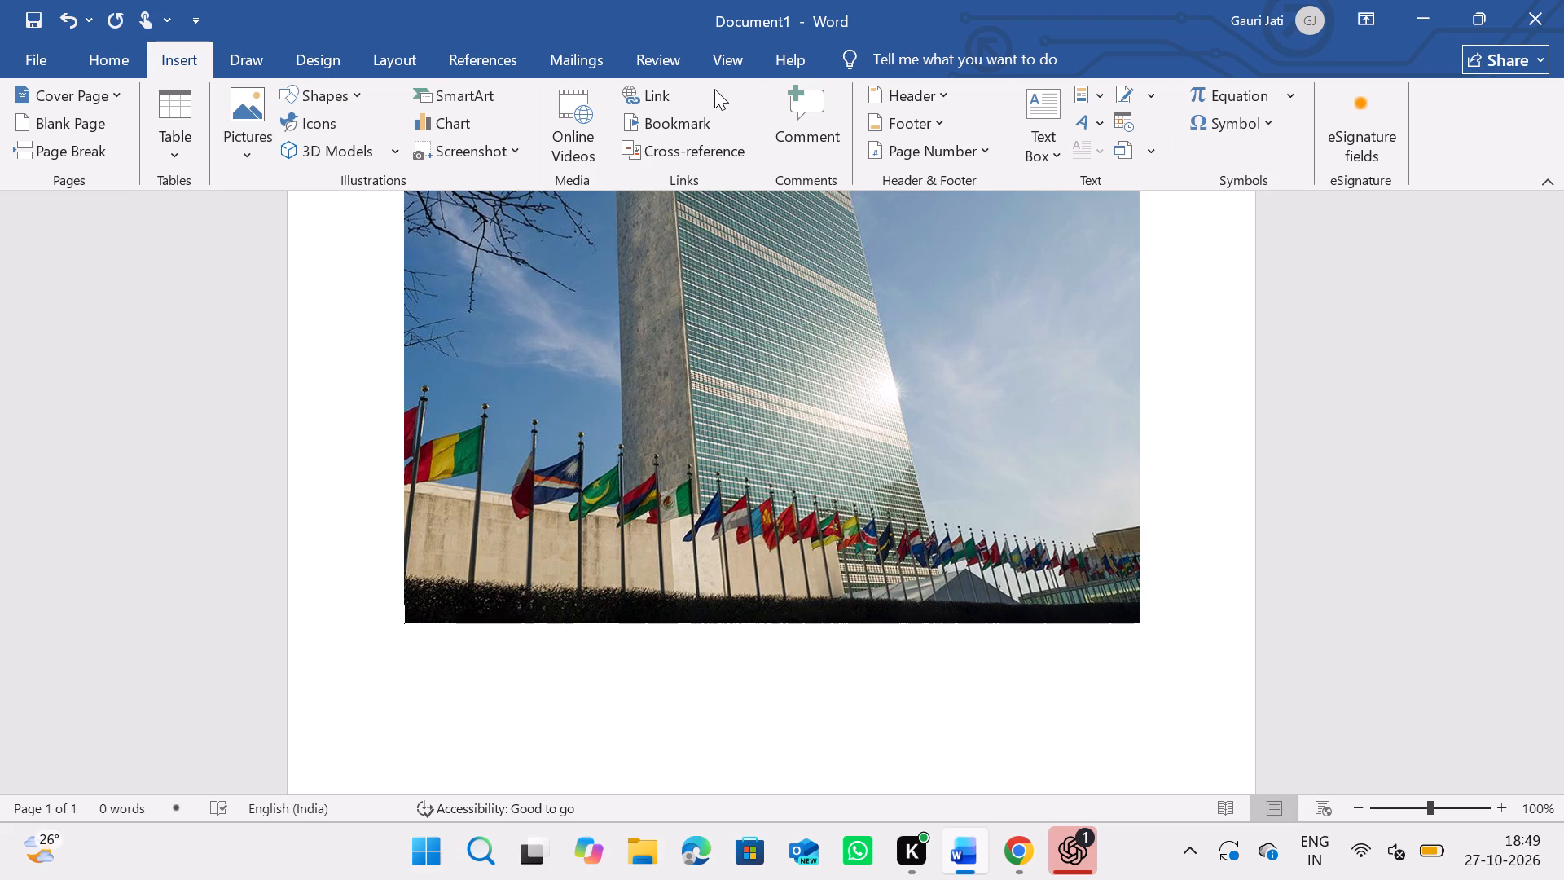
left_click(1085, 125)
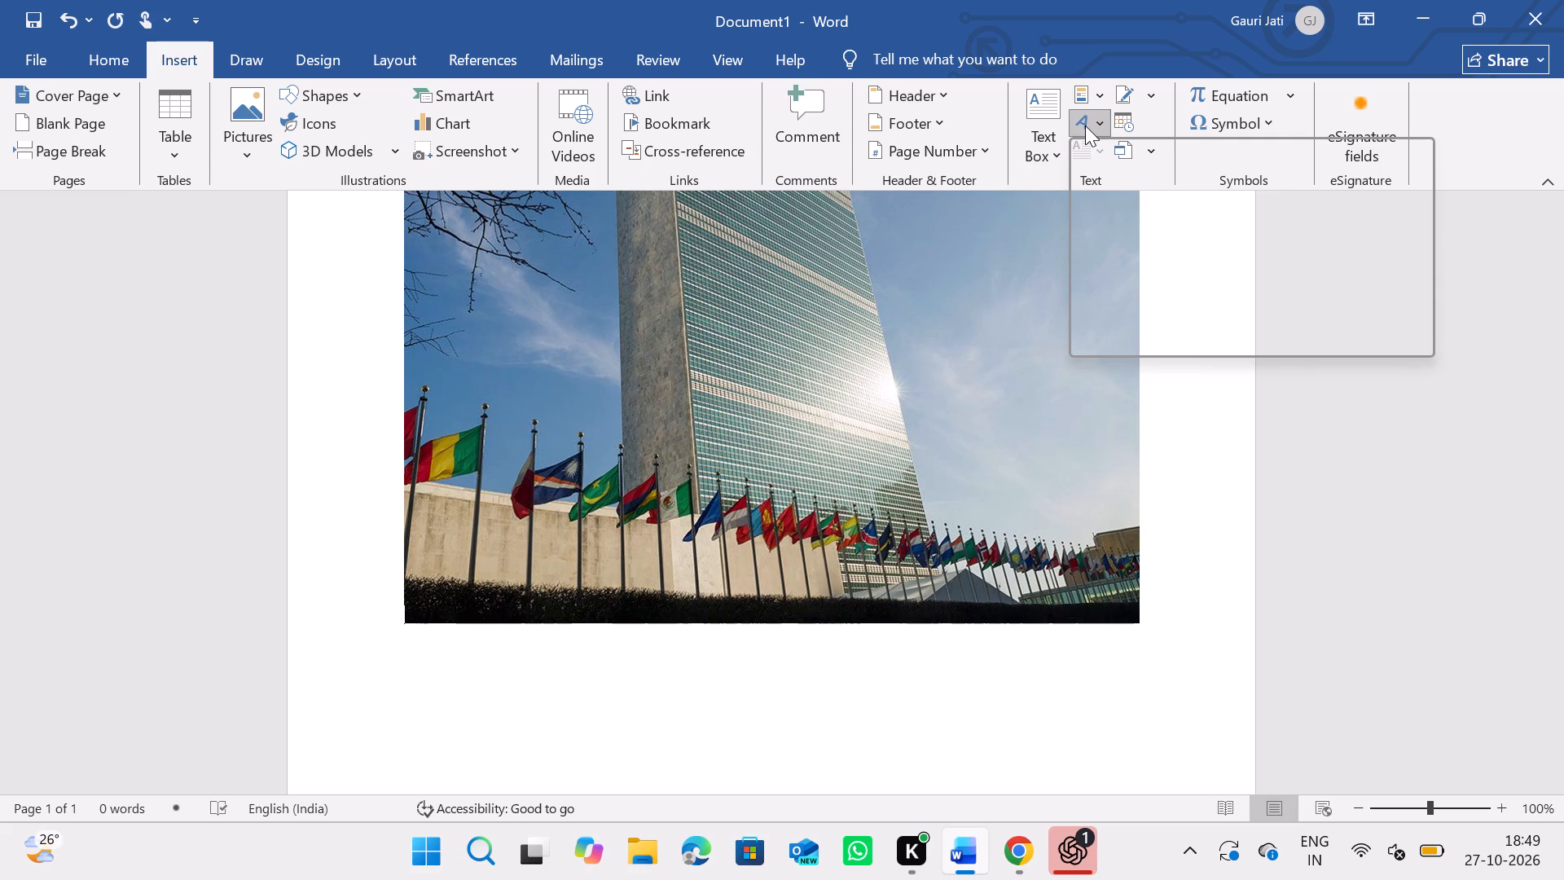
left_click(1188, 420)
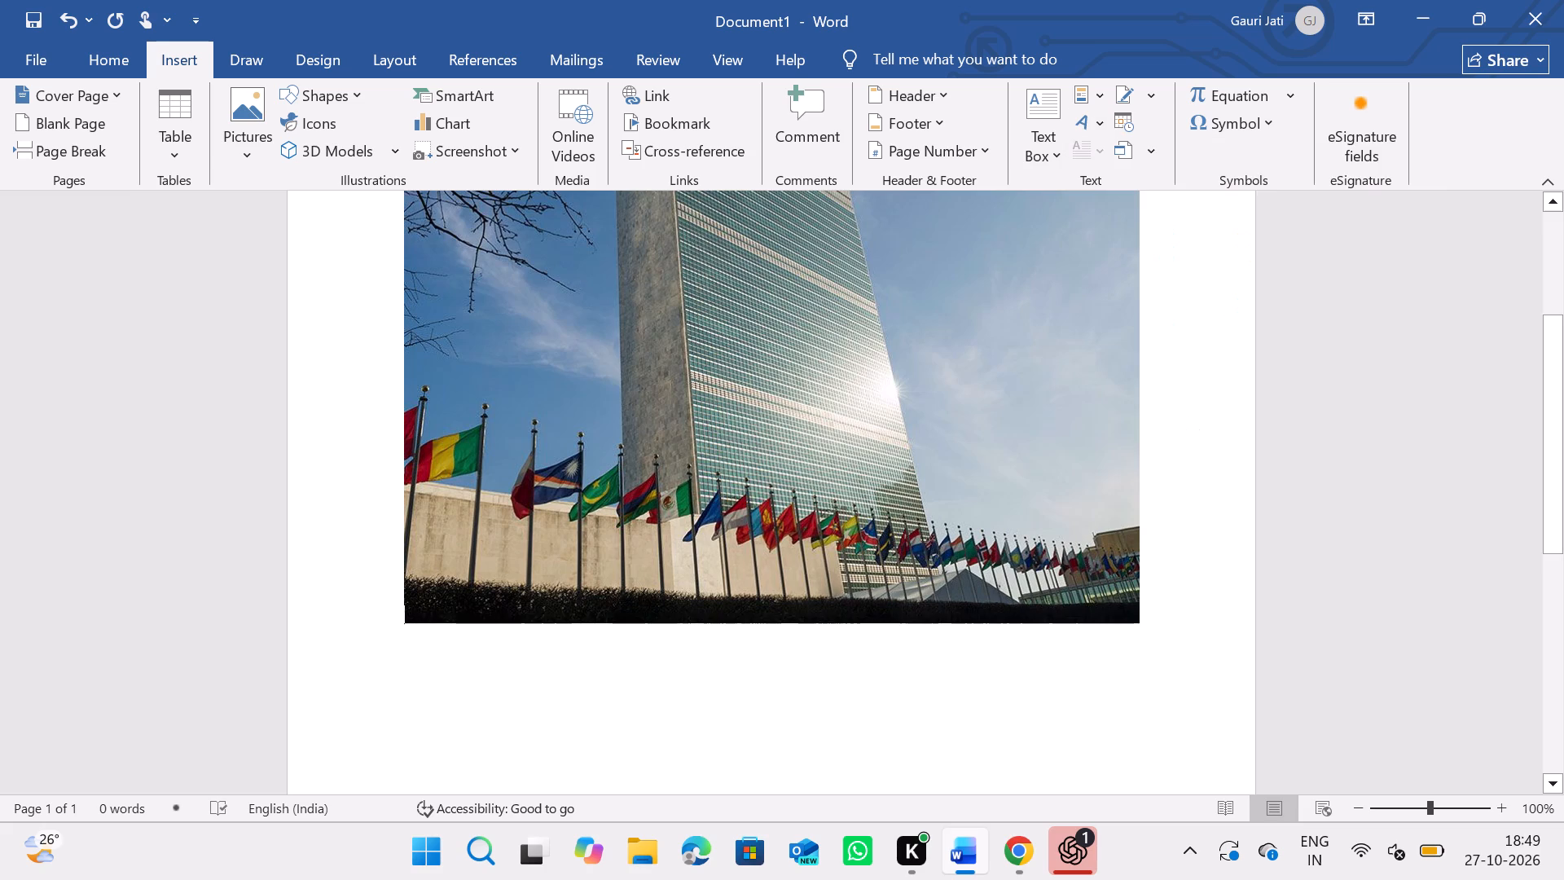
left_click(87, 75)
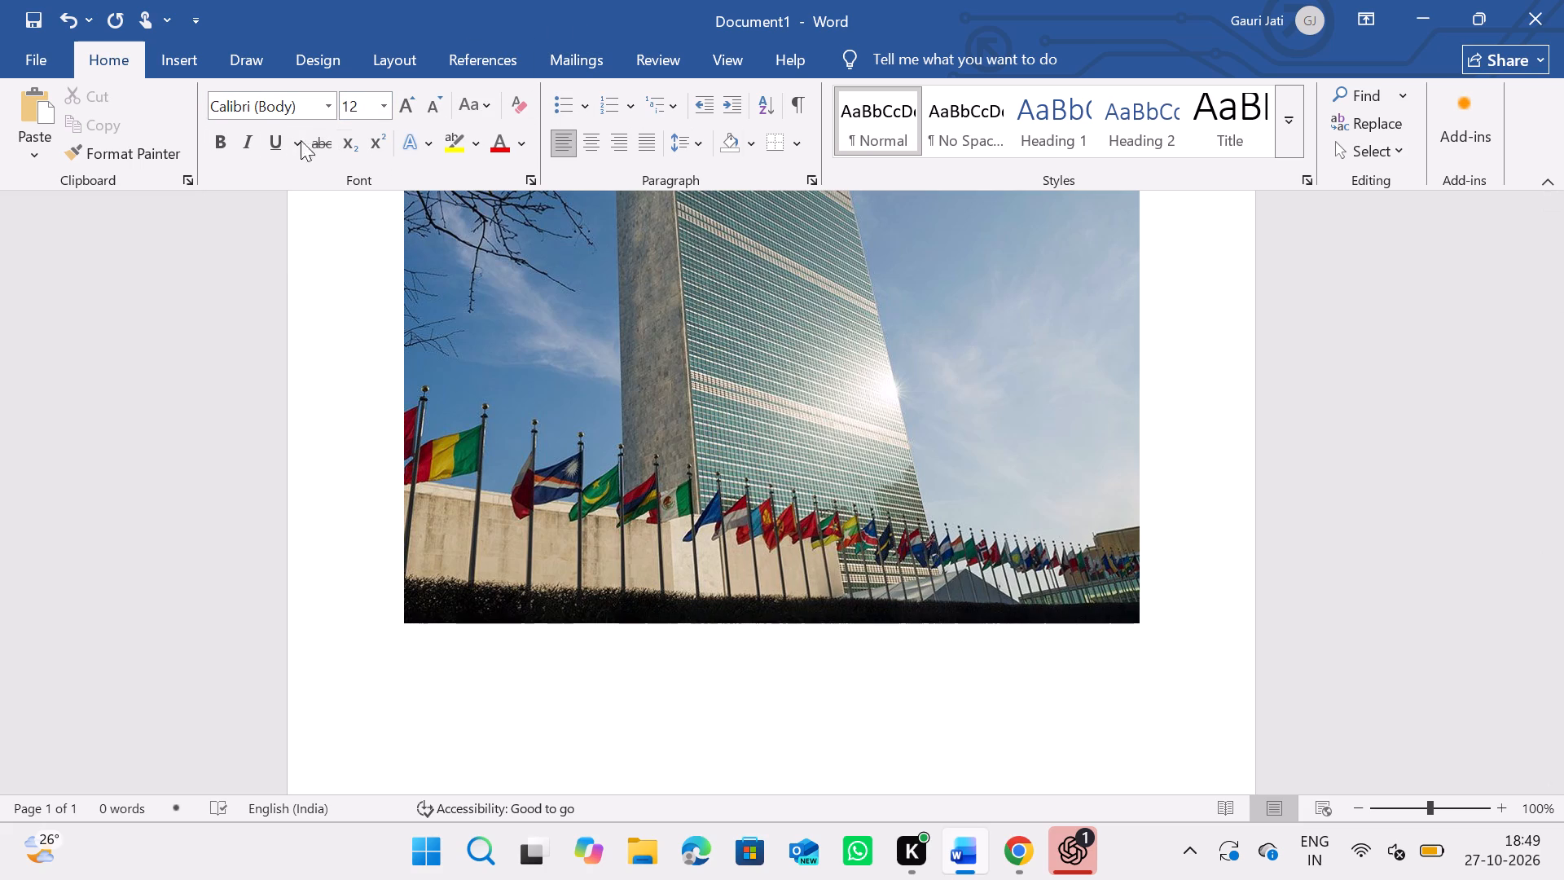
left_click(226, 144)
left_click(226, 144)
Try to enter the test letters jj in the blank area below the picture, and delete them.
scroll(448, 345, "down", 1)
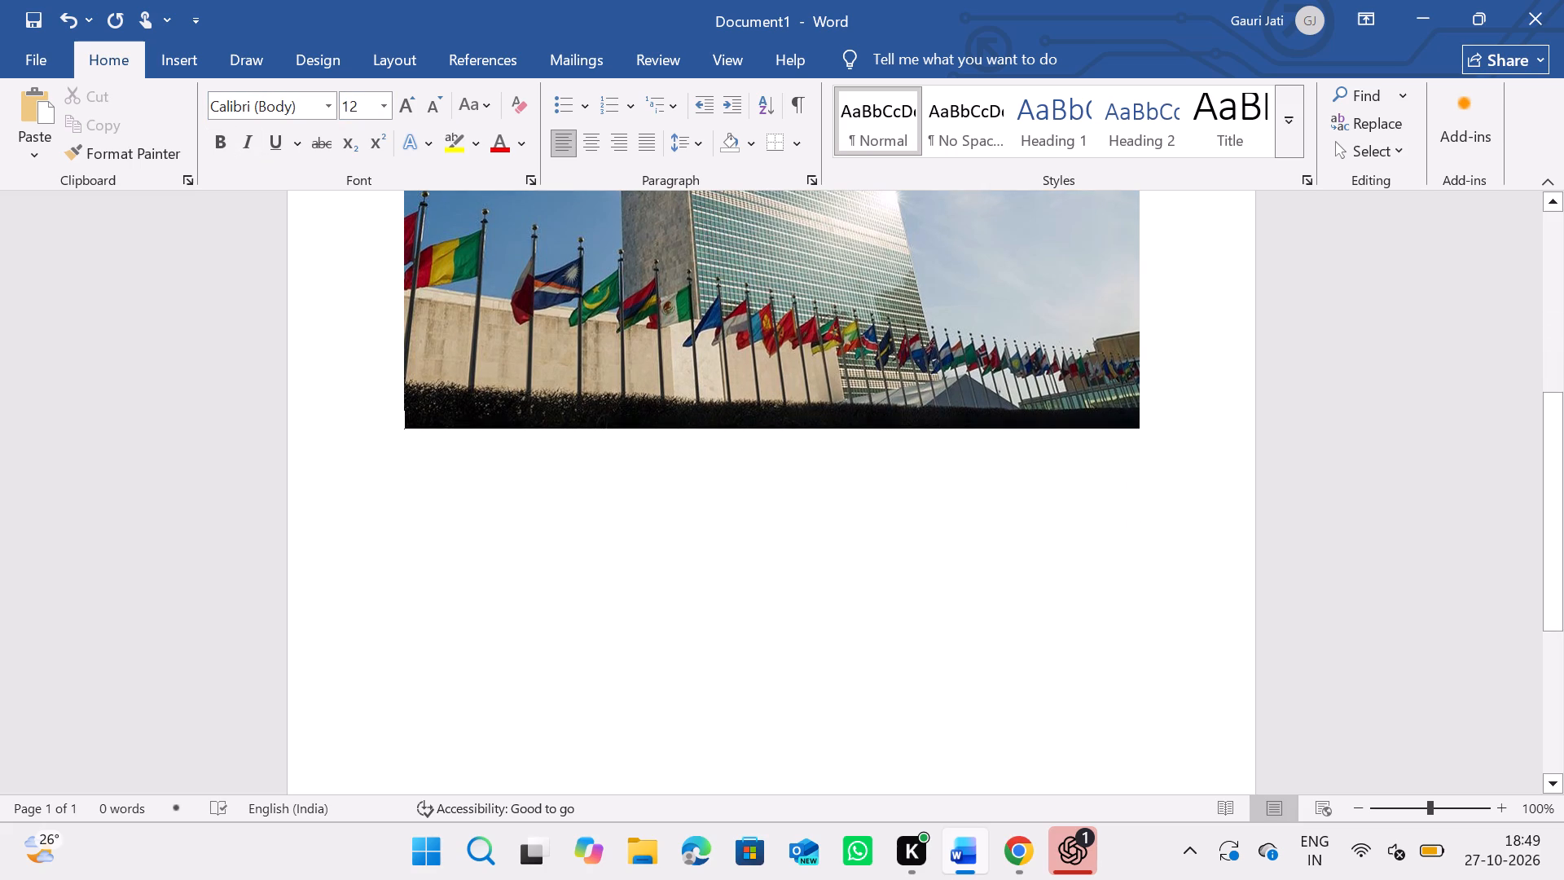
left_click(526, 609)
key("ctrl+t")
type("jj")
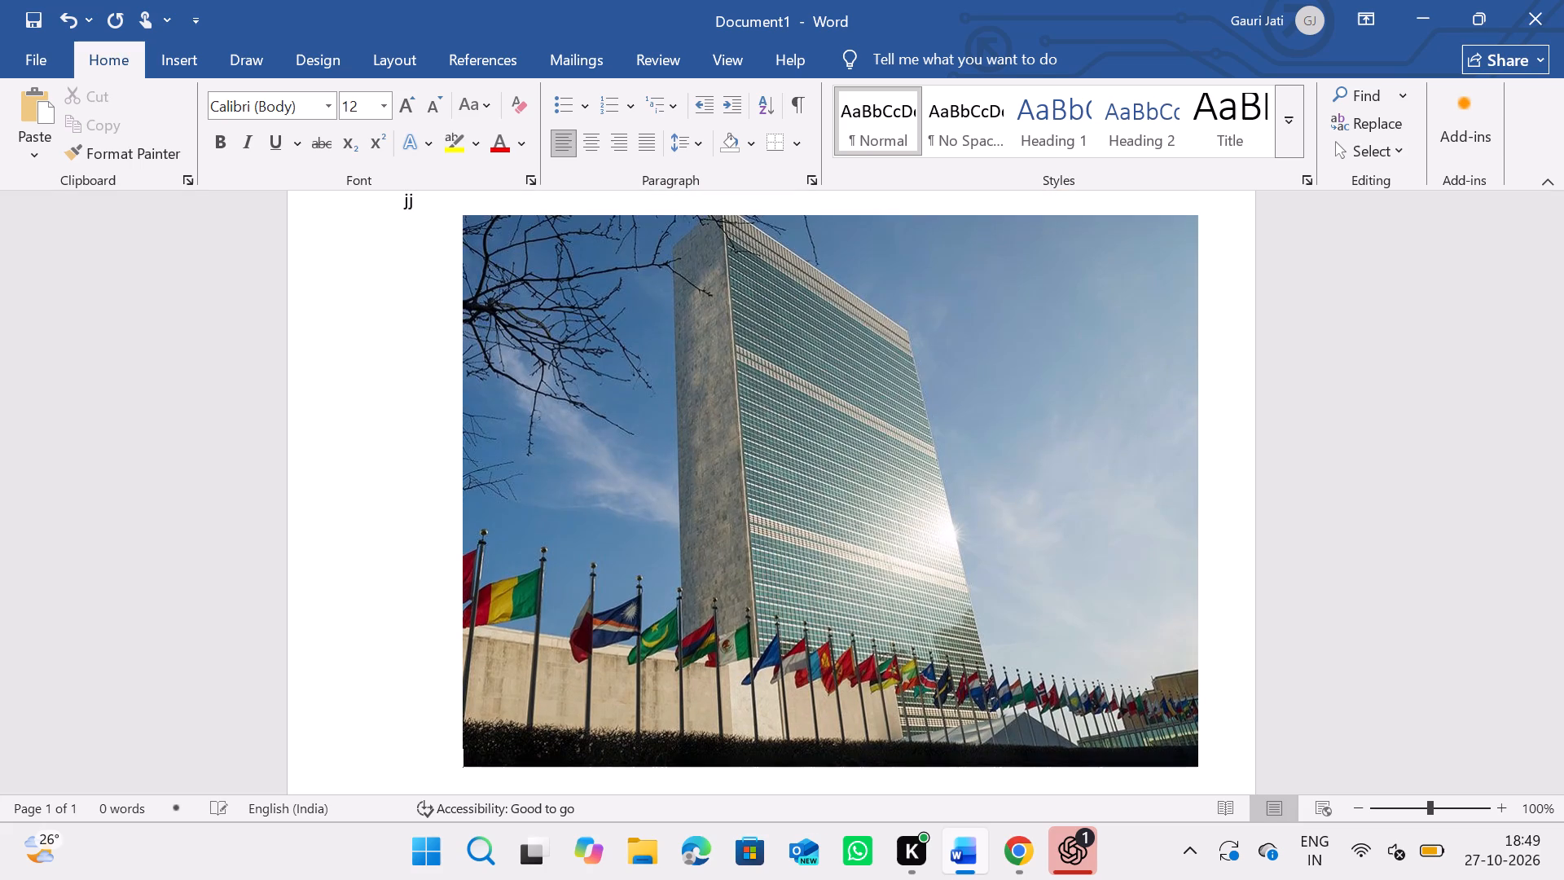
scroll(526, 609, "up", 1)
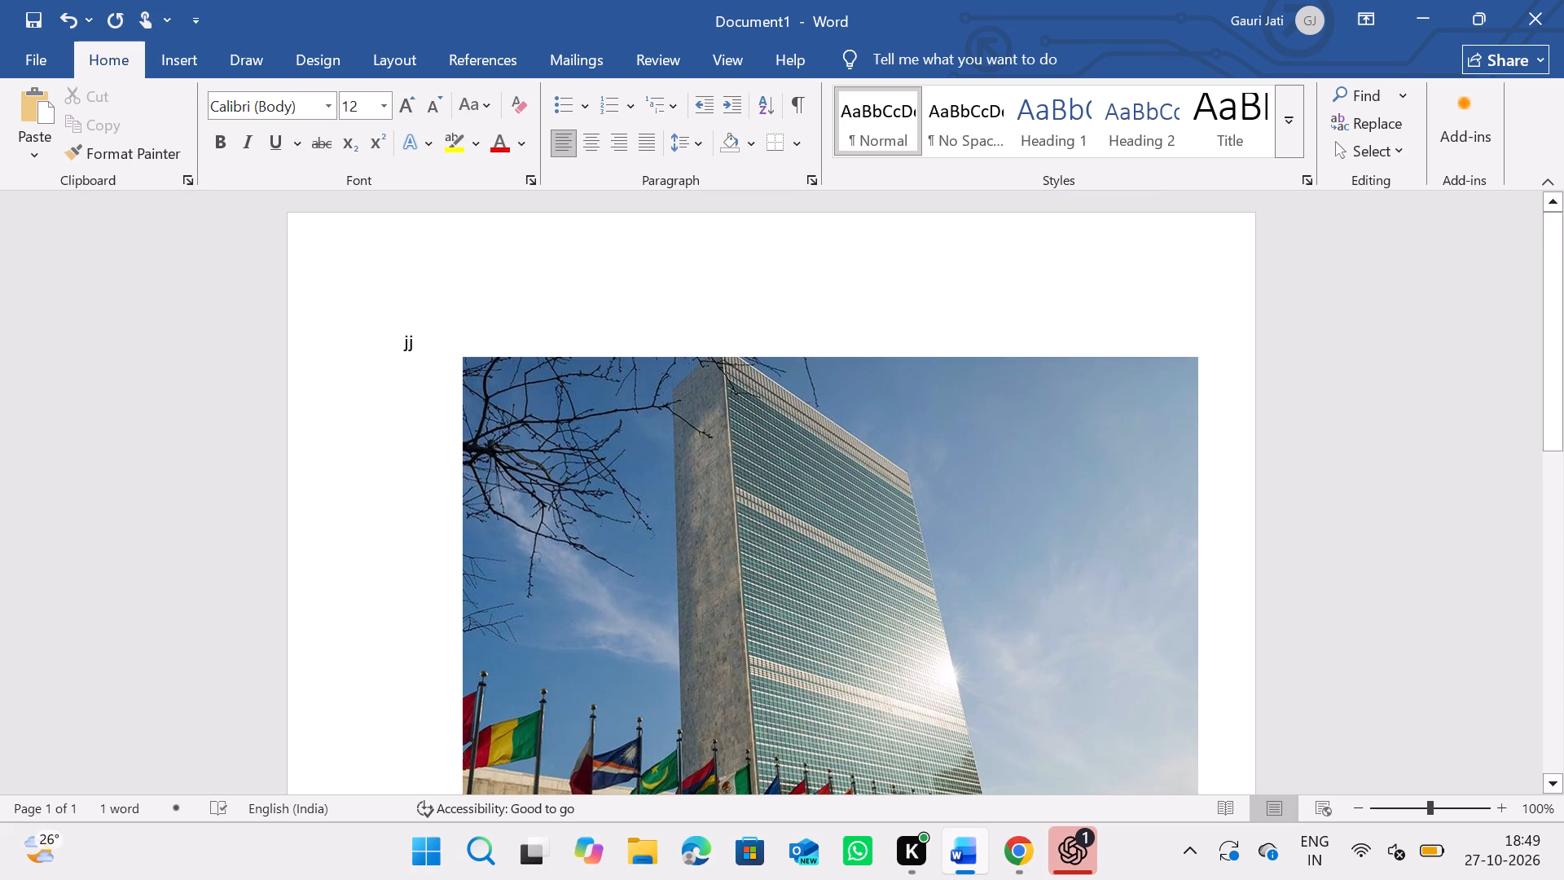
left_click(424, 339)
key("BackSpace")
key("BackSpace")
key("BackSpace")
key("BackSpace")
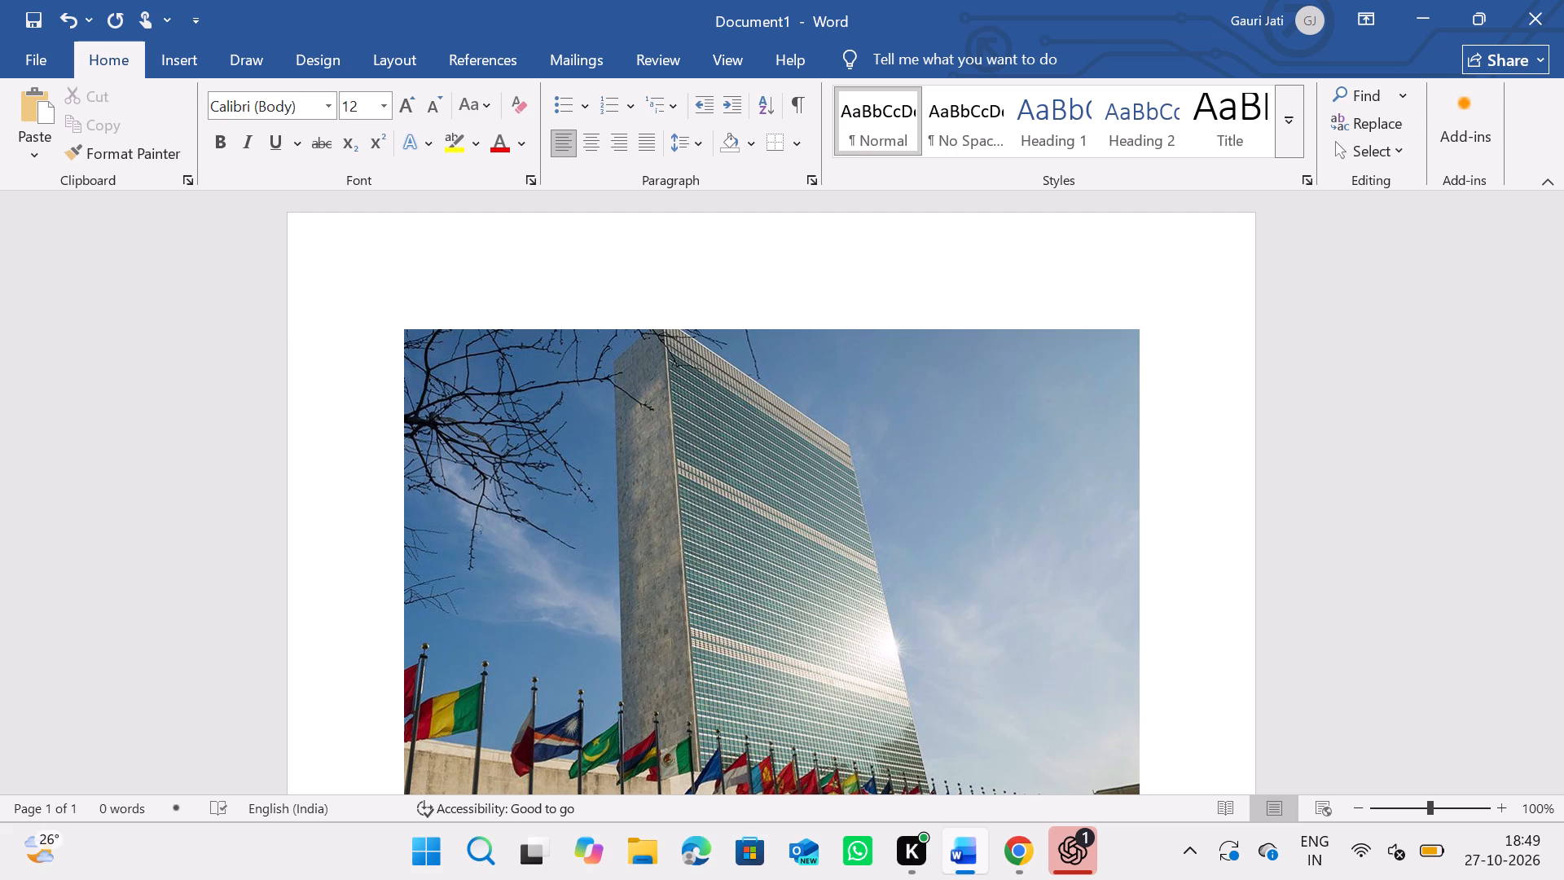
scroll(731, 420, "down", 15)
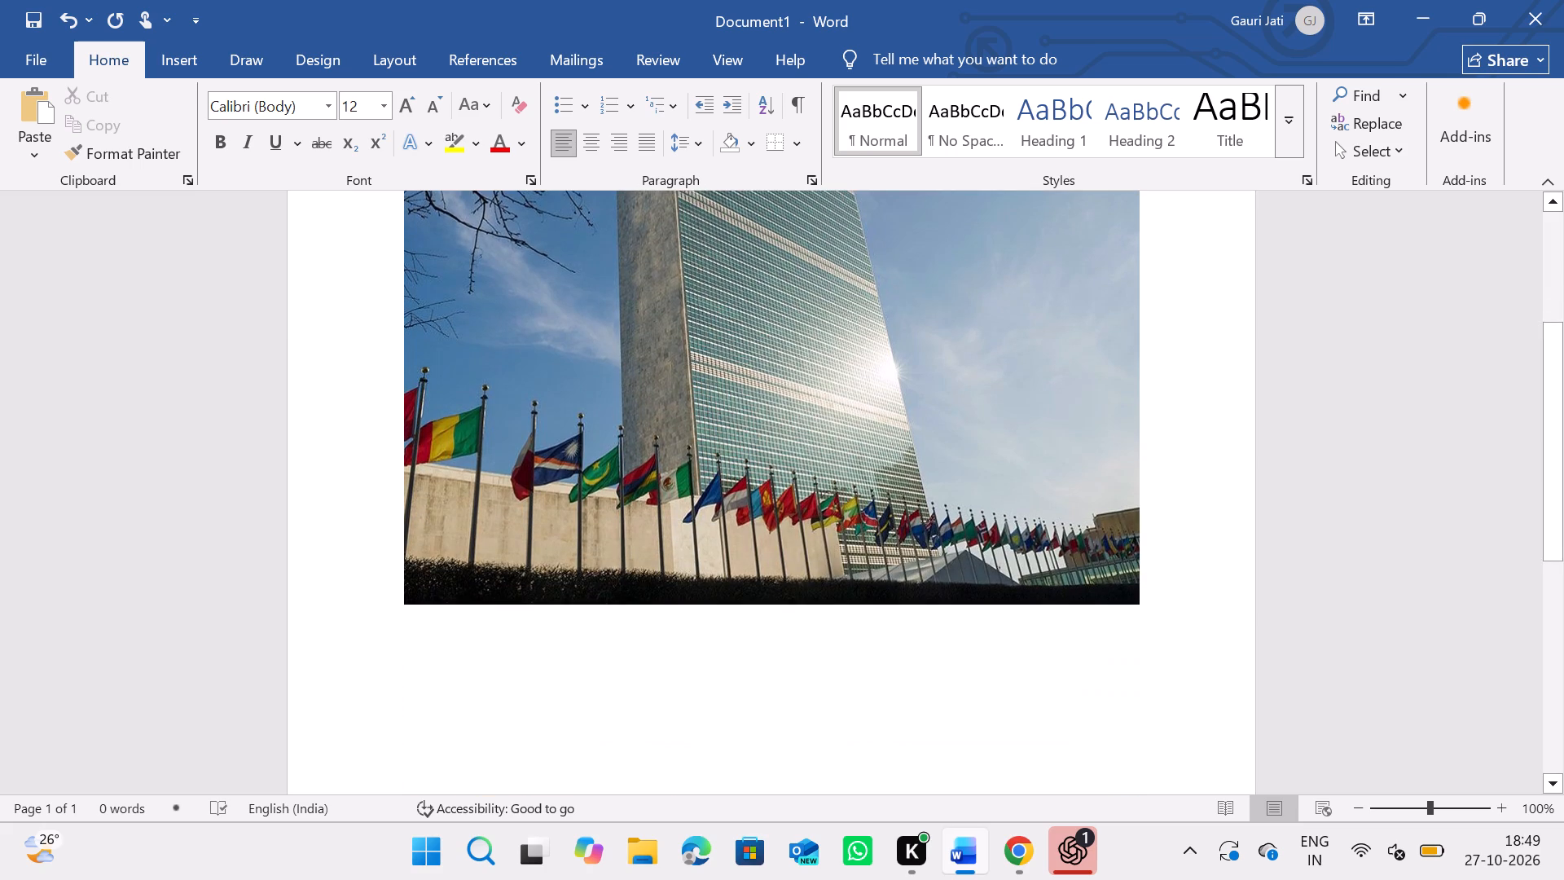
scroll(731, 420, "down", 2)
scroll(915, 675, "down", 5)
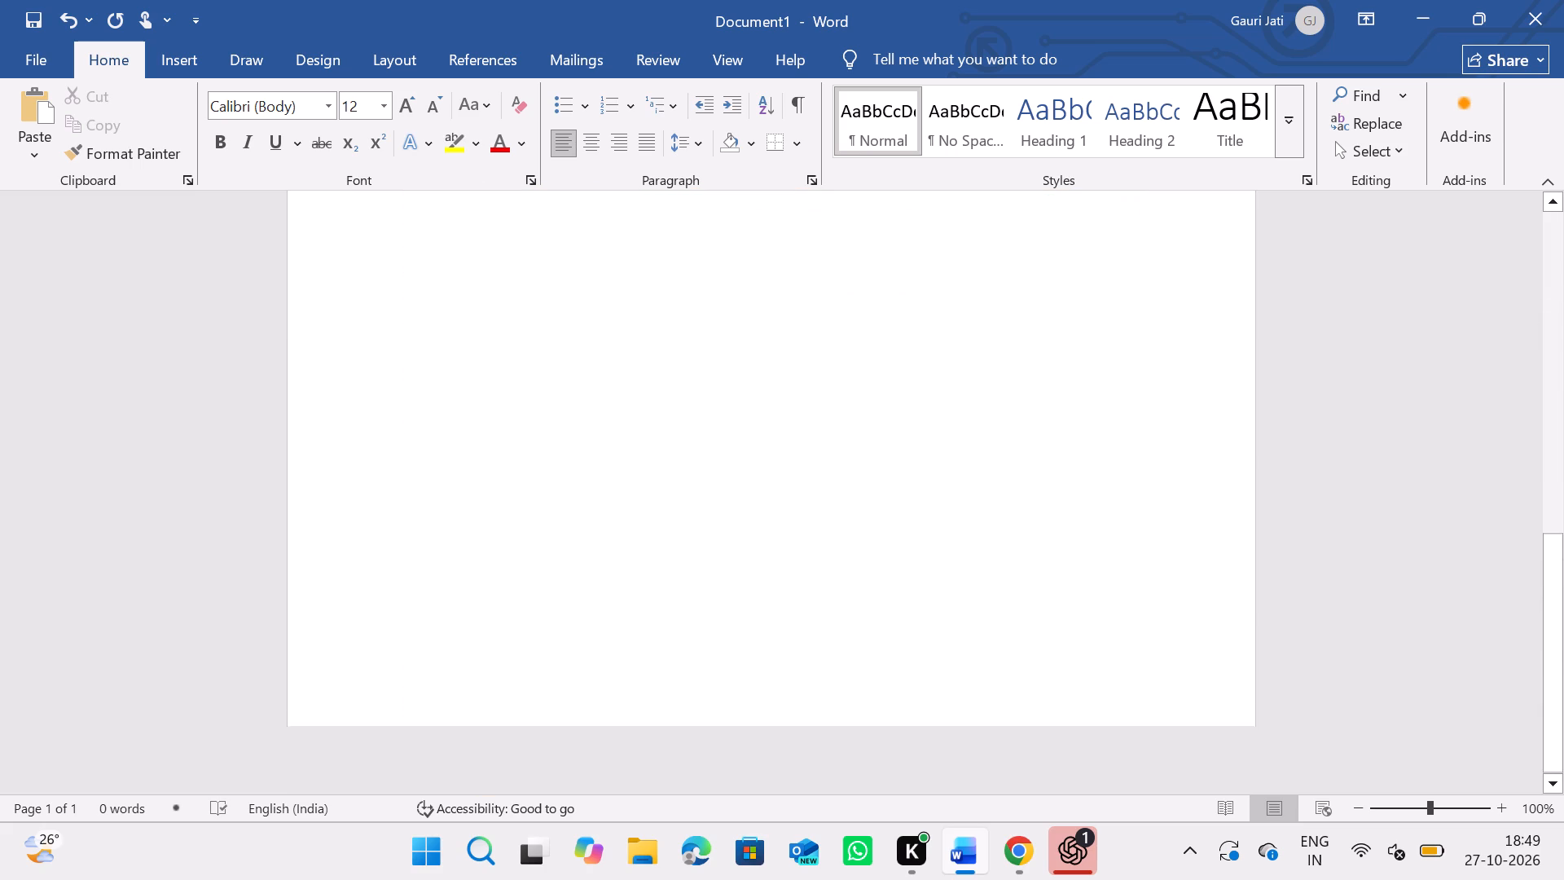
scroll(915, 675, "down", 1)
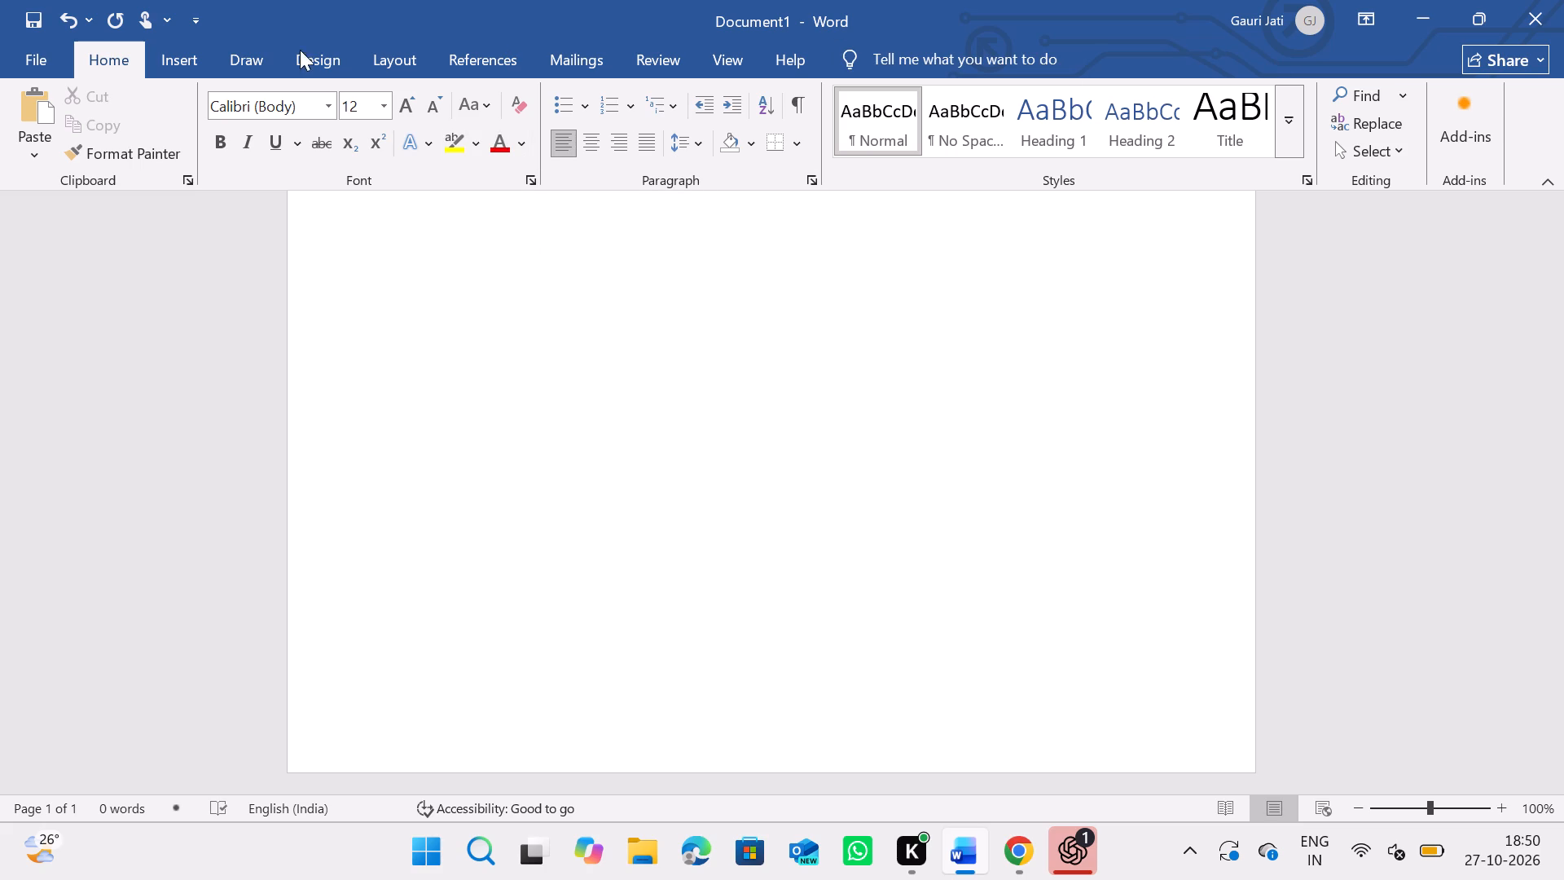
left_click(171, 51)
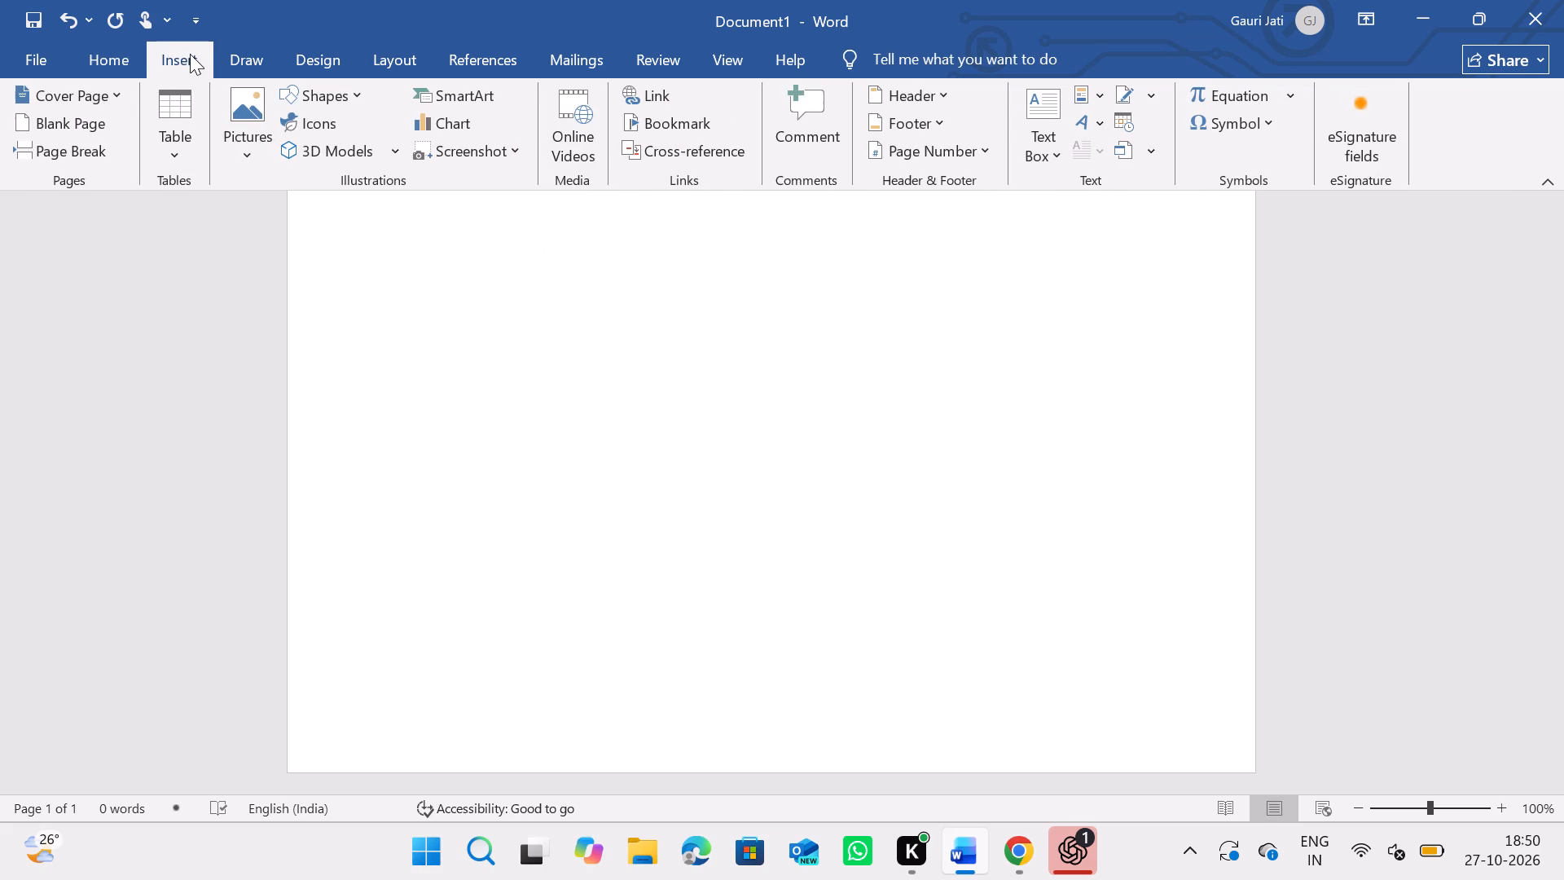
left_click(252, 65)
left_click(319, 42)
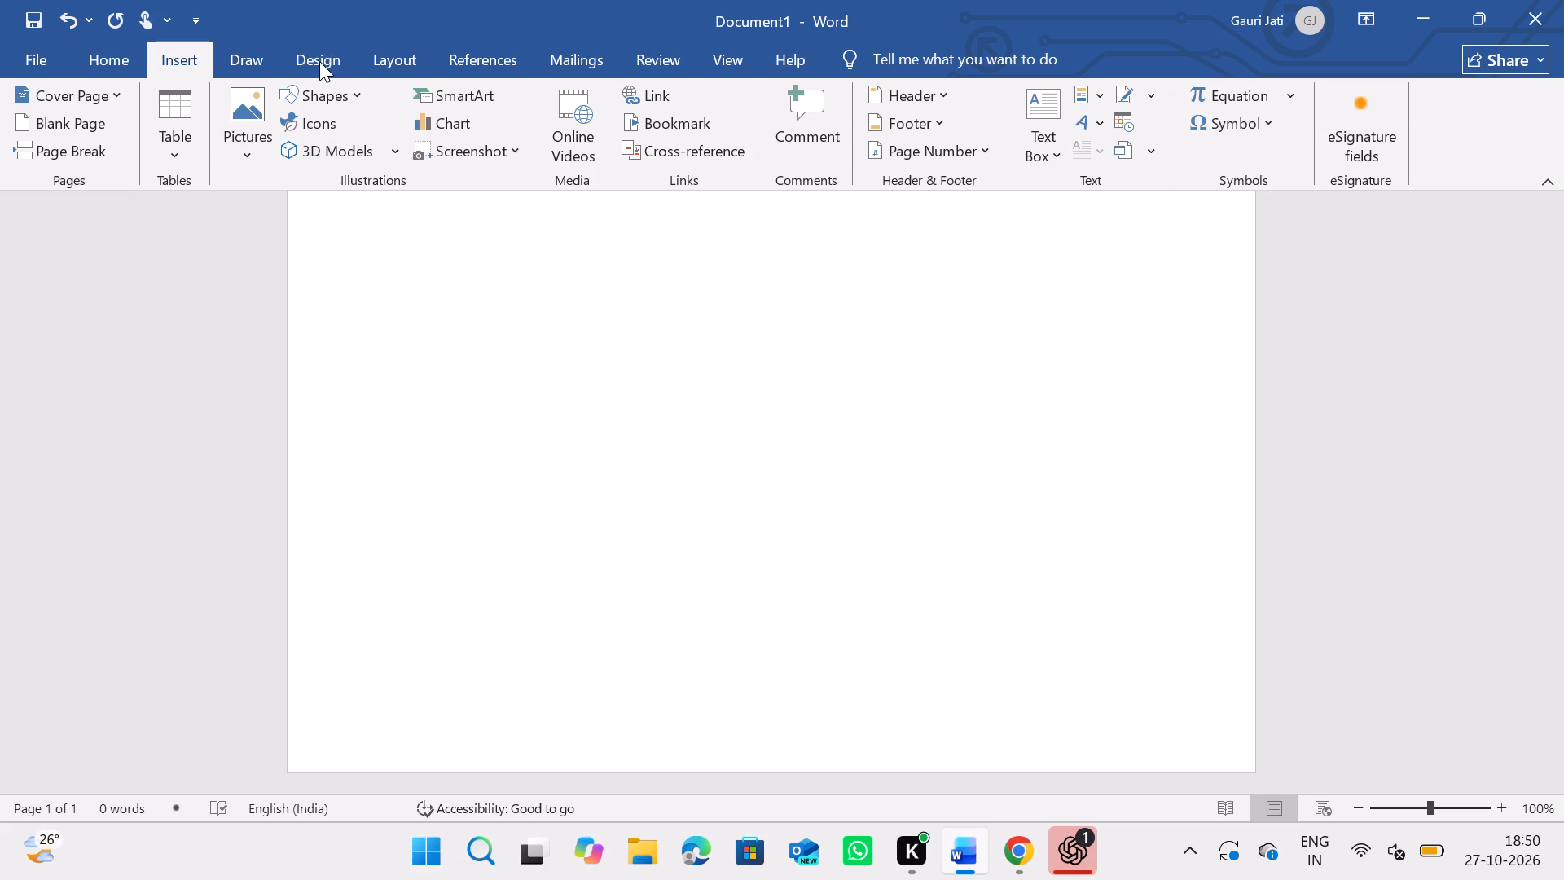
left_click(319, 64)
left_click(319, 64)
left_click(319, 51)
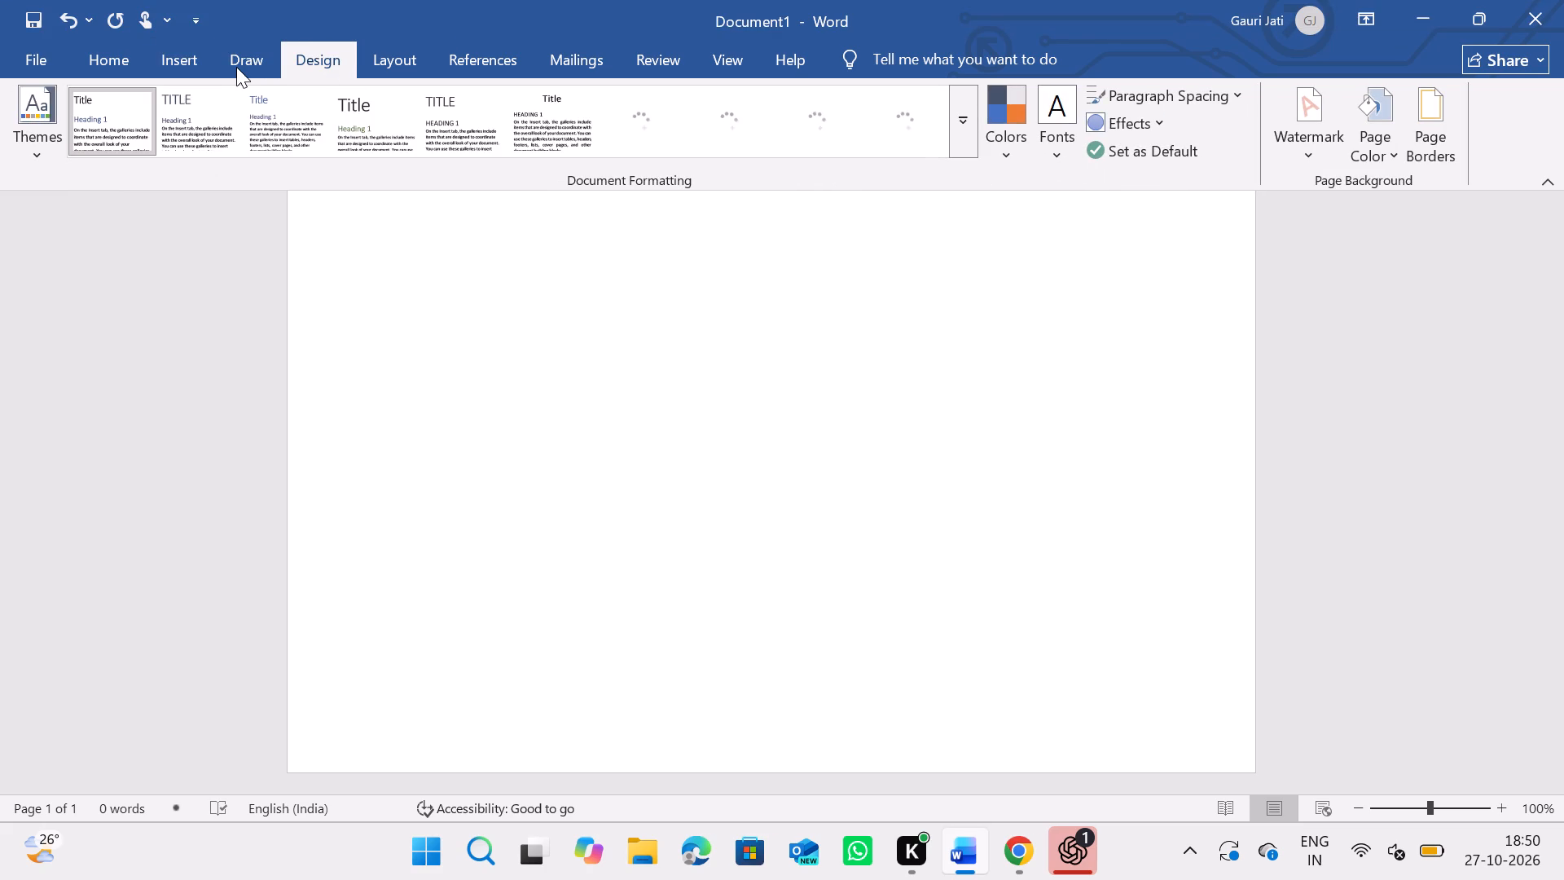
Set the document's theme fonts to Arial-Times New Roman.
left_click(236, 67)
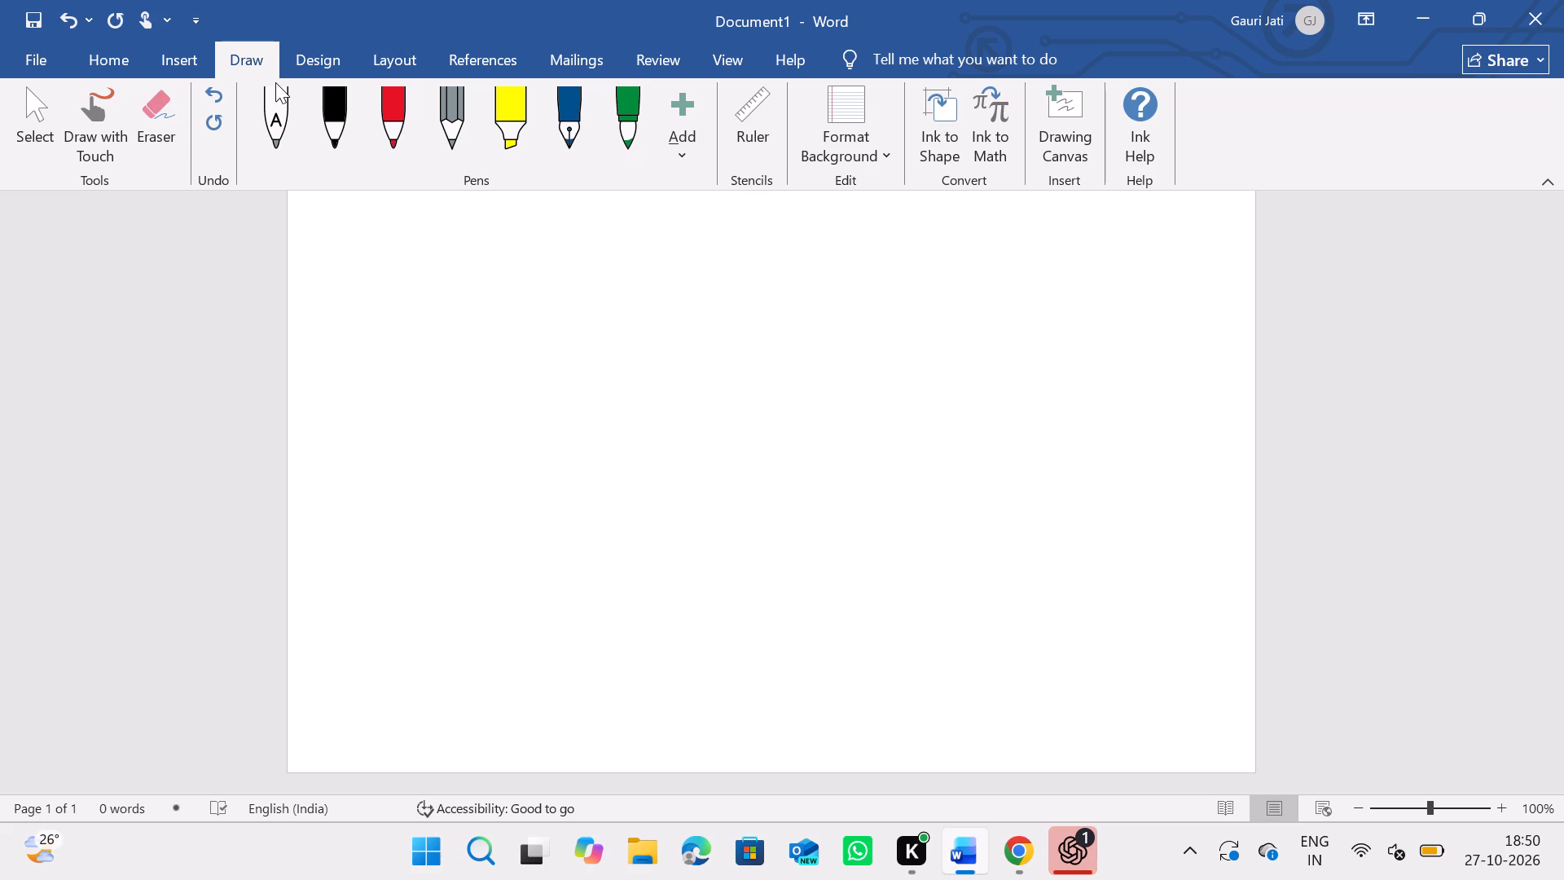
left_click(296, 63)
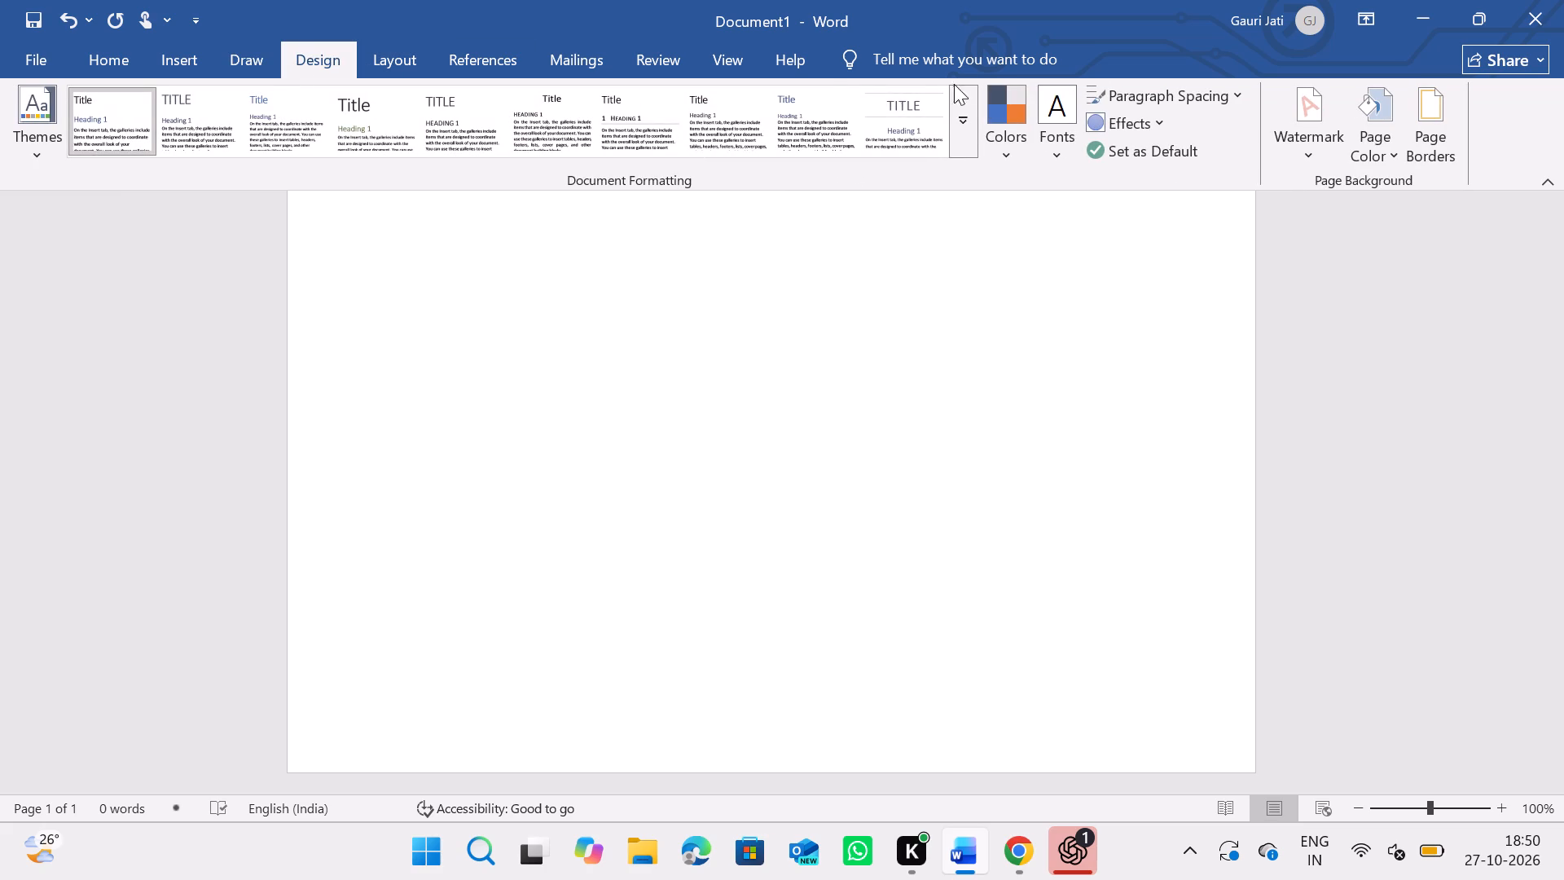
left_click(1077, 111)
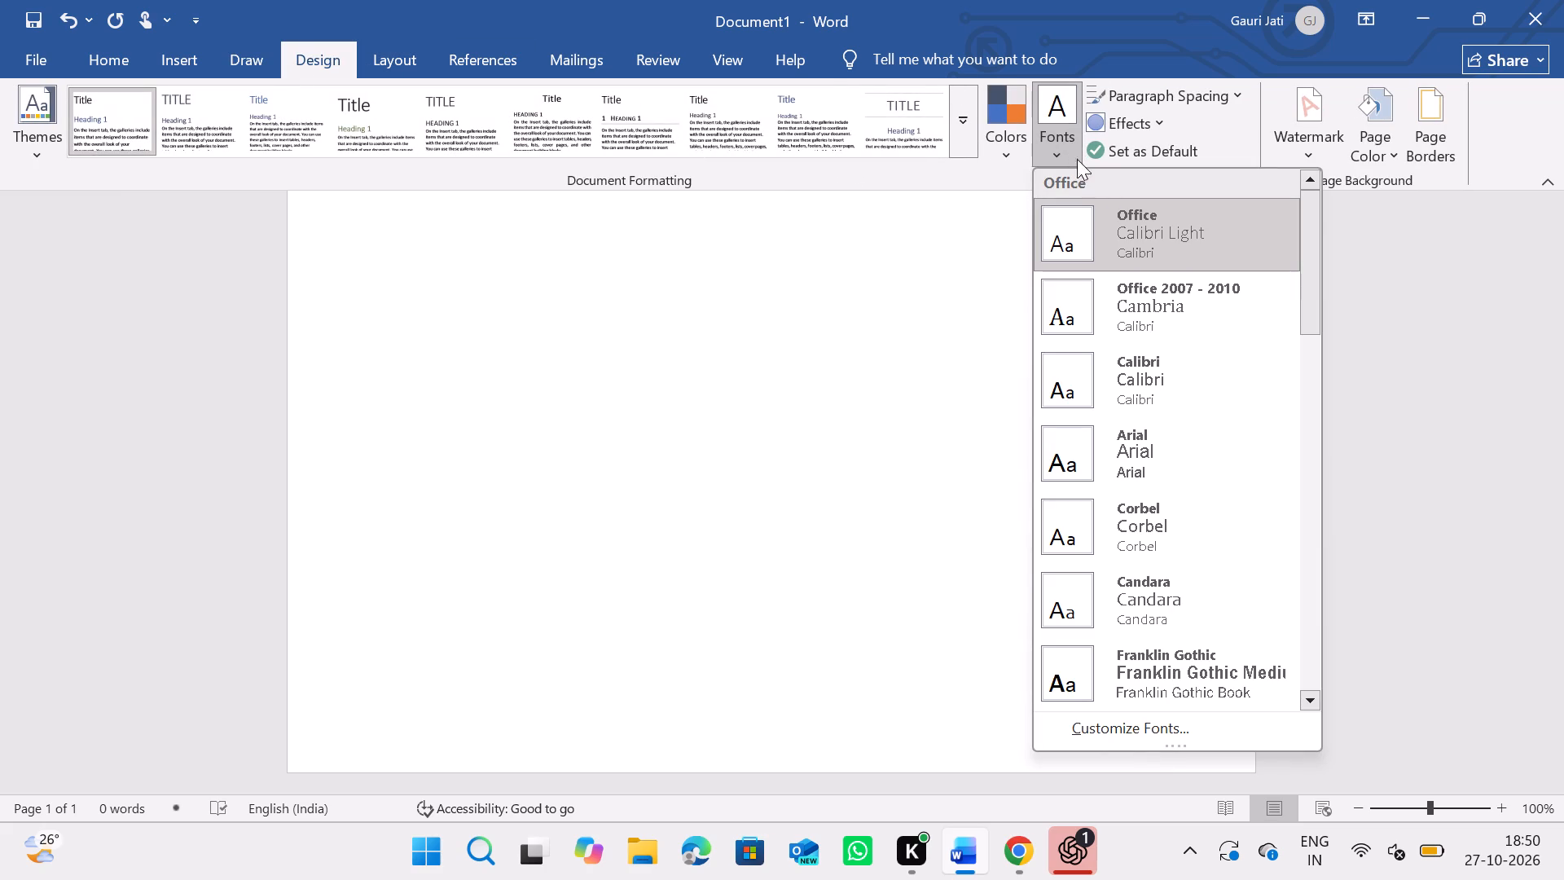
scroll(1175, 486, "down", 1)
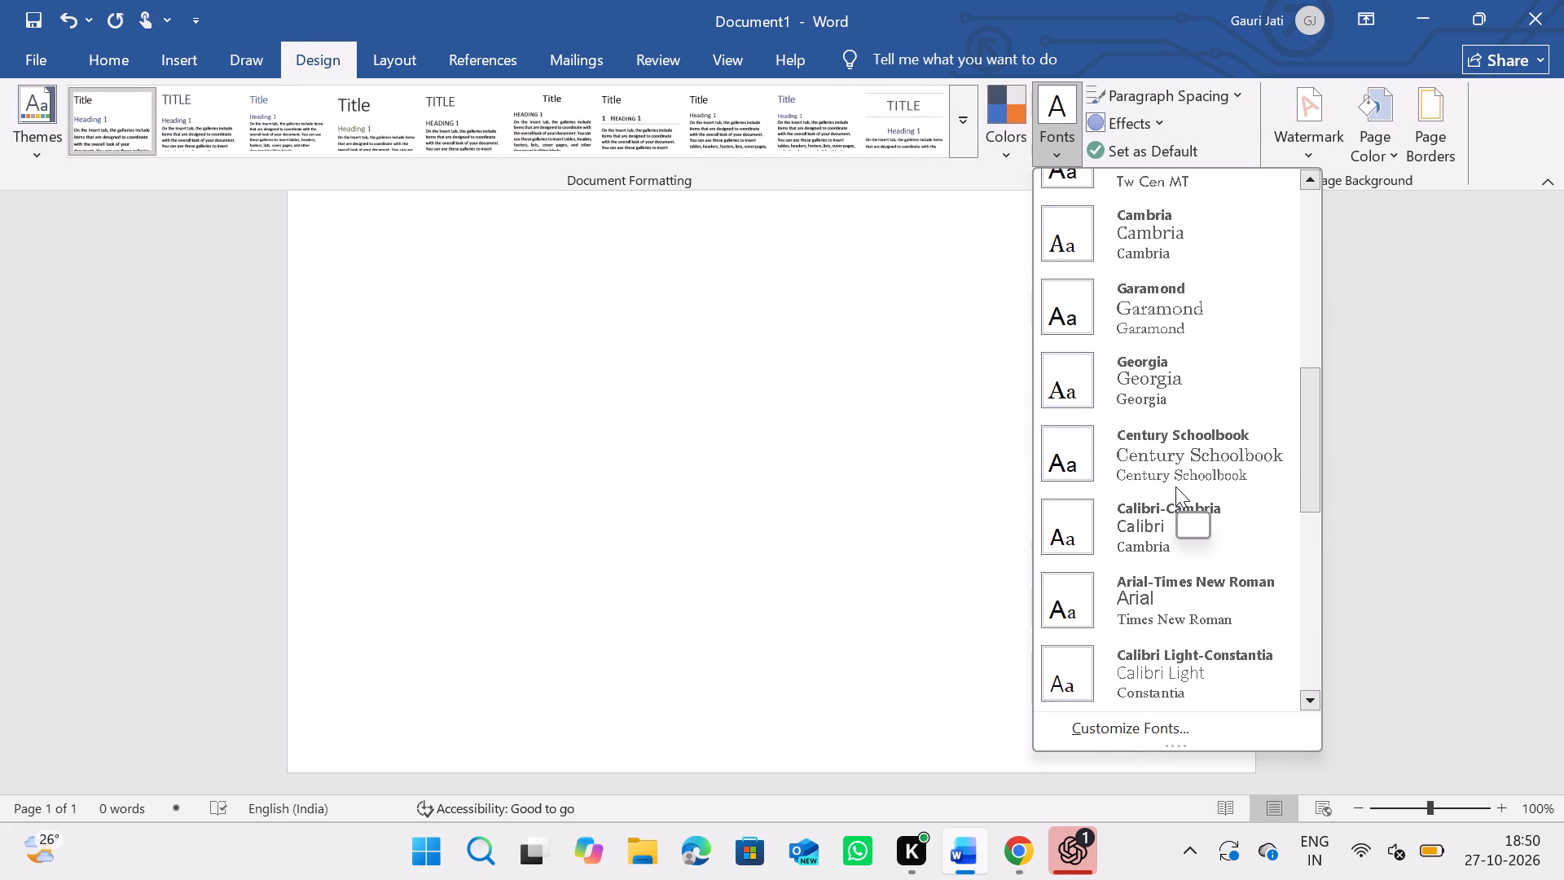
scroll(1175, 486, "down", 1)
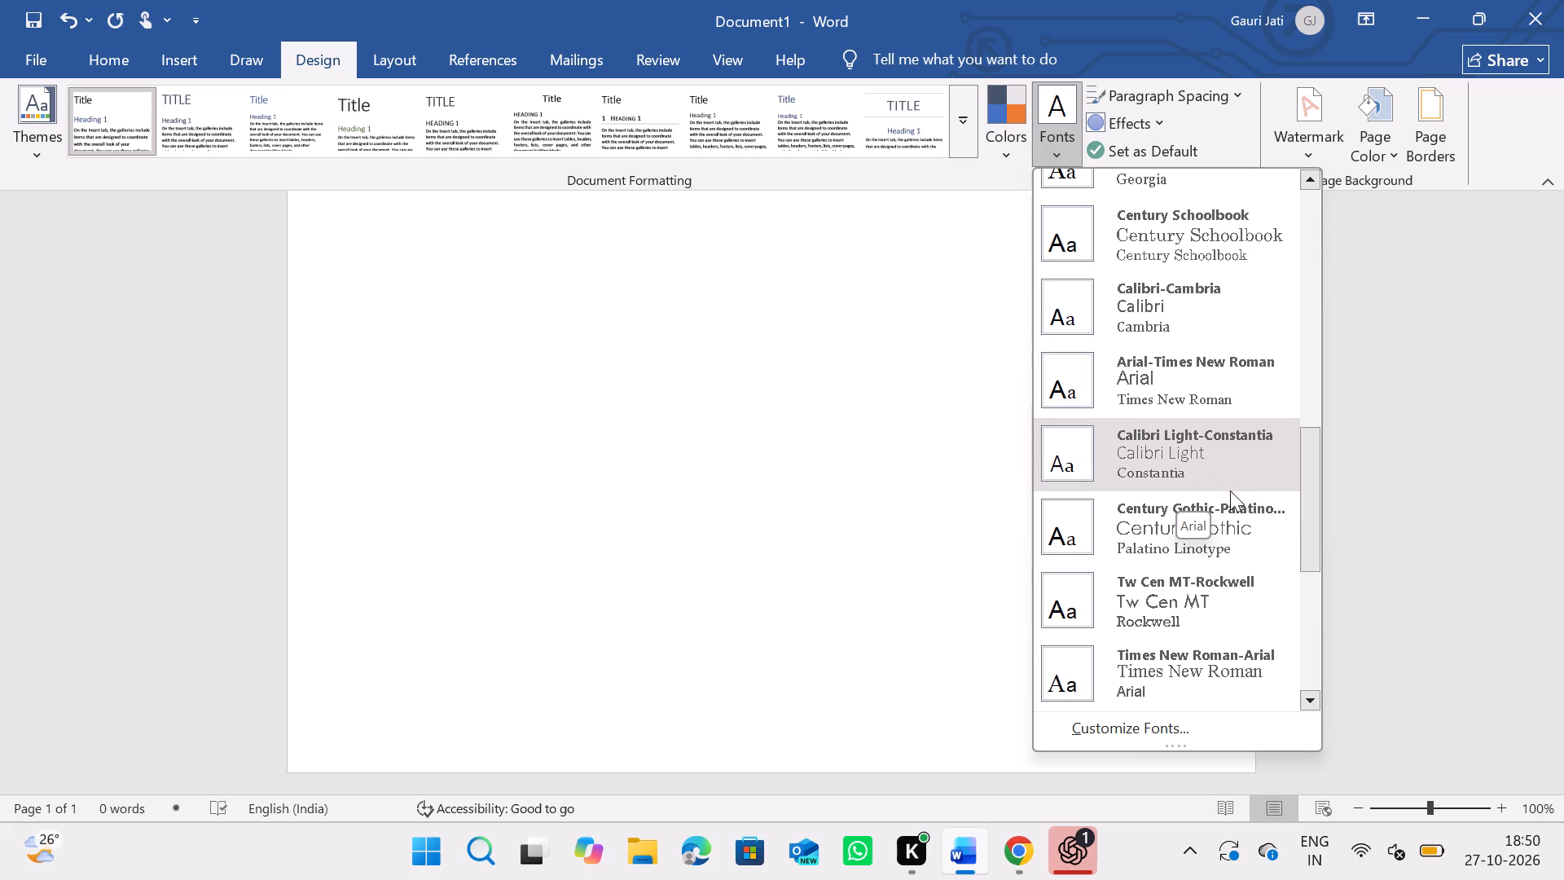
left_click(1215, 381)
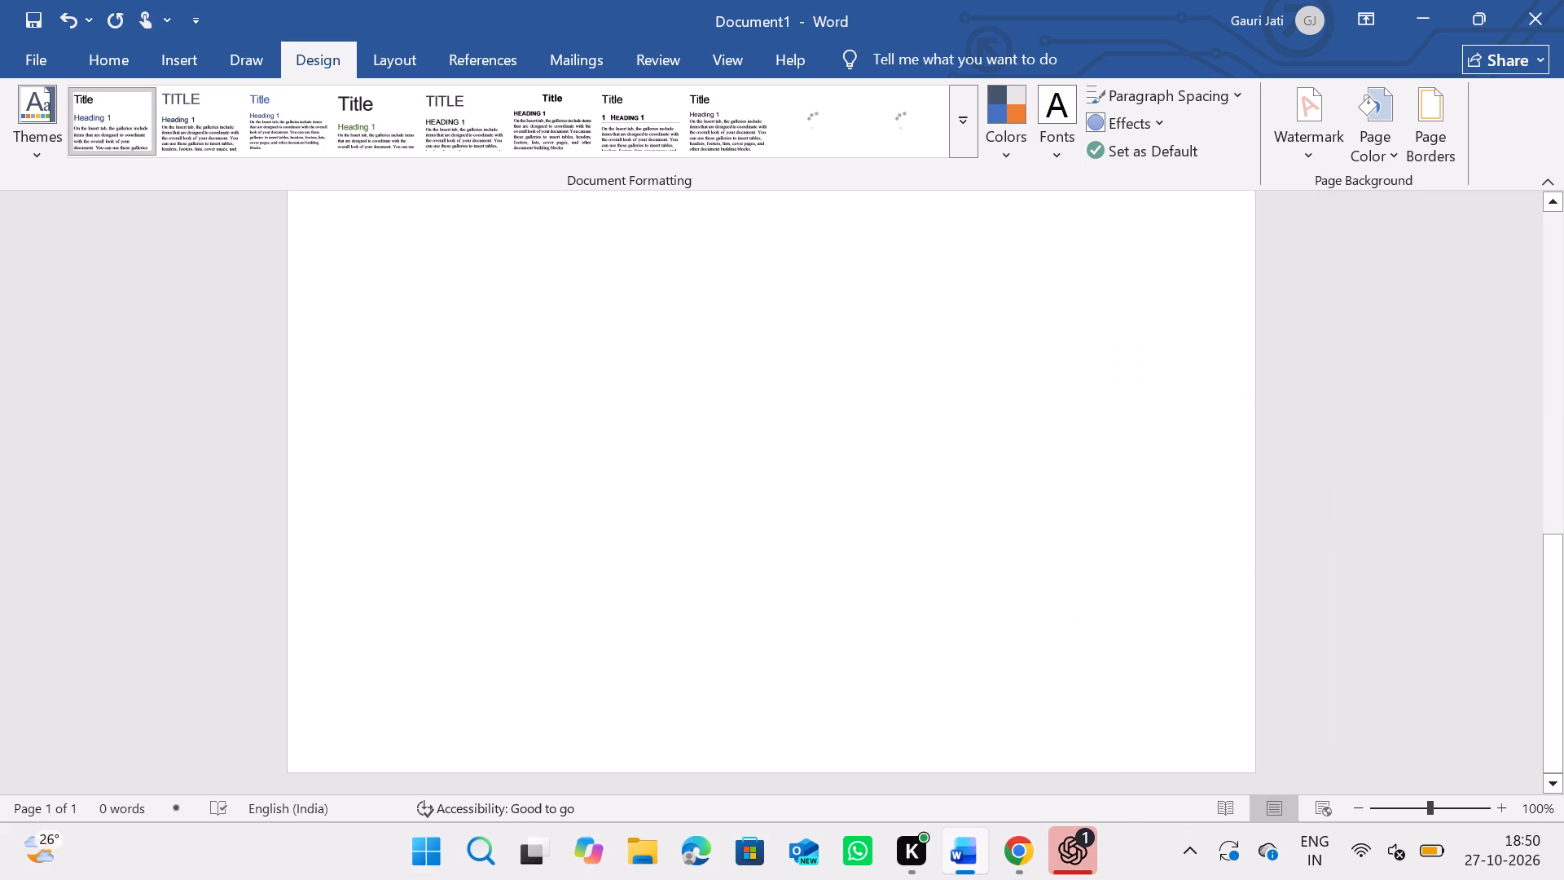
Paste the copied title STRUCTURE OF THE UNITED NATIONS into the document with the UN headquarters picture.
scroll(1007, 388, "up", 4)
scroll(1007, 388, "down", 2)
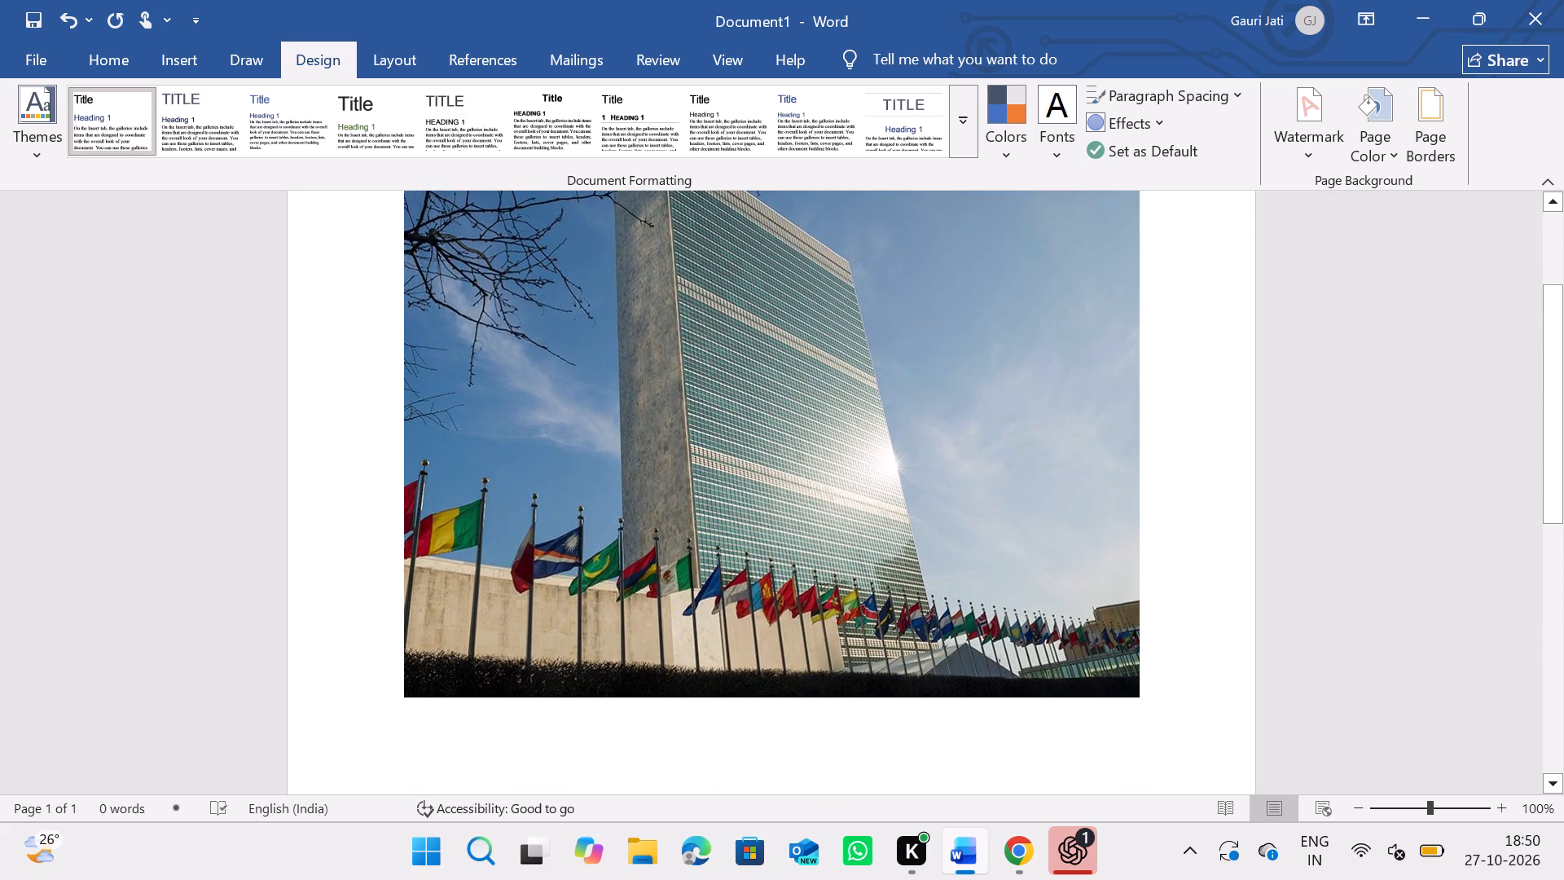
left_click(99, 59)
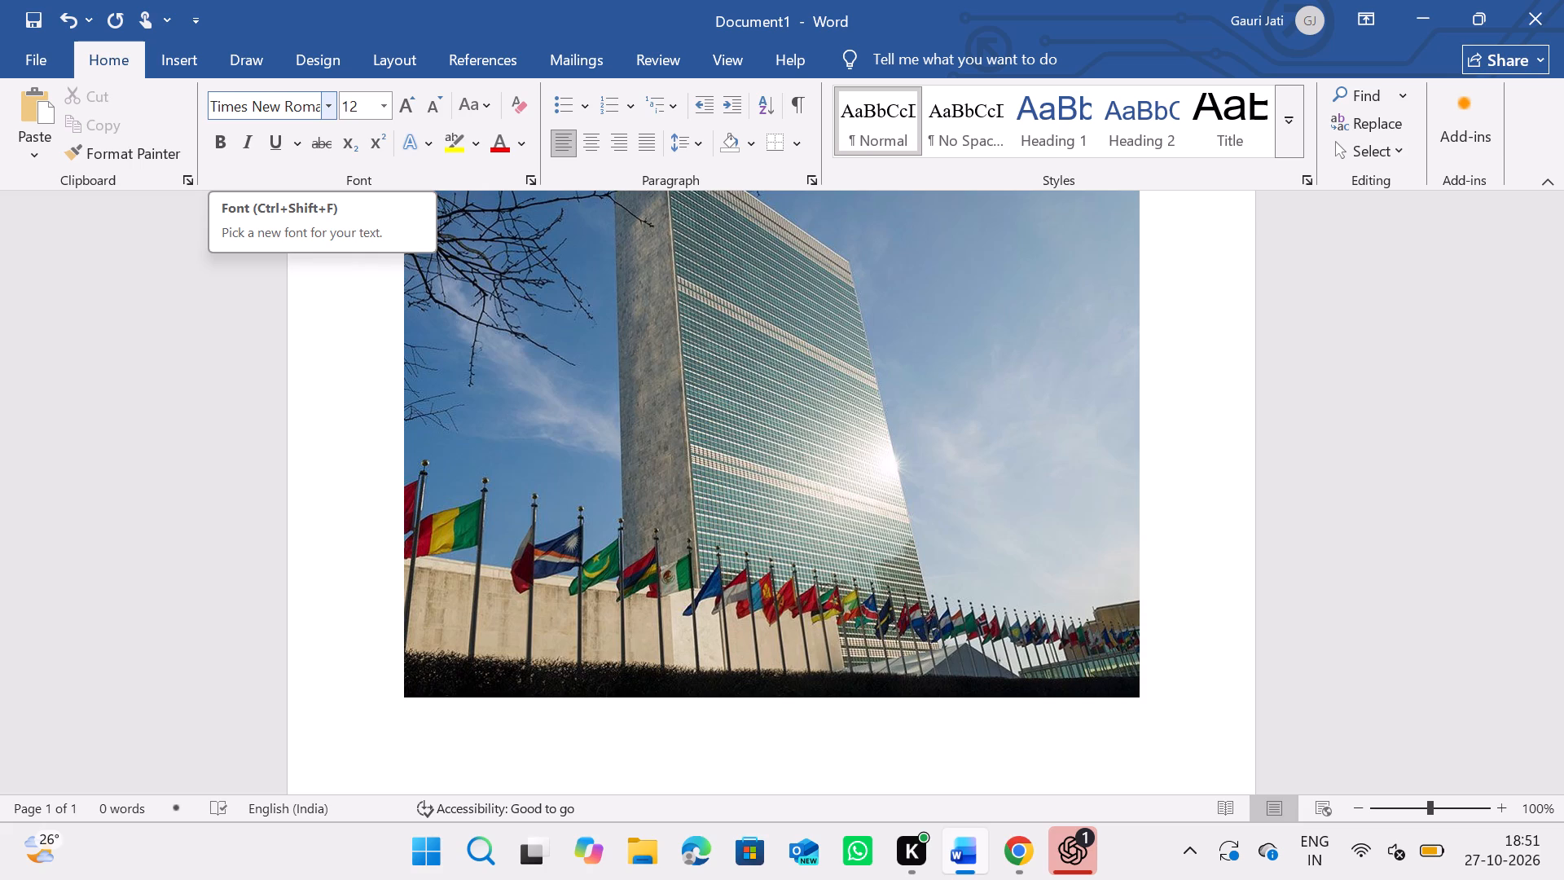
scroll(265, 181, "down", 2)
scroll(265, 181, "up", 1)
scroll(265, 181, "down", 1)
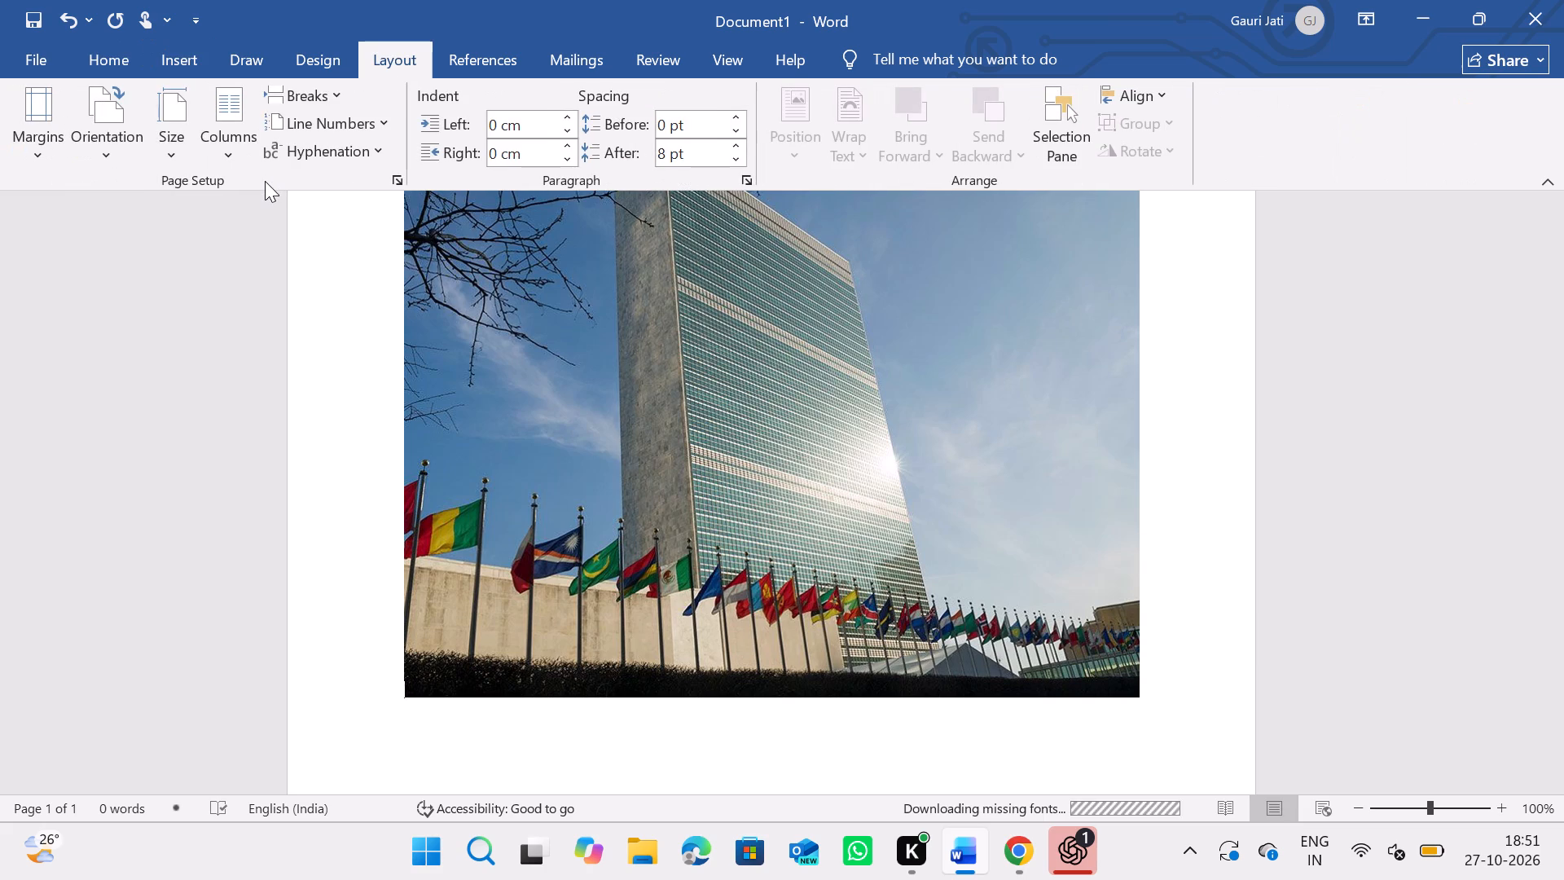
left_click(343, 414)
scroll(343, 414, "down", 1)
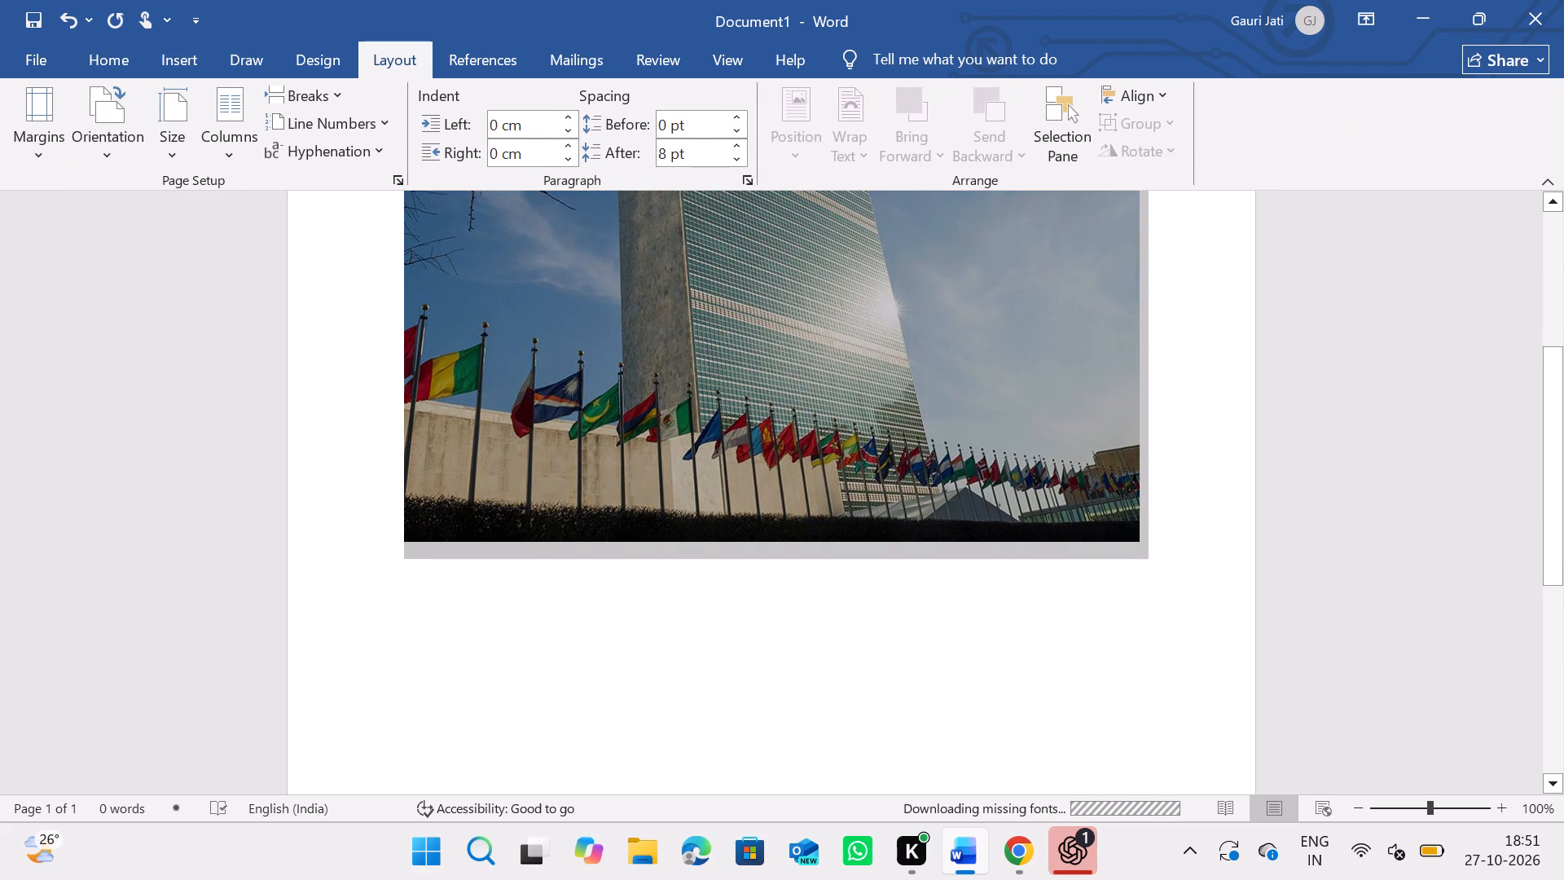
left_click(401, 606)
scroll(401, 606, "down", 4)
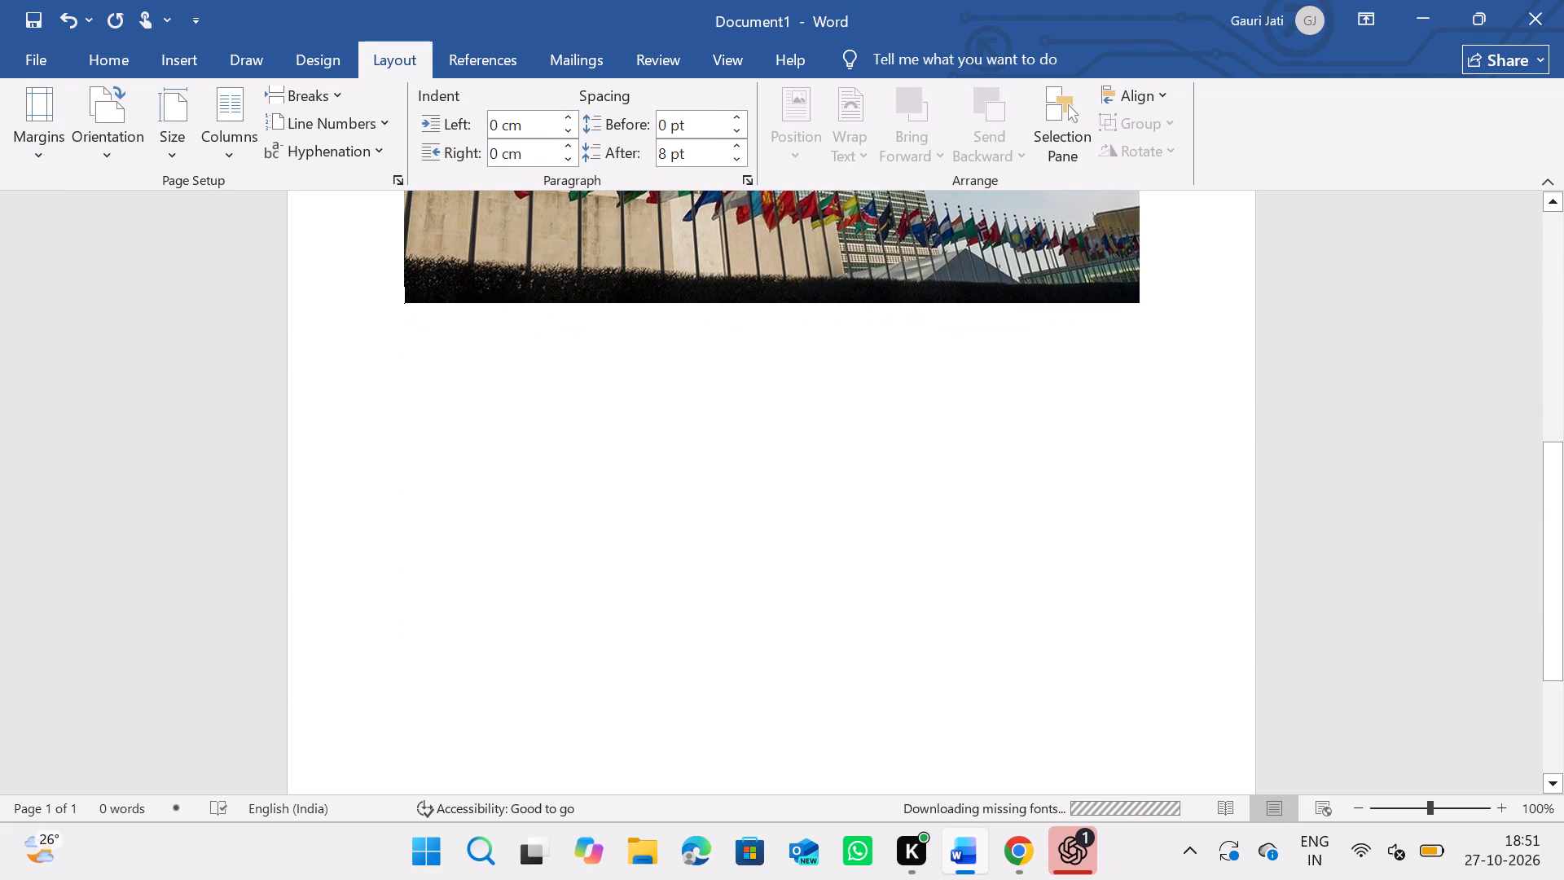
left_click(472, 403)
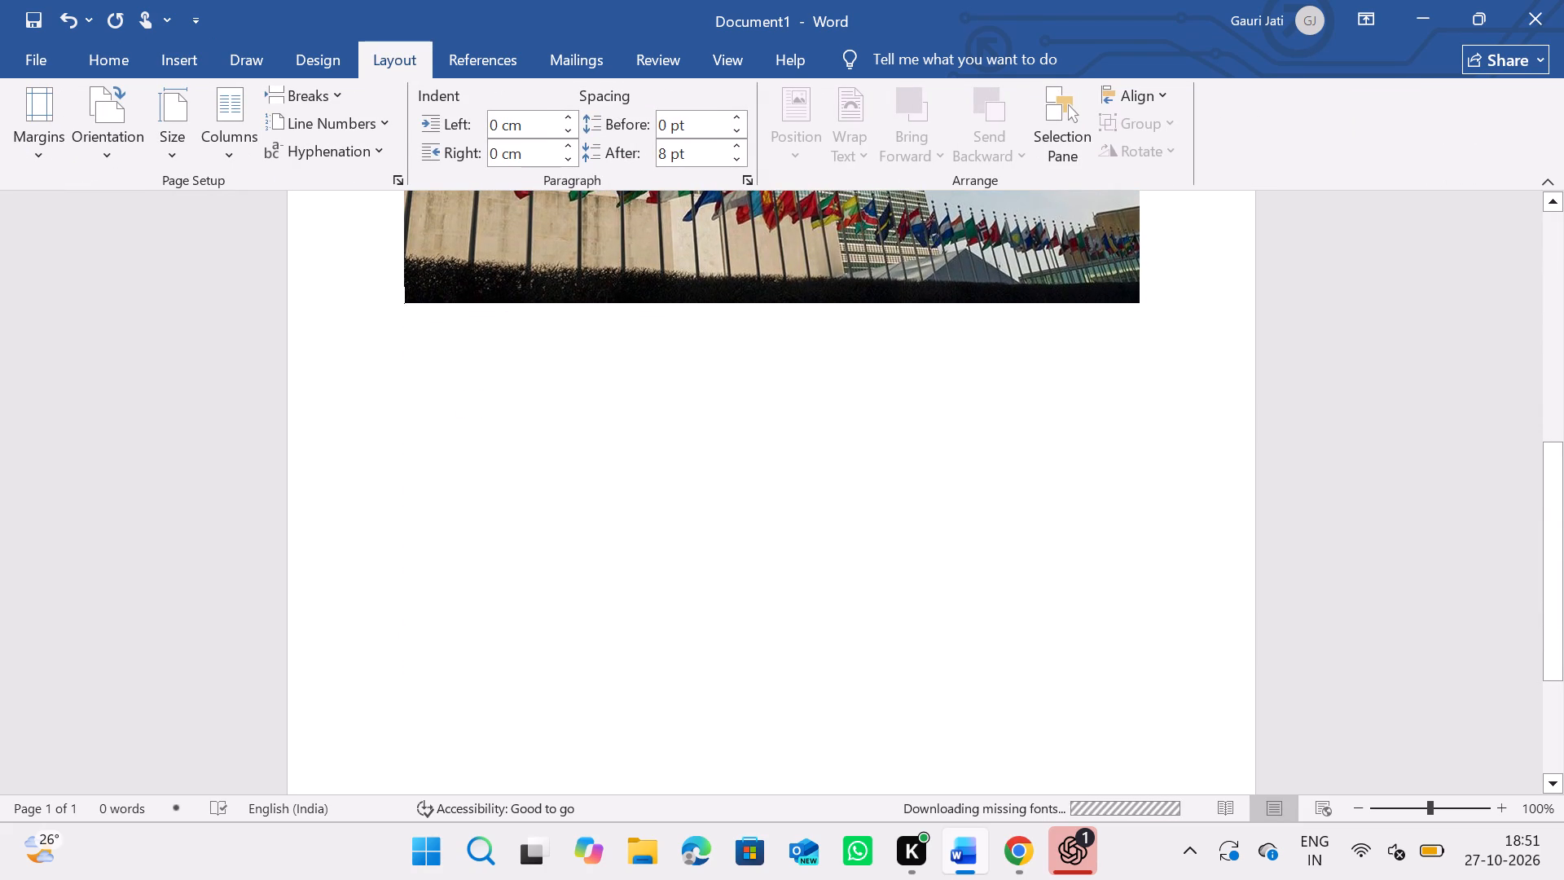
key("ctrl+v")
scroll(472, 403, "up", 1)
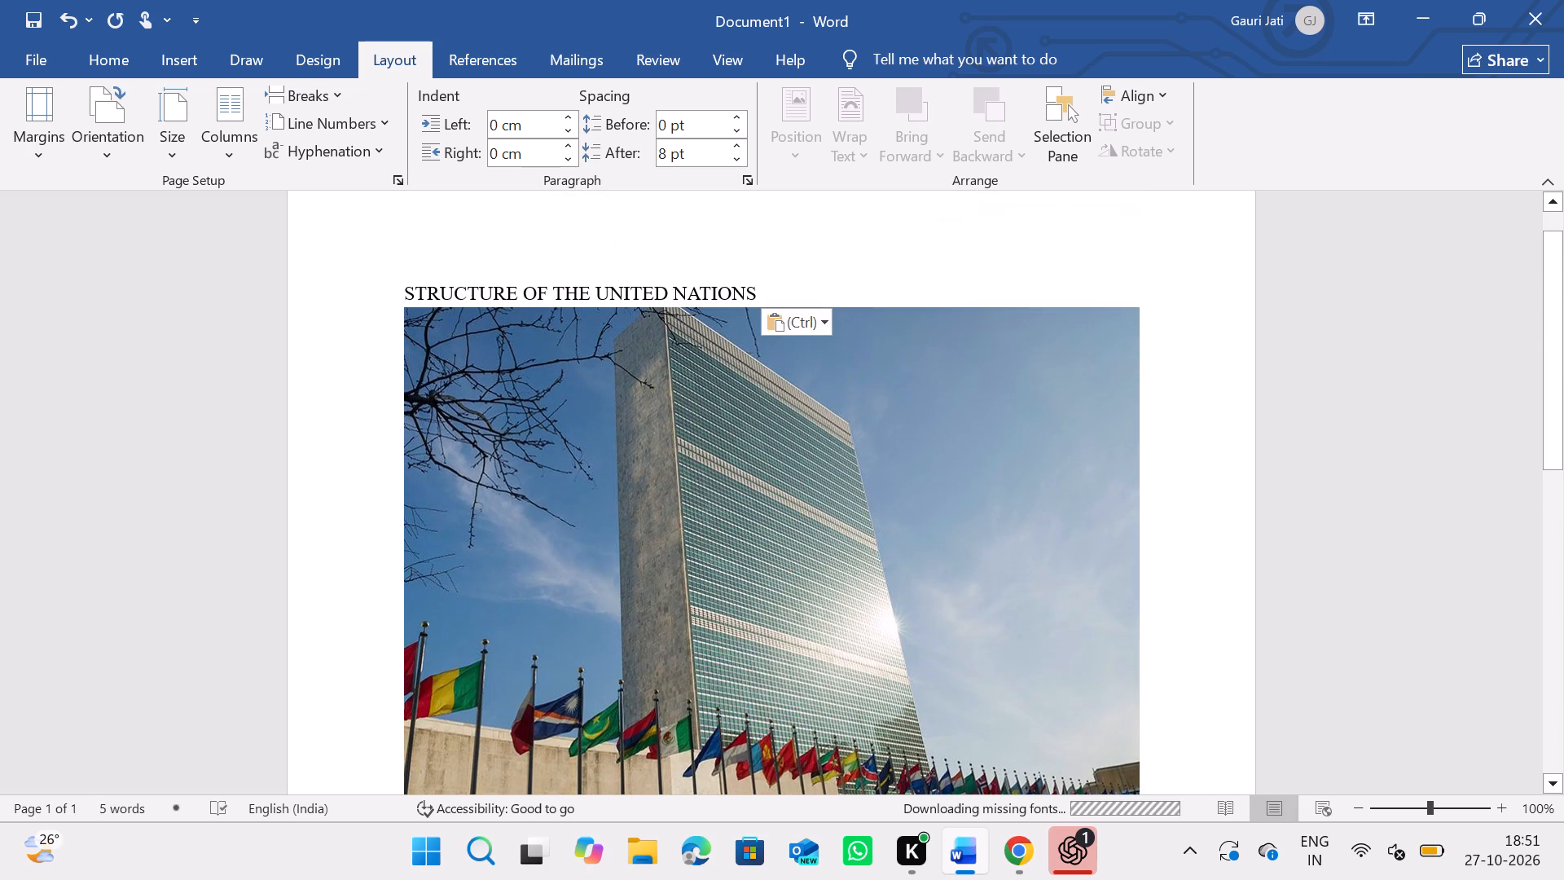
Copy the title above the UN headquarters picture and paste it in the blank area below the picture.
left_click_drag(406, 297, 465, 296)
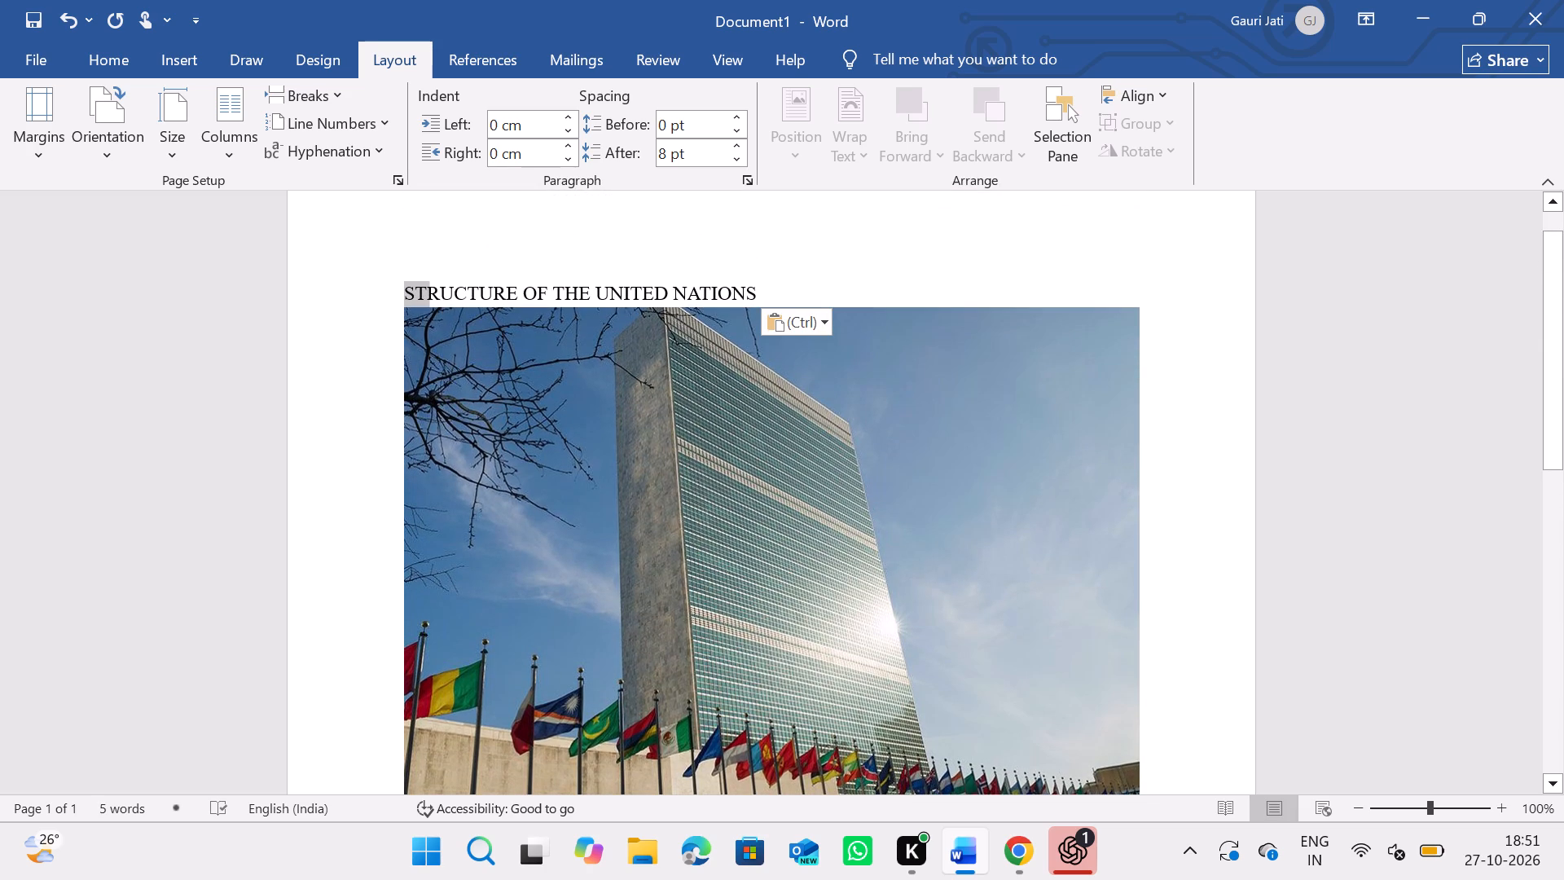
left_click_drag(465, 296, 812, 290)
key("ctrl+c")
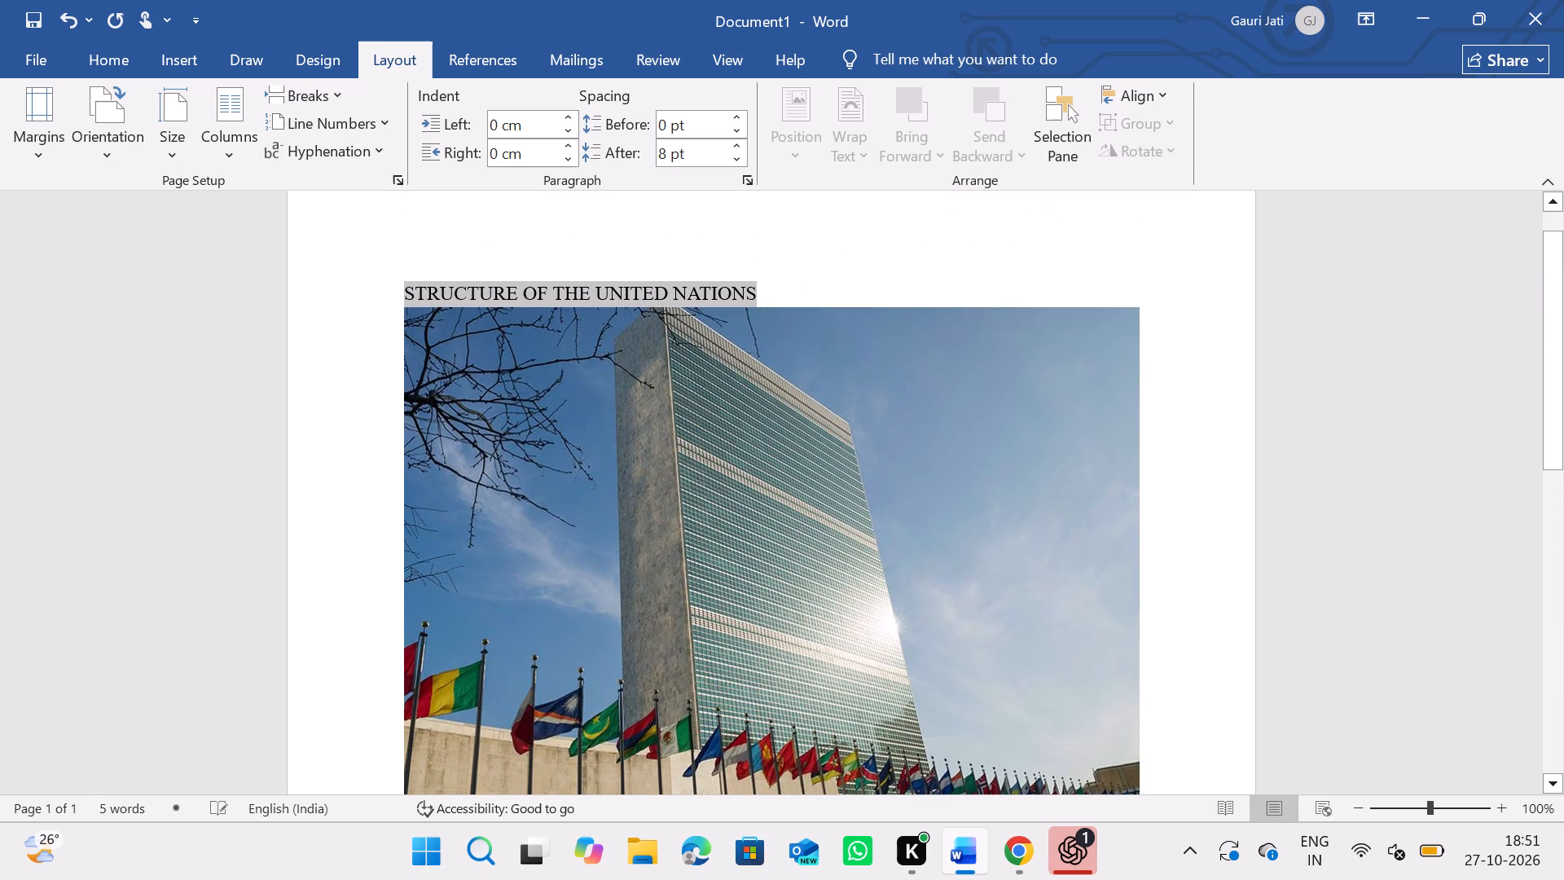
left_click(812, 290)
scroll(812, 290, "down", 4)
left_click(558, 491)
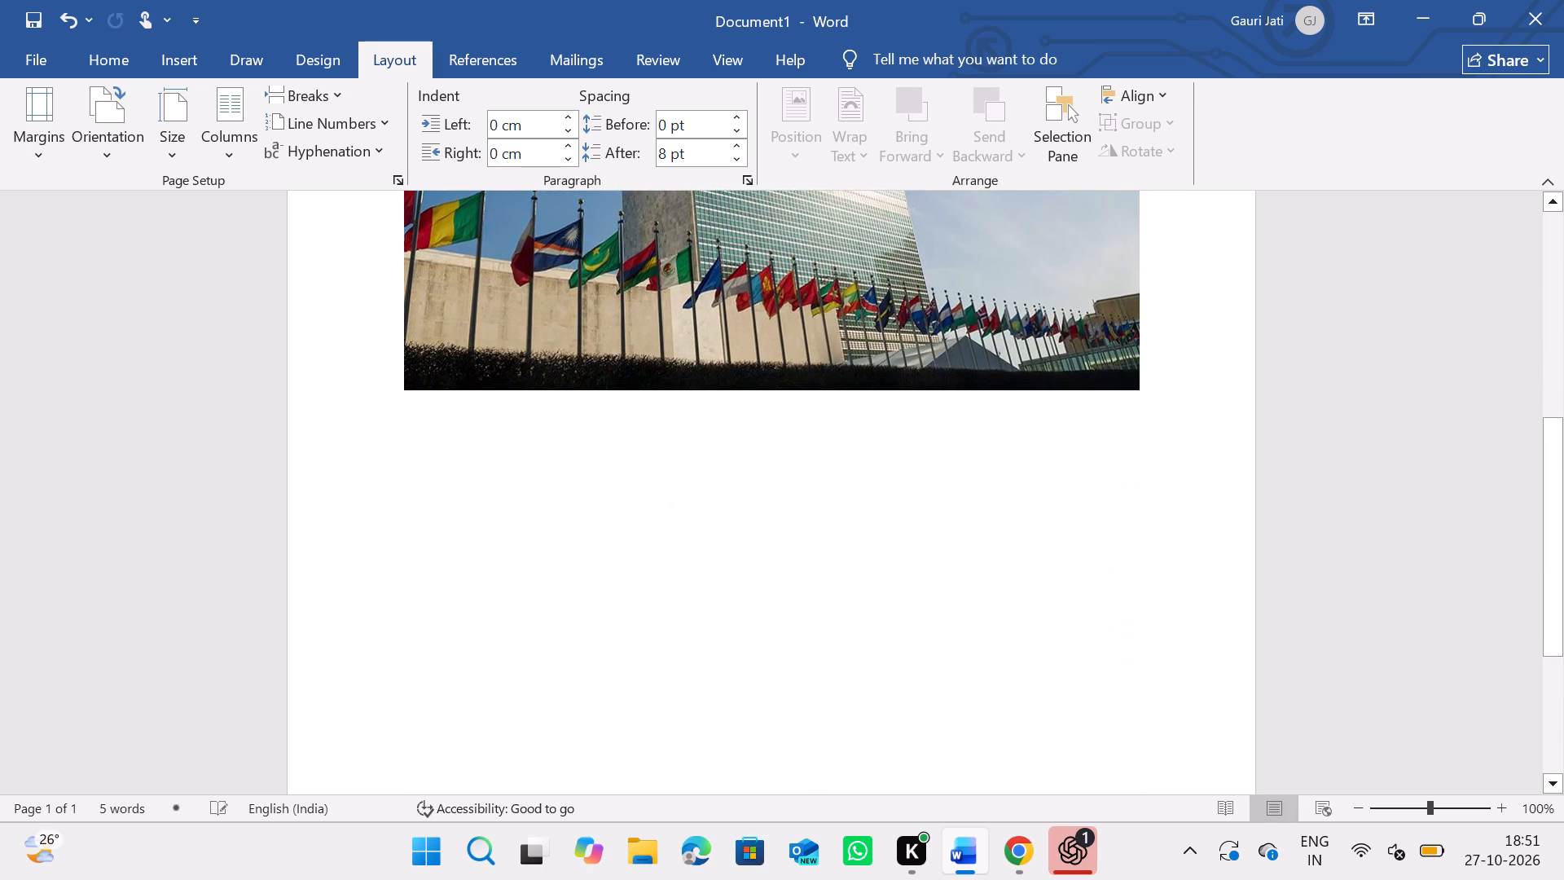
scroll(558, 491, "down", 2)
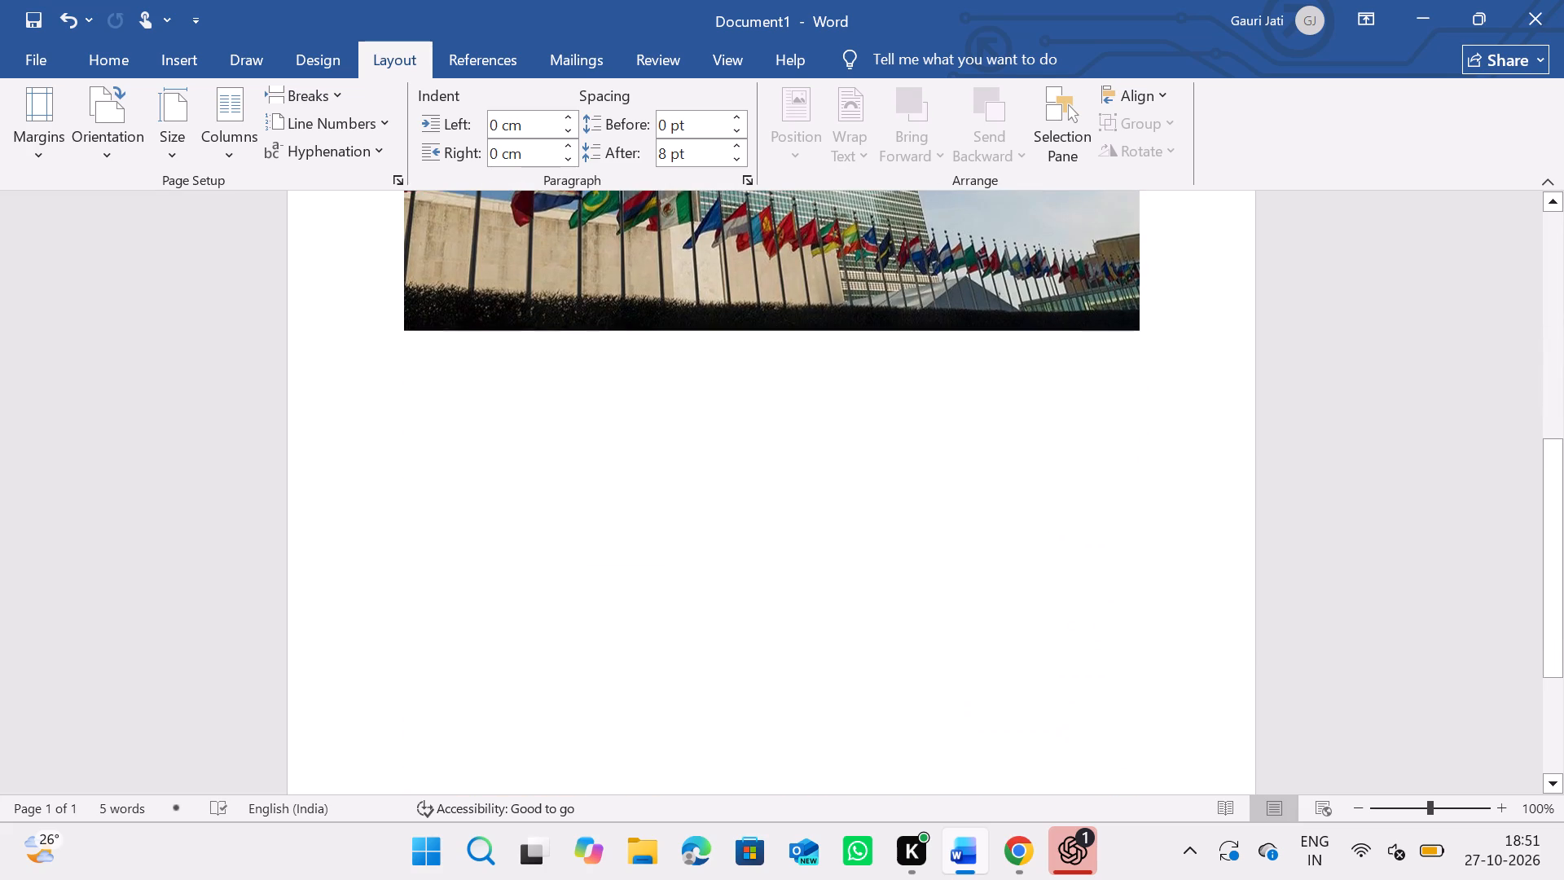
left_click(558, 491)
double_click(558, 491)
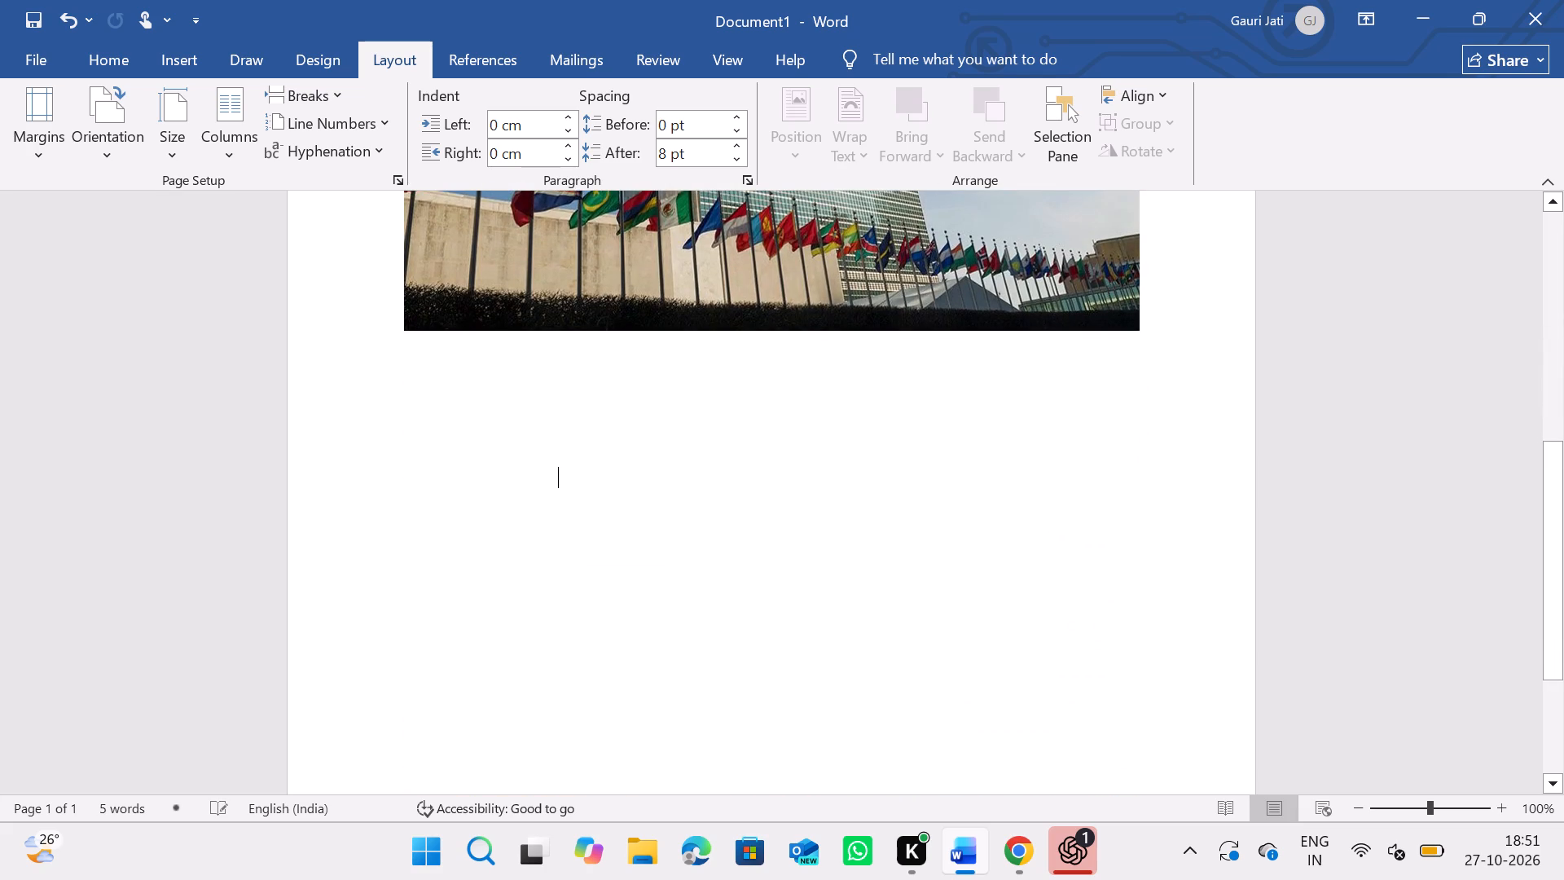
key("ctrl+v")
Delete the title STRUCTURE OF THE UNITED NATIONS and its empty line above the picture.
scroll(832, 393, "up", 4)
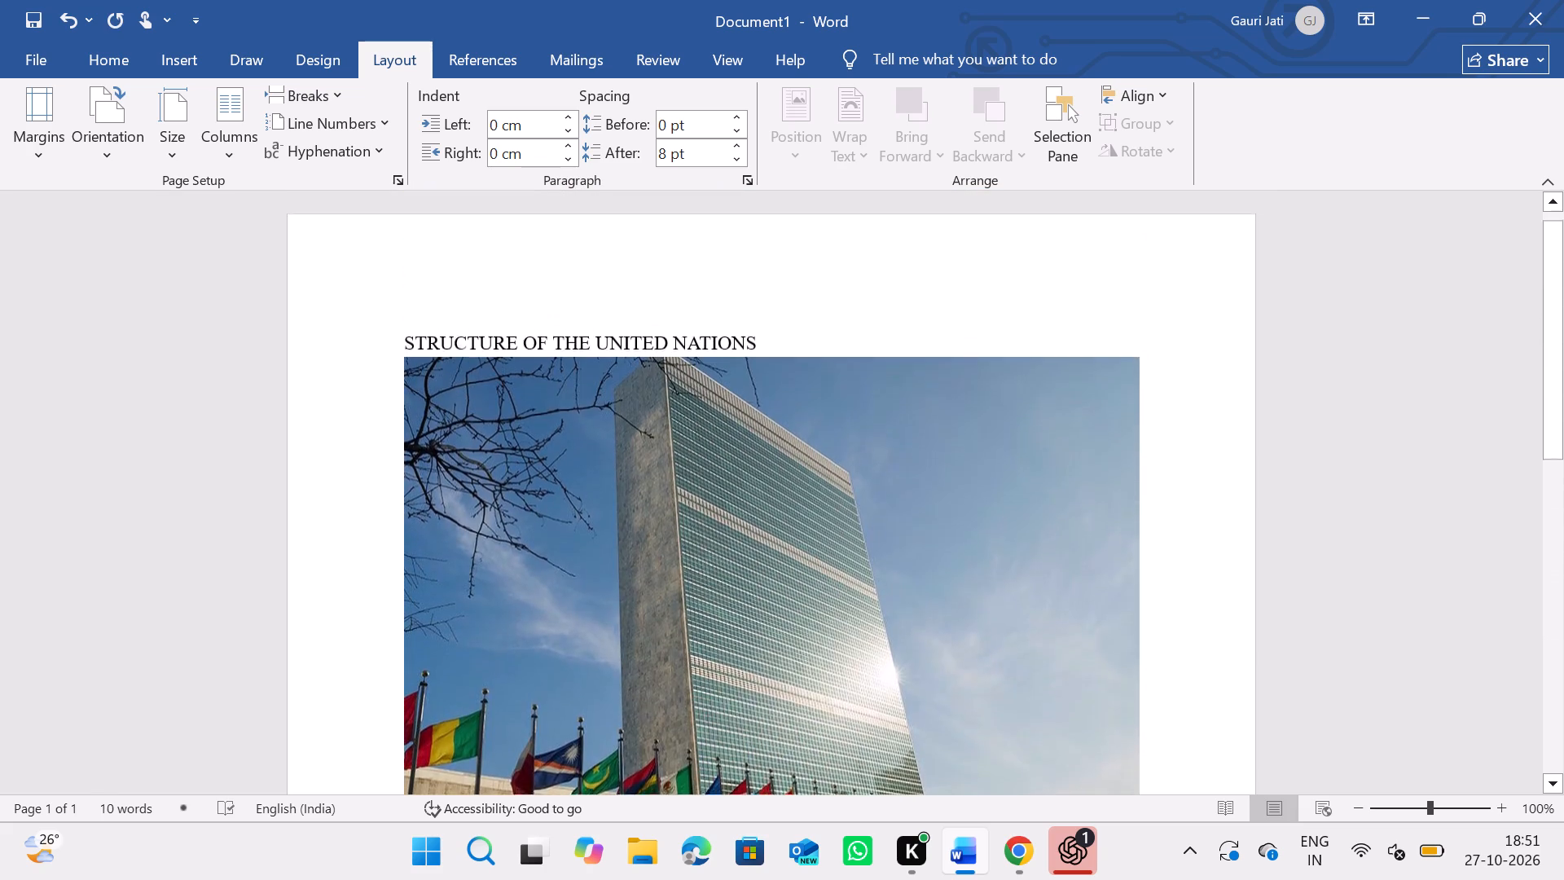
scroll(832, 393, "up", 1)
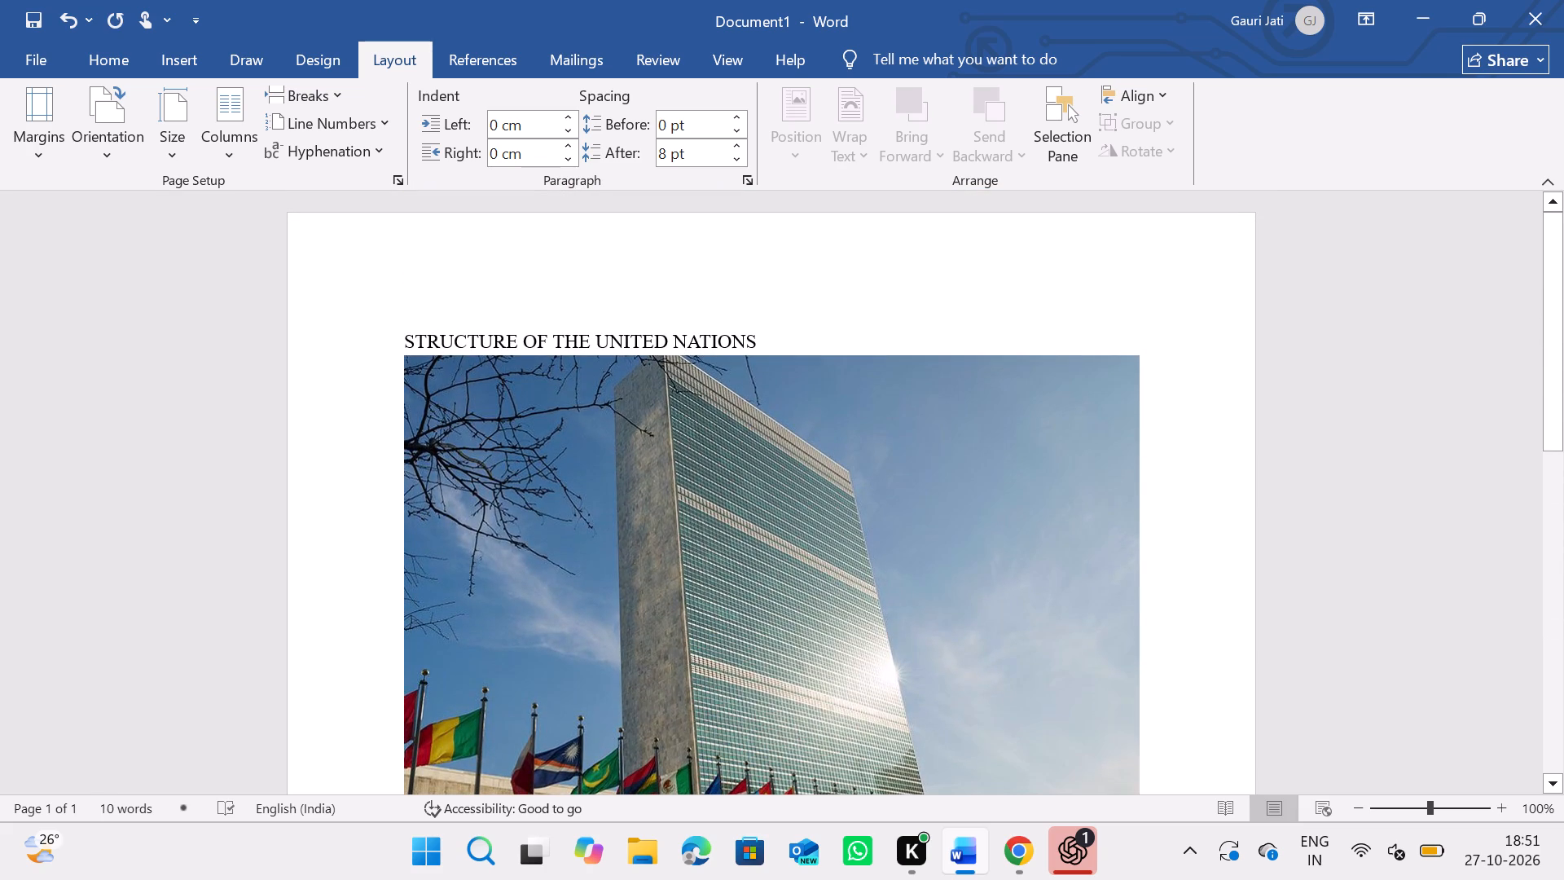
left_click_drag(409, 349, 798, 335)
key("Delete")
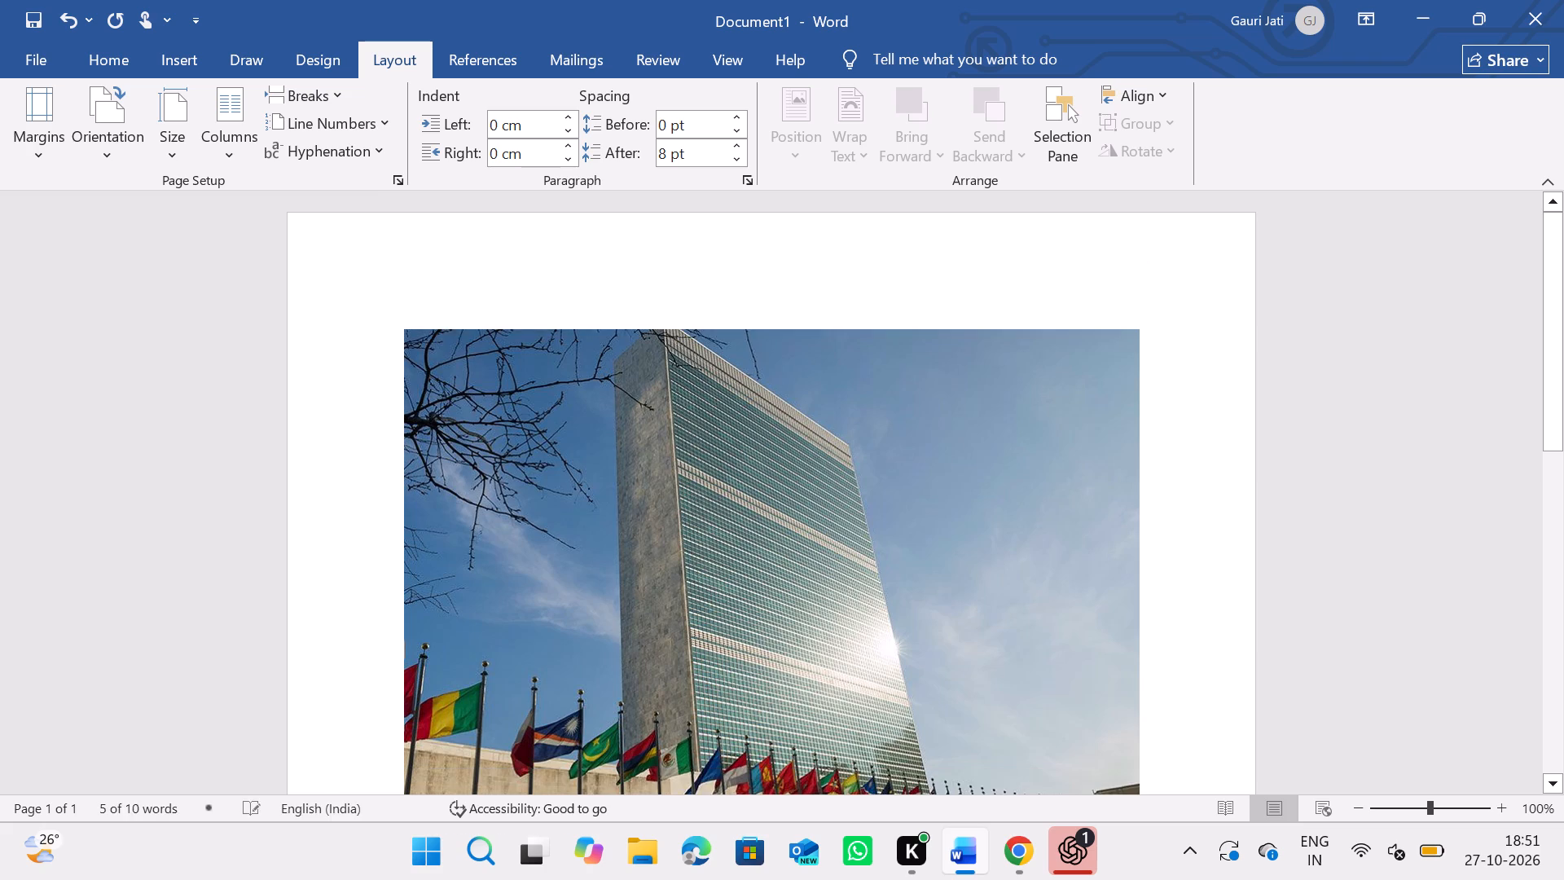
key("Delete")
left_click(861, 302)
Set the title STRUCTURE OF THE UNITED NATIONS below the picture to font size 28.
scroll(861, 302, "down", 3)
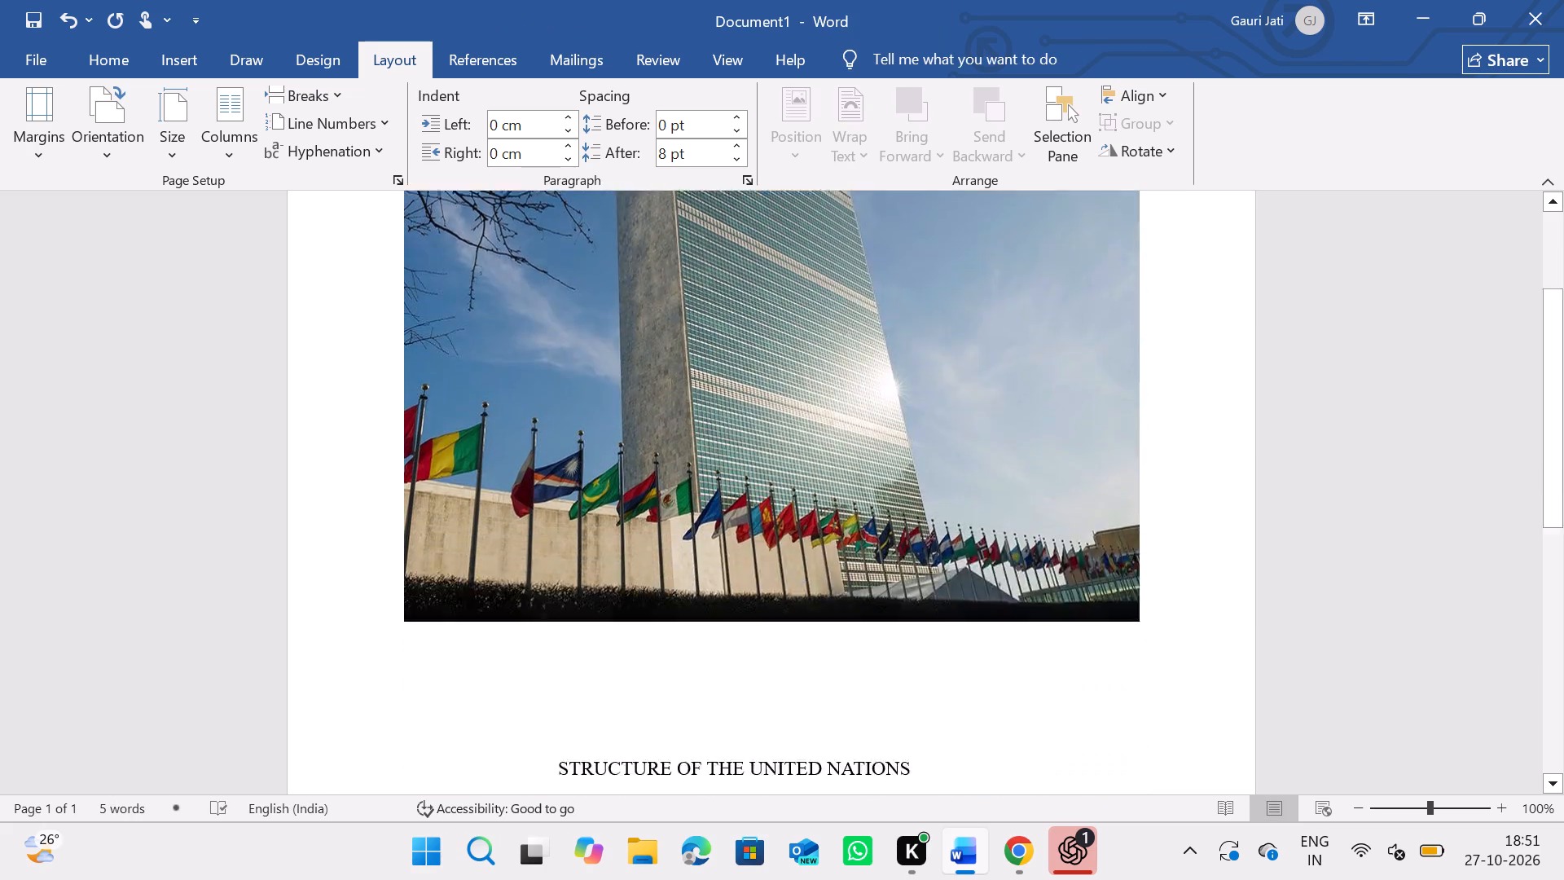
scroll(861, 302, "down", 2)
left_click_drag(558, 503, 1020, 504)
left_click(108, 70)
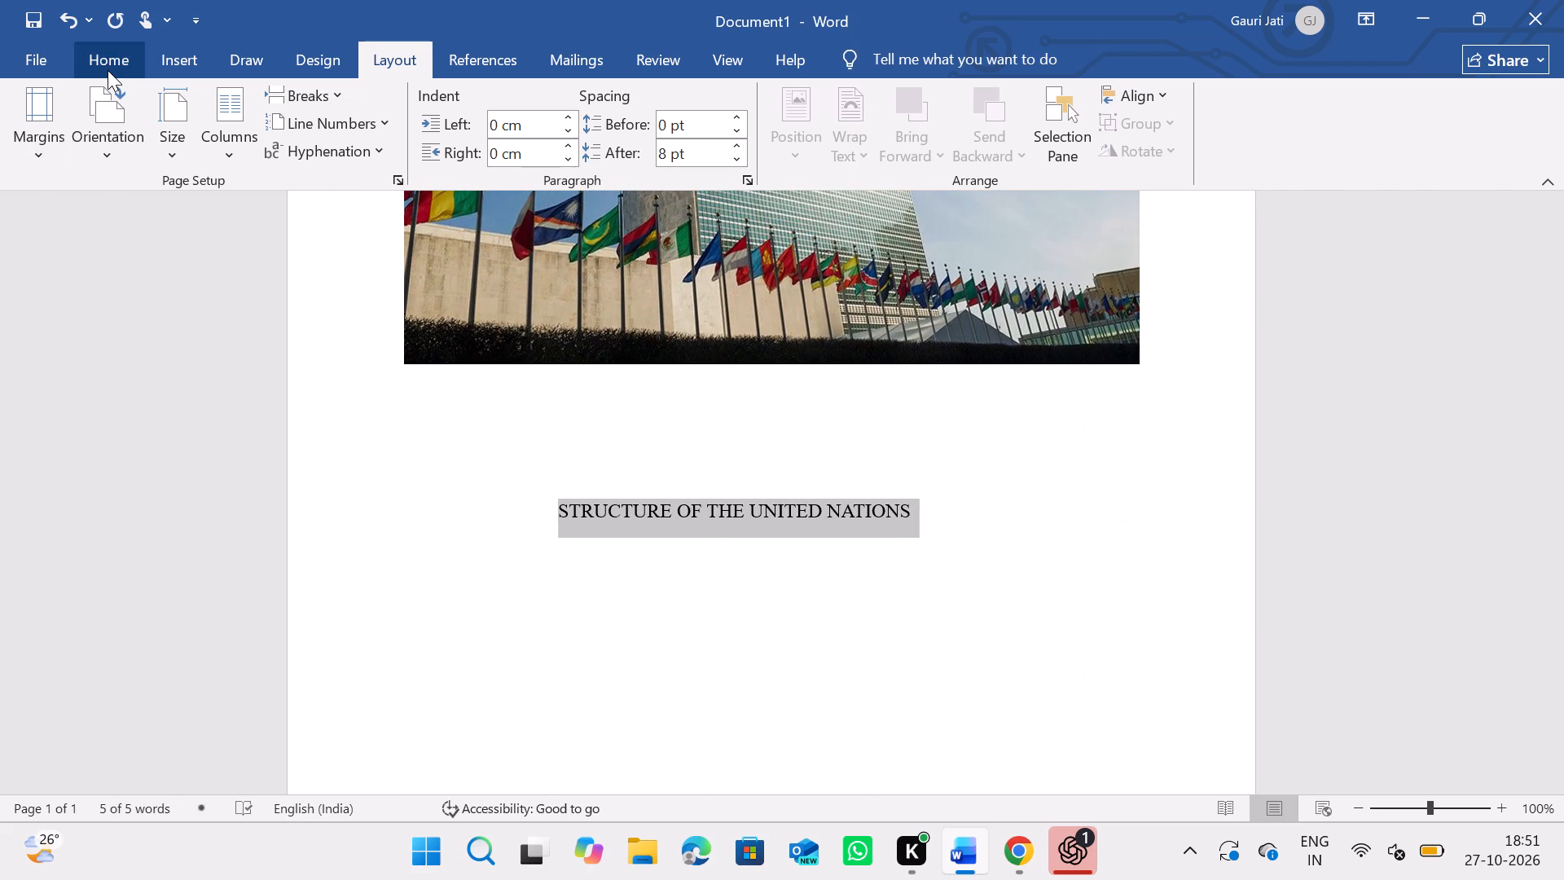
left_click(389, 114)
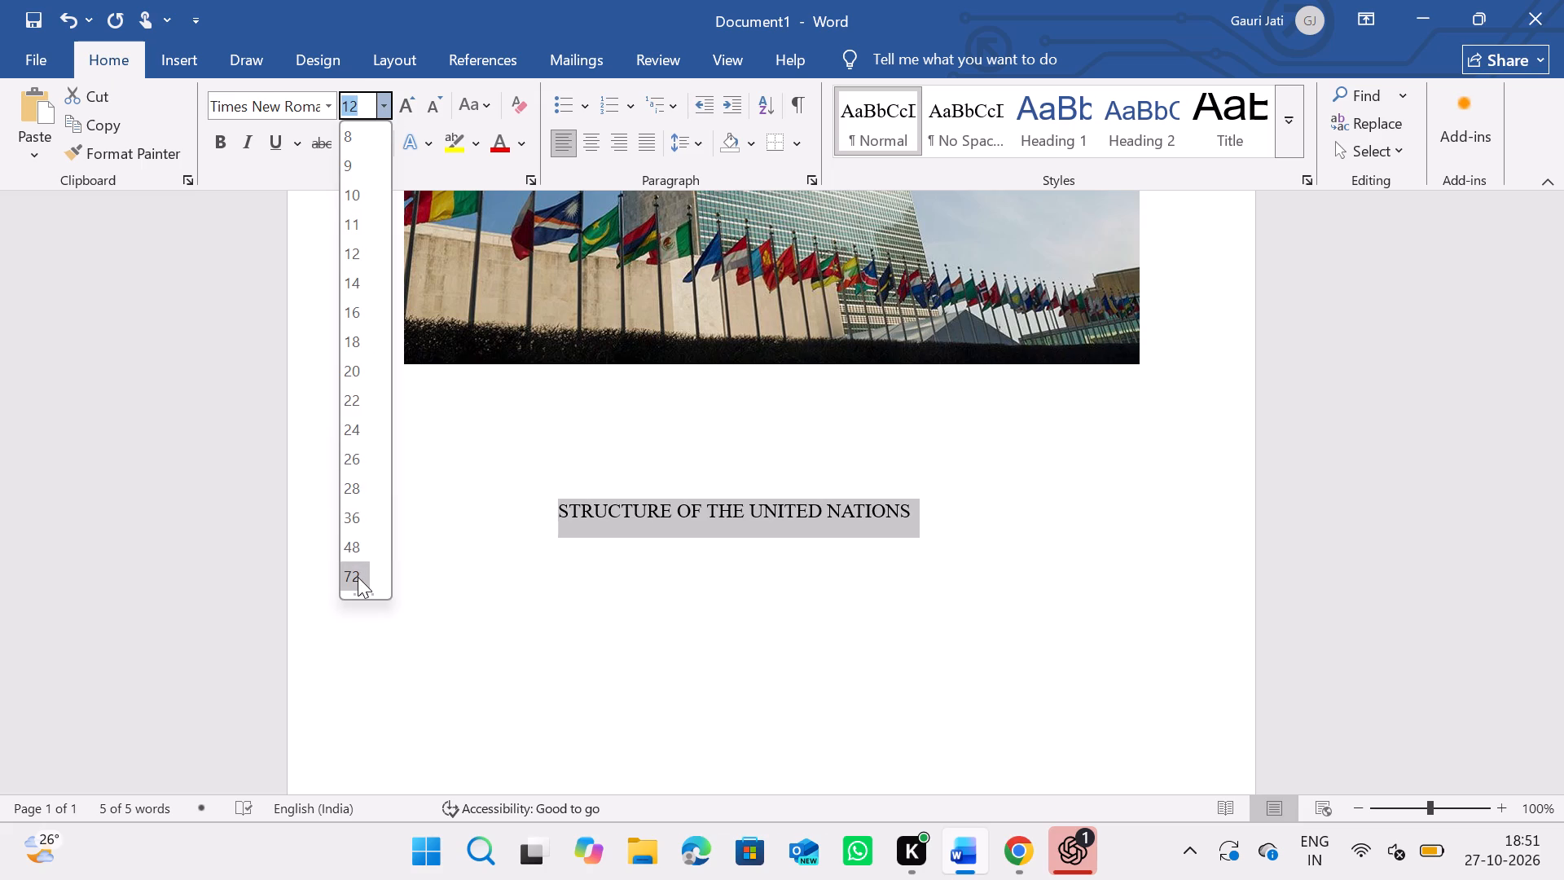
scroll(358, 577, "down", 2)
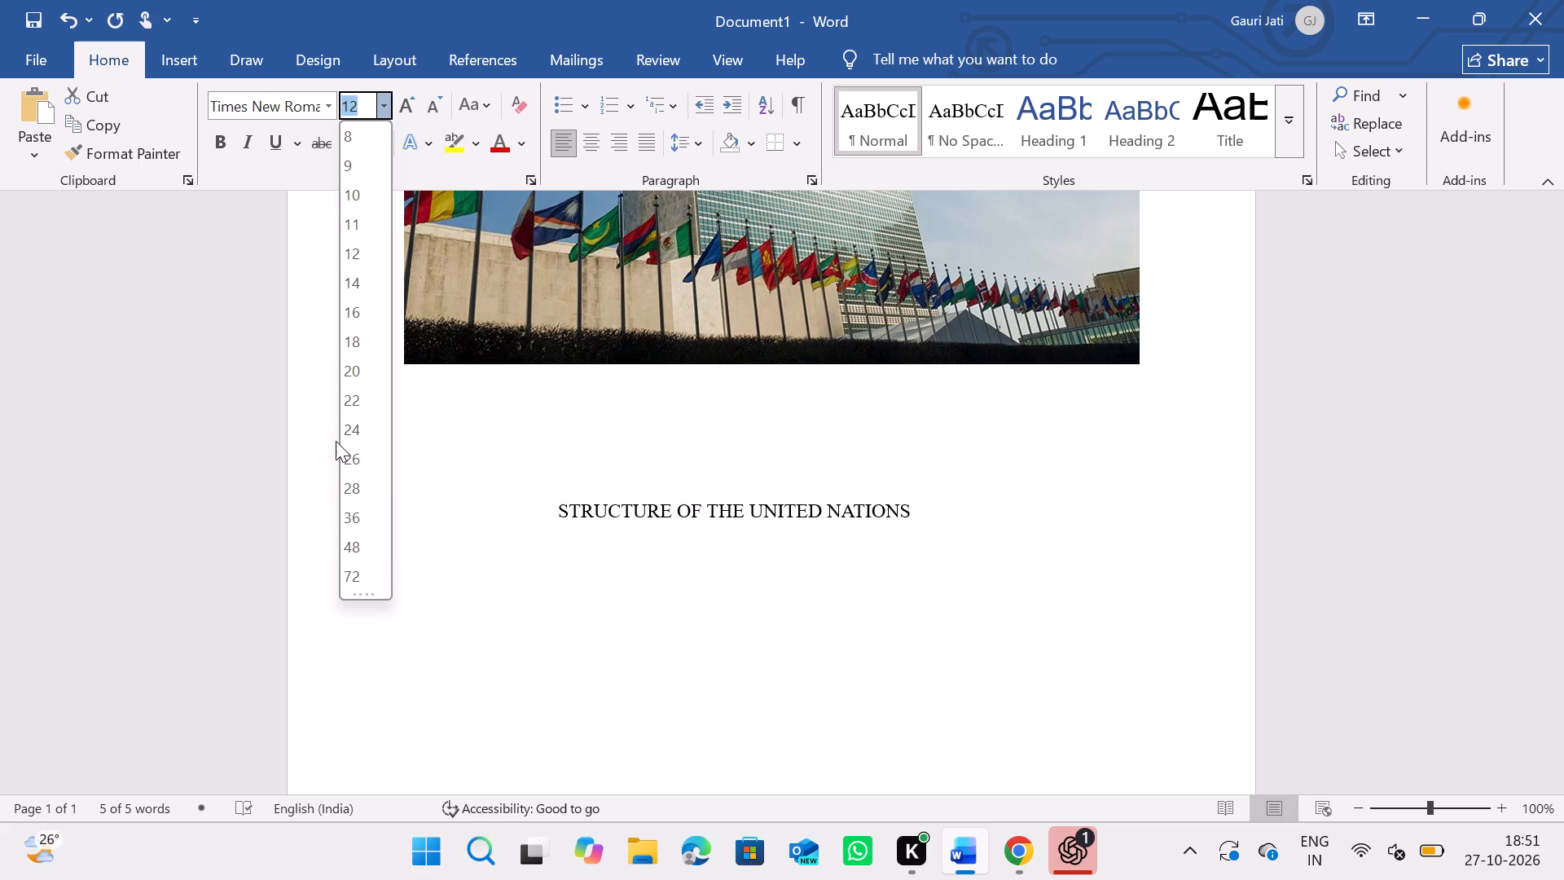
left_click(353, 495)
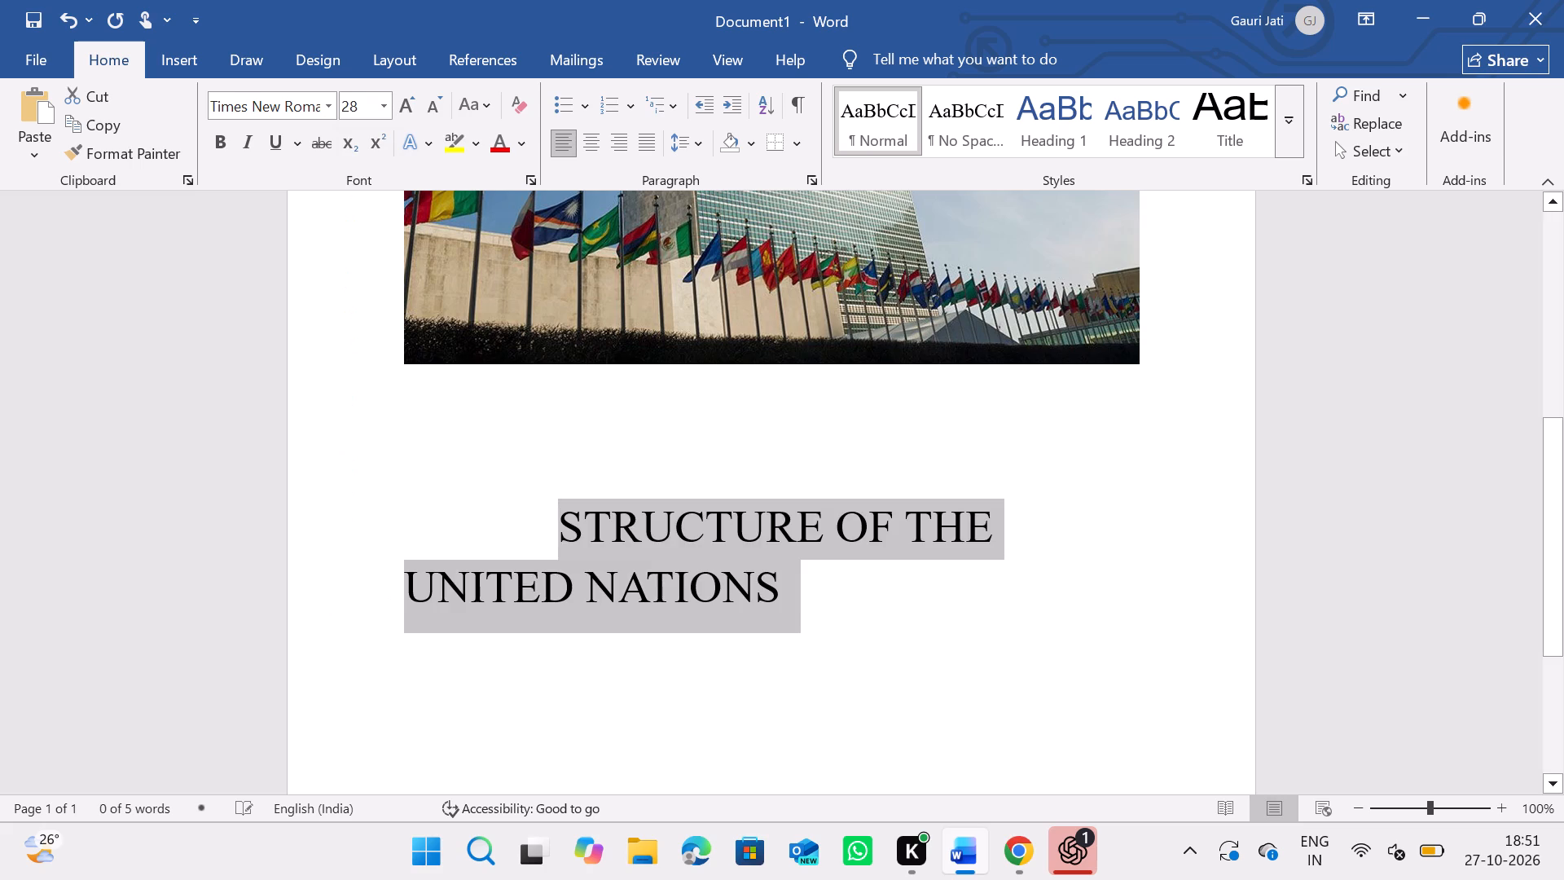
Replace the space between THE and UNITED in the title with two spaces.
left_click(501, 498)
left_click(405, 584)
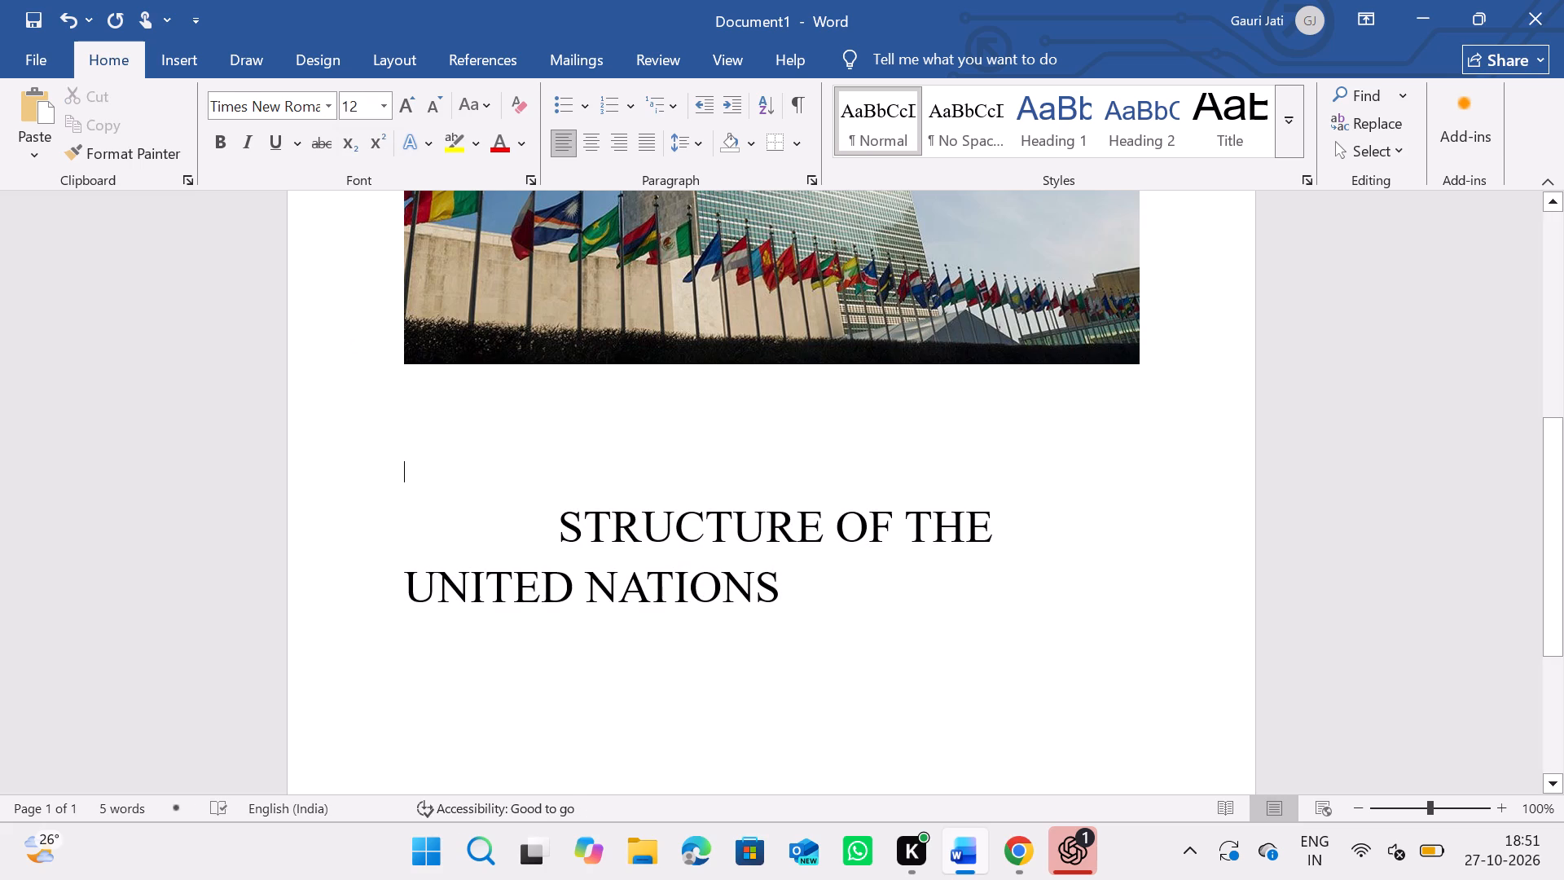
key("BackSpace")
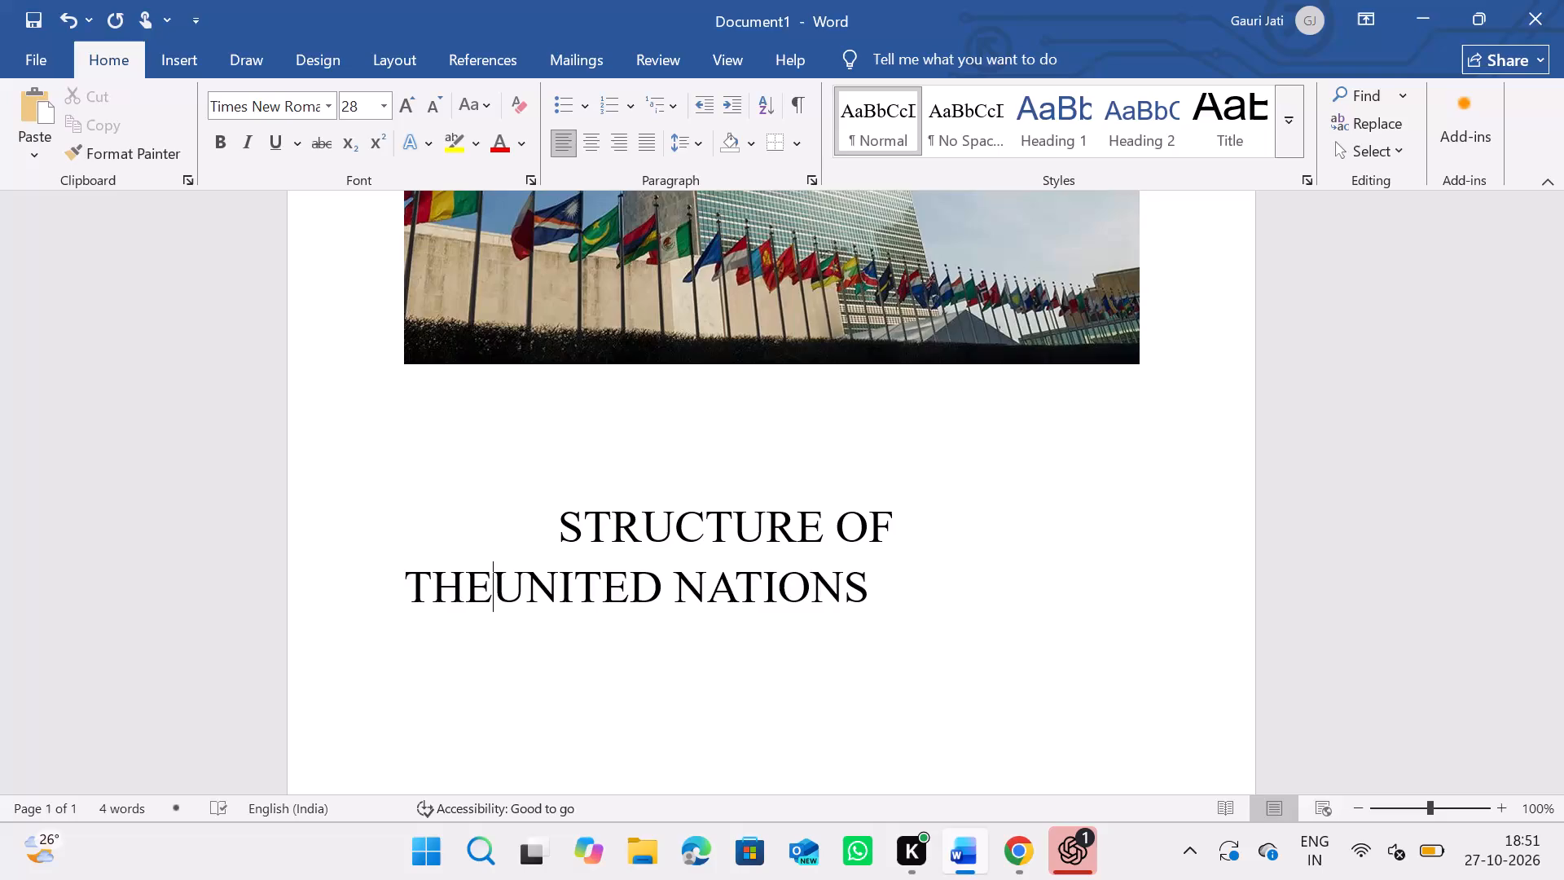
key("space")
key("space")
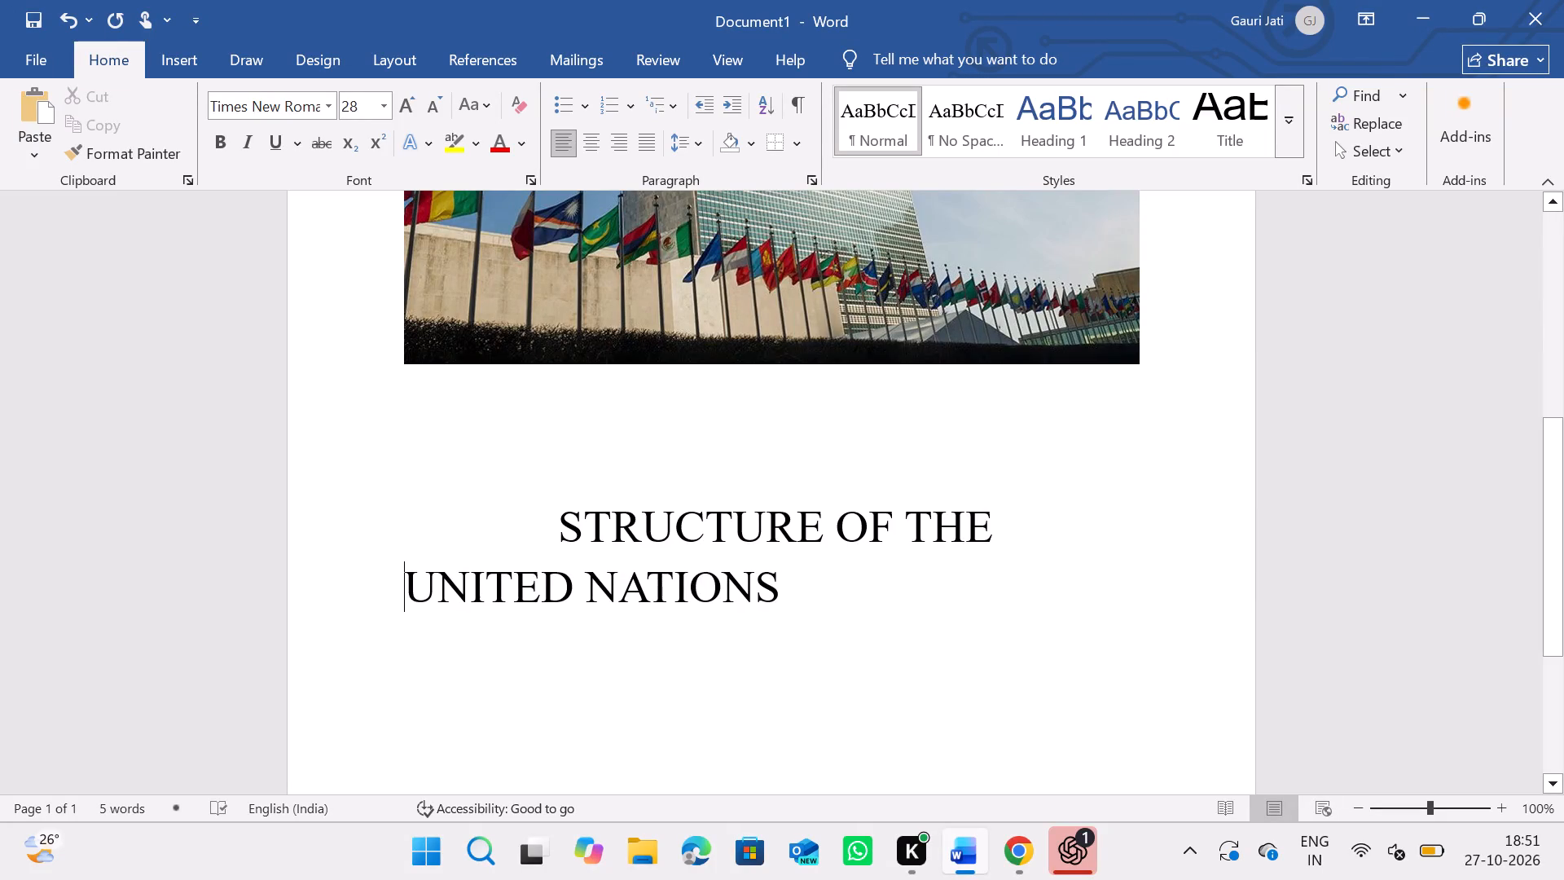
Set the whole title STRUCTURE OF THE UNITED NATIONS below the picture to font size 18.
left_click(380, 98)
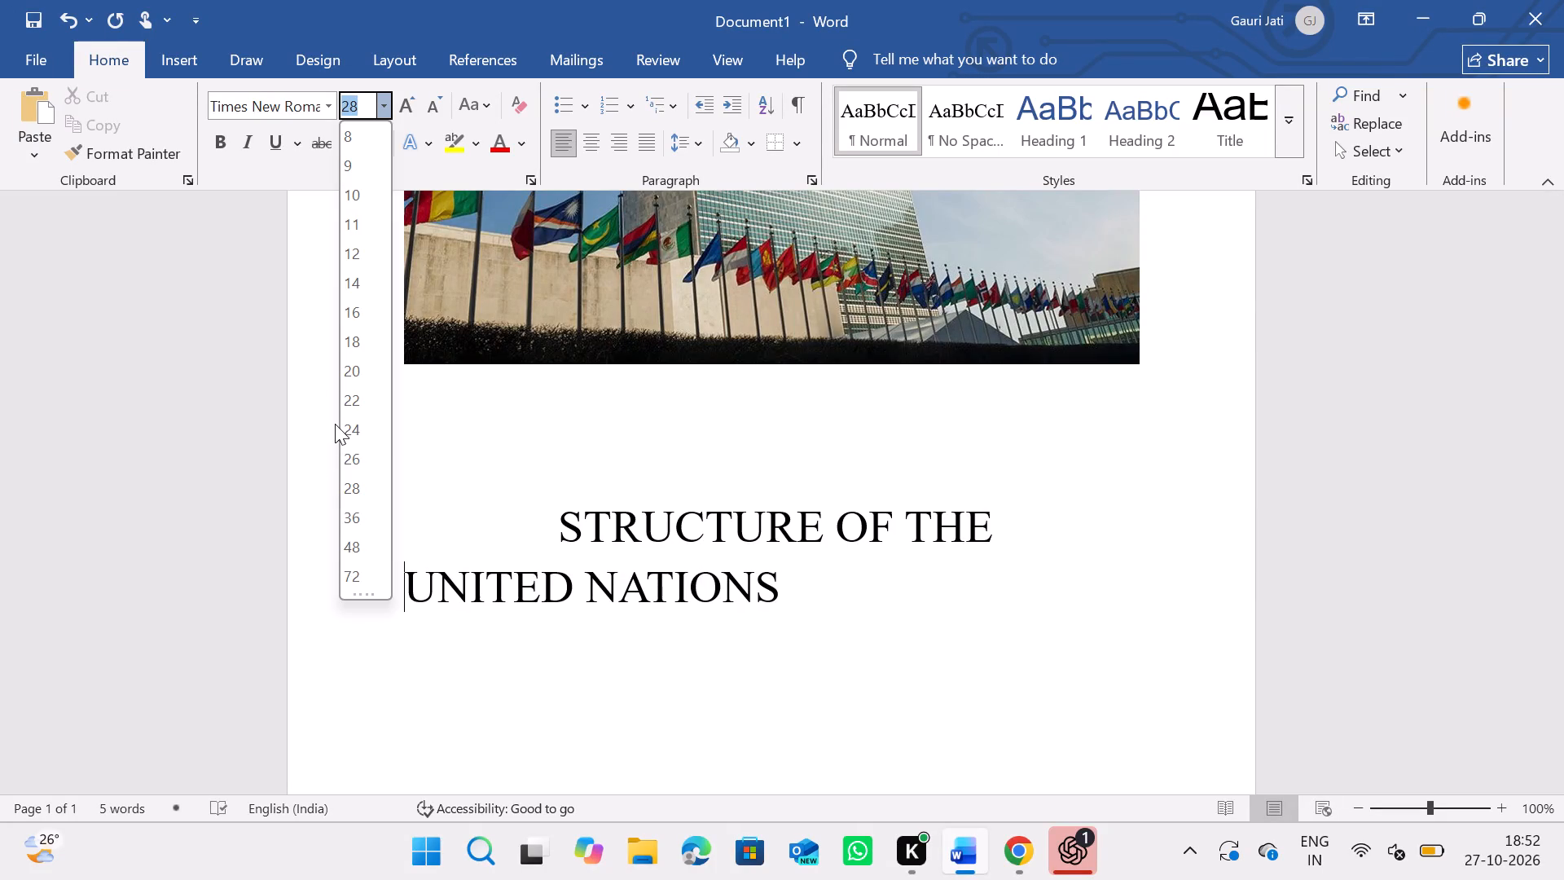
left_click(358, 426)
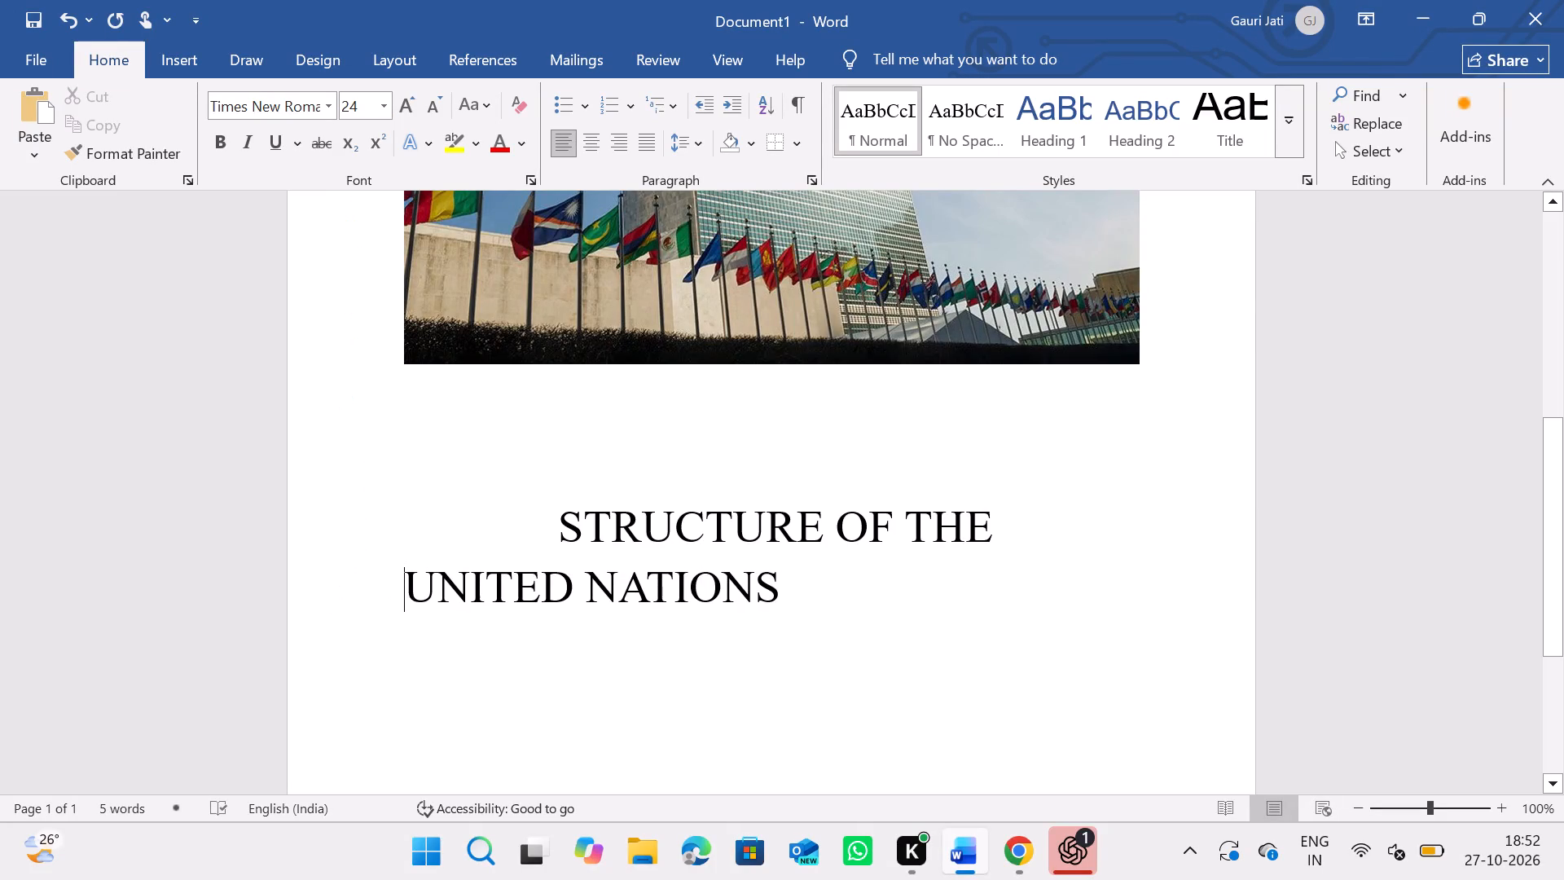
left_click_drag(557, 521, 773, 643)
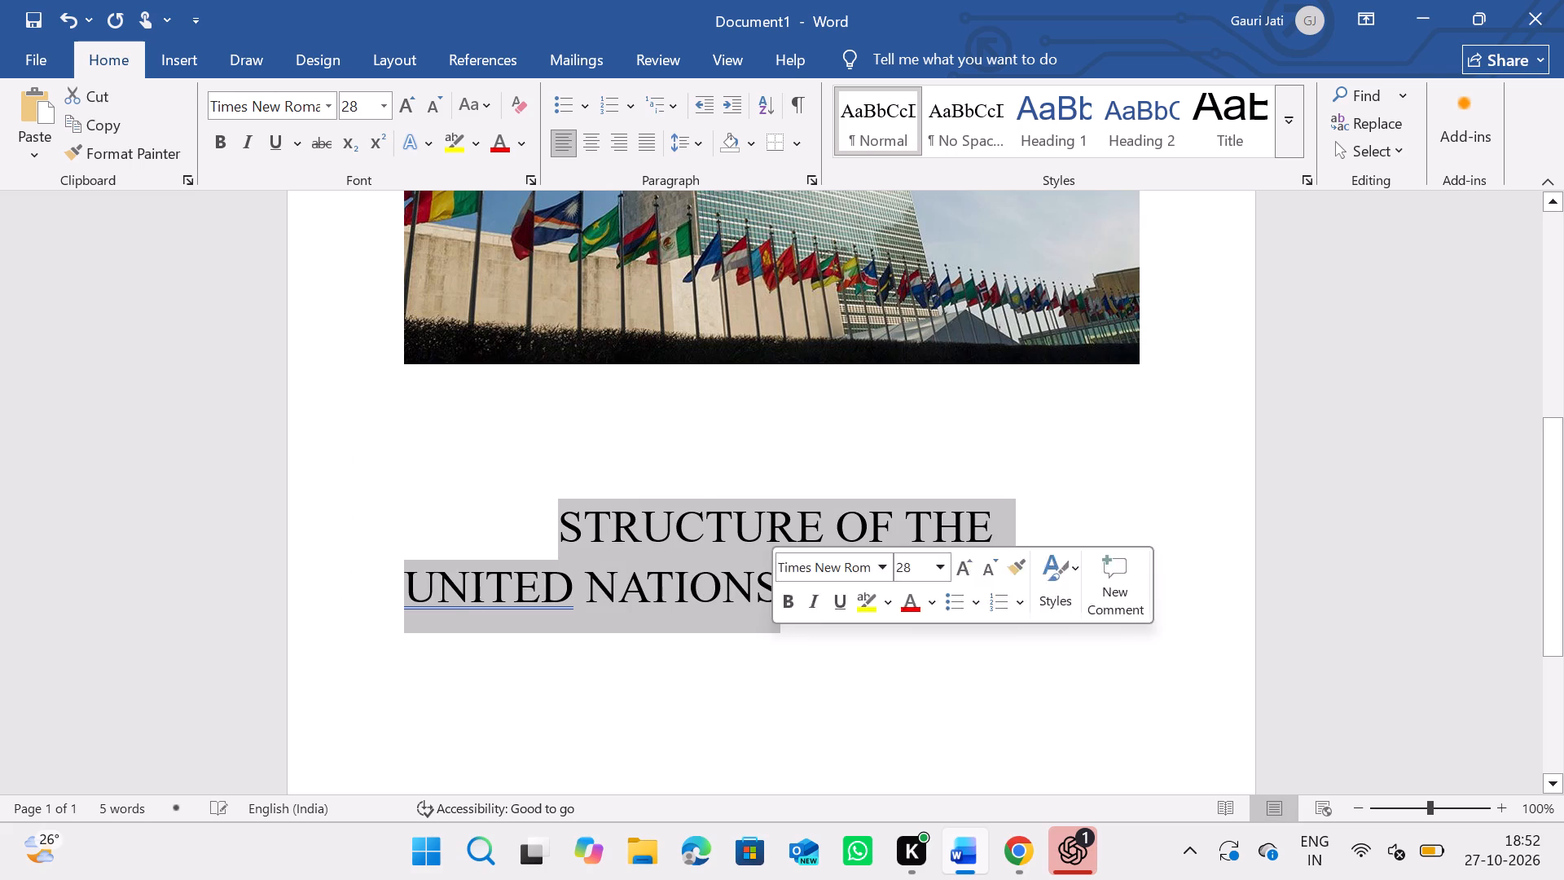
left_click(380, 104)
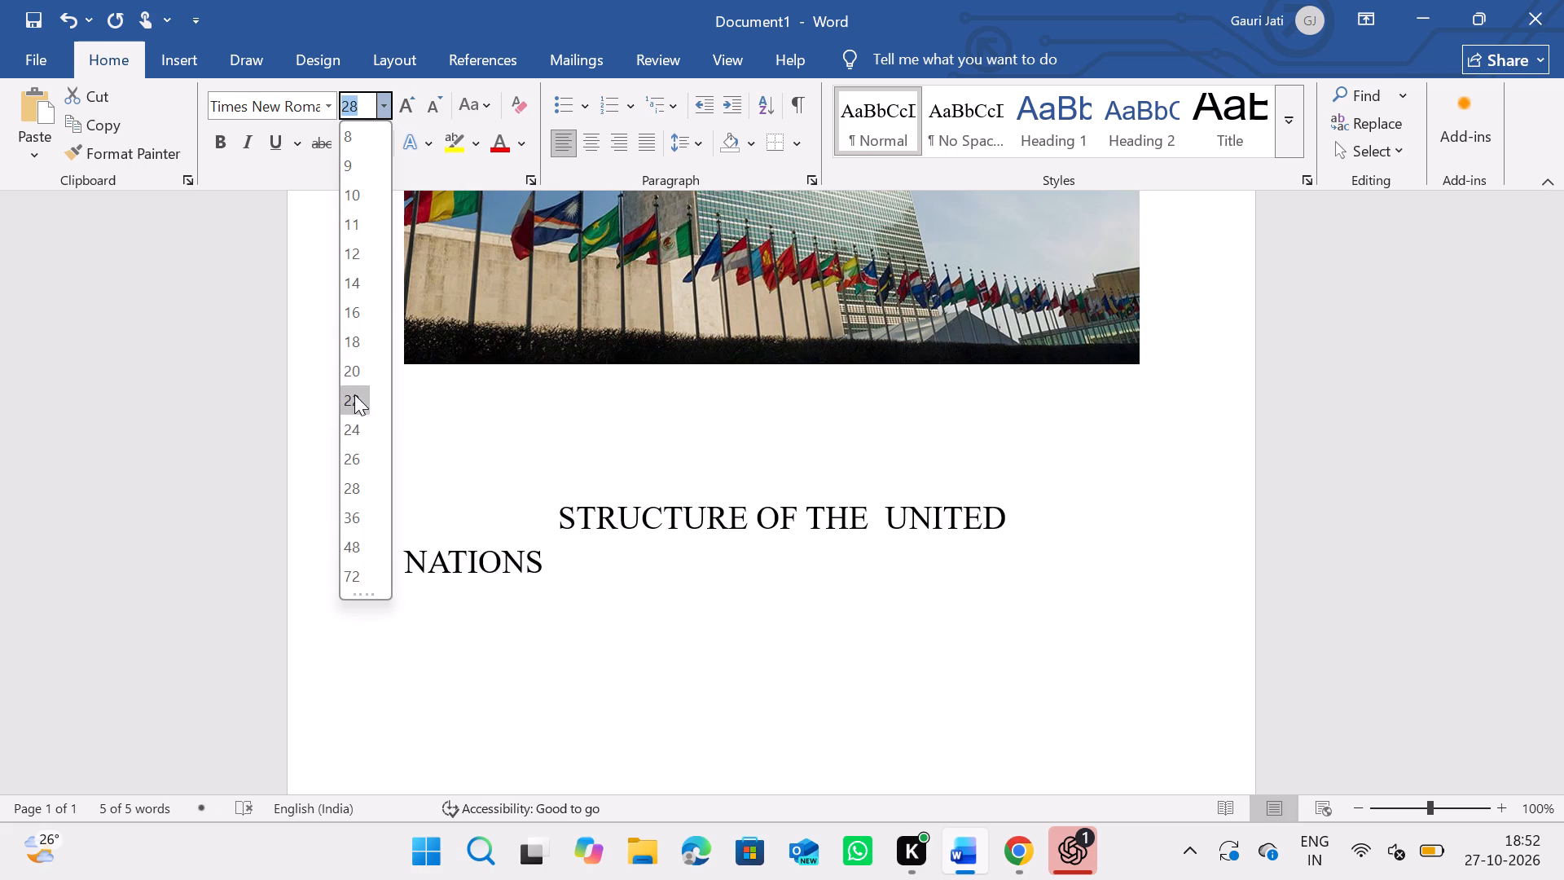
left_click(354, 327)
left_click(830, 657)
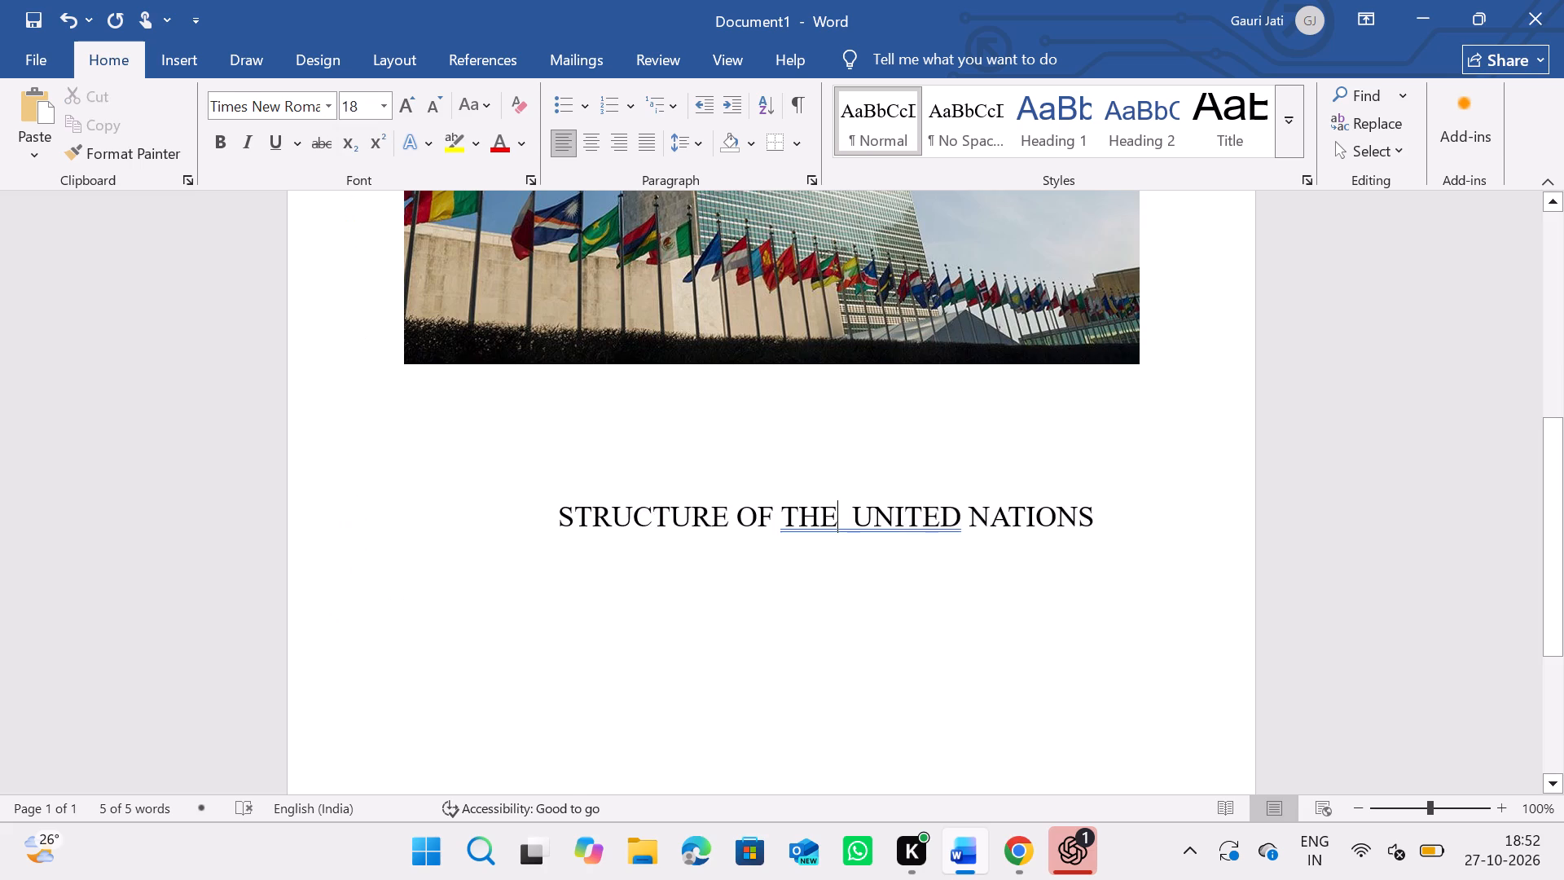
scroll(830, 657, "up", 2)
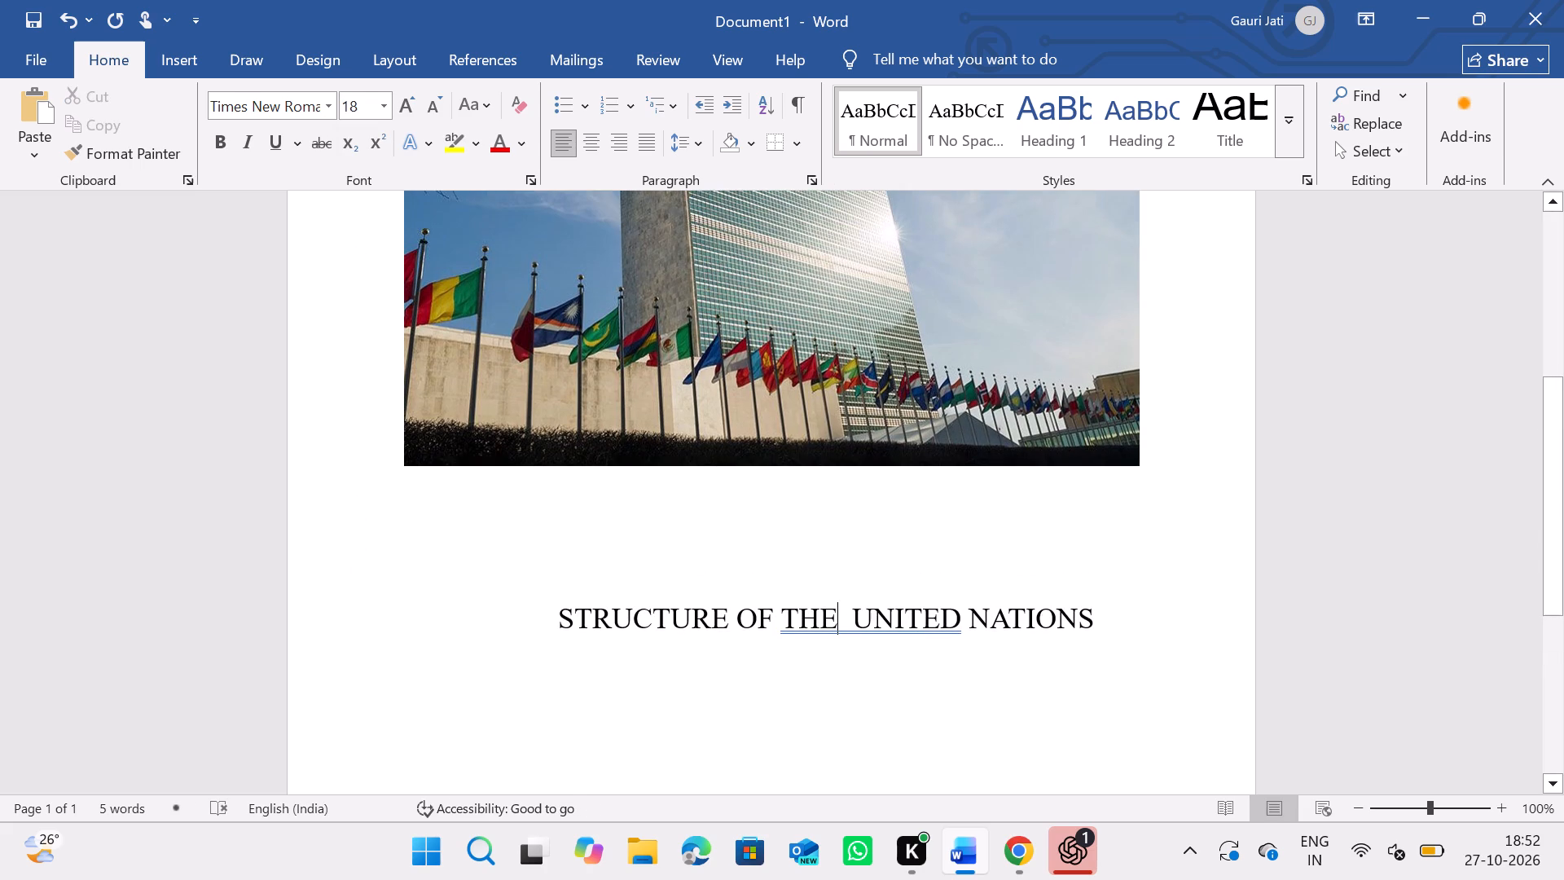
Replace the indent before the title STRUCTURE OF THE UNITED NATIONS with 15 spaces to roughly centre it below the picture.
left_click(562, 622)
key("BackSpace")
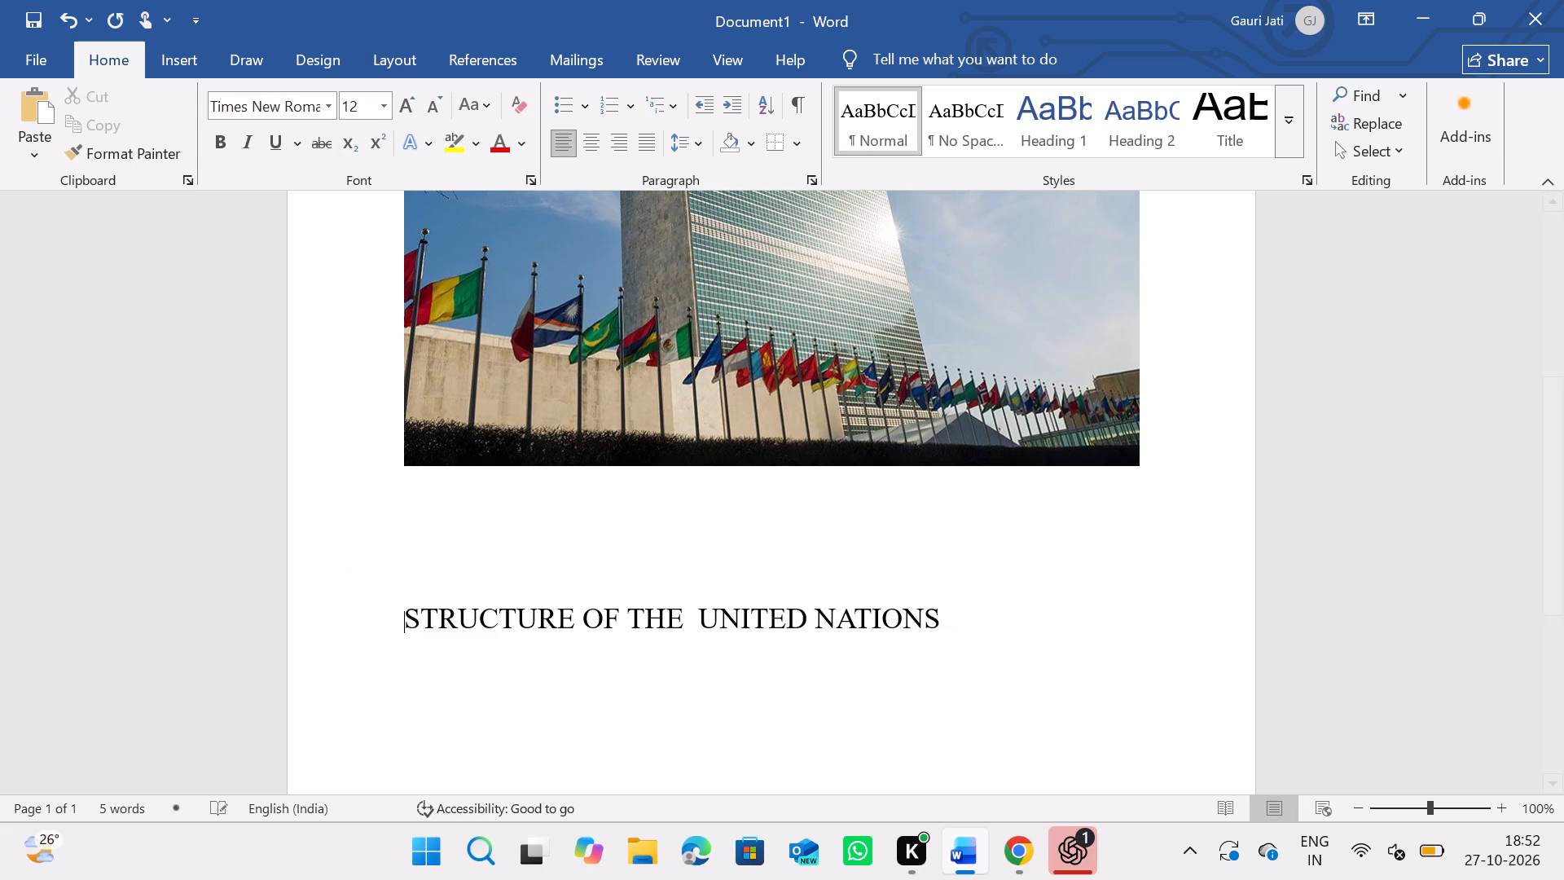
key("space")
key("space")
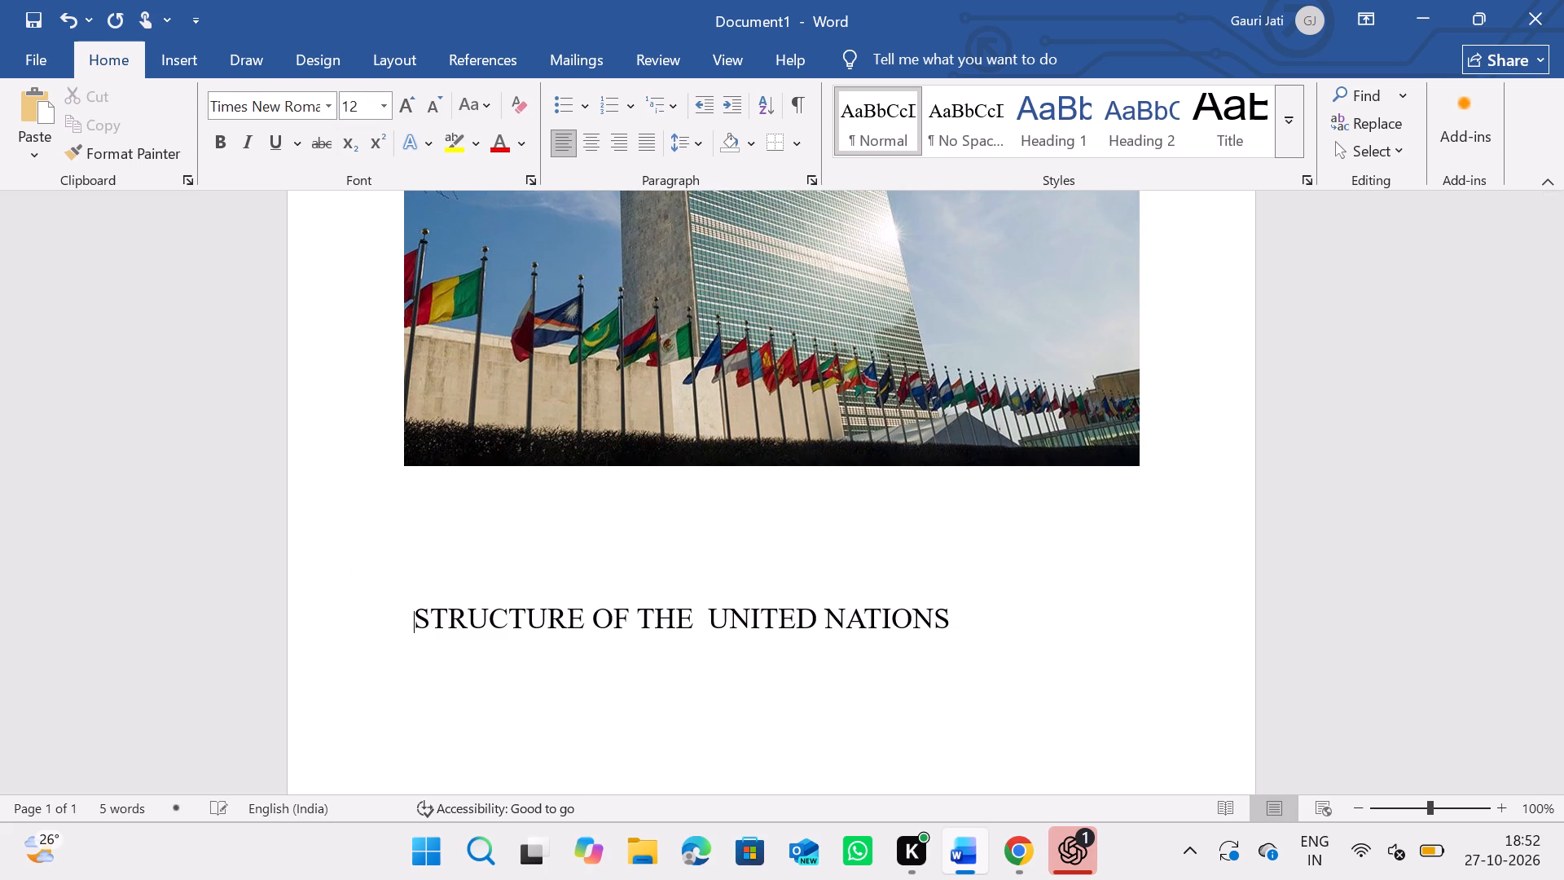
key("space")
key("space")
key("space")
key("space")
key("space")
key("space")
key("space")
key("space")
key("space")
key("space")
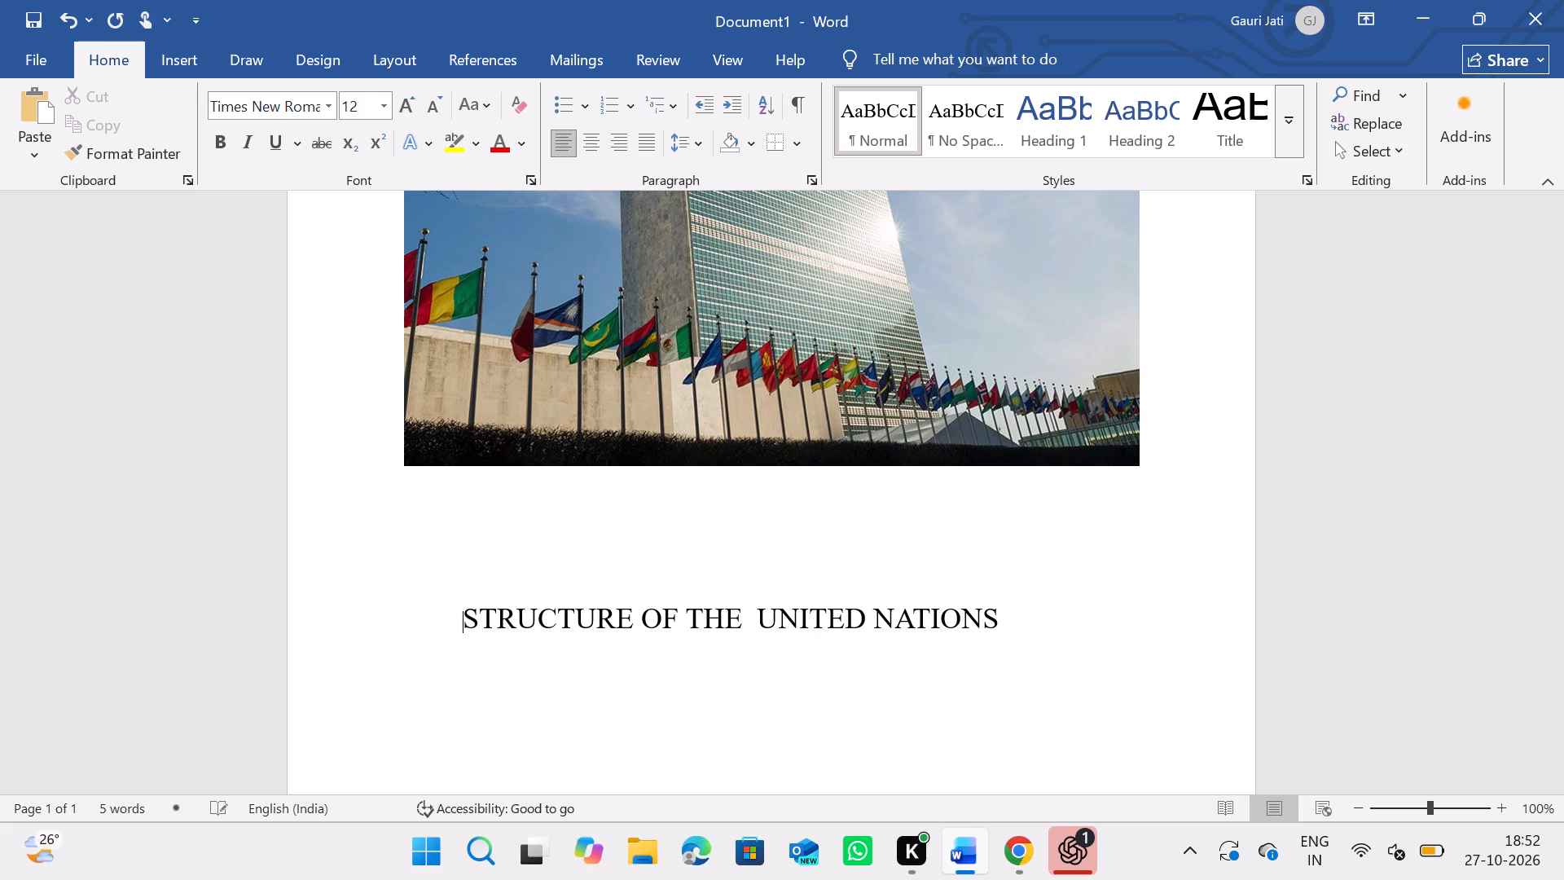
key("space")
key("space")
key("space")
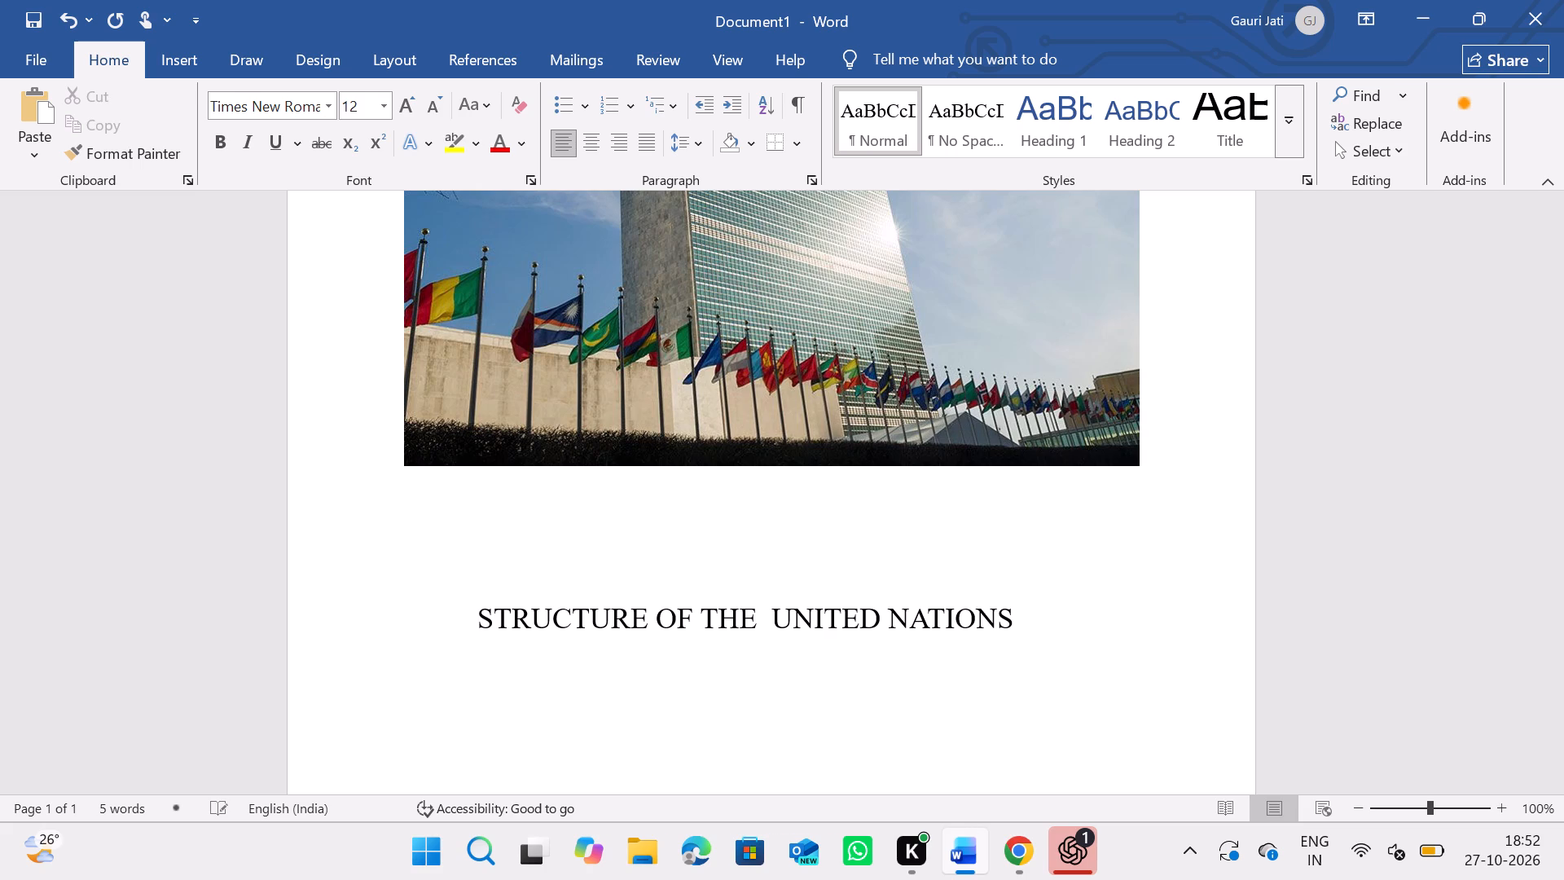
Make the whole title STRUCTURE OF THE UNITED NATIONS bold.
left_click_drag(480, 608, 995, 611)
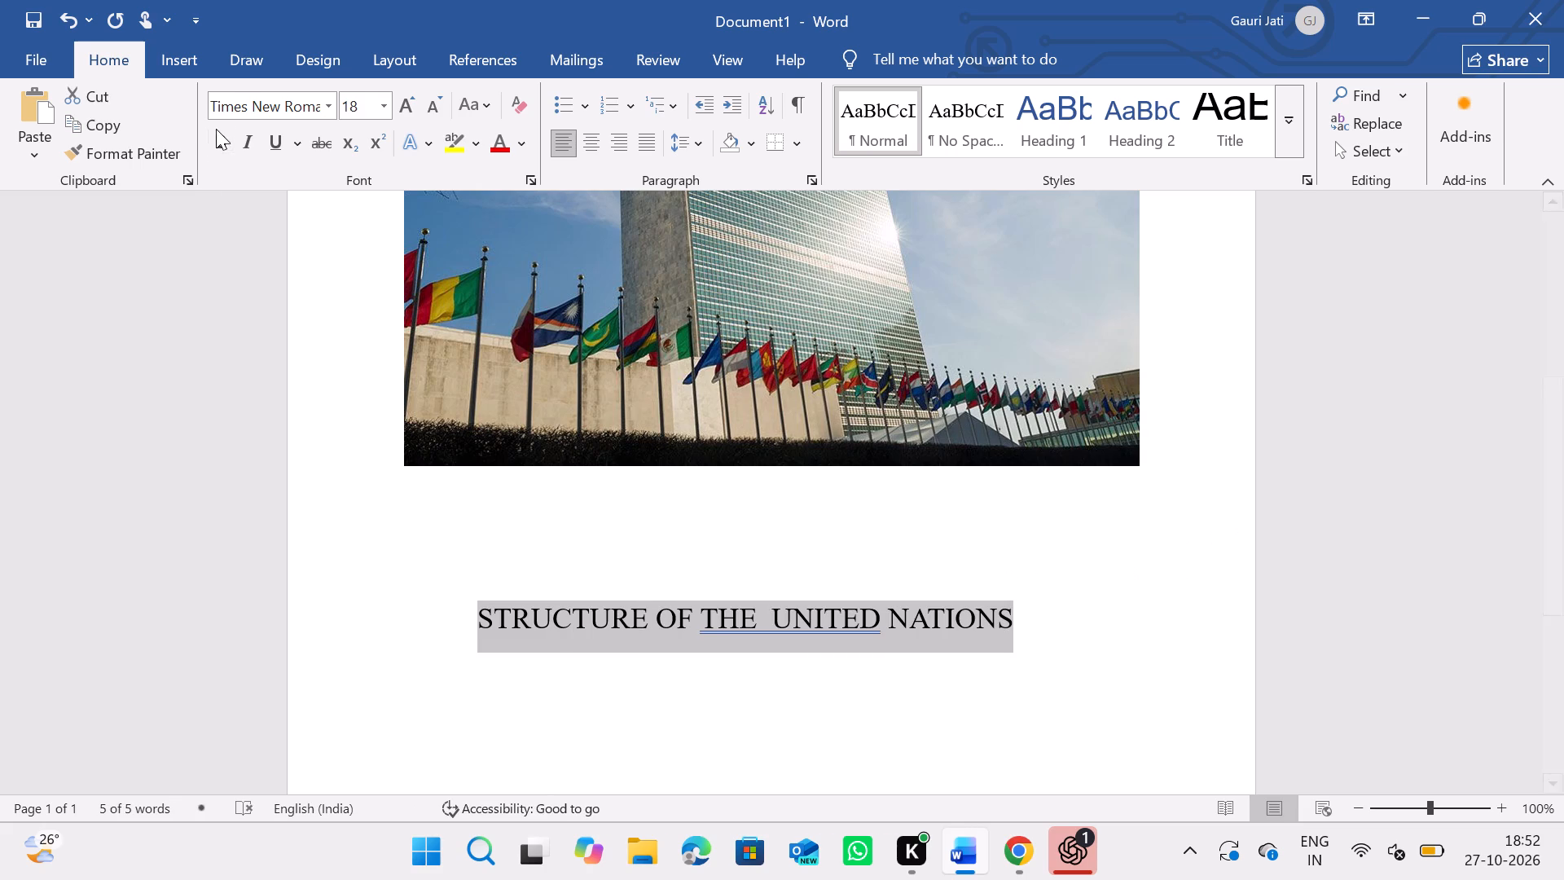
left_click(219, 136)
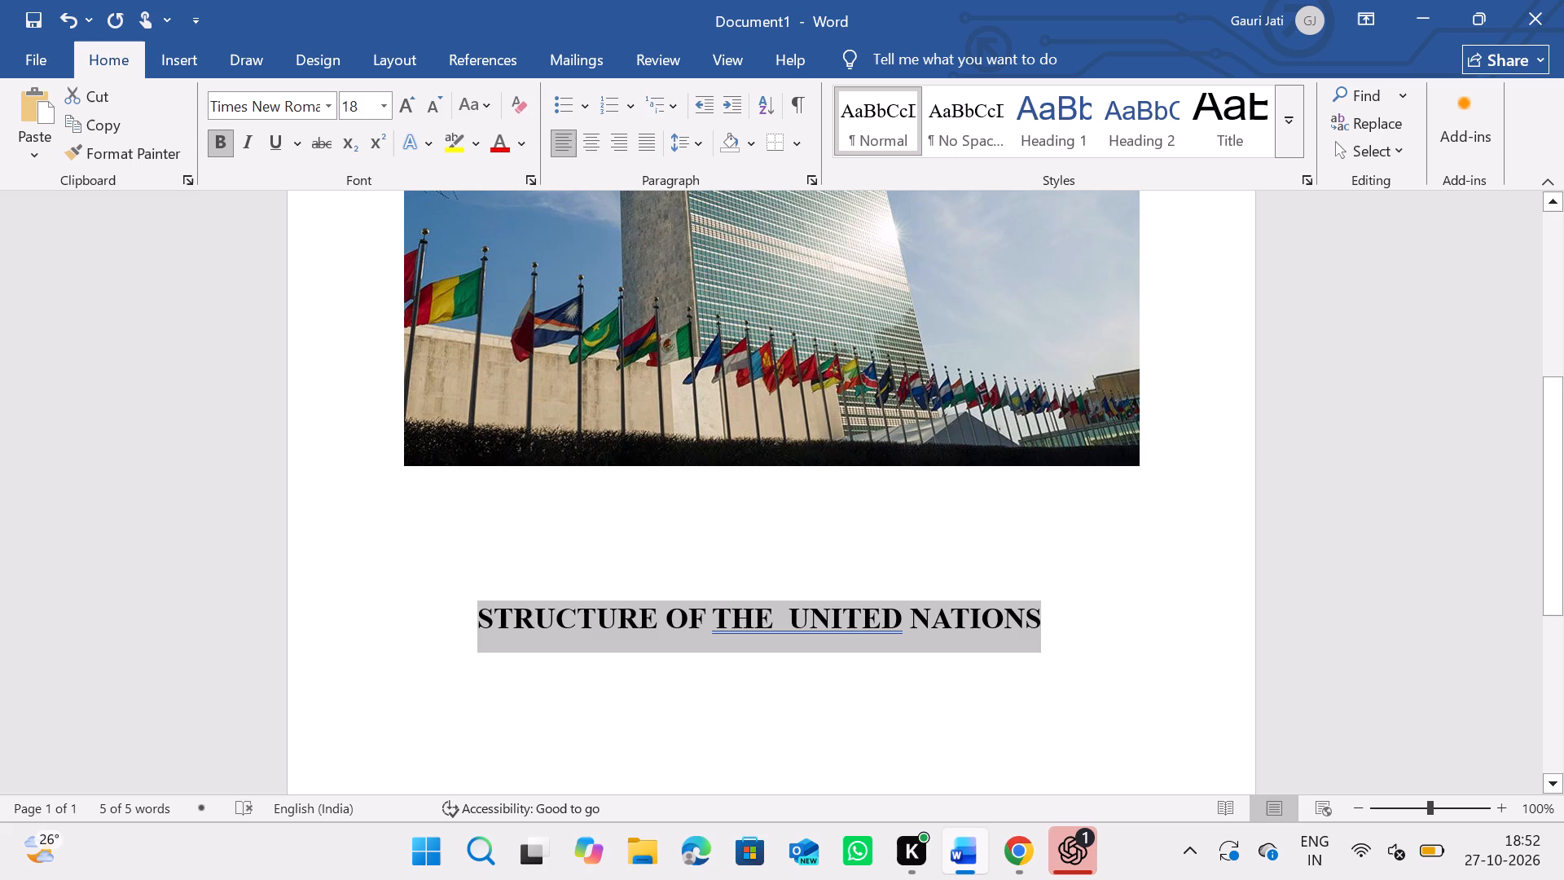
left_click(389, 569)
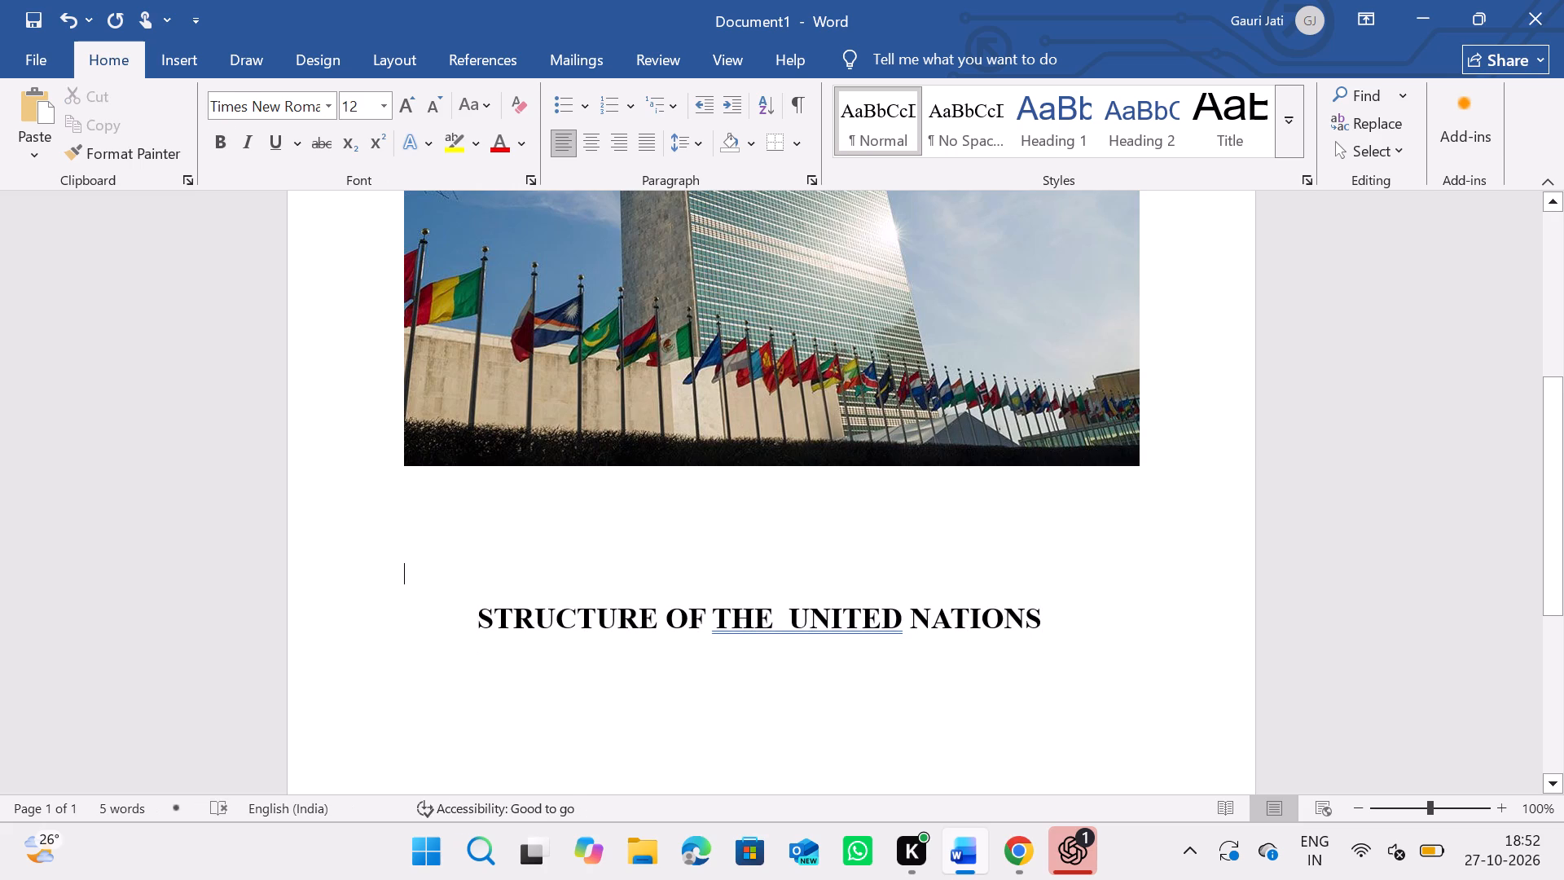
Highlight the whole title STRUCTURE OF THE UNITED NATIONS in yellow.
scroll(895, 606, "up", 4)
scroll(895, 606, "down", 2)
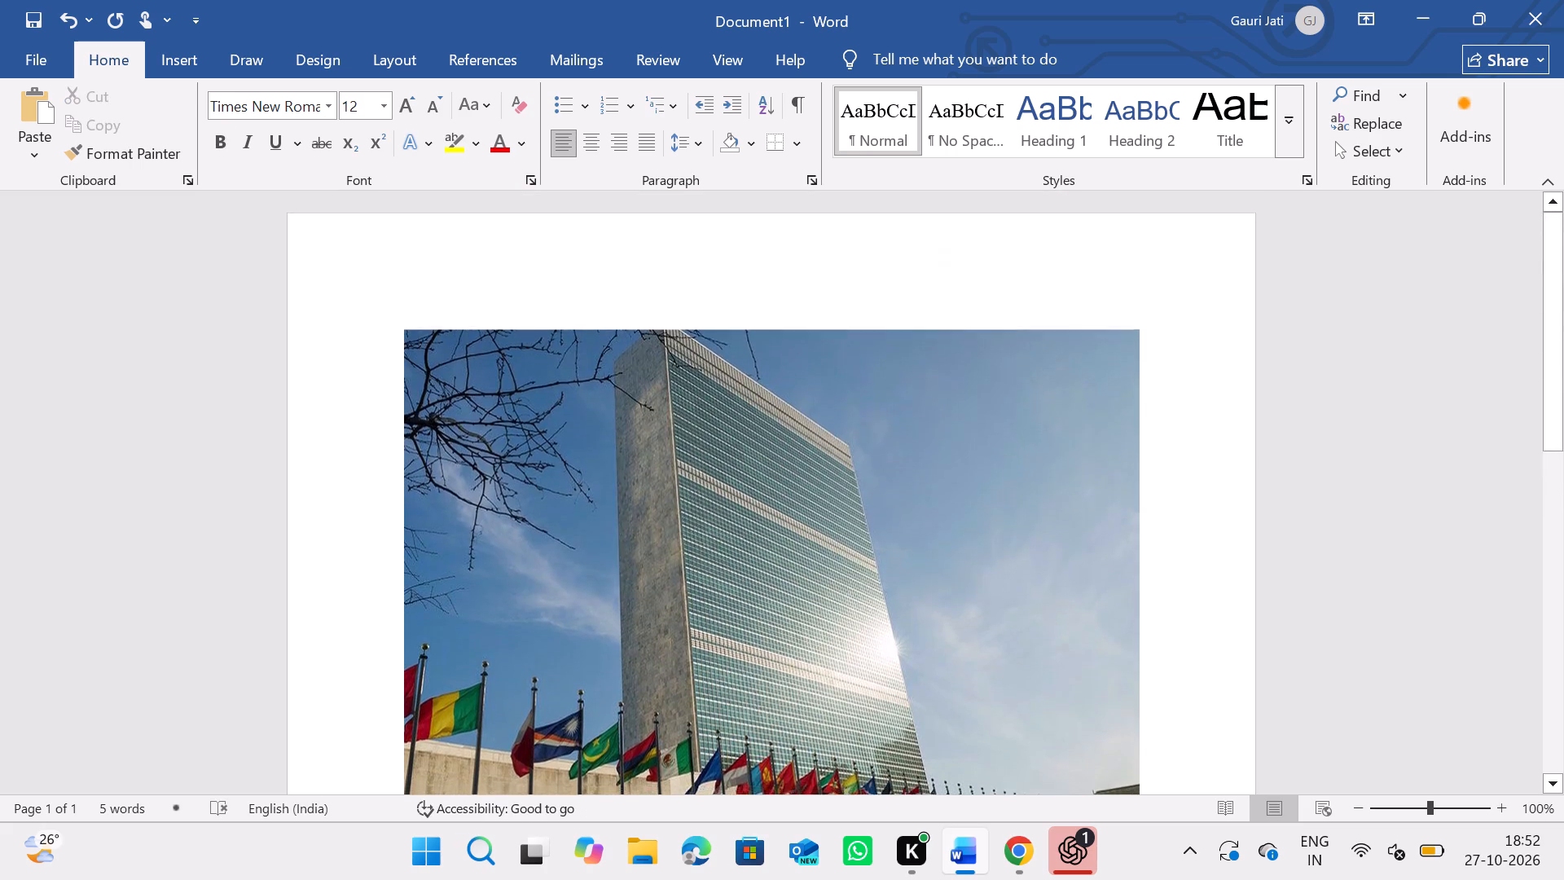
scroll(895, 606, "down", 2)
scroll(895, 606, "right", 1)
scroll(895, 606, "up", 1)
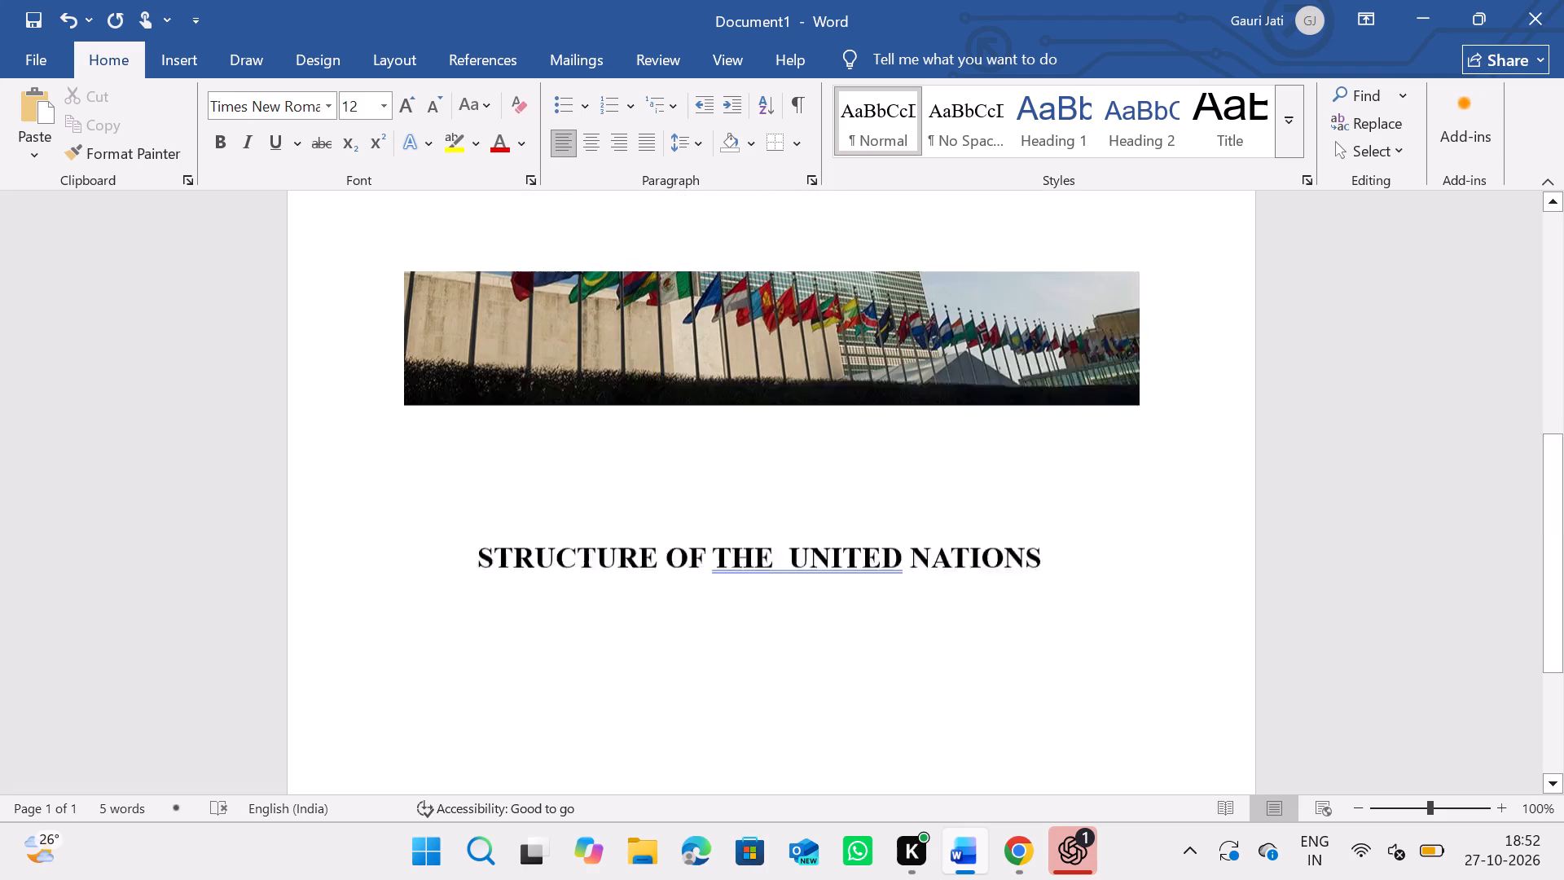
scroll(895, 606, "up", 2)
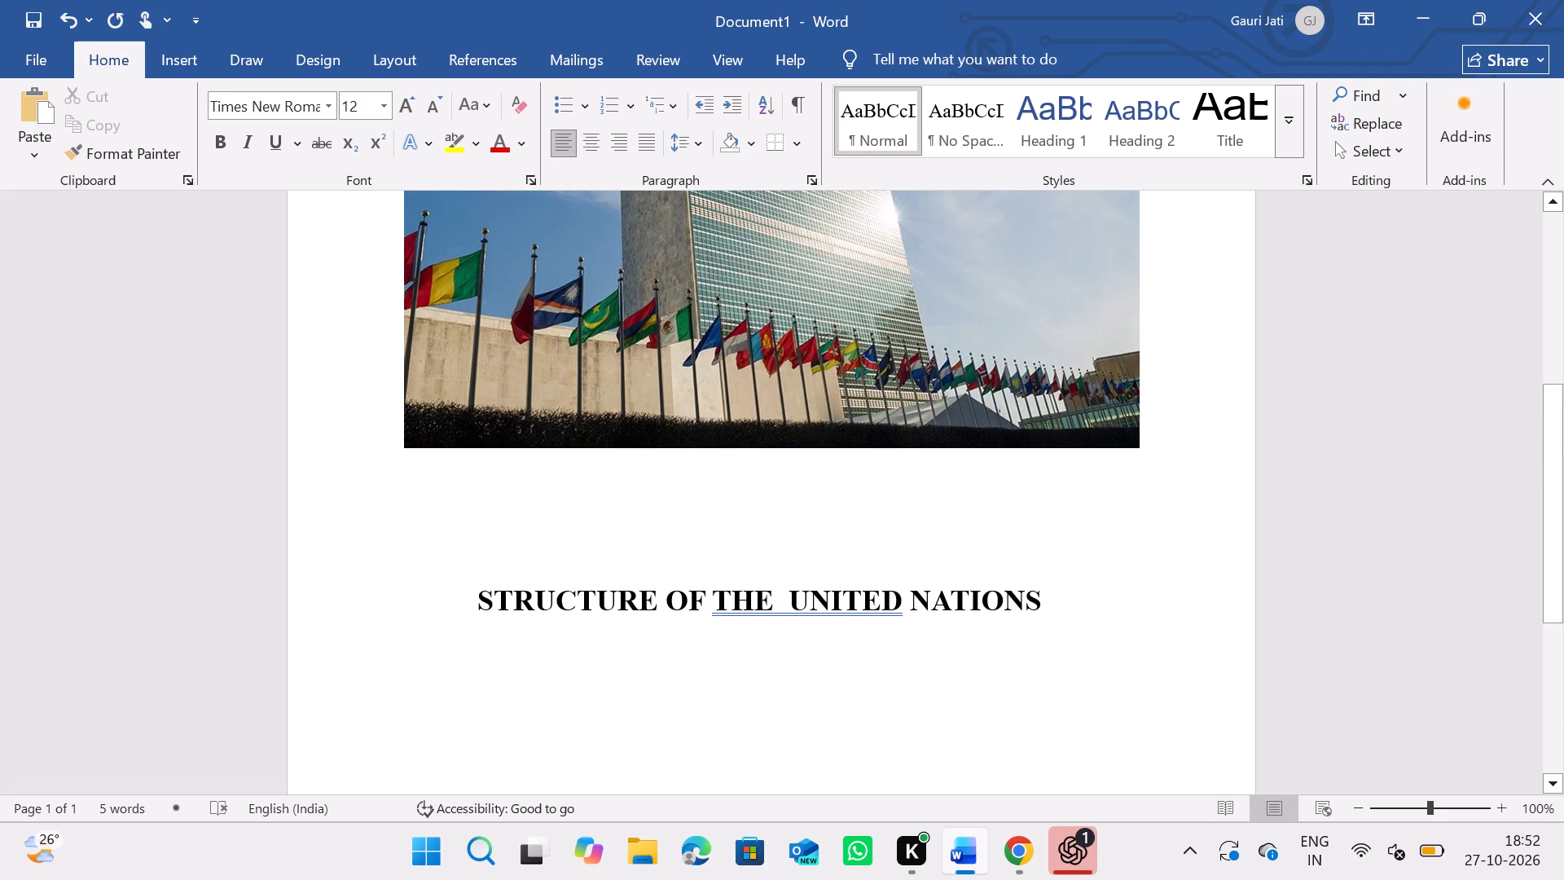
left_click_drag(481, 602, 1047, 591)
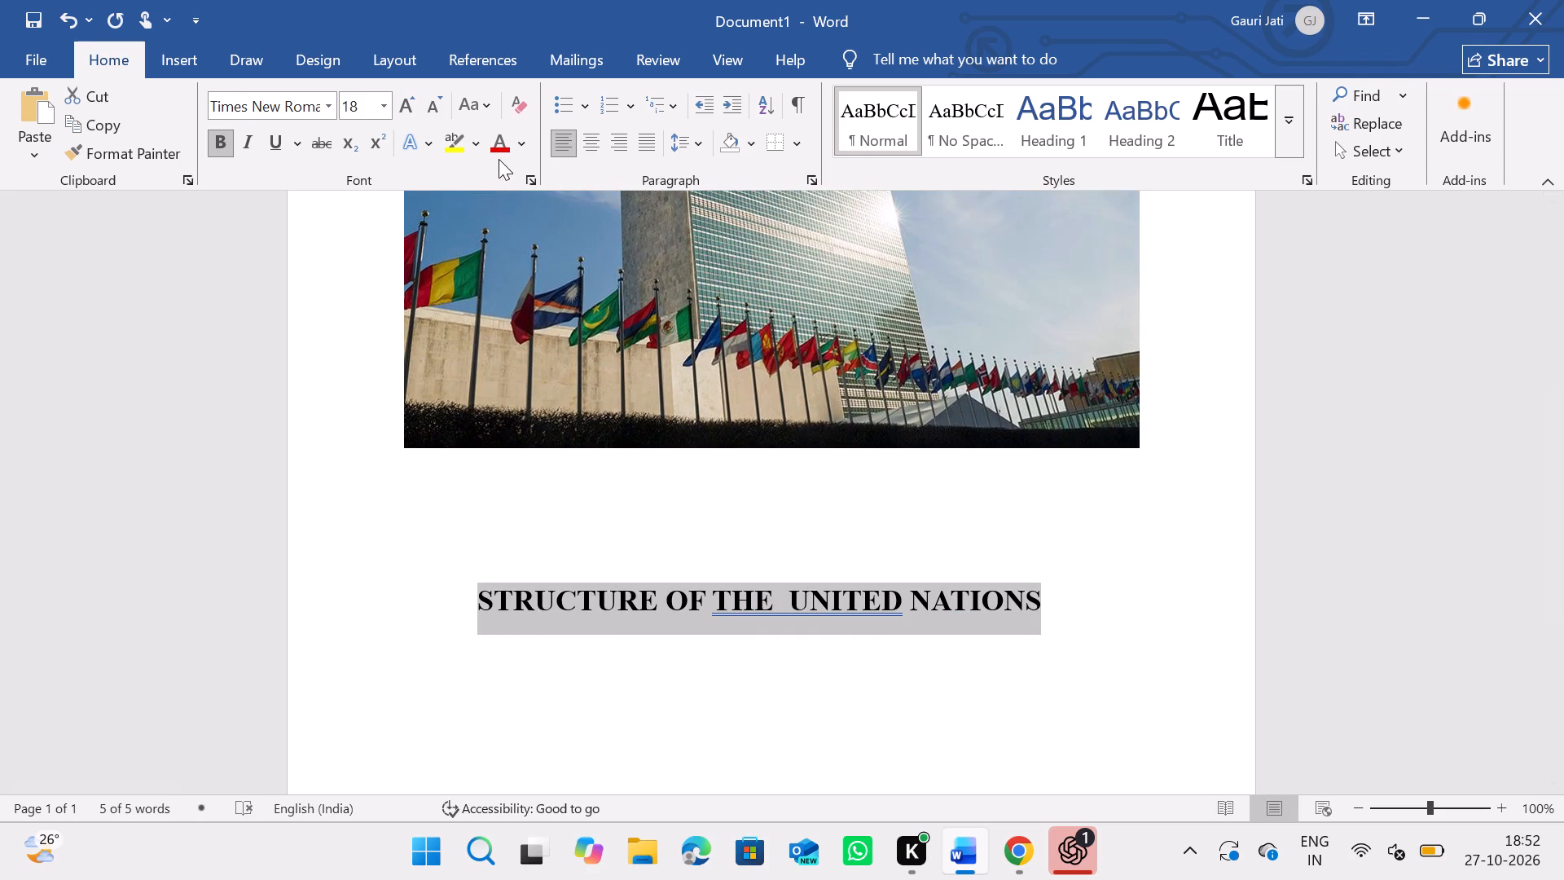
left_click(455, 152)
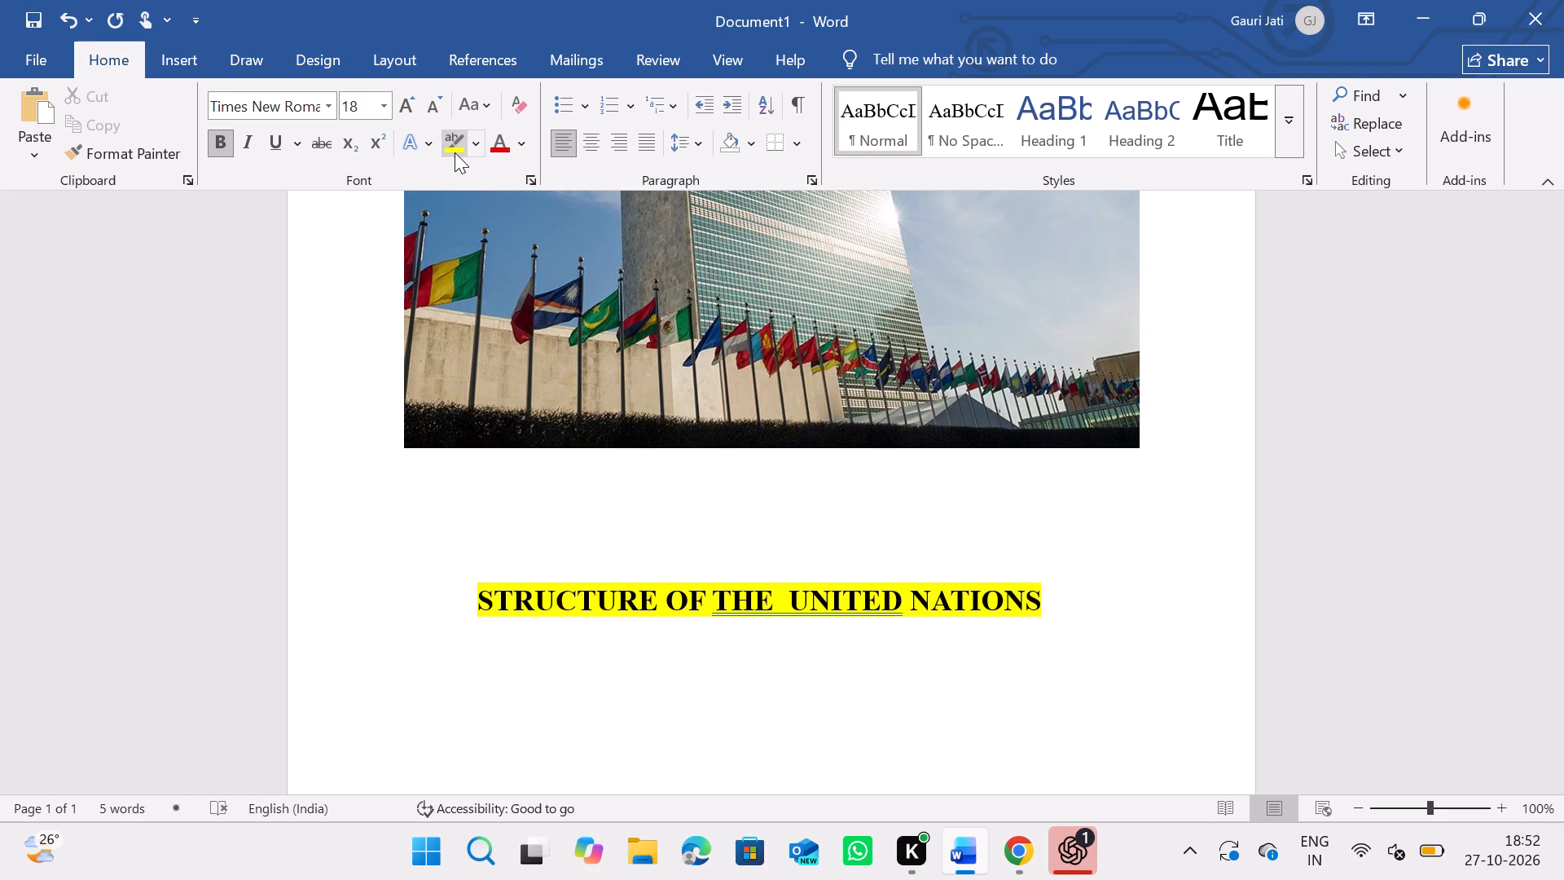
Change the highlight of the whole title STRUCTURE OF THE UNITED NATIONS to light grey.
left_click(473, 155)
left_click(569, 310)
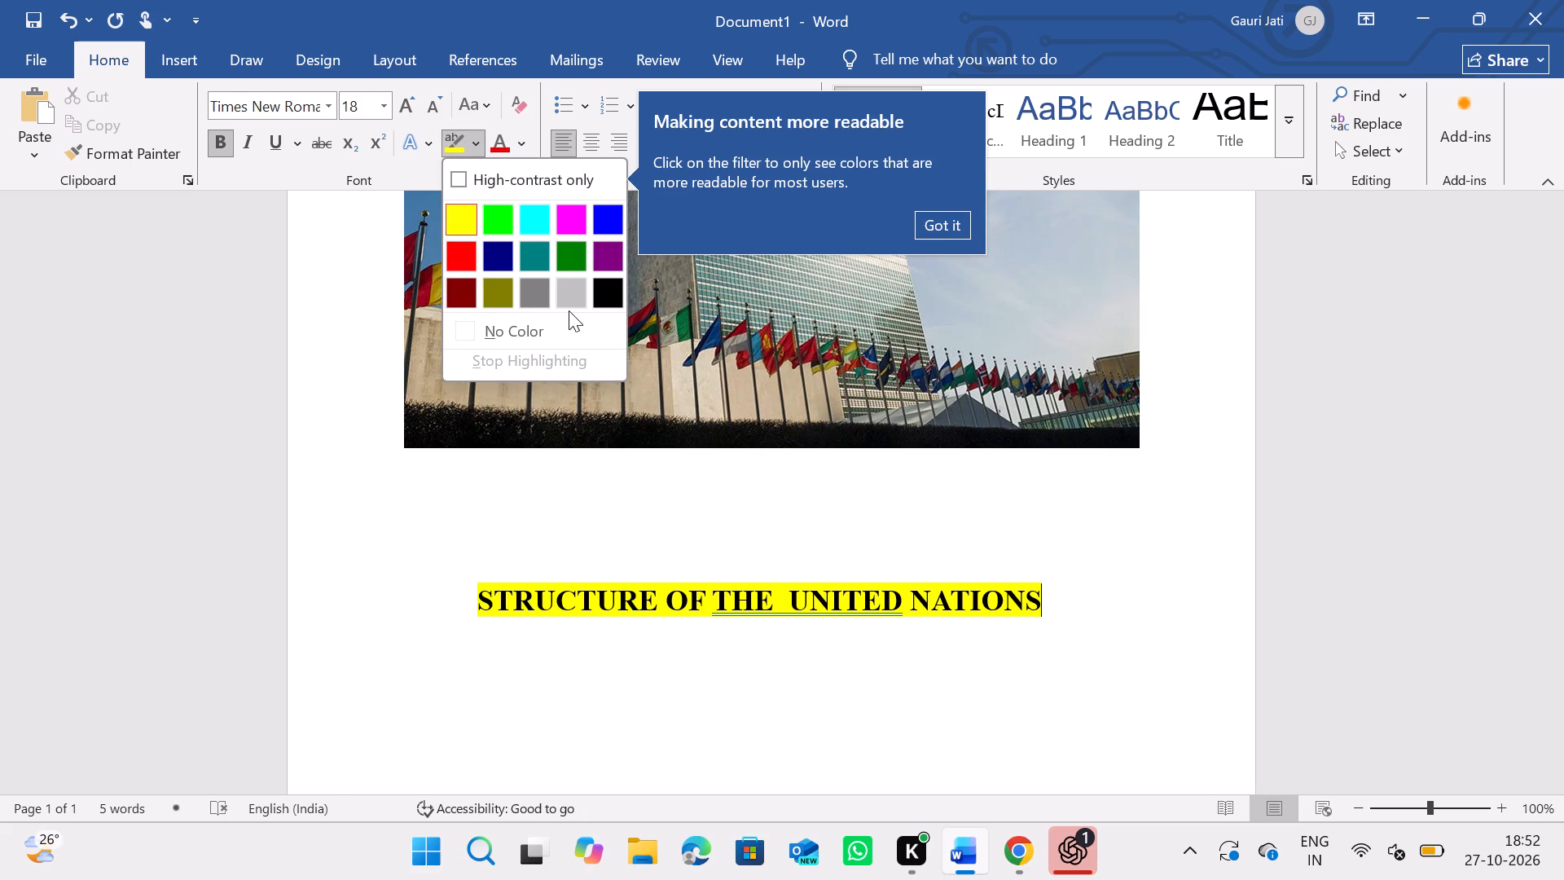
left_click_drag(569, 310, 565, 282)
left_click(565, 282)
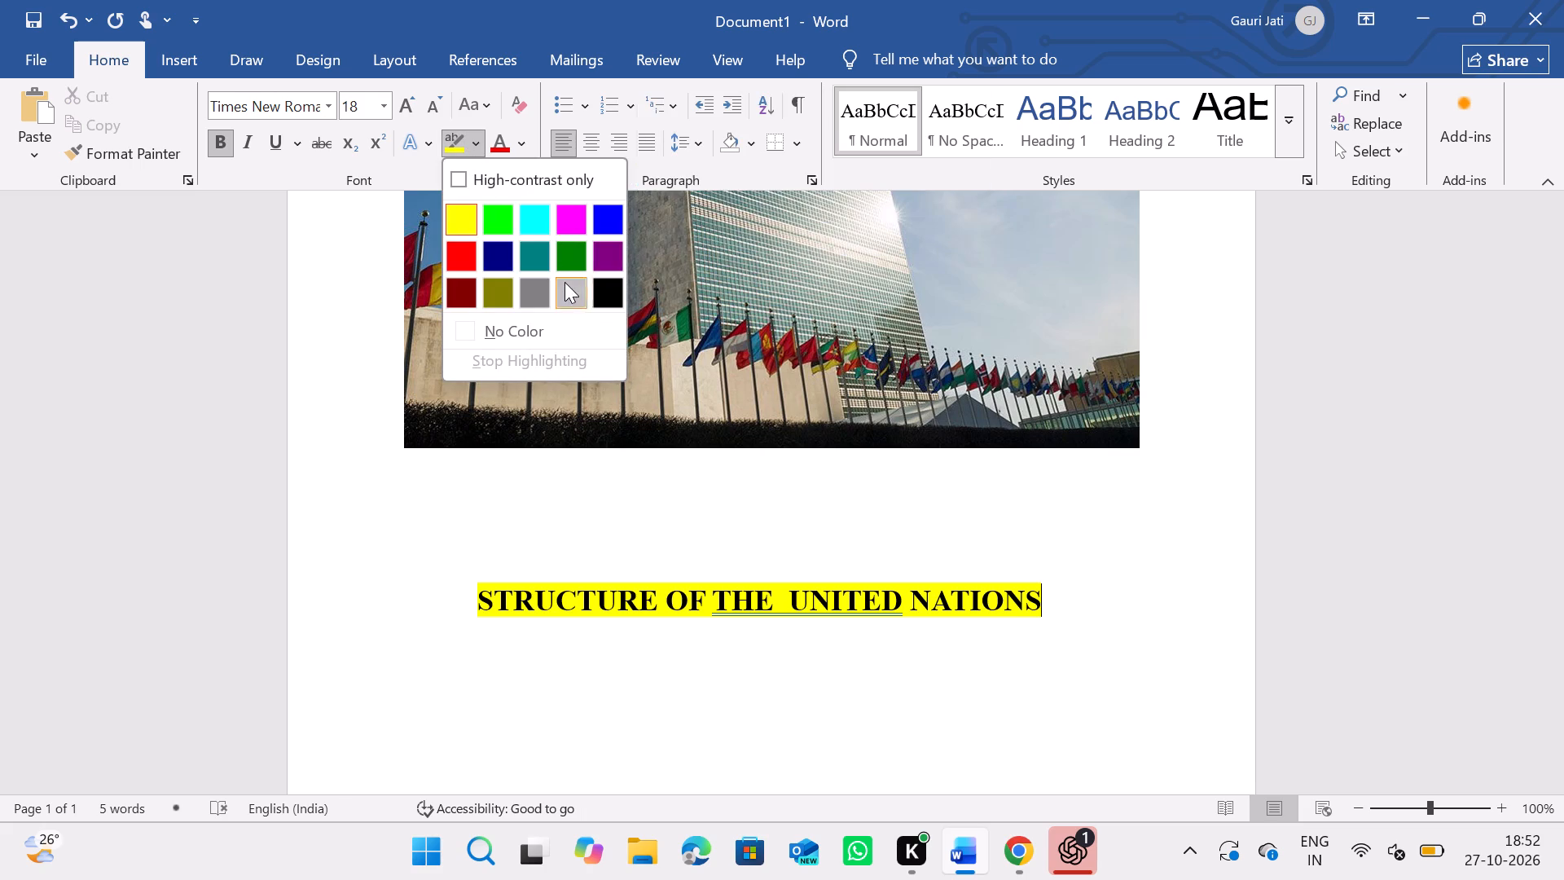
left_click(556, 522)
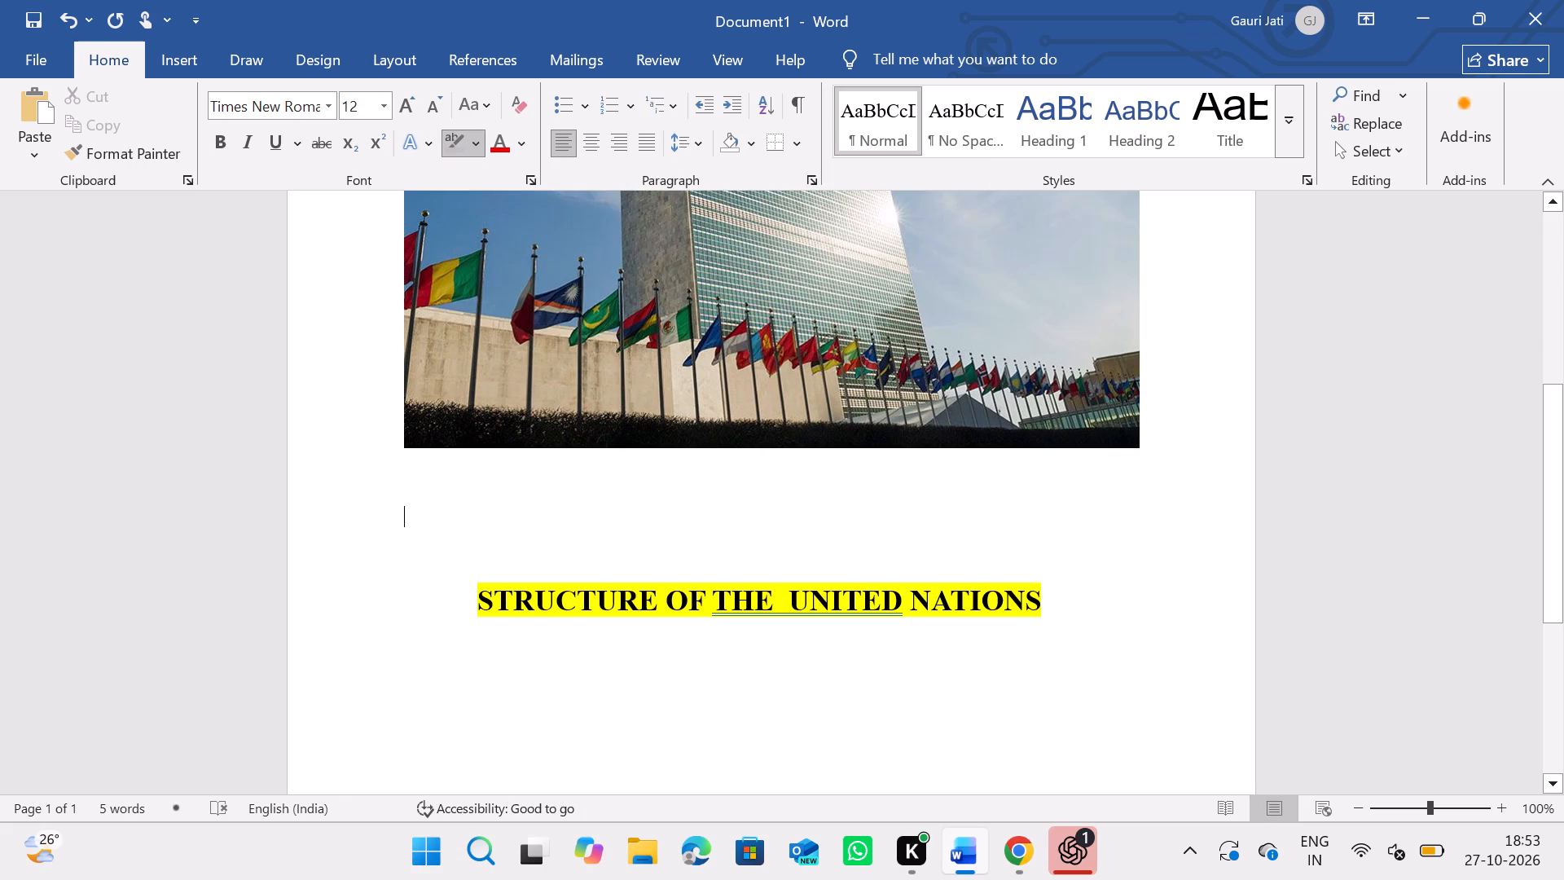
left_click_drag(485, 604, 540, 592)
left_click(540, 592)
left_click(540, 592)
left_click_drag(540, 592, 607, 594)
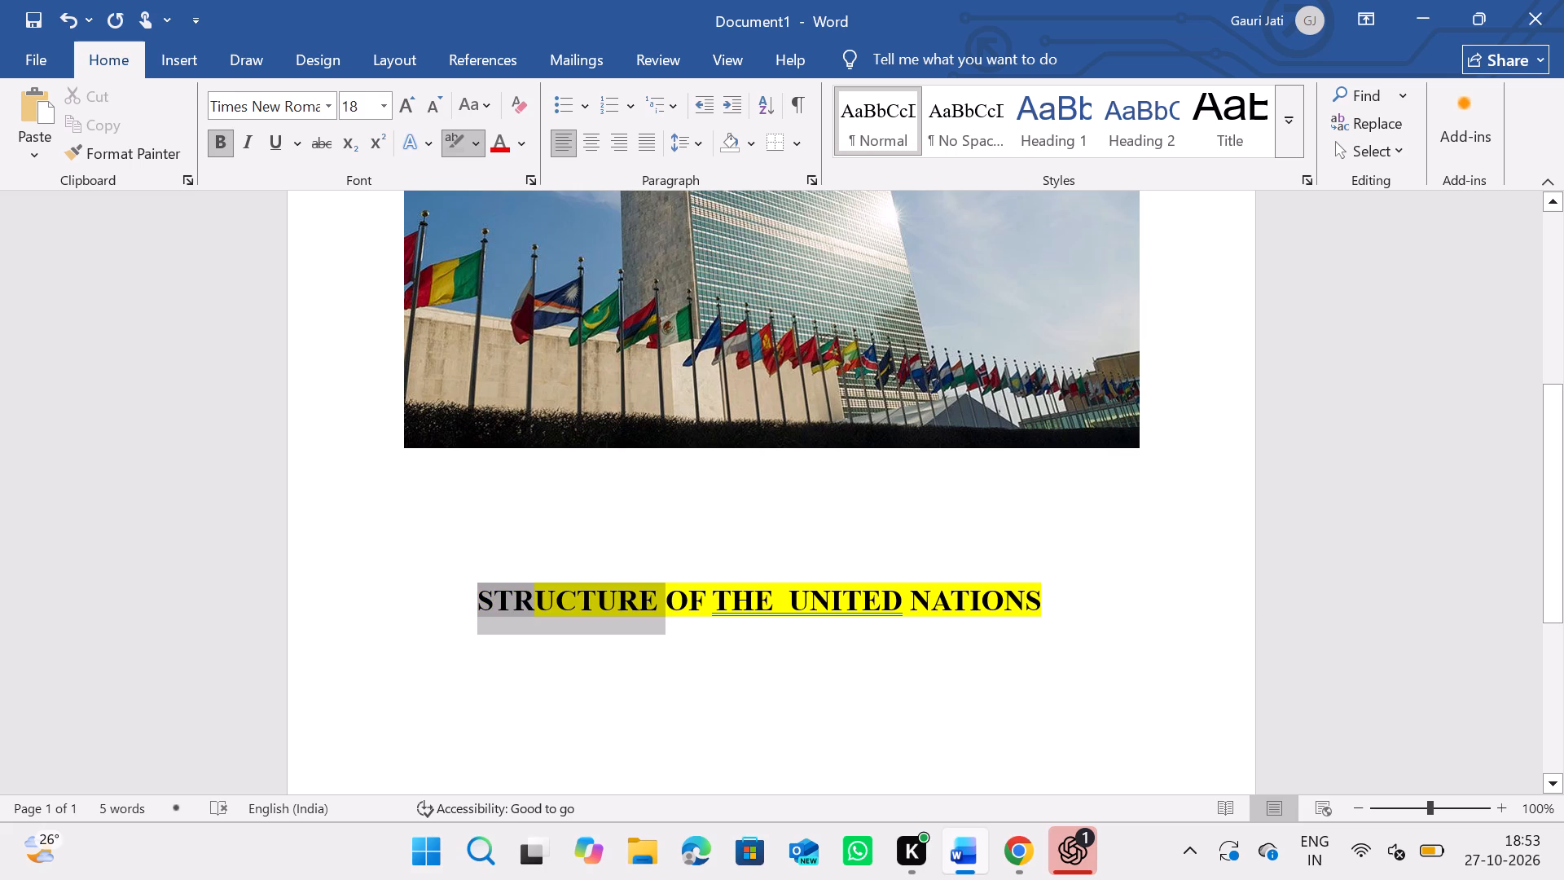
left_click_drag(607, 594, 710, 590)
left_click_drag(710, 590, 1009, 583)
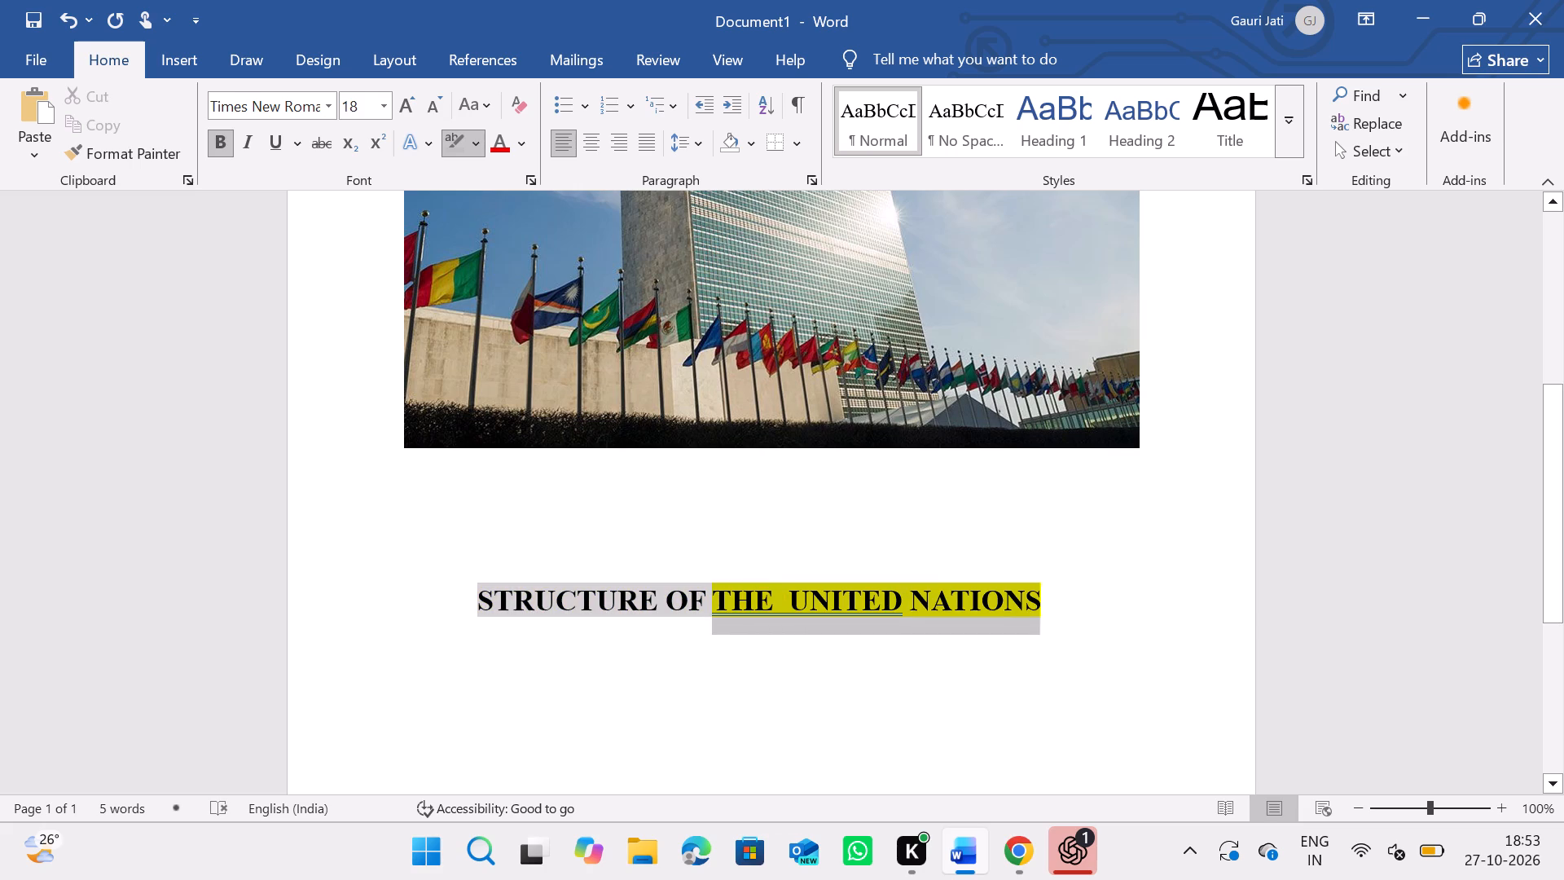
left_click_drag(1009, 583, 1052, 579)
double_click(977, 582)
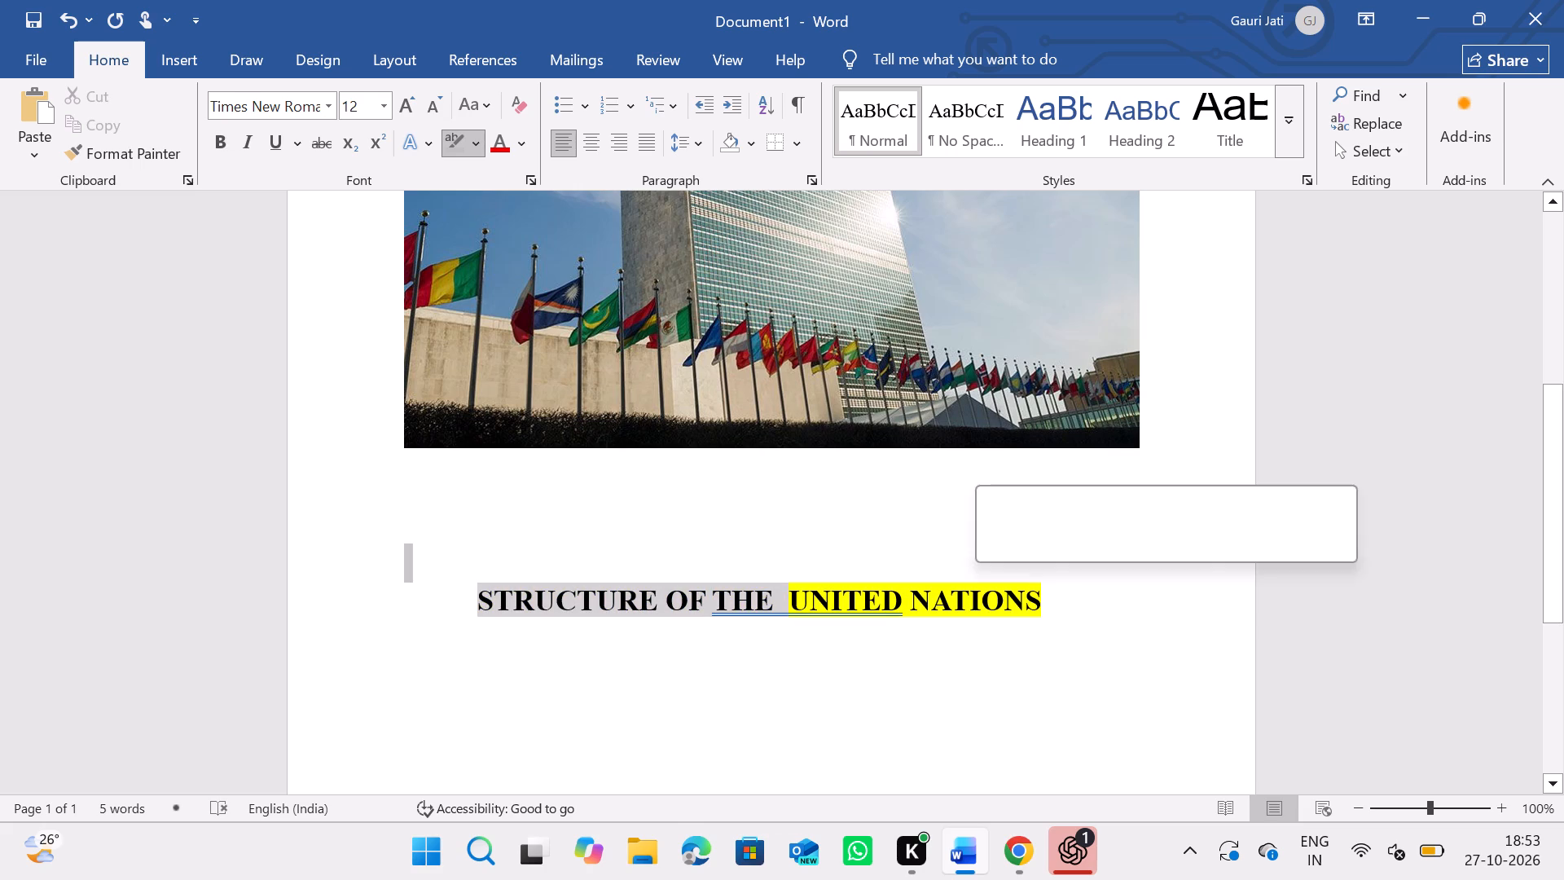
left_click_drag(819, 588, 948, 618)
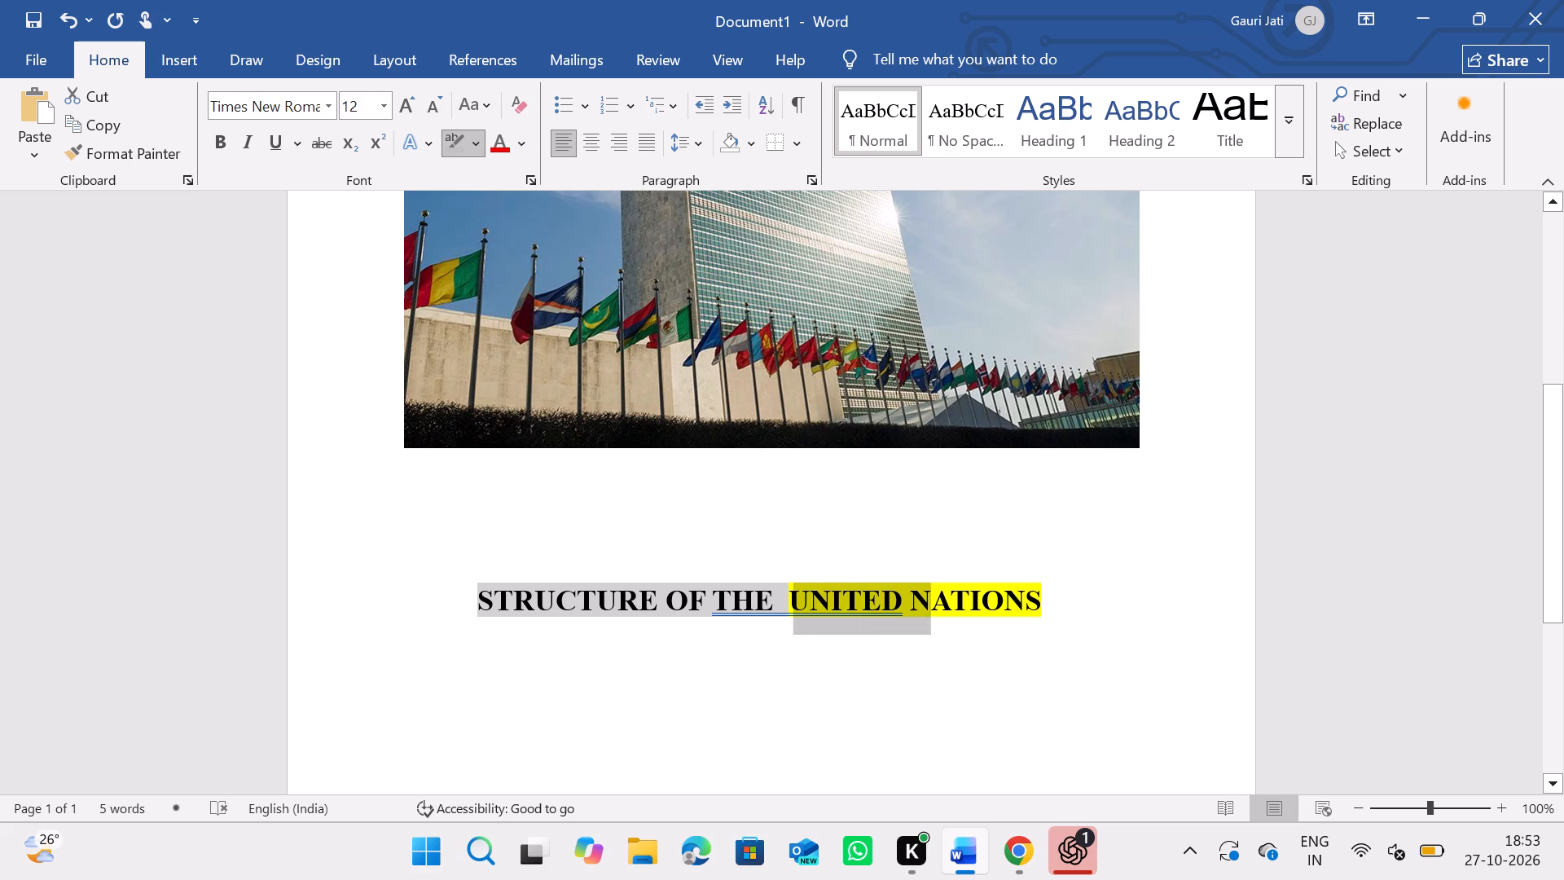
left_click_drag(948, 618, 1062, 617)
left_click(1163, 630)
scroll(1163, 630, "right", 1)
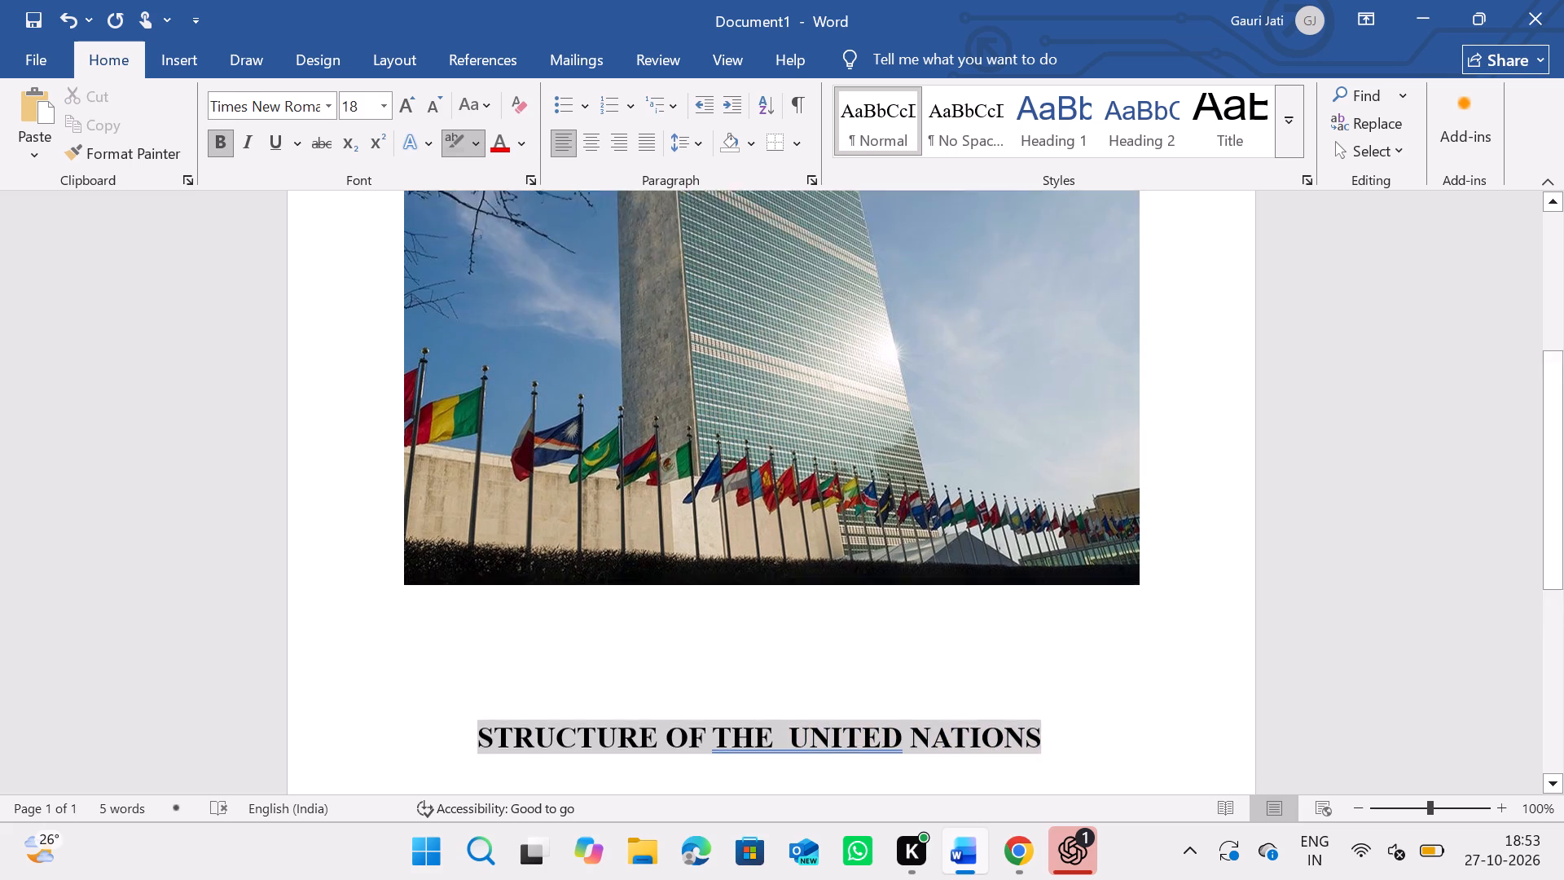
scroll(1163, 630, "right", 1)
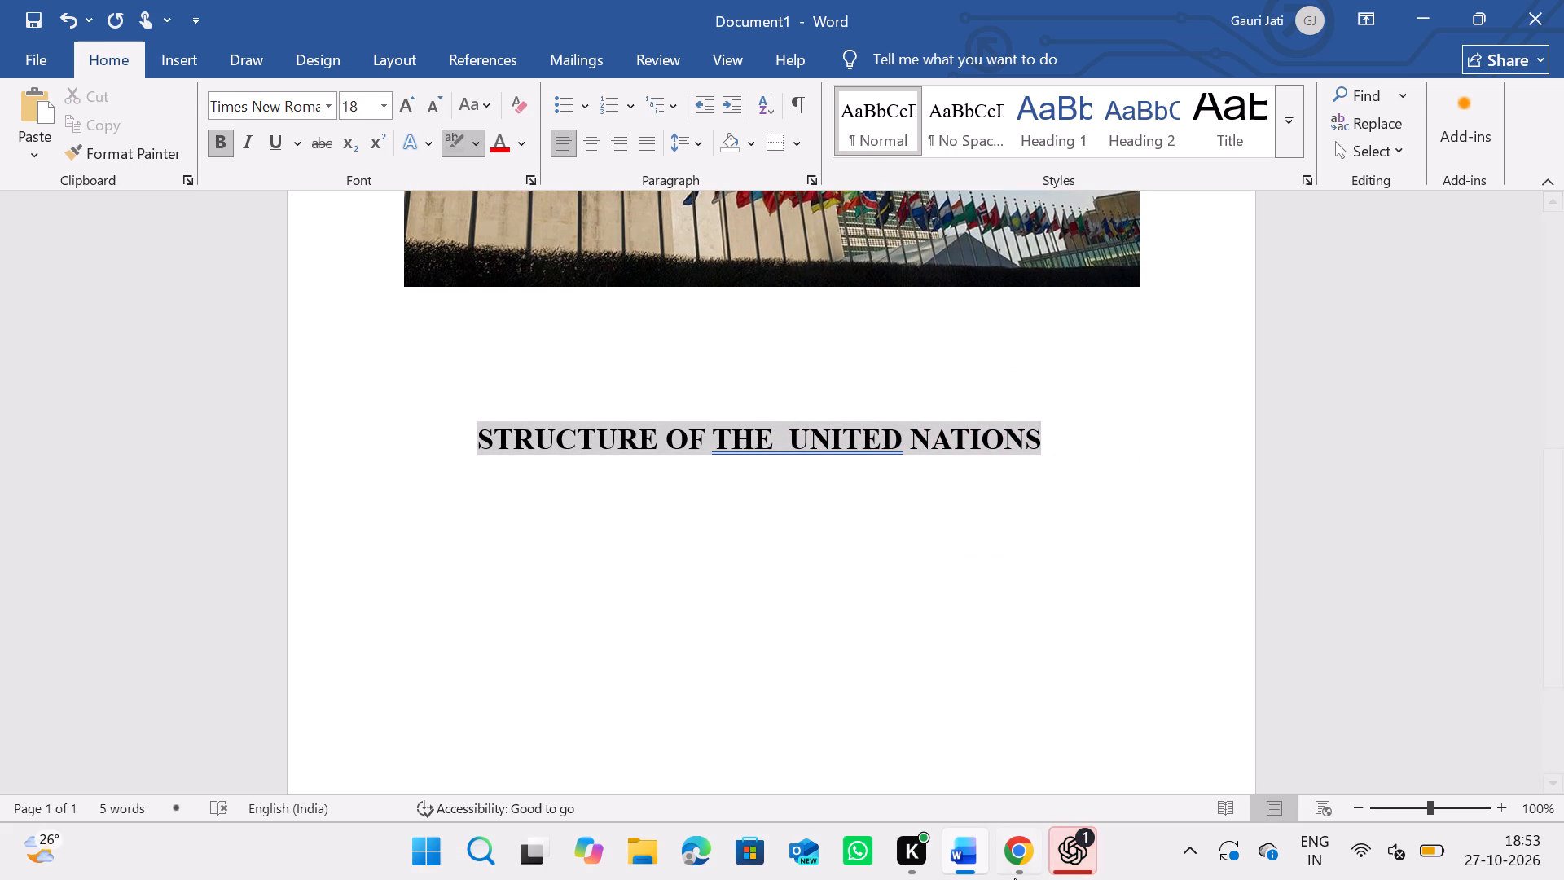
Switch to Chrome and search Google for "un logo" in a new tab, looking over the image results.
left_click(1013, 843)
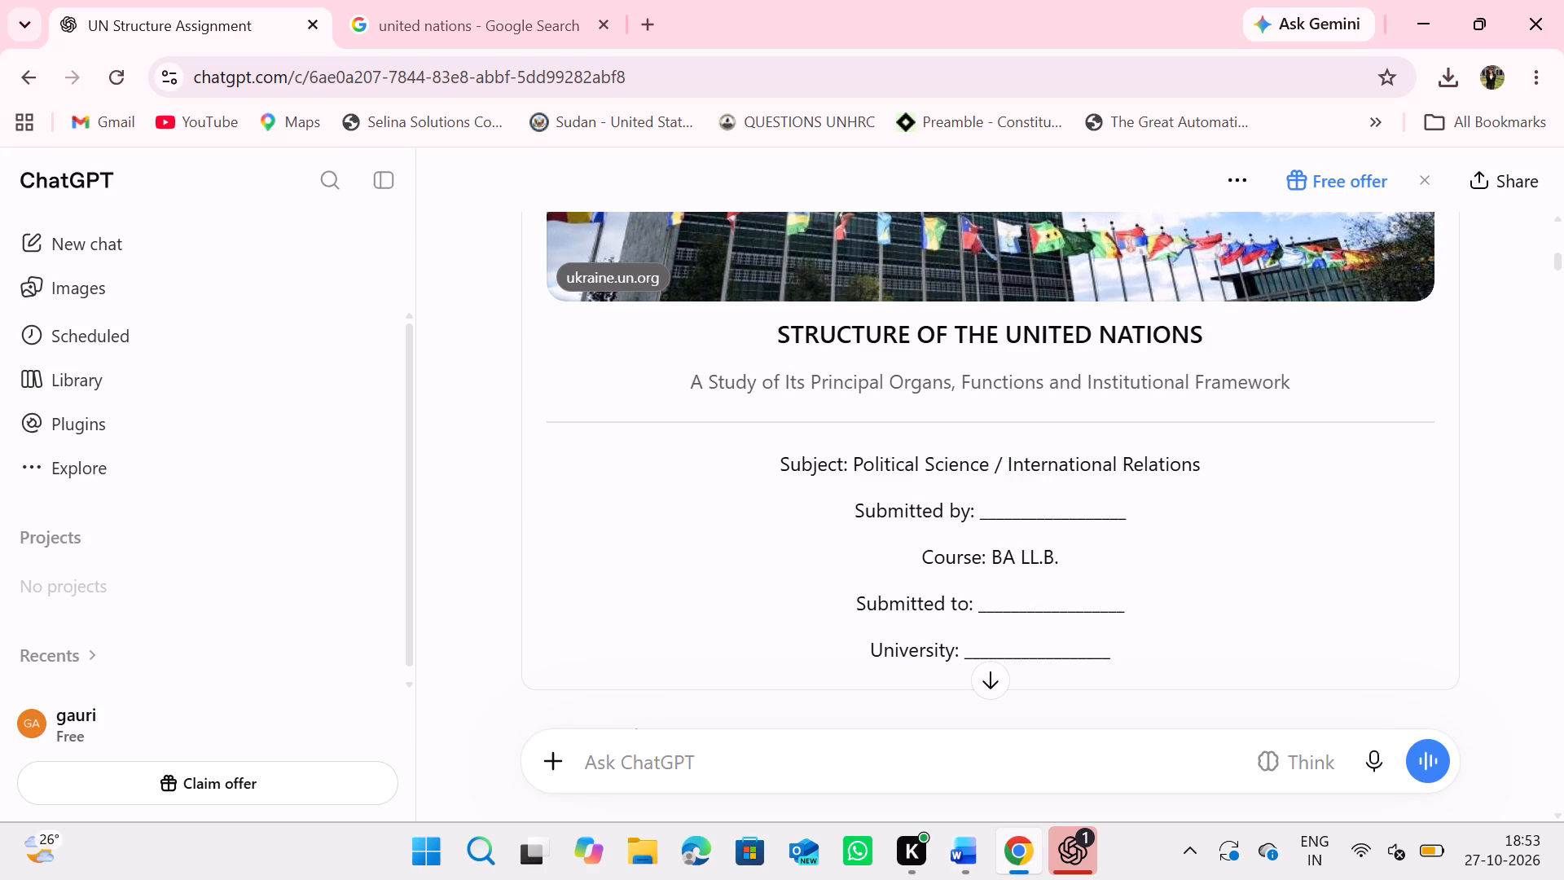
left_click(643, 2)
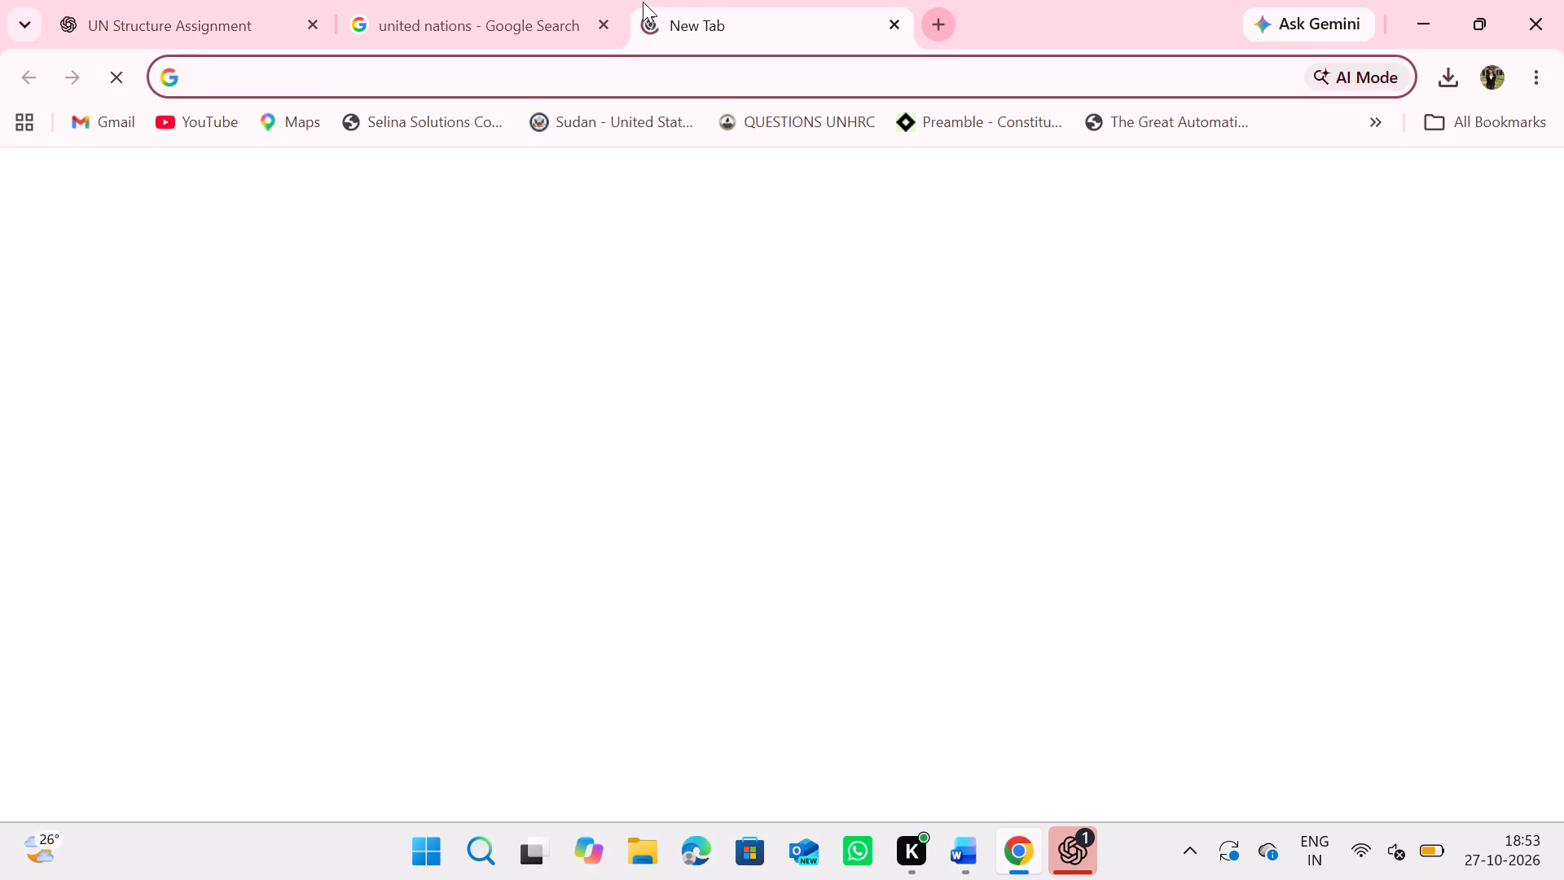
type("un logo")
key("Return")
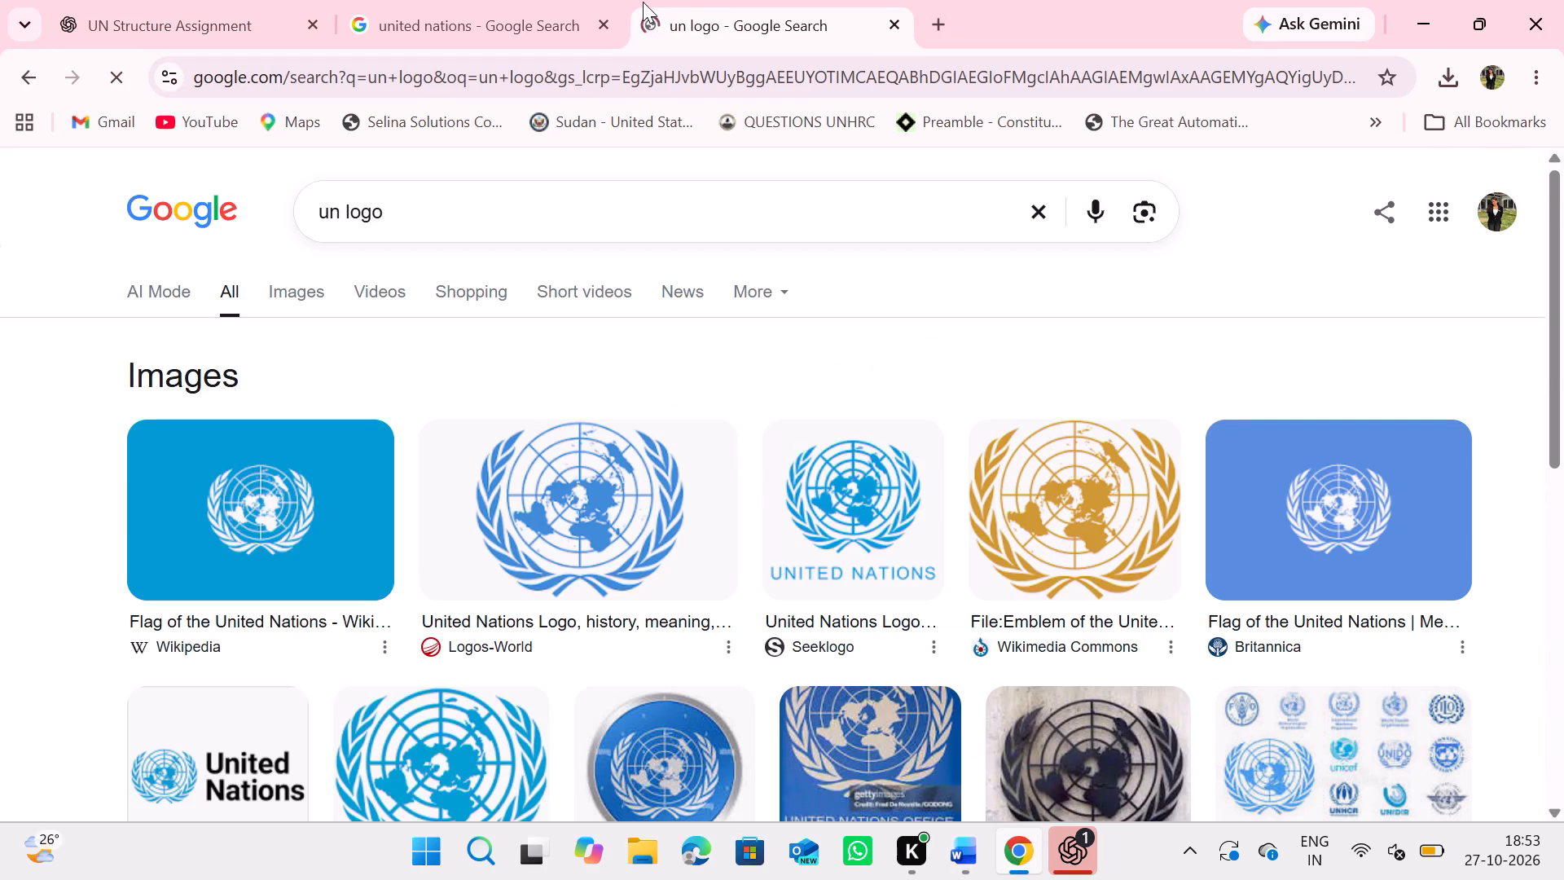
scroll(635, 307, "down", 1)
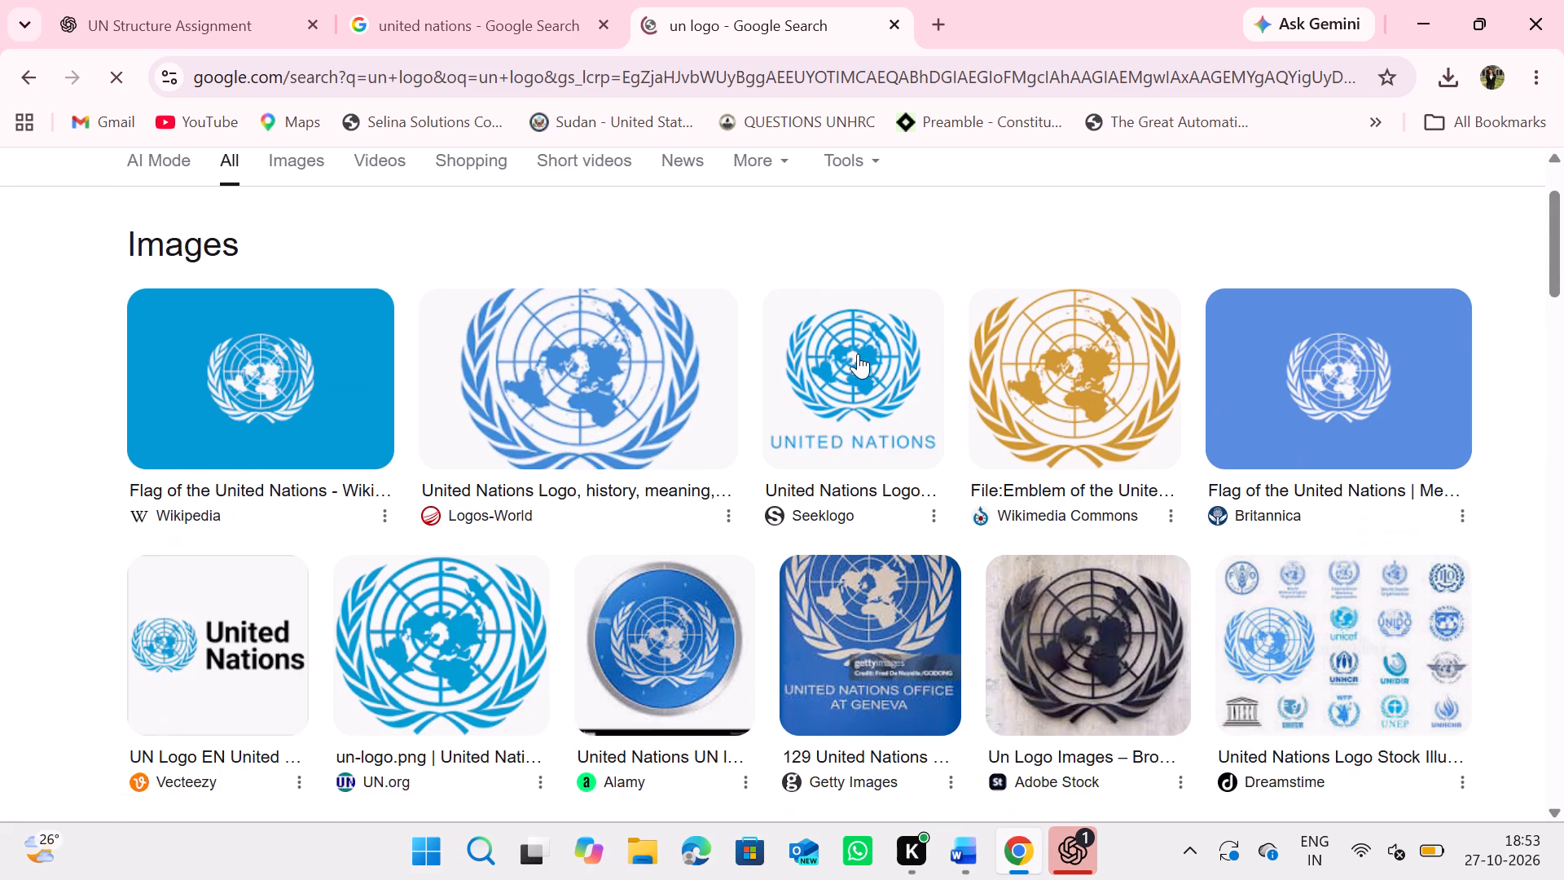
scroll(792, 506, "right", 2)
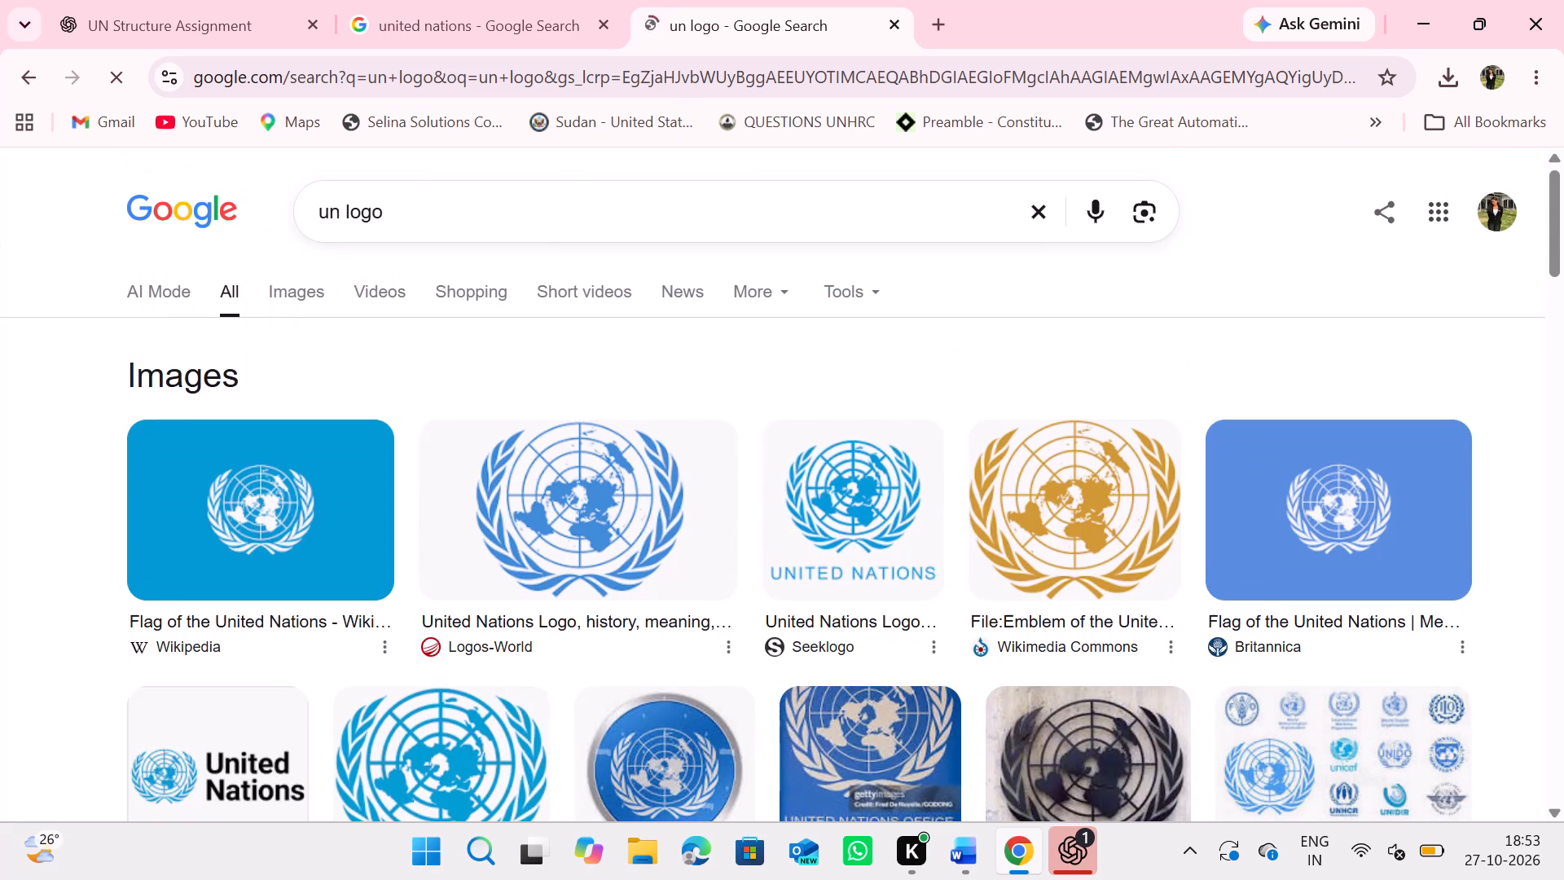
Refine the Google search to "un logo black" and look over the logo images.
left_click(608, 204)
key("space")
type("black")
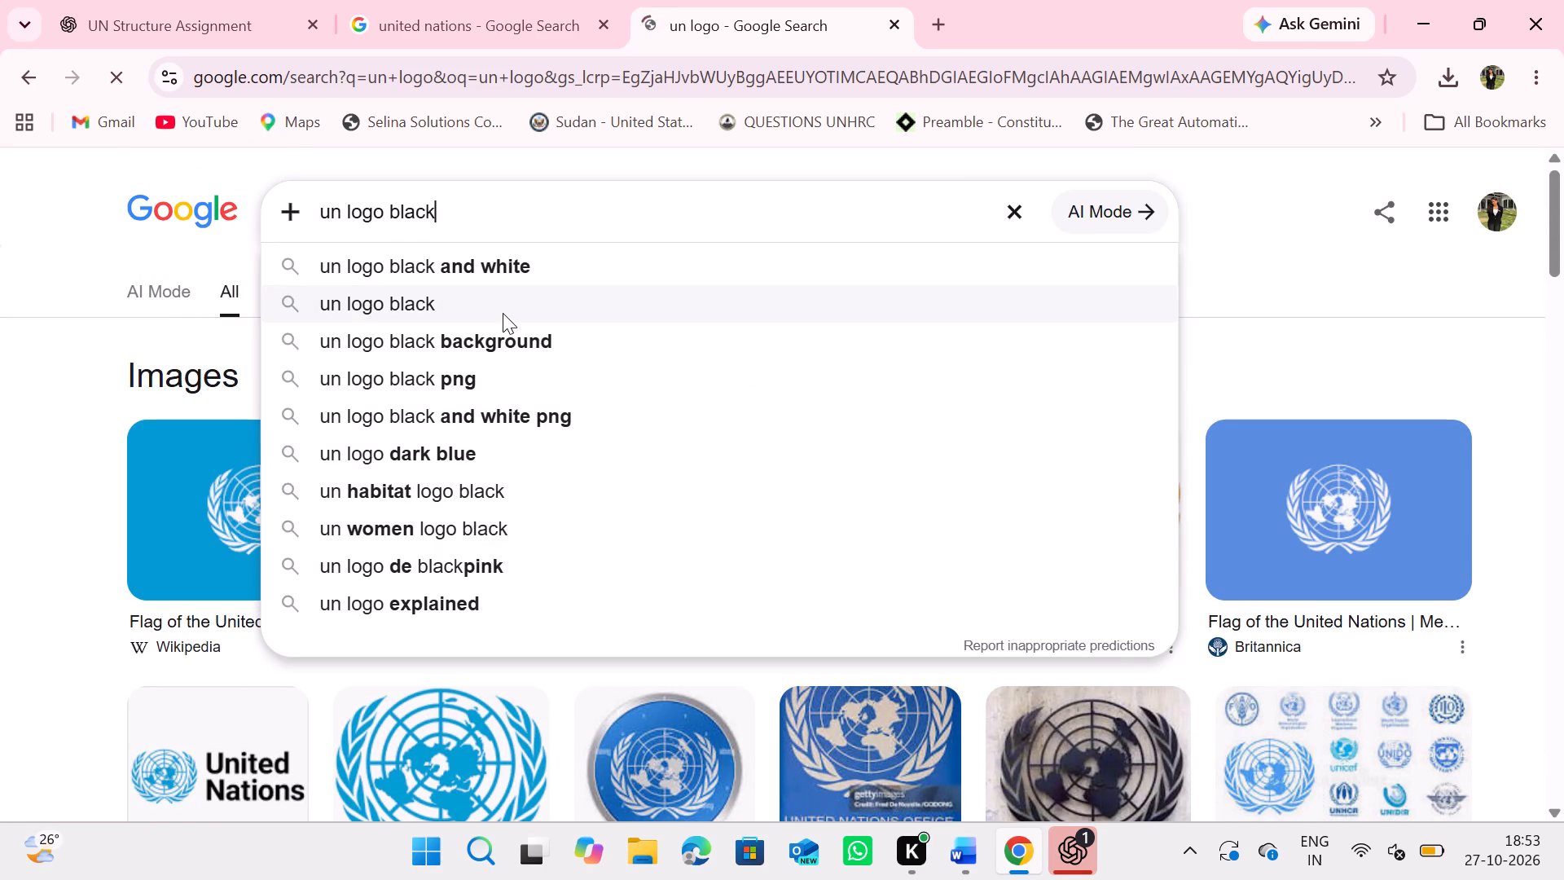
left_click(503, 313)
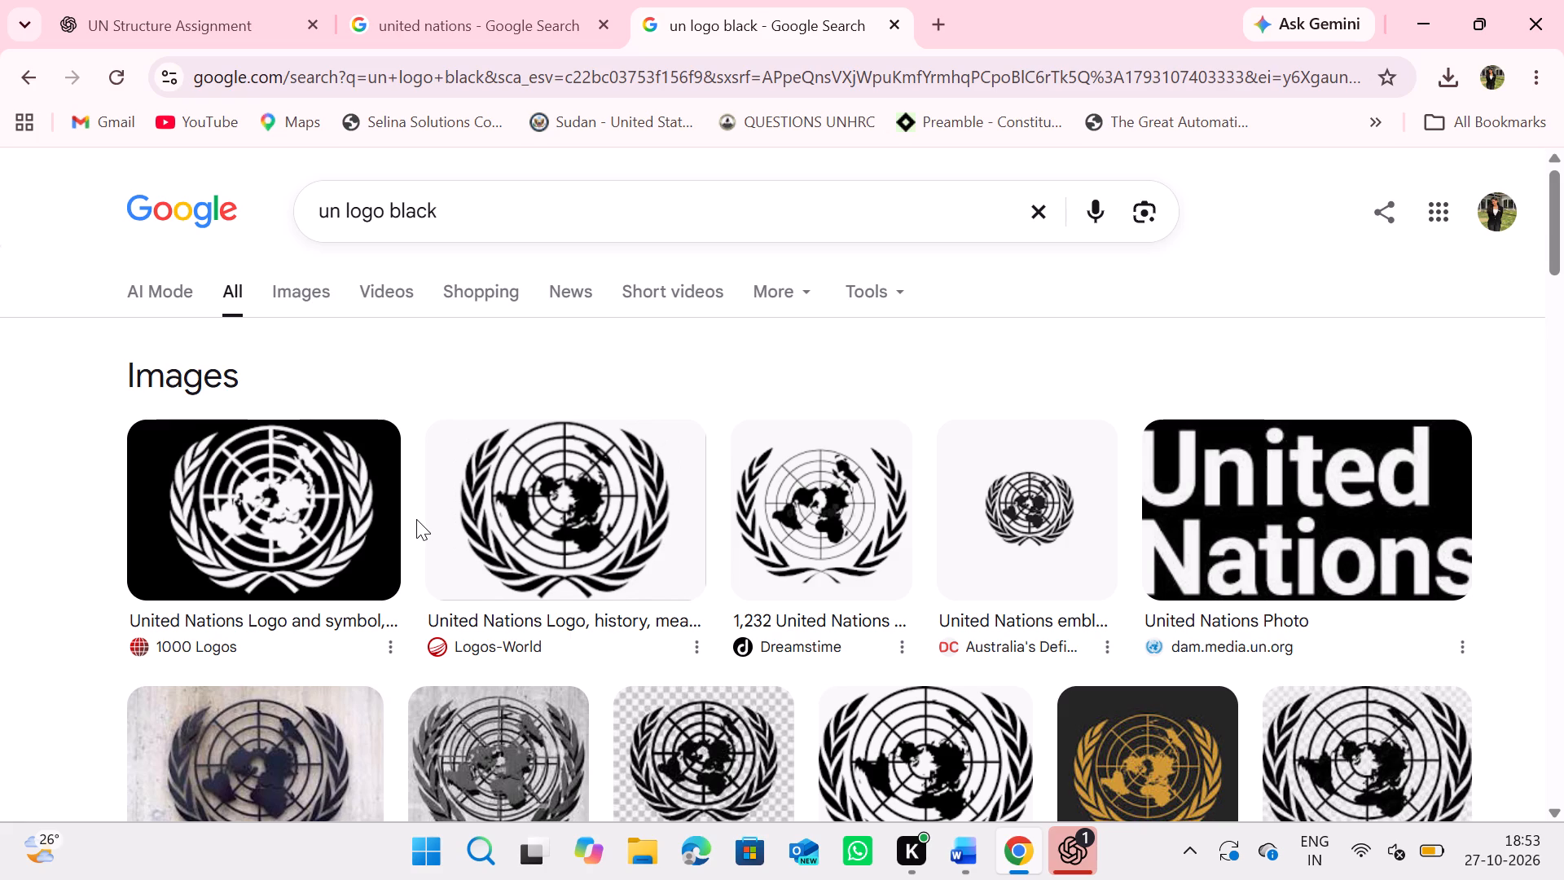
scroll(416, 519, "down", 1)
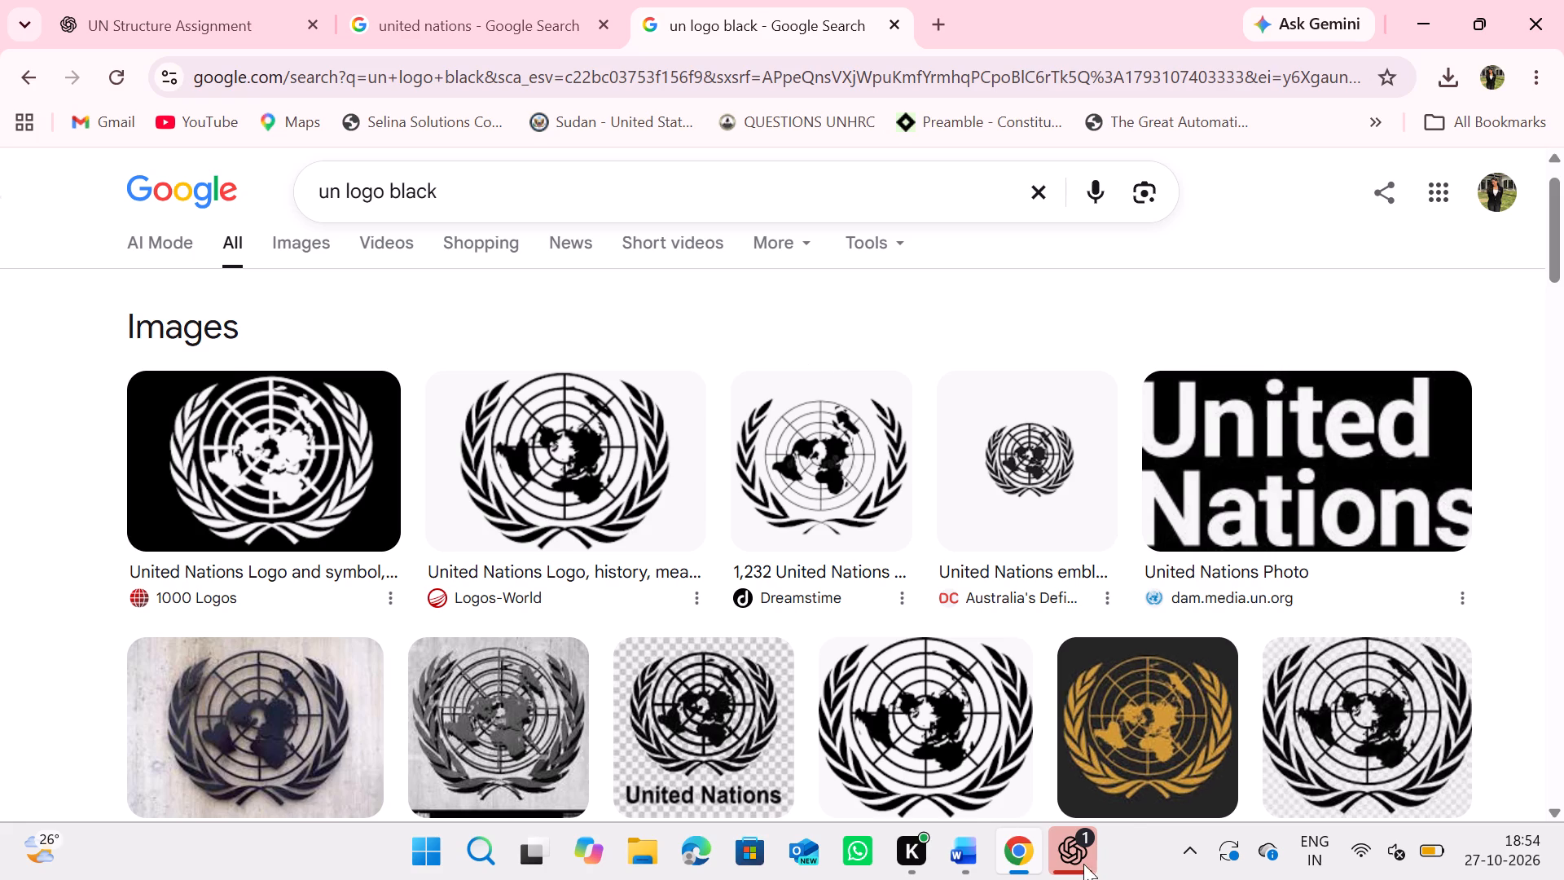
Switch back to the Word document and set its page colour to black.
left_click(966, 851)
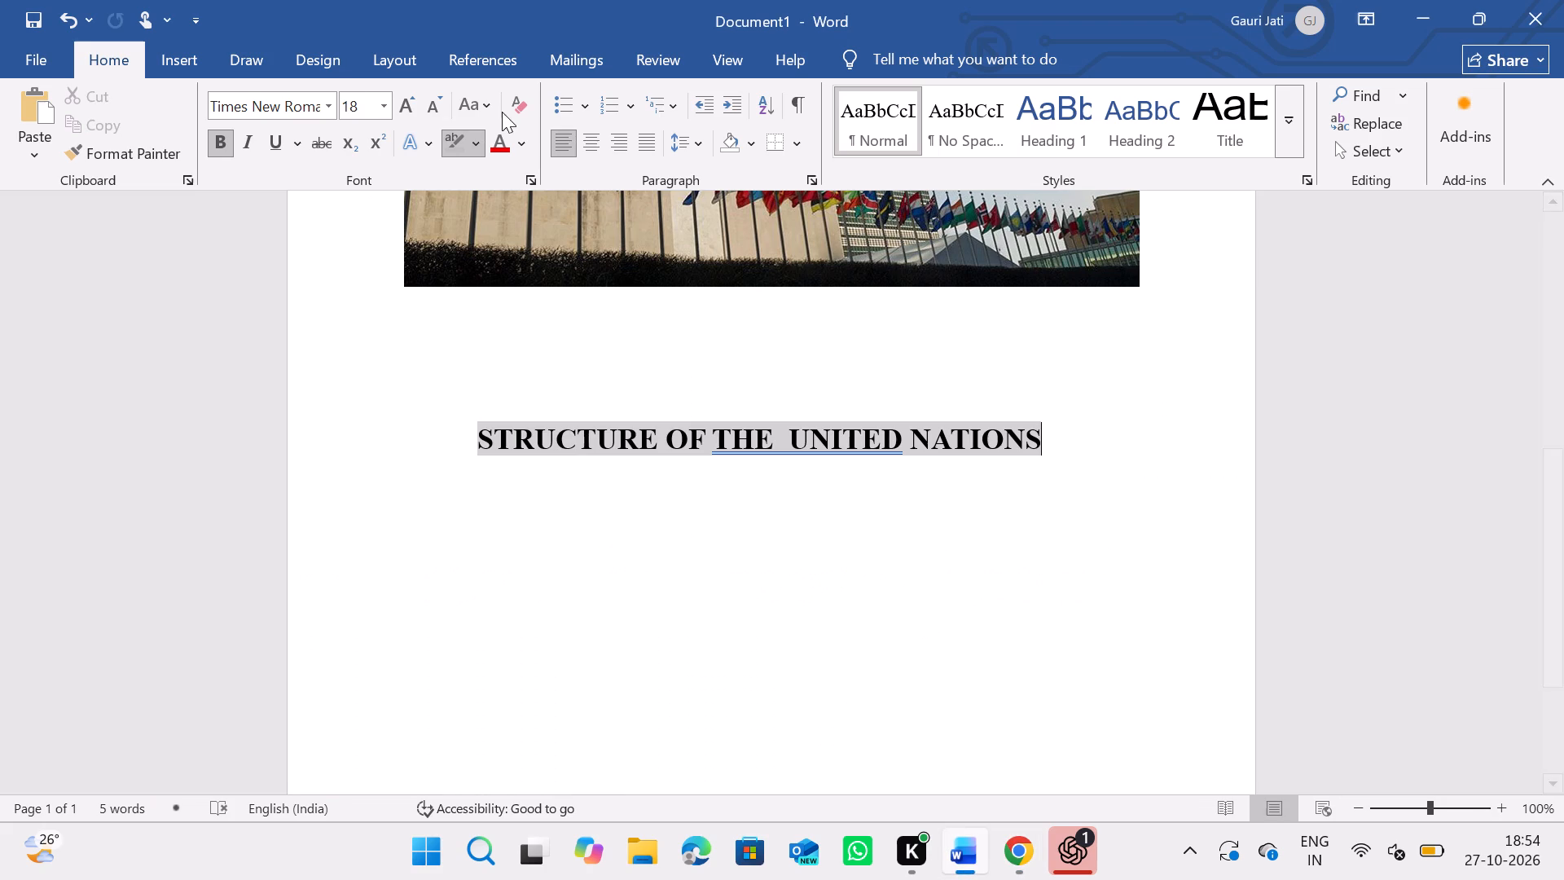
left_click(317, 55)
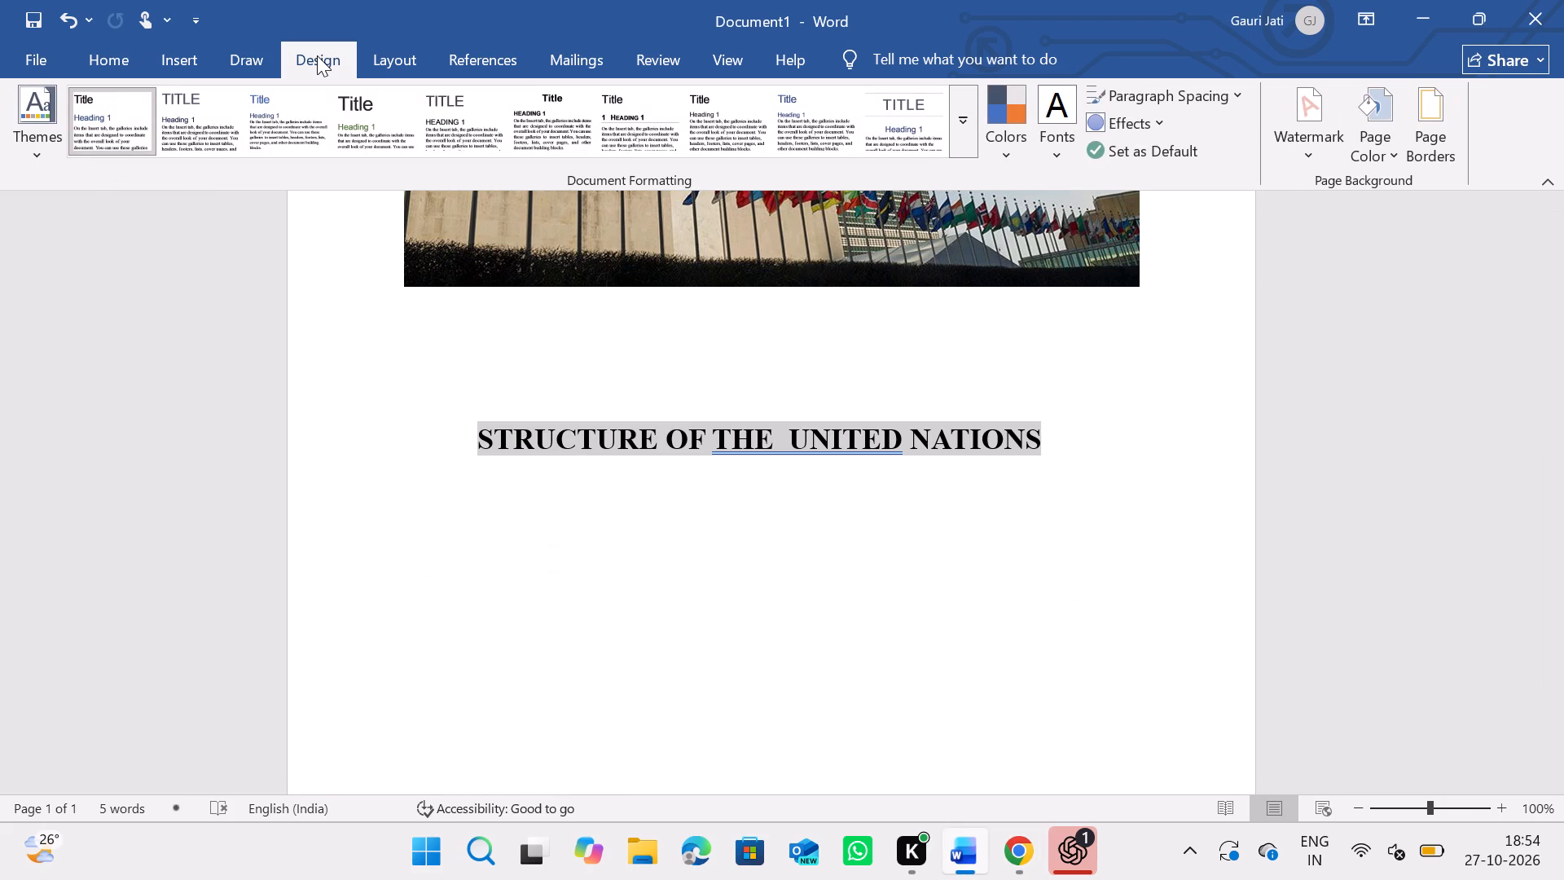
left_click(1364, 149)
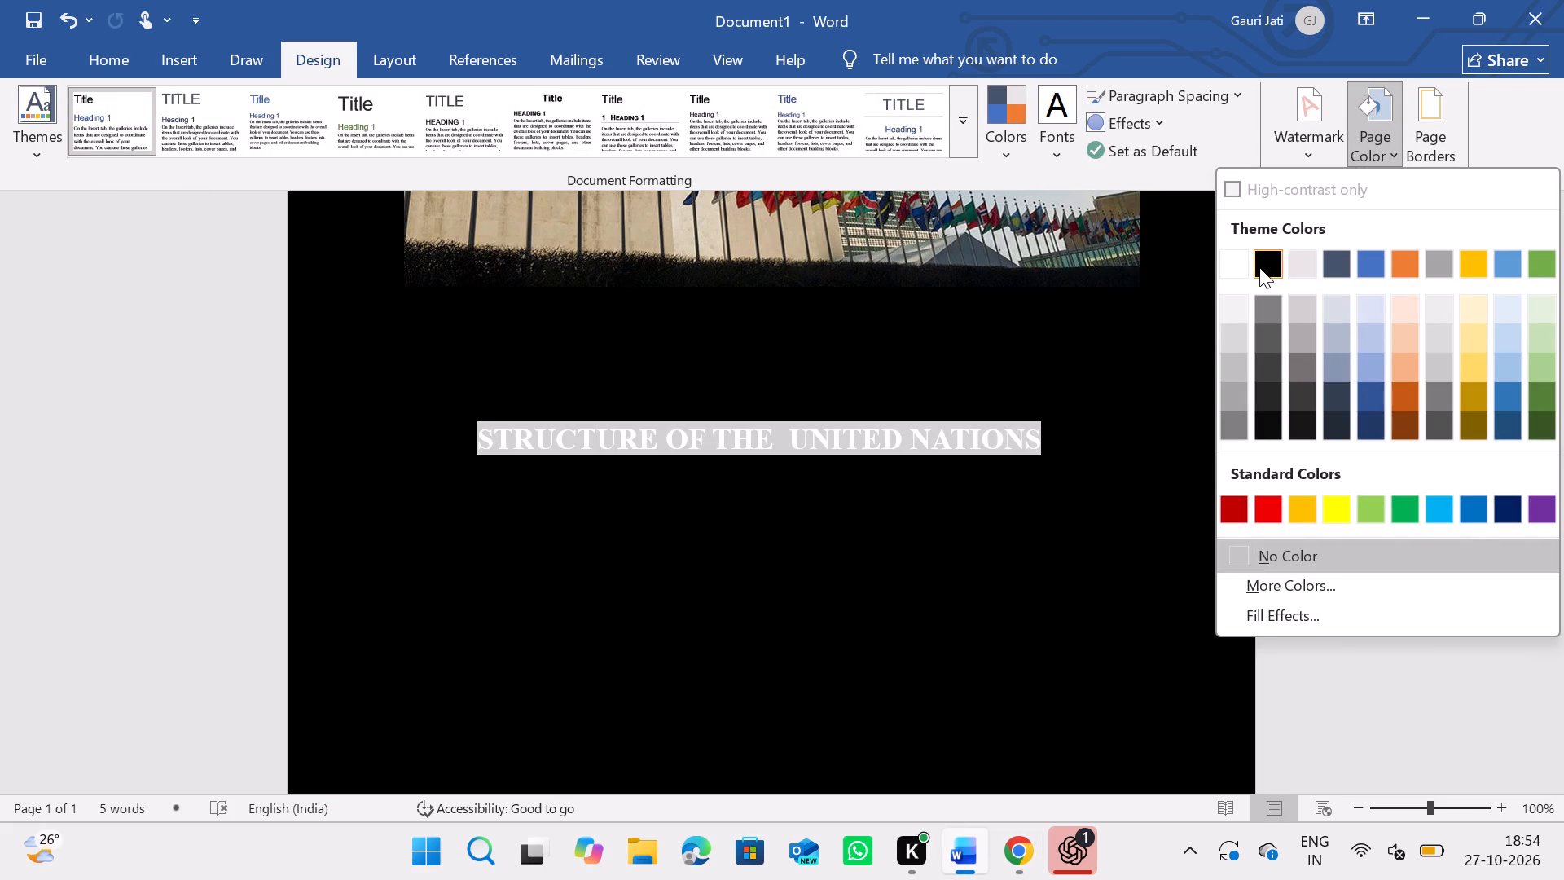
left_click(1259, 267)
left_click(1100, 435)
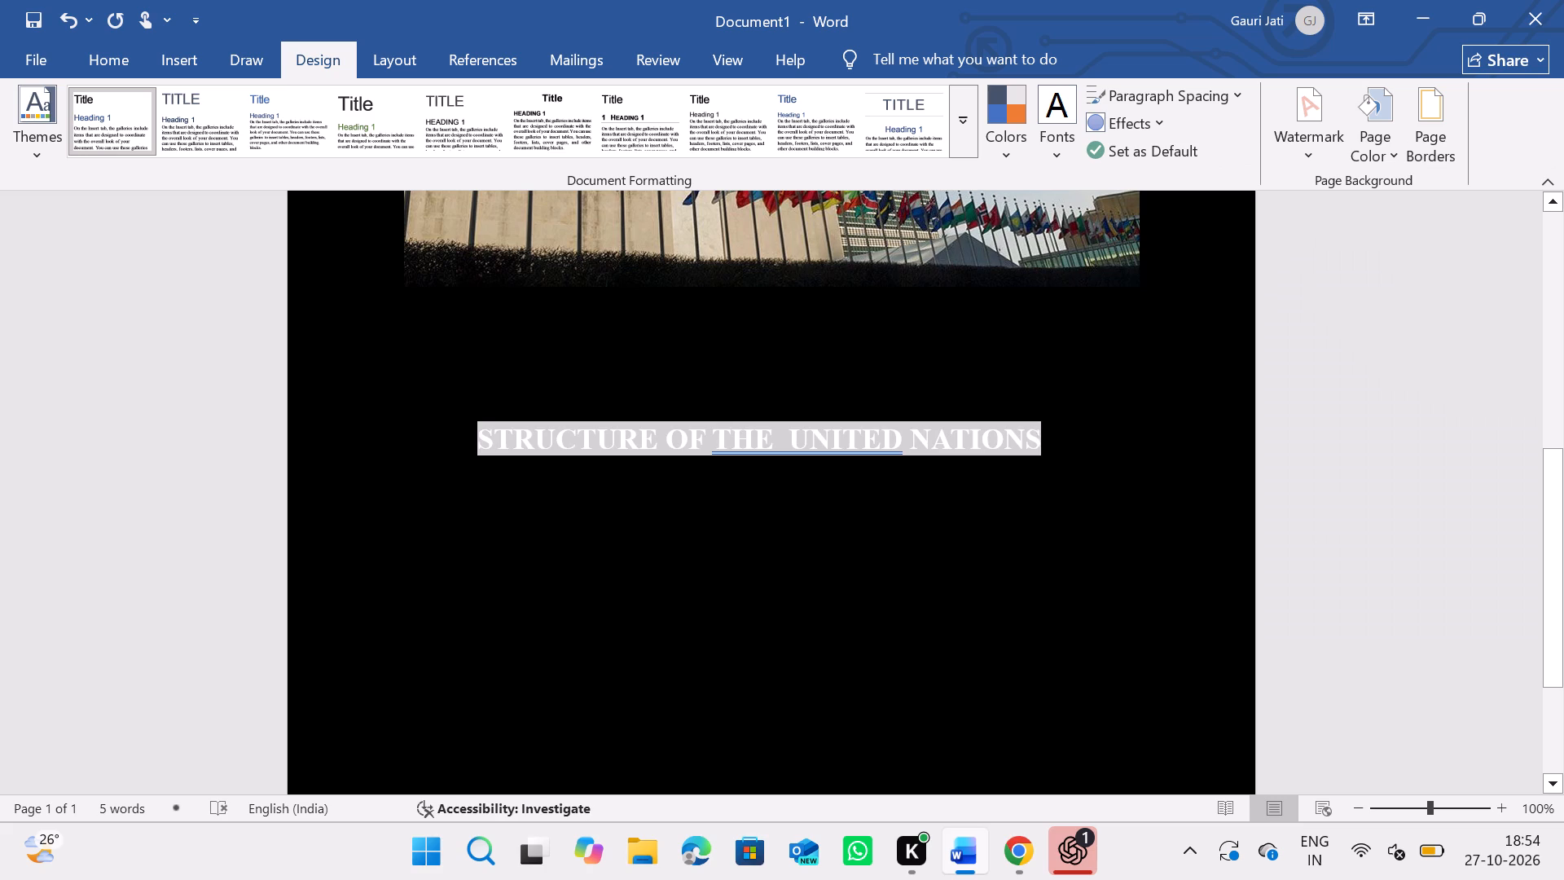
Set the font colour of the whole title STRUCTURE OF THE UNITED NATIONS to white.
left_click_drag(478, 439, 1069, 451)
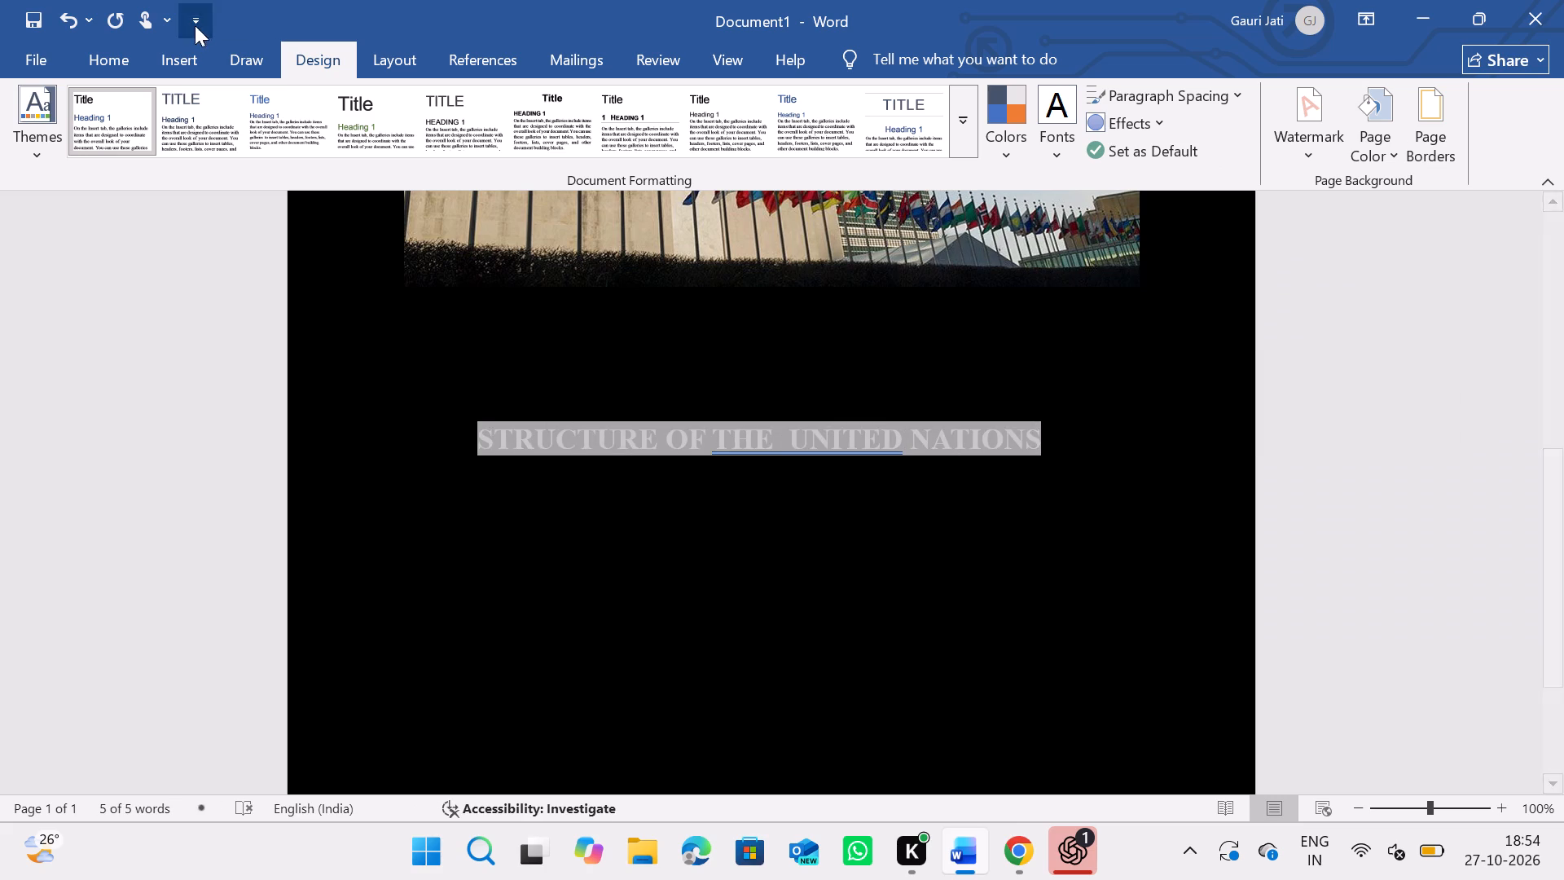
left_click(177, 65)
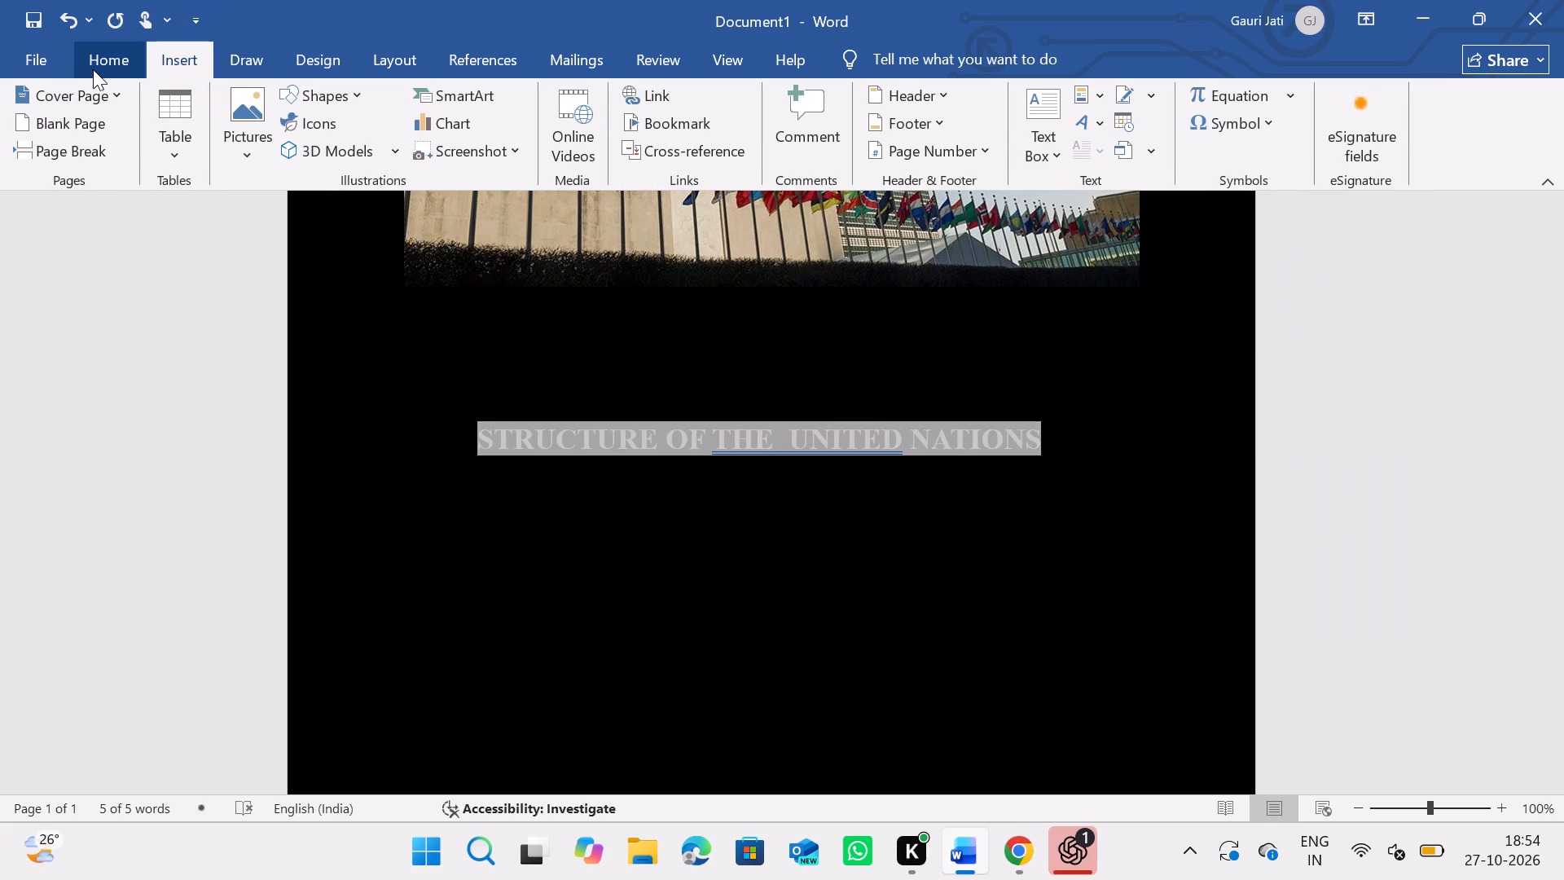
left_click(93, 69)
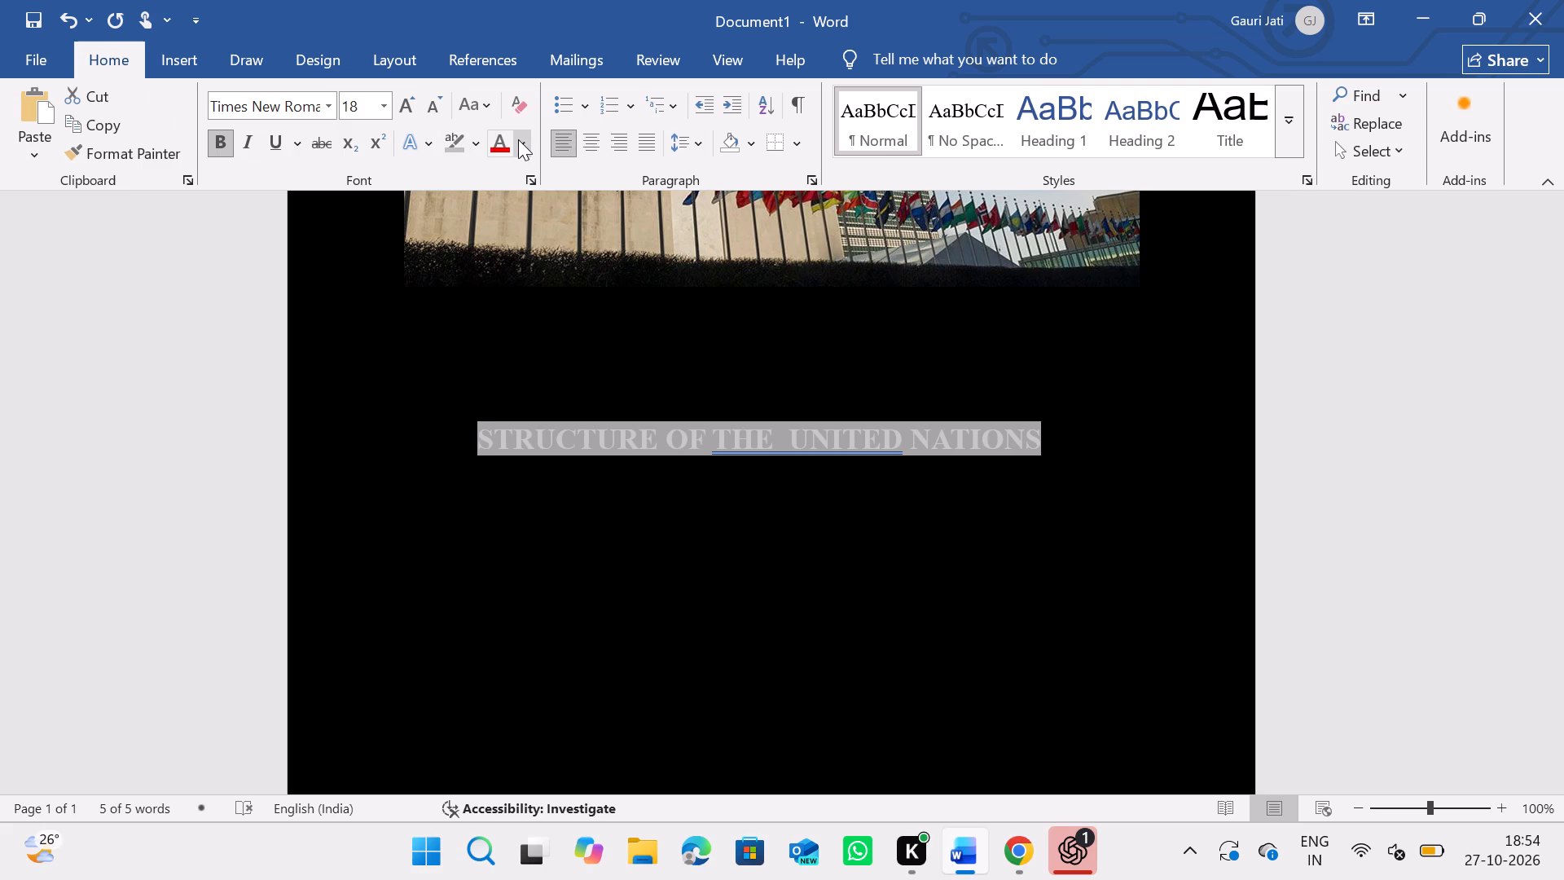
left_click(518, 139)
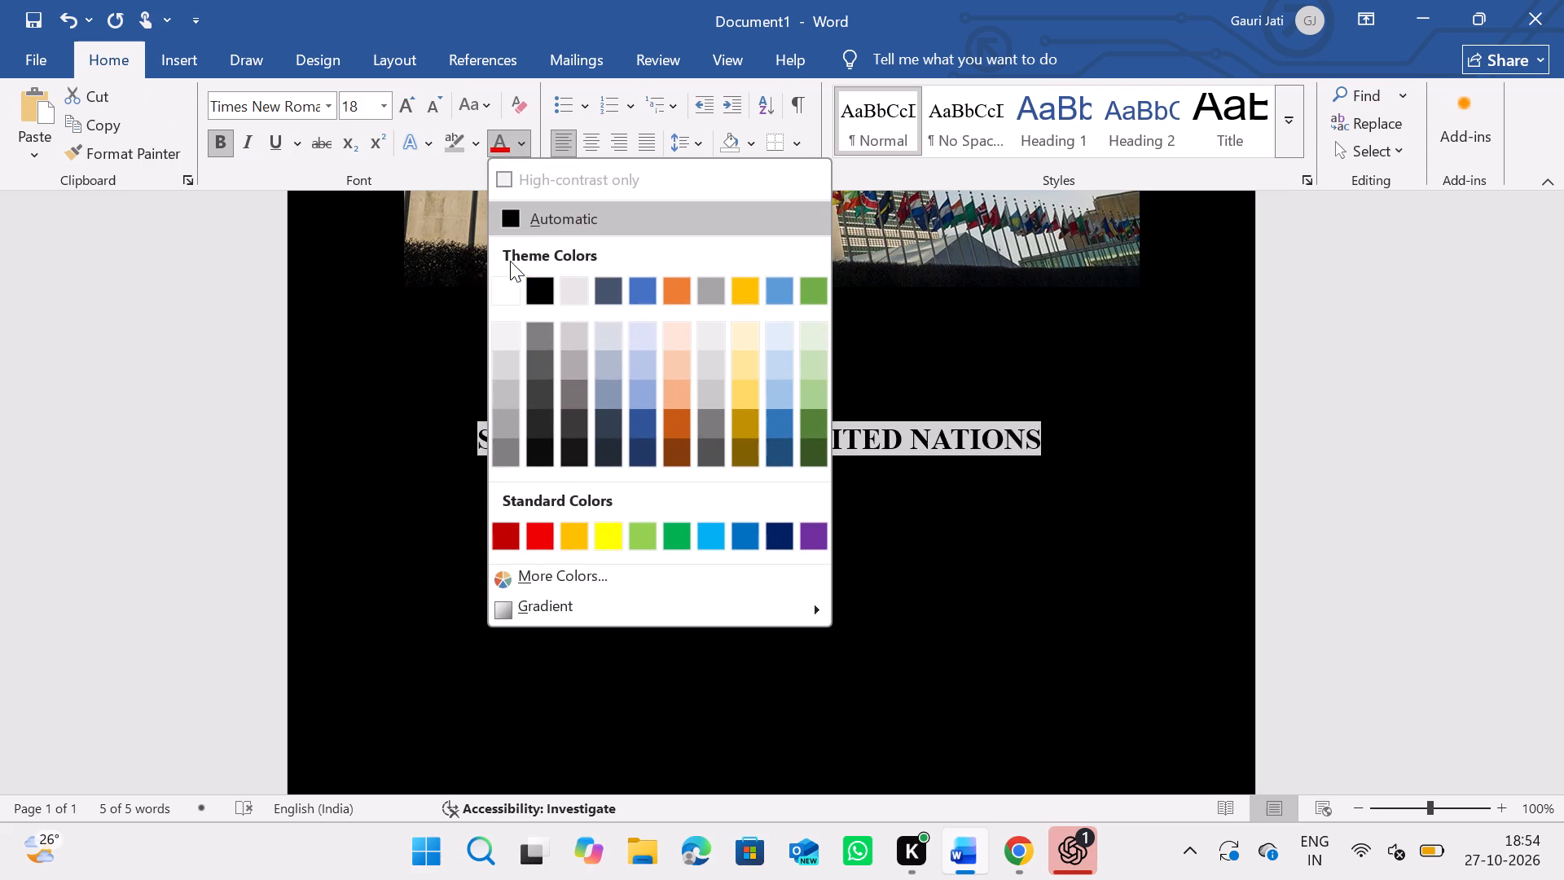
left_click(507, 301)
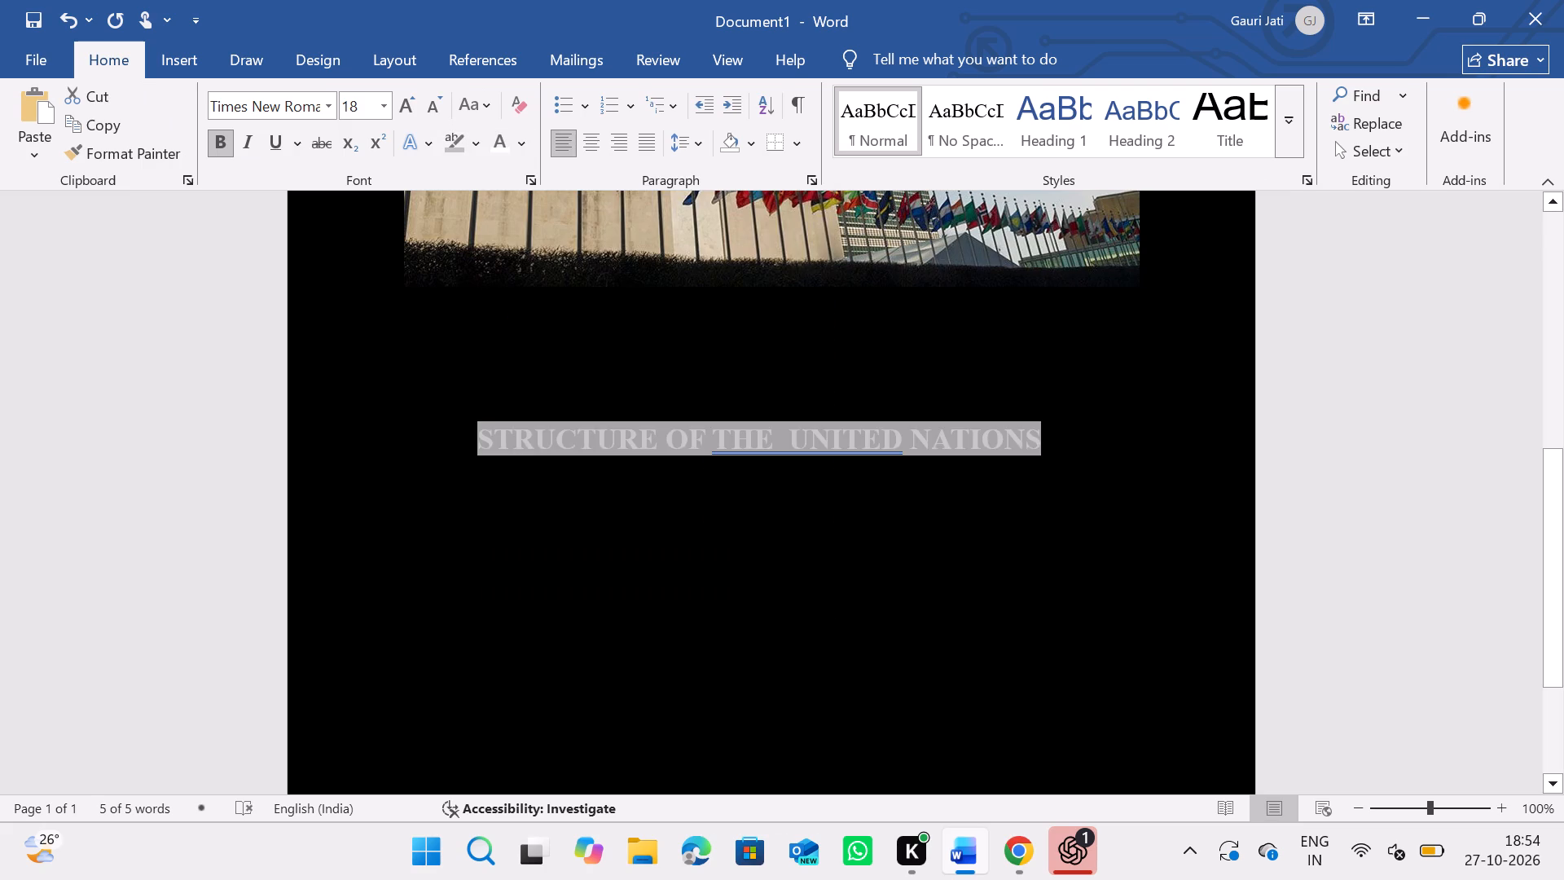
Remove the grey highlight from the title by setting it to No Color.
left_click(472, 139)
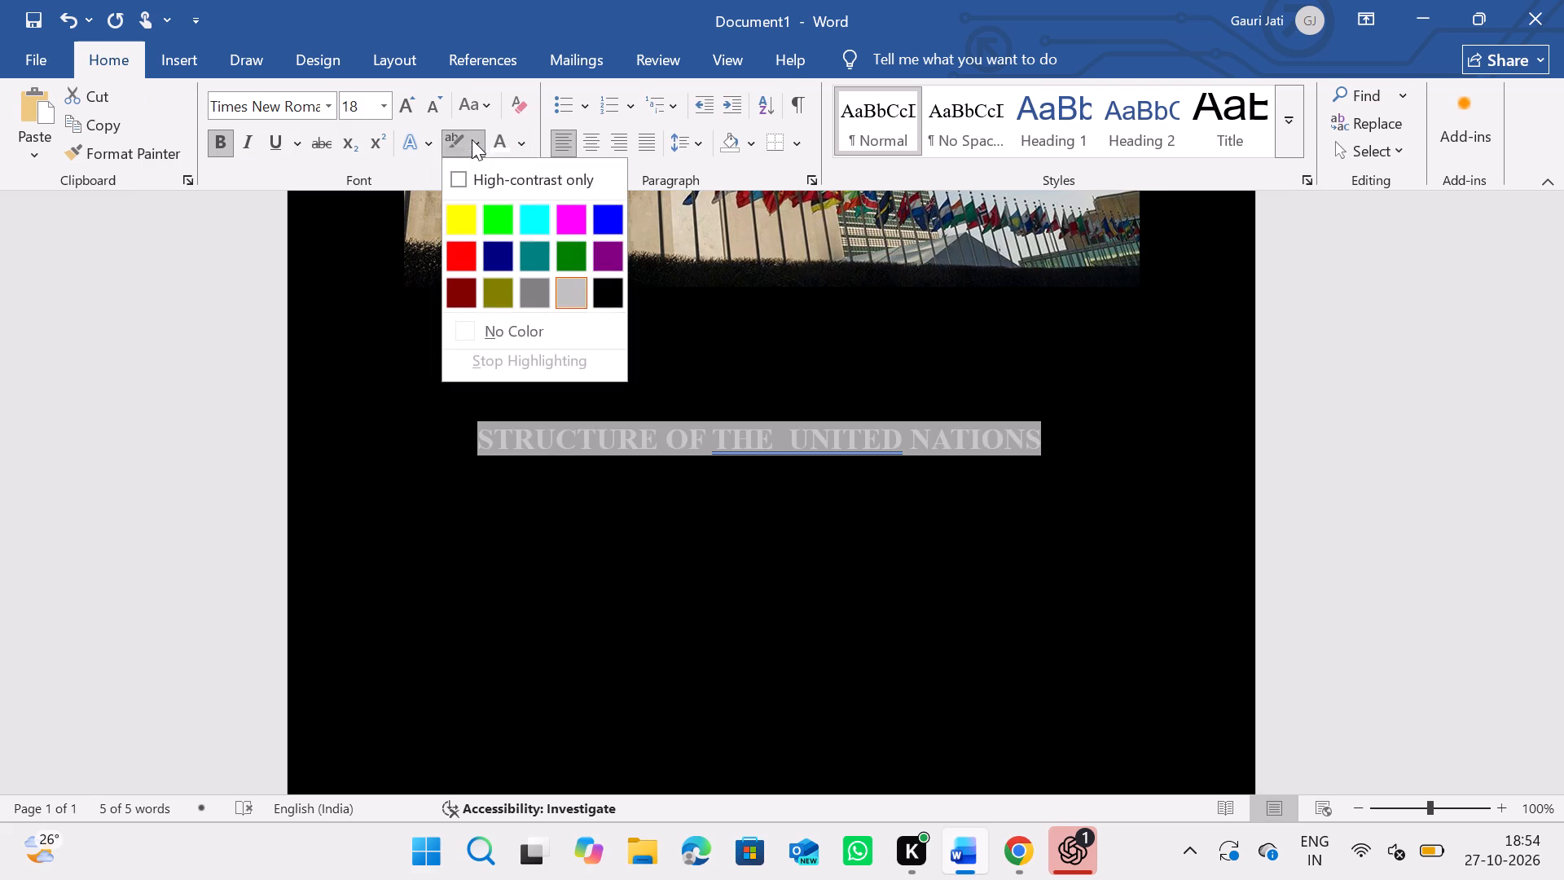
left_click(477, 324)
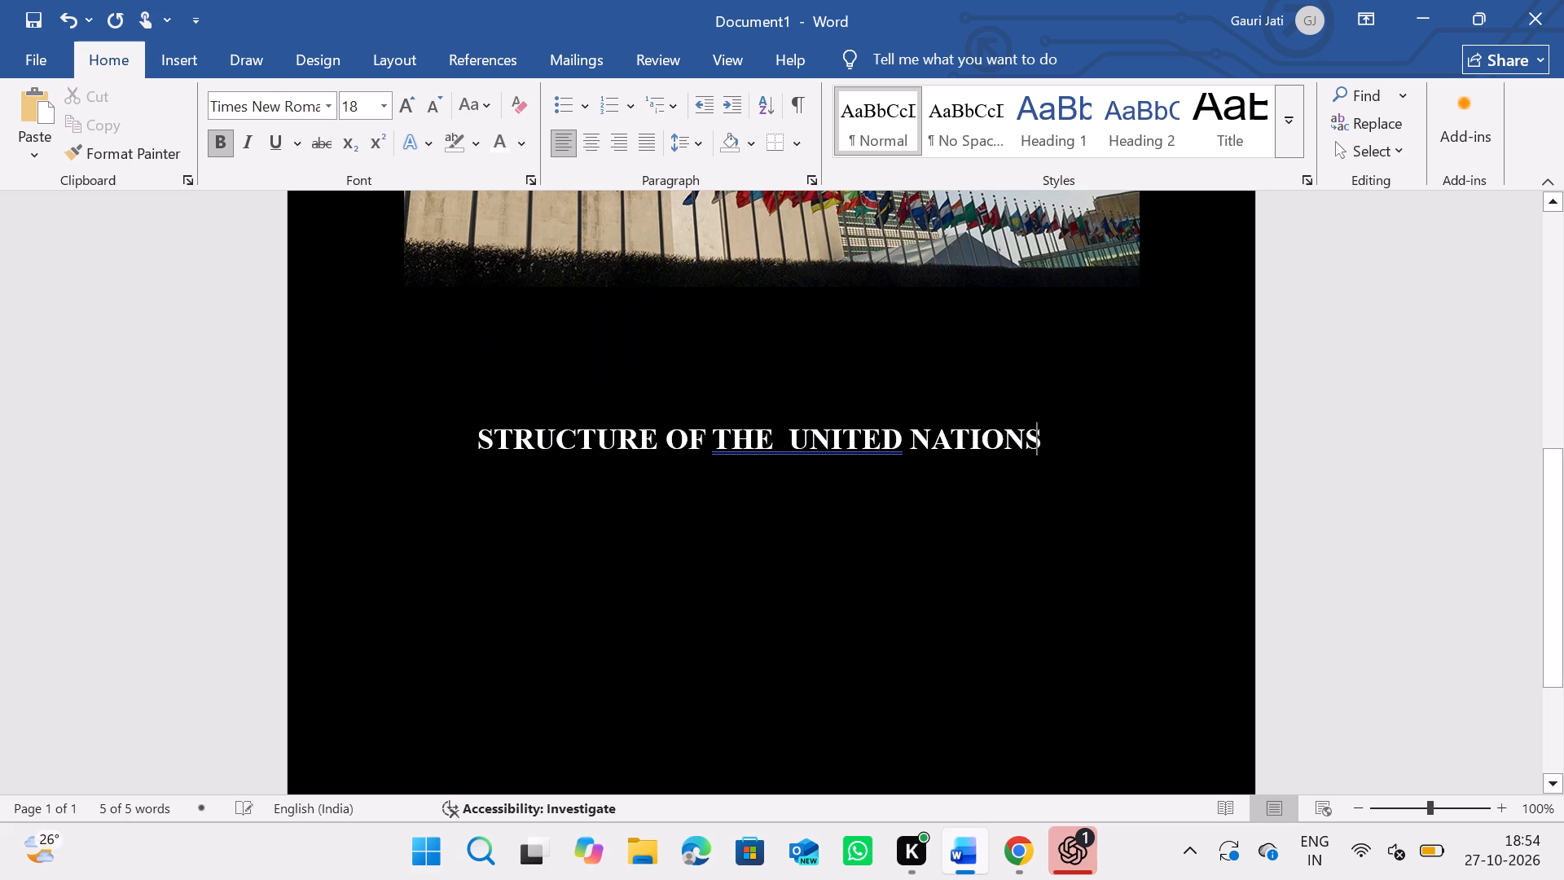
left_click(576, 660)
Enlarge the UN headquarters picture above the title, making it slightly wider and taller.
scroll(576, 660, "up", 3)
scroll(576, 660, "right", 1)
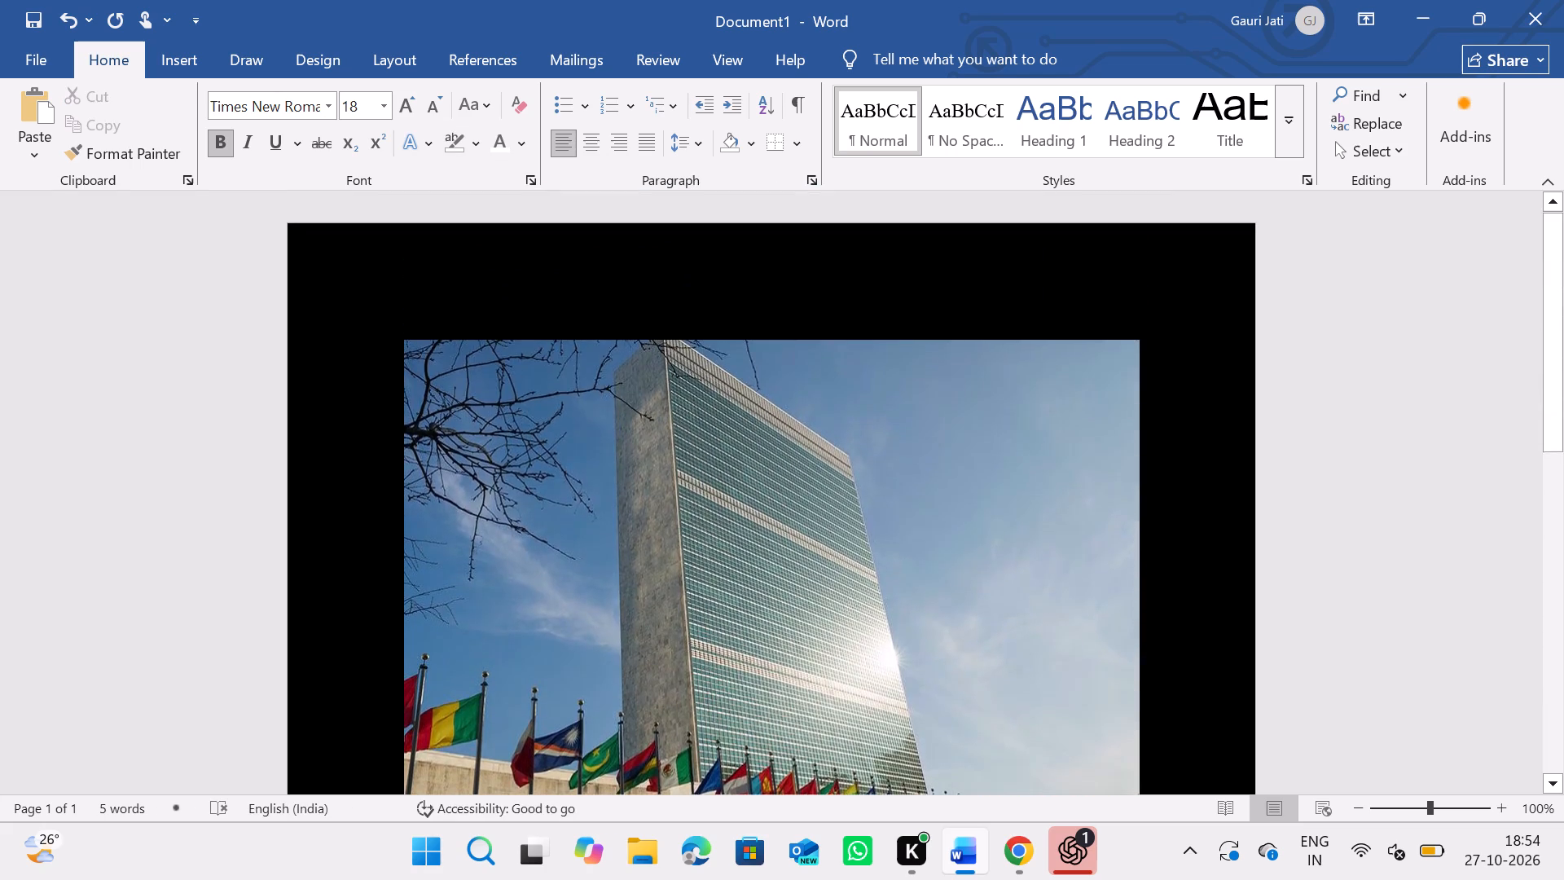
scroll(576, 660, "right", 1)
left_click(726, 489)
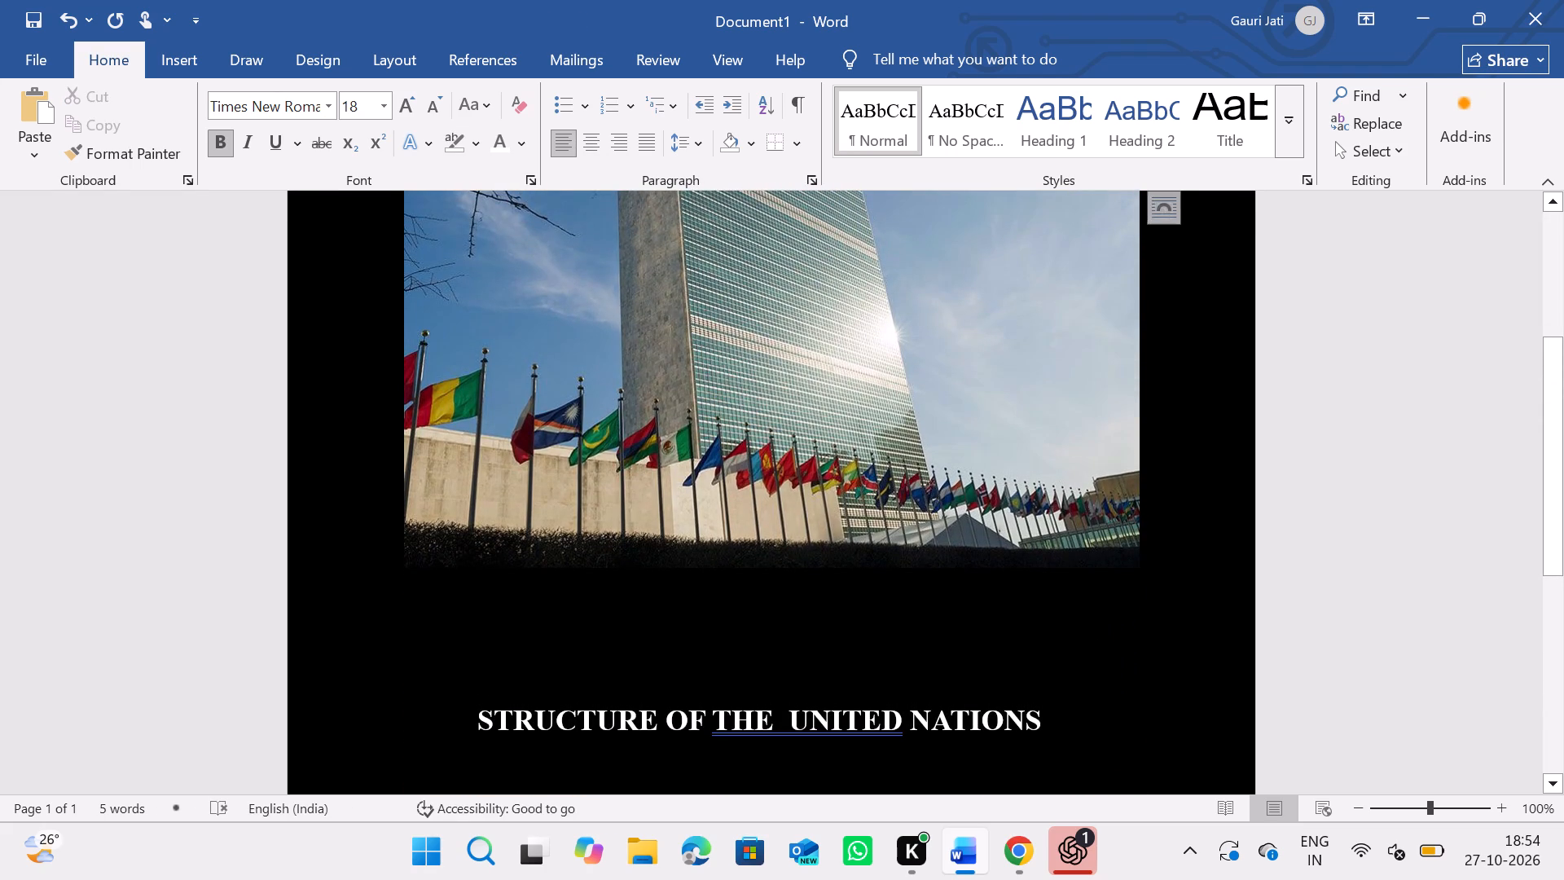
left_click_drag(402, 294, 319, 293)
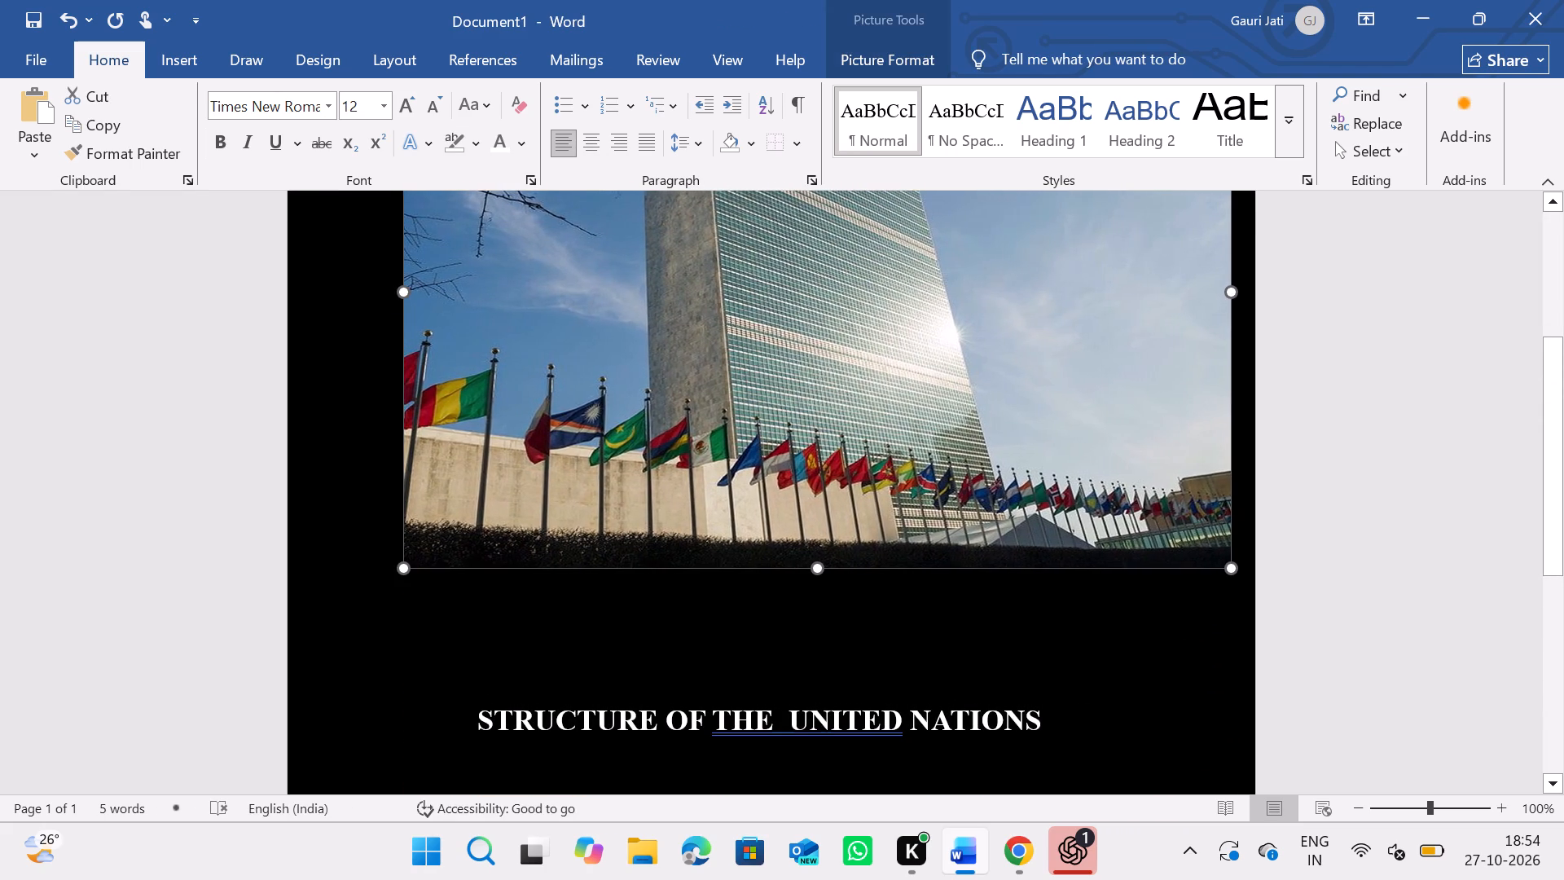
left_click_drag(319, 293, 353, 298)
scroll(828, 514, "up", 2)
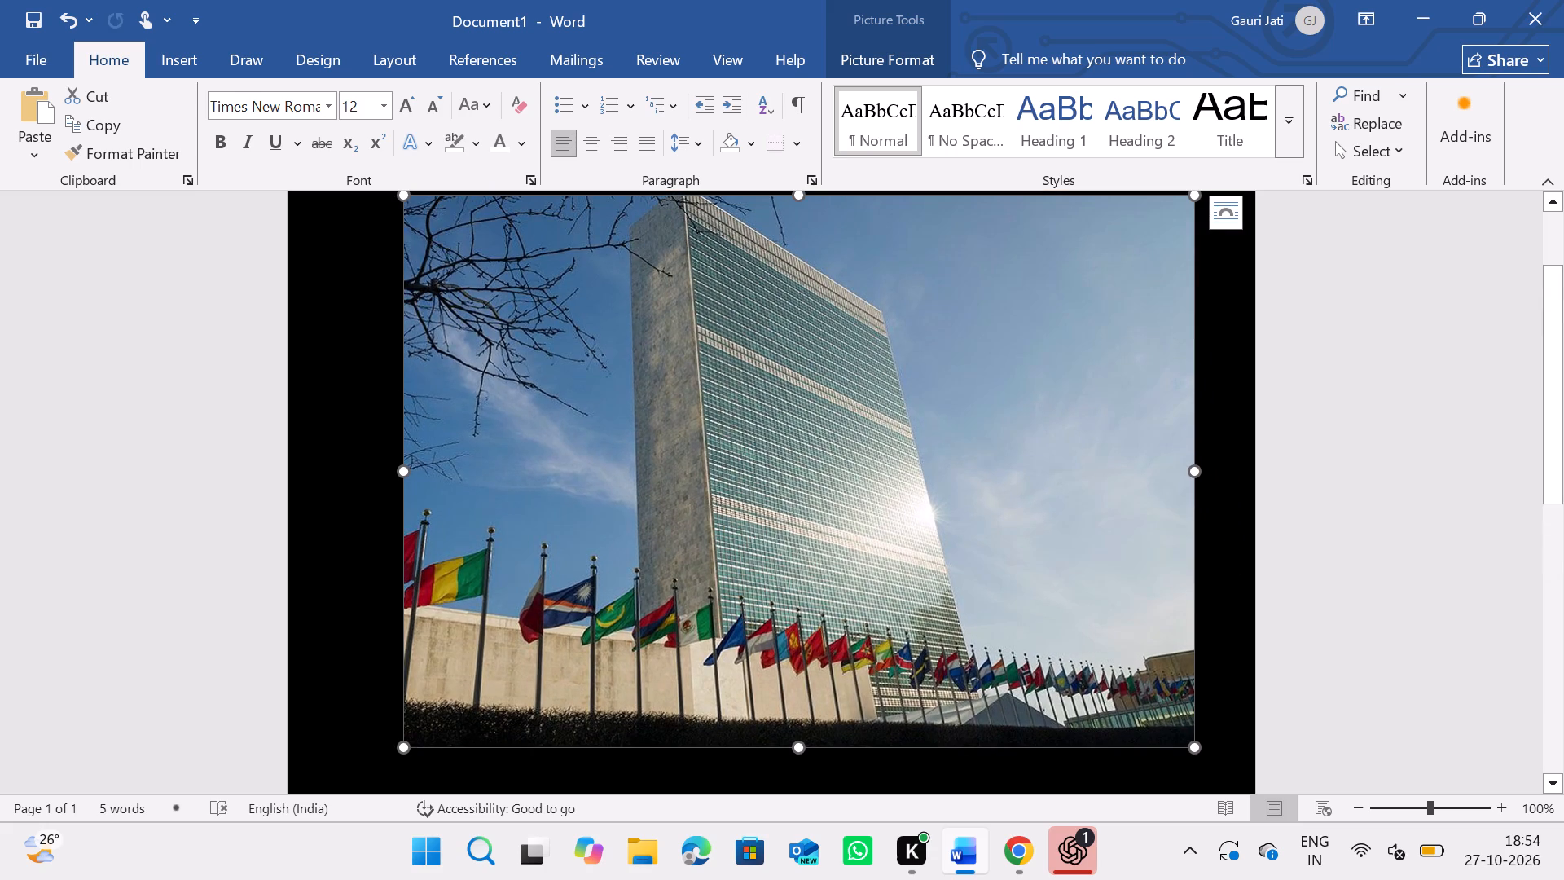
scroll(828, 514, "up", 1)
left_click(326, 509)
scroll(326, 509, "up", 1)
left_click(612, 454)
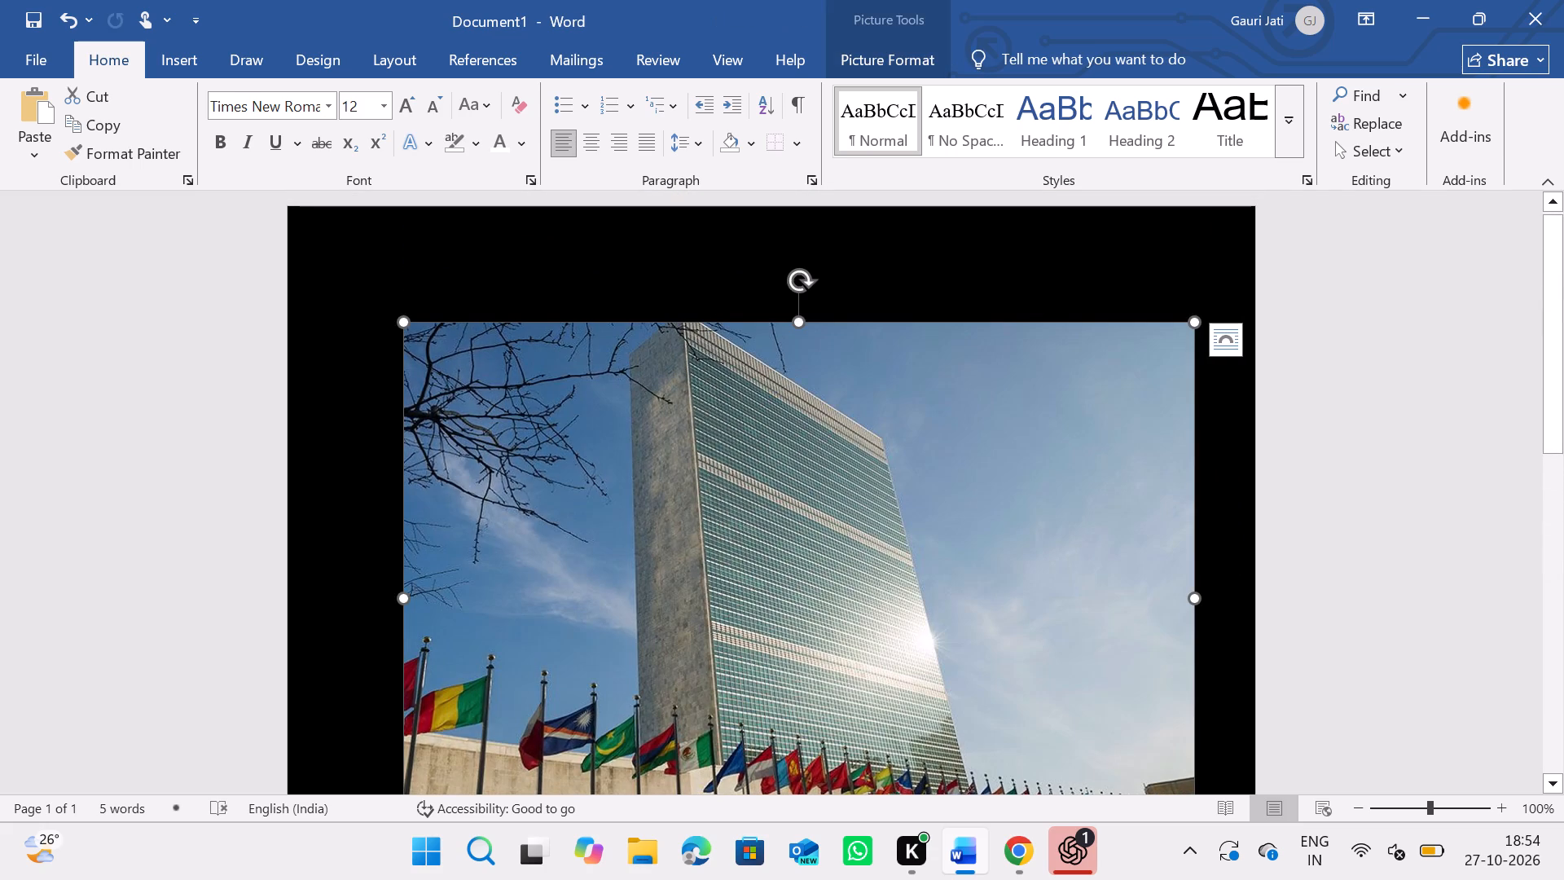
left_click_drag(801, 315, 800, 311)
left_click_drag(800, 311, 797, 268)
left_click(1061, 263)
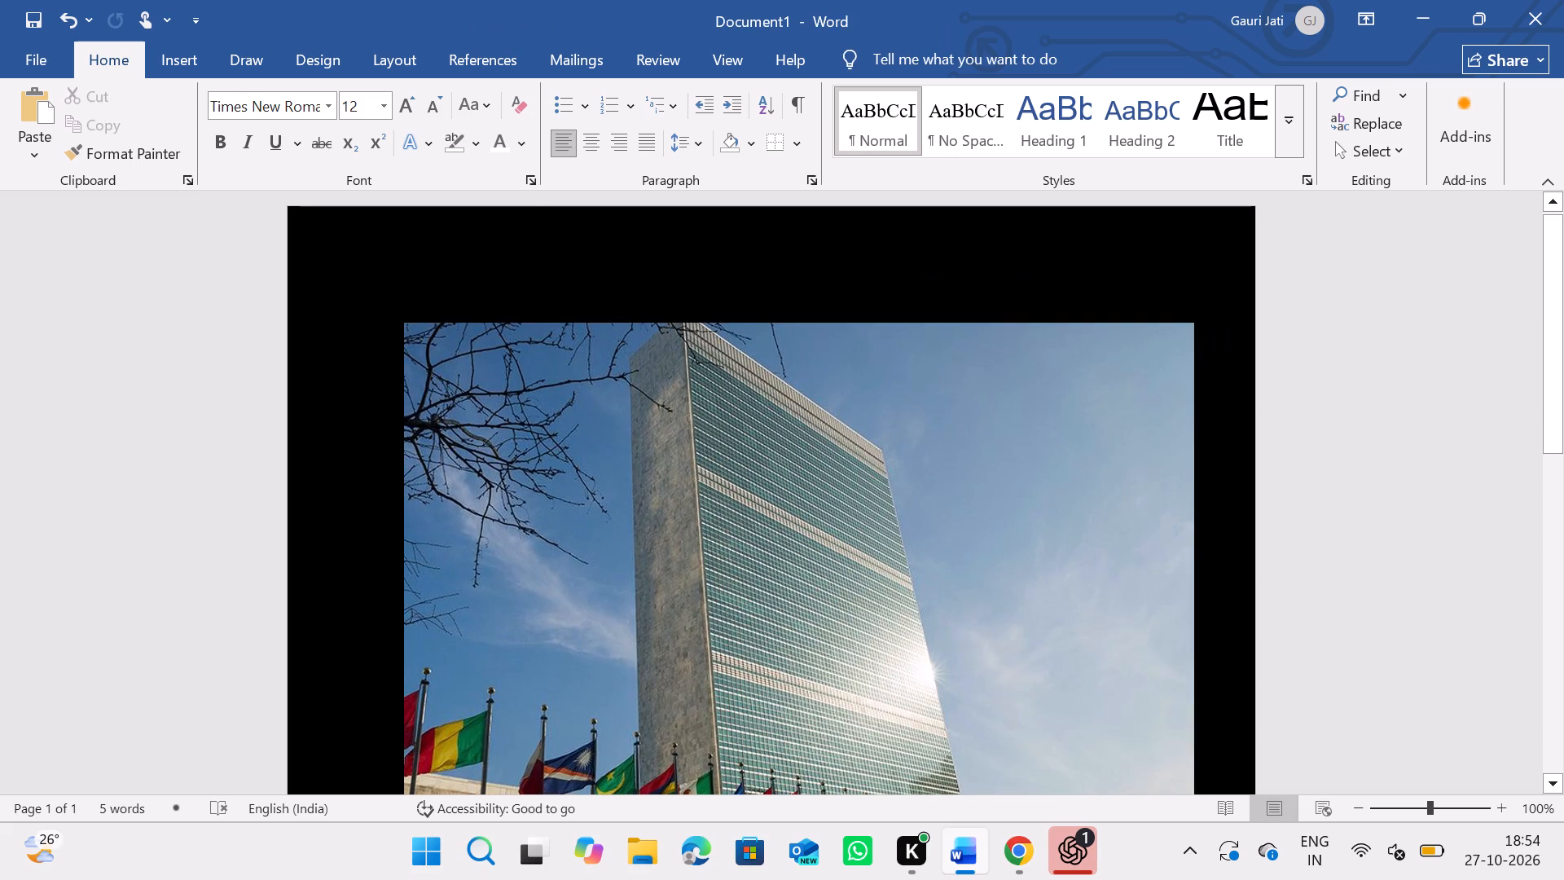
Switch to Chrome, look over the logo results and copy the white-on-black UN logo image from 1000 Logos.
scroll(1061, 263, "down", 4)
scroll(914, 552, "down", 4)
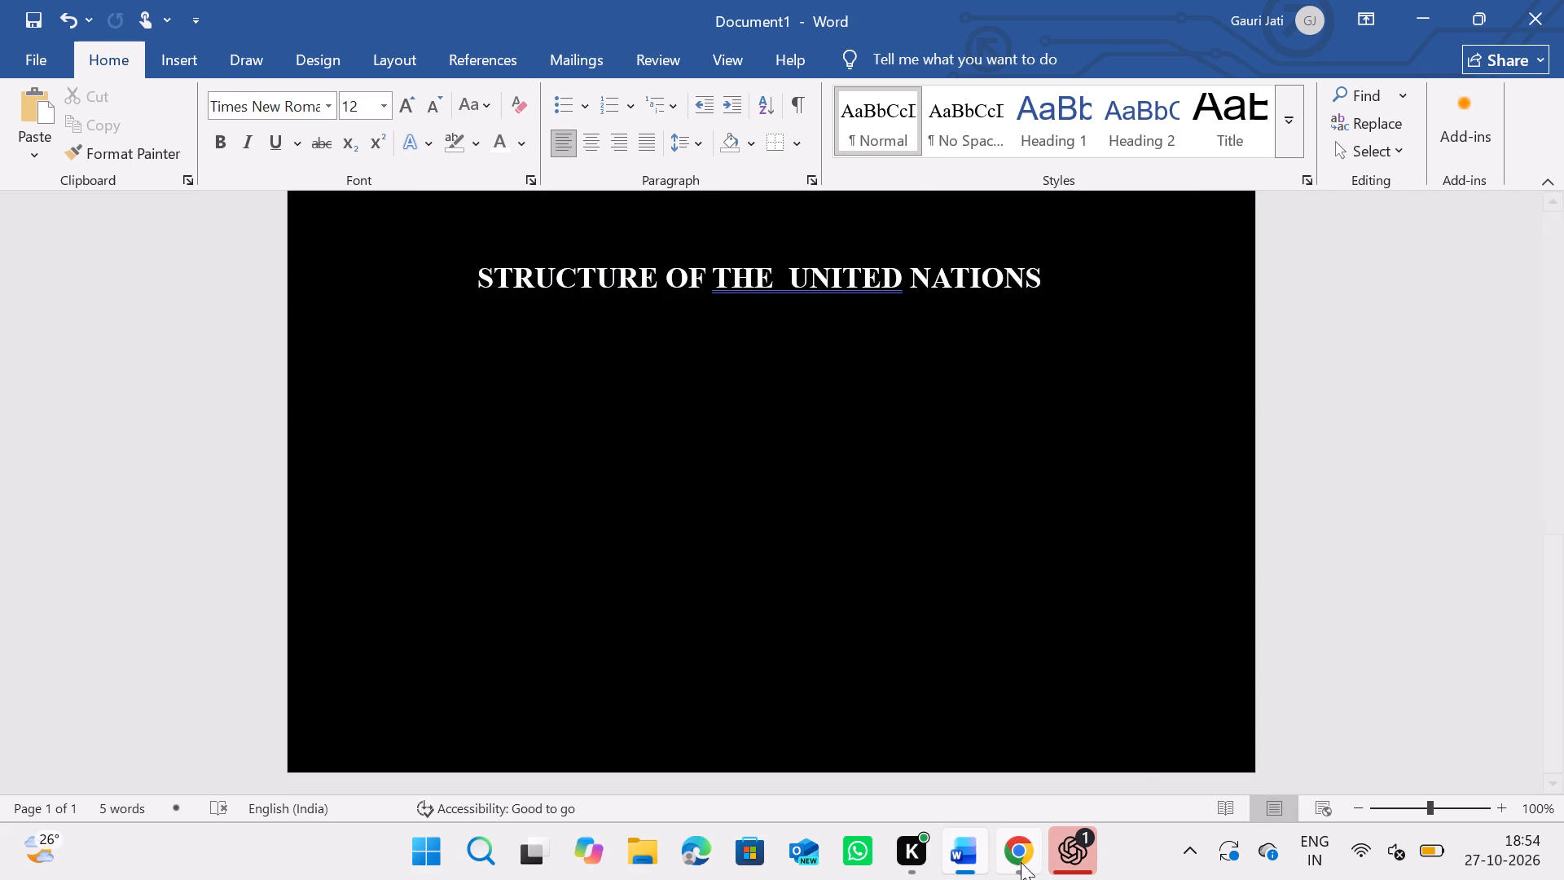
left_click(1021, 865)
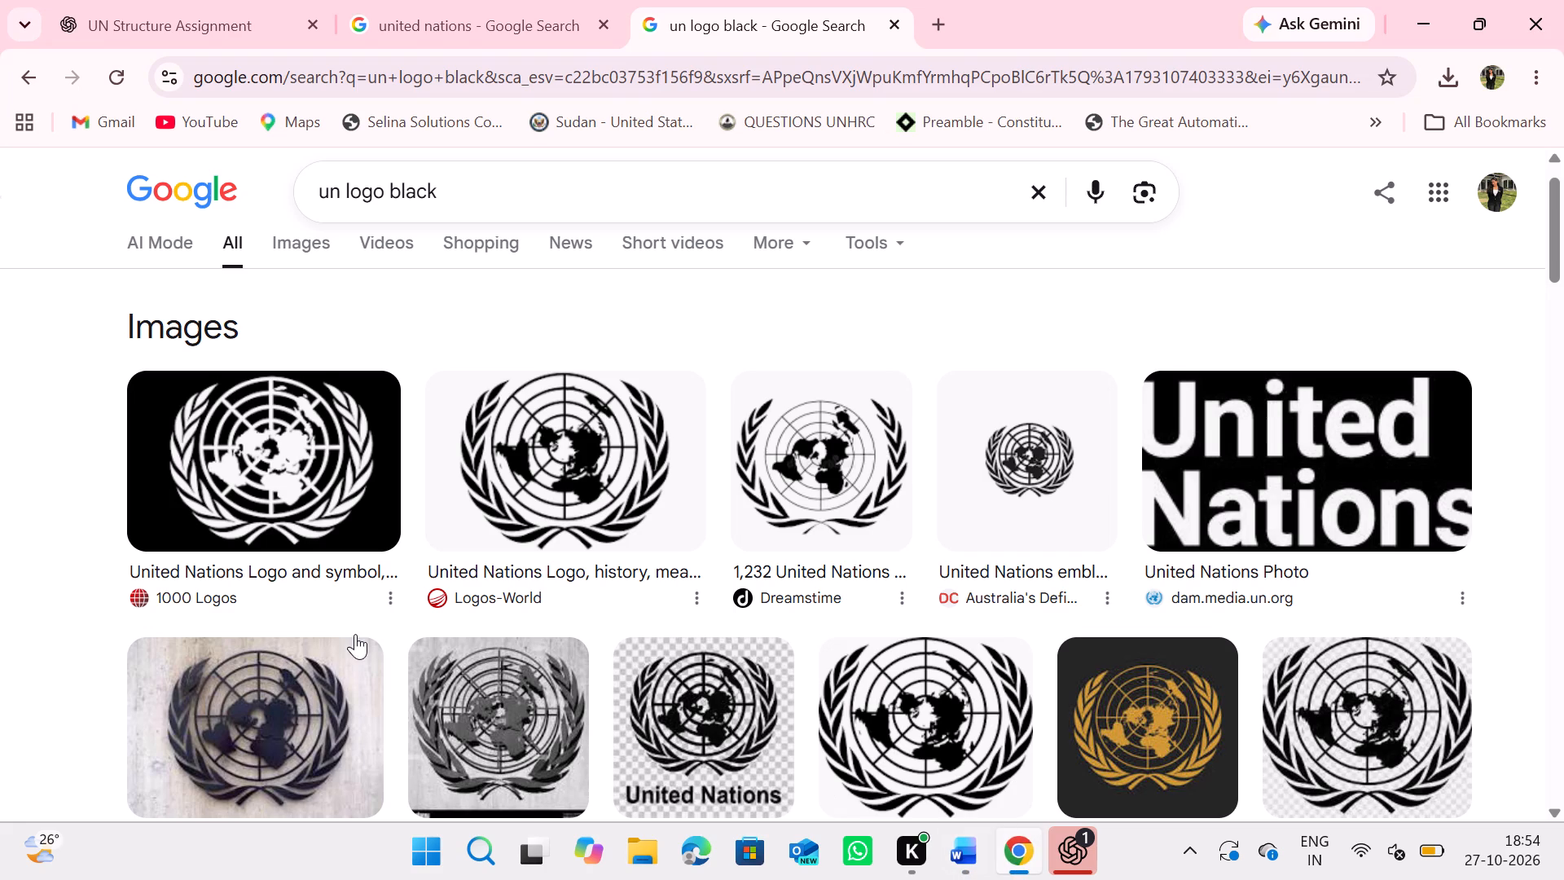
left_click(264, 435)
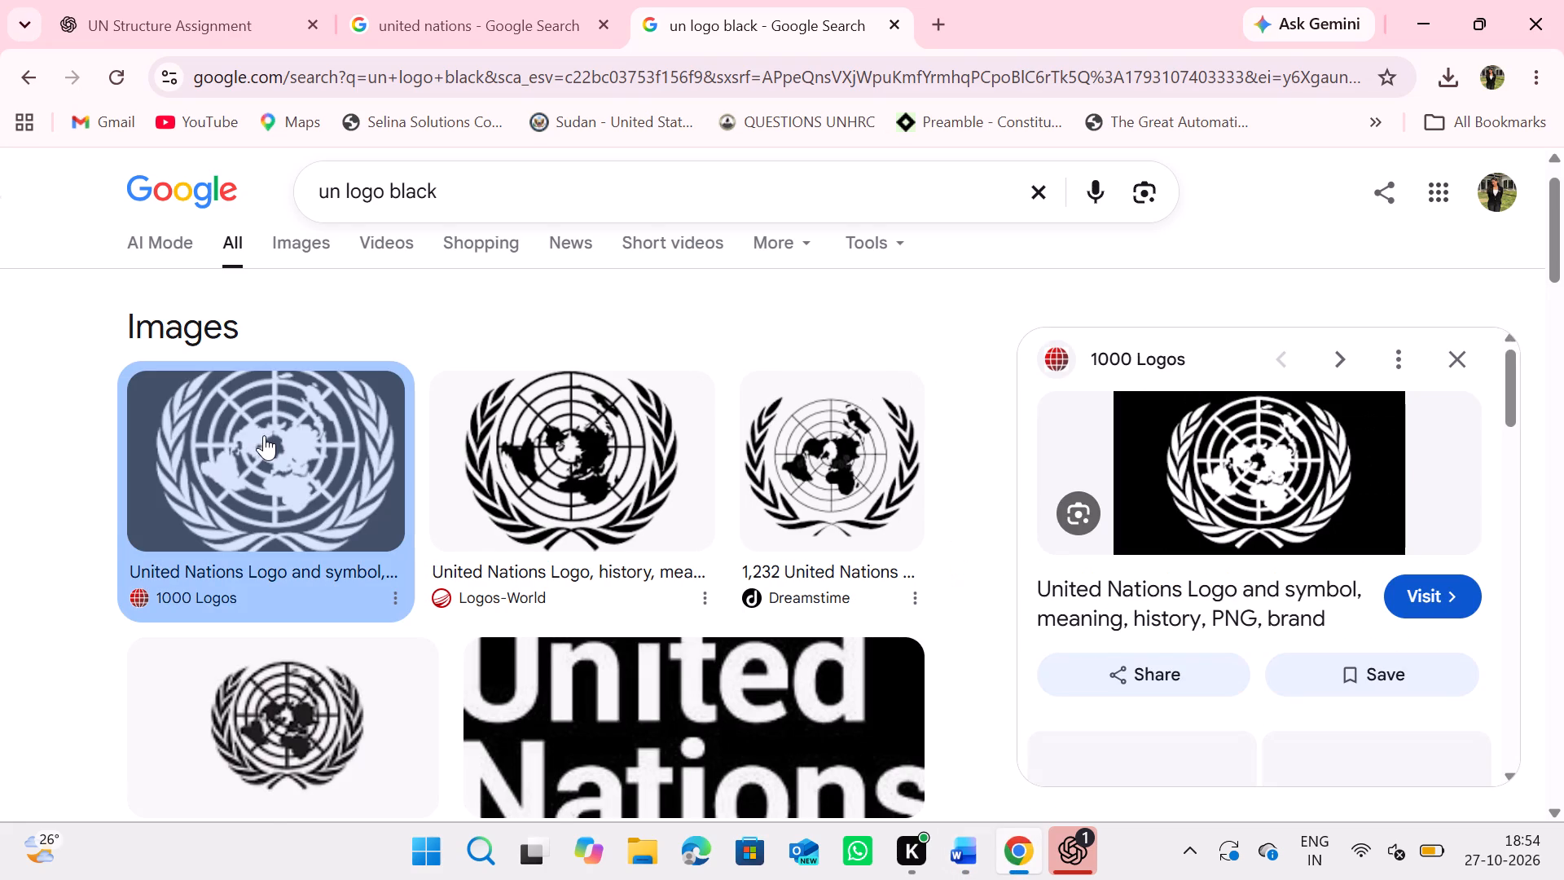
scroll(1210, 548, "down", 2)
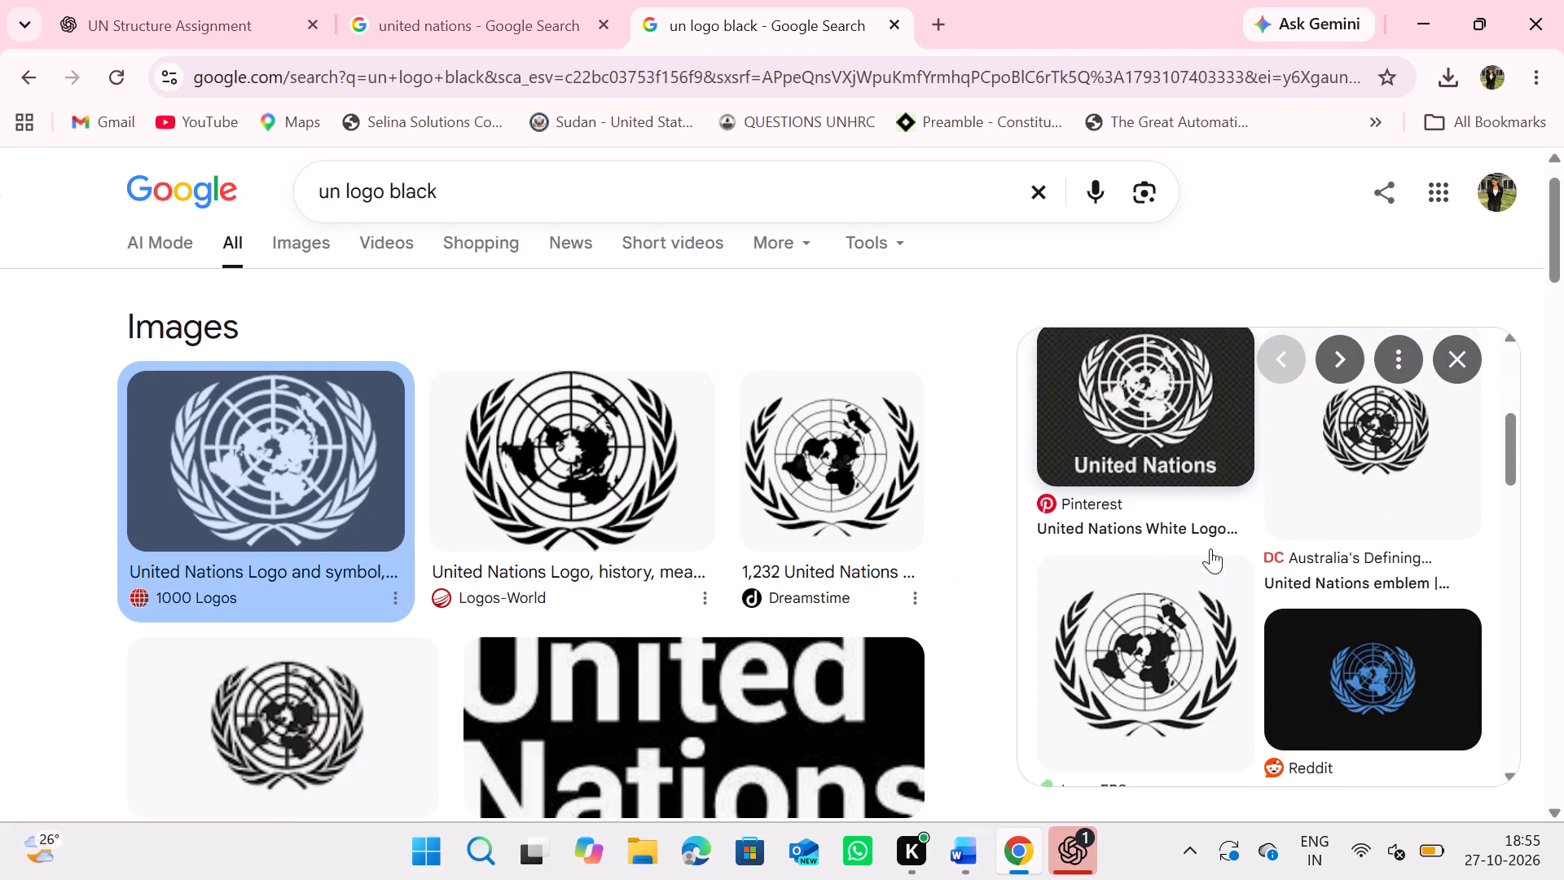
scroll(1210, 548, "down", 3)
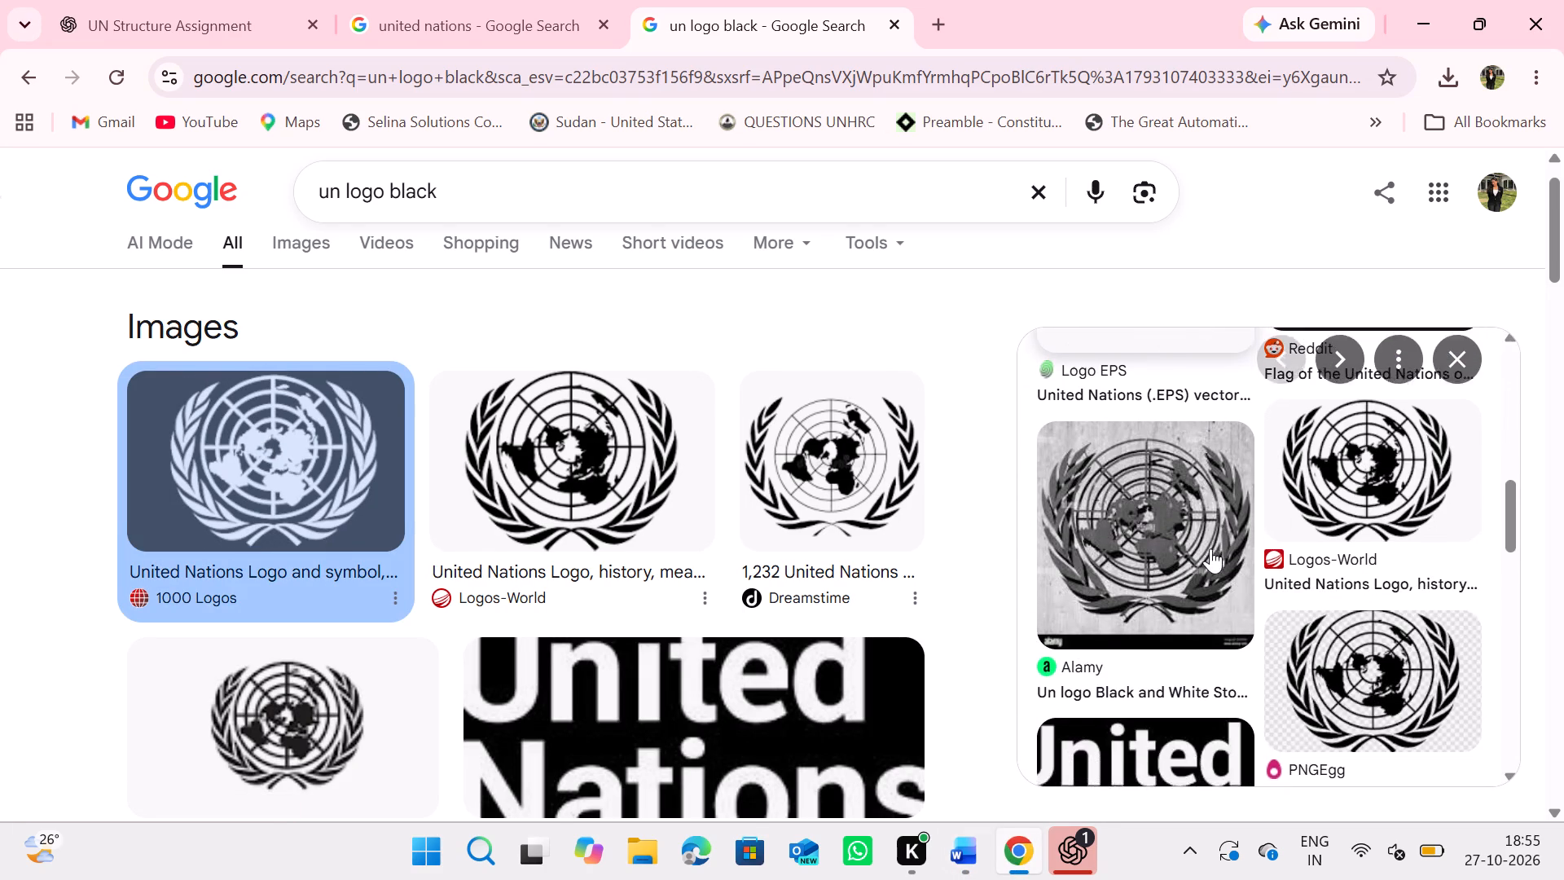
right_click(1226, 458)
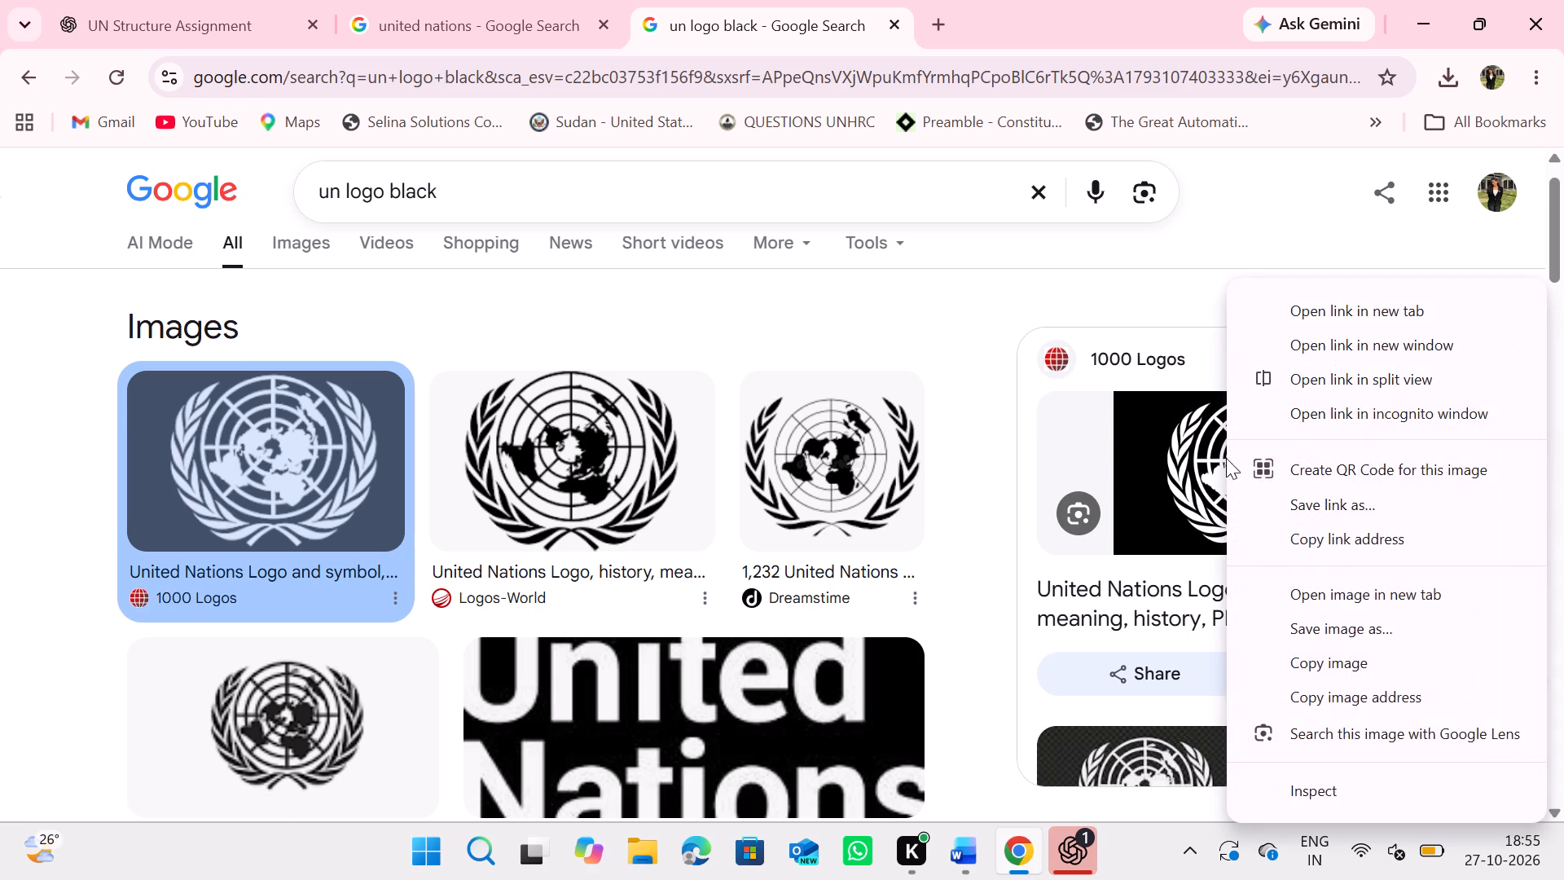
left_click(1344, 673)
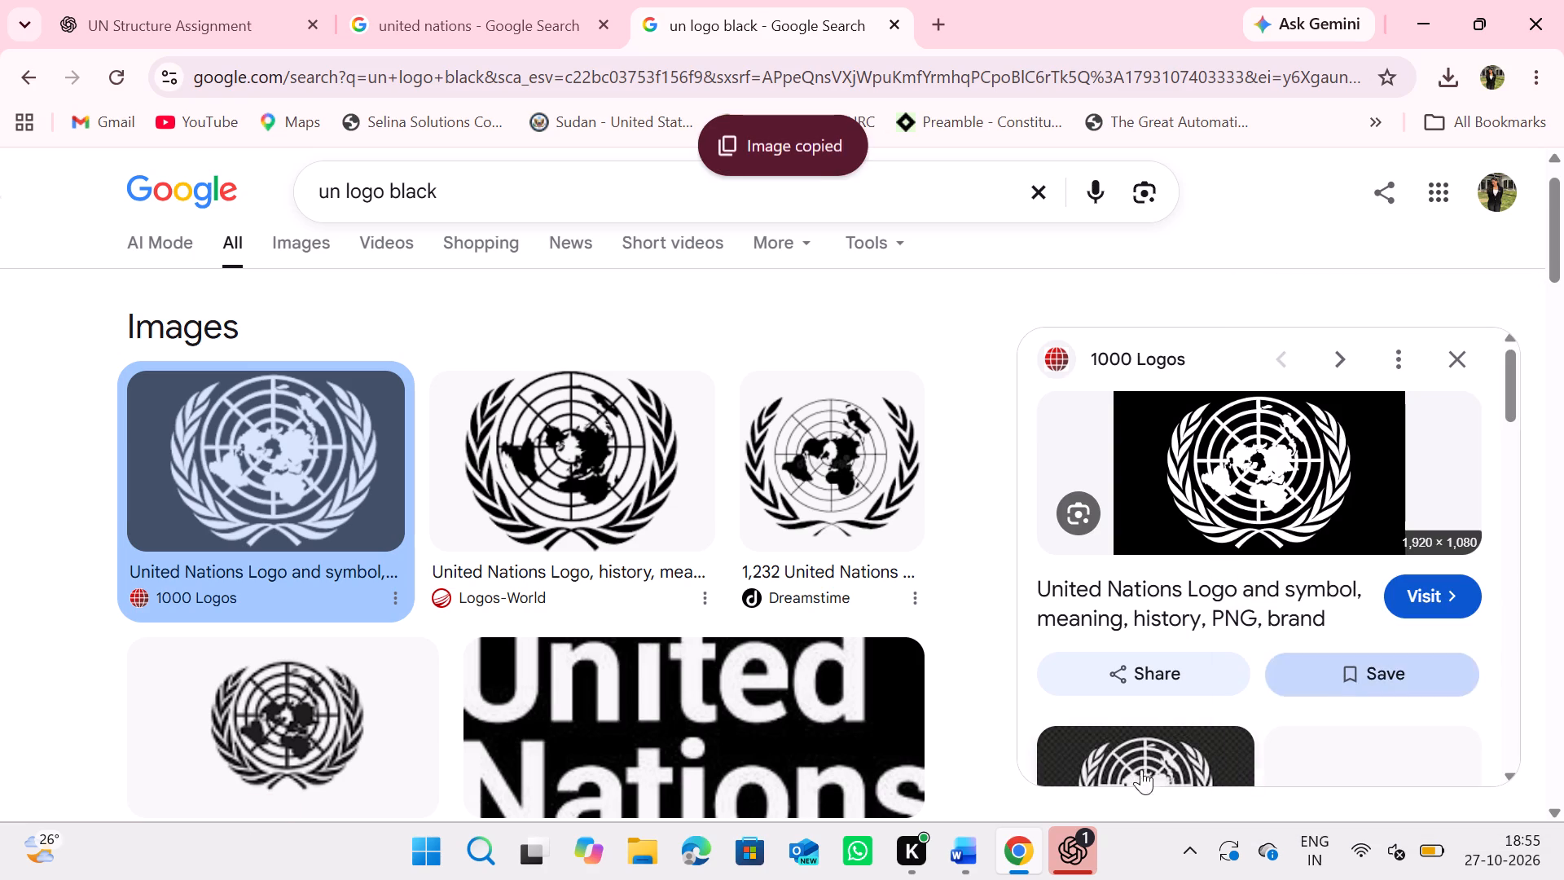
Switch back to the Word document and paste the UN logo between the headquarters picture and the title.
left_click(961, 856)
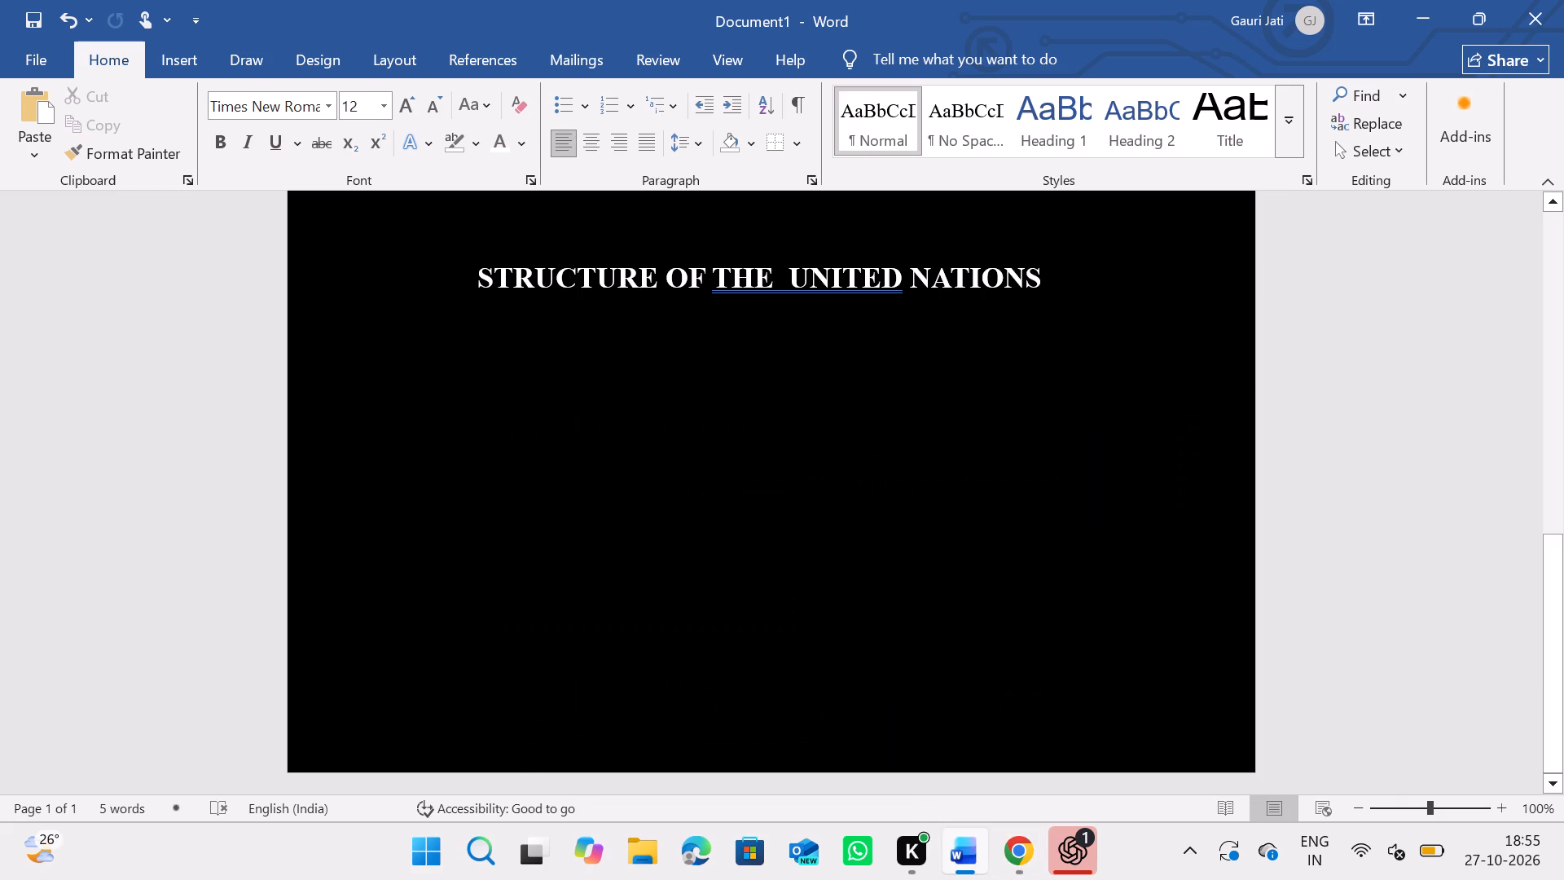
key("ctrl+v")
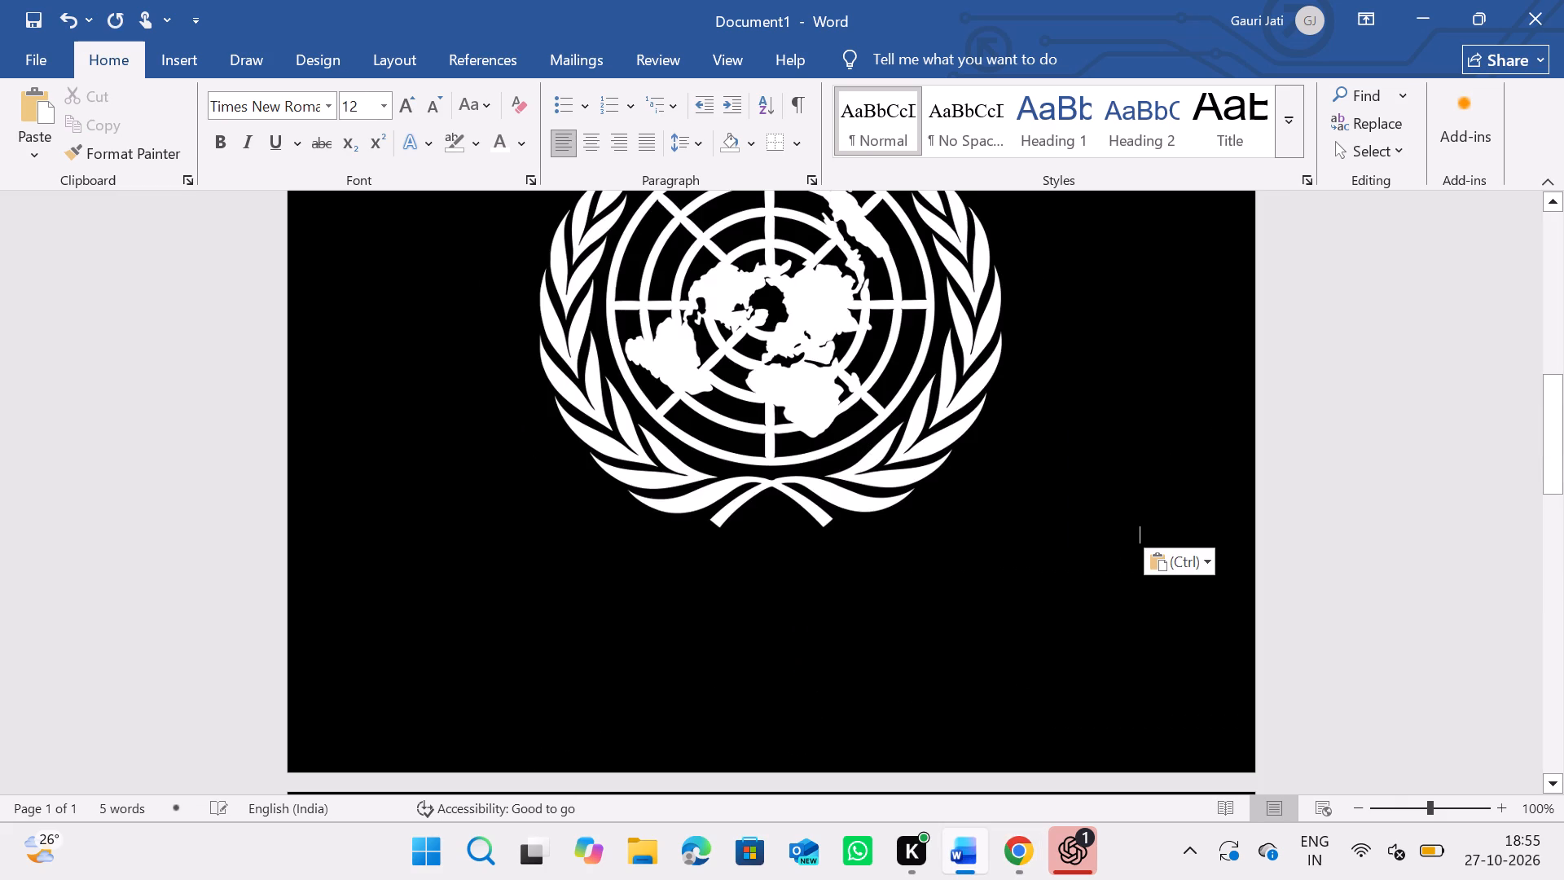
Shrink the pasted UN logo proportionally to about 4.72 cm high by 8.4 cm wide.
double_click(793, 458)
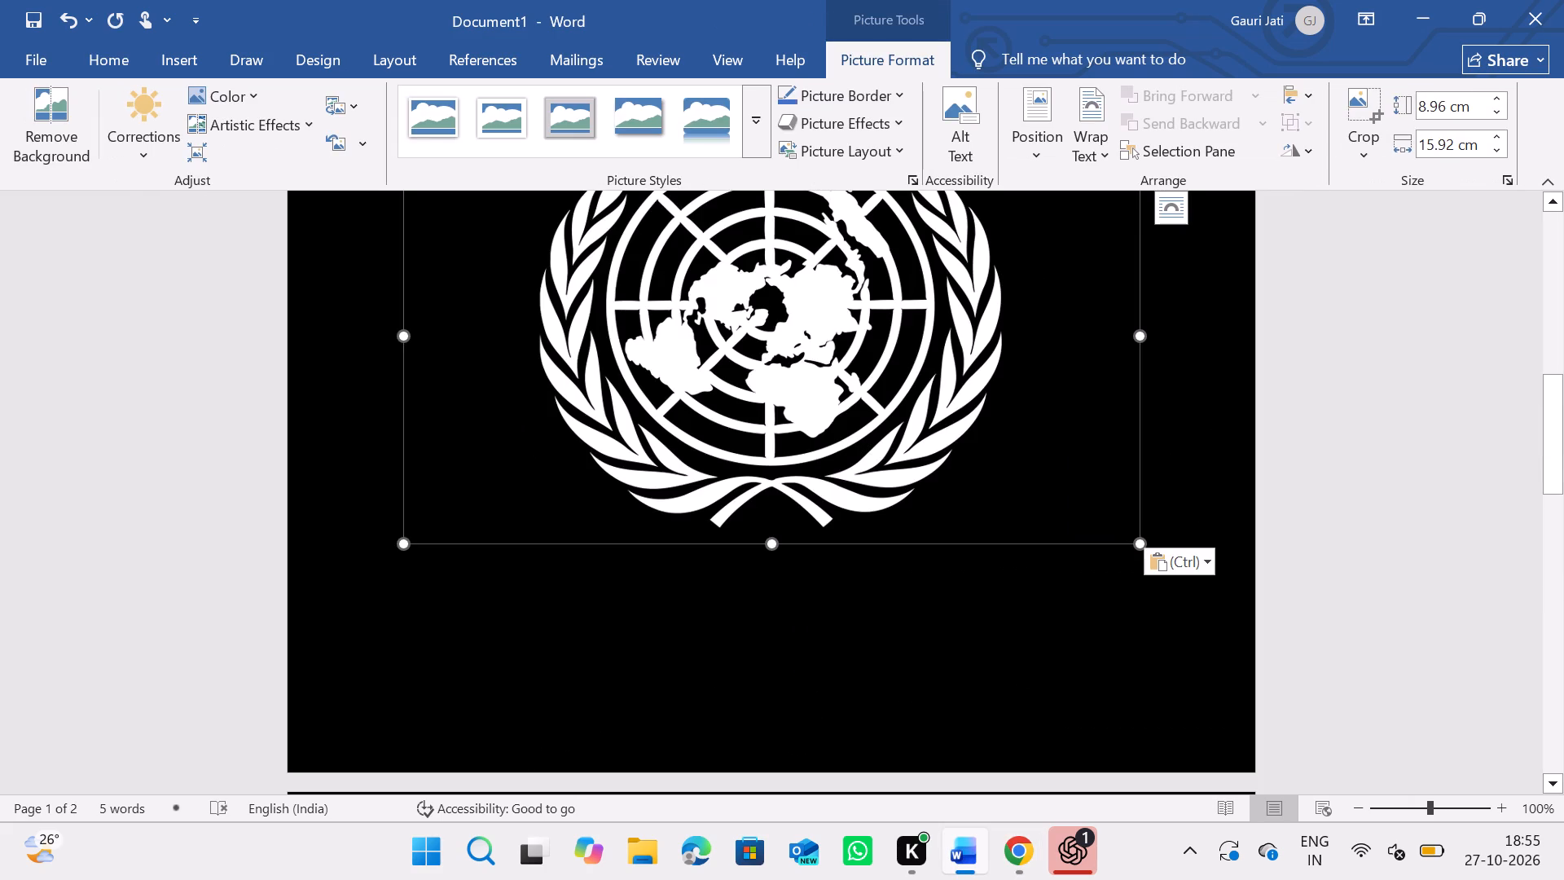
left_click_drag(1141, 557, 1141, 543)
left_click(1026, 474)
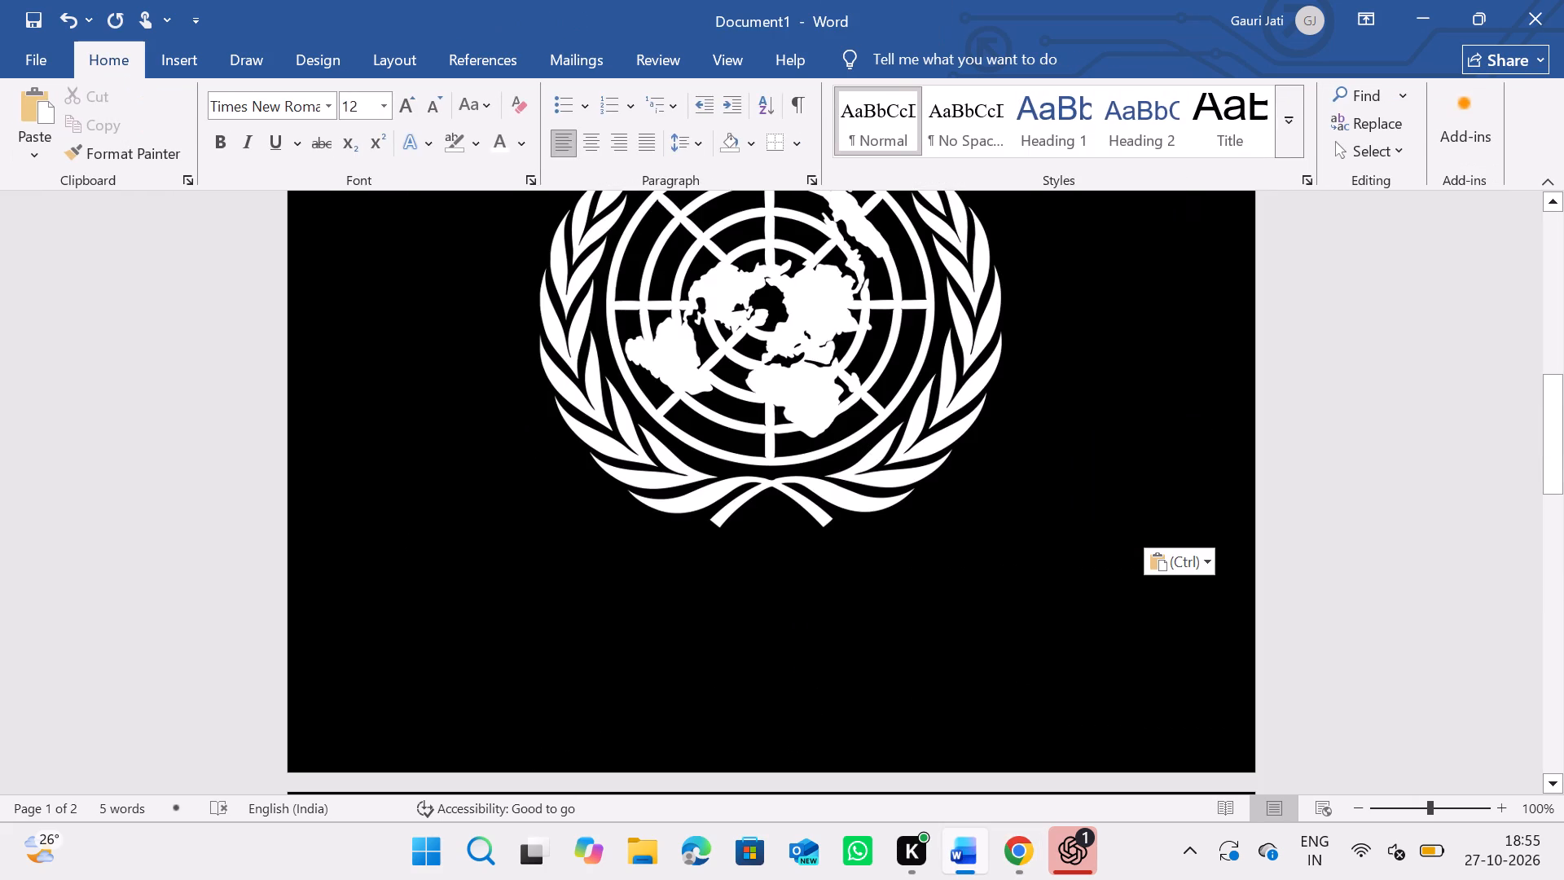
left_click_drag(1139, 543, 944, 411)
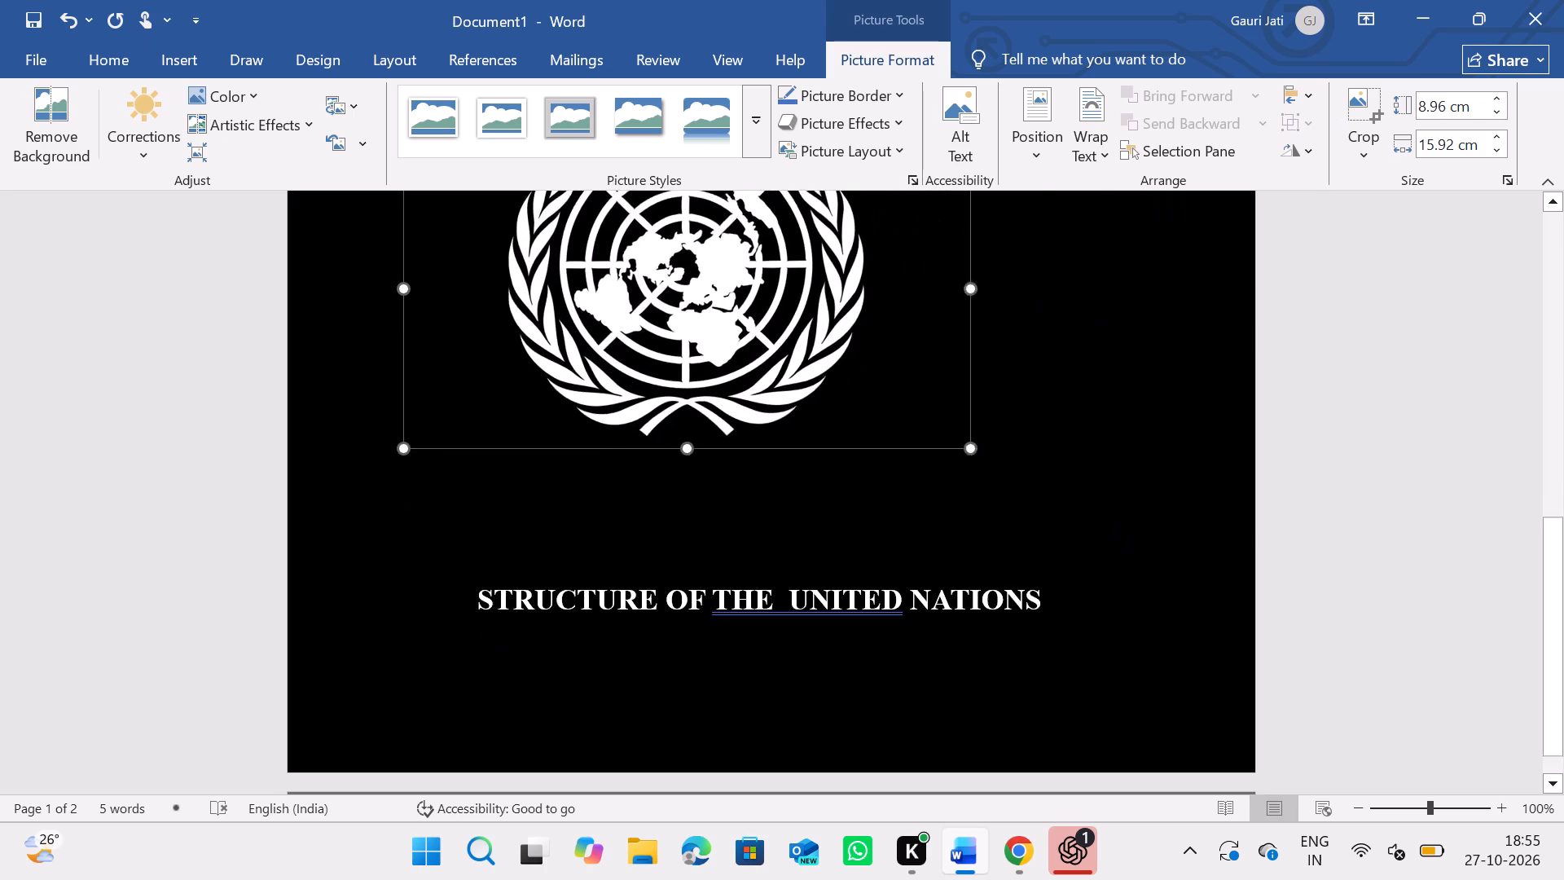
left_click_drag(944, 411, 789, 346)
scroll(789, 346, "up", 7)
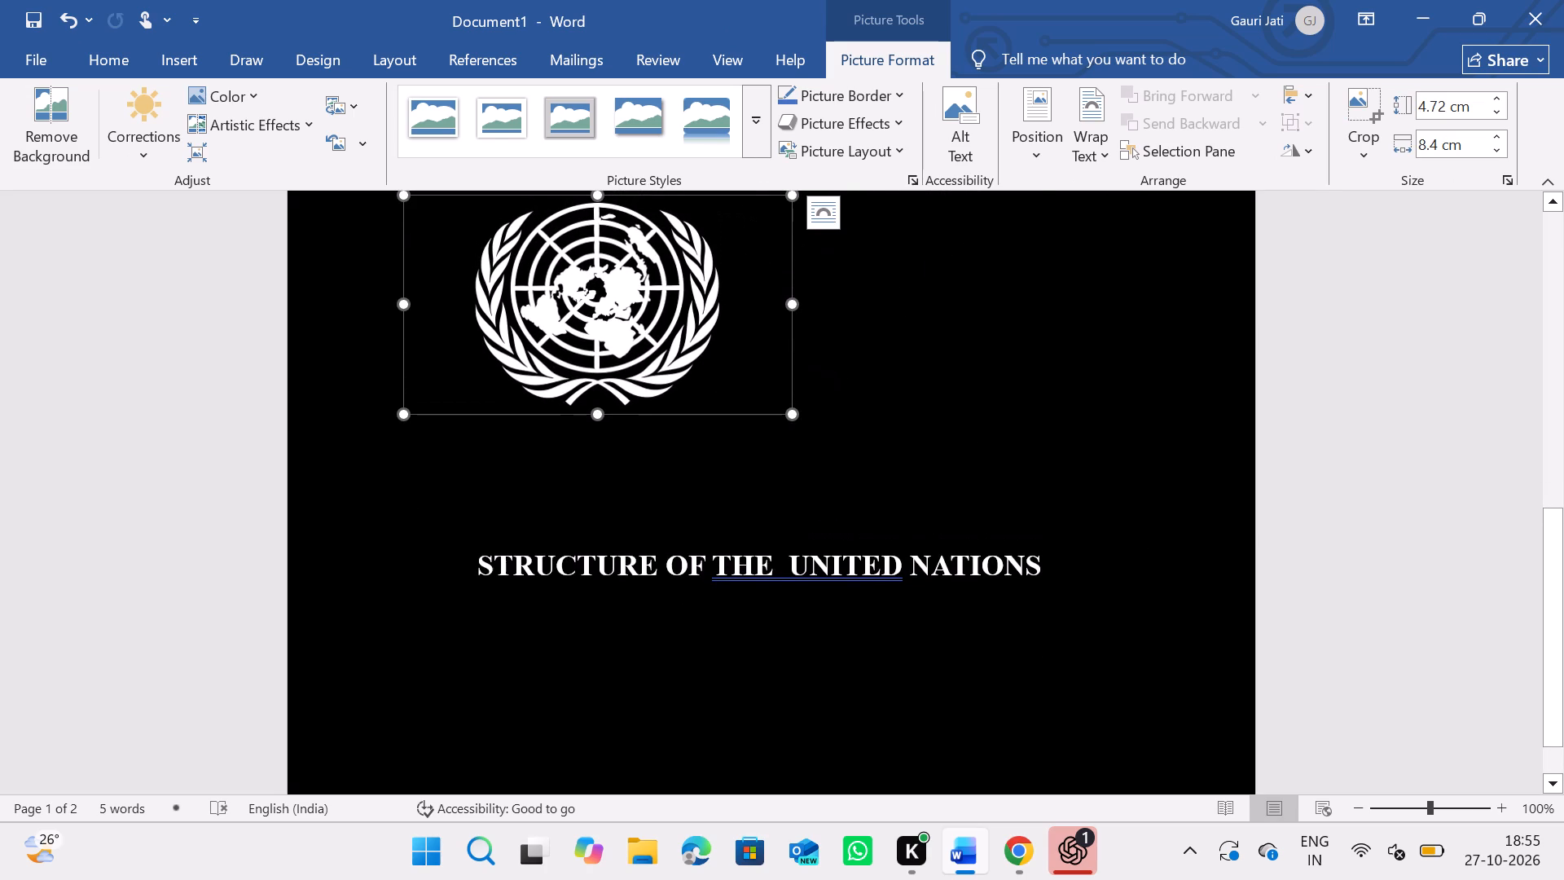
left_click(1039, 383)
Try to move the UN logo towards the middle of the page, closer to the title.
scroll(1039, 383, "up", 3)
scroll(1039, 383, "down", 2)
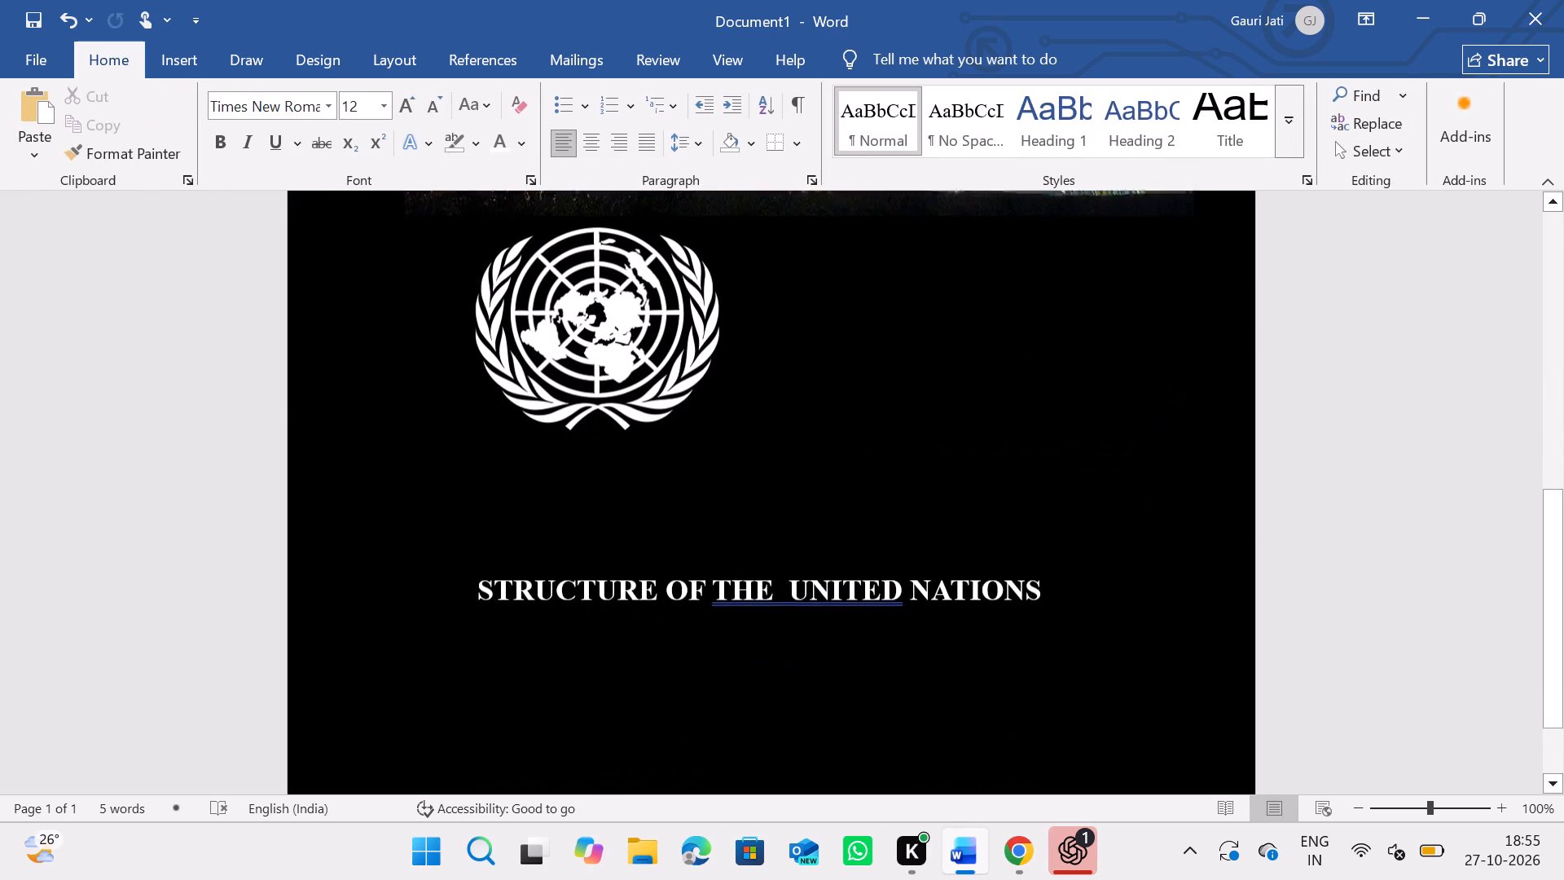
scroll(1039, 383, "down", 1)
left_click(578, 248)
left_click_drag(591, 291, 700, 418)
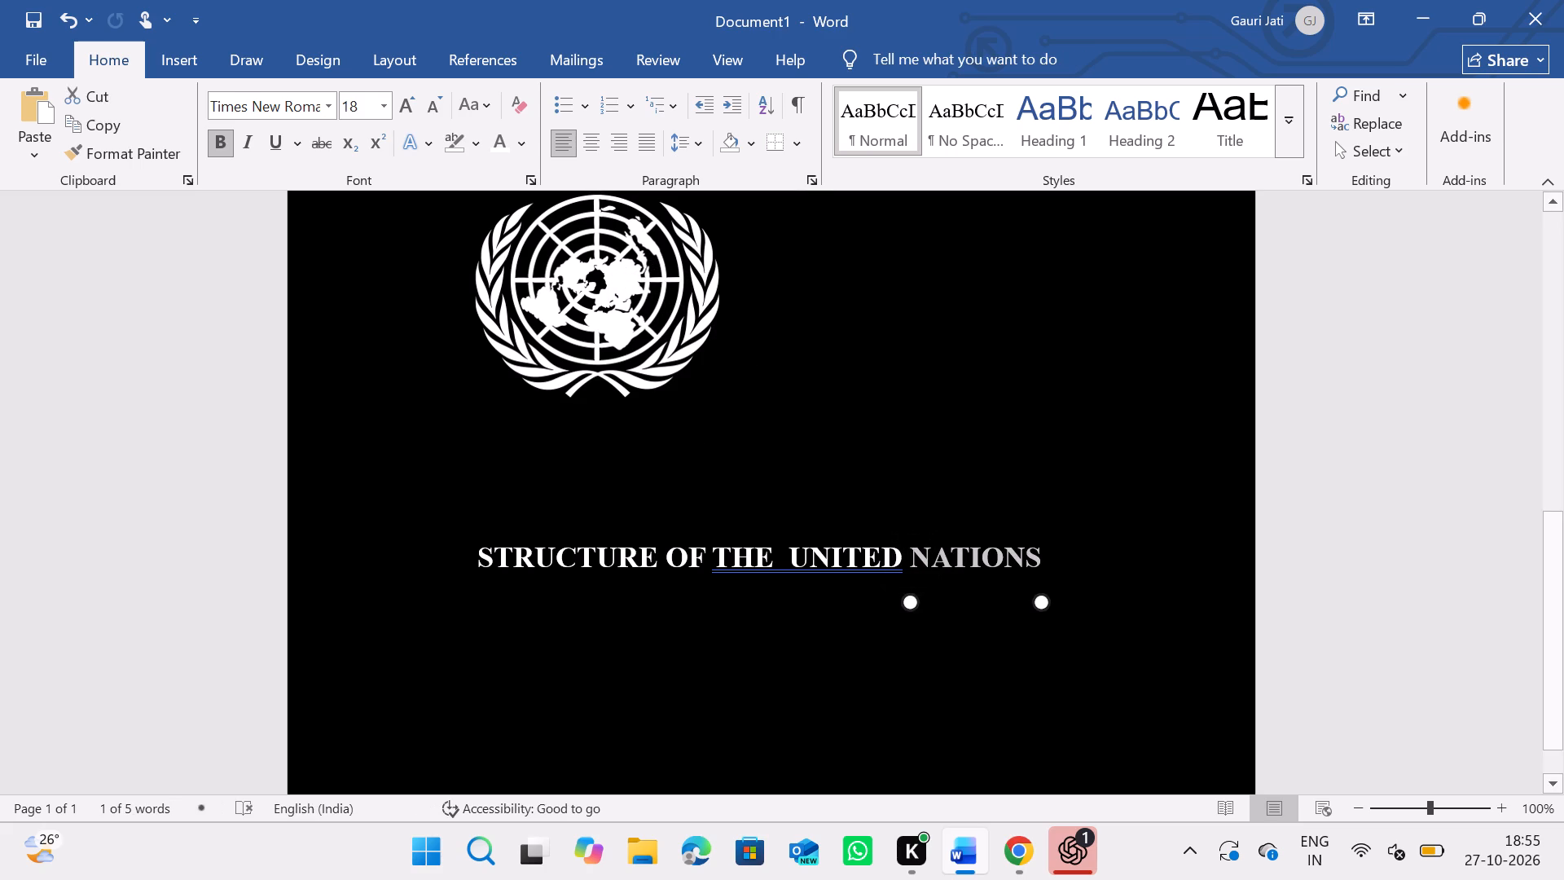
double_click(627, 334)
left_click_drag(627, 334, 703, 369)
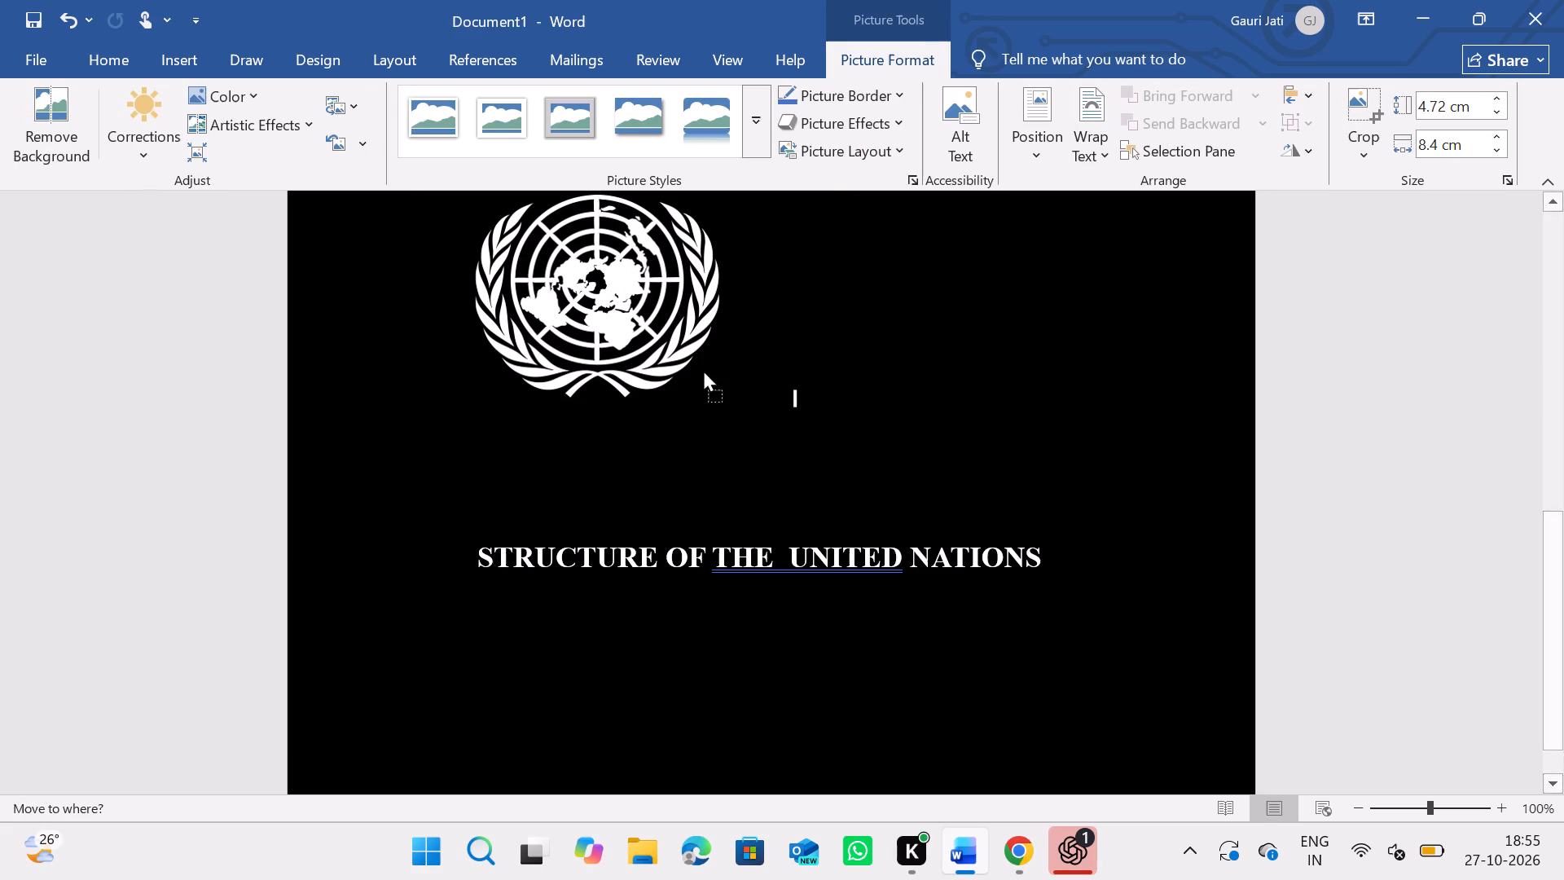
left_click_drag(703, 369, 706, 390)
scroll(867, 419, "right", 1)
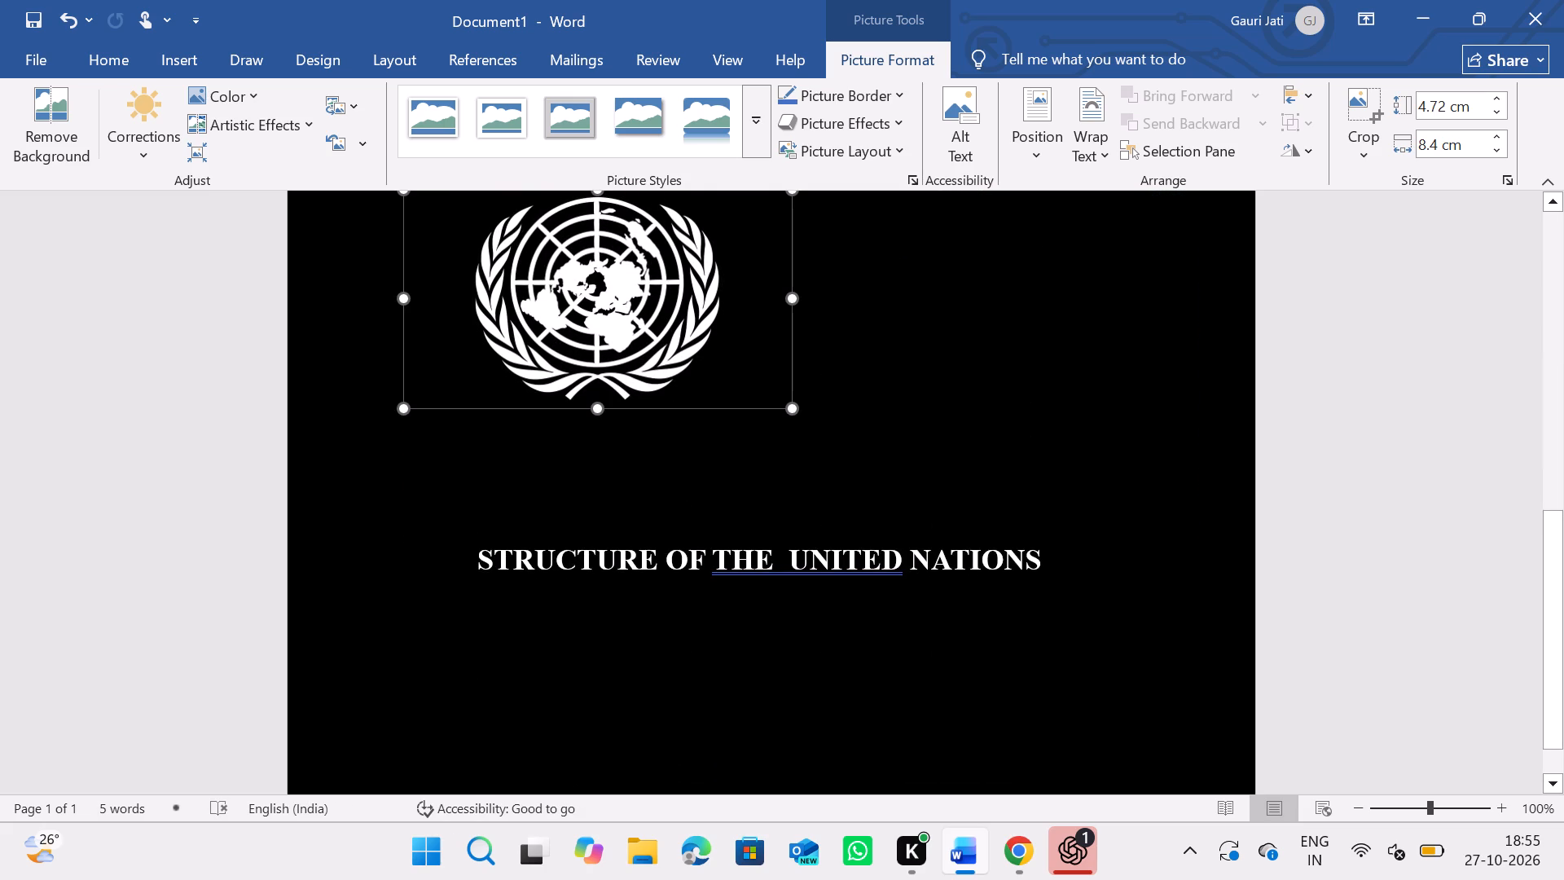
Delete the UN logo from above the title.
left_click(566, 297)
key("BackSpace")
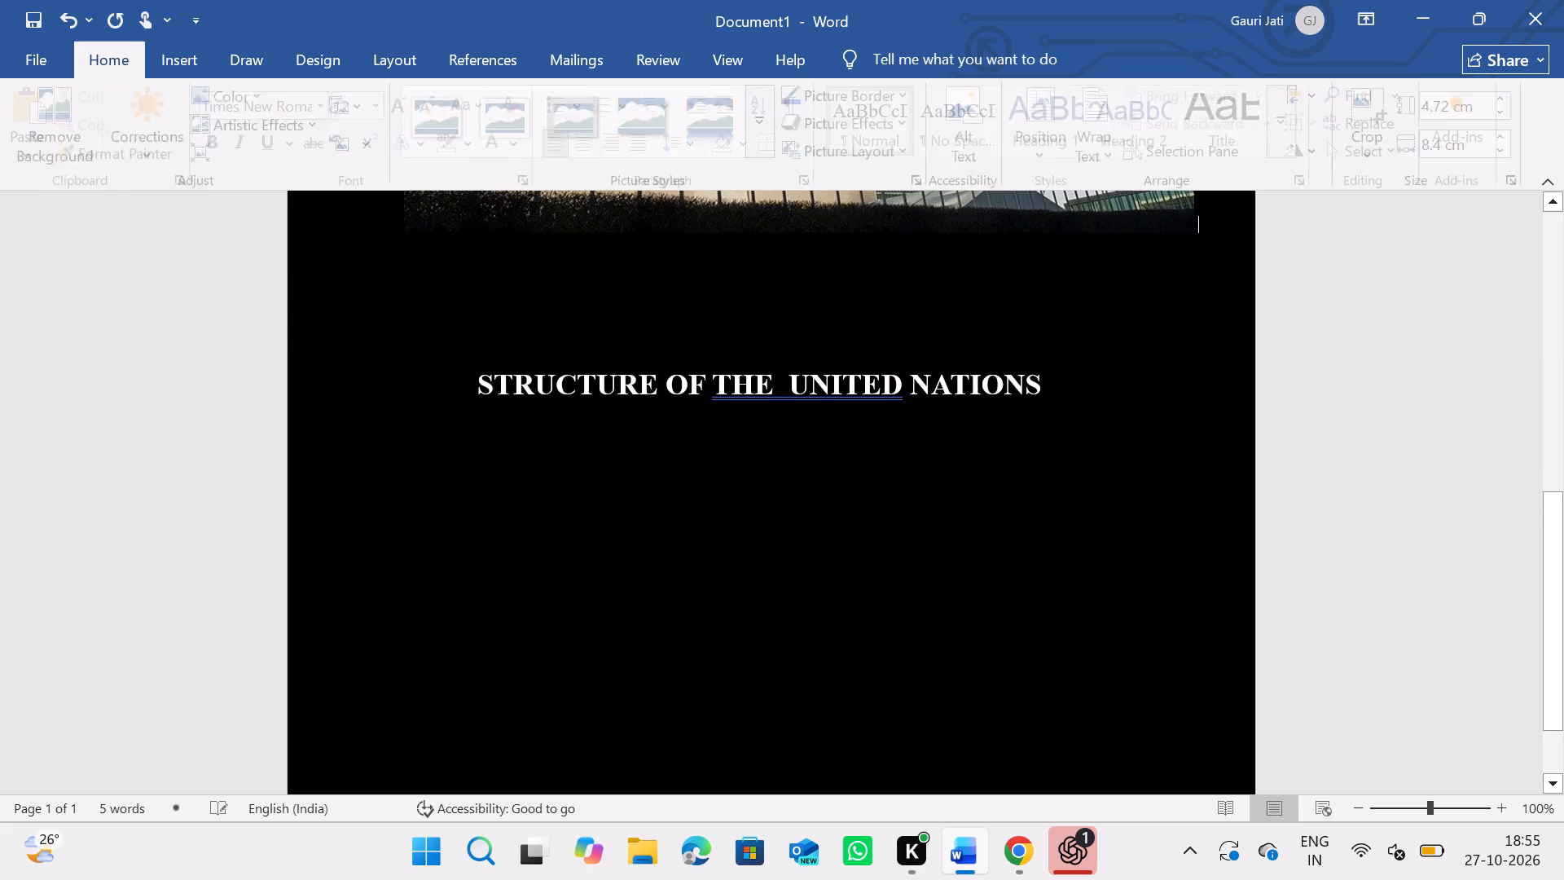
Add a new line directly below the title STRUCTURE OF THE UNITED NATIONS.
scroll(680, 493, "down", 1)
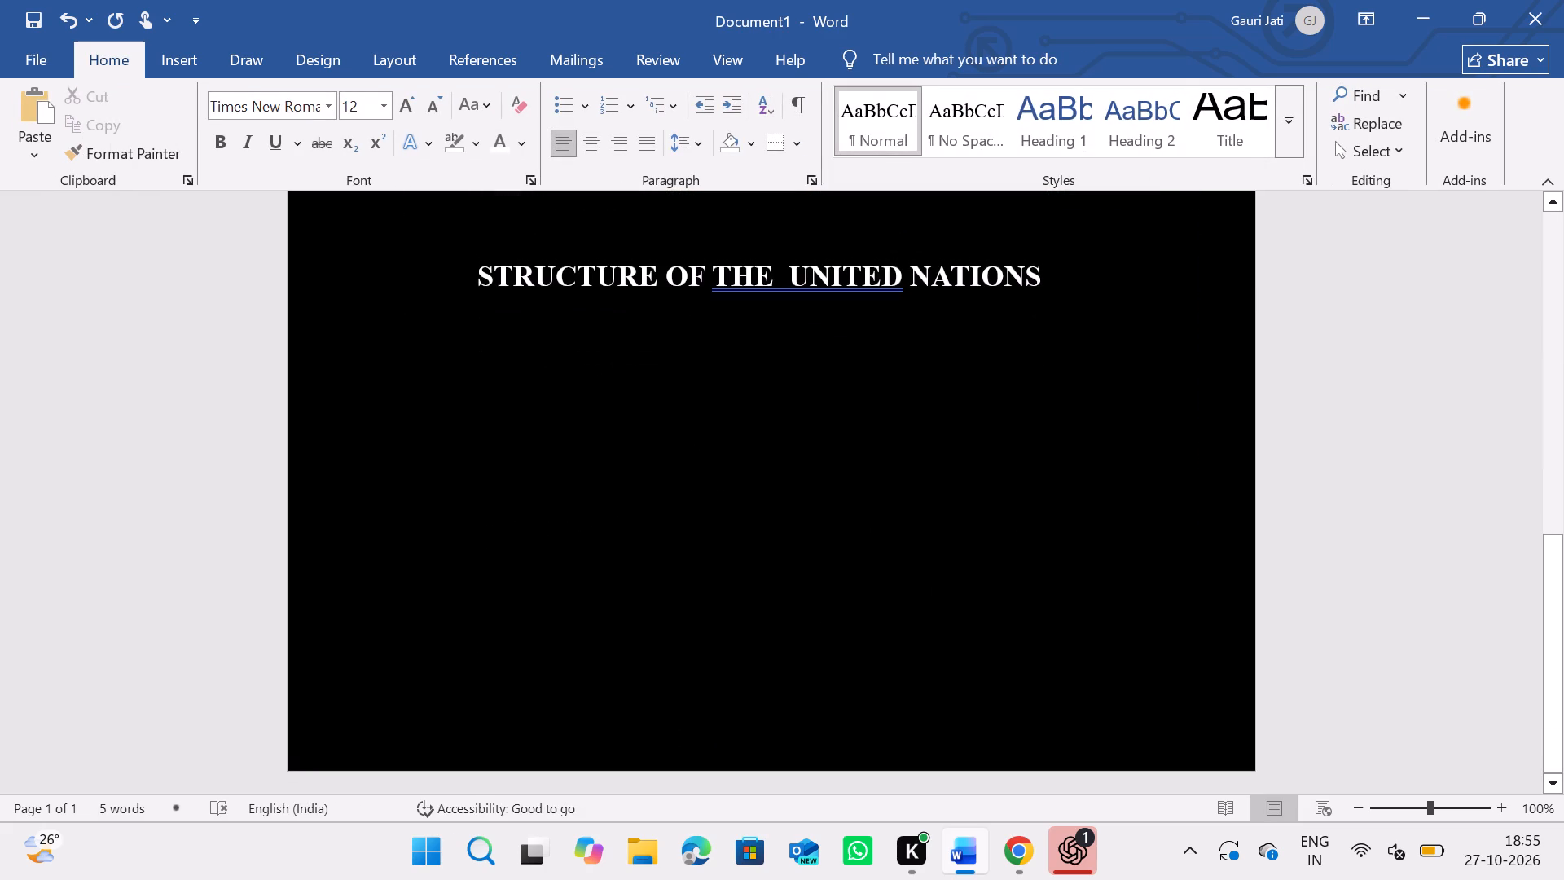
left_click(486, 394)
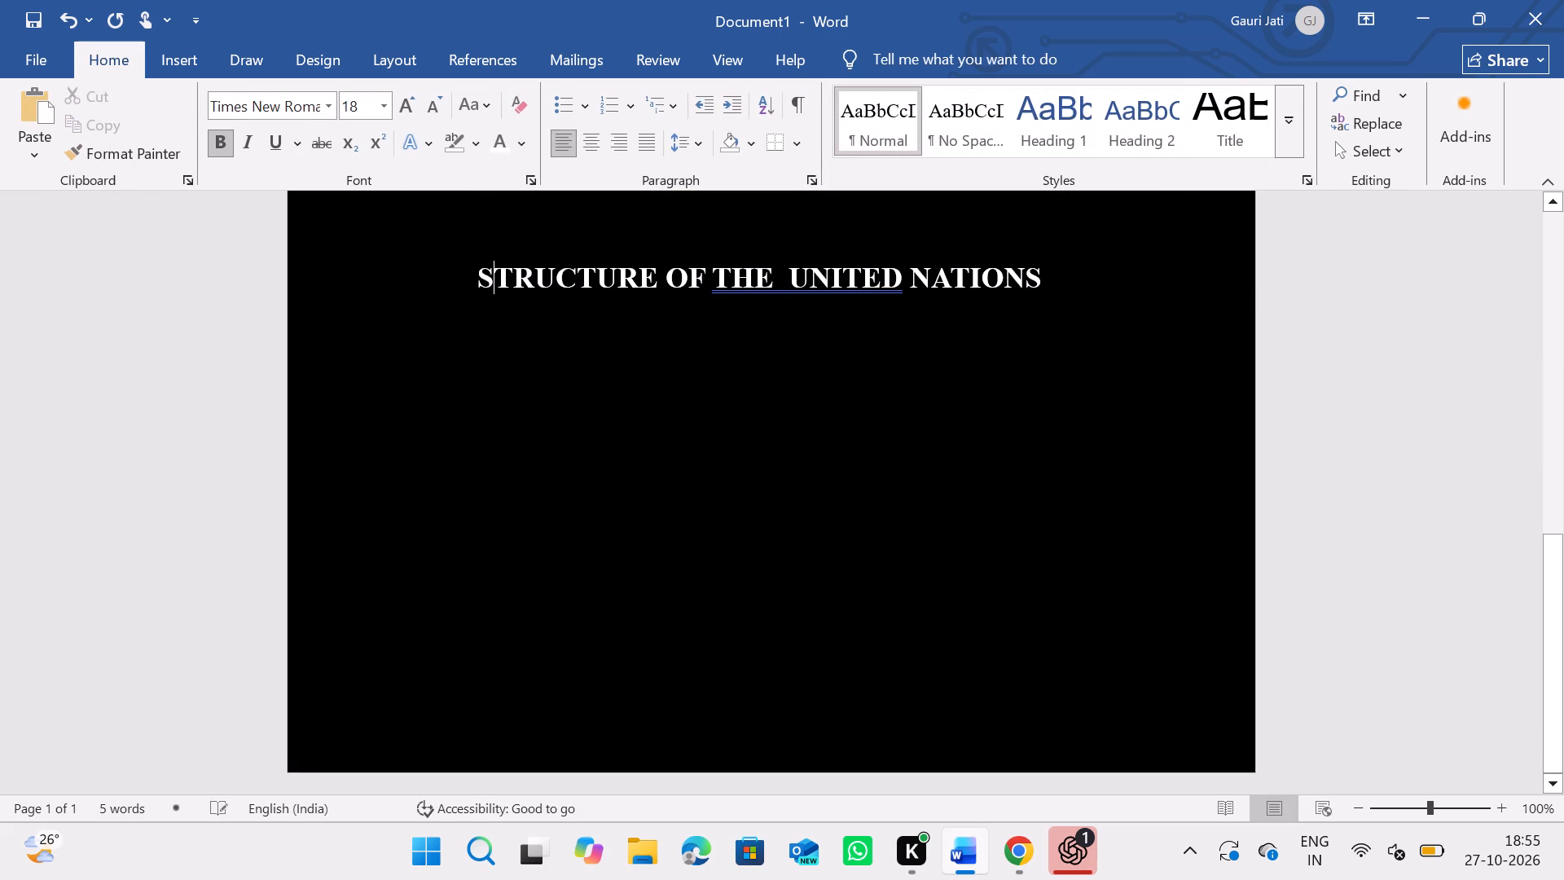
left_click(1087, 286)
key("Return")
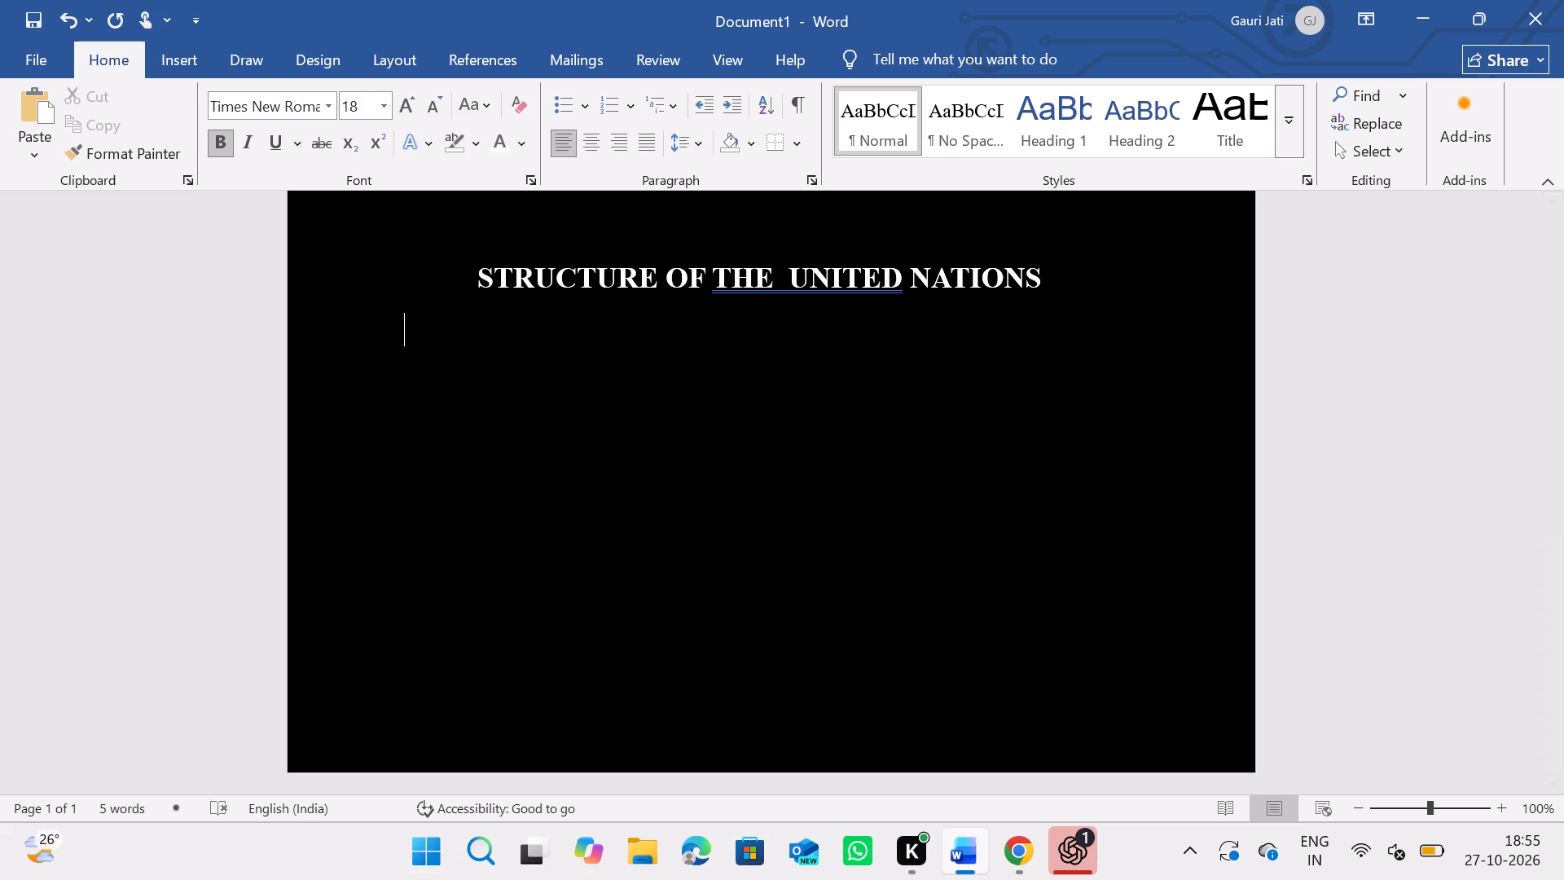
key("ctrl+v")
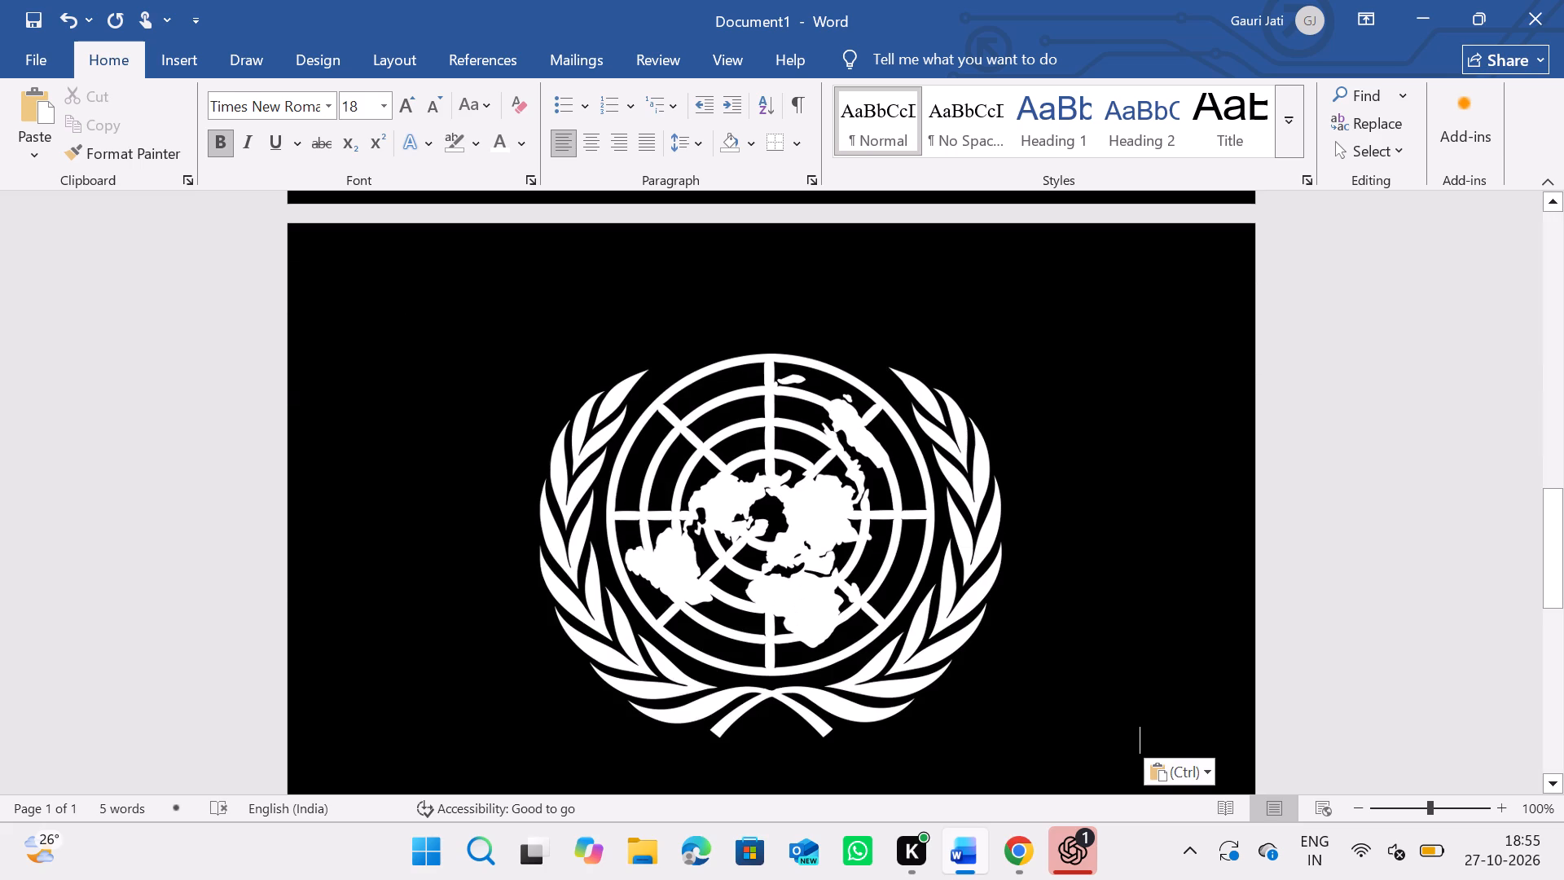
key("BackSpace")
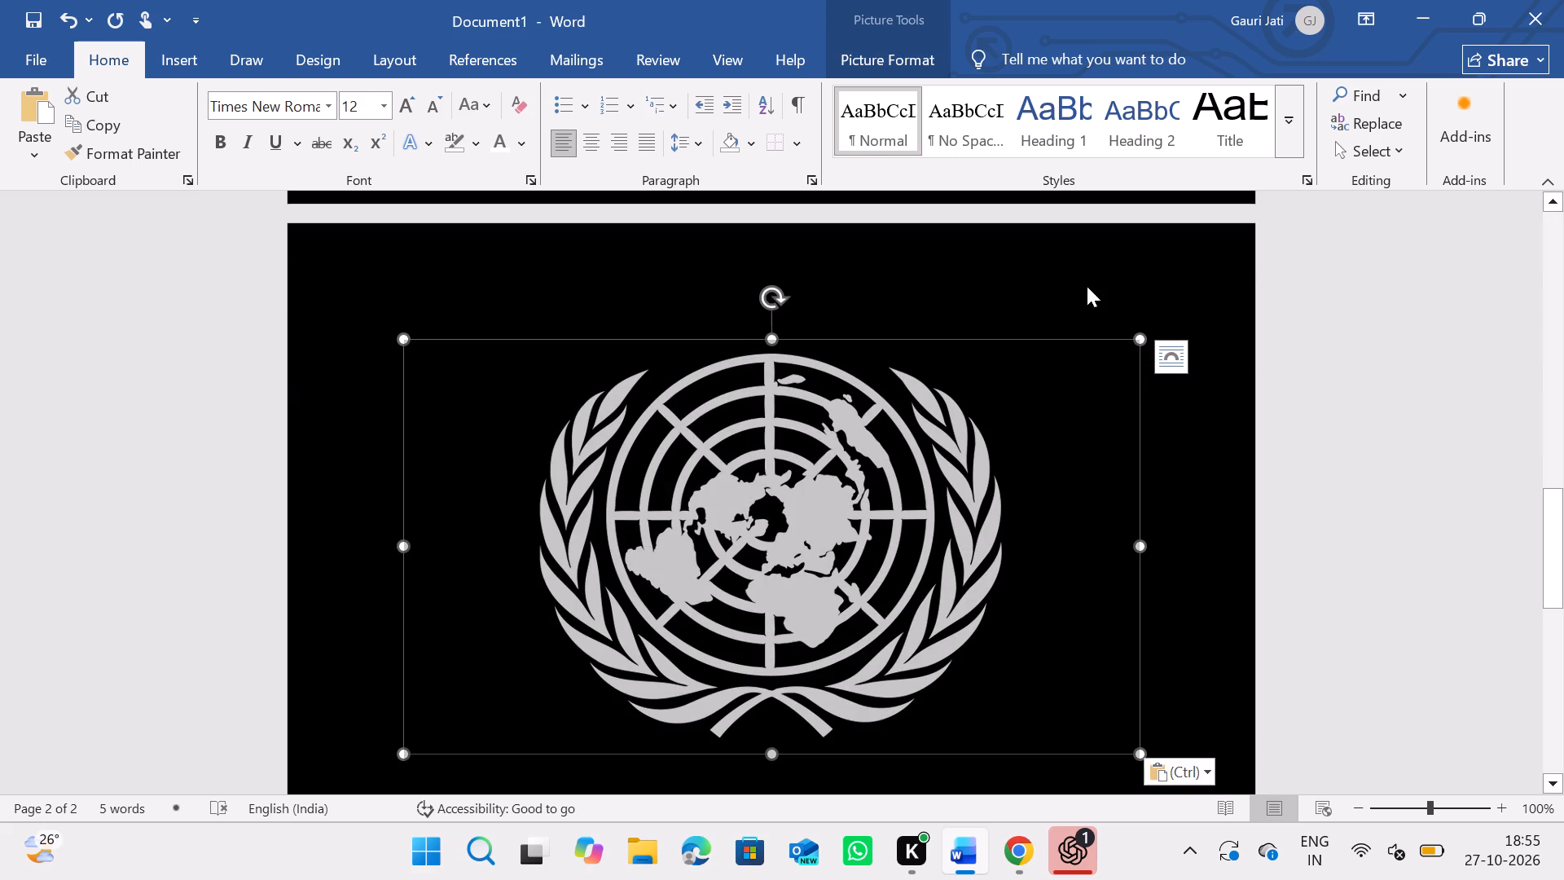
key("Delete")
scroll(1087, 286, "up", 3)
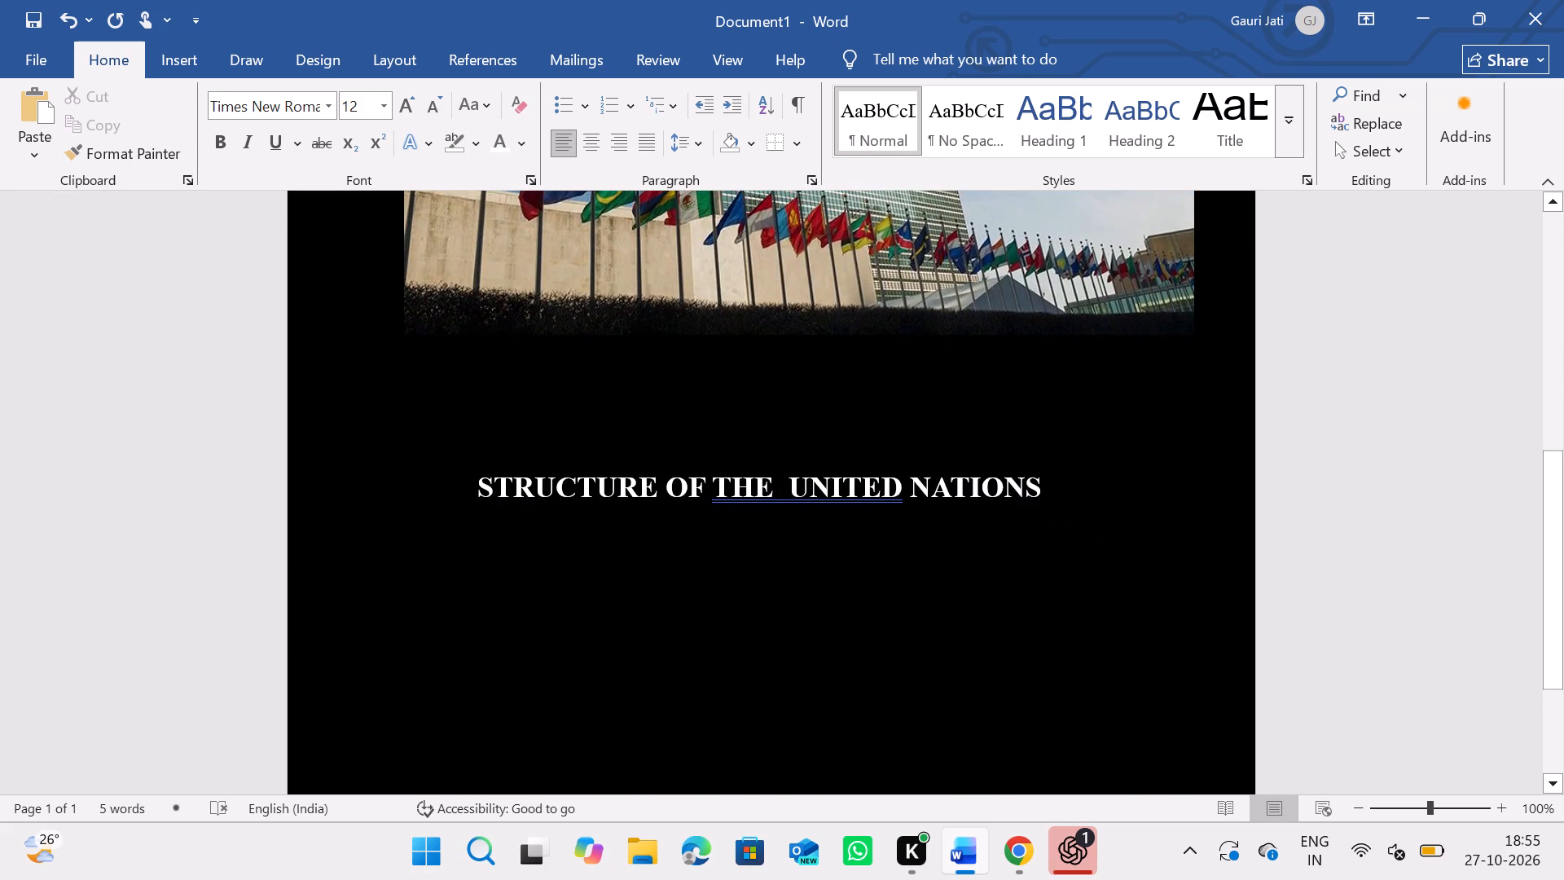
Paste the copied UN logo on the line directly below the title STRUCTURE OF THE UNITED NATIONS.
left_click(758, 599)
key("ctrl+v")
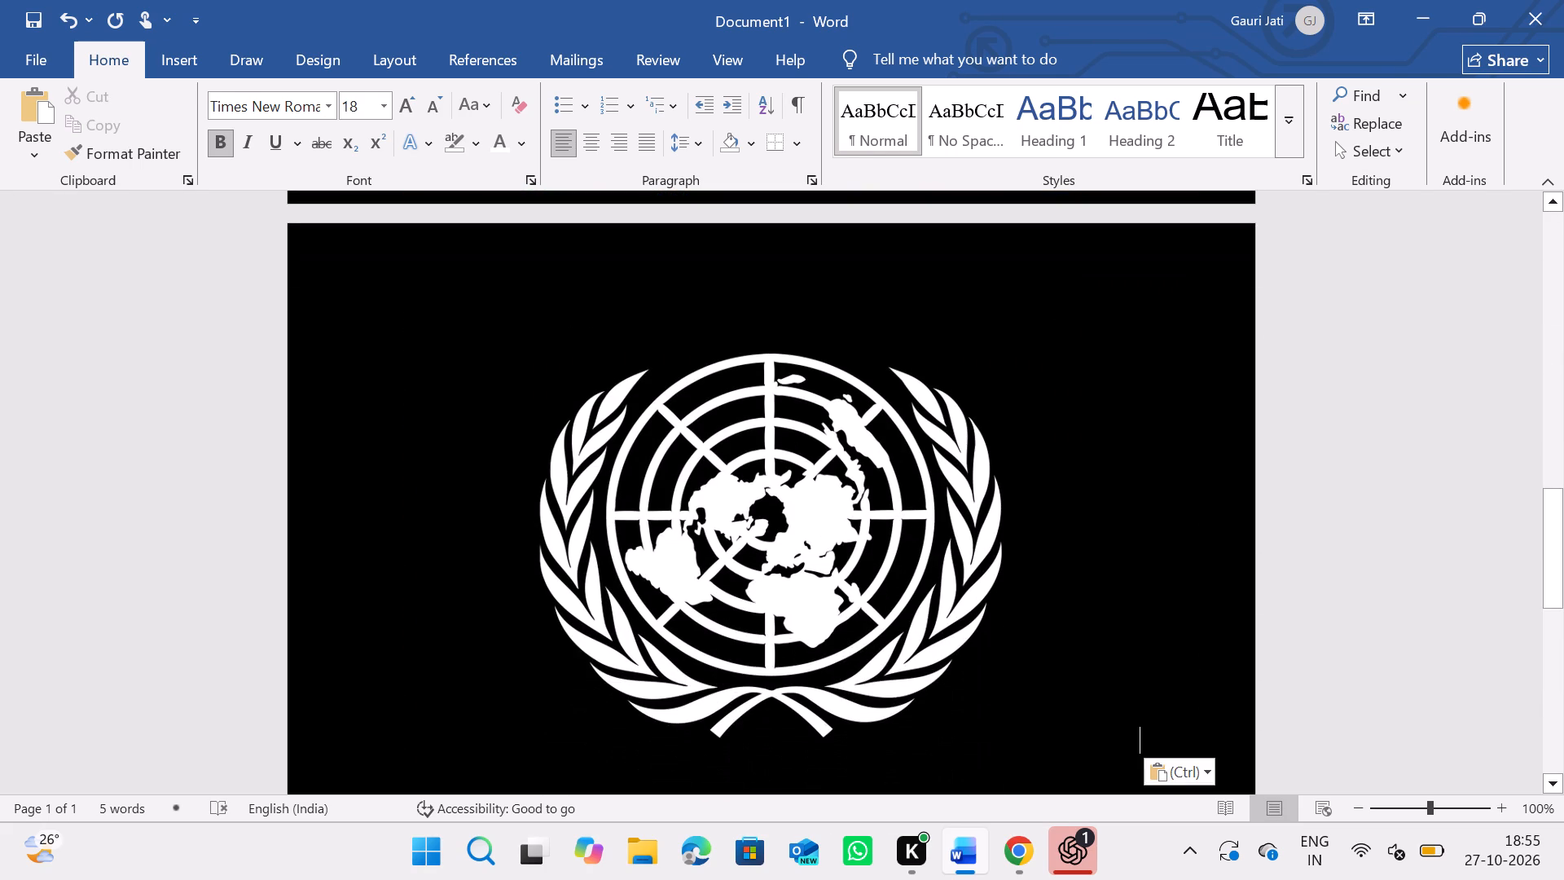
left_click(620, 394)
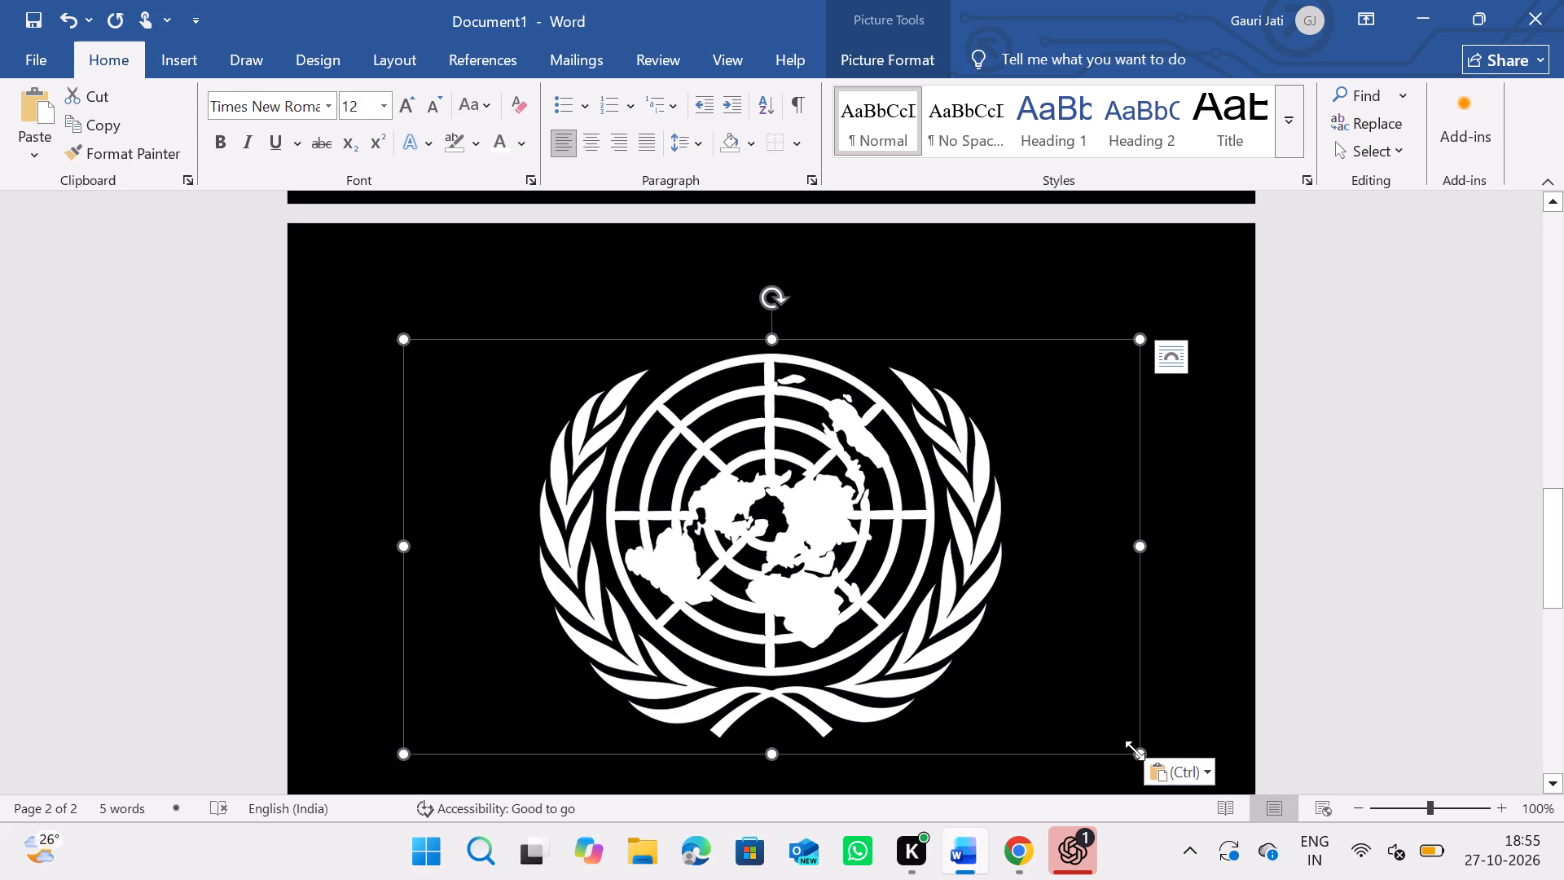
left_click(1188, 772)
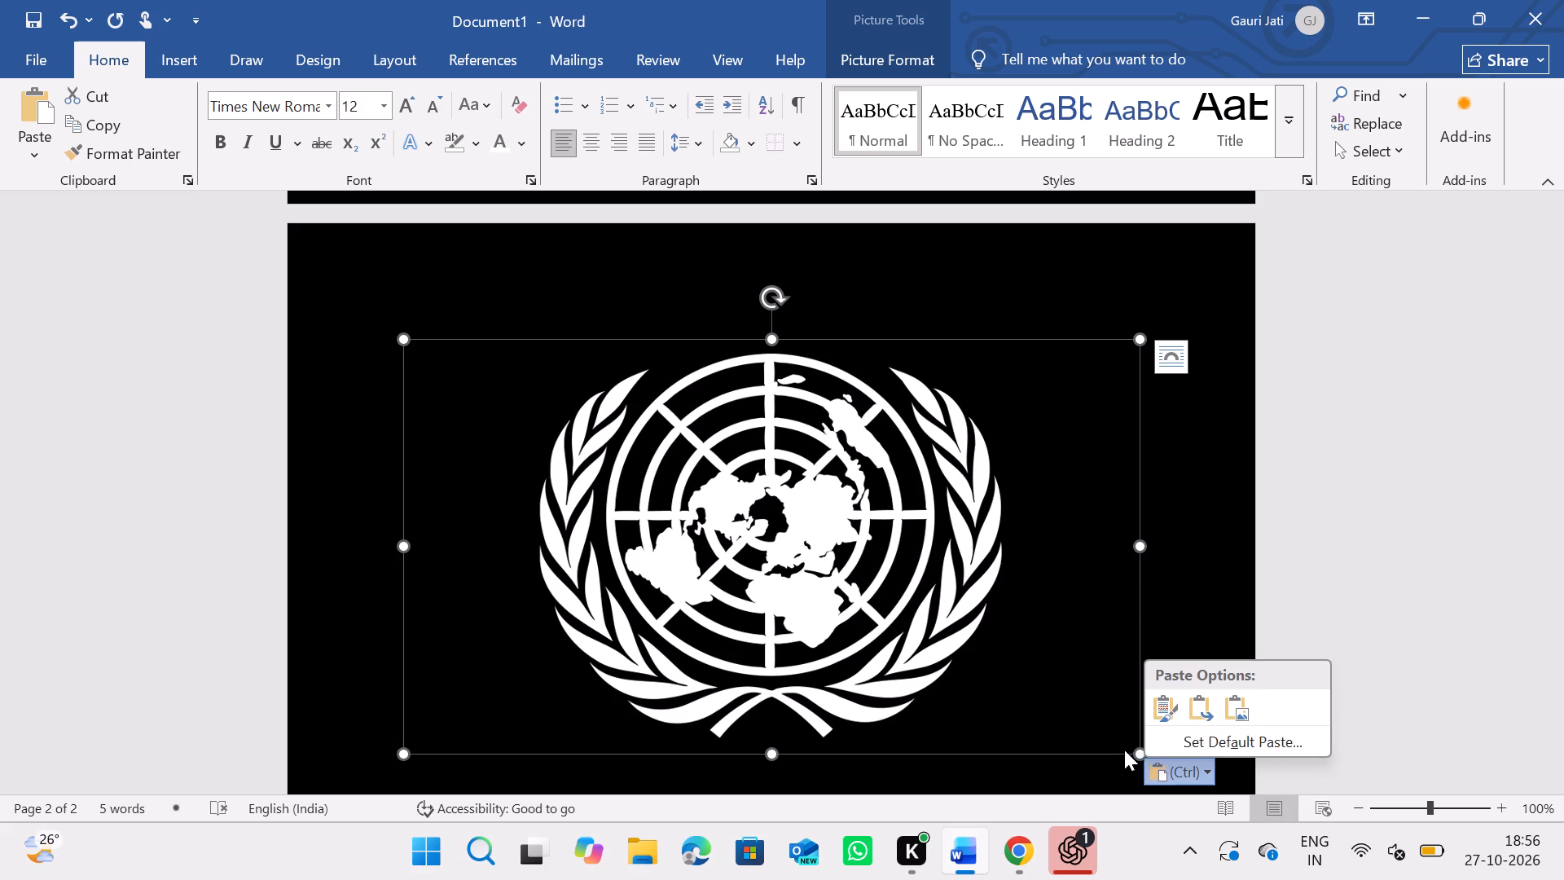
left_click(1036, 689)
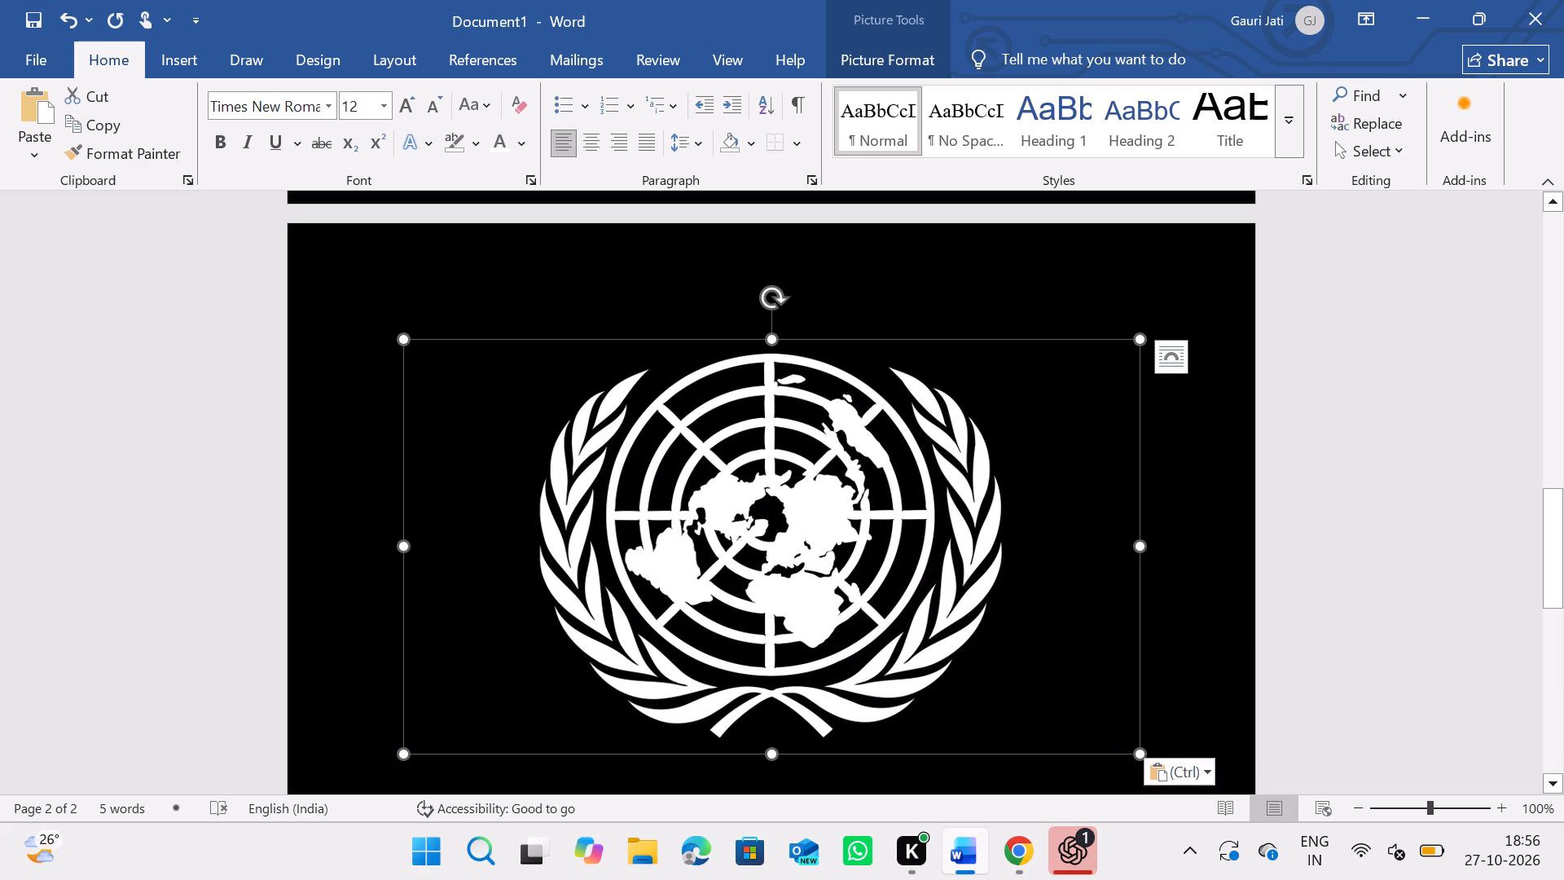
Shrink the UN logo proportionally to roughly a third of its width so it fits below the title on the cover page.
left_click_drag(1139, 753, 634, 427)
left_click(804, 501)
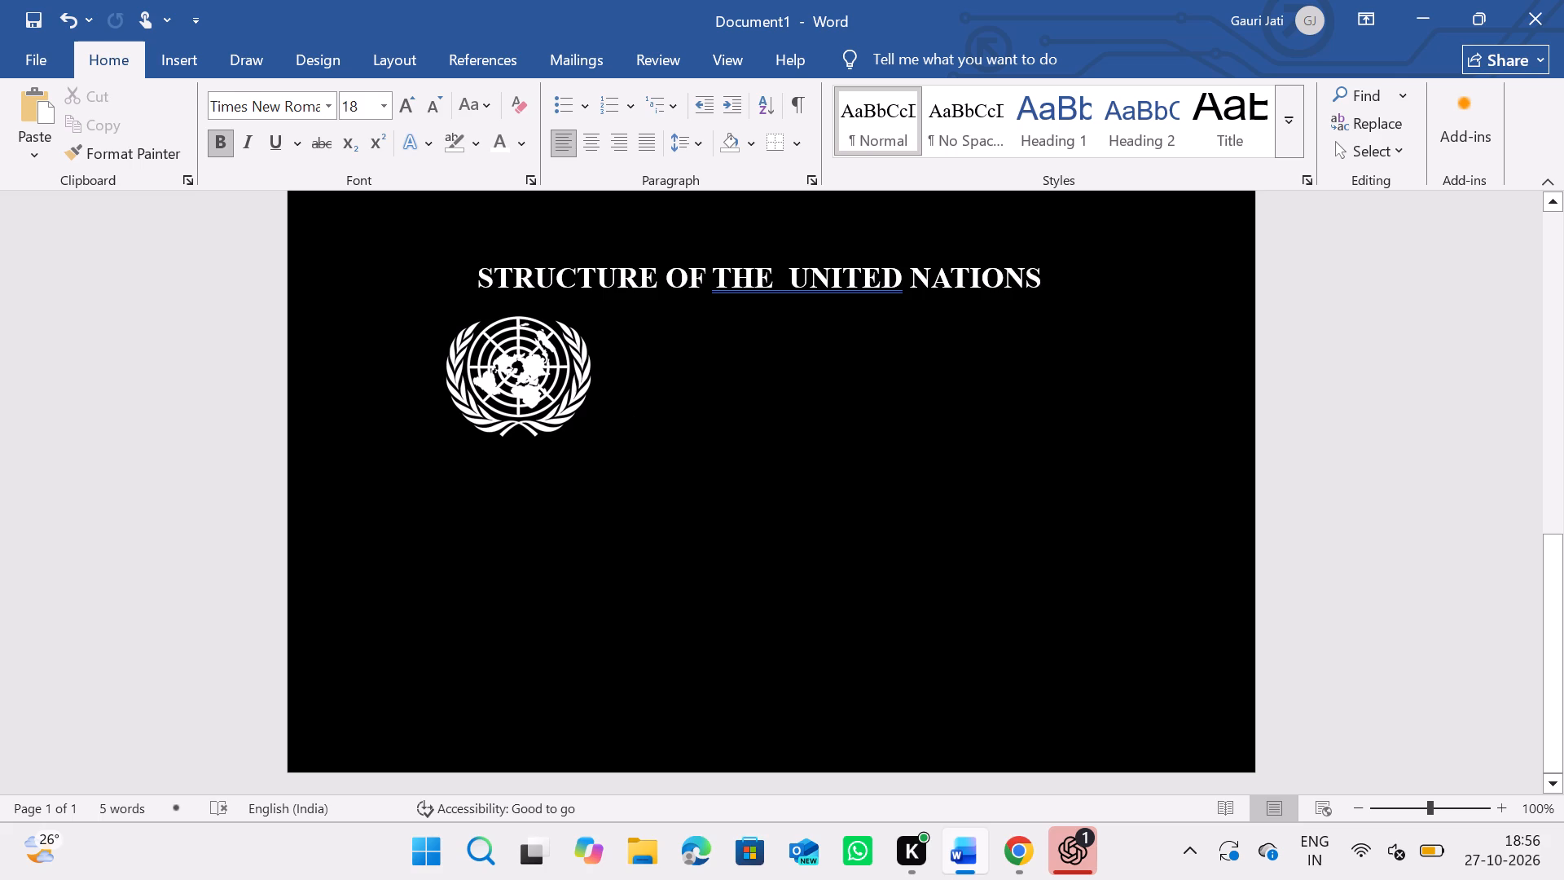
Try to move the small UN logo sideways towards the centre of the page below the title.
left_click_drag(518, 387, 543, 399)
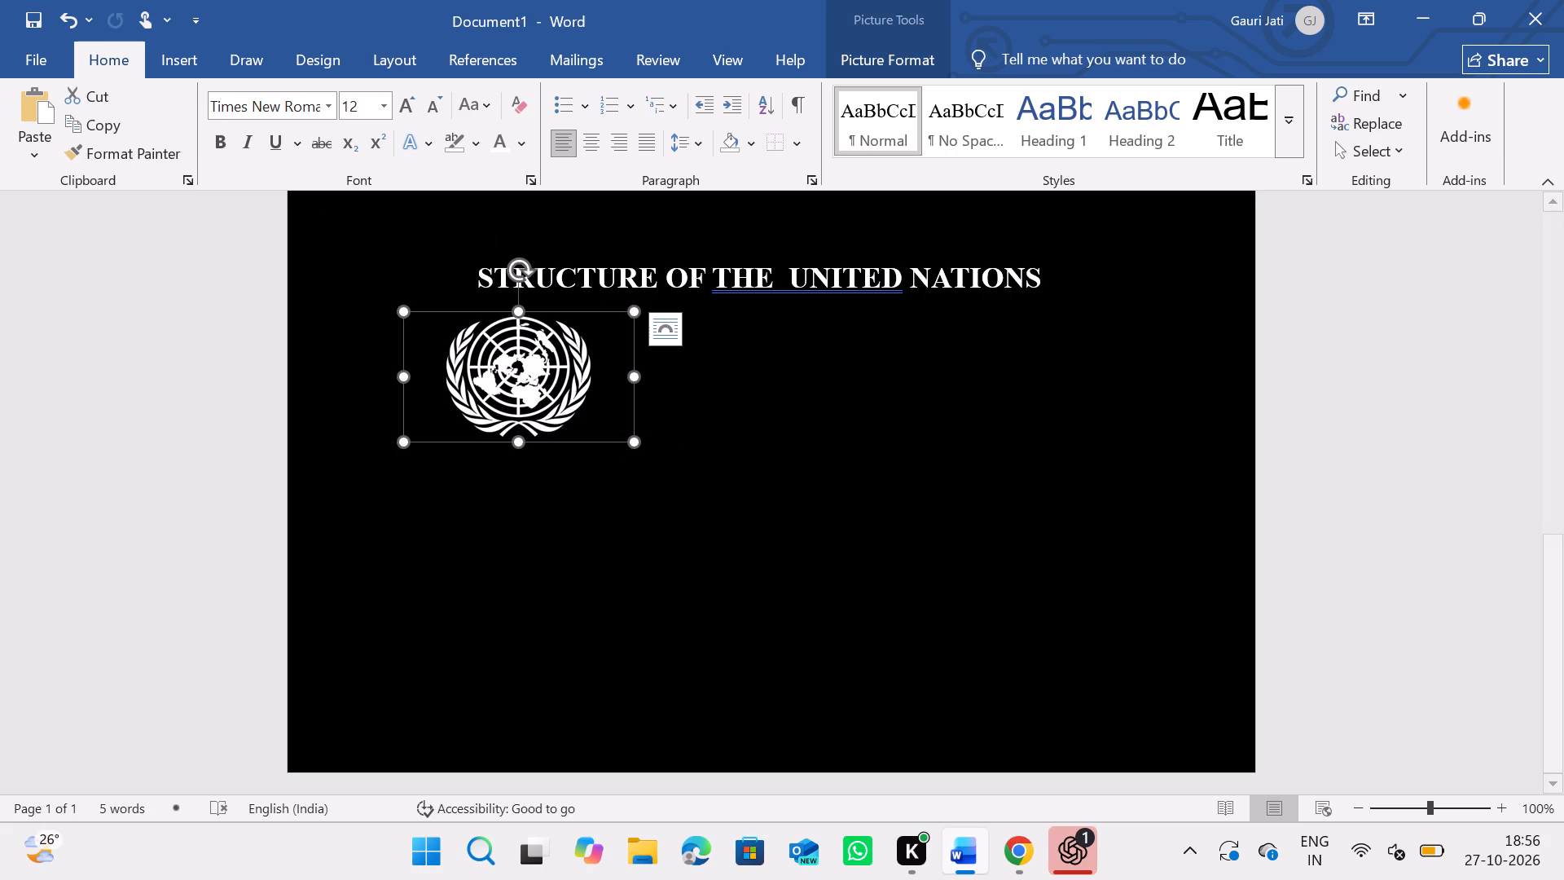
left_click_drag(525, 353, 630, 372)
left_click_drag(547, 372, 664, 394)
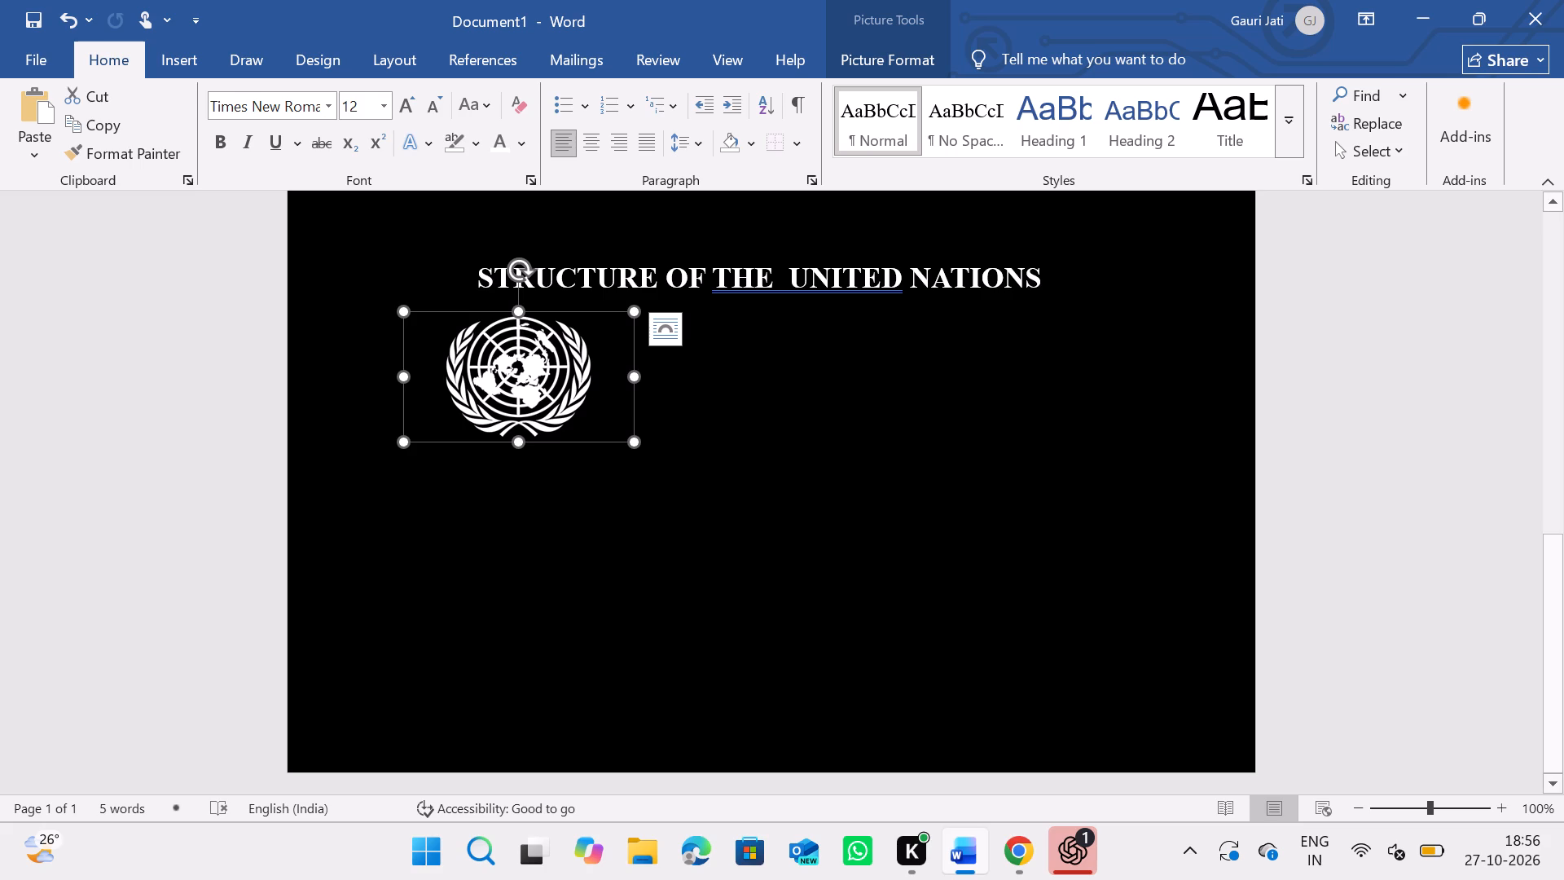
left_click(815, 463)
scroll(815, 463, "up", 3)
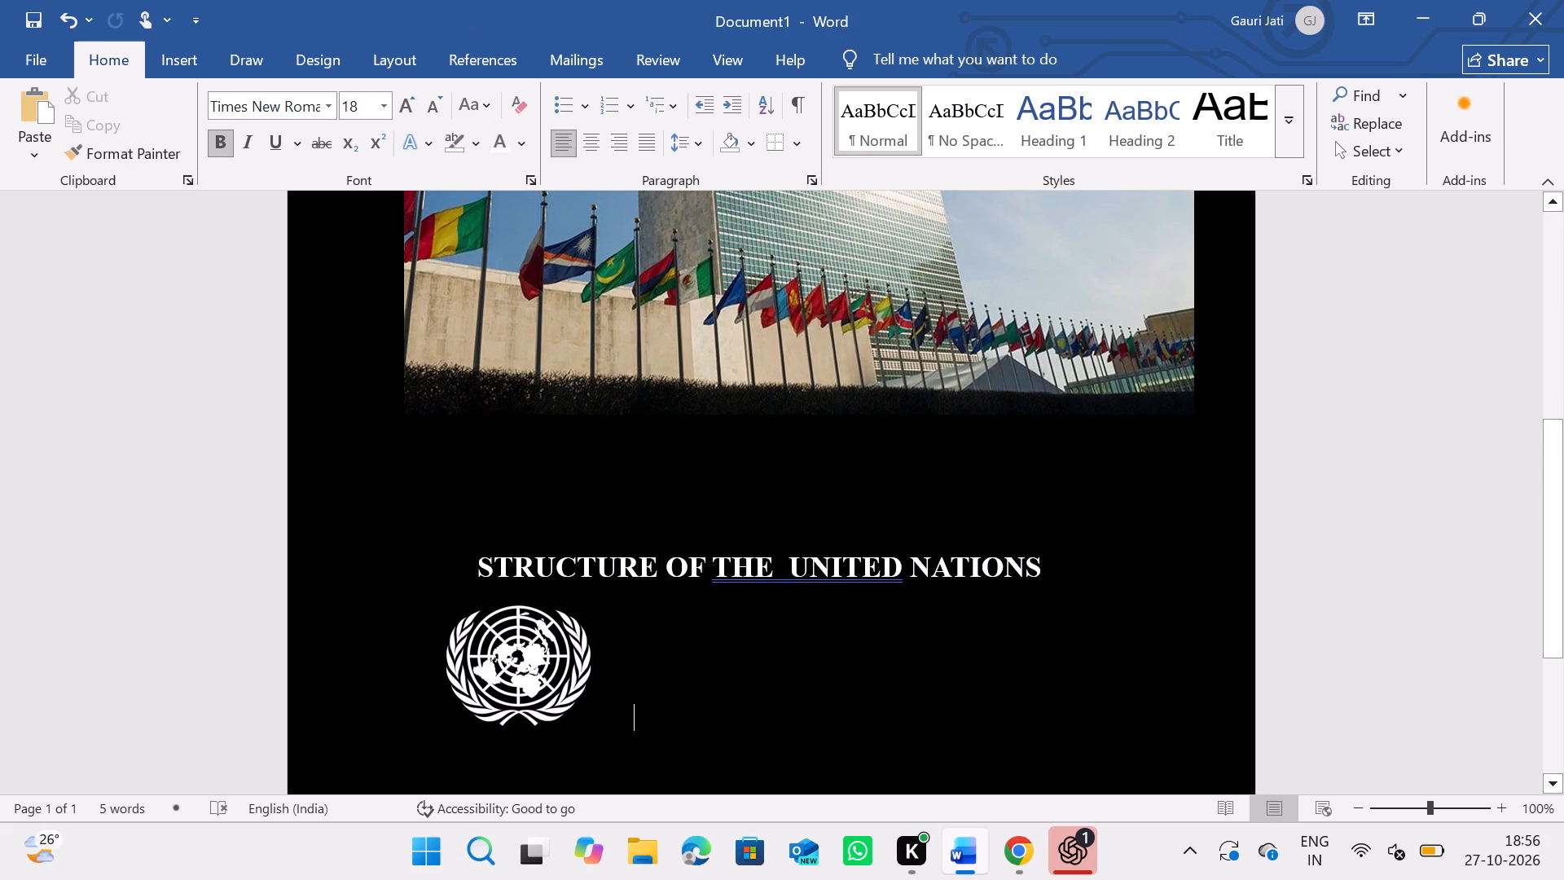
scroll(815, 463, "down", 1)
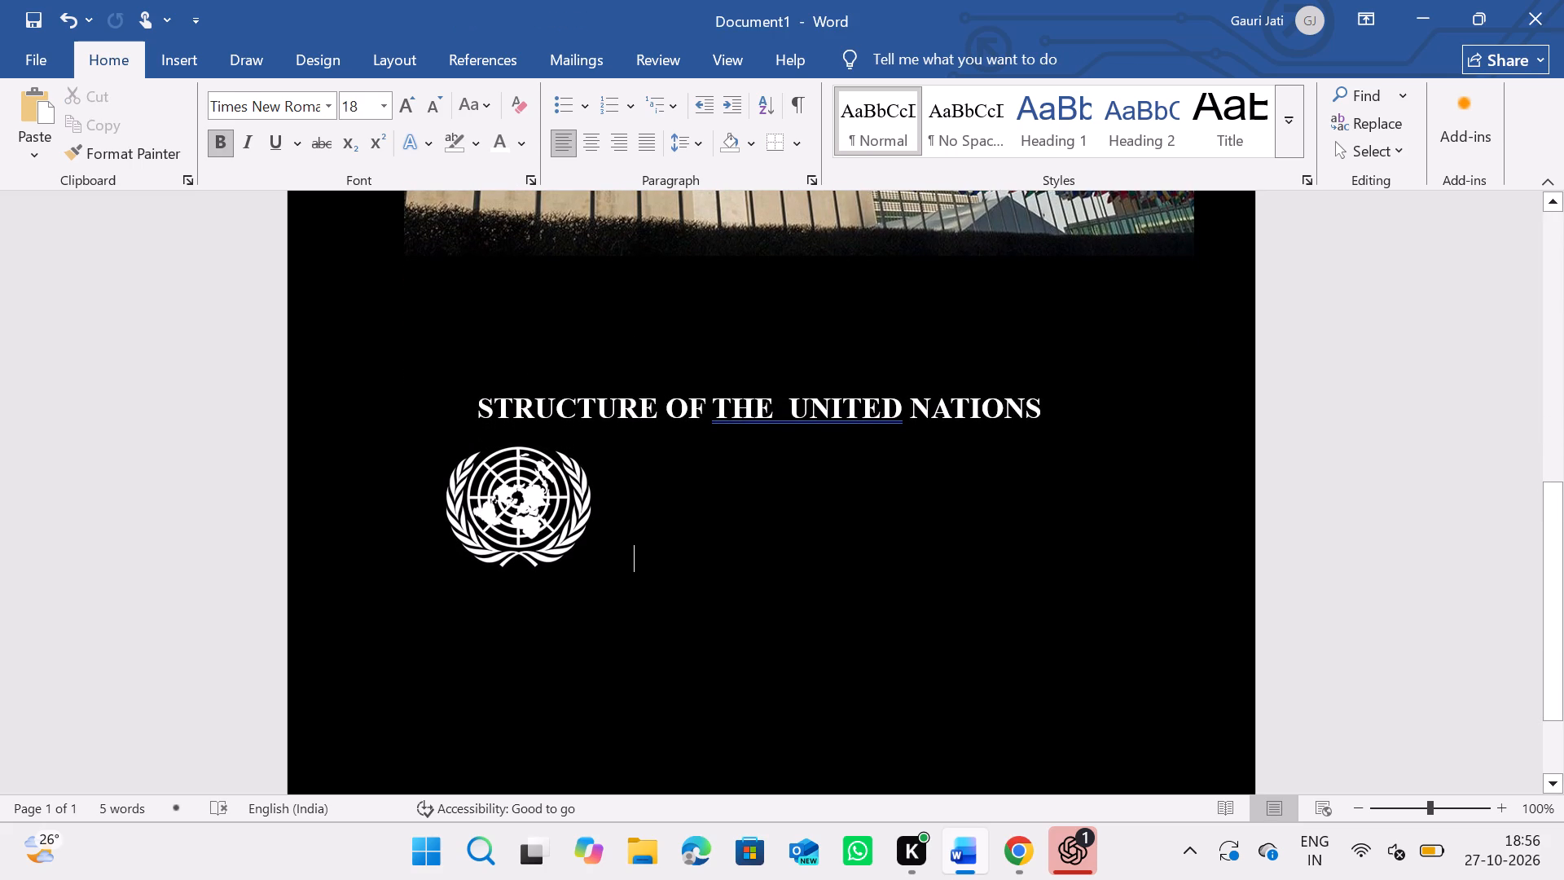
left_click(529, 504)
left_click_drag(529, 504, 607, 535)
Stretch the UN logo horizontally and narrow it again from its left side to slightly wider than its original proportions, keeping the height.
left_click_drag(637, 514, 1096, 550)
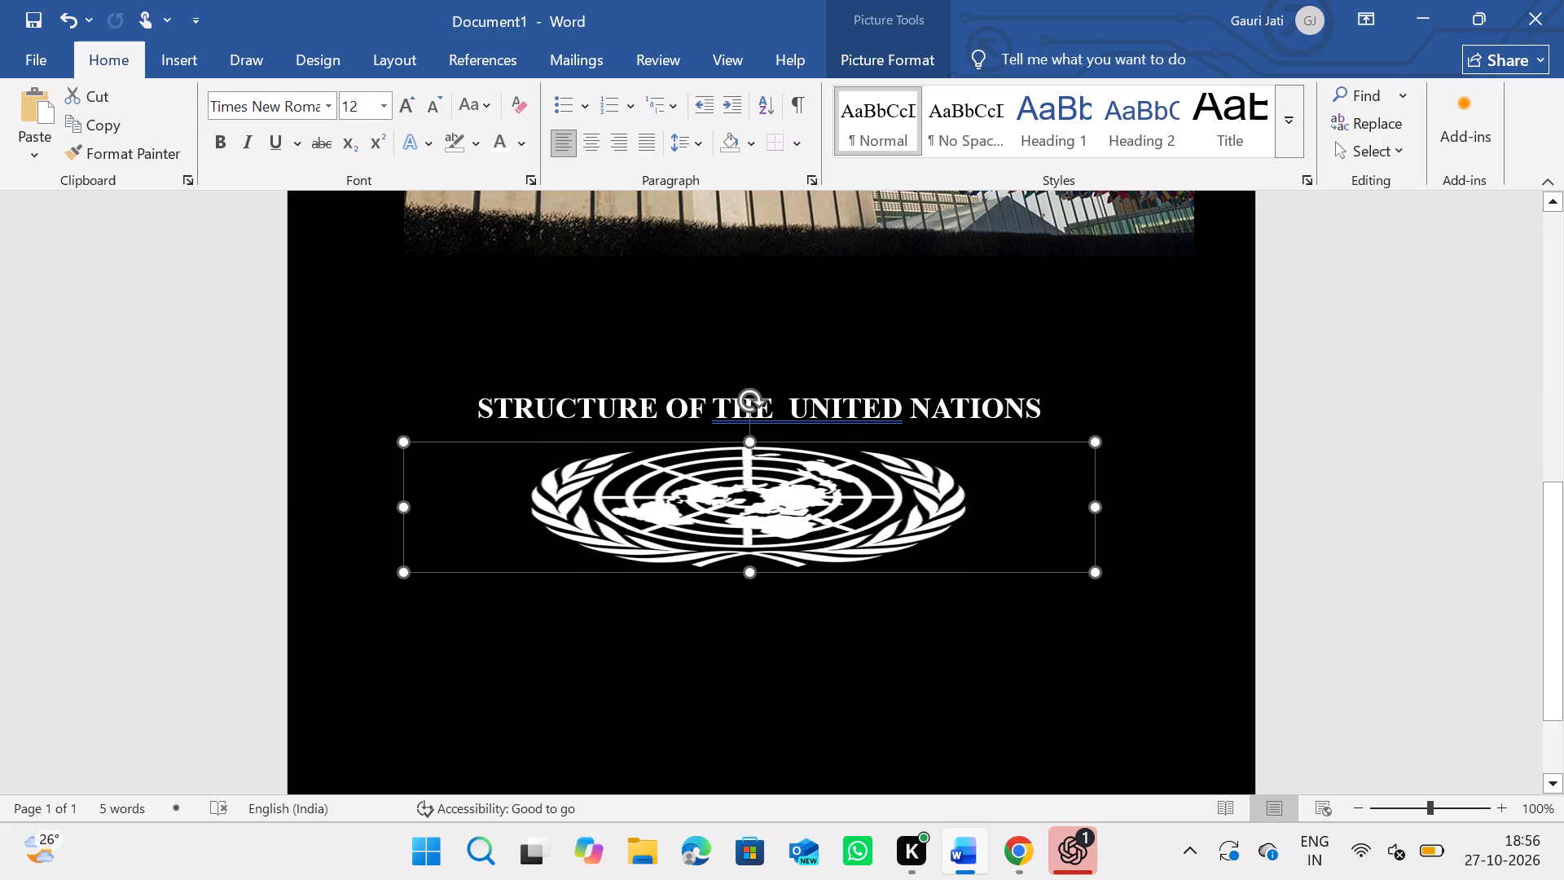
left_click_drag(406, 503, 626, 506)
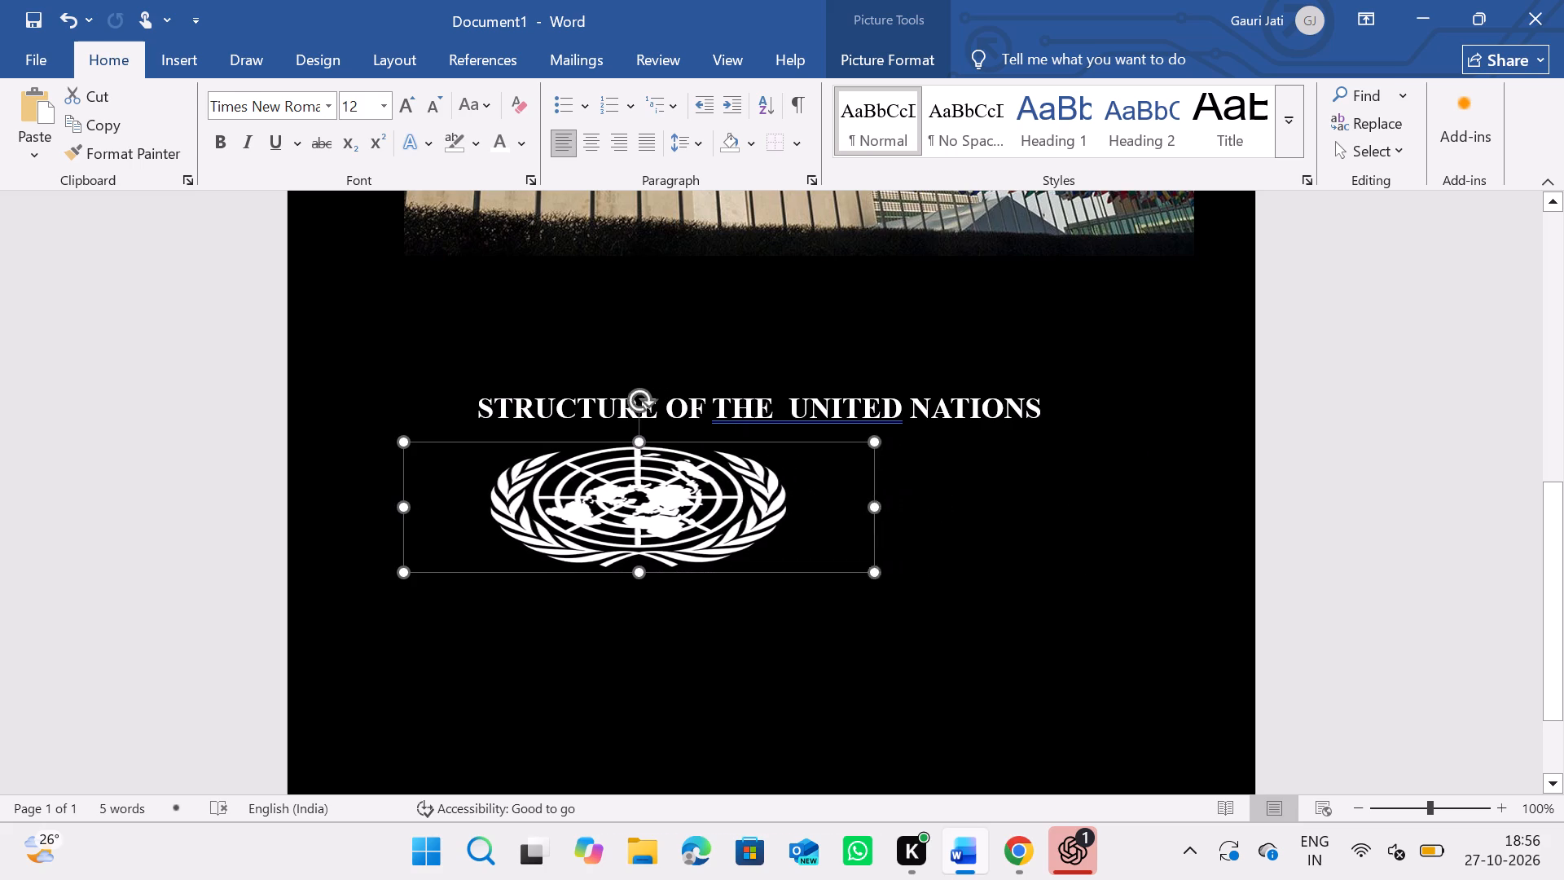
left_click_drag(626, 506, 836, 524)
left_click(836, 524)
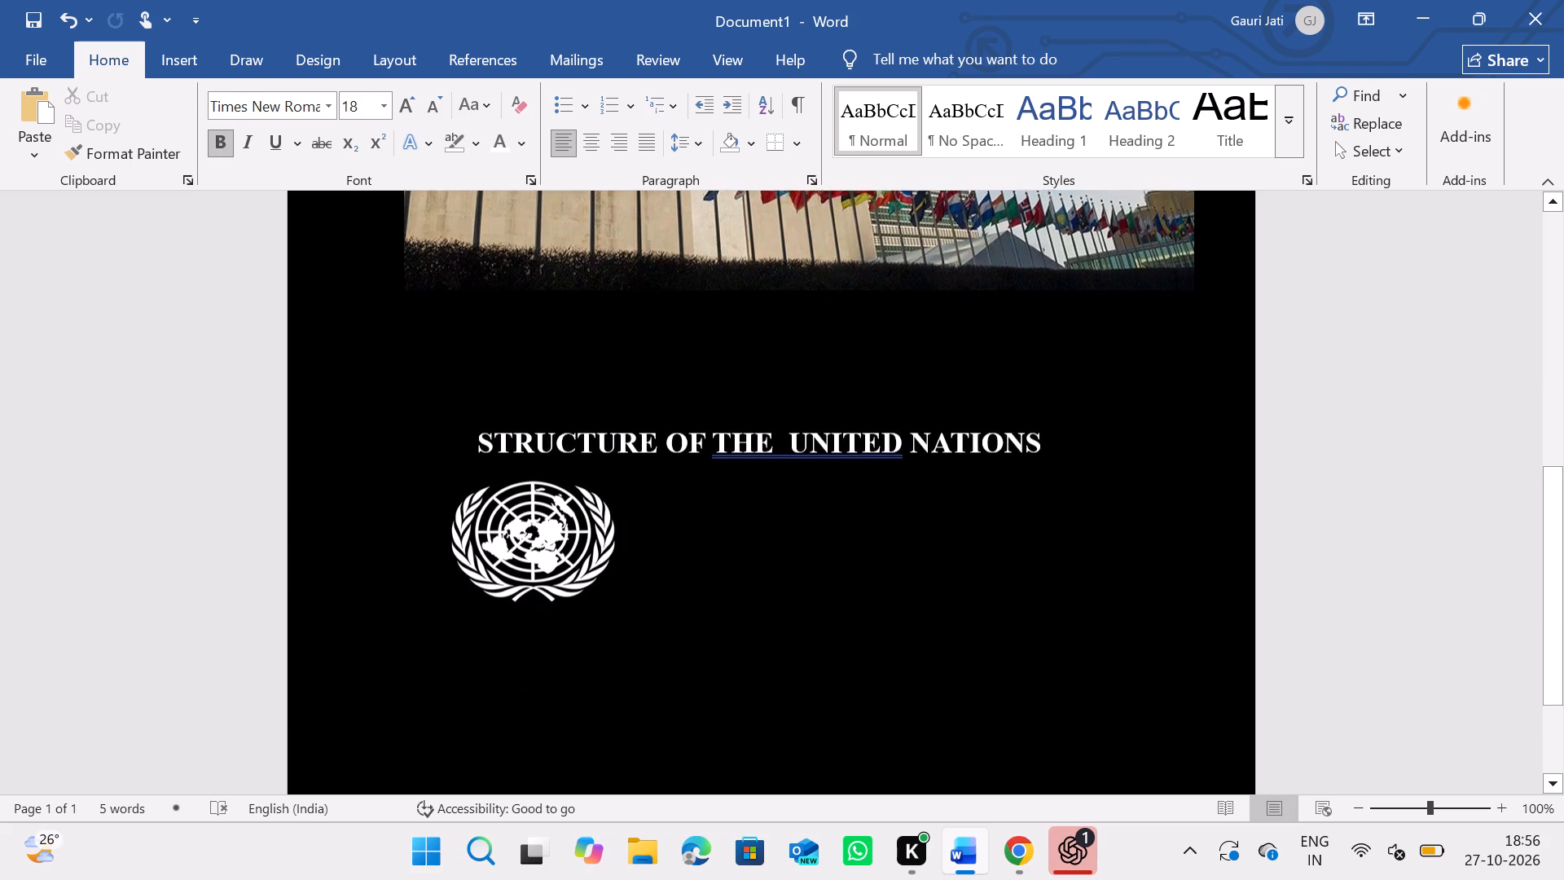
Select the UN logo below the title.
left_click(568, 535)
left_click(568, 535)
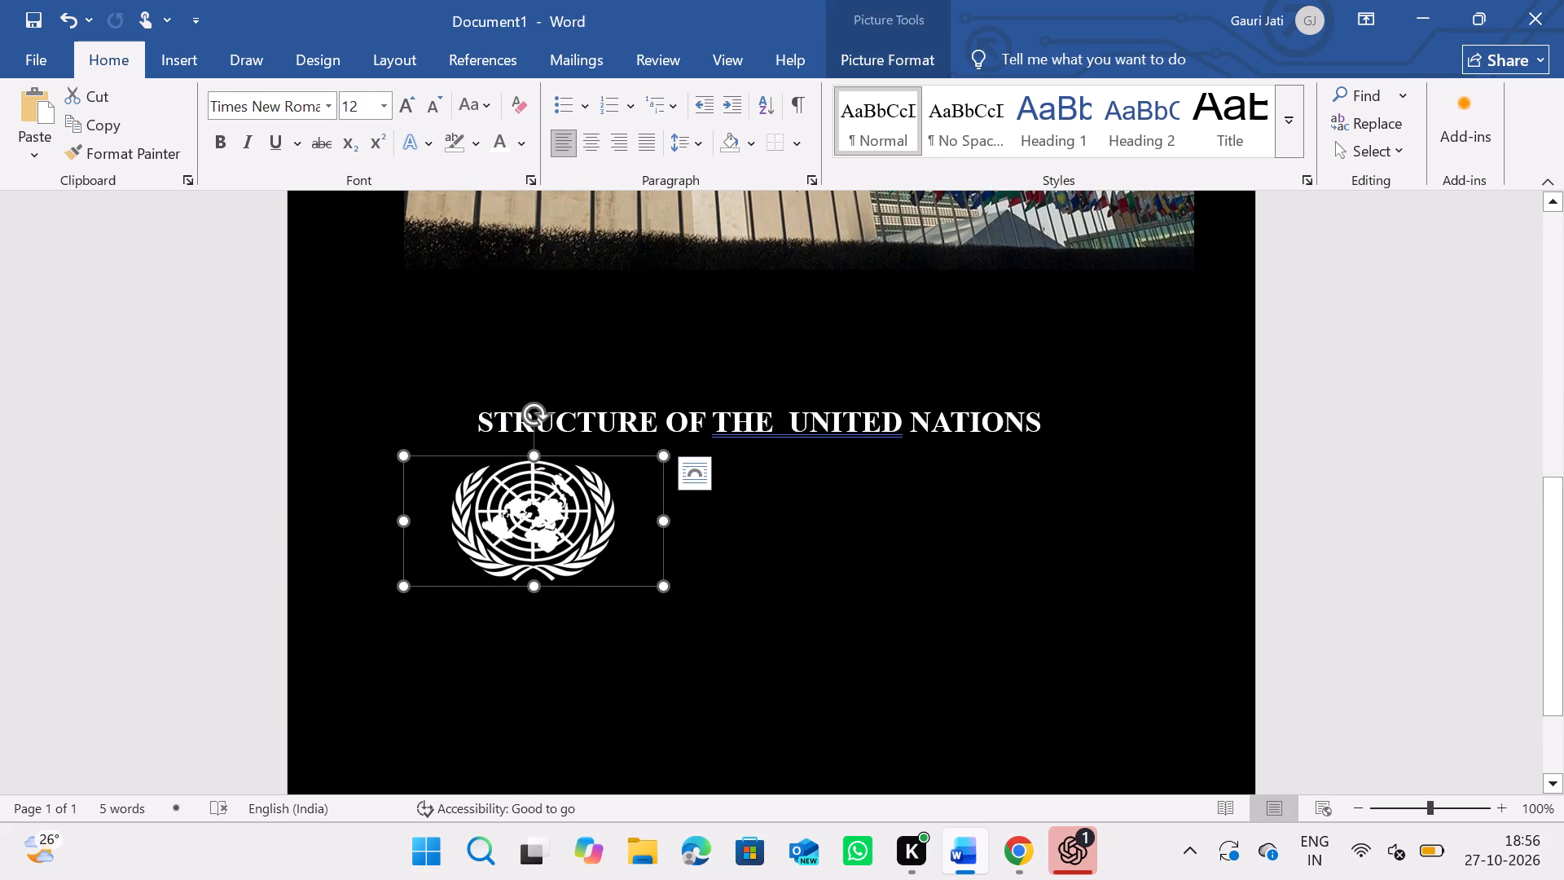
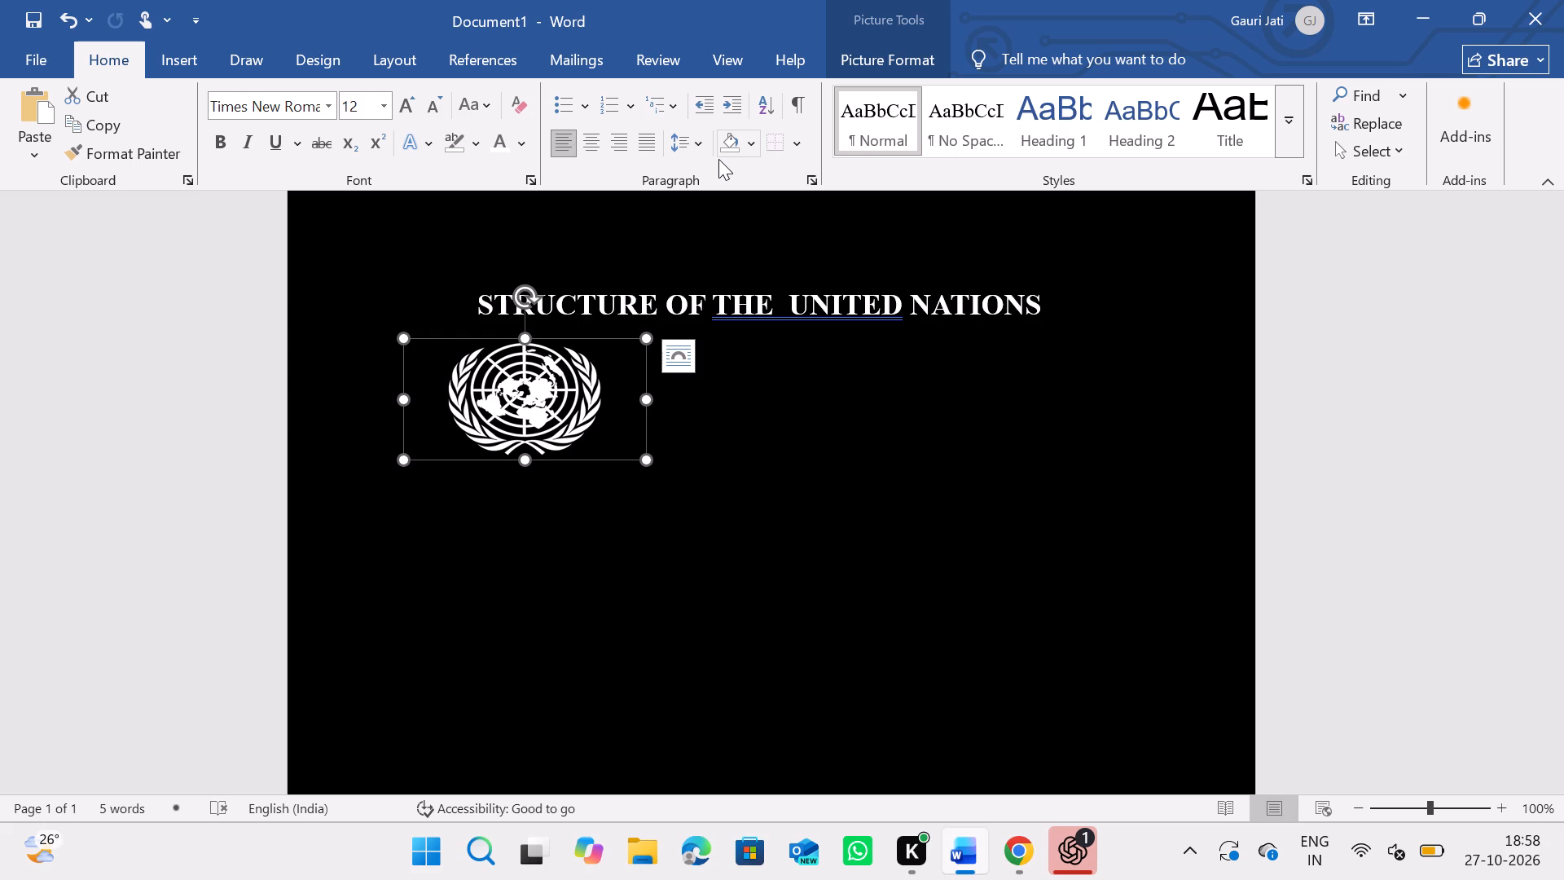
Set the UN logo's text wrapping to In Front of Text and move it towards the page centre below the title.
left_click(718, 159)
right_click(718, 159)
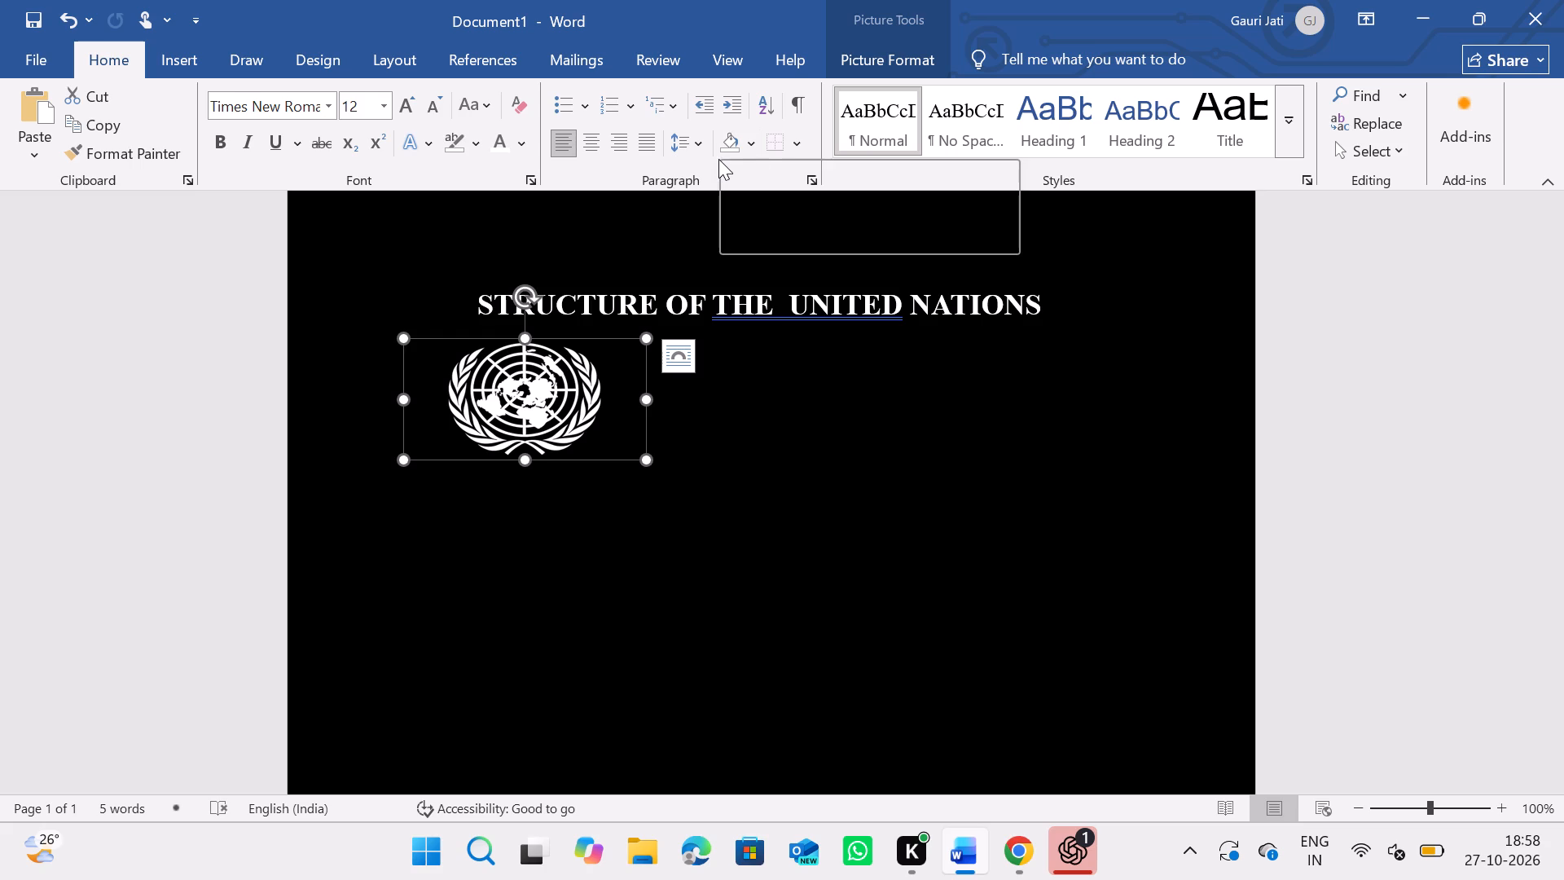
left_click(492, 436)
left_click(492, 436)
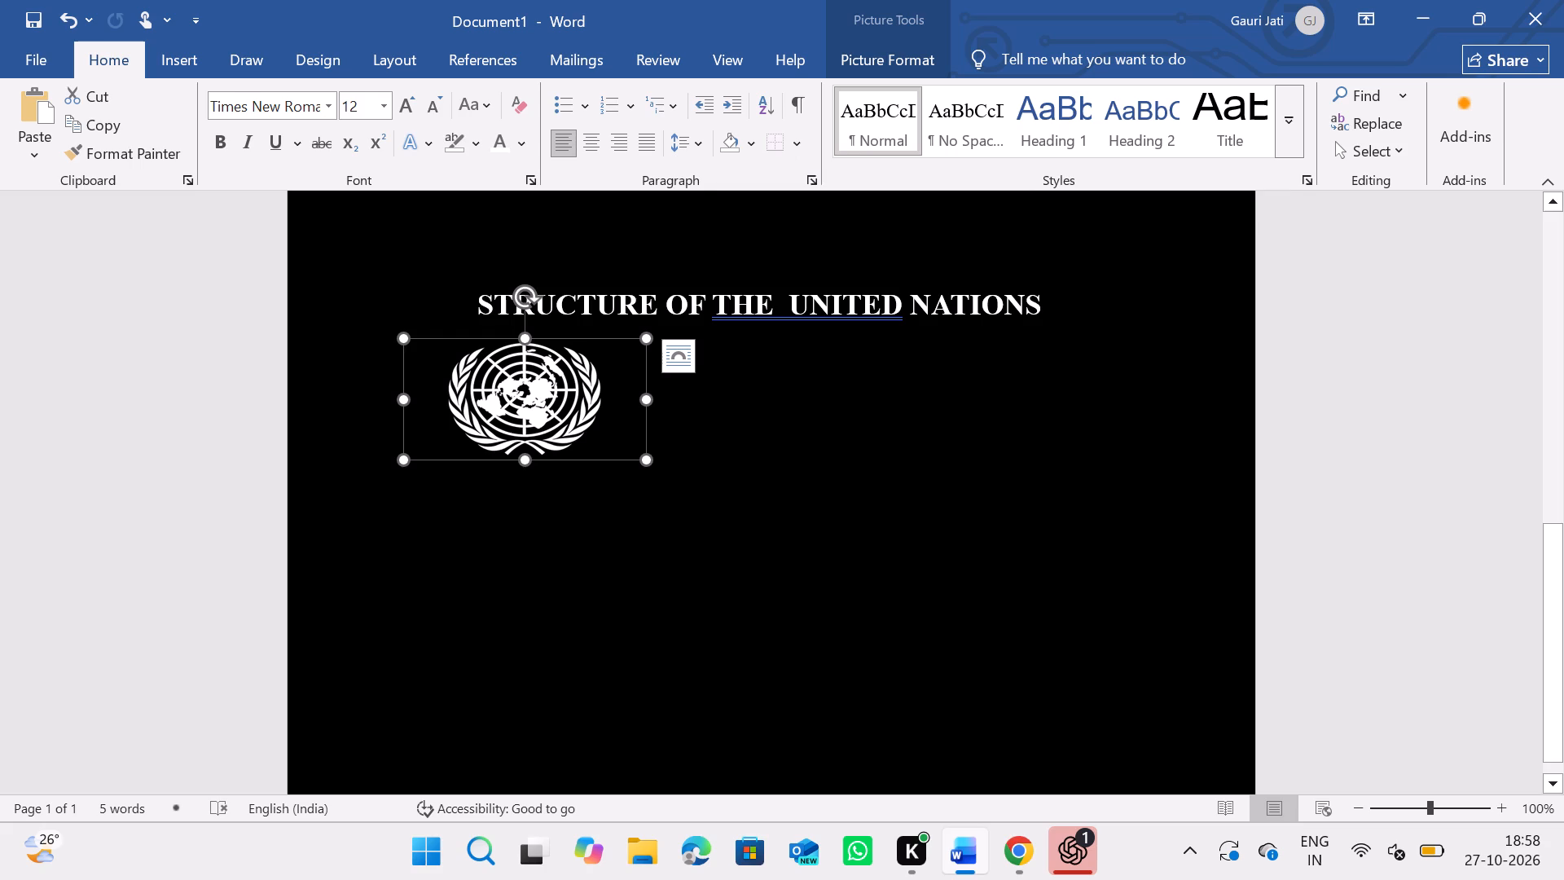
right_click(492, 436)
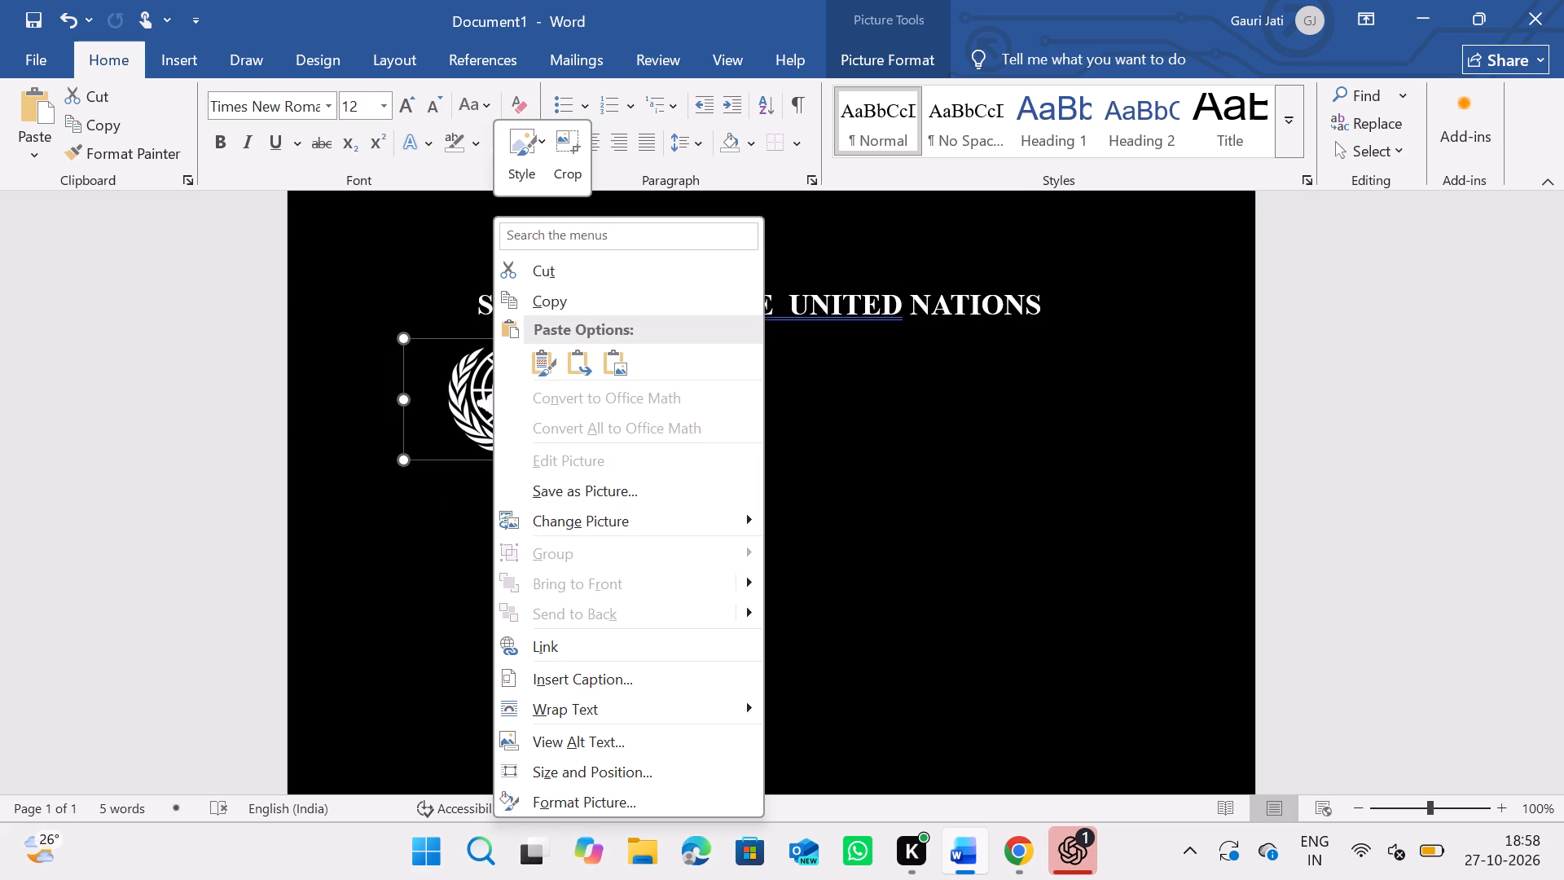
left_click(599, 716)
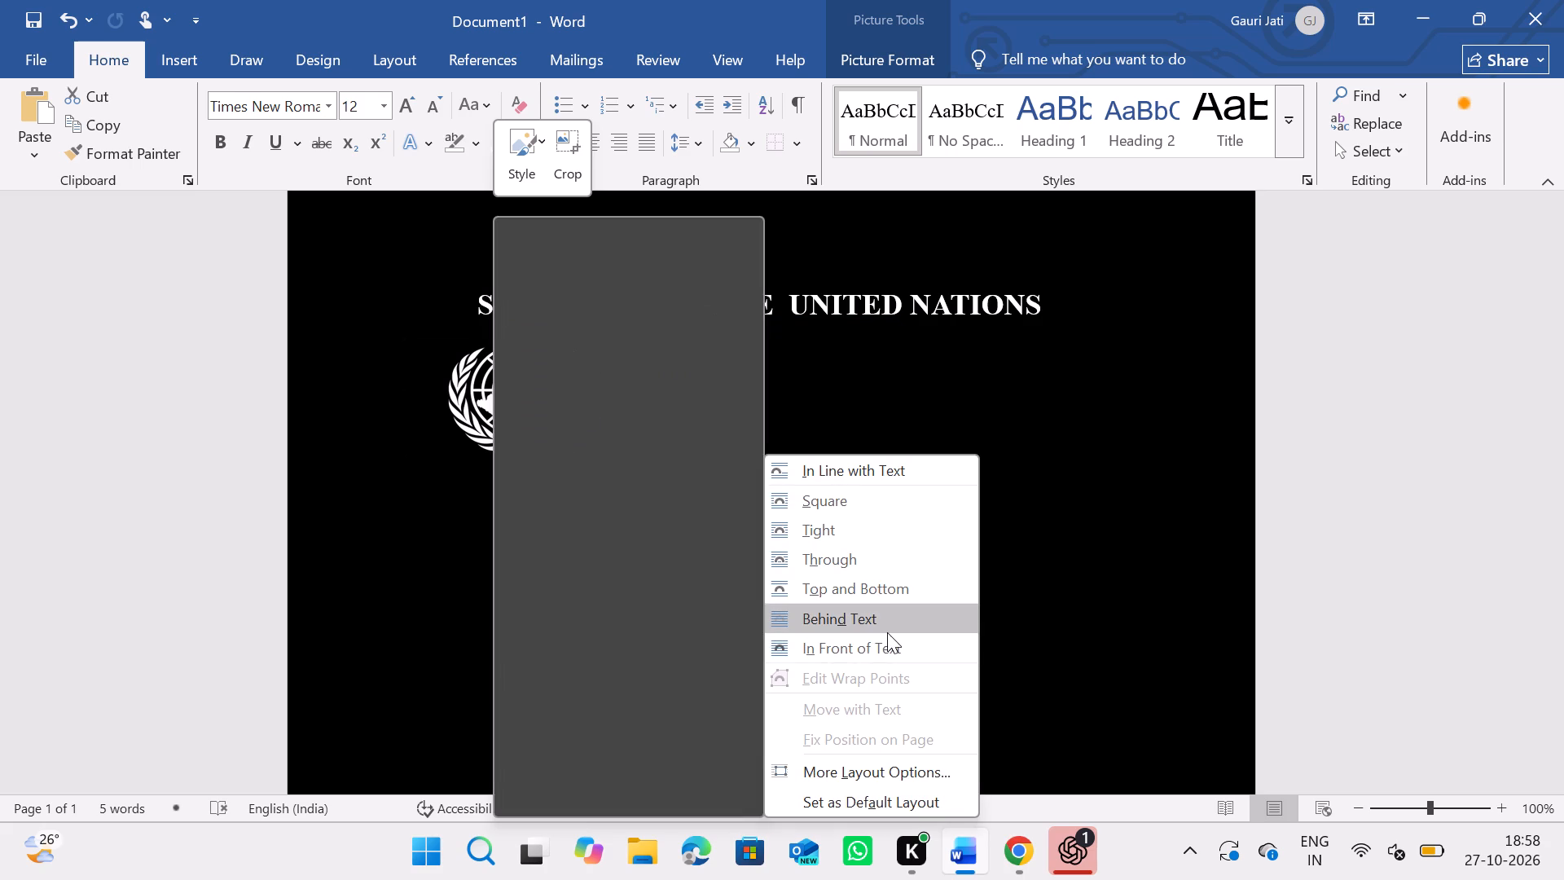
left_click(885, 644)
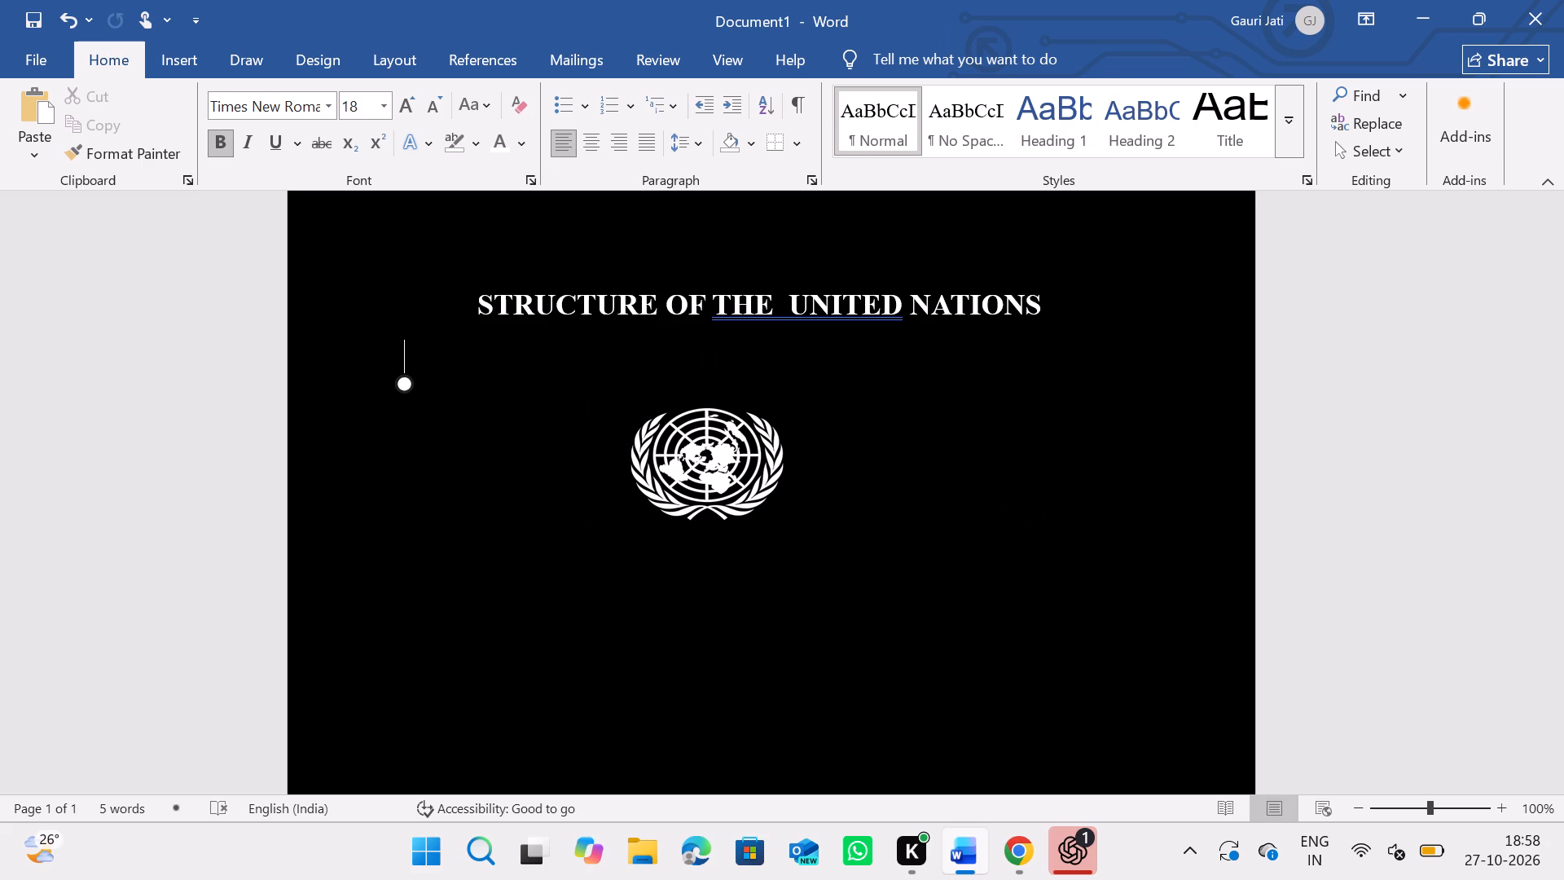
Enlarge the UN logo by about a quarter and shift it closer to the centre below the title.
scroll(1030, 501, "up", 1)
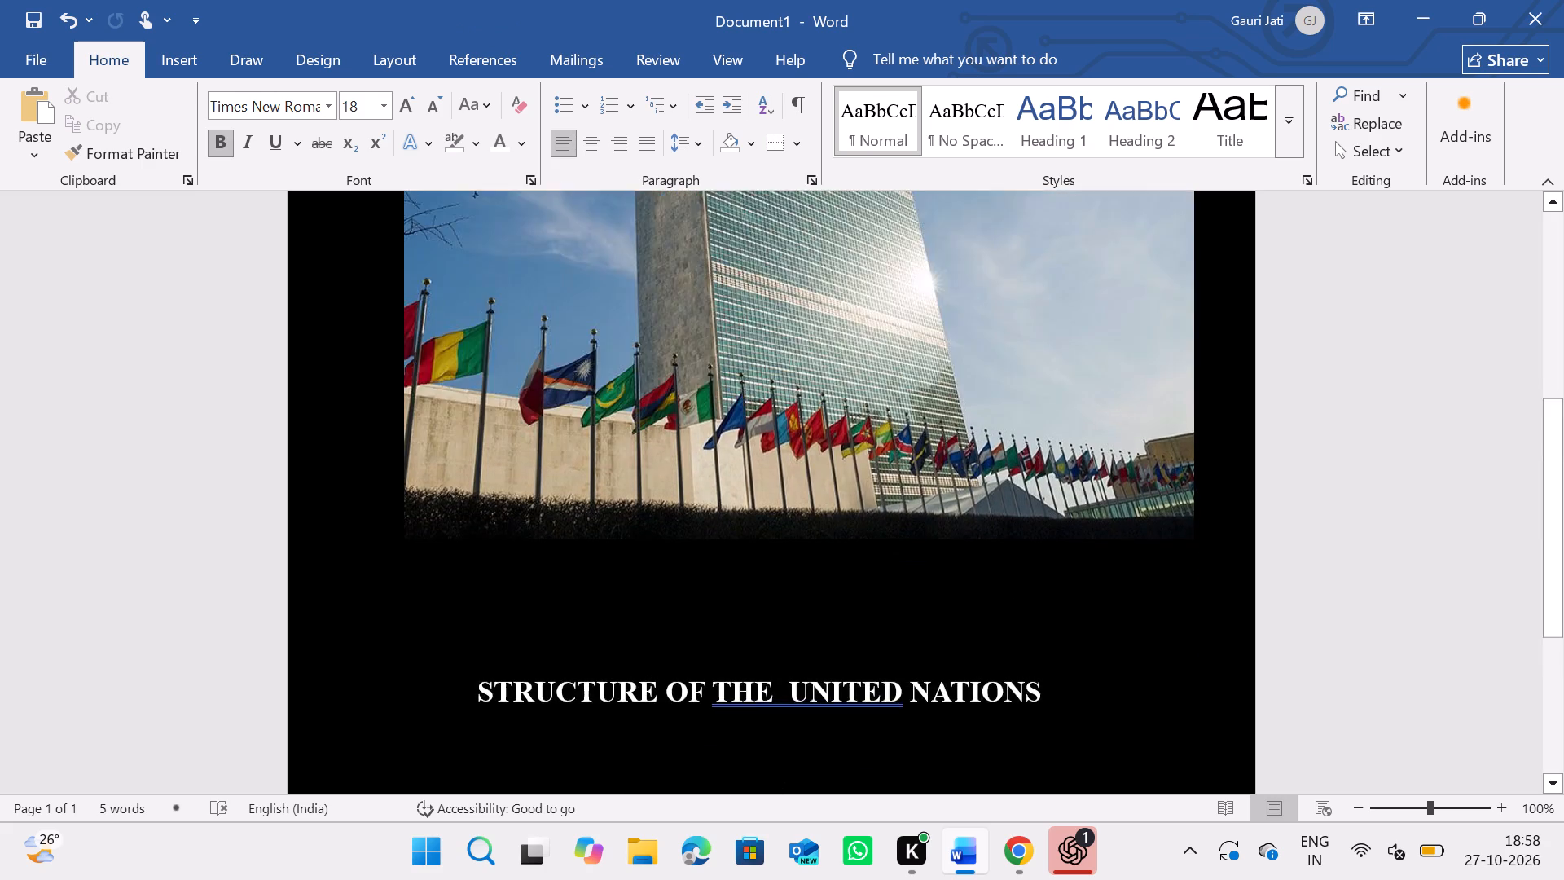
scroll(1030, 501, "up", 1)
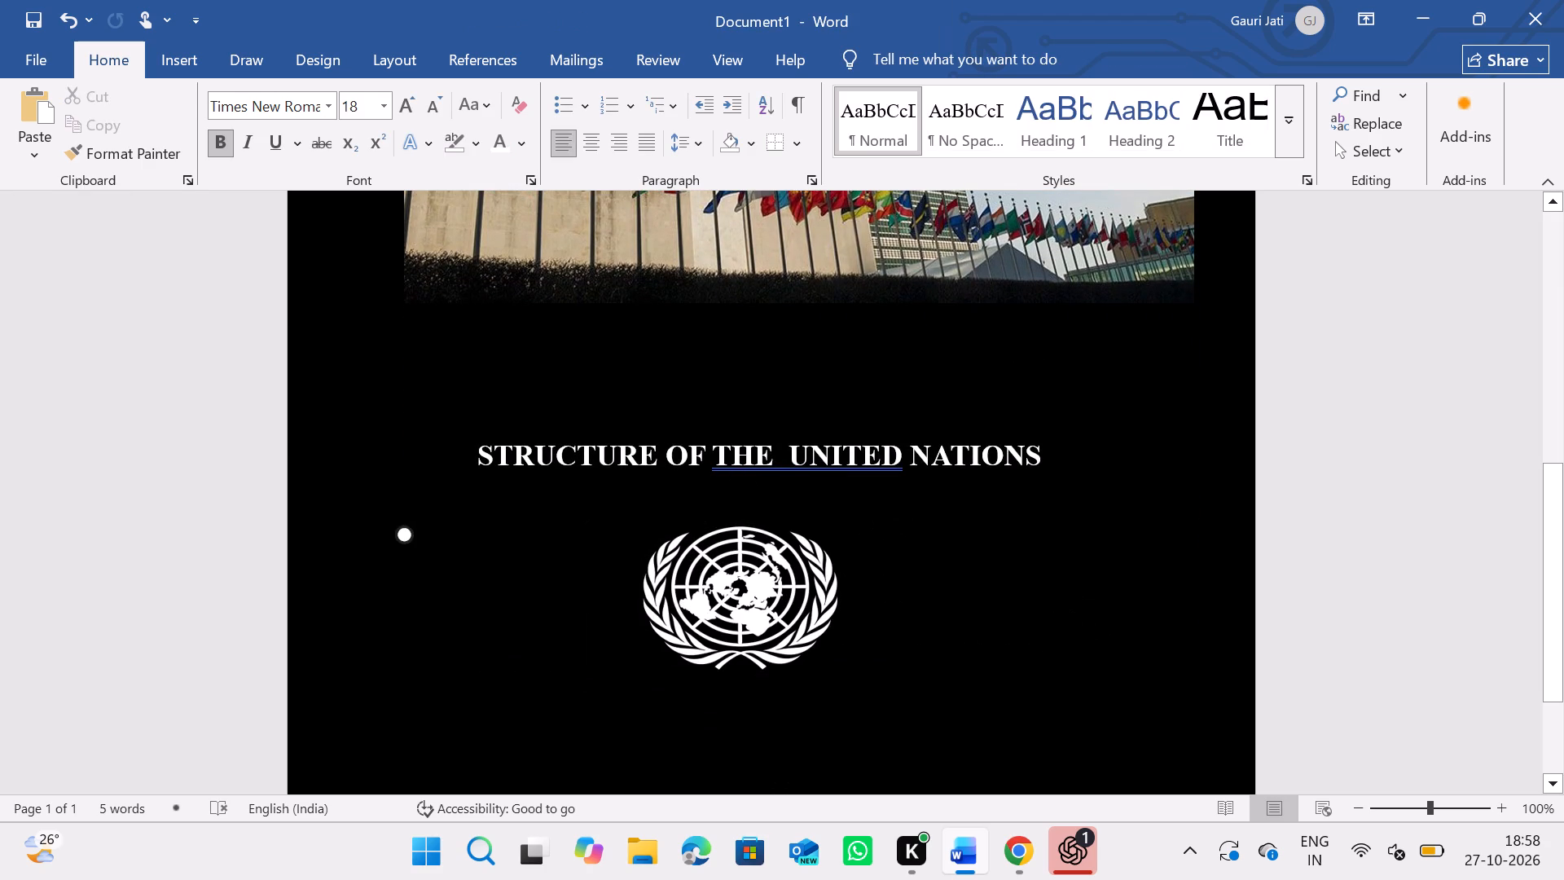
scroll(1308, 495, "up", 1)
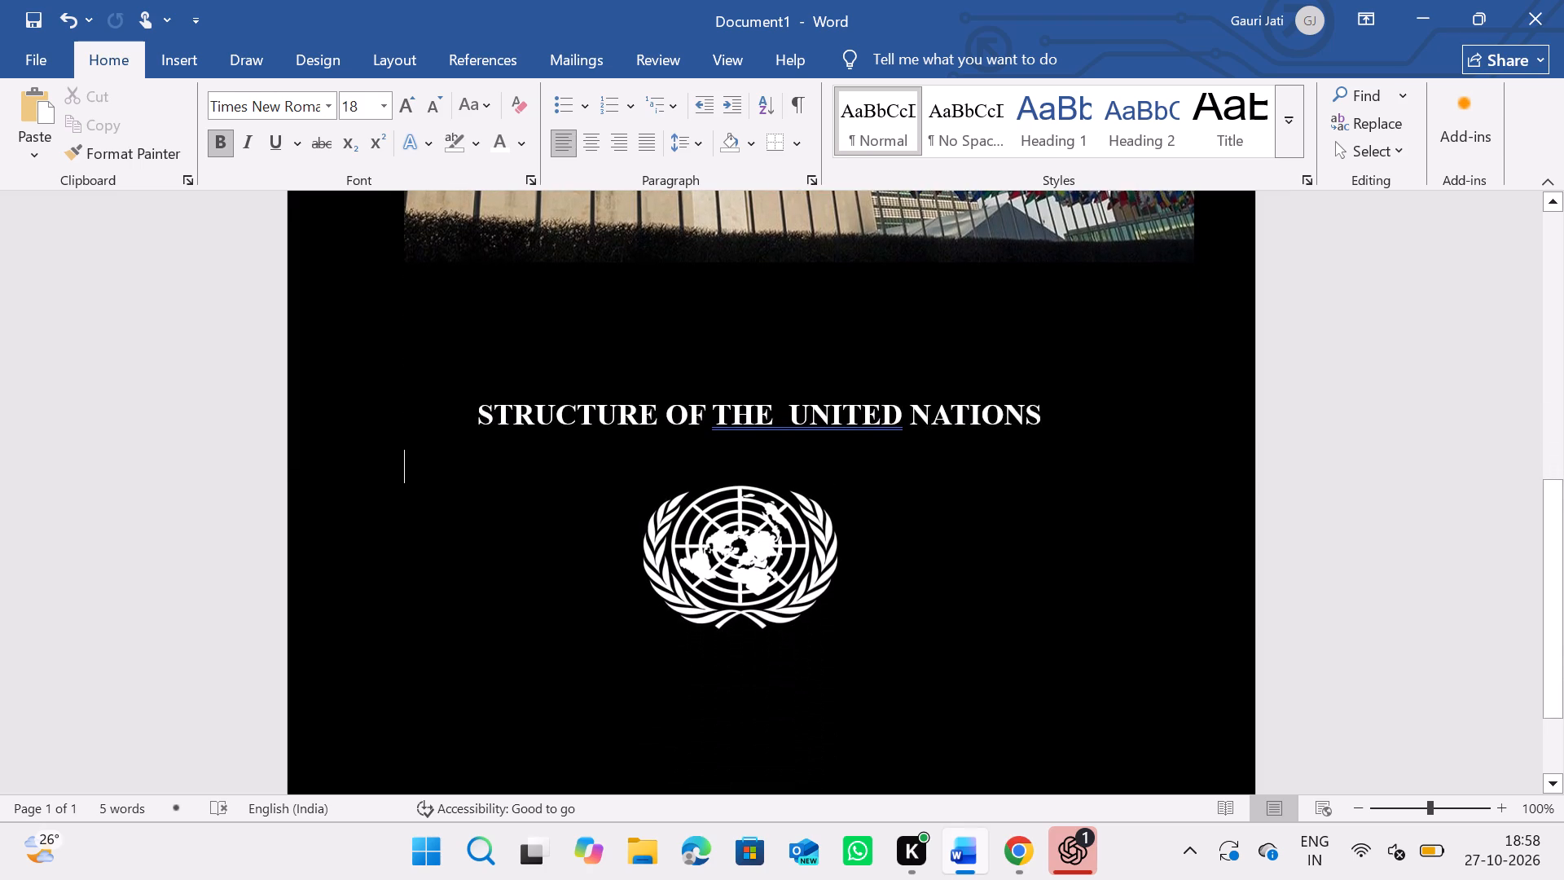
scroll(990, 341, "up", 1)
left_click(766, 640)
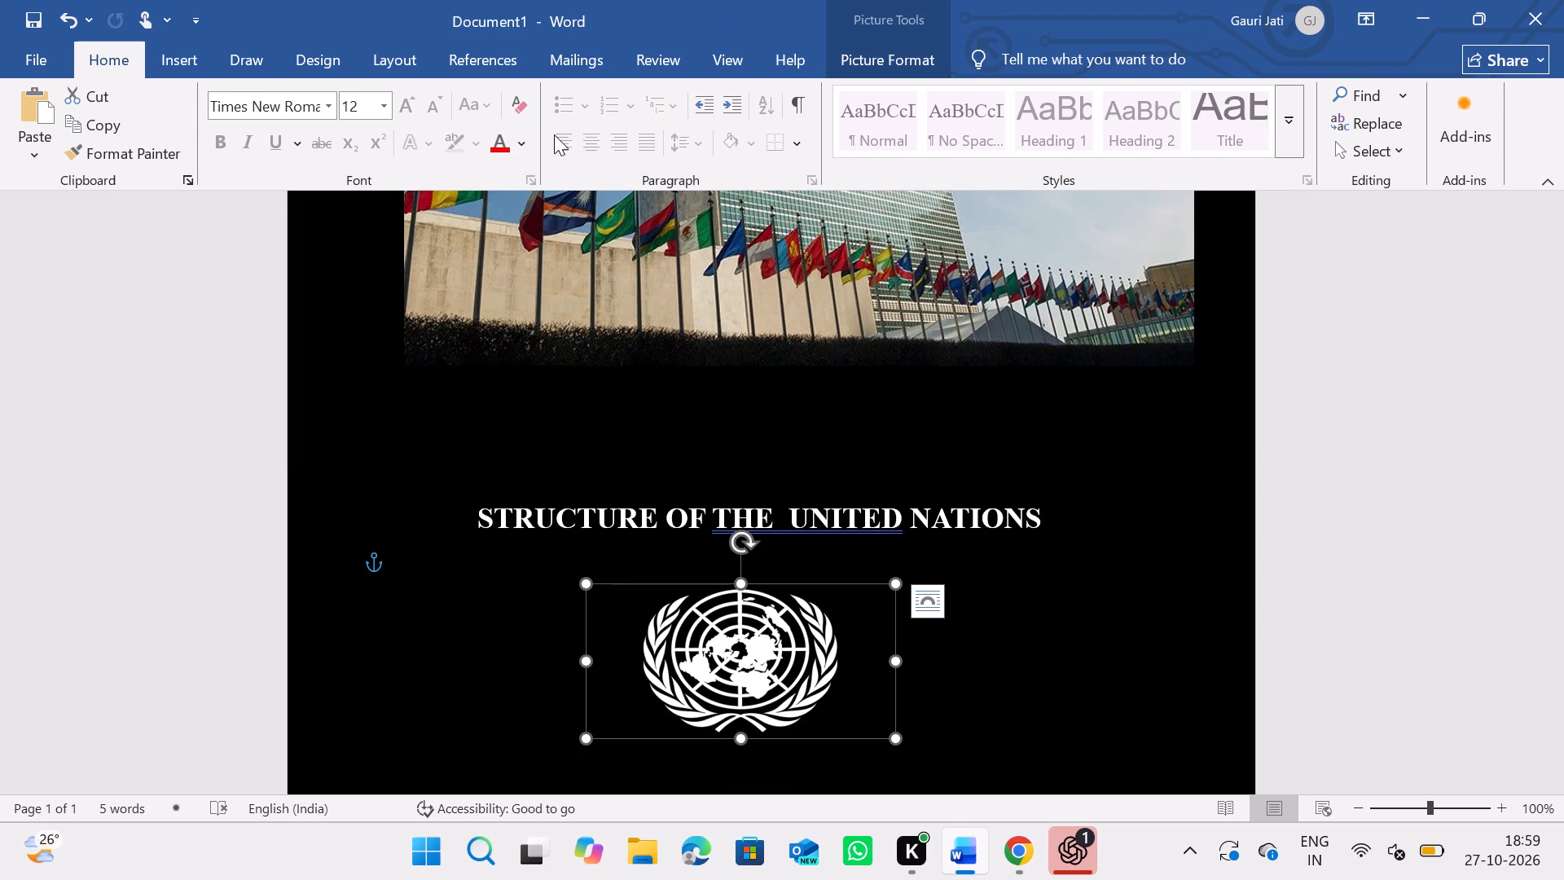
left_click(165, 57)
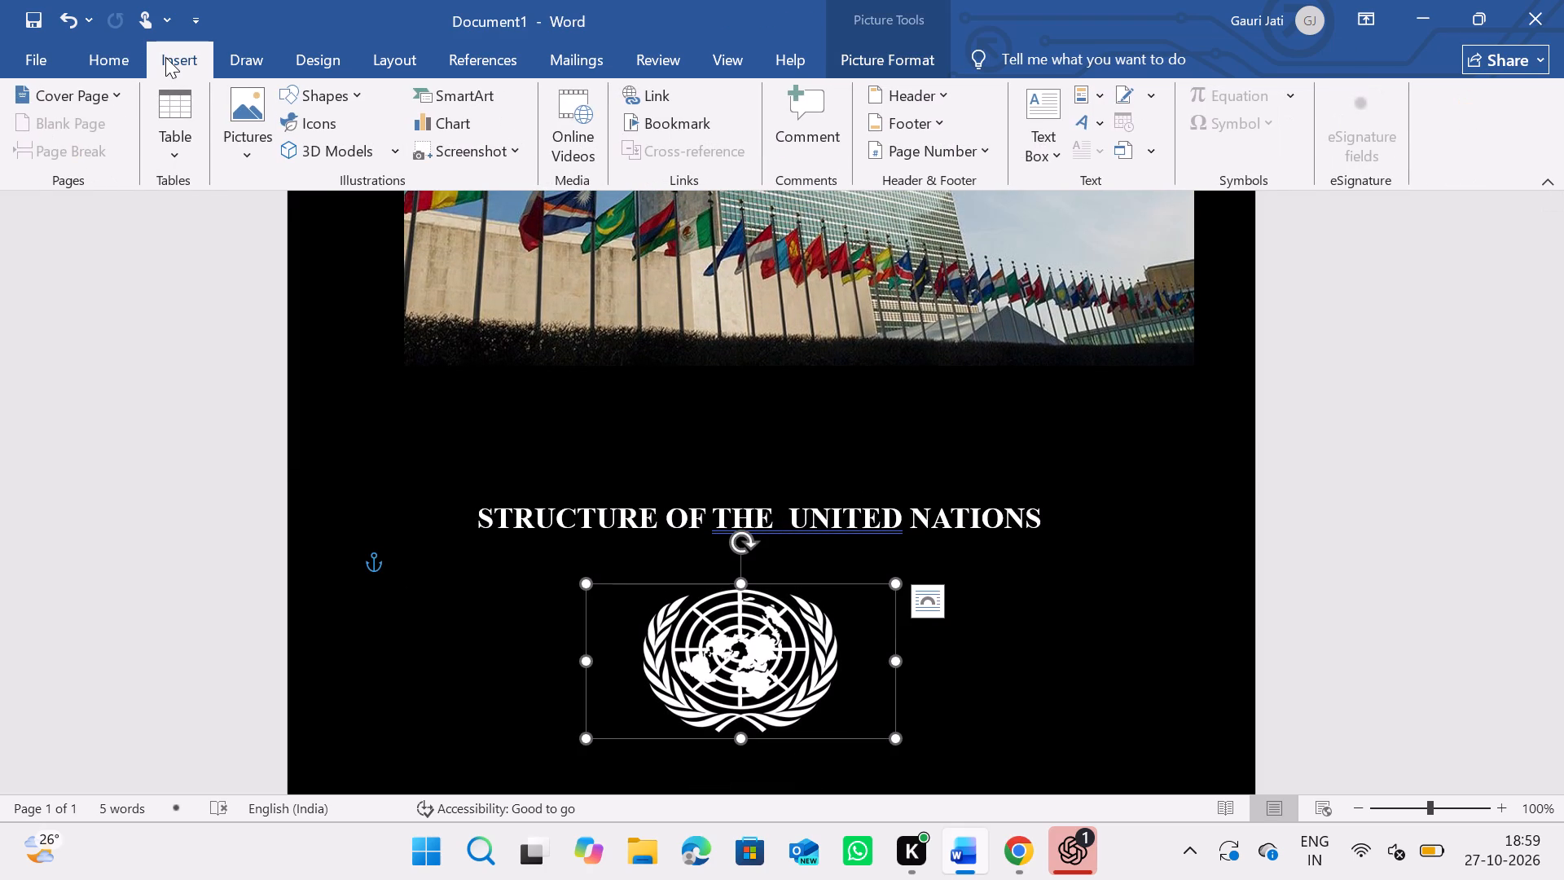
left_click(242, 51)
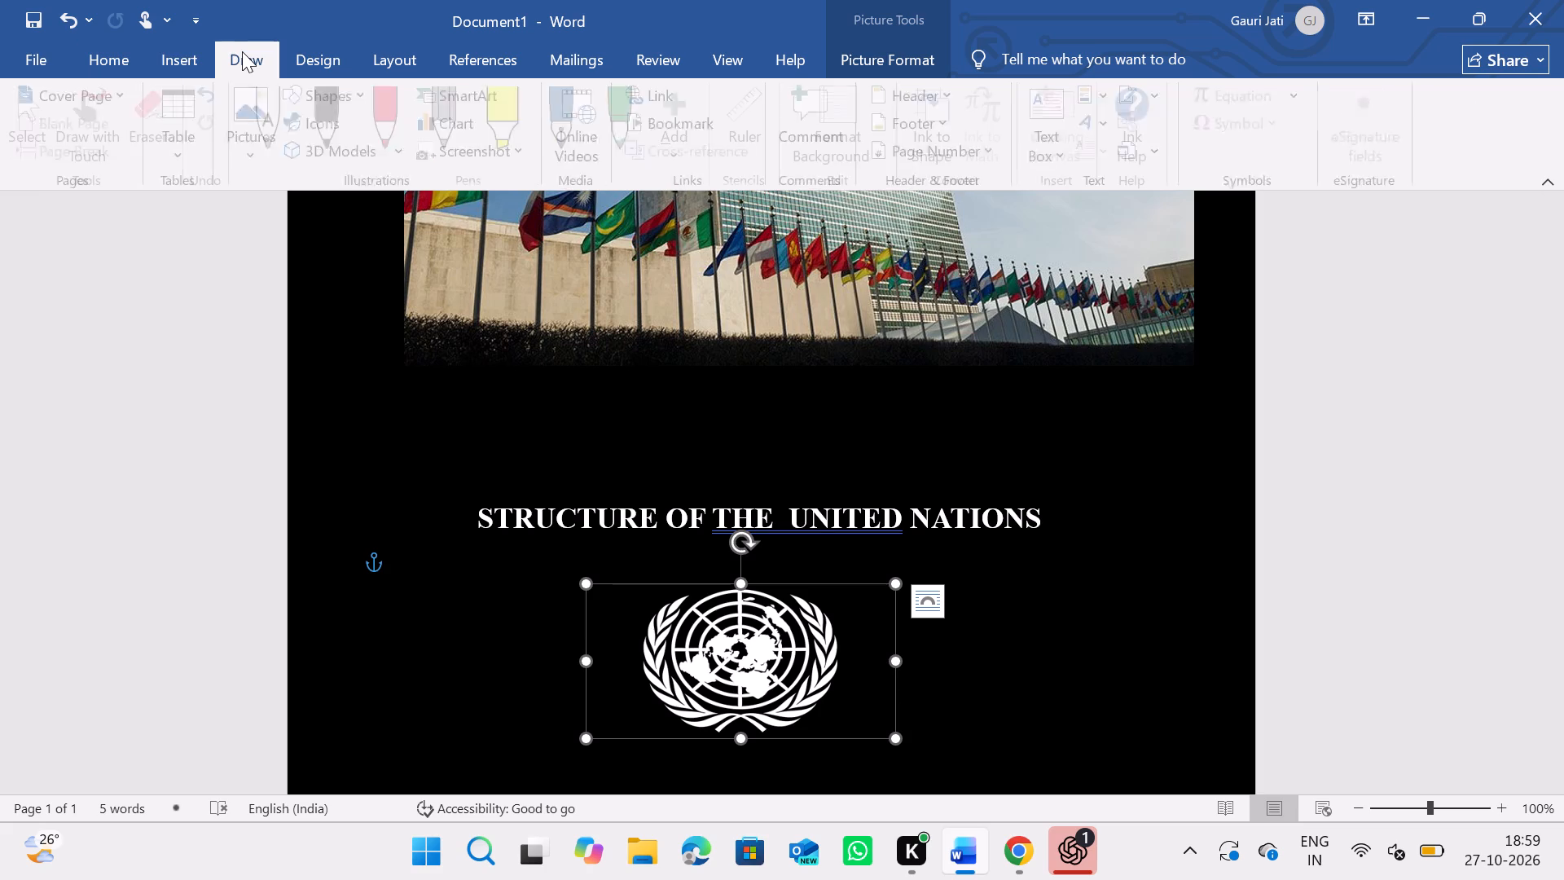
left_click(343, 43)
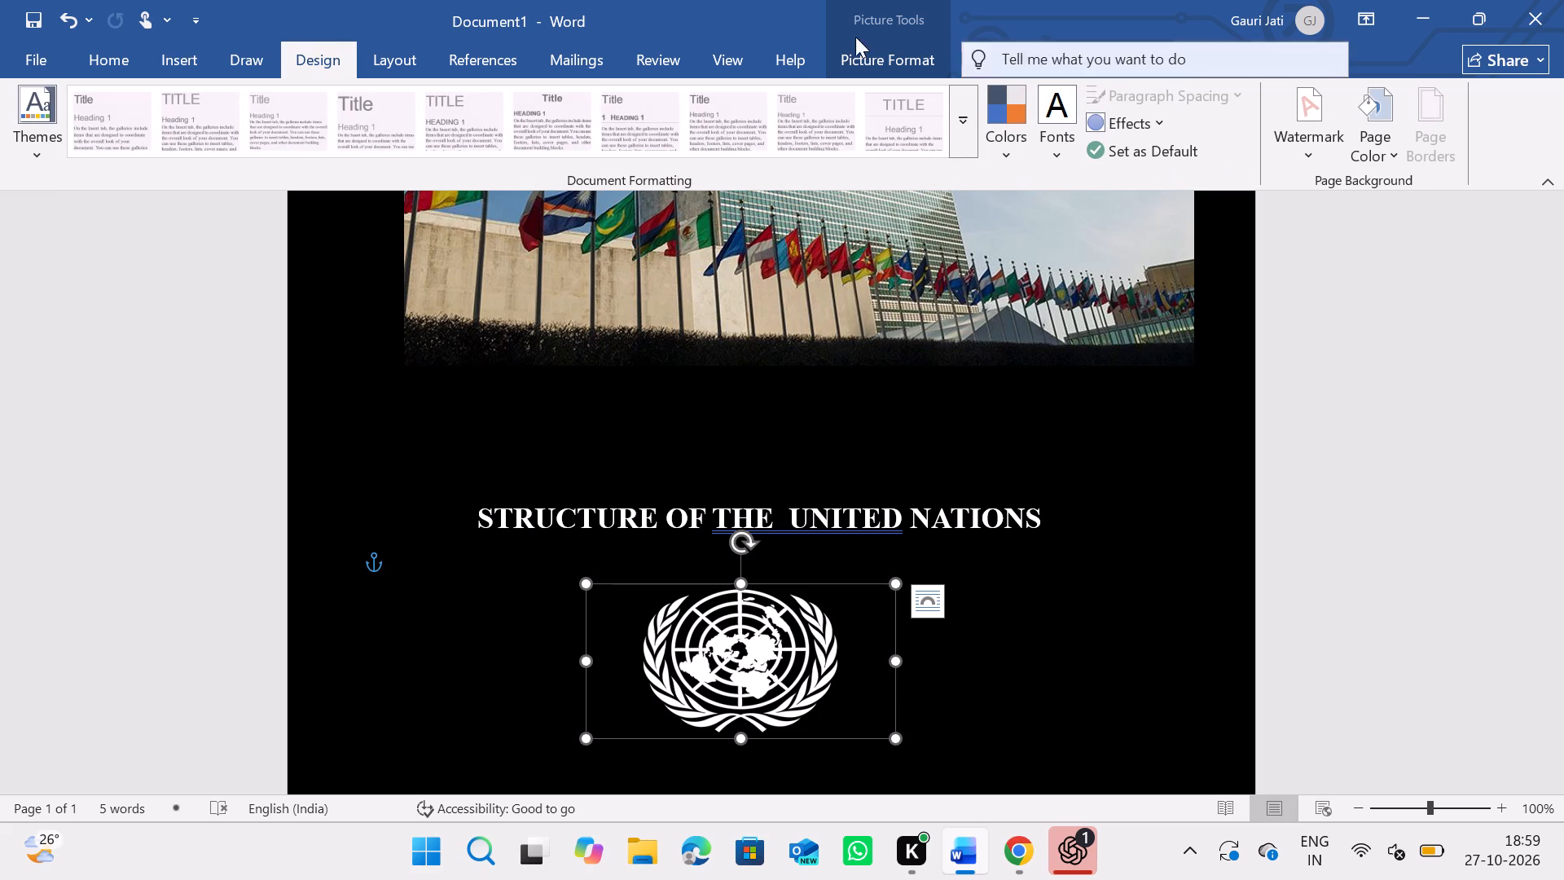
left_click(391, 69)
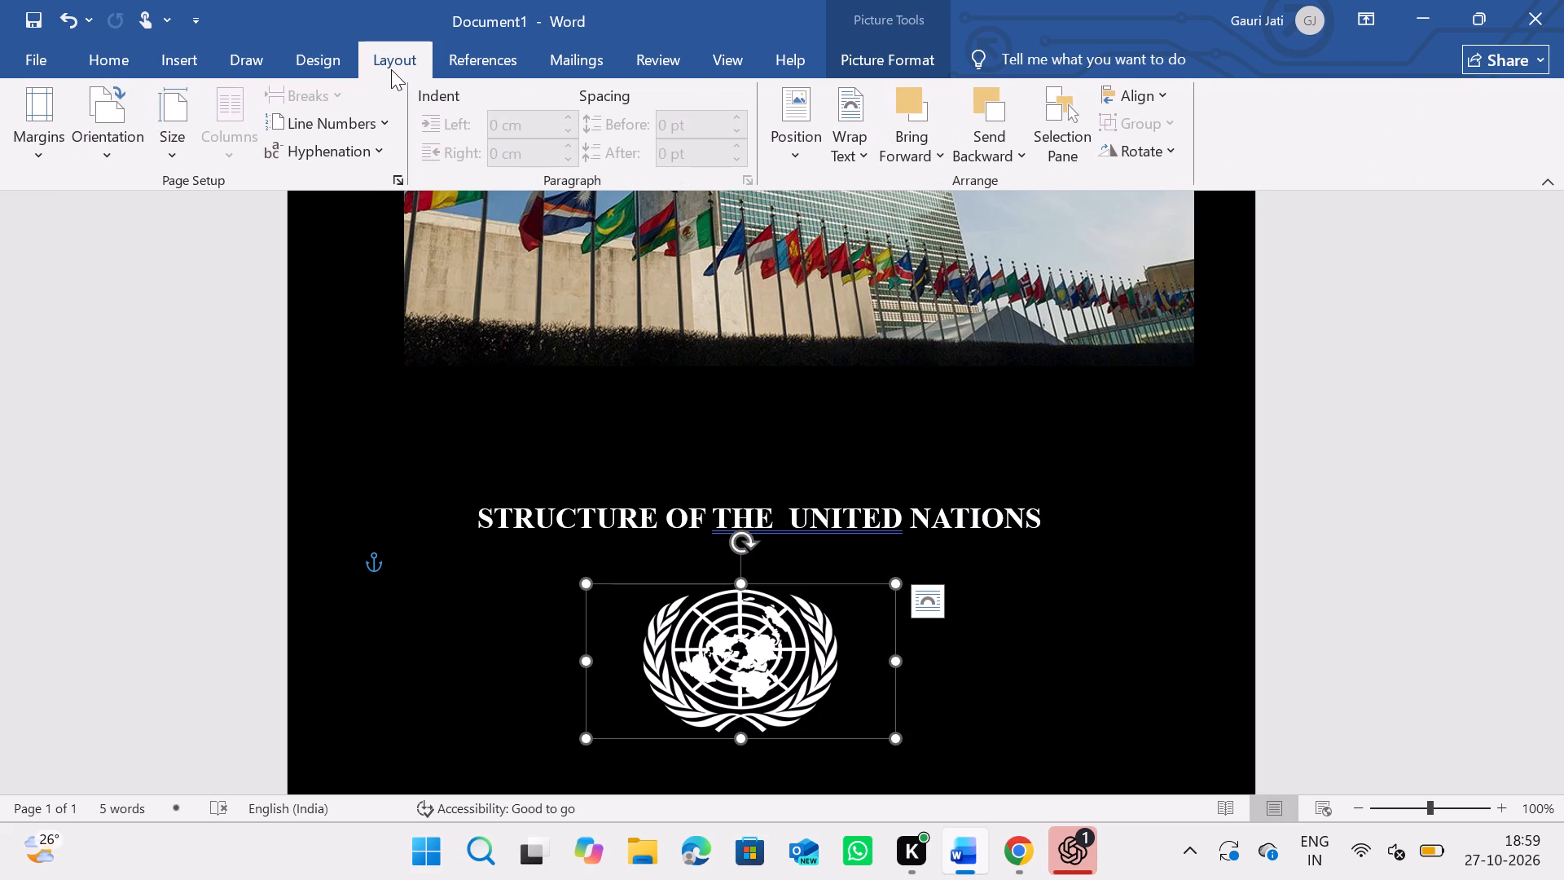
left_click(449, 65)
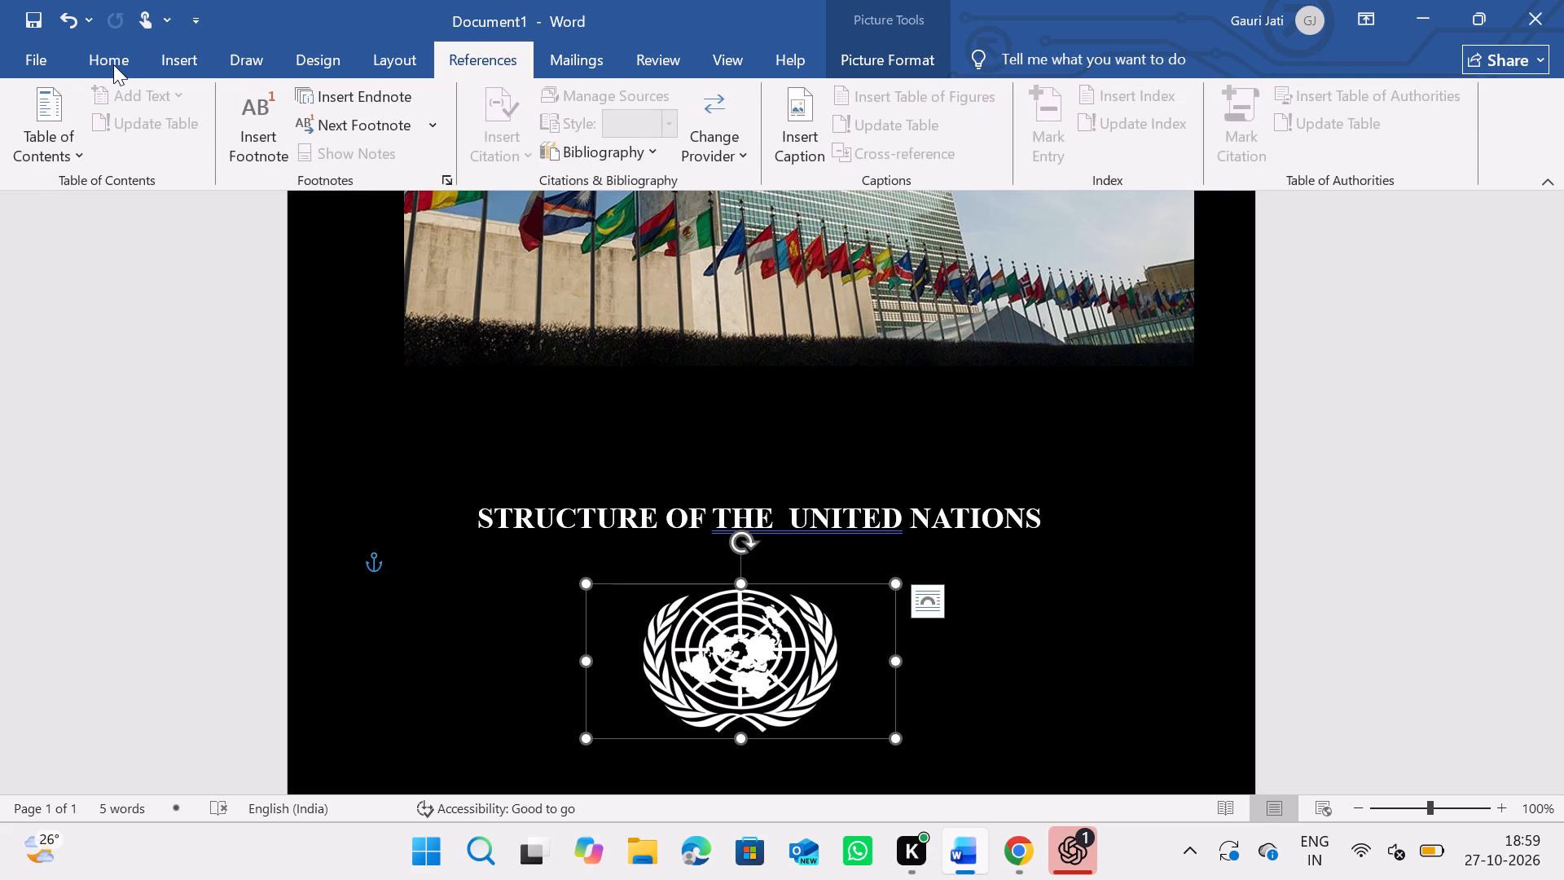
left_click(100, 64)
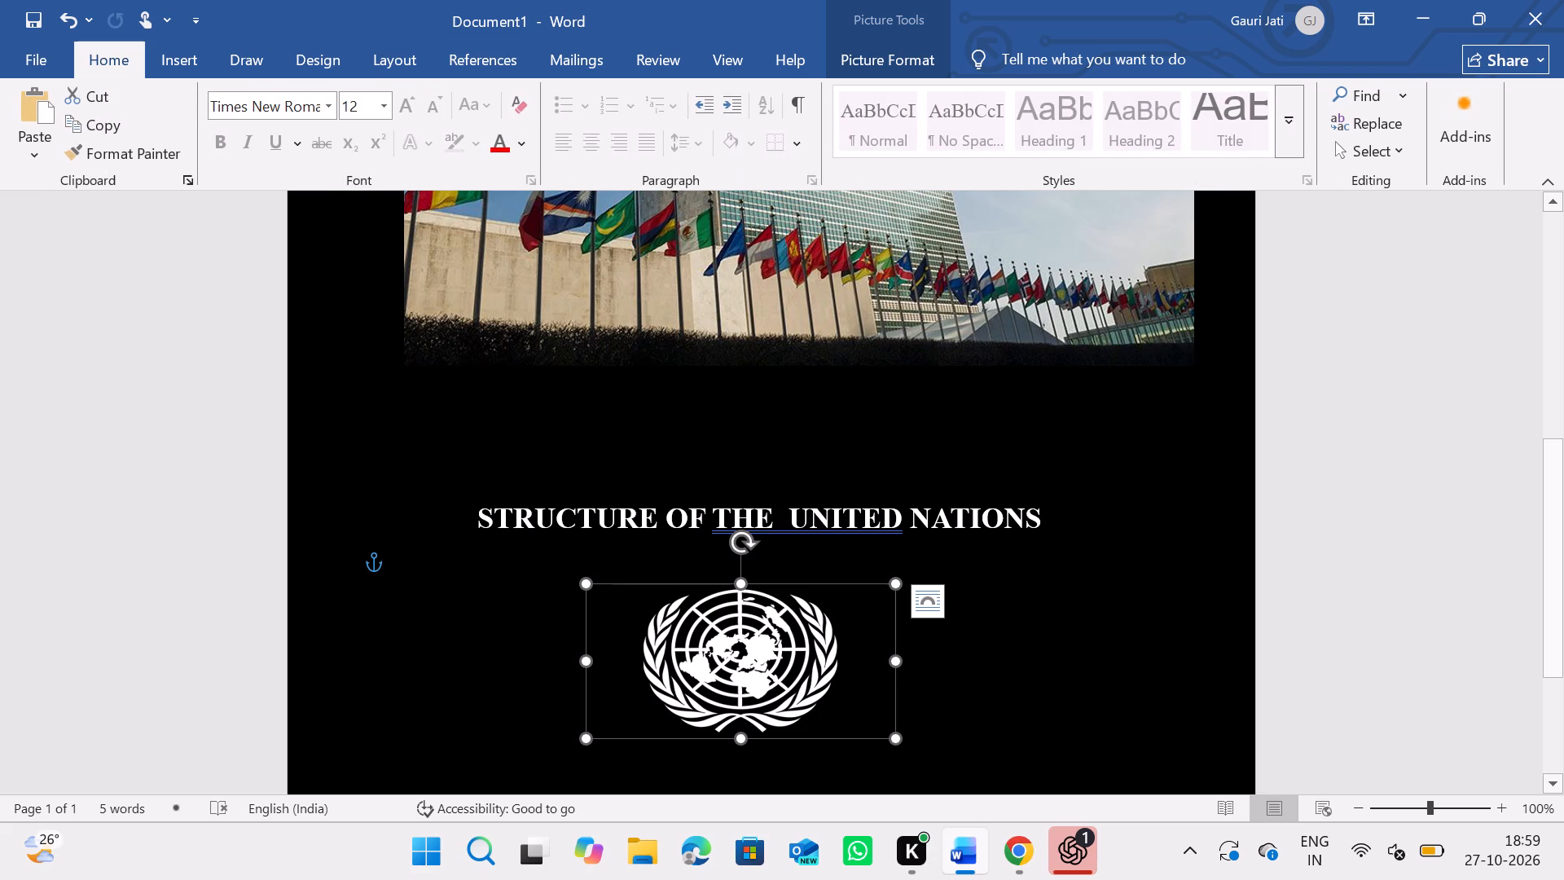
Move the UN logo slightly lower and sideways so it sits centred under the title with a wider gap.
left_click(1159, 464)
scroll(1159, 464, "up", 3)
scroll(1159, 464, "down", 2)
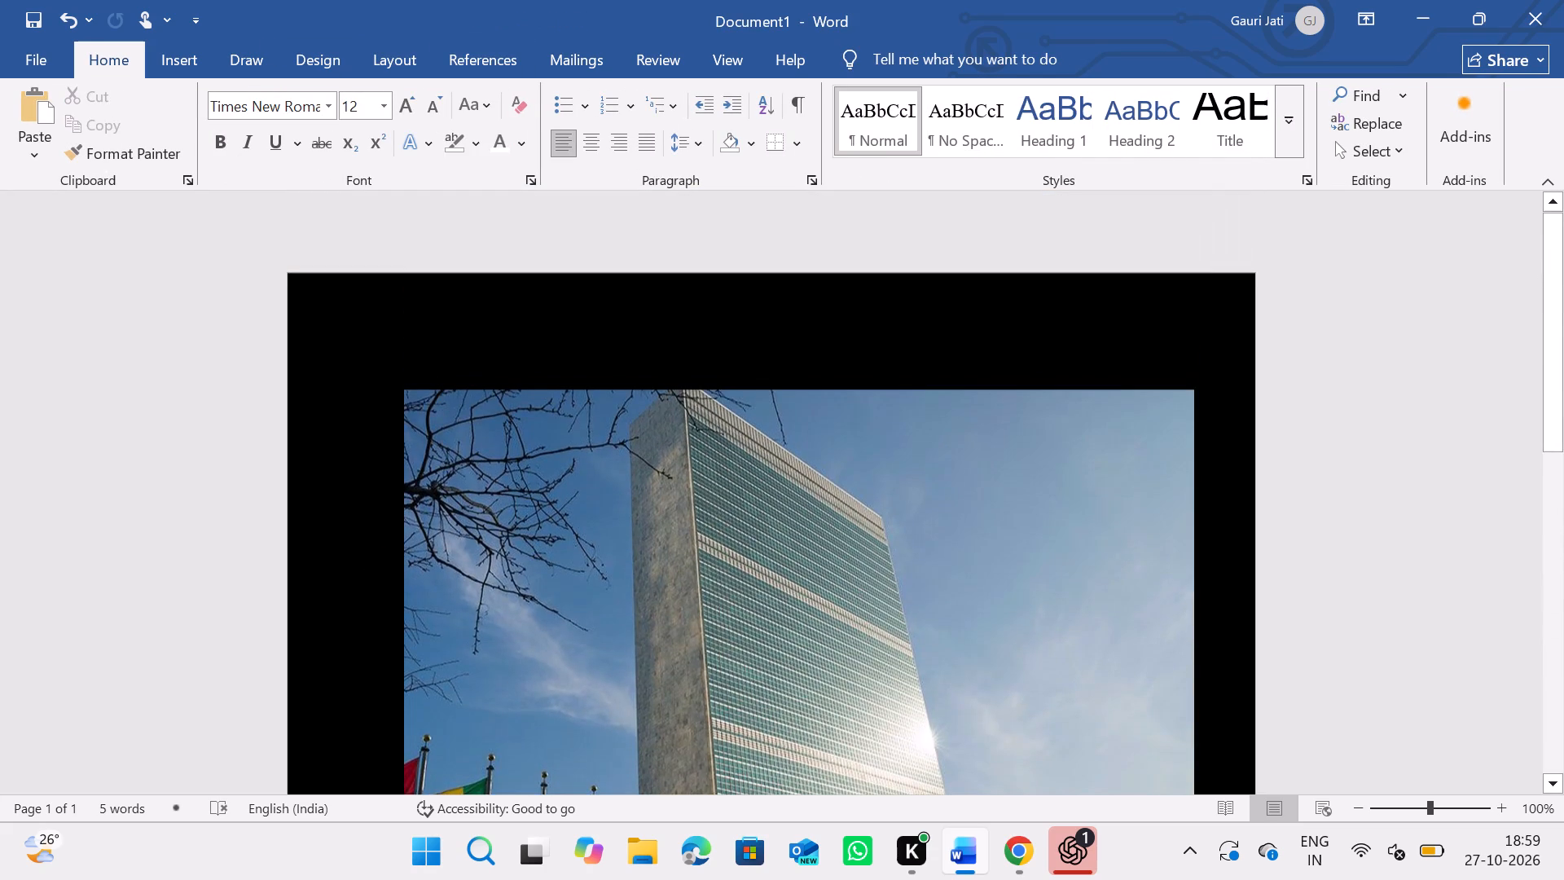
scroll(1159, 464, "down", 4)
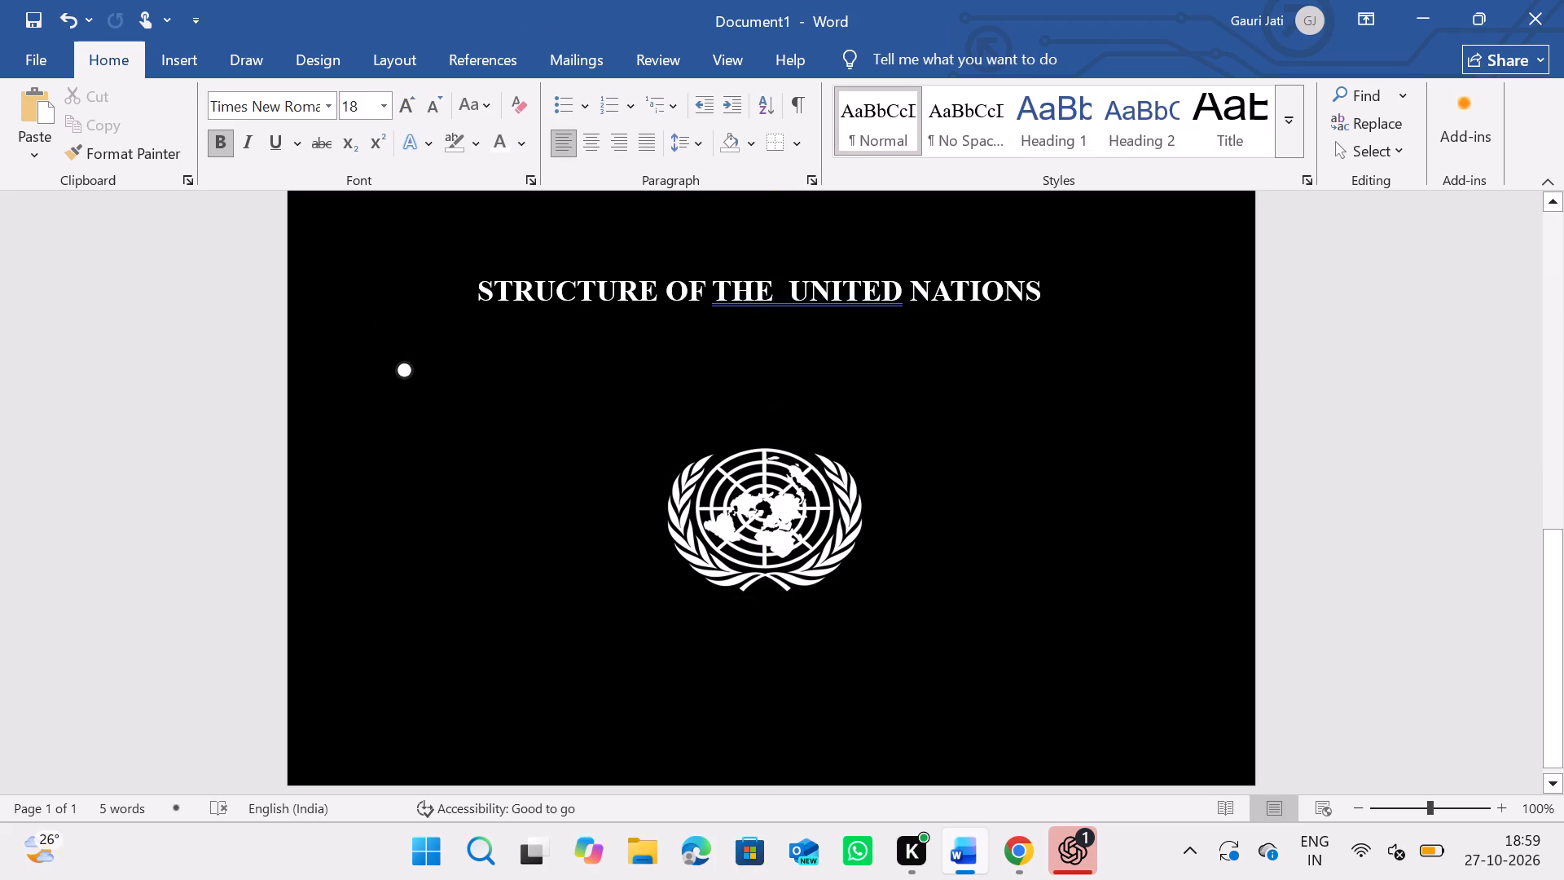
Review the cover page layout from the UN building picture down to the title and the UN logo.
scroll(1052, 483, "up", 5)
scroll(1052, 483, "down", 1)
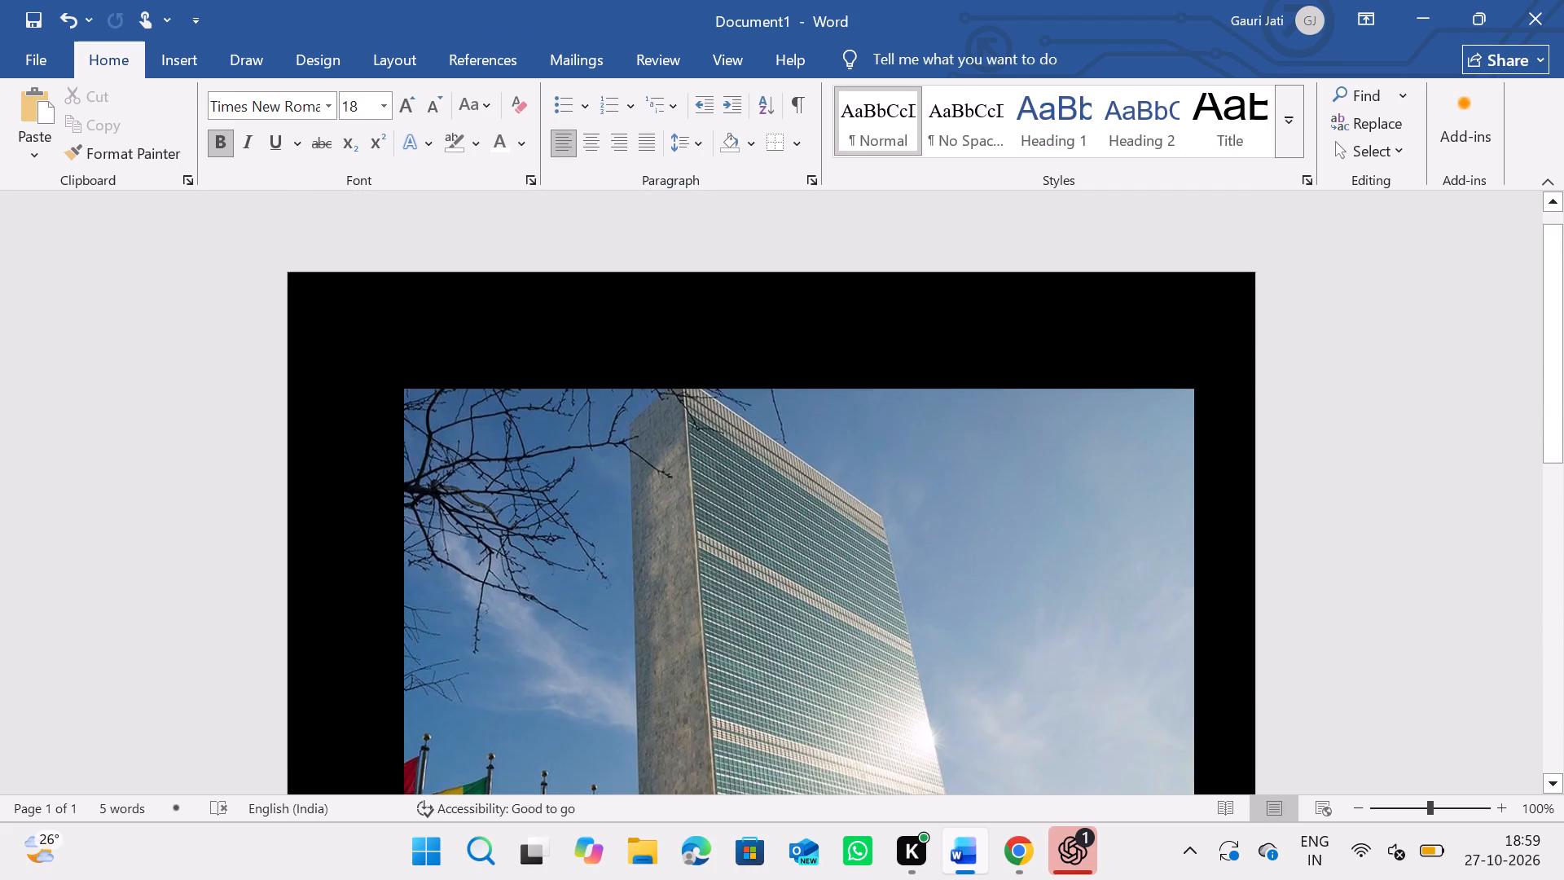
scroll(1052, 483, "down", 2)
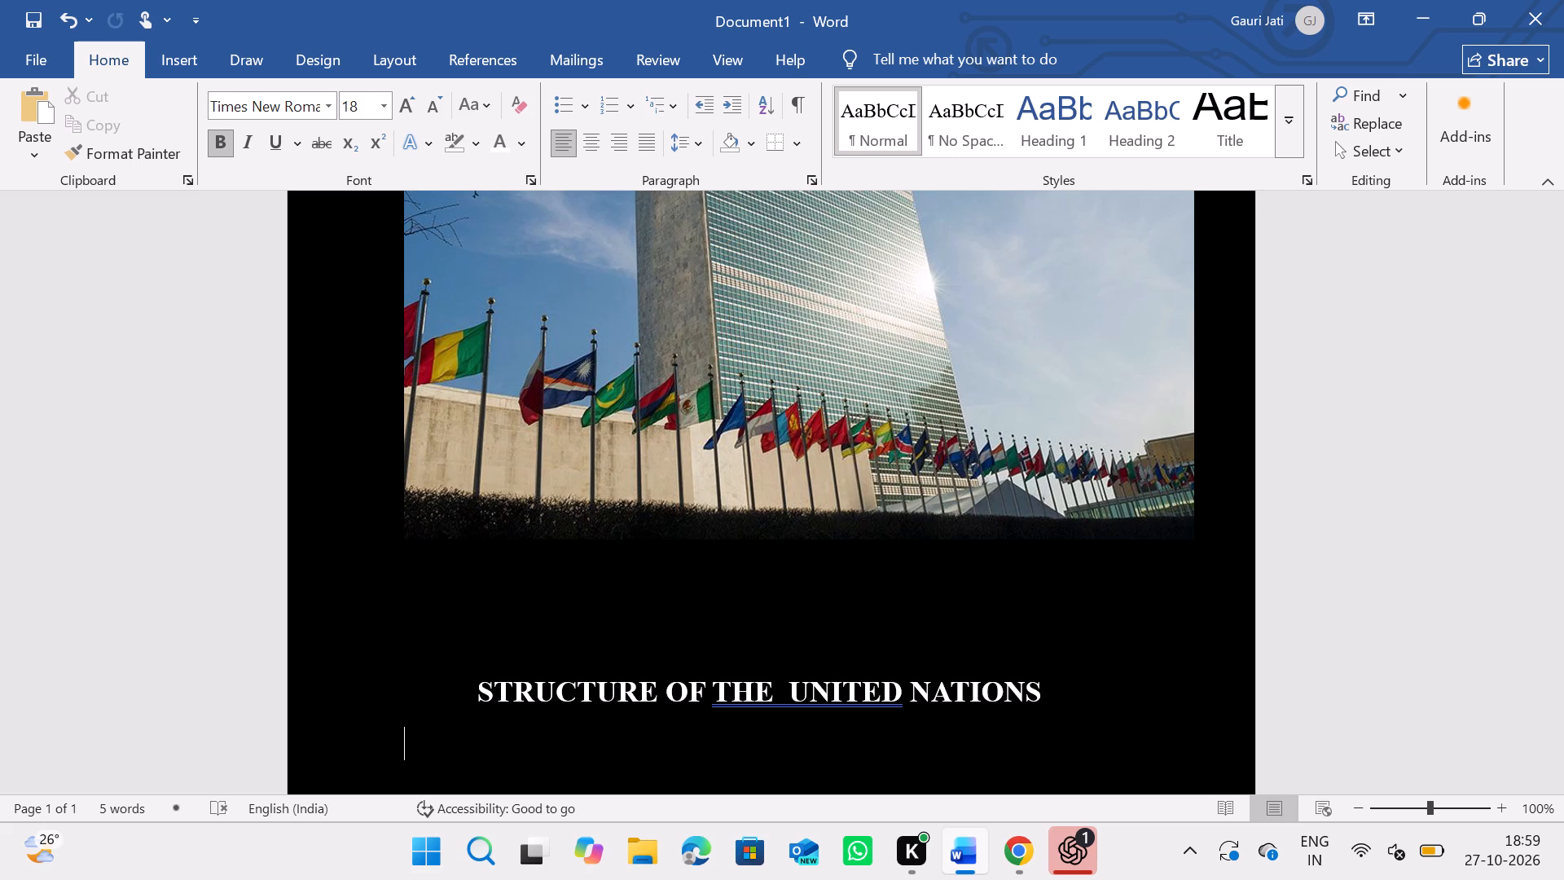
scroll(1240, 557, "right", 1)
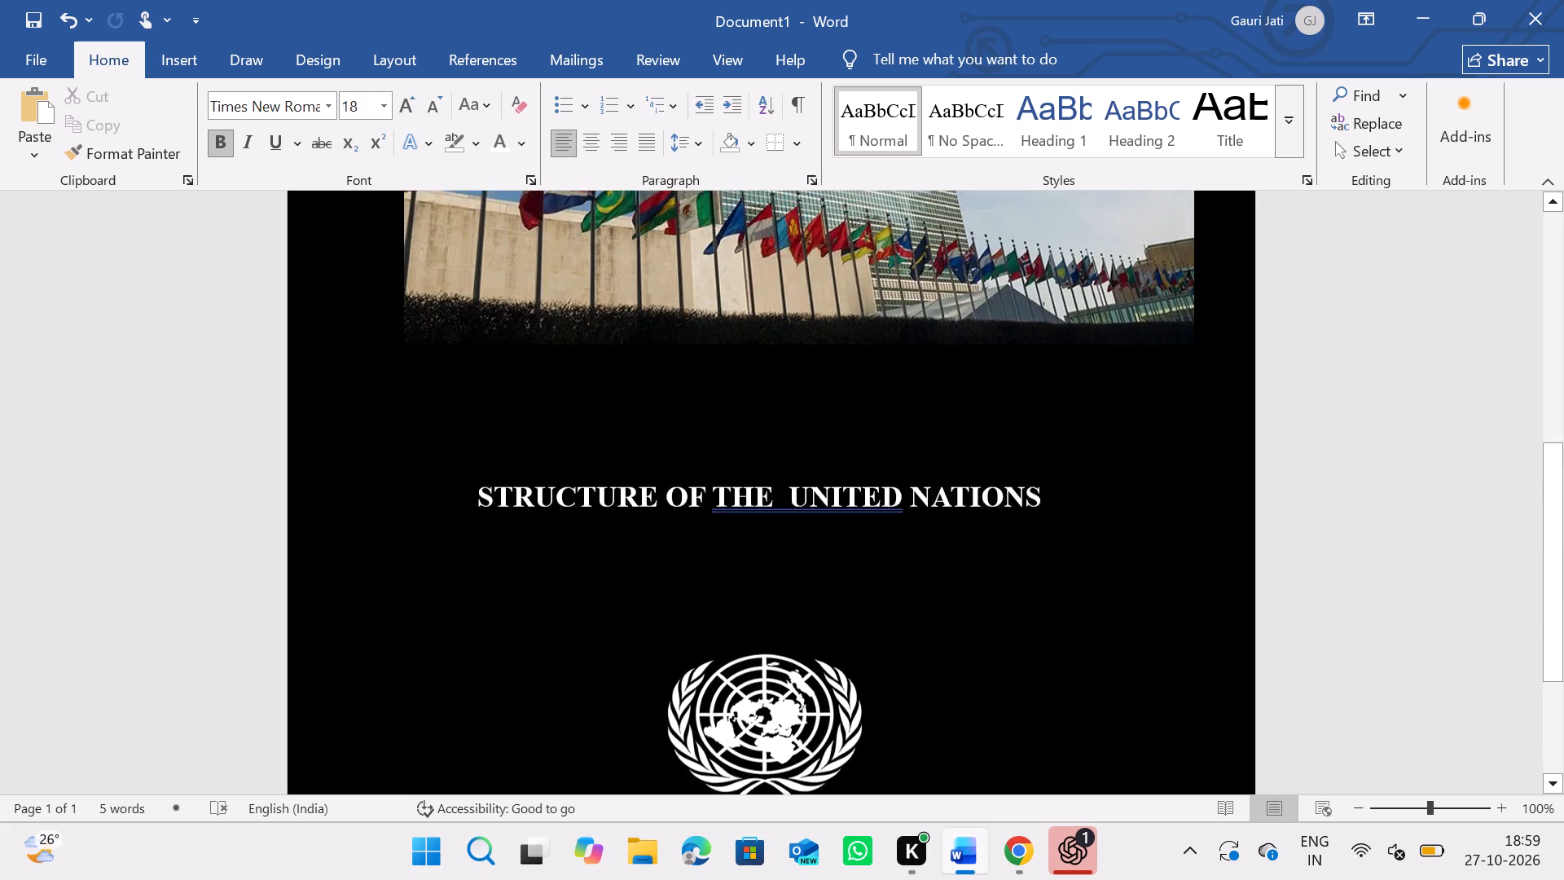
scroll(1240, 557, "right", 1)
scroll(1240, 557, "up", 3)
scroll(1240, 557, "down", 4)
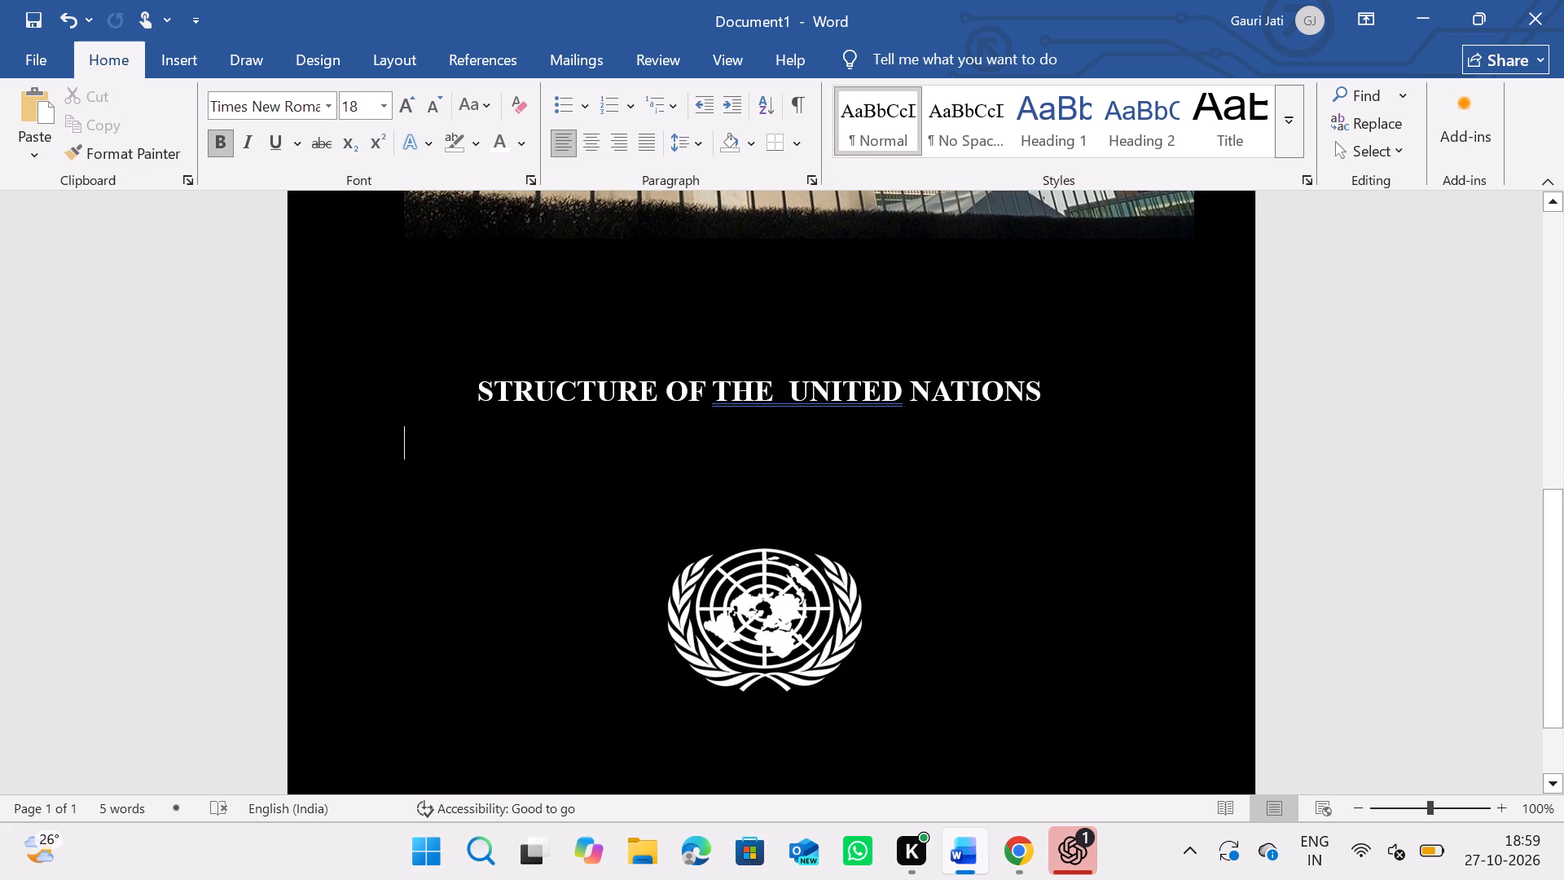
left_click(785, 390)
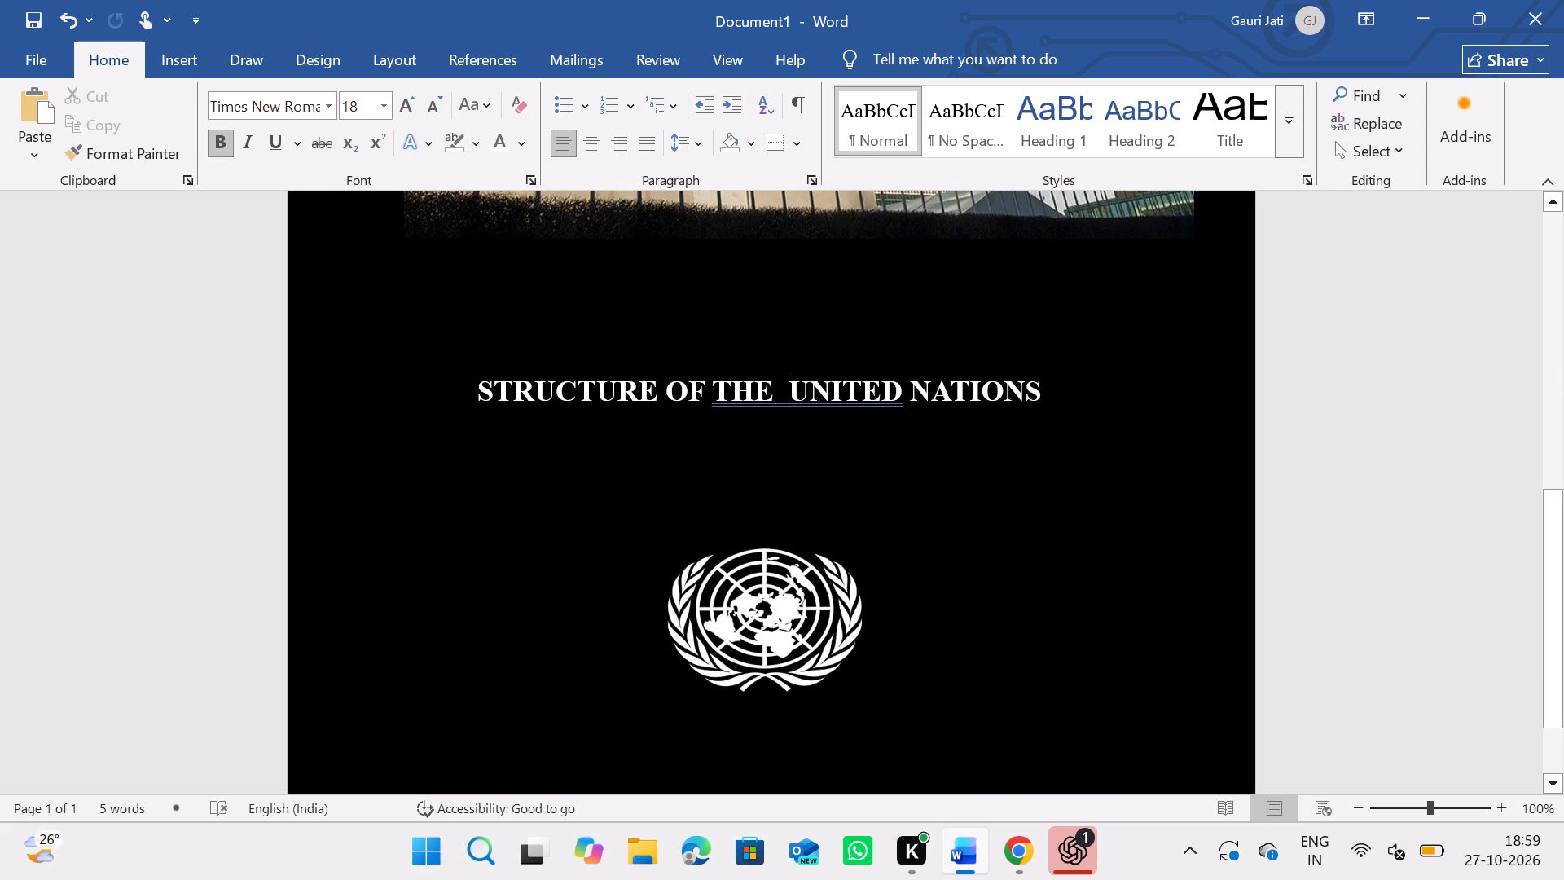
left_click(784, 404)
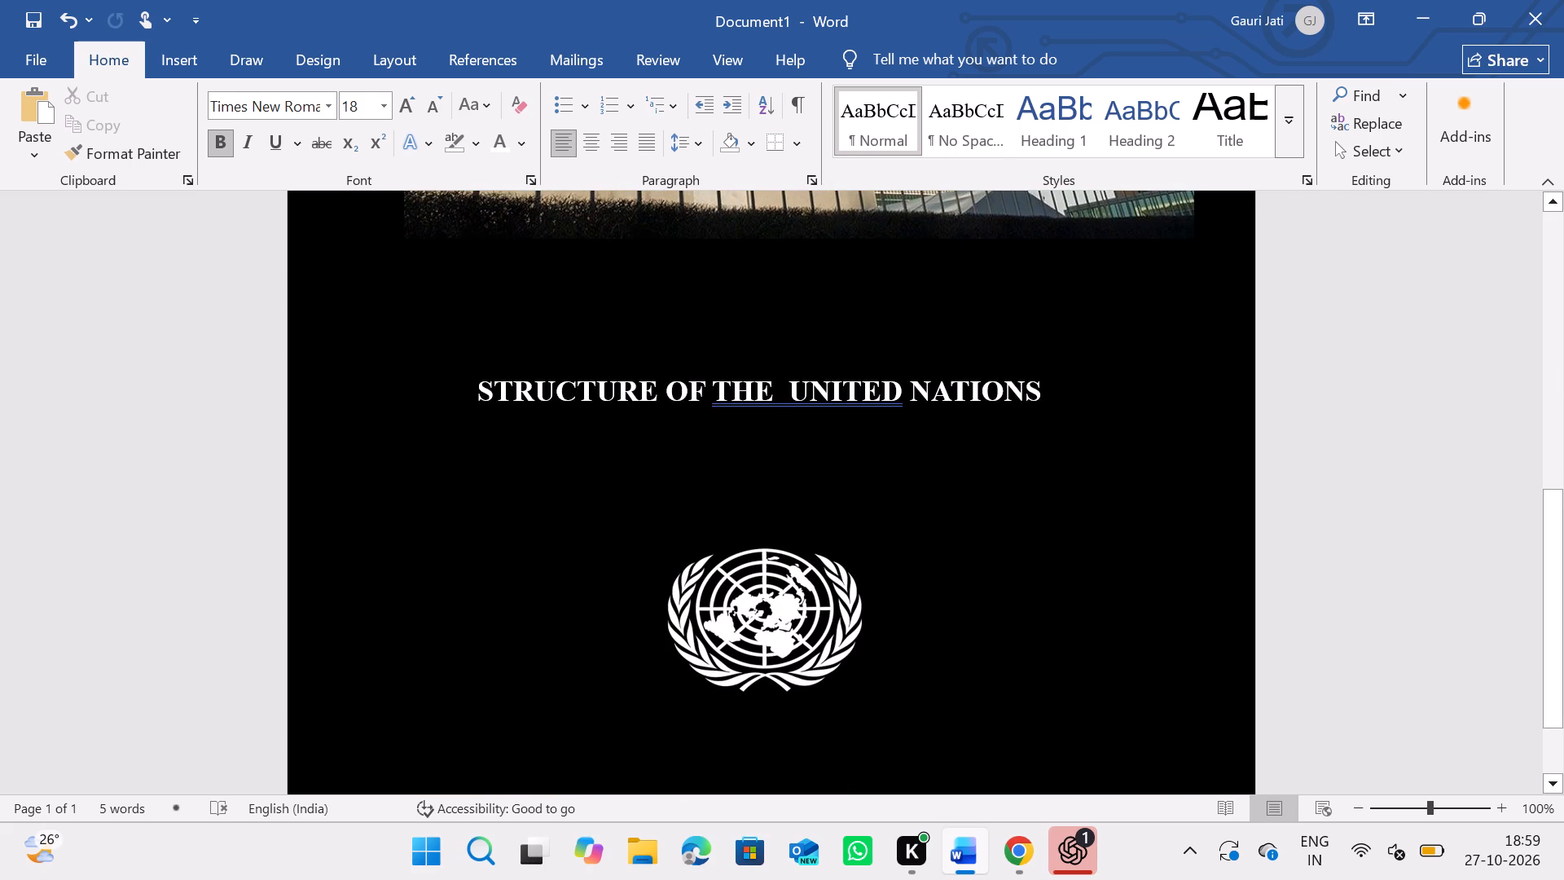
left_click(1060, 379)
scroll(1060, 379, "up", 4)
scroll(1060, 379, "down", 3)
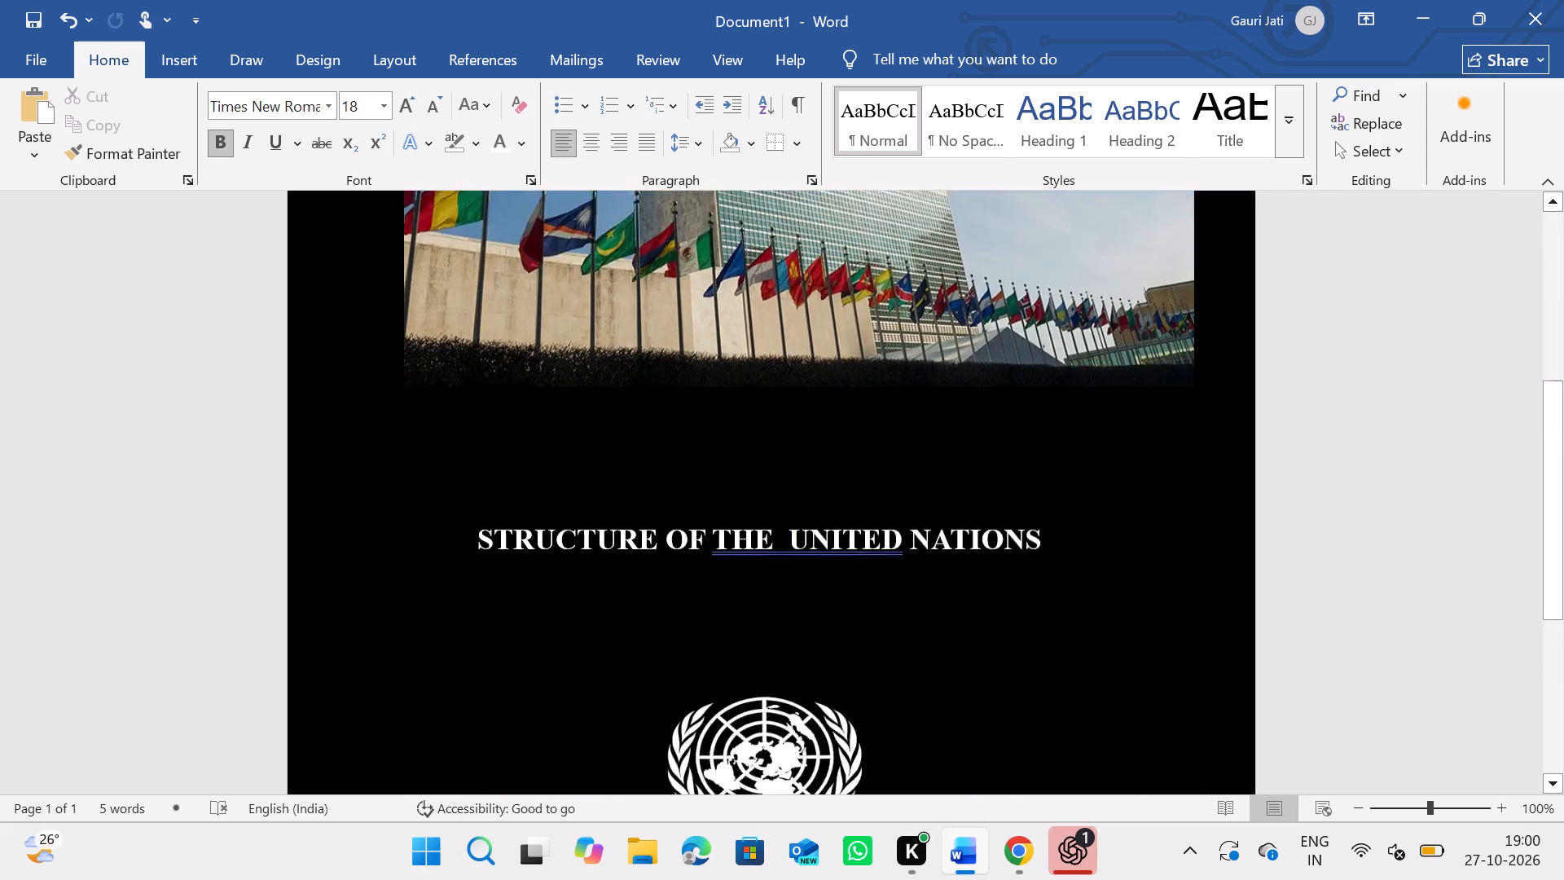
scroll(1060, 379, "down", 1)
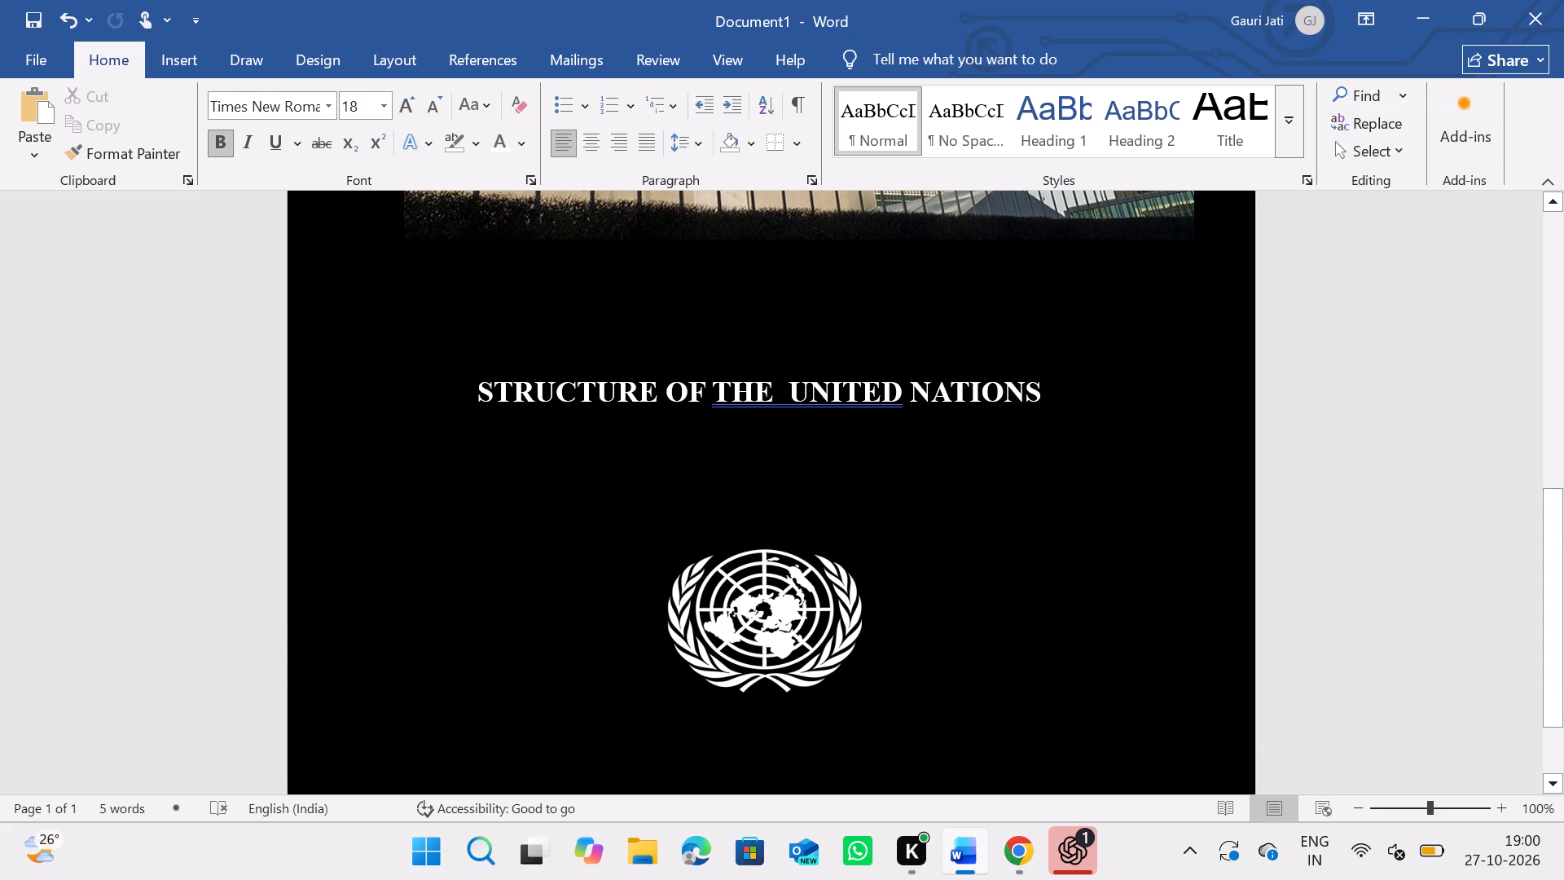
scroll(1060, 379, "down", 1)
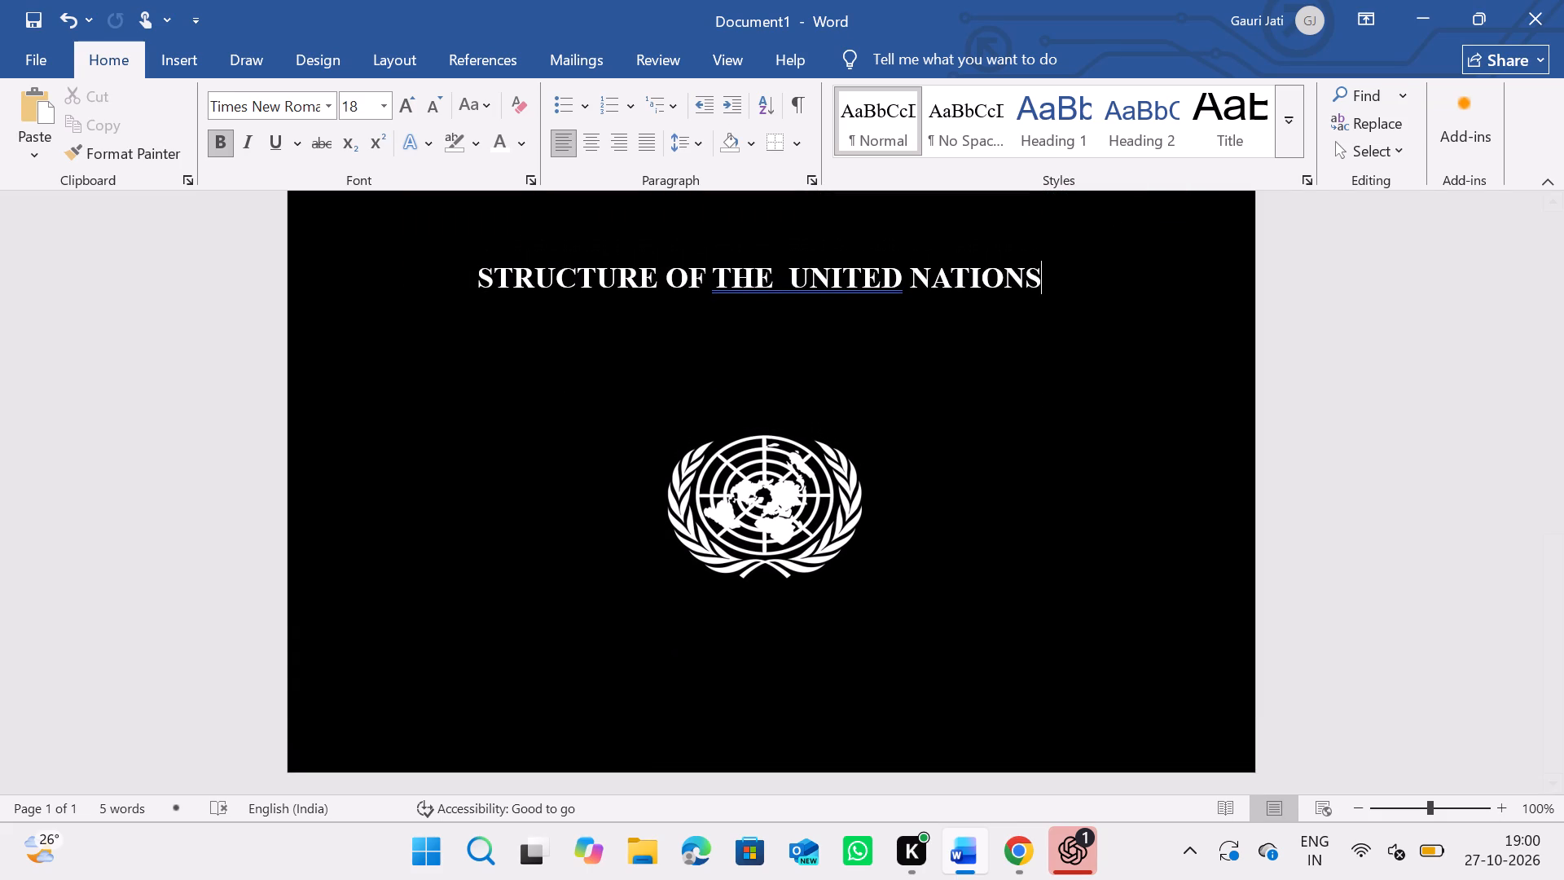
left_click(1060, 379)
scroll(1060, 379, "right", 1)
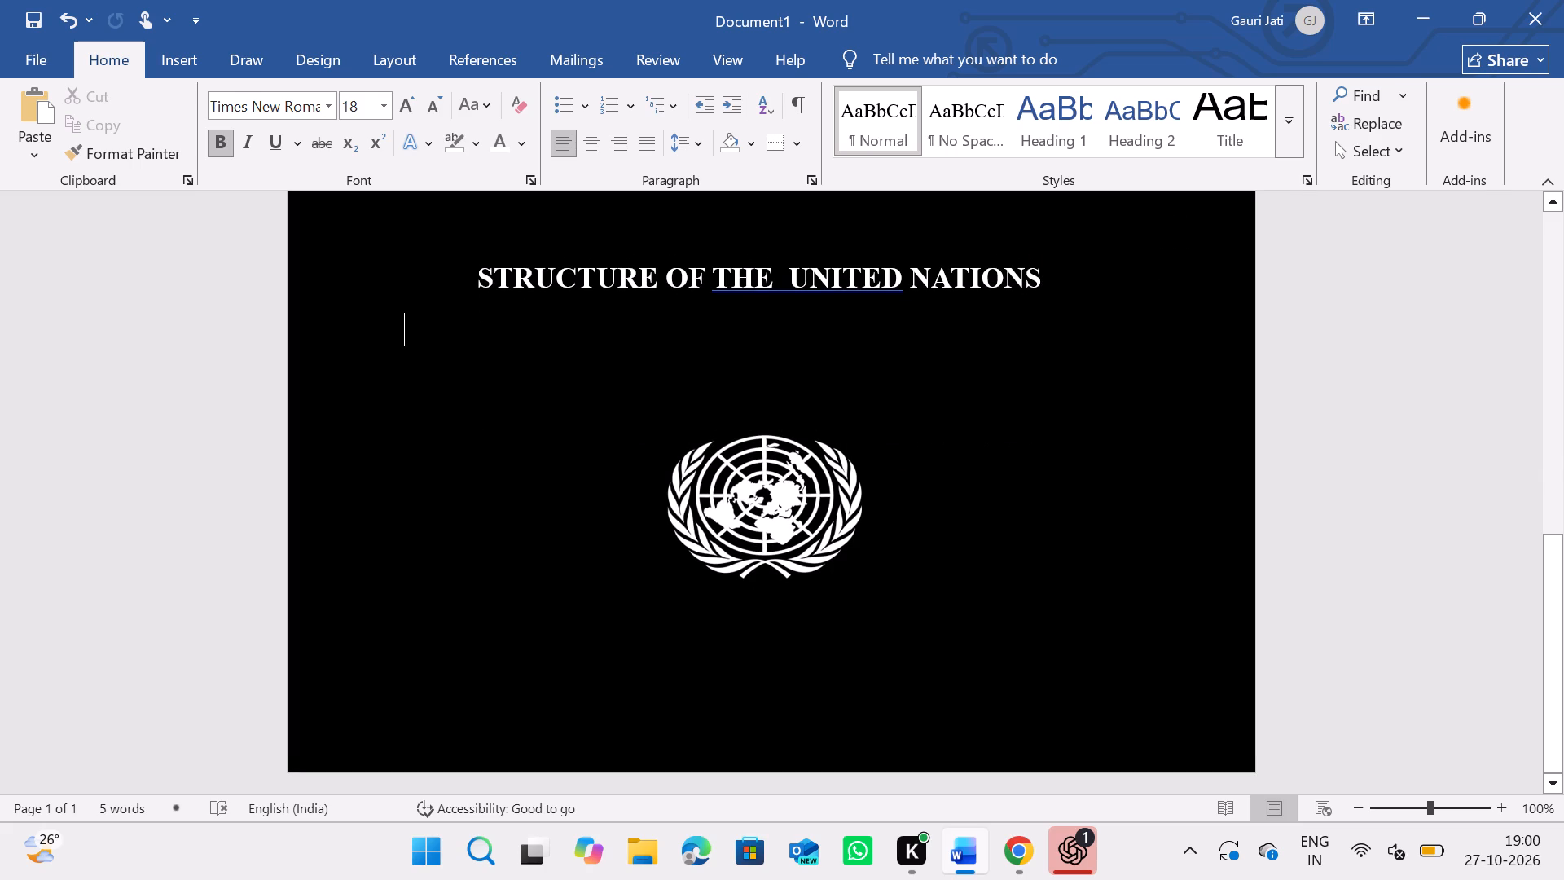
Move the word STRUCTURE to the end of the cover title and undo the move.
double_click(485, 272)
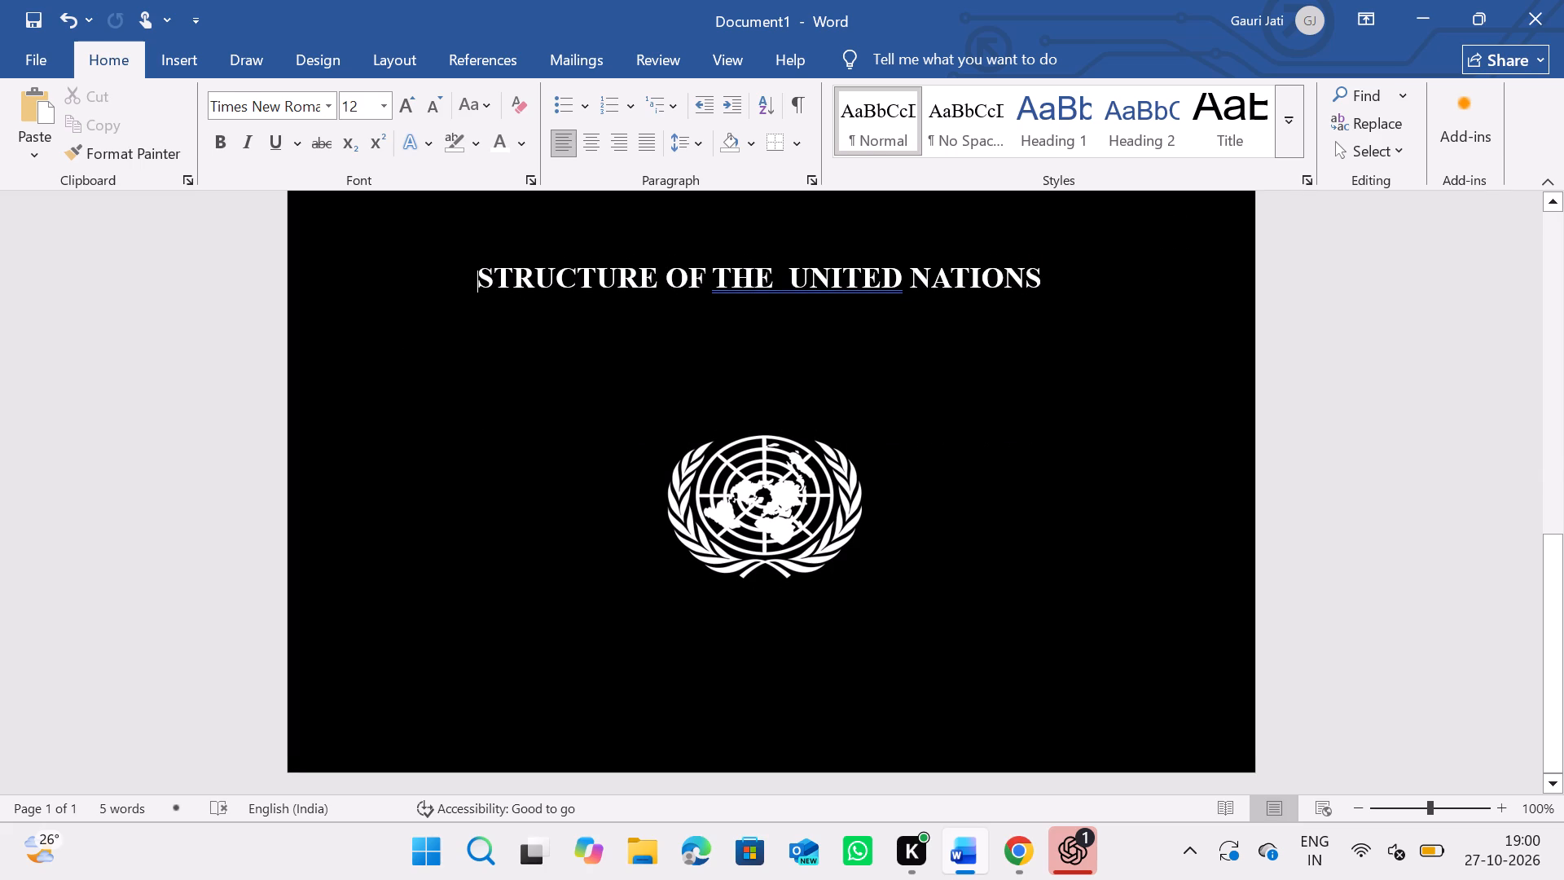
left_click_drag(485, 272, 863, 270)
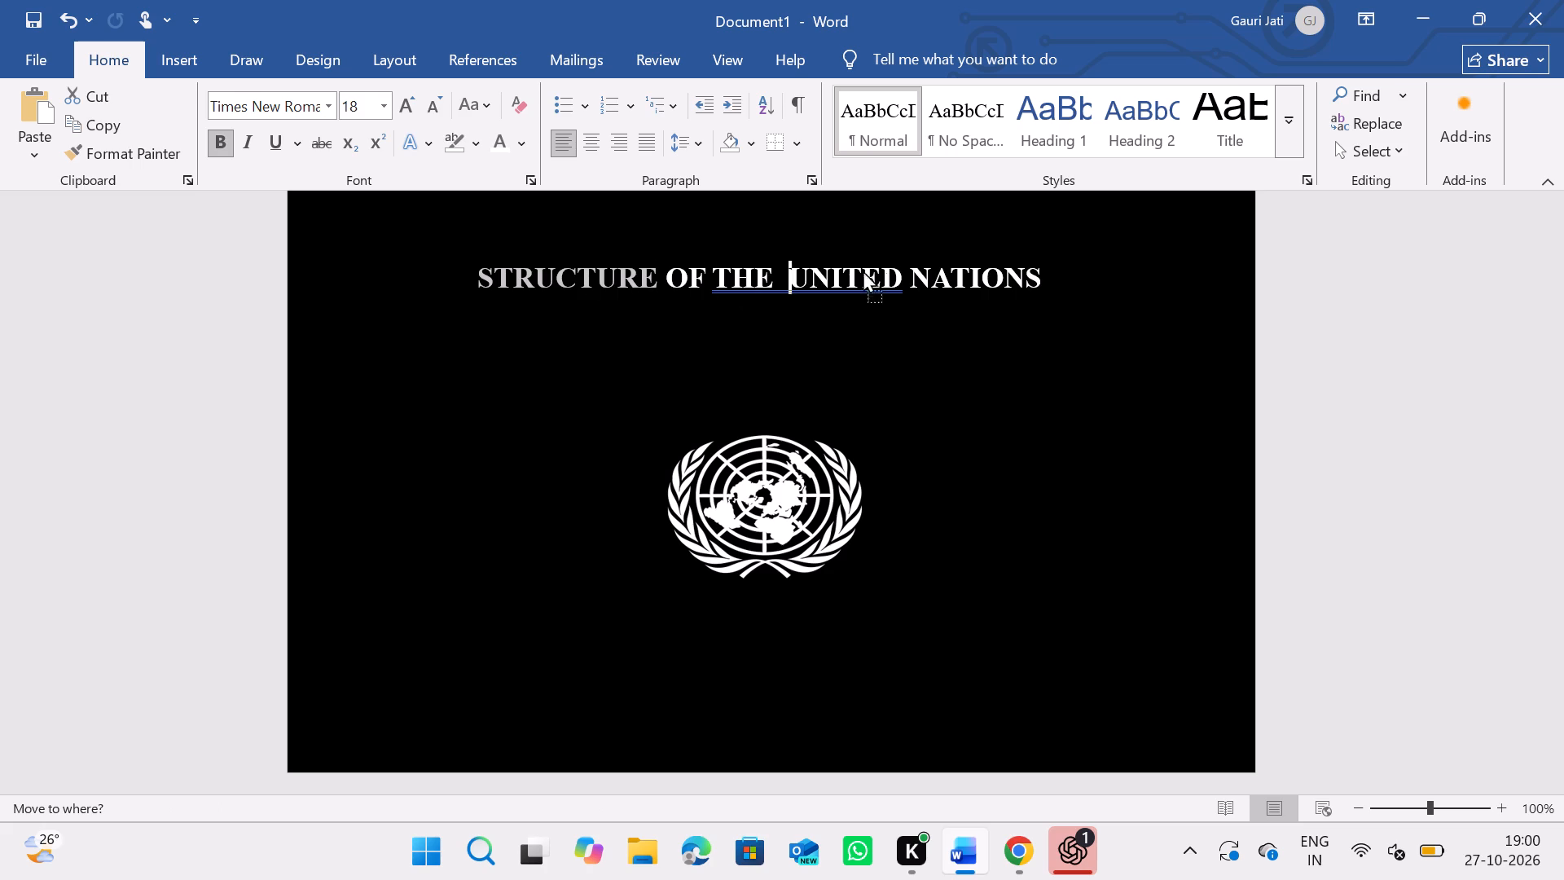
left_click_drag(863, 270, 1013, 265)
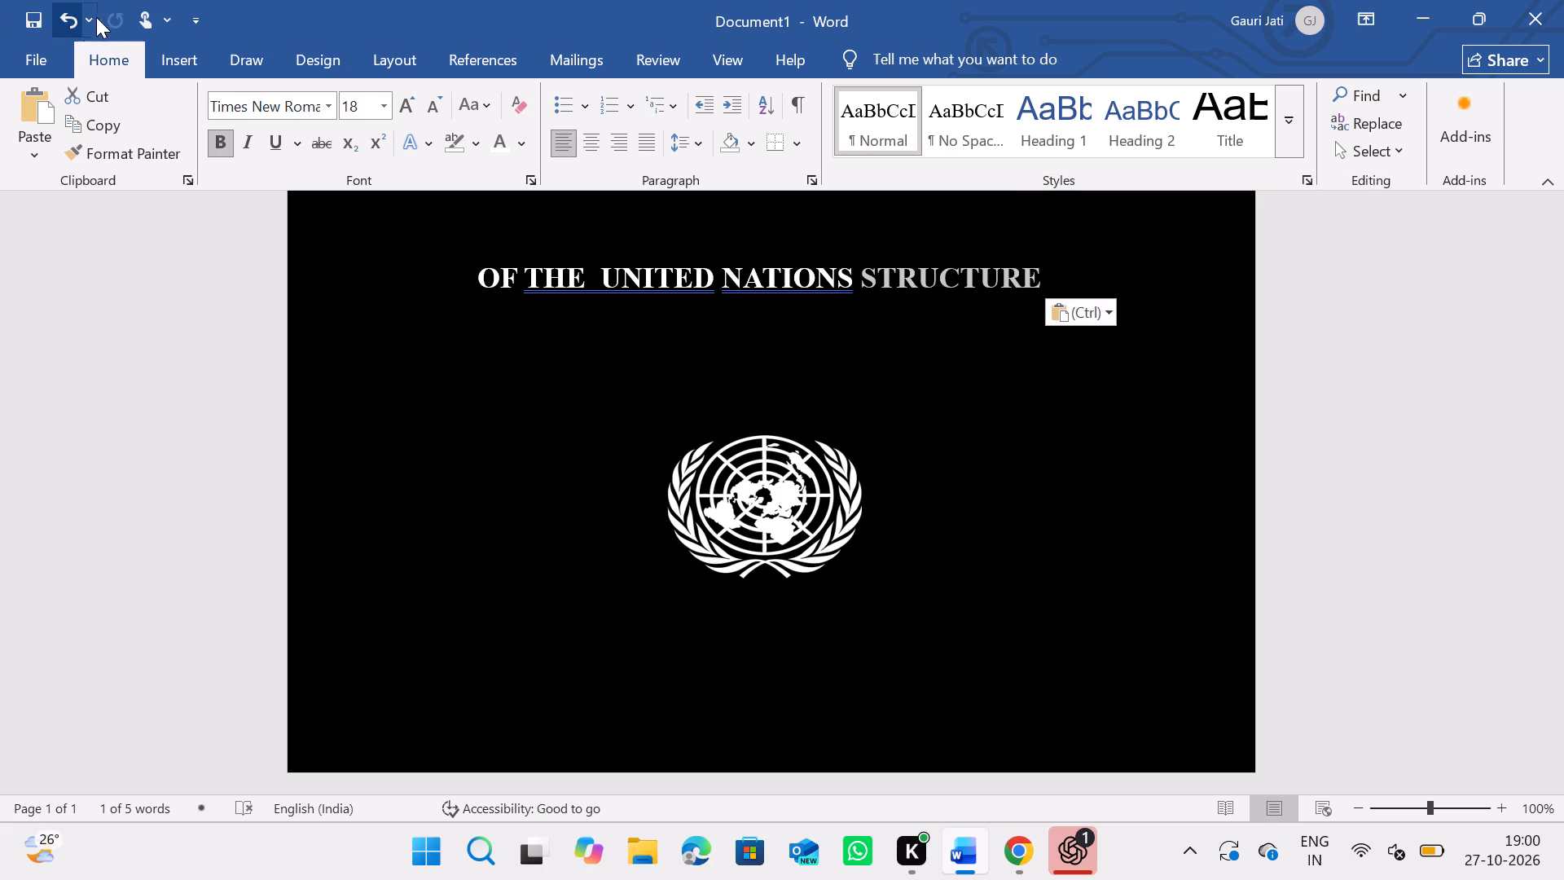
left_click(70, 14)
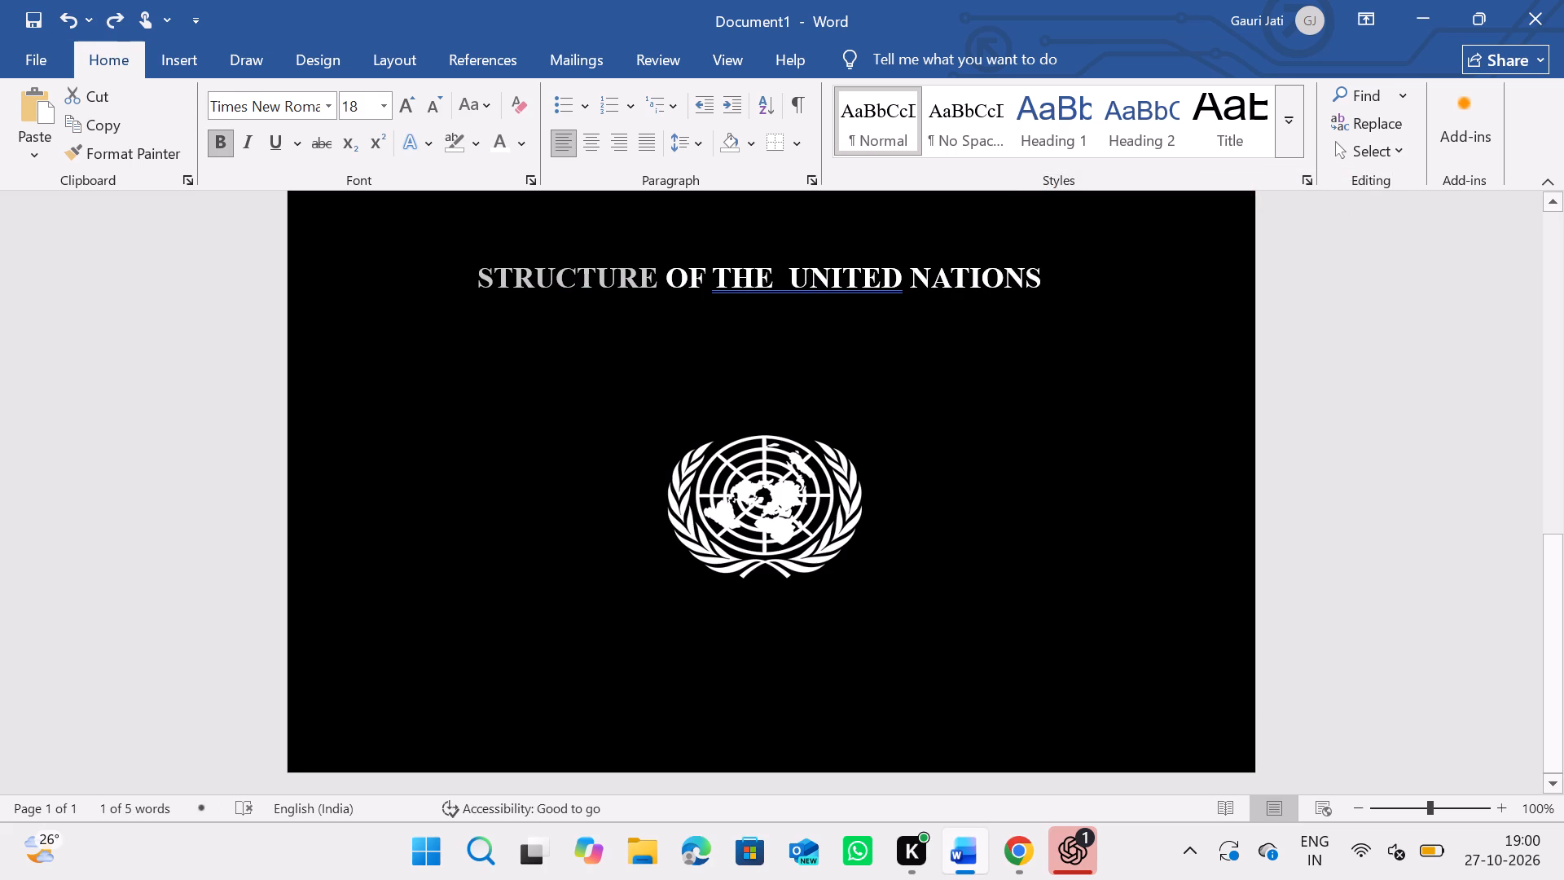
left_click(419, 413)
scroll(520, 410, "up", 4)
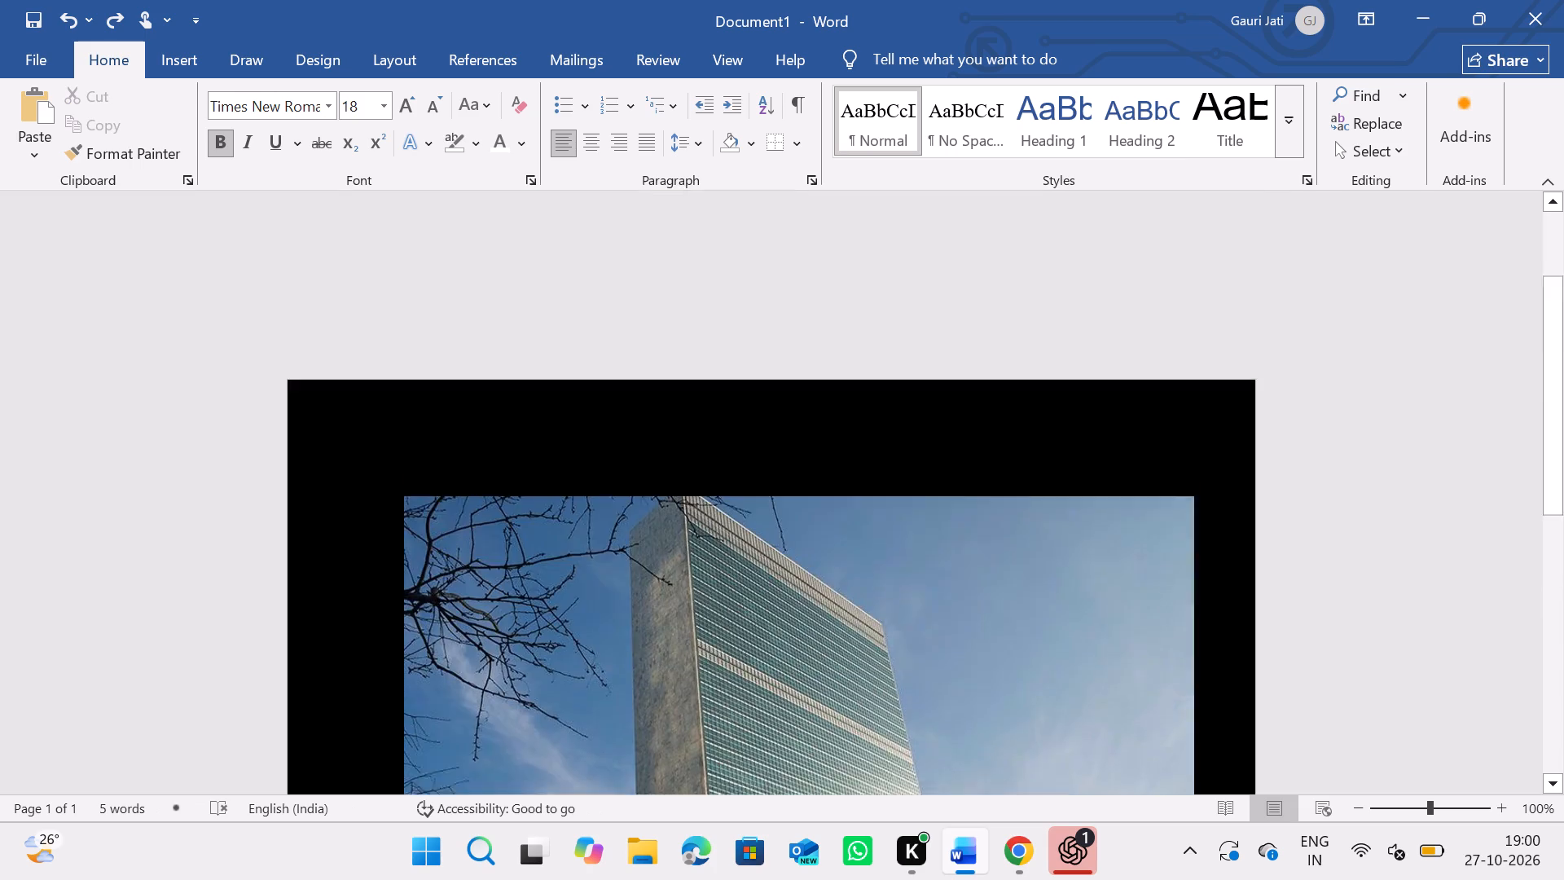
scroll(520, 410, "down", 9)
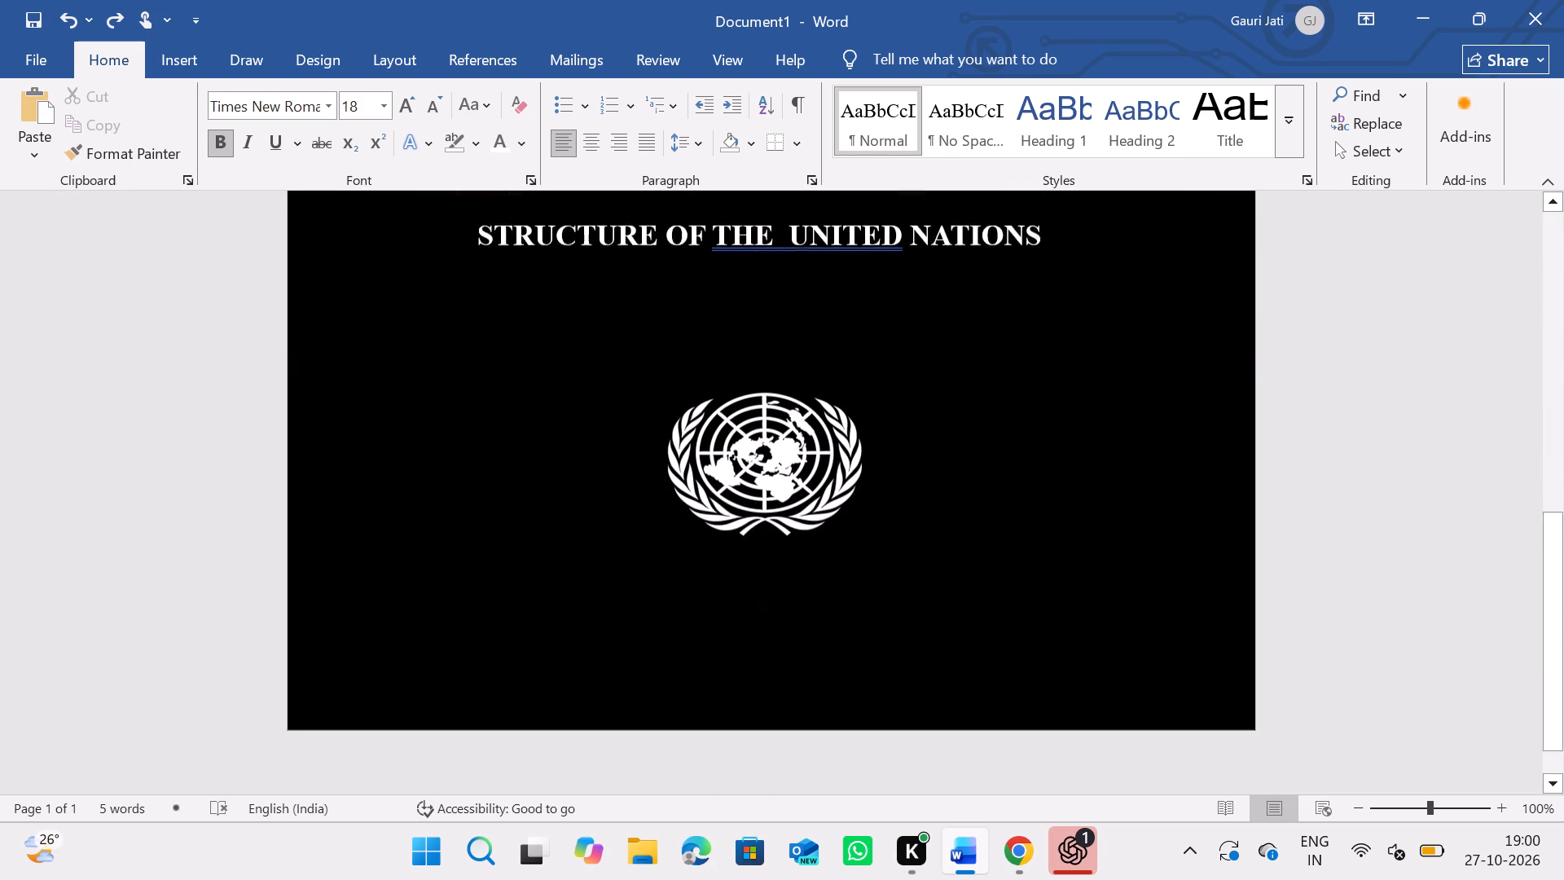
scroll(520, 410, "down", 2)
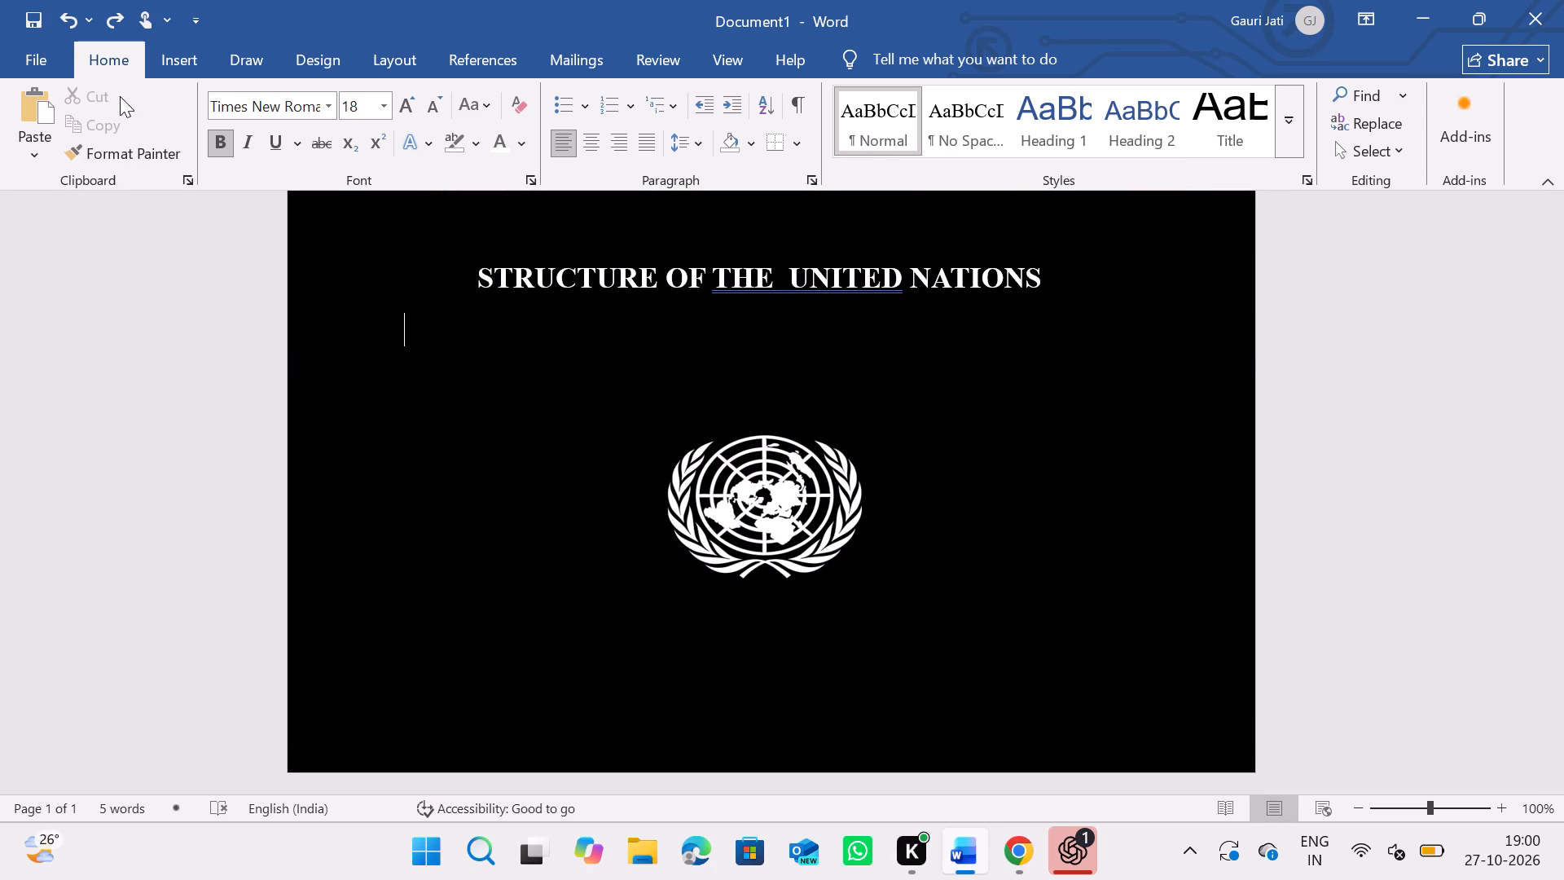
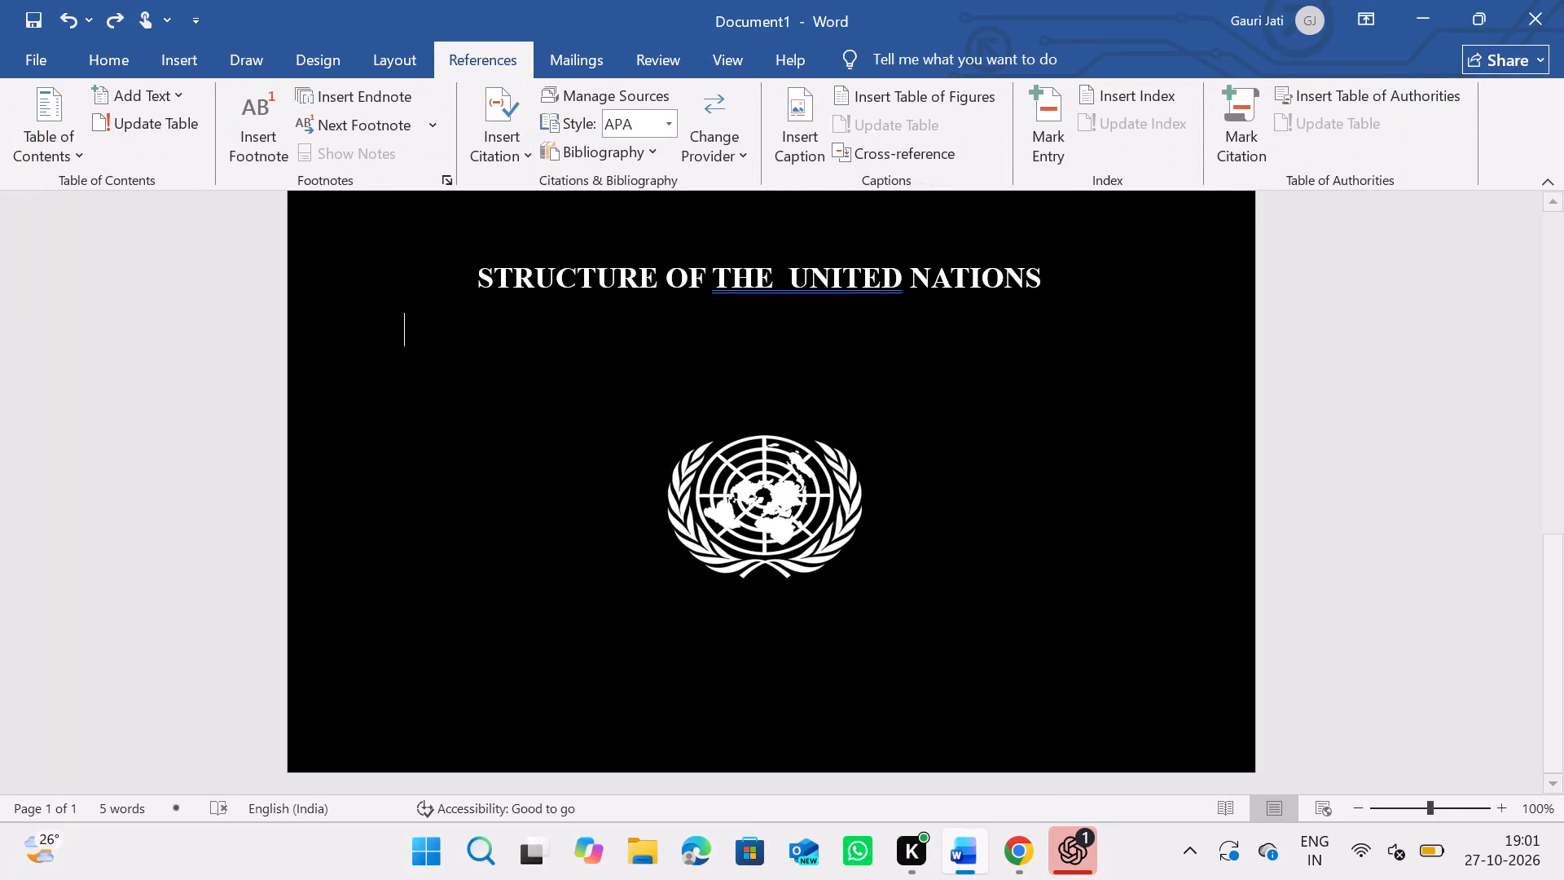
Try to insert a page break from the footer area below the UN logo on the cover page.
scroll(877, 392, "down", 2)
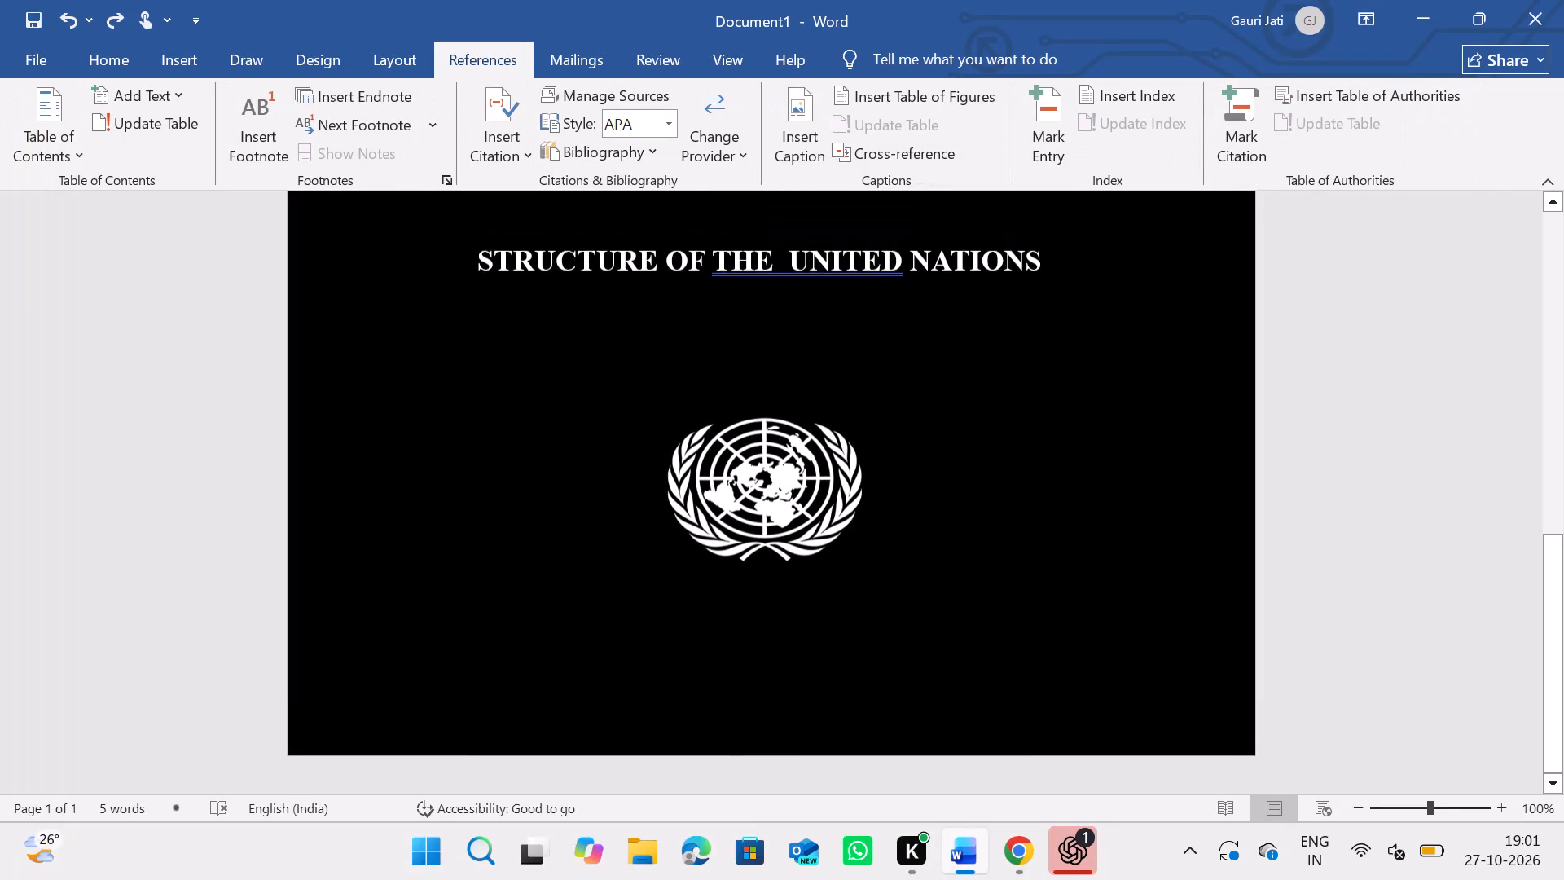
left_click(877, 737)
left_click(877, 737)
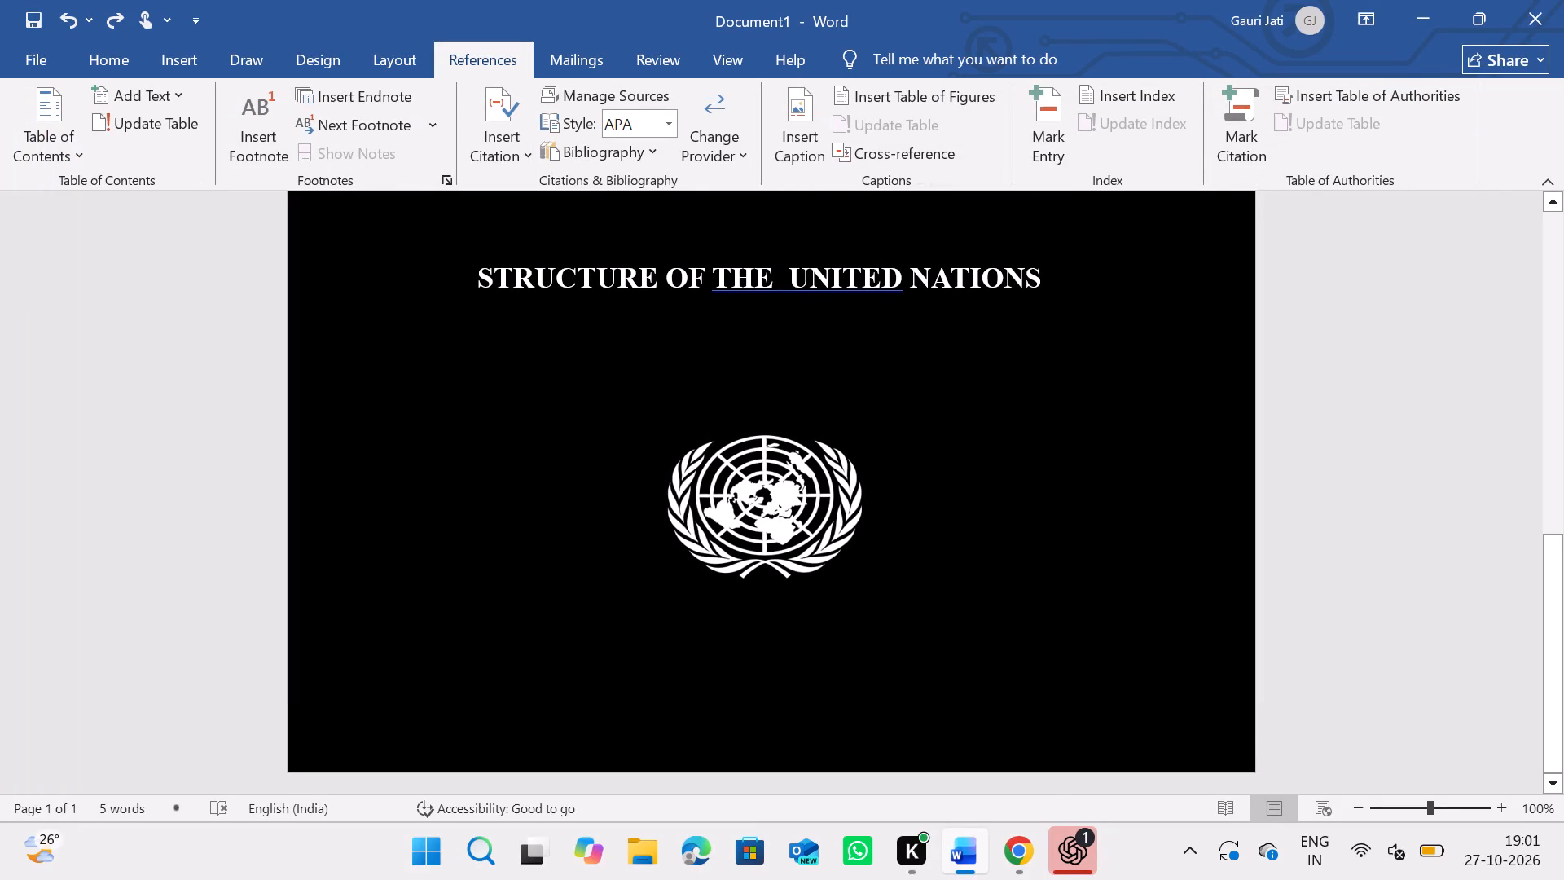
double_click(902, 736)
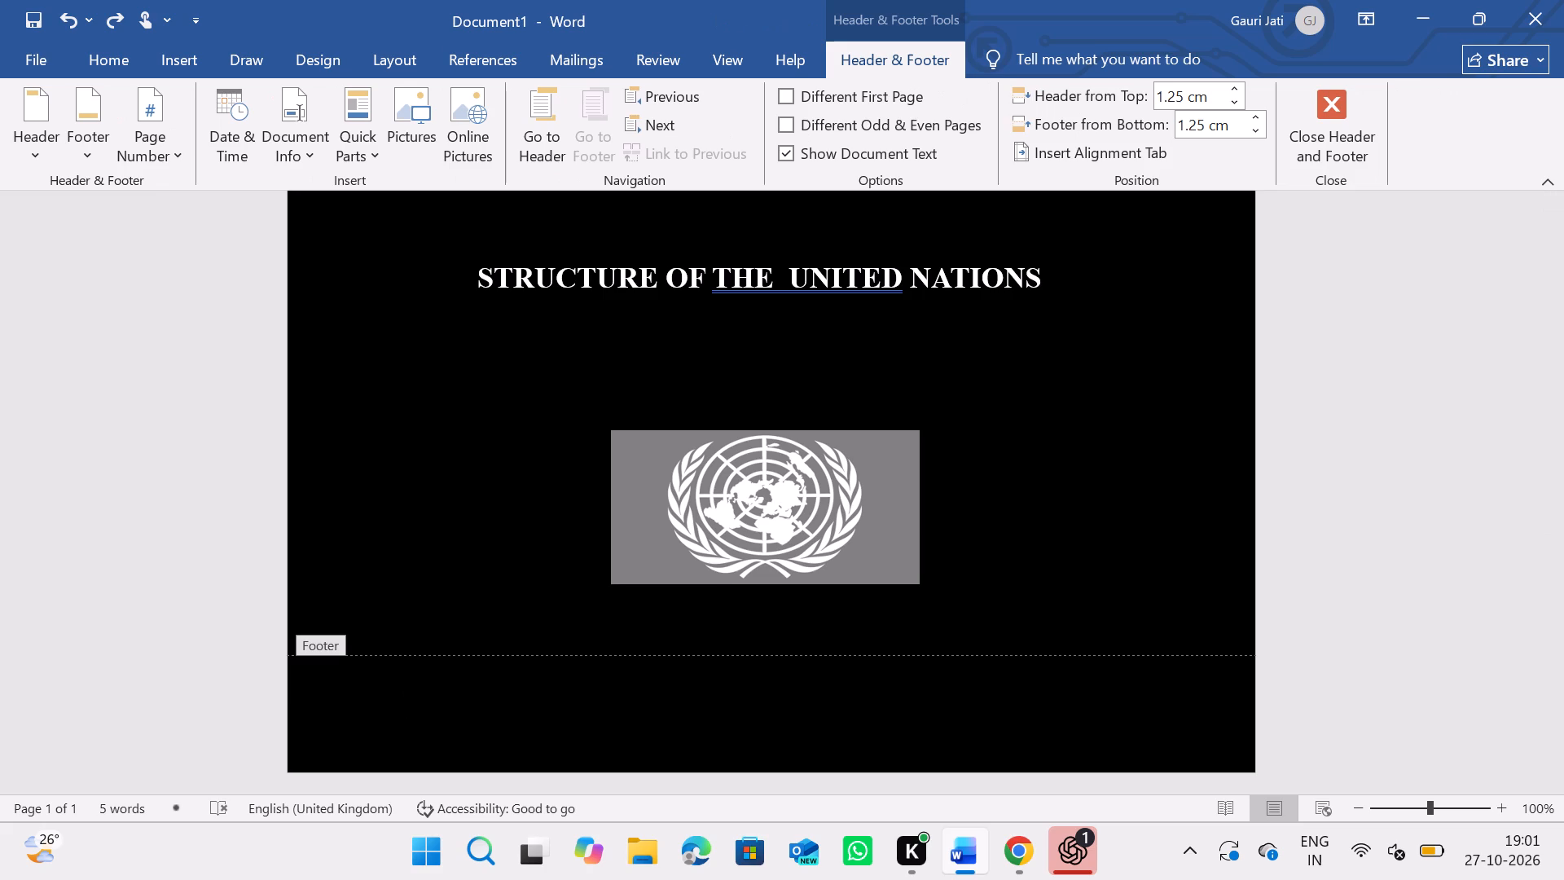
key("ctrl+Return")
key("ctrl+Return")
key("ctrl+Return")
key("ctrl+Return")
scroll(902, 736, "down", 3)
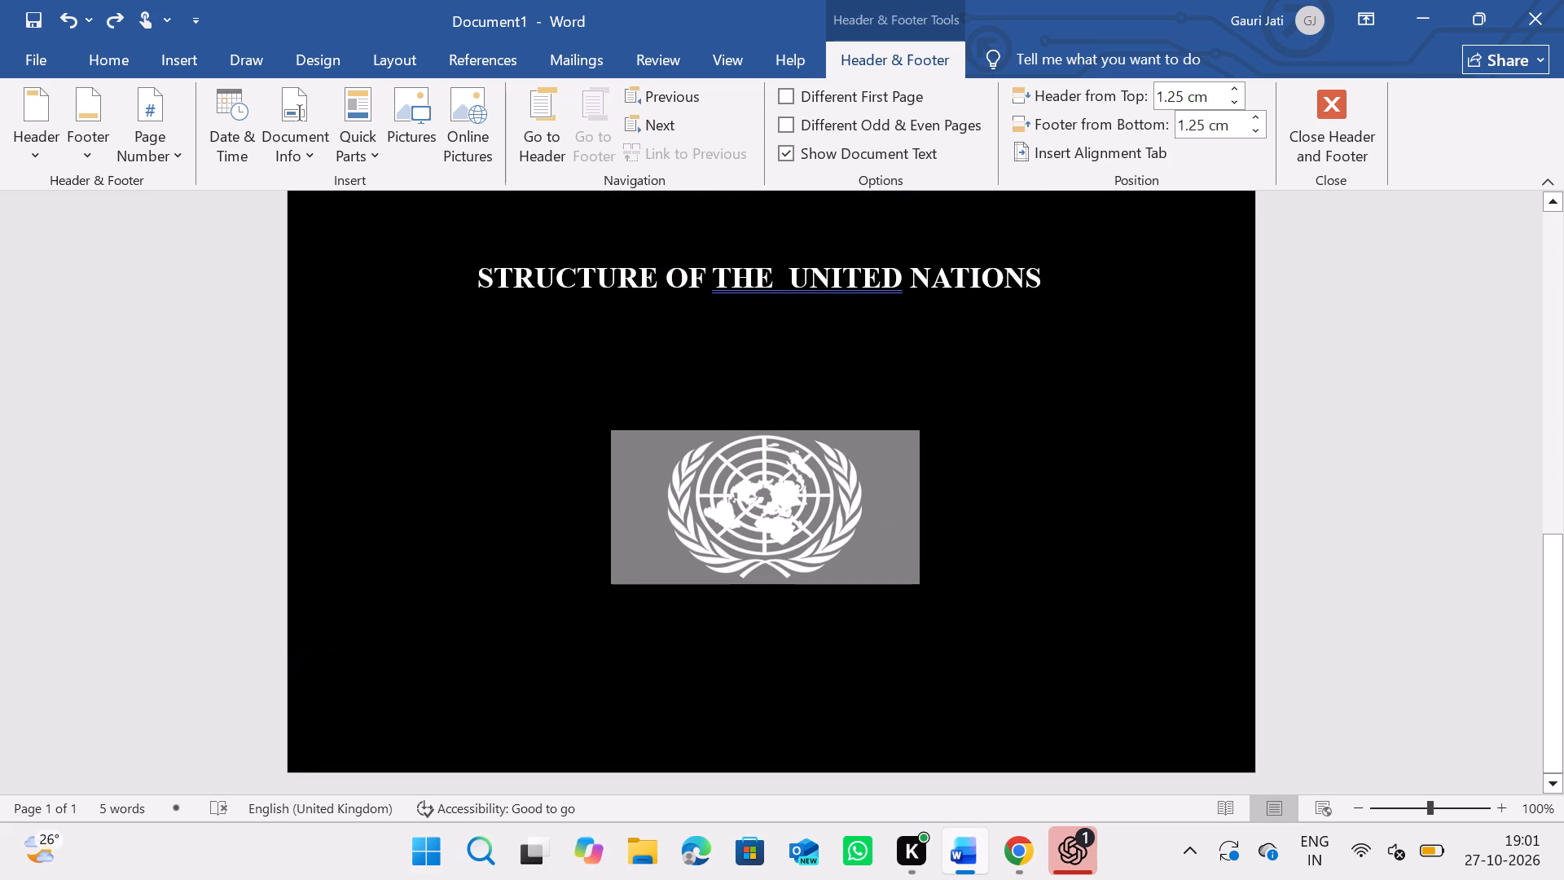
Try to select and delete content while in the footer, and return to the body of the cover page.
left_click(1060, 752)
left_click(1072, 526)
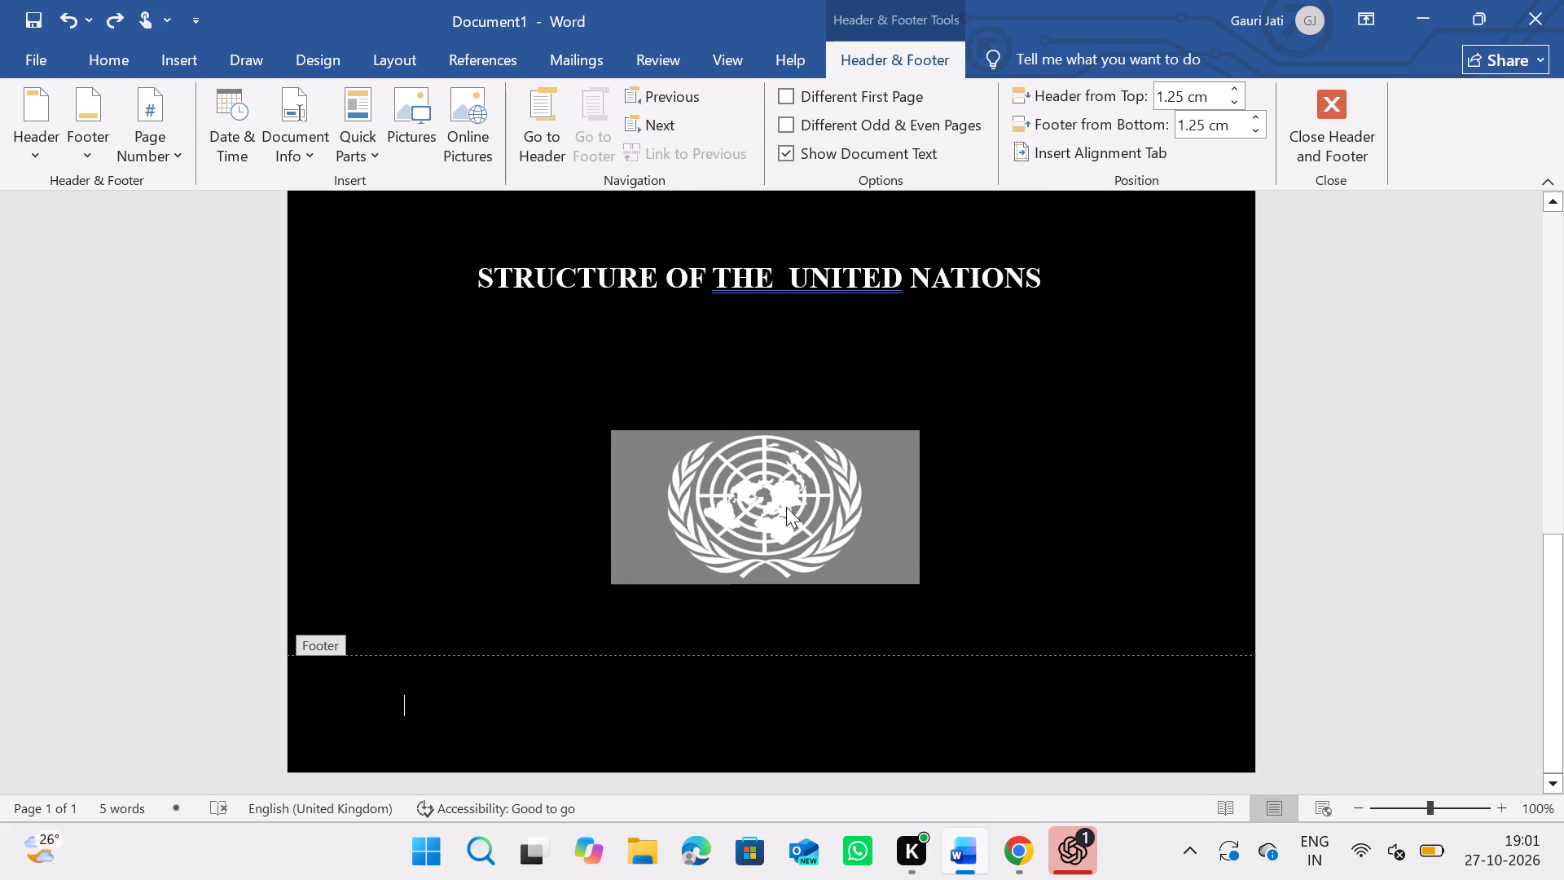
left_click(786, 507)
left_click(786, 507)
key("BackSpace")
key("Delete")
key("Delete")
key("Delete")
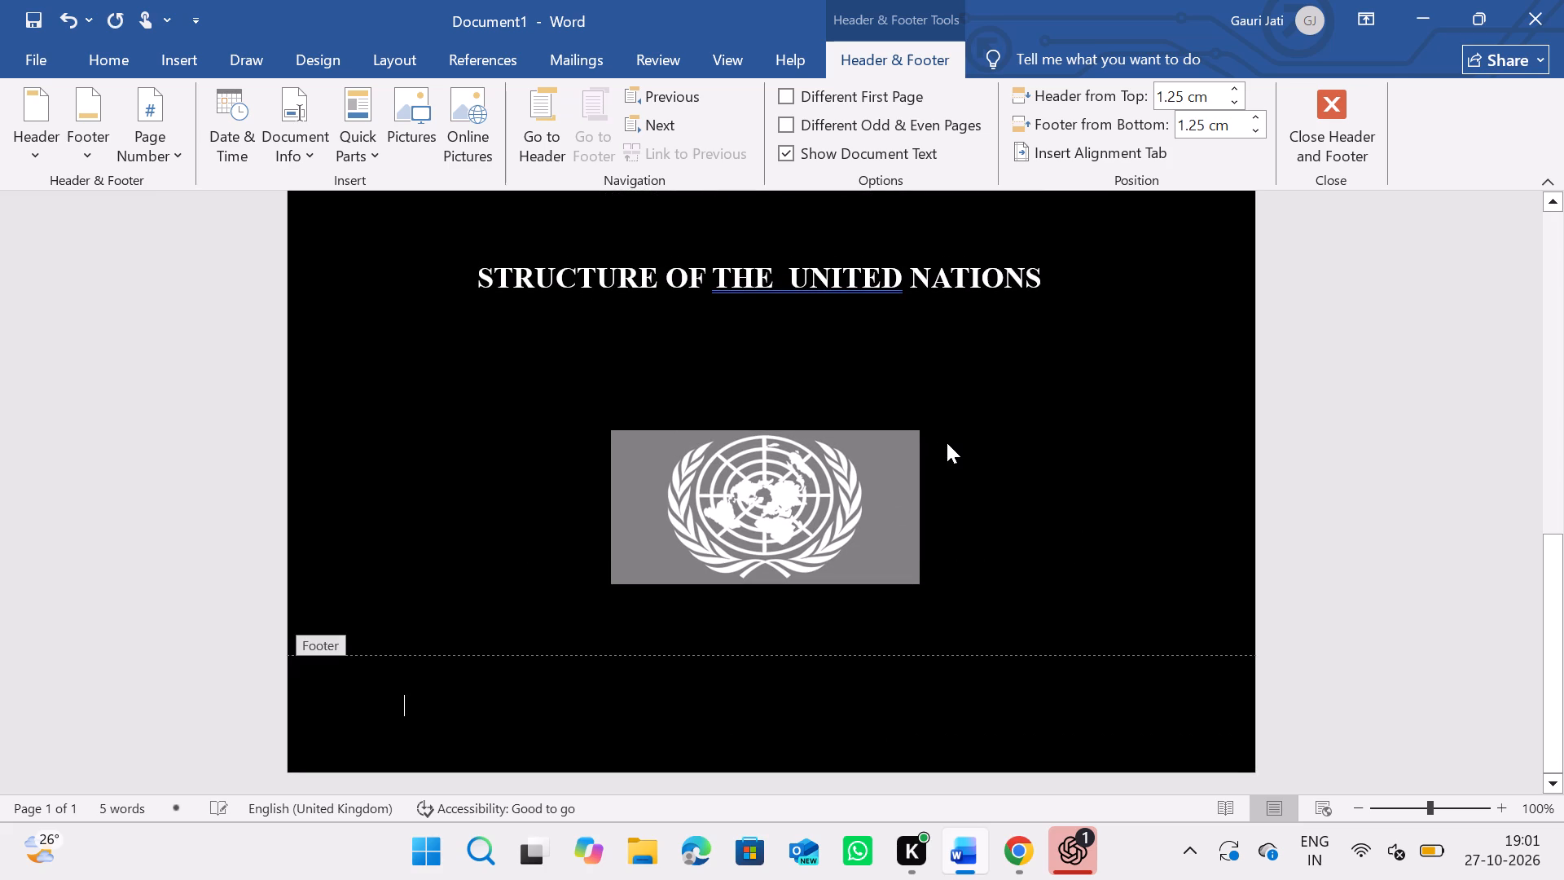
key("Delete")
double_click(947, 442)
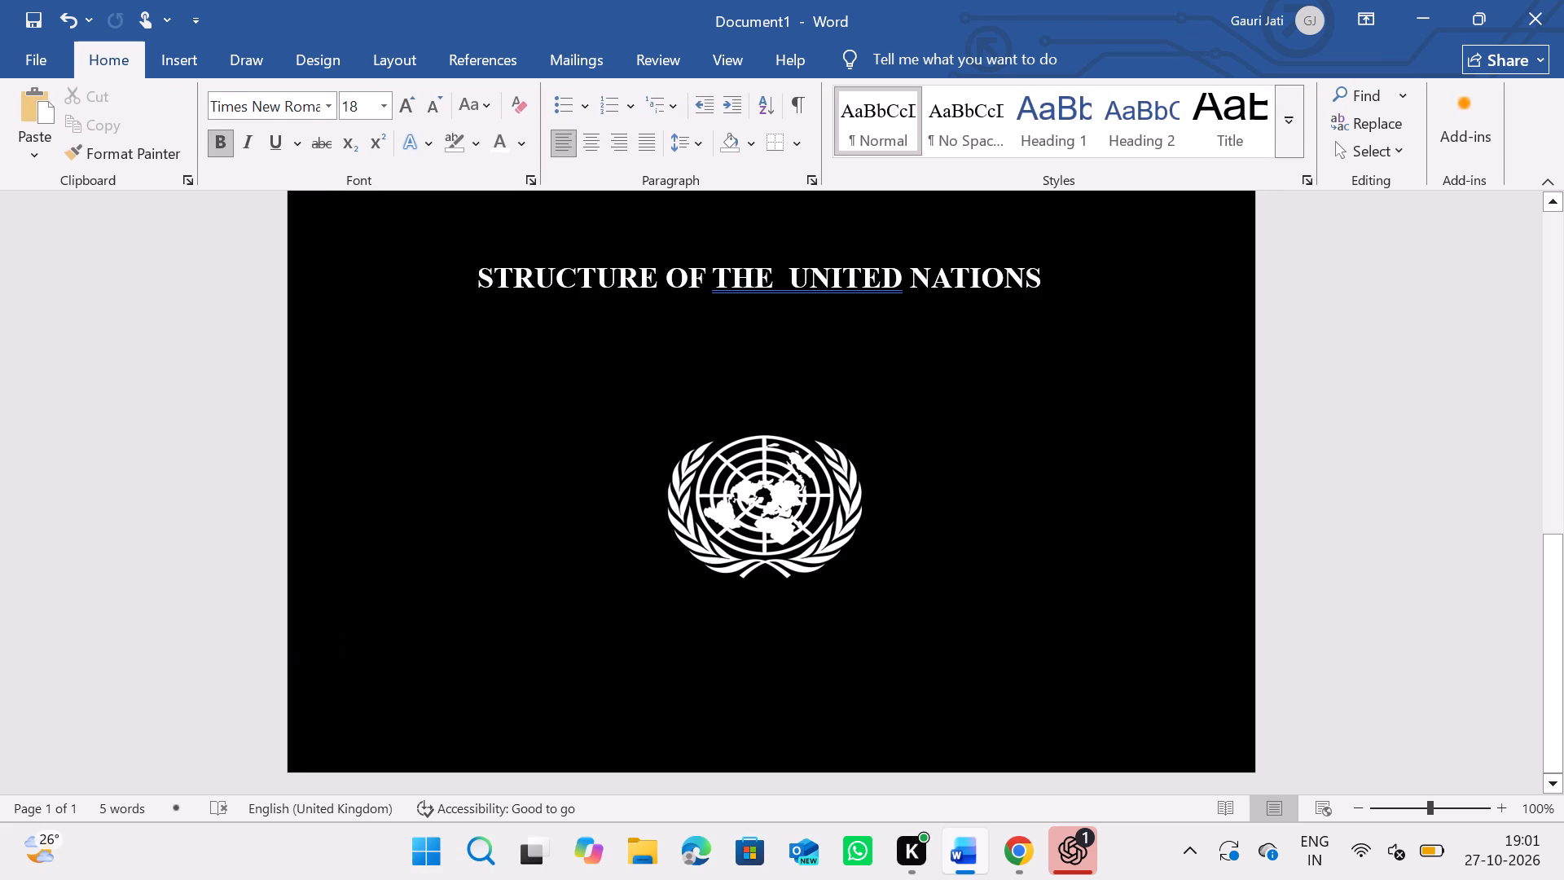
Insert a blank page after the cover page from the empty line below the title.
scroll(1034, 413, "up", 3)
scroll(1034, 413, "down", 4)
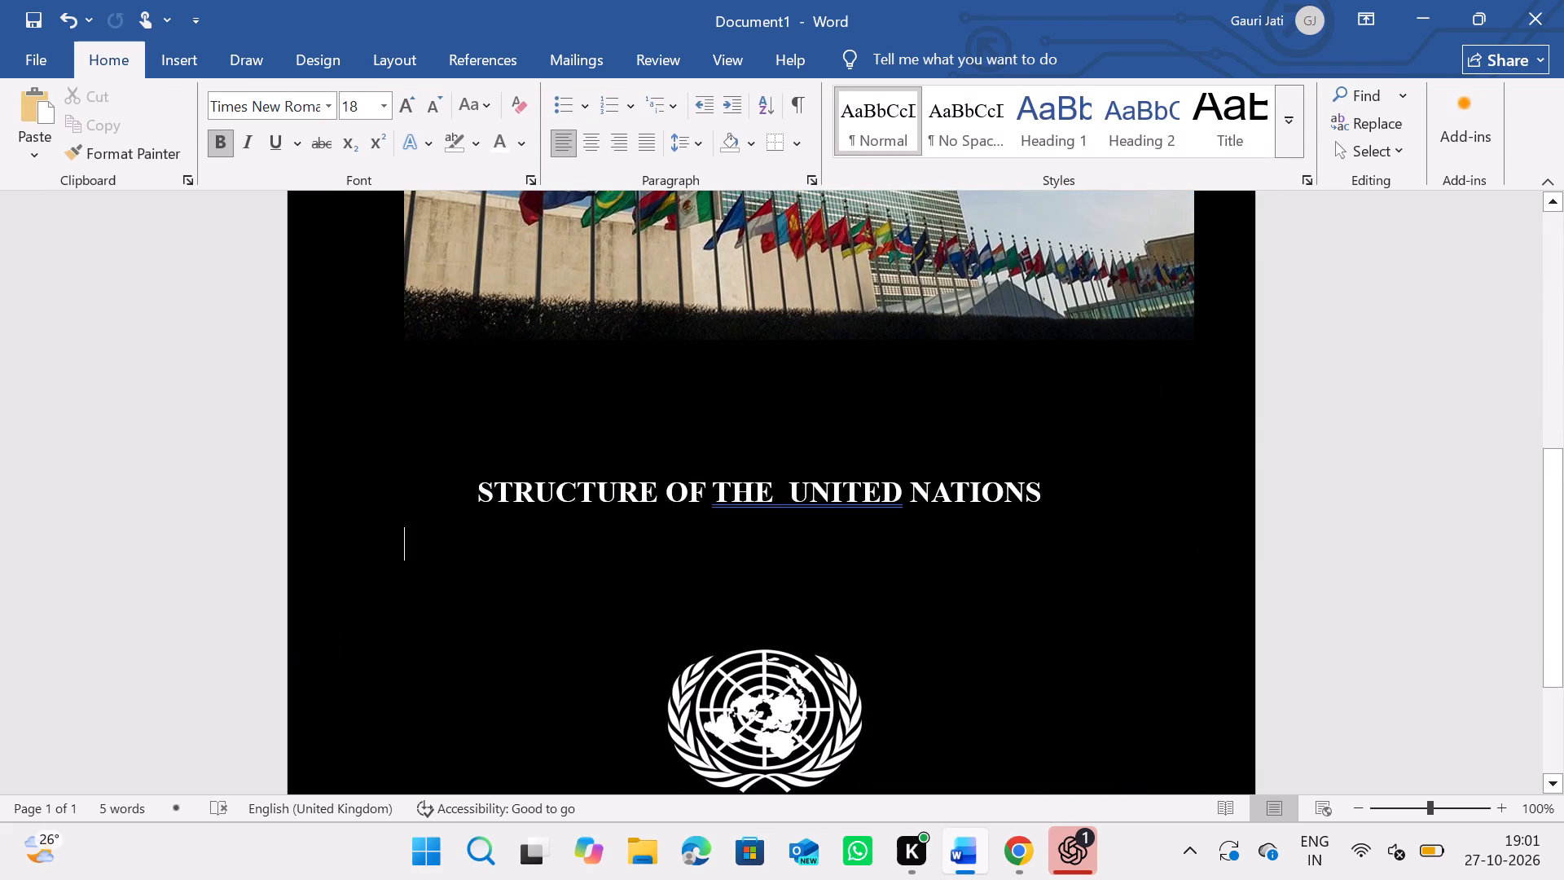
scroll(1034, 413, "right", 4)
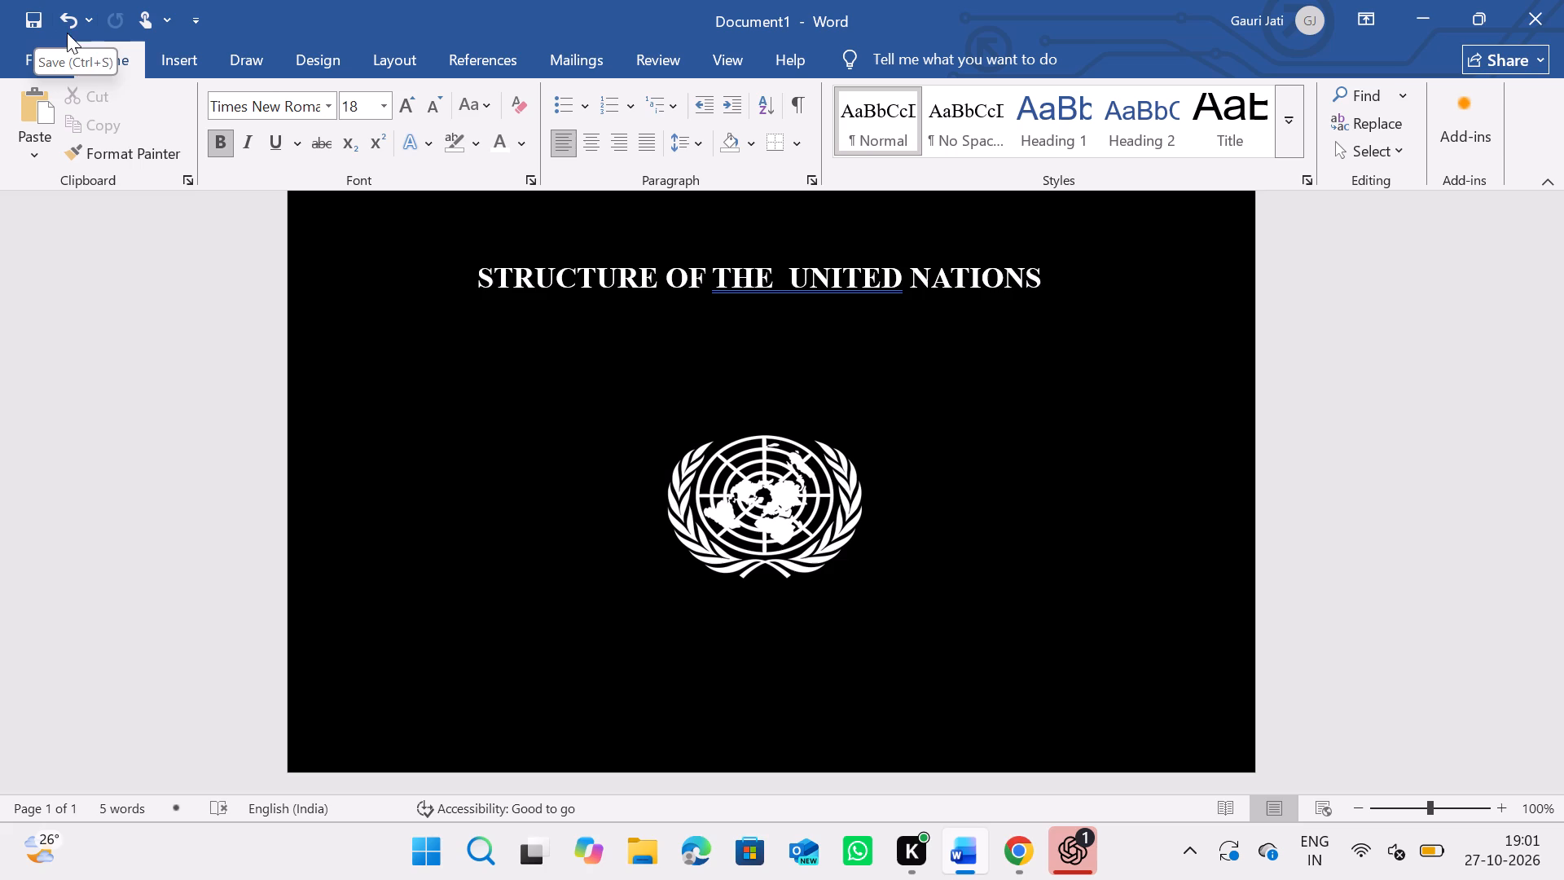
left_click(166, 55)
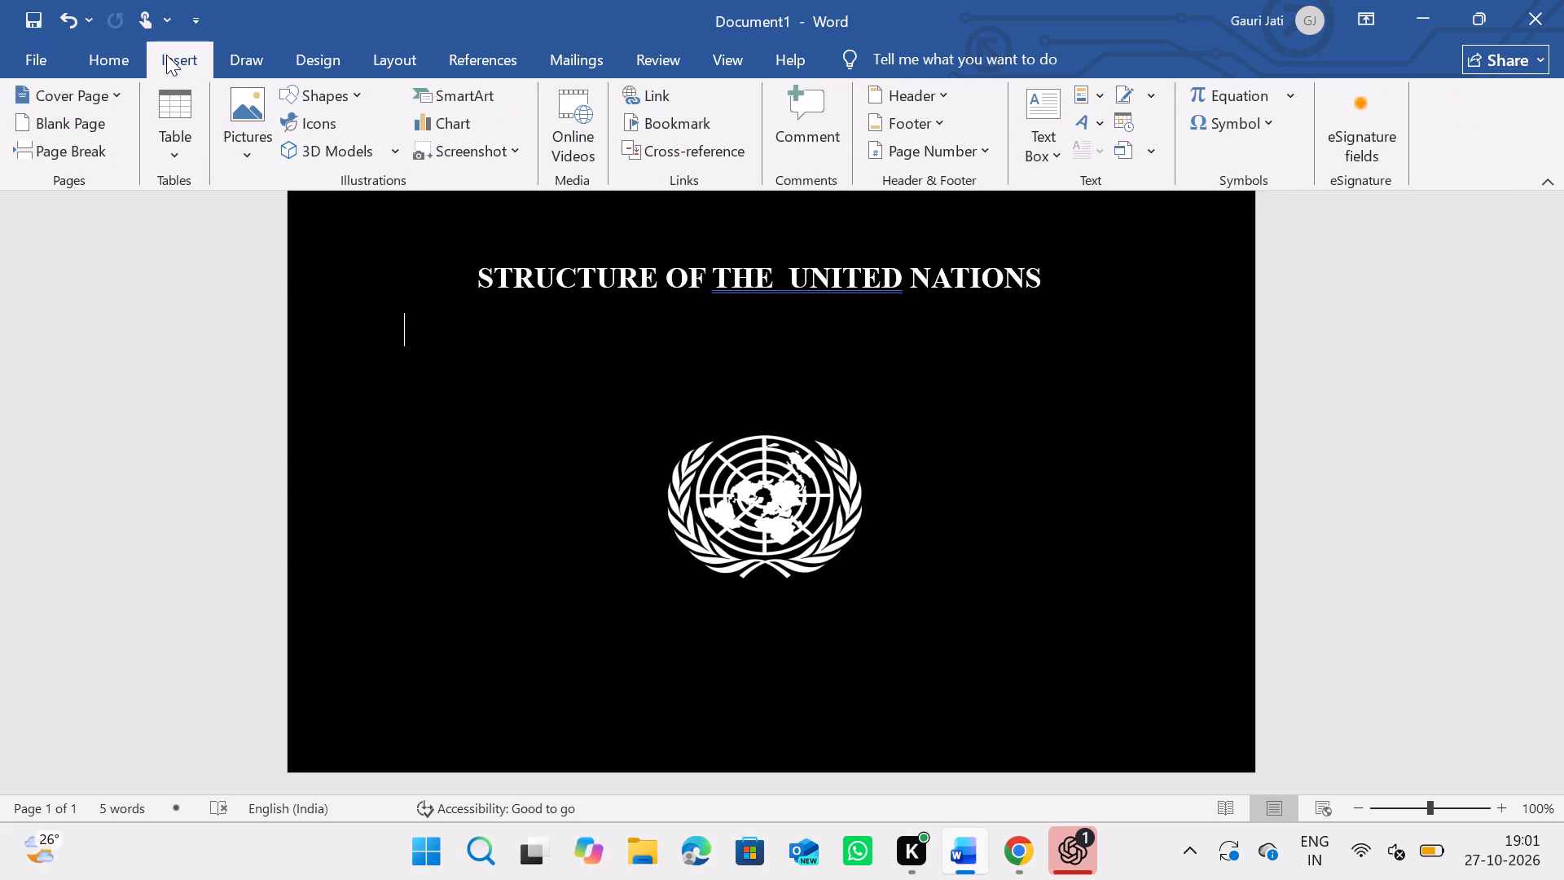
left_click(99, 121)
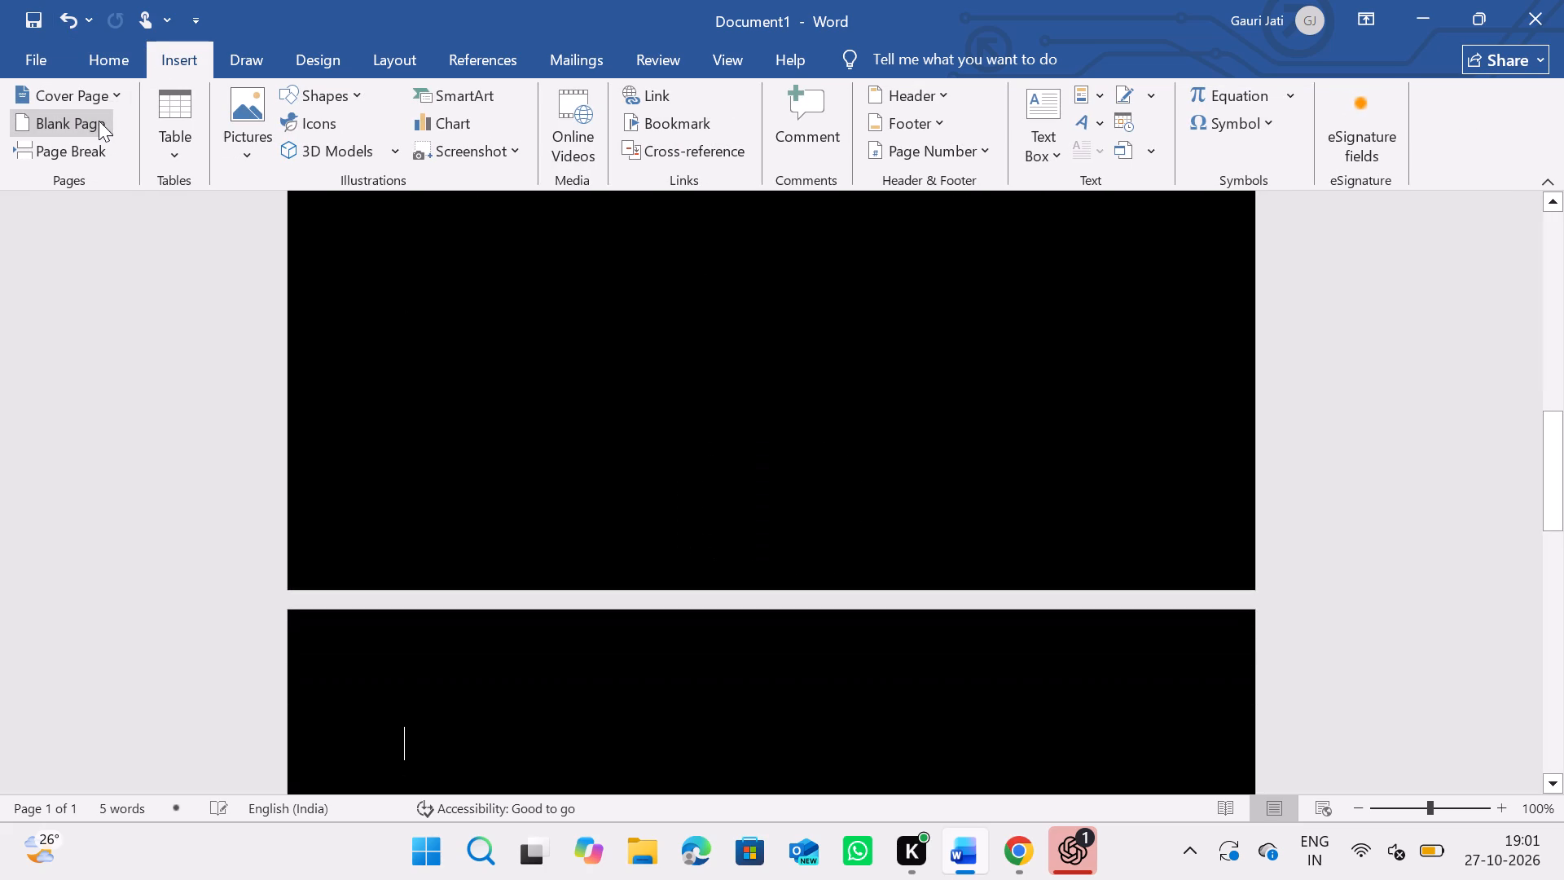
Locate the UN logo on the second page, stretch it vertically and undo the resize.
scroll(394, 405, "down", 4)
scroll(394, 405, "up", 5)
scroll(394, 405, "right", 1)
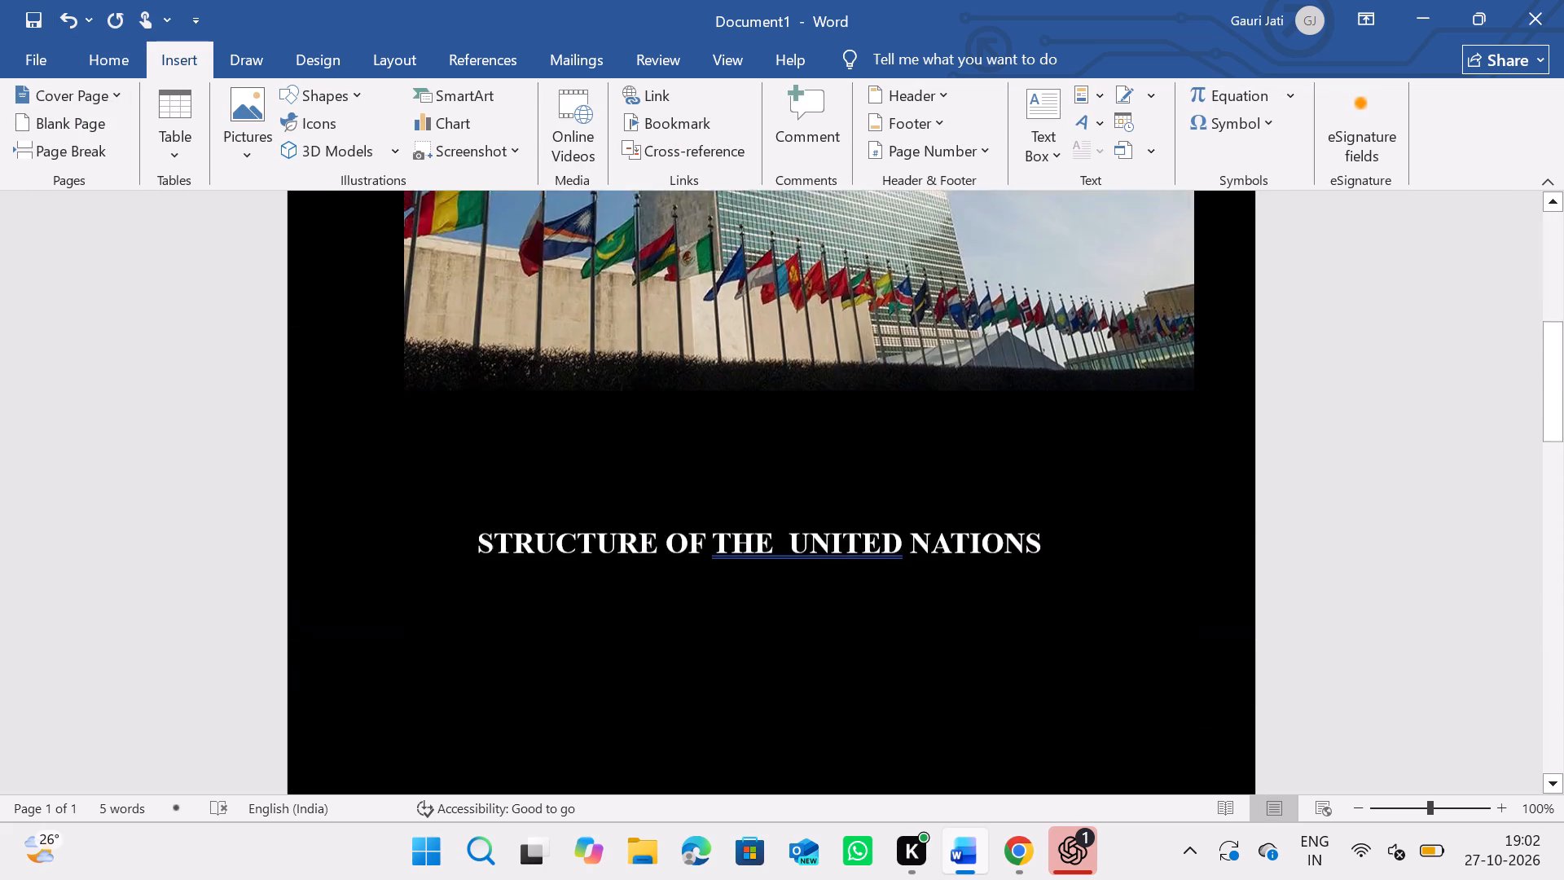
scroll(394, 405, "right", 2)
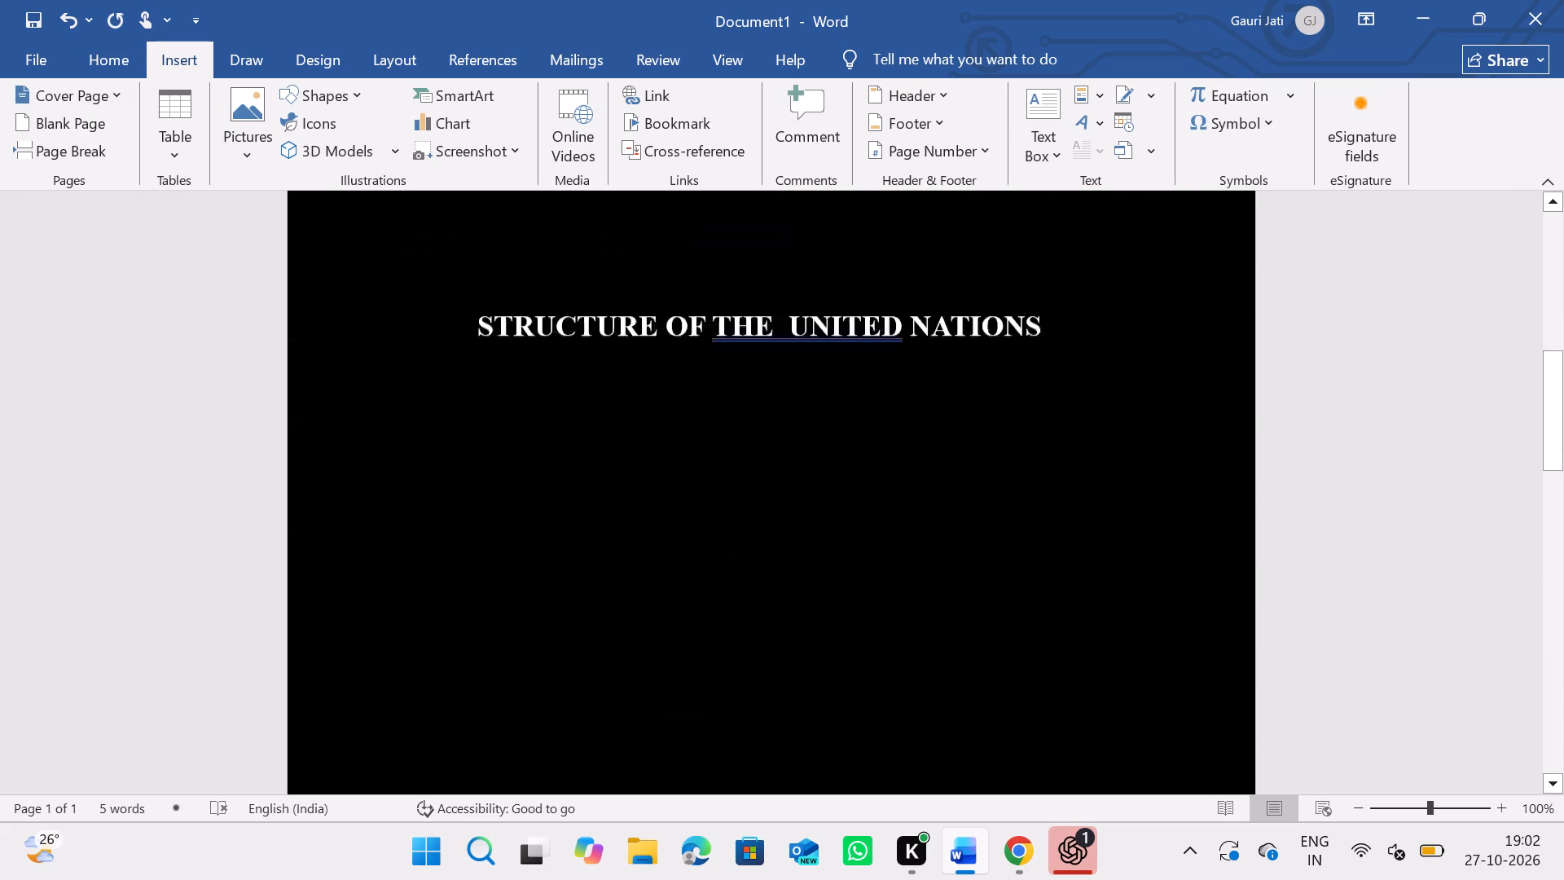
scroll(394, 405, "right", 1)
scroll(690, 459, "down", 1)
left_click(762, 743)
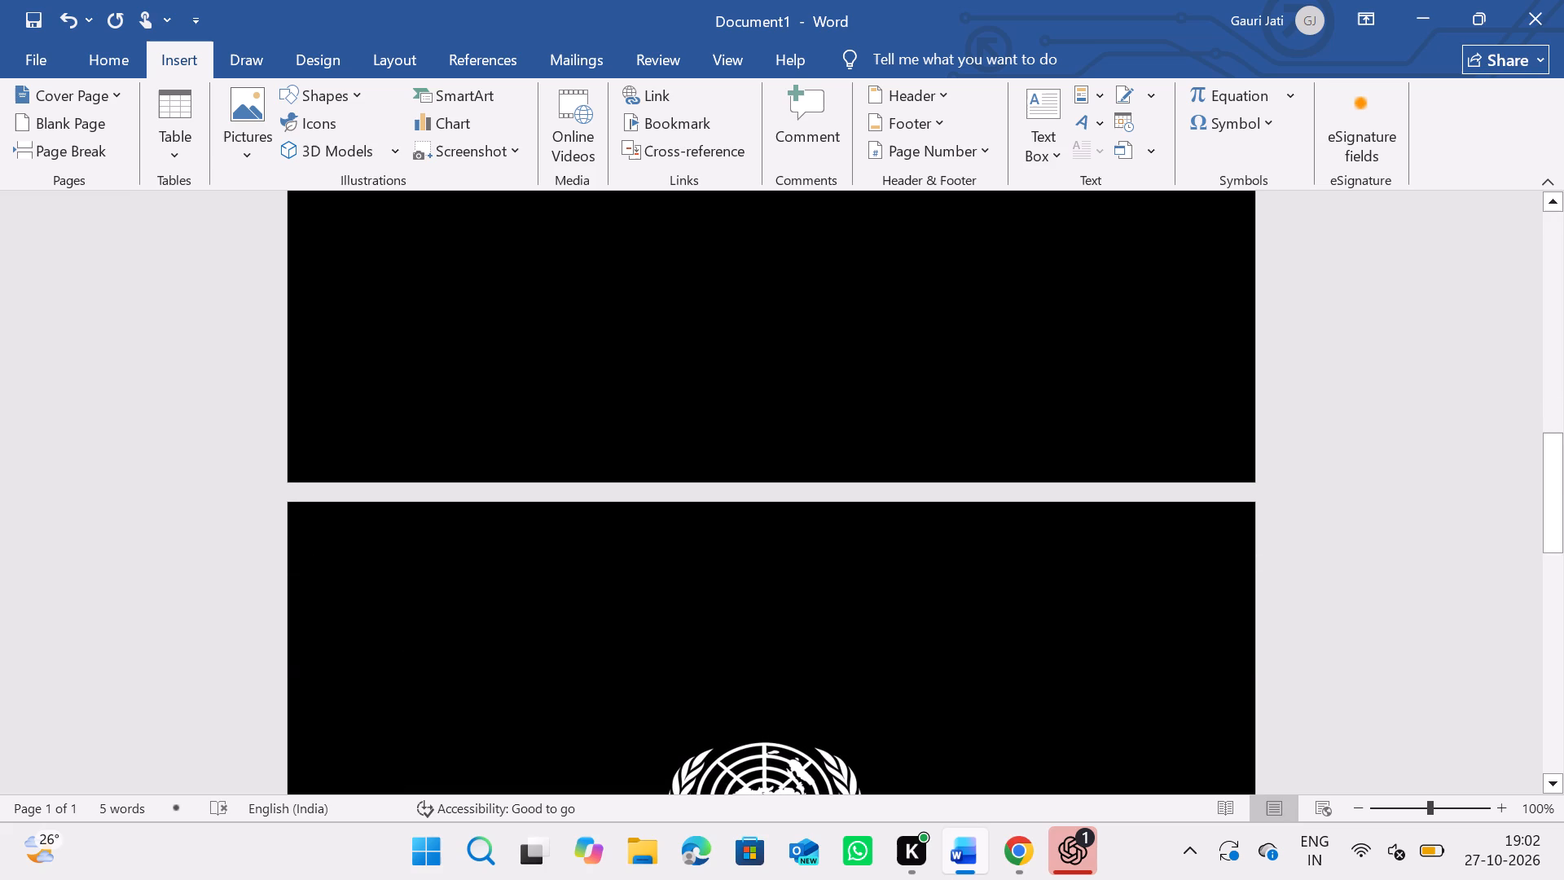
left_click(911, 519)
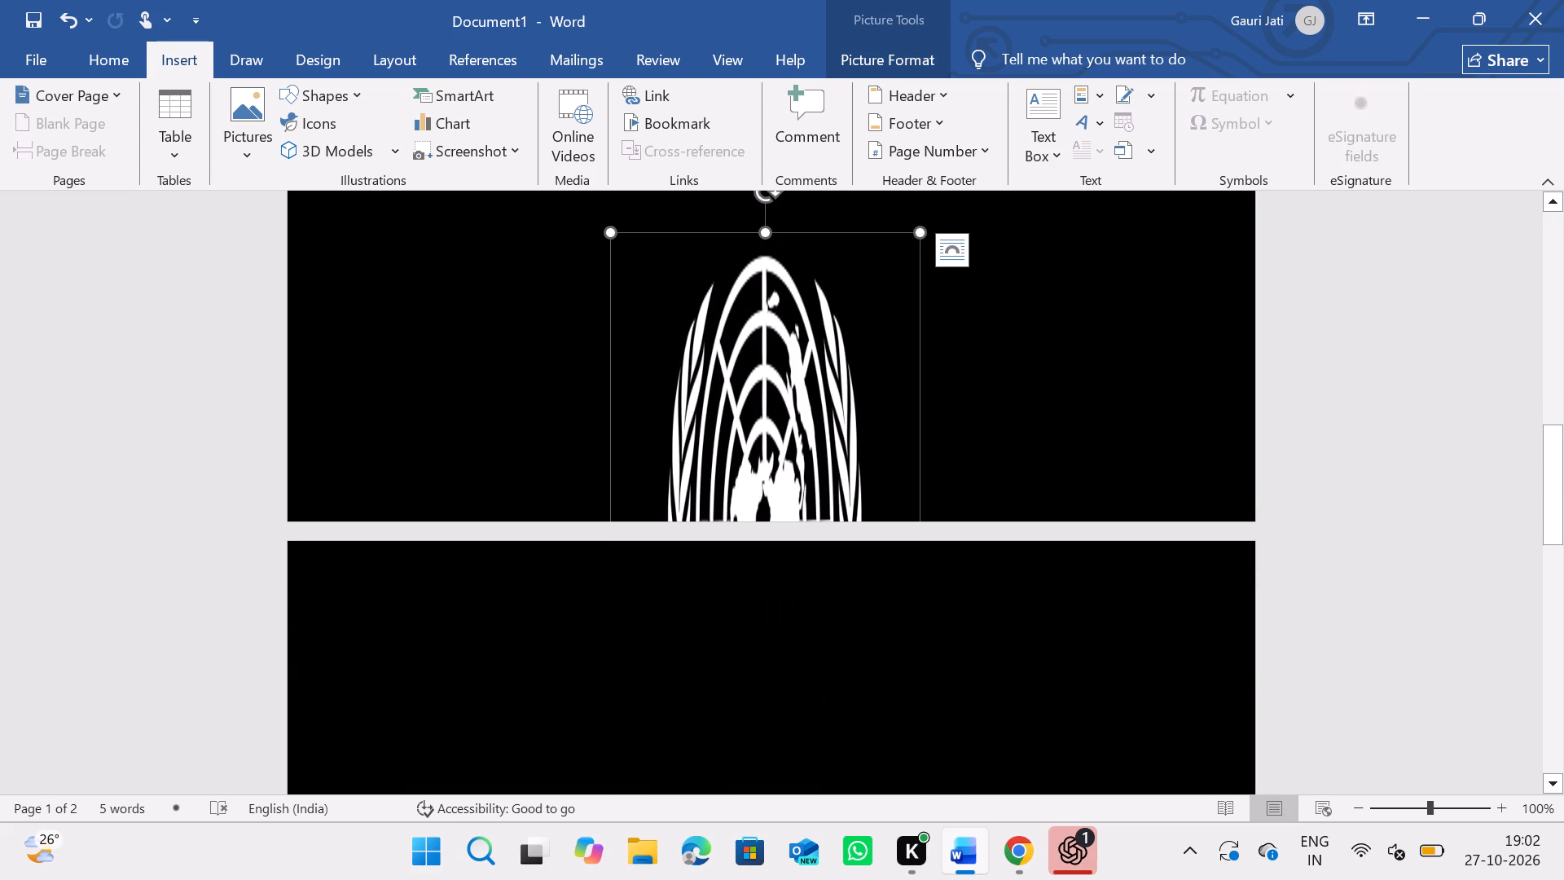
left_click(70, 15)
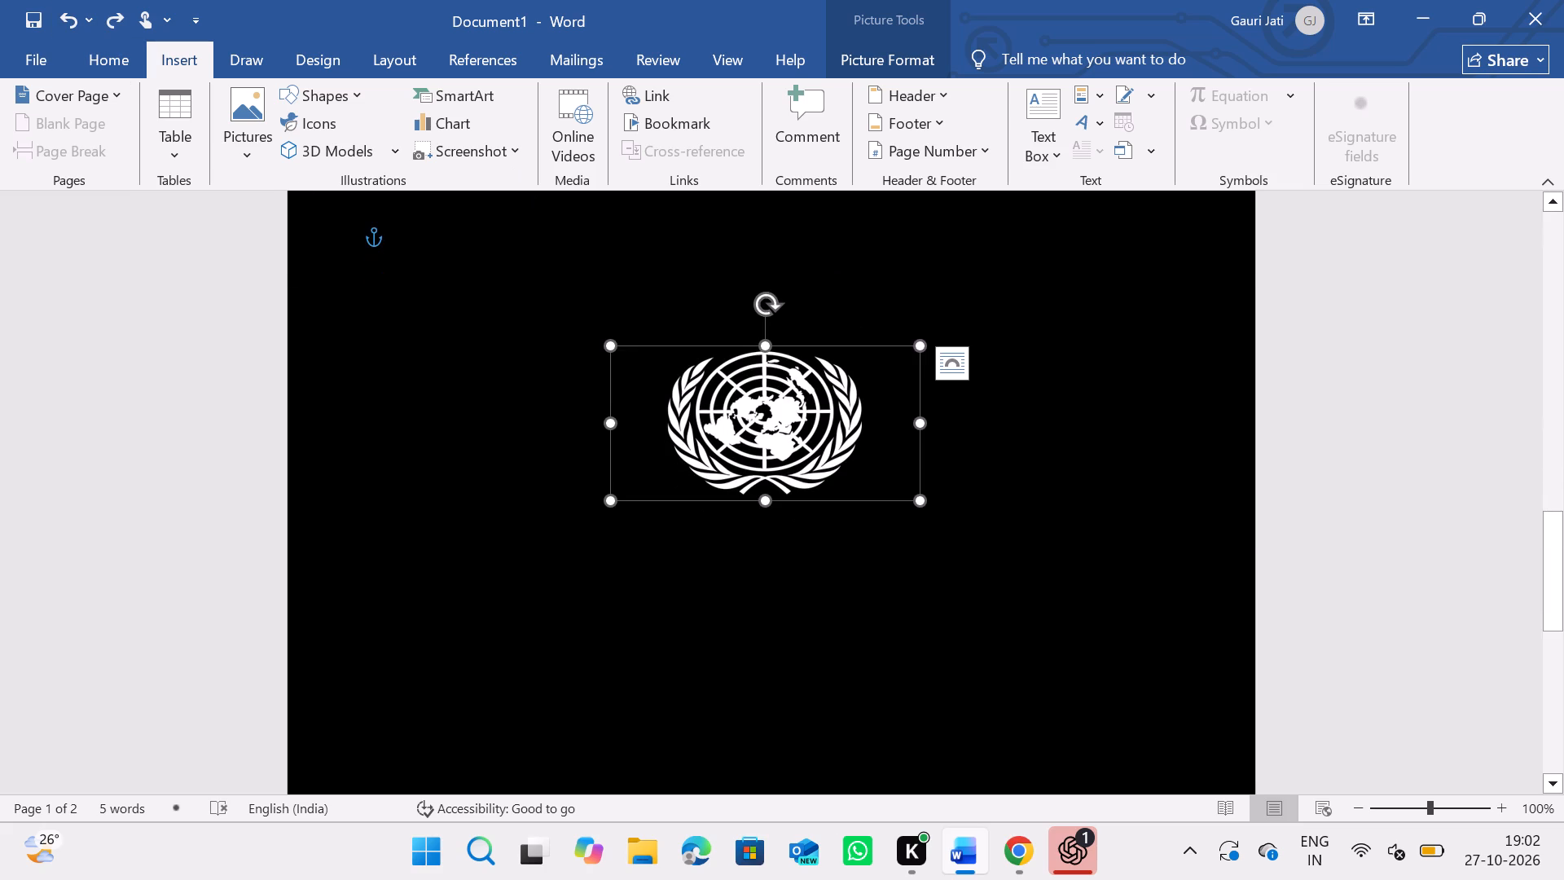
Set the UN logo's text wrapping to In Front of Text and move it back under the cover title.
right_click(784, 422)
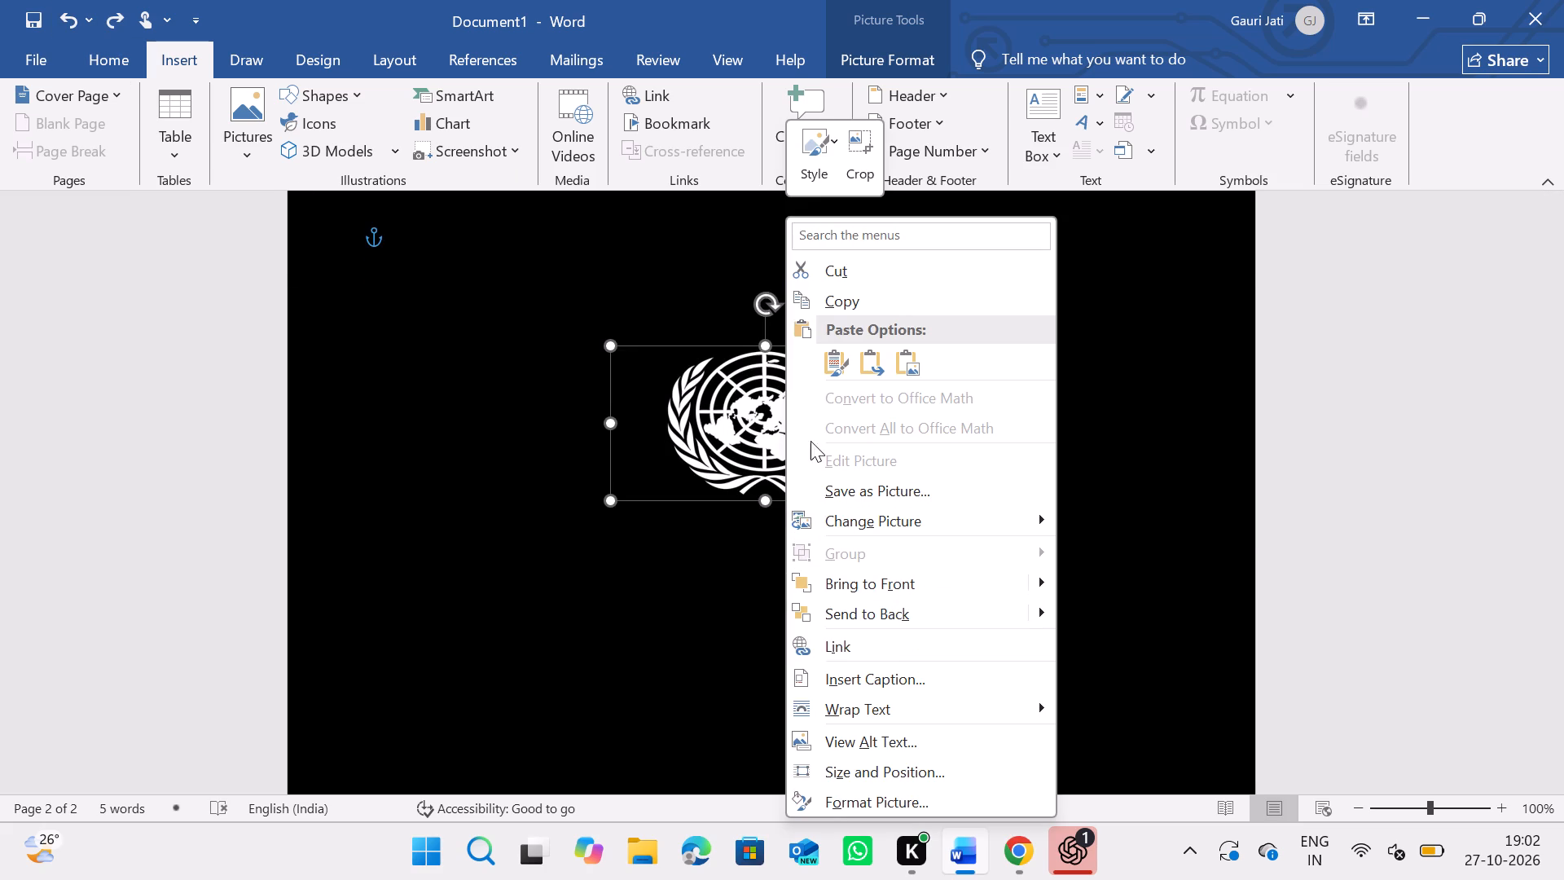
left_click(859, 703)
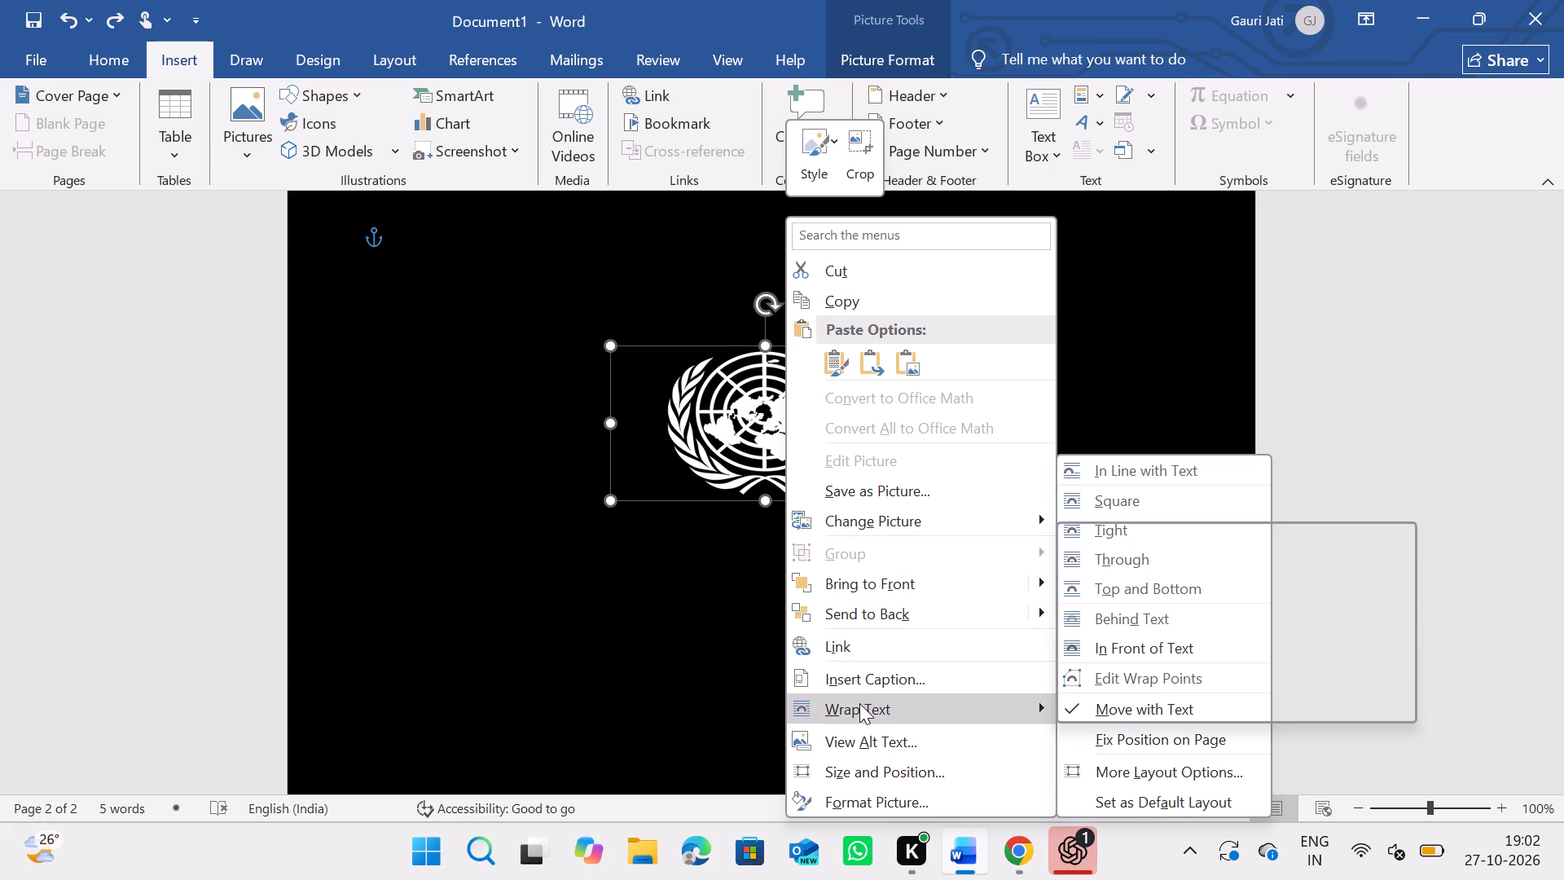
left_click(859, 703)
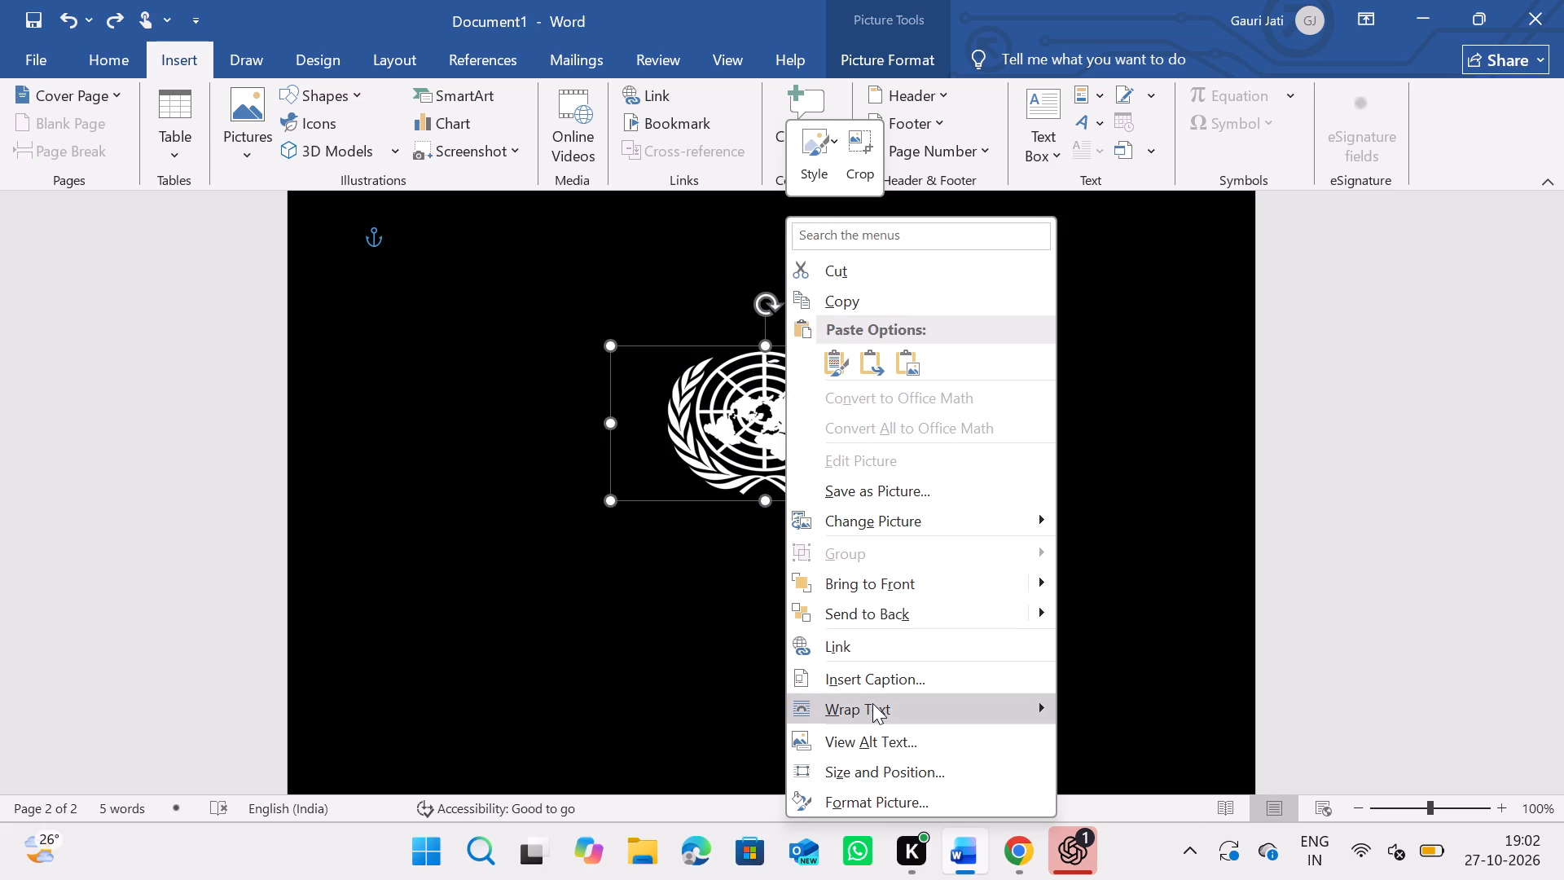
left_click(872, 704)
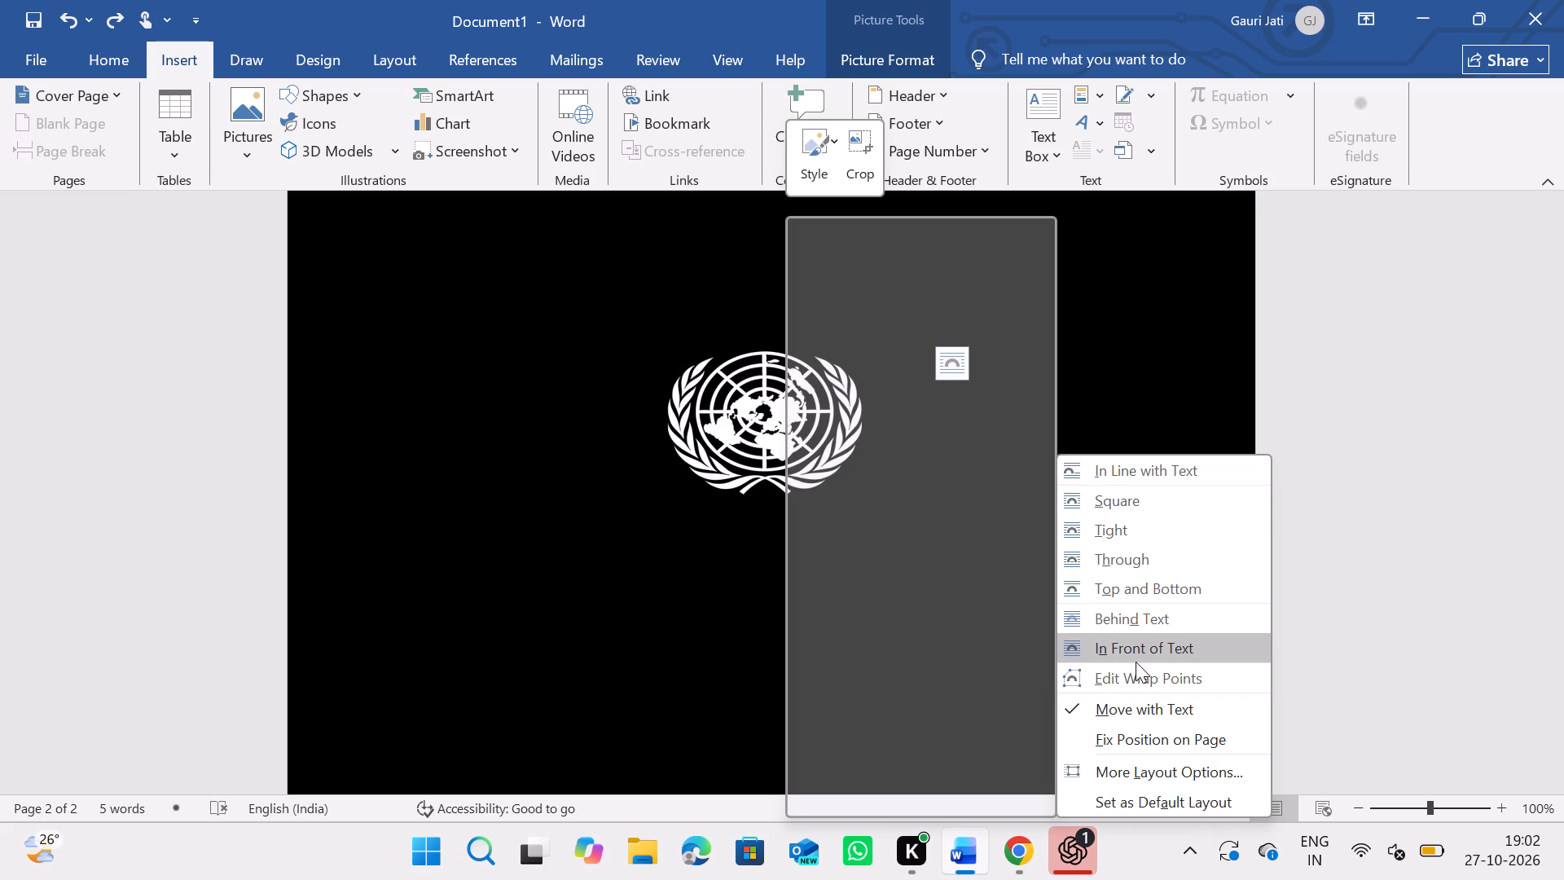
left_click(1128, 655)
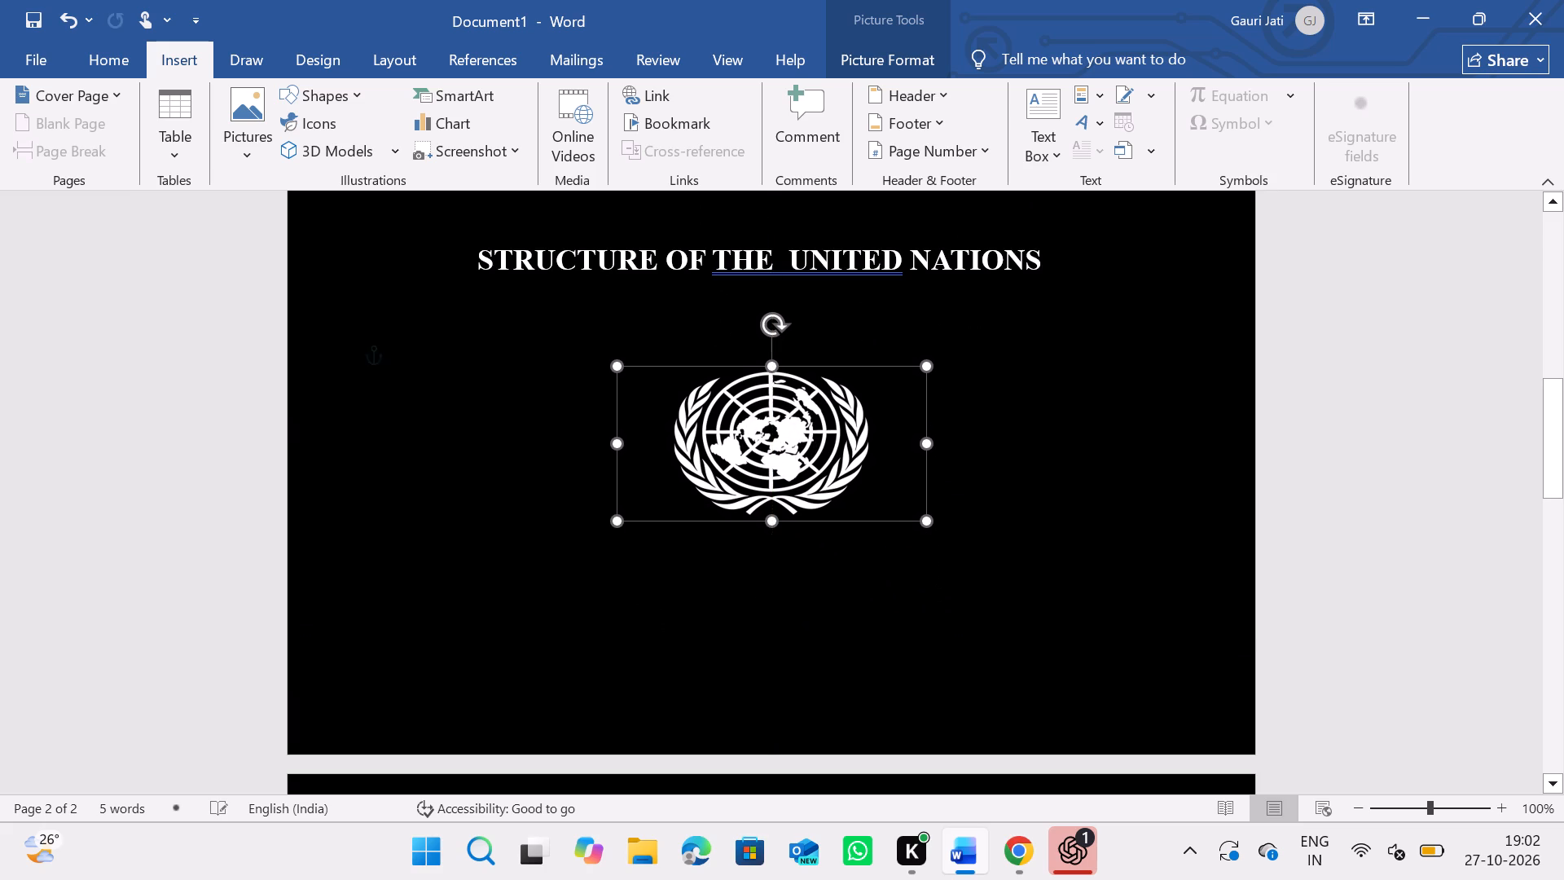
scroll(1152, 598, "up", 3)
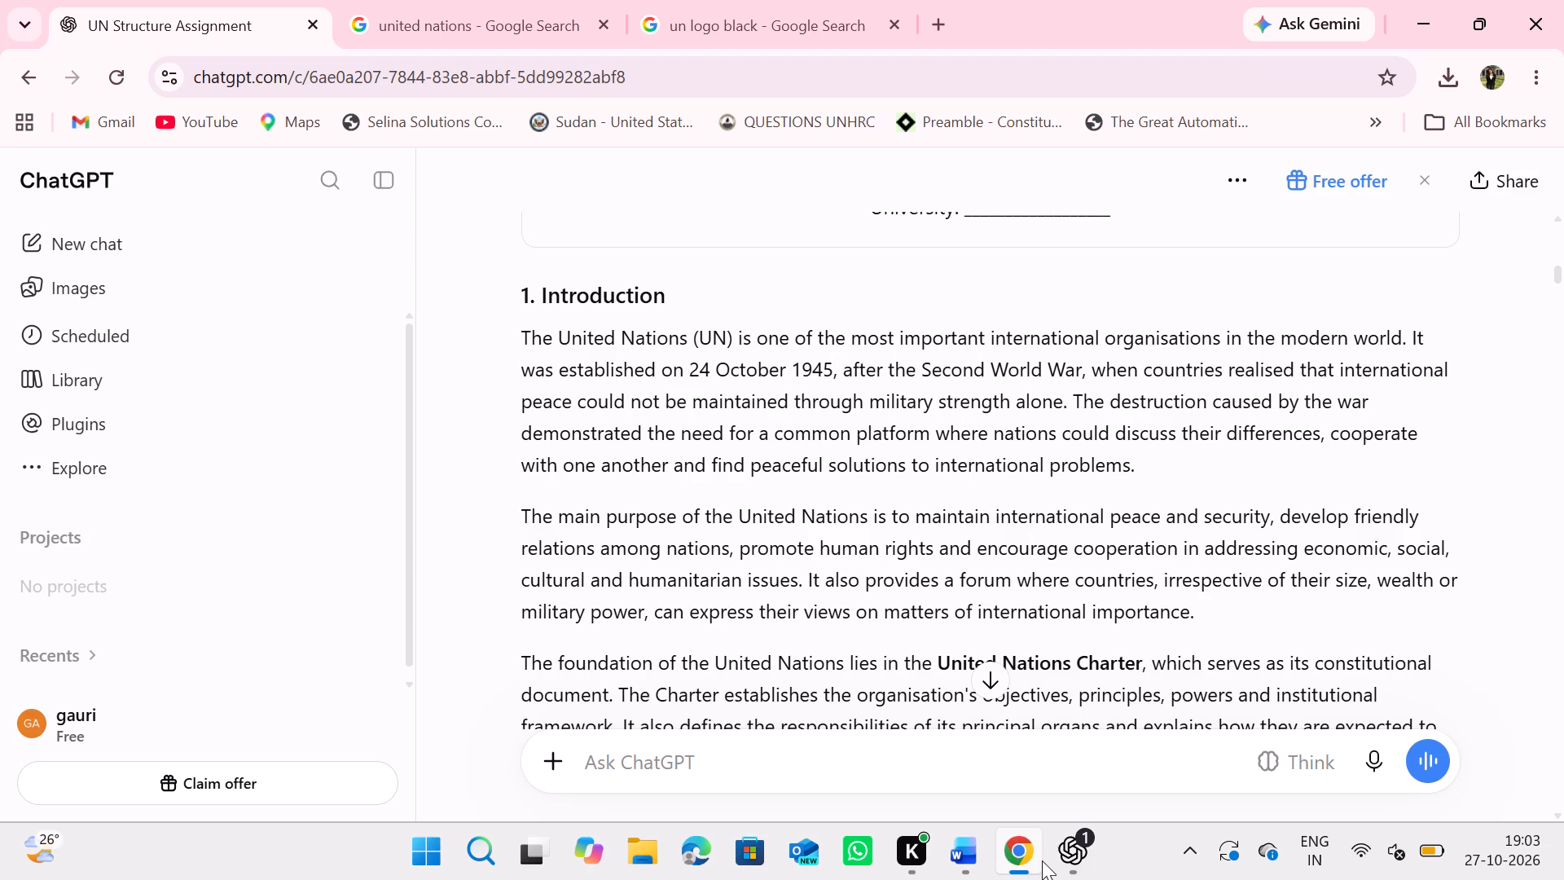
left_click(973, 877)
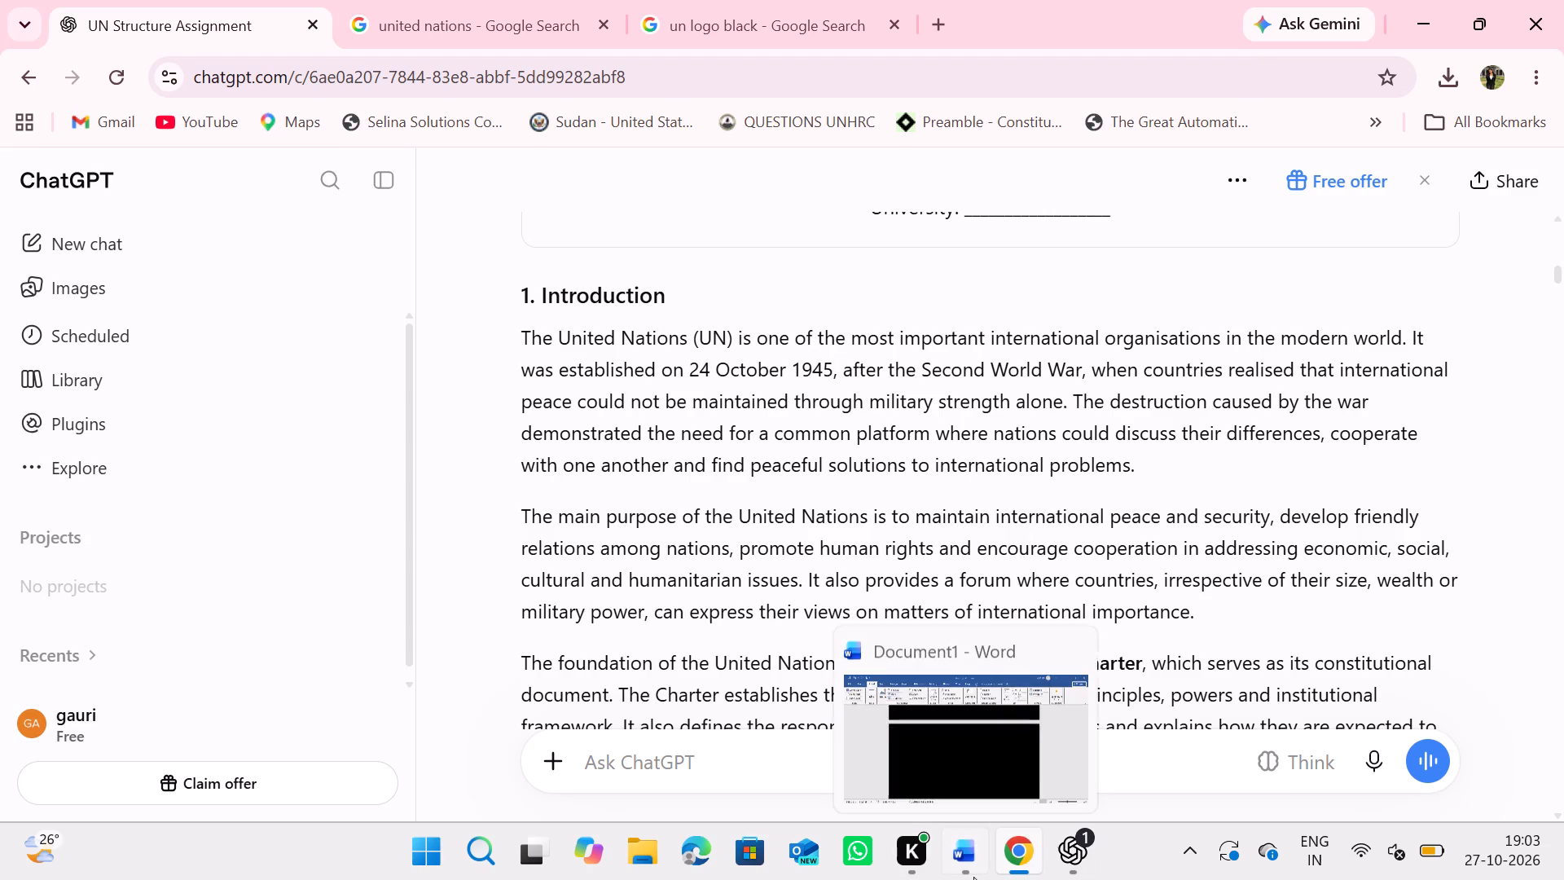
scroll(853, 577, "up", 5)
scroll(853, 577, "down", 3)
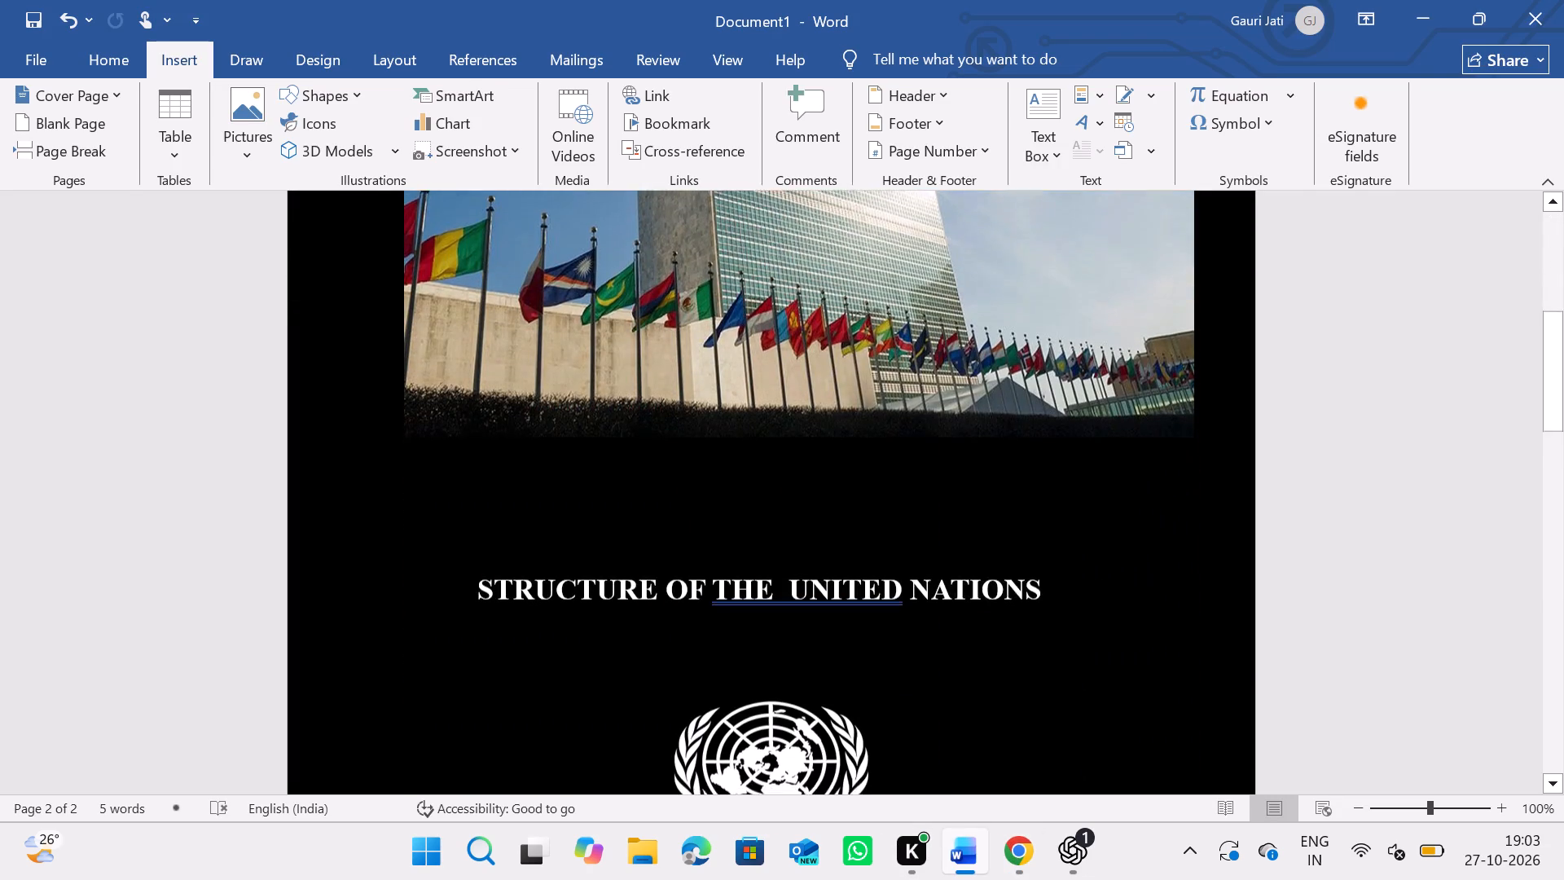
scroll(853, 577, "down", 5)
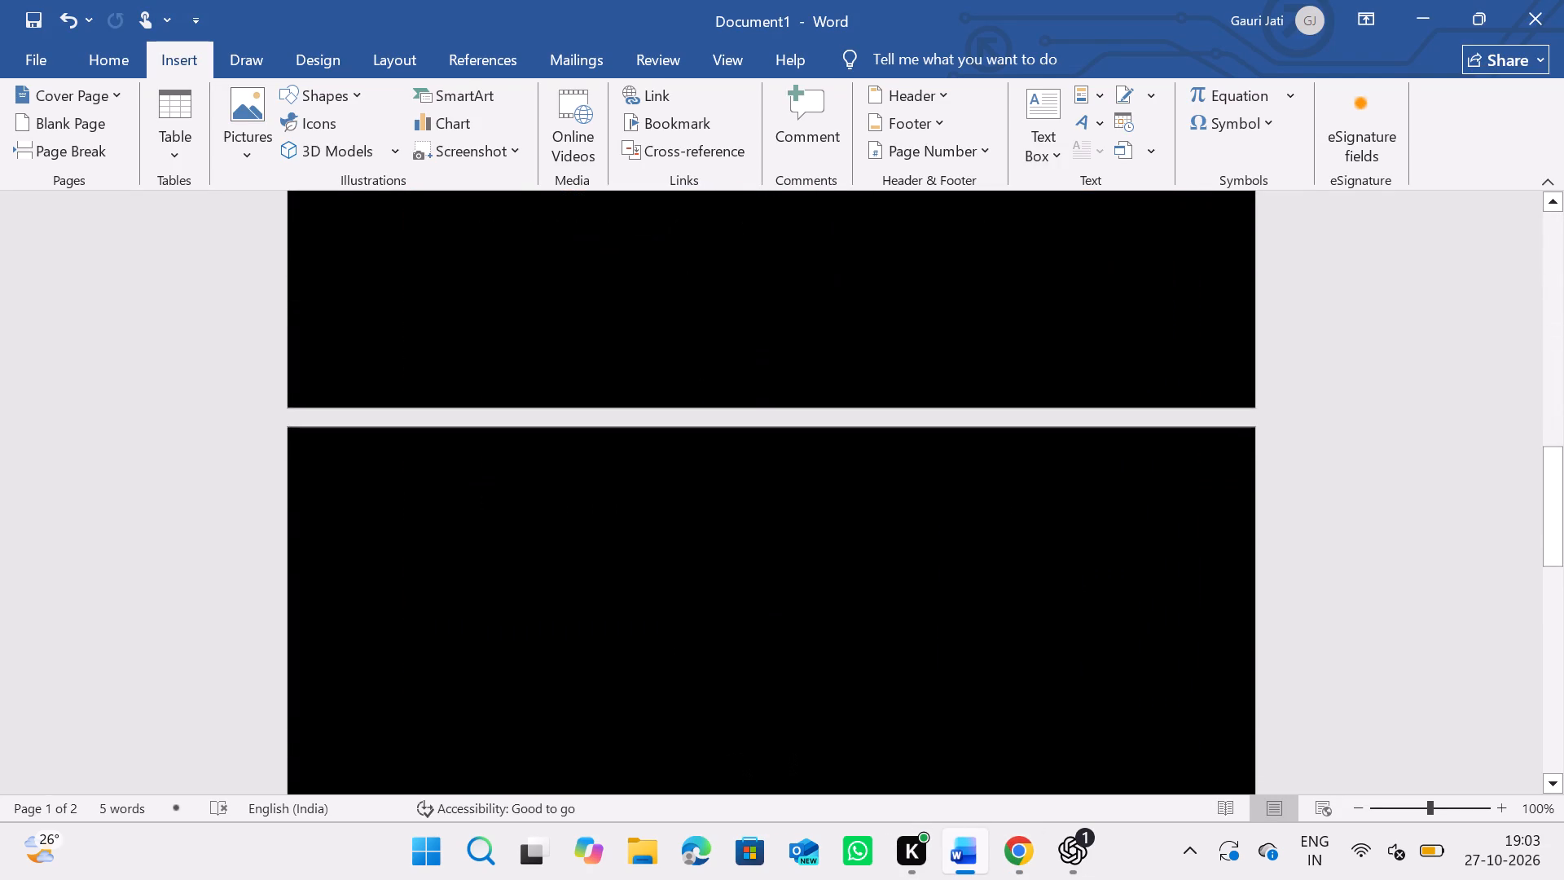
scroll(904, 490, "down", 1)
left_click(794, 529)
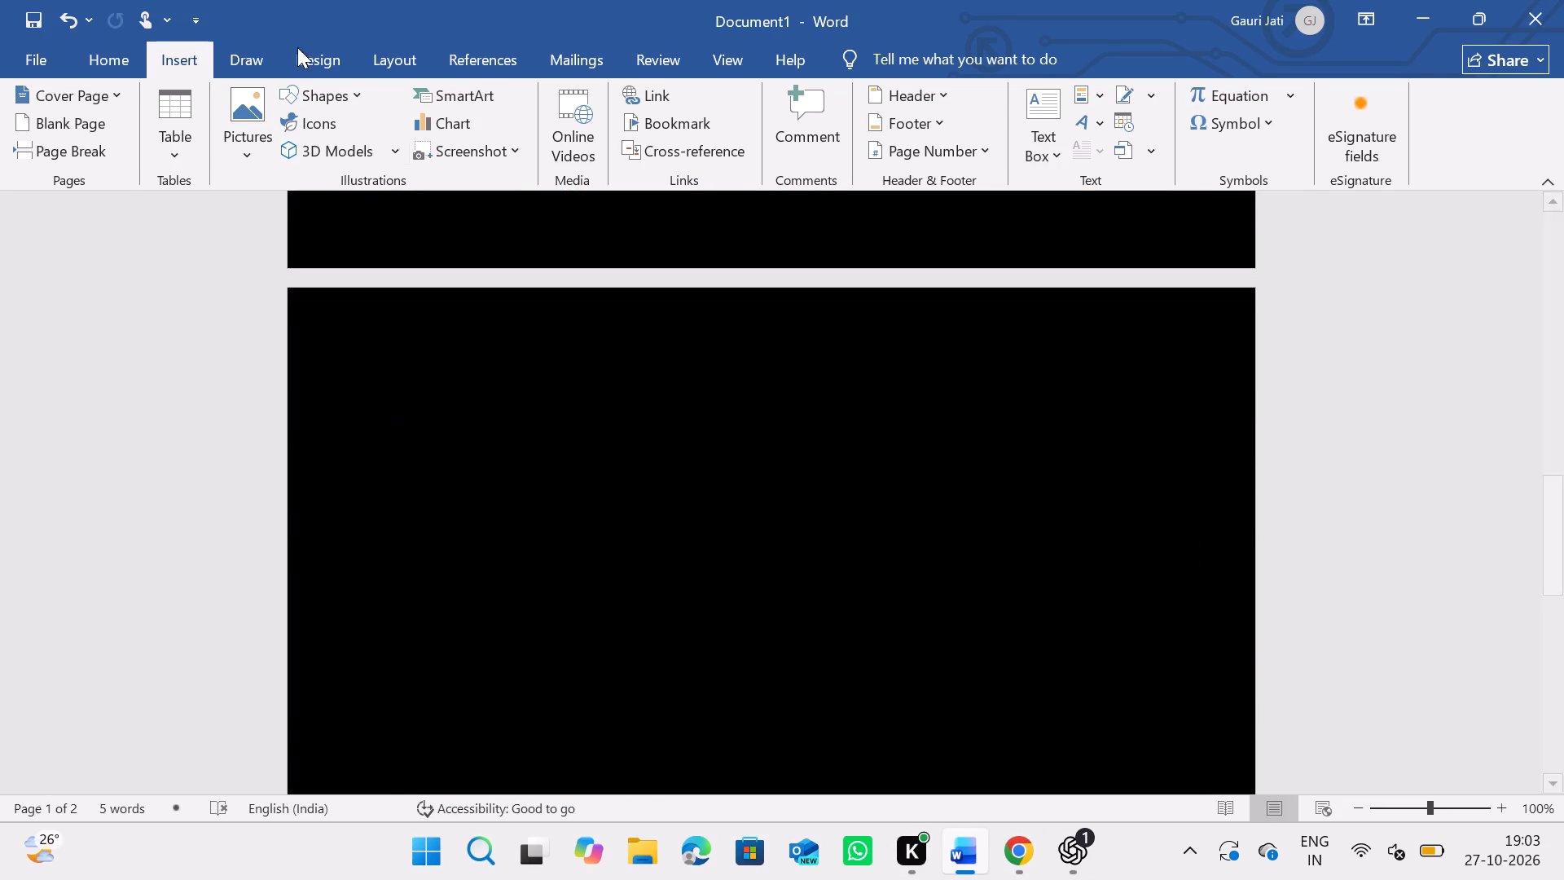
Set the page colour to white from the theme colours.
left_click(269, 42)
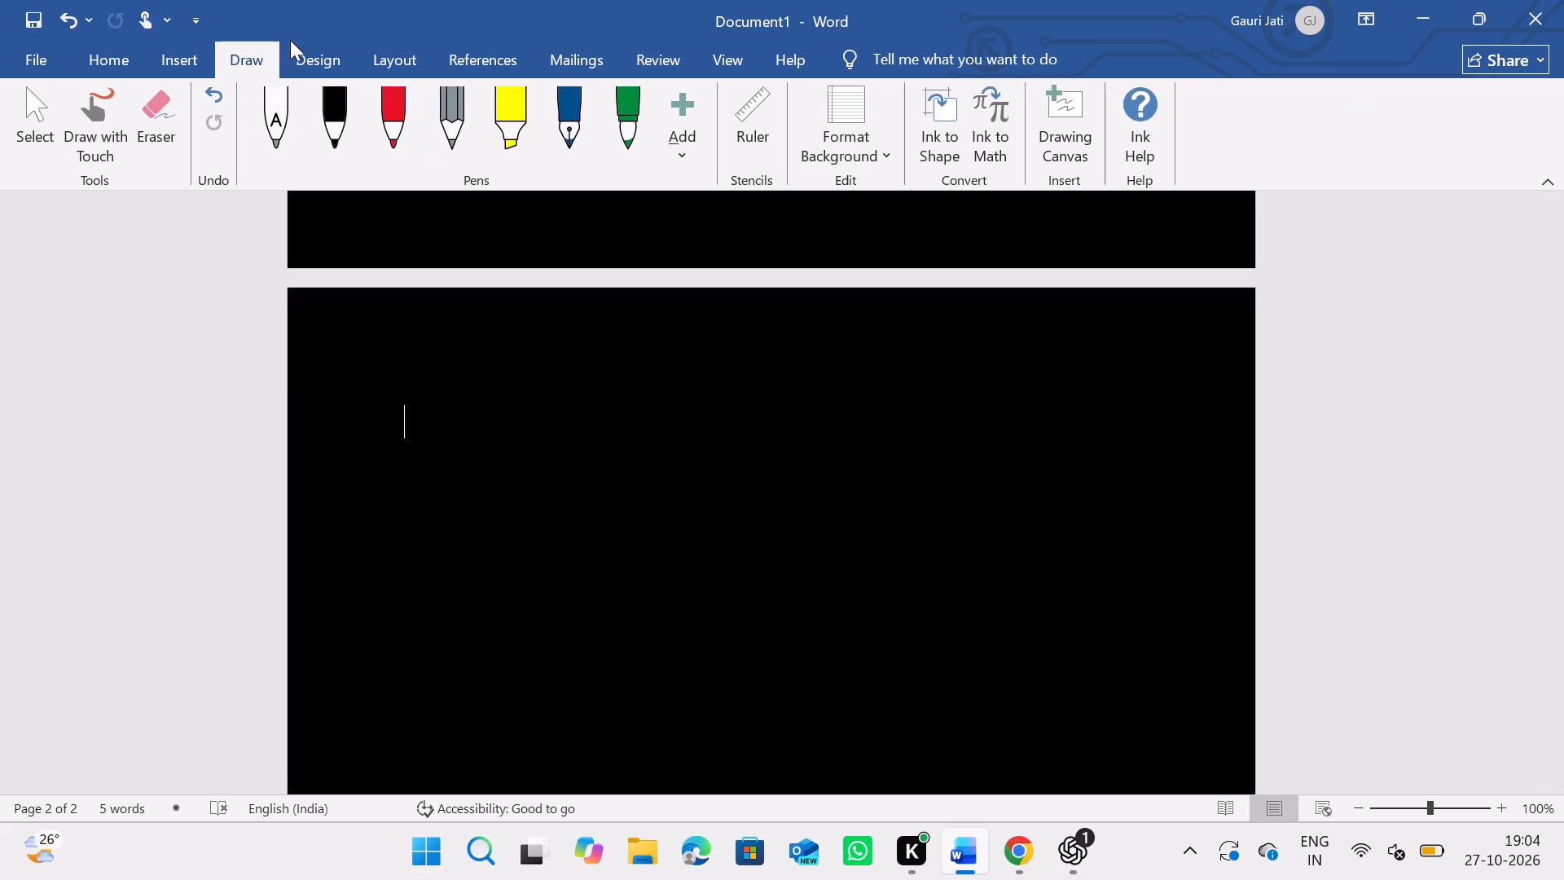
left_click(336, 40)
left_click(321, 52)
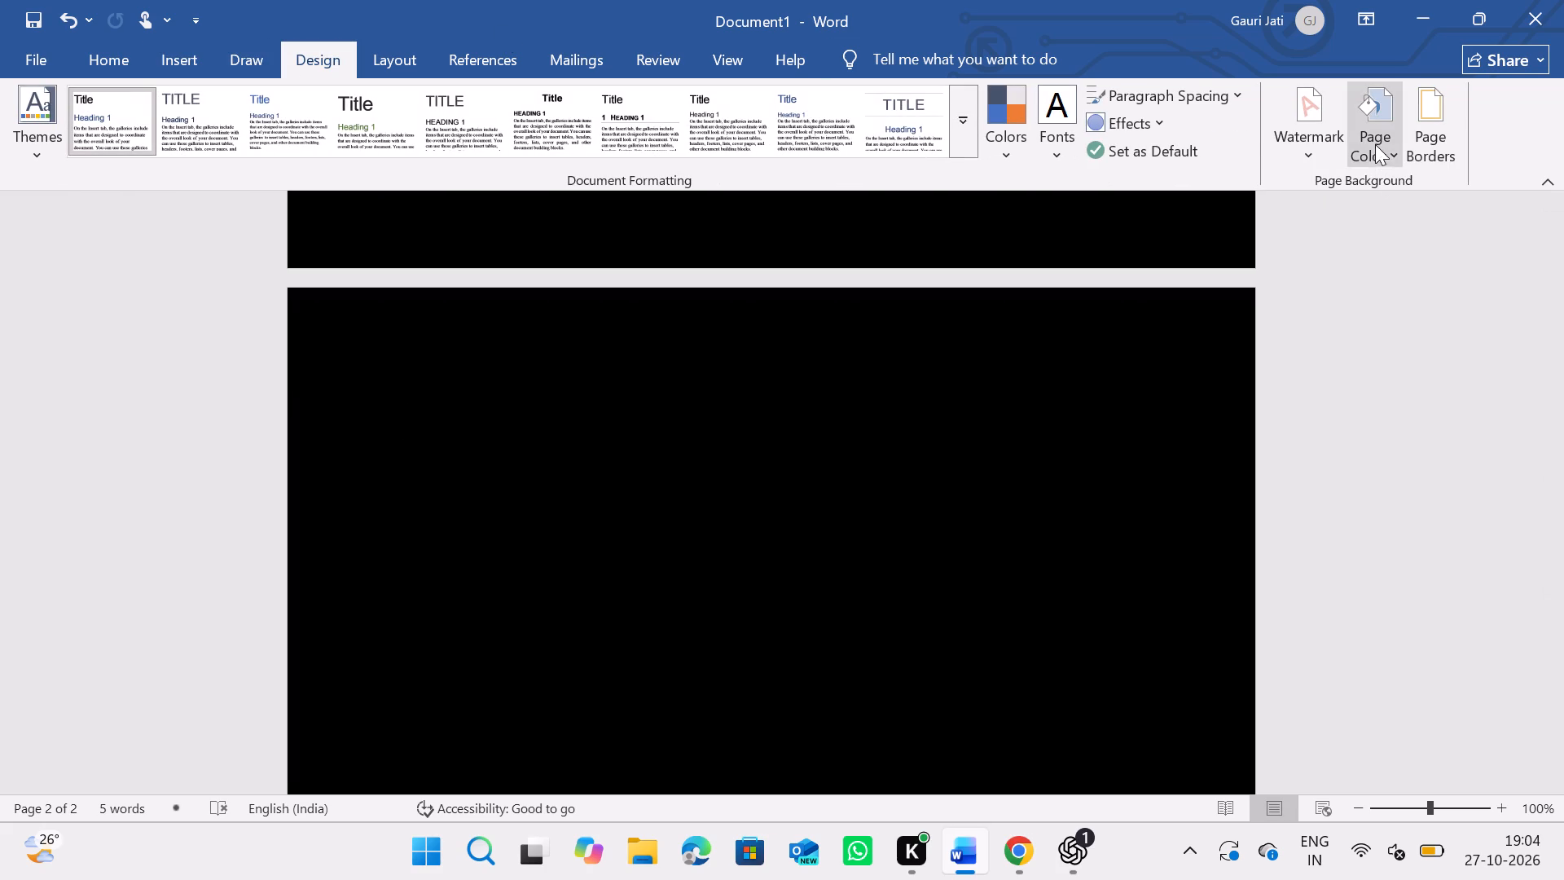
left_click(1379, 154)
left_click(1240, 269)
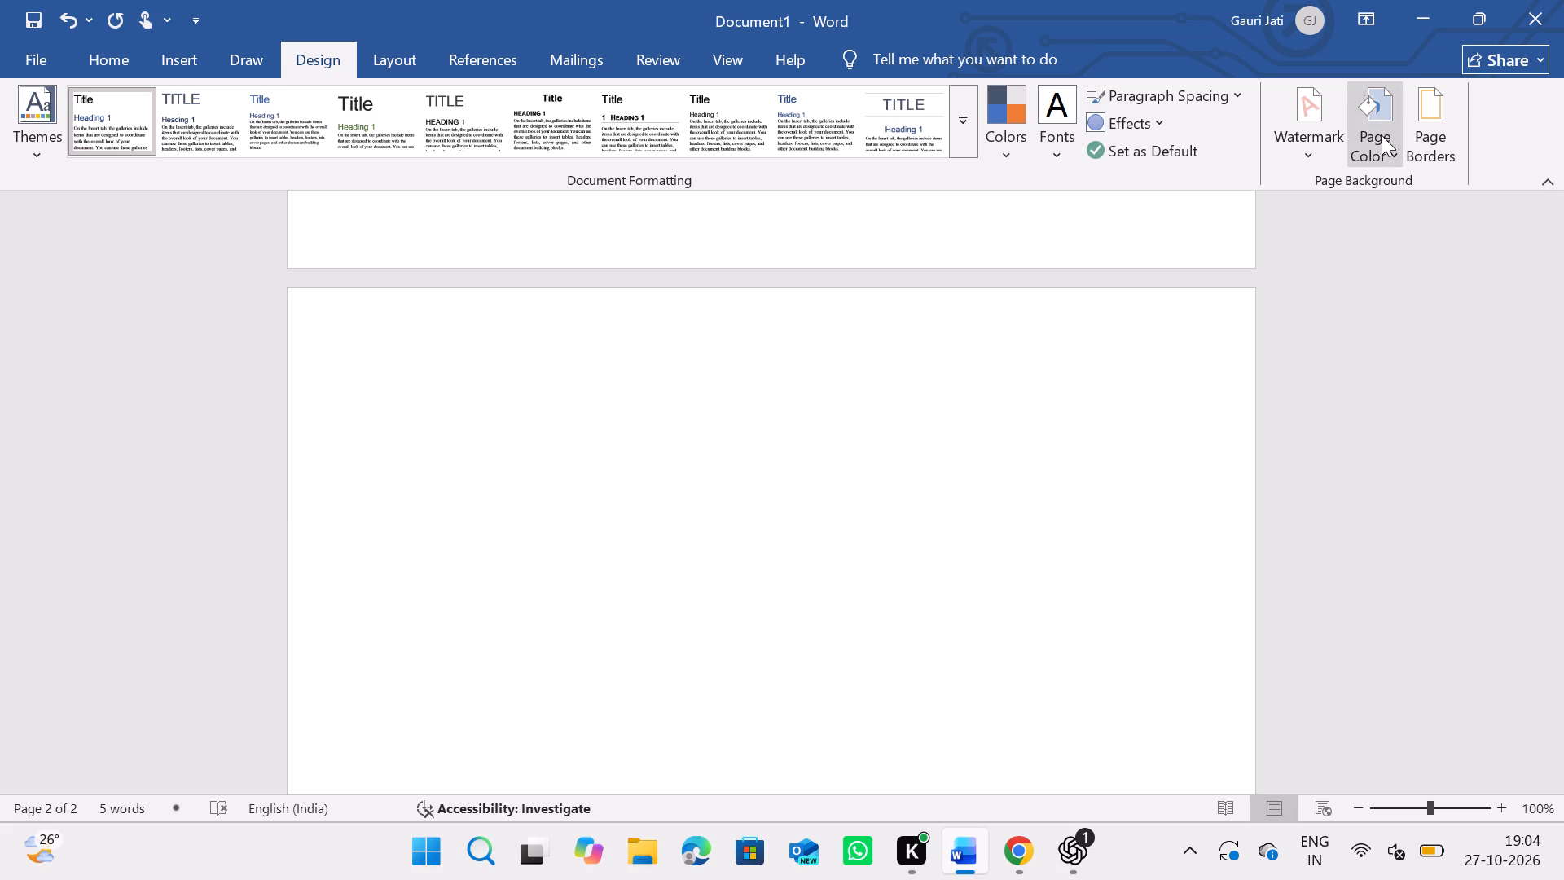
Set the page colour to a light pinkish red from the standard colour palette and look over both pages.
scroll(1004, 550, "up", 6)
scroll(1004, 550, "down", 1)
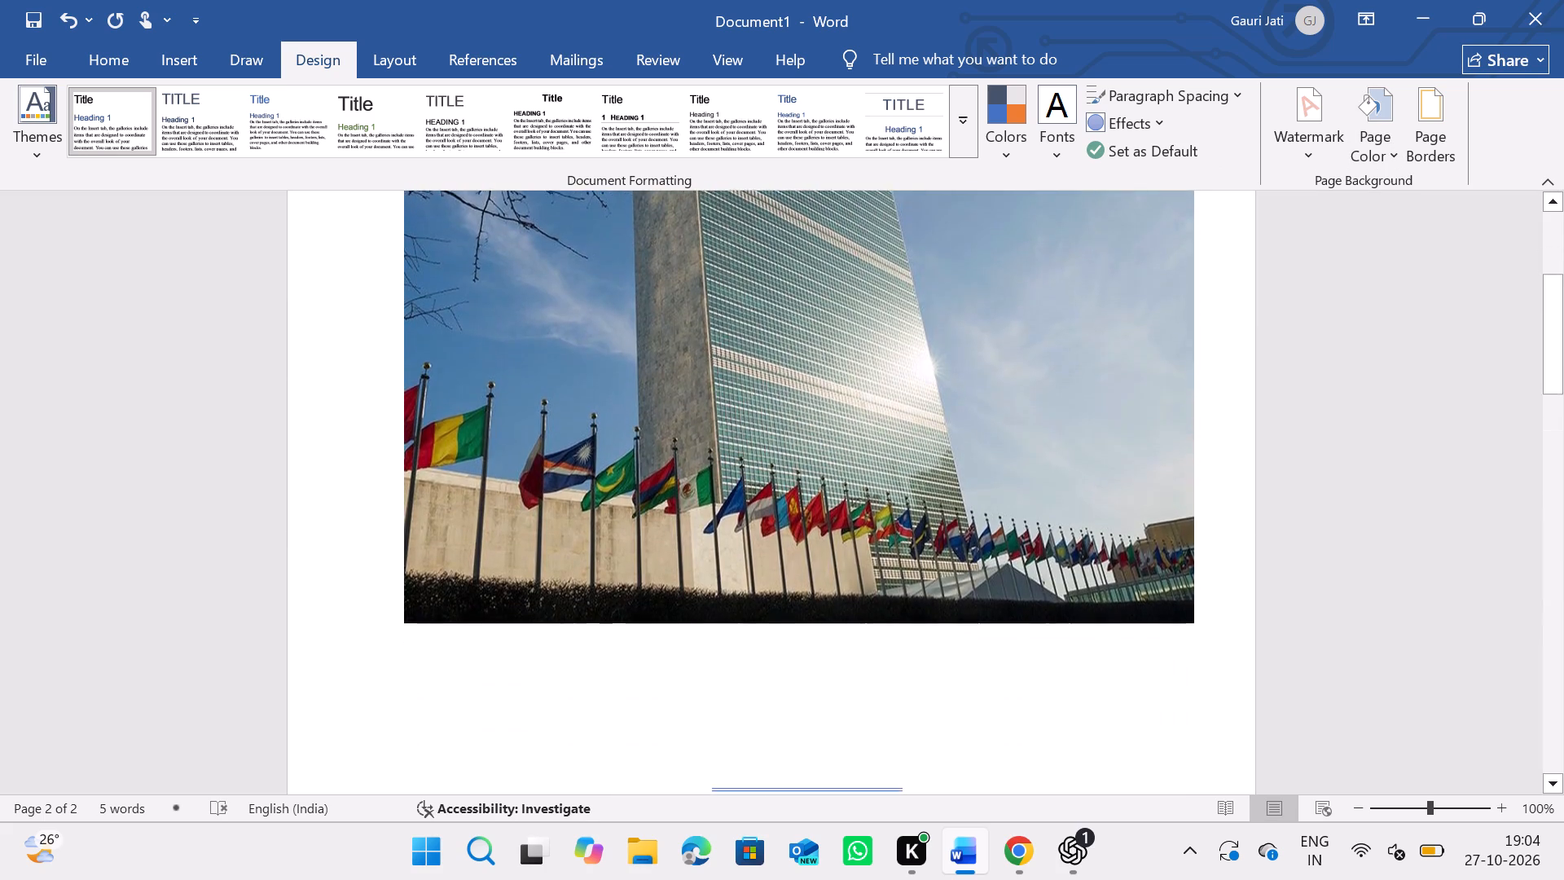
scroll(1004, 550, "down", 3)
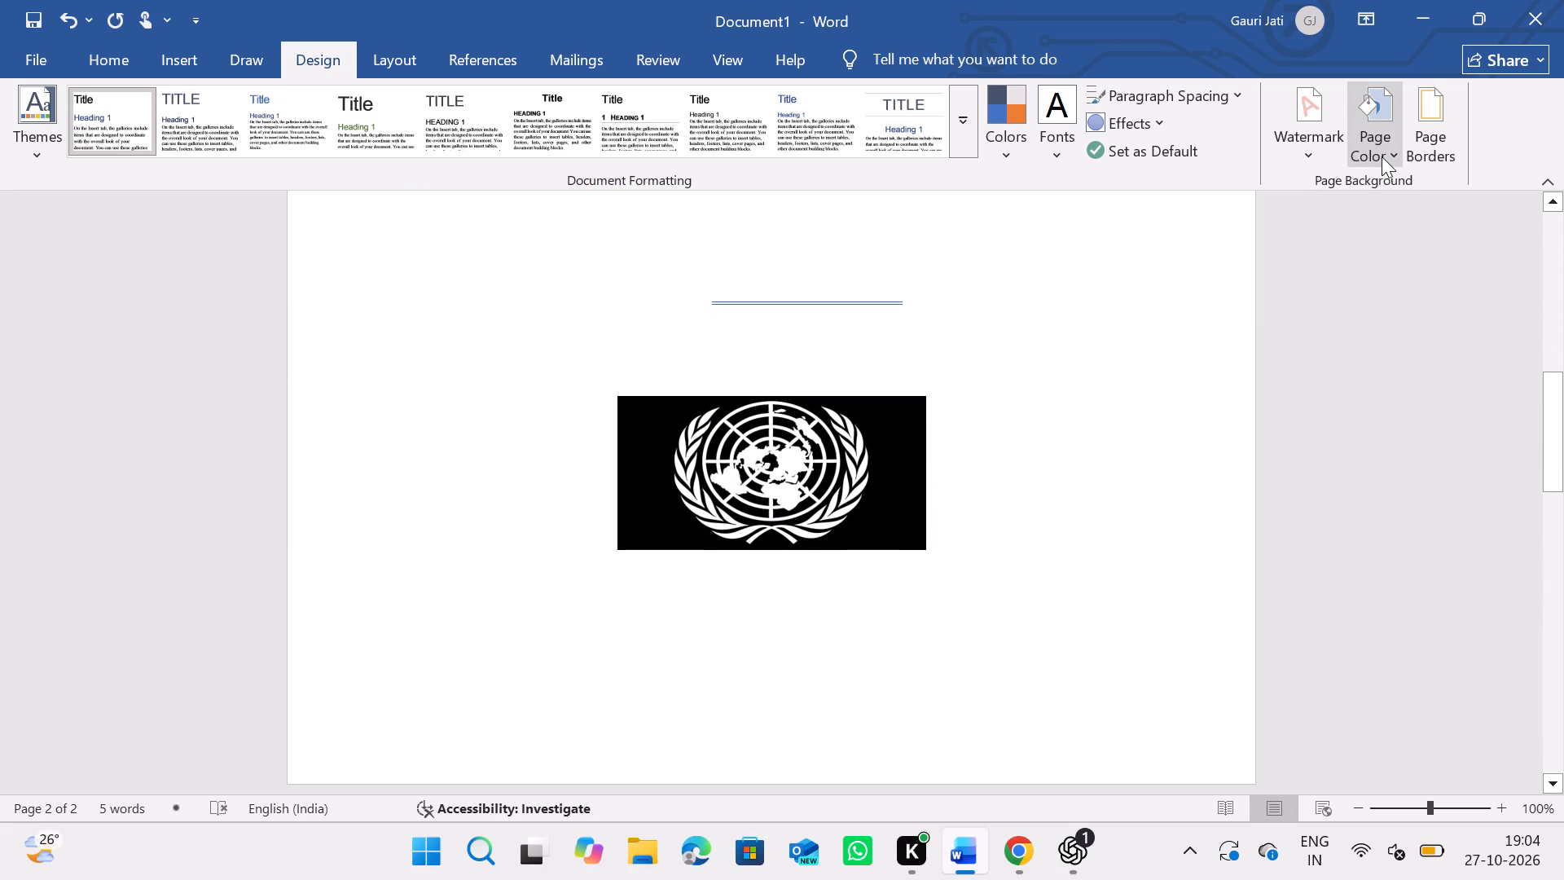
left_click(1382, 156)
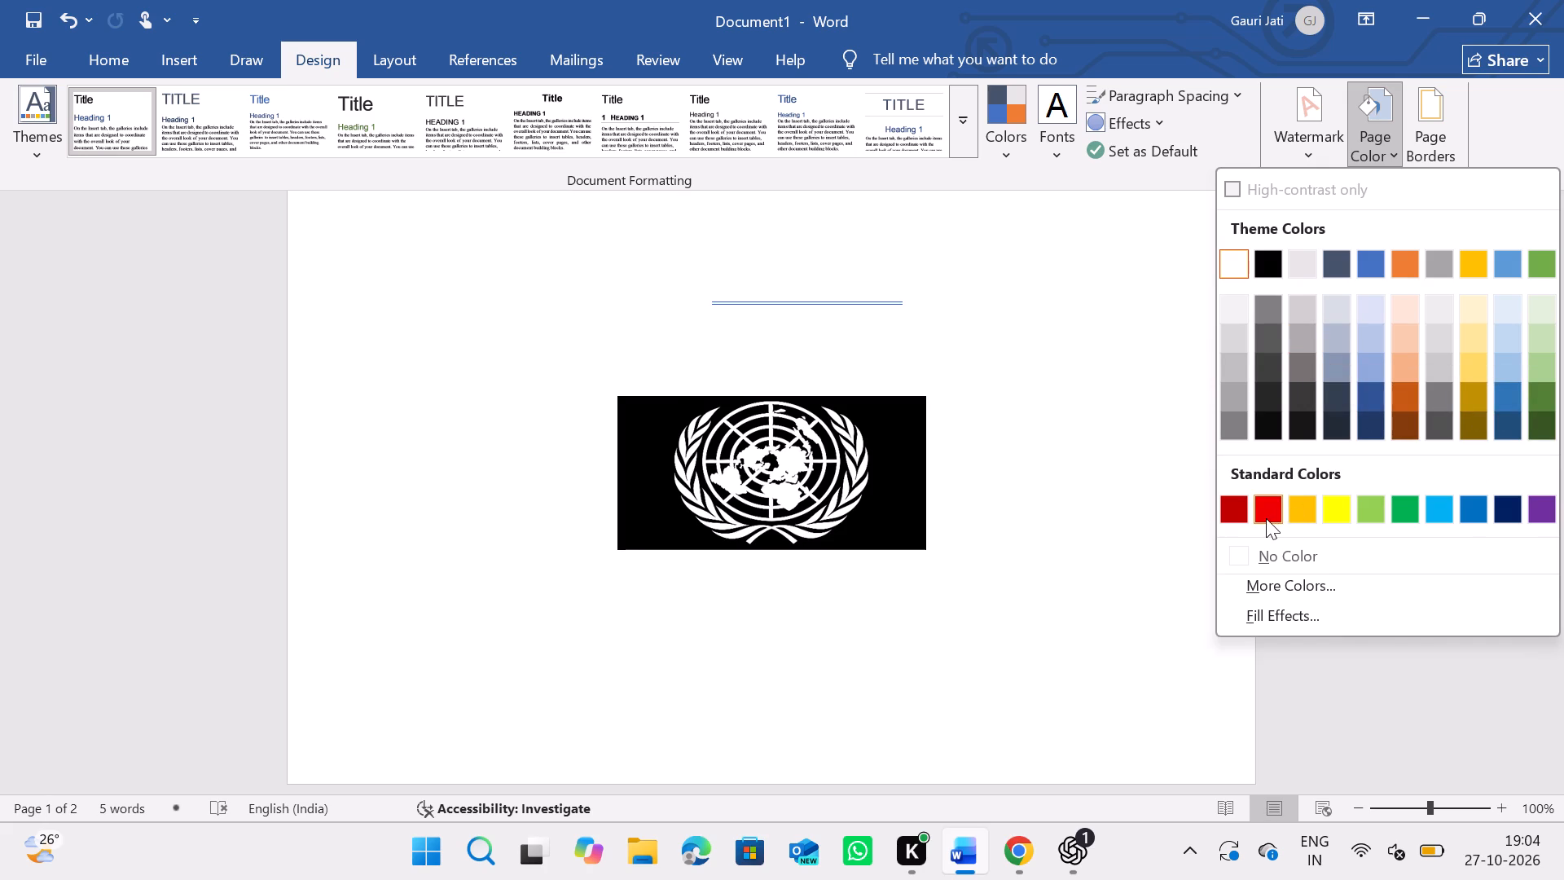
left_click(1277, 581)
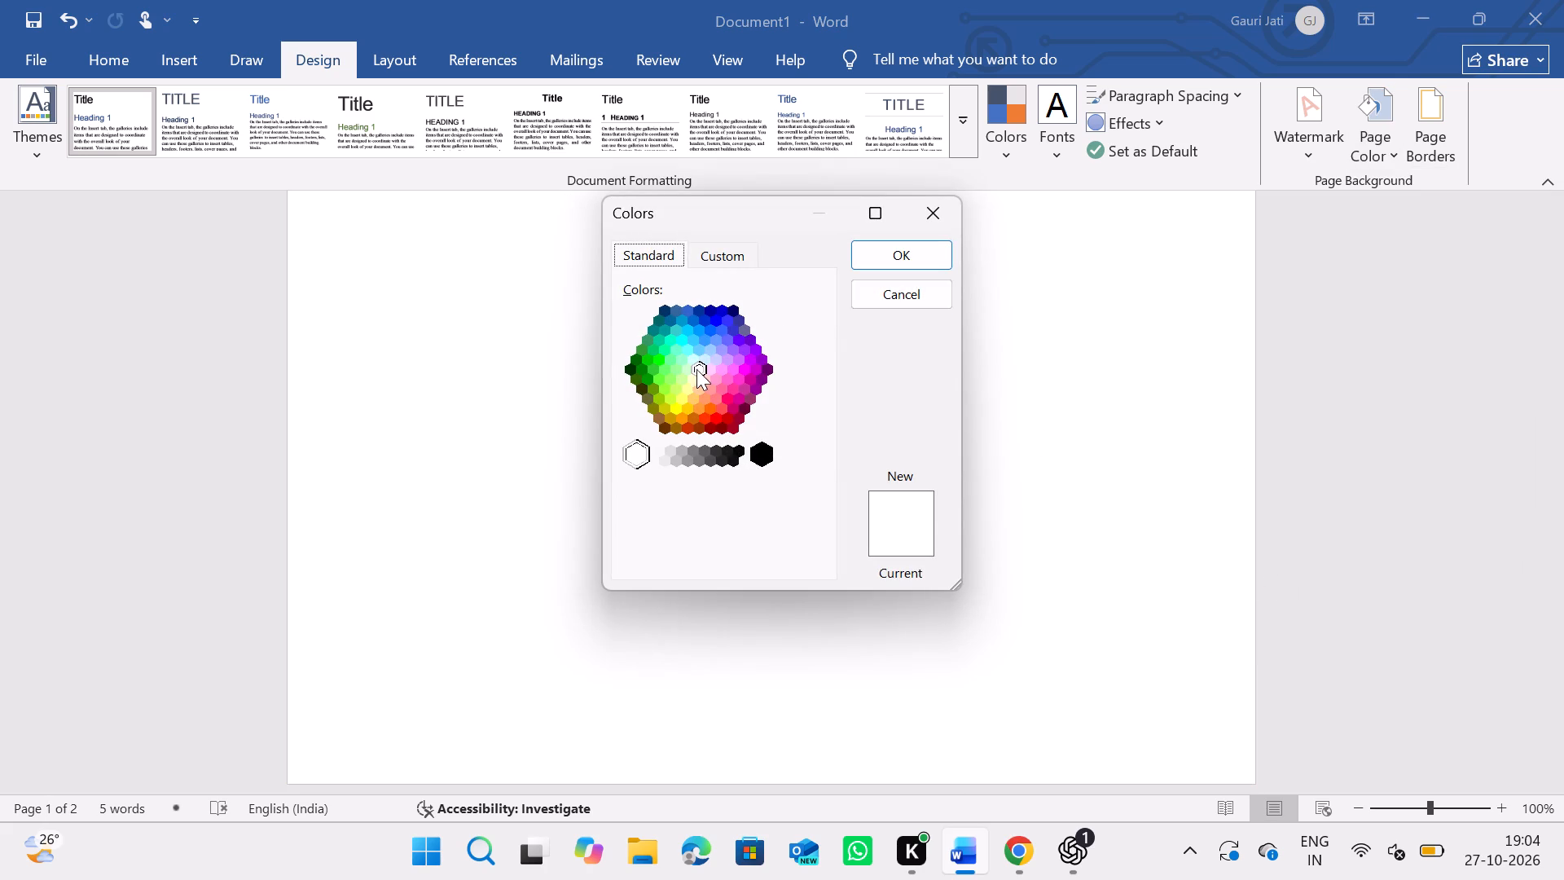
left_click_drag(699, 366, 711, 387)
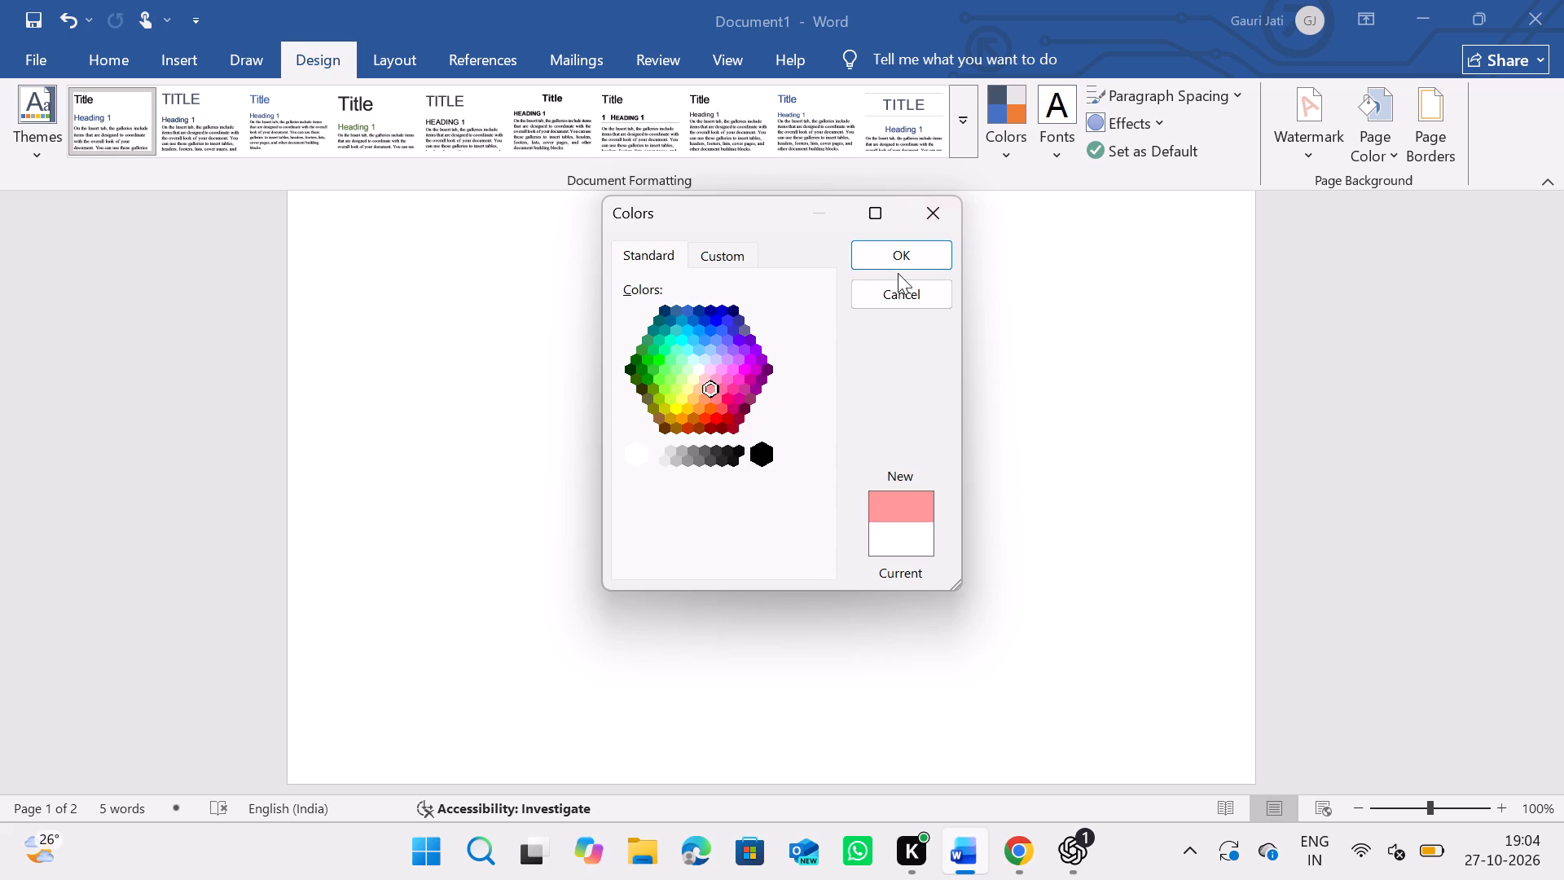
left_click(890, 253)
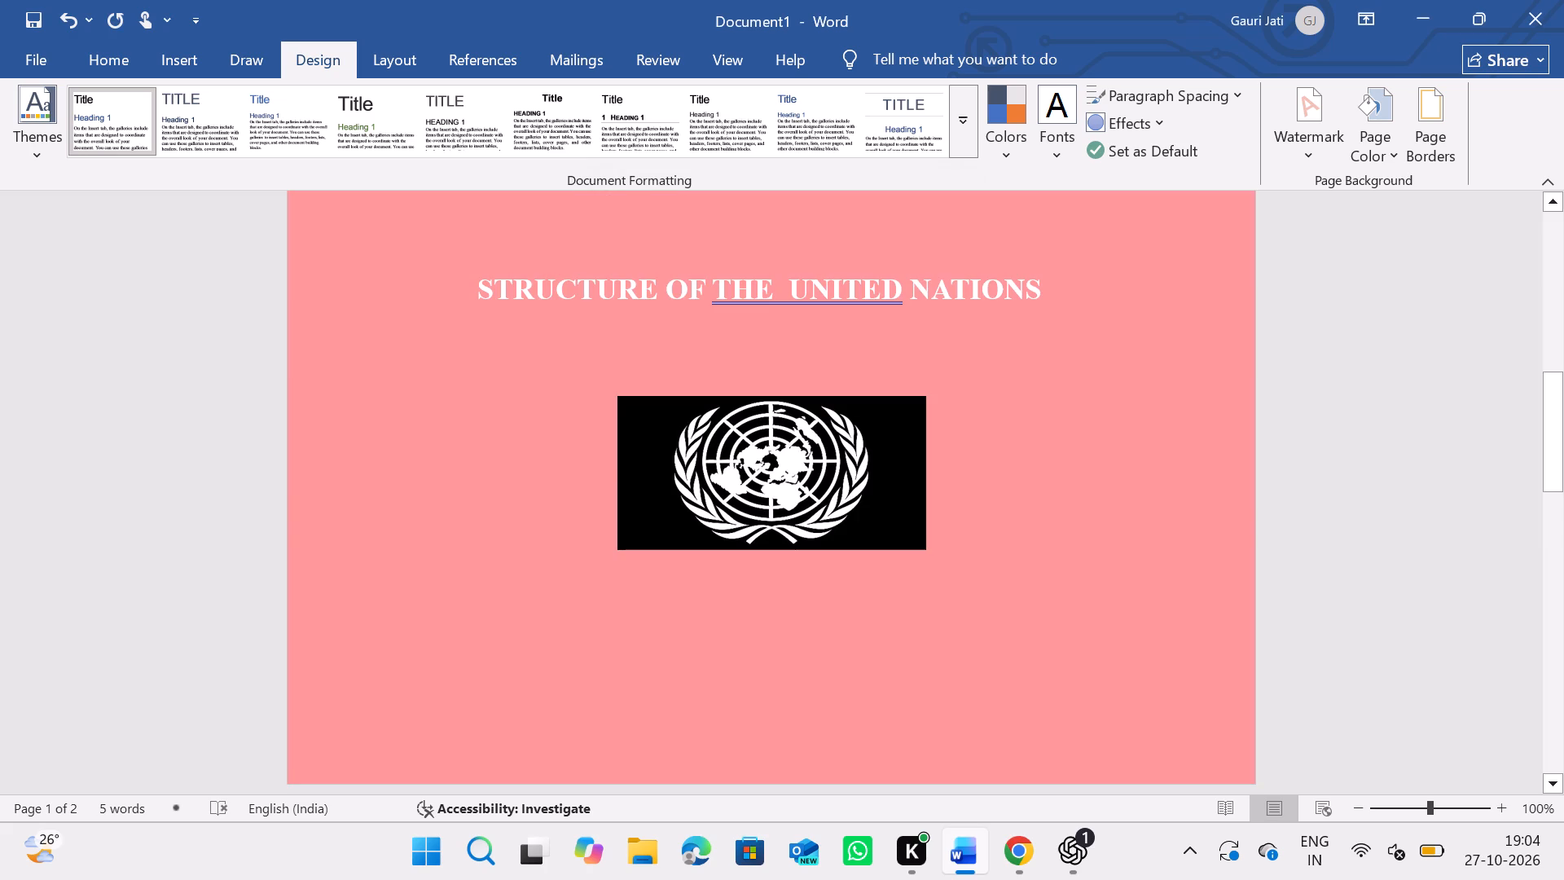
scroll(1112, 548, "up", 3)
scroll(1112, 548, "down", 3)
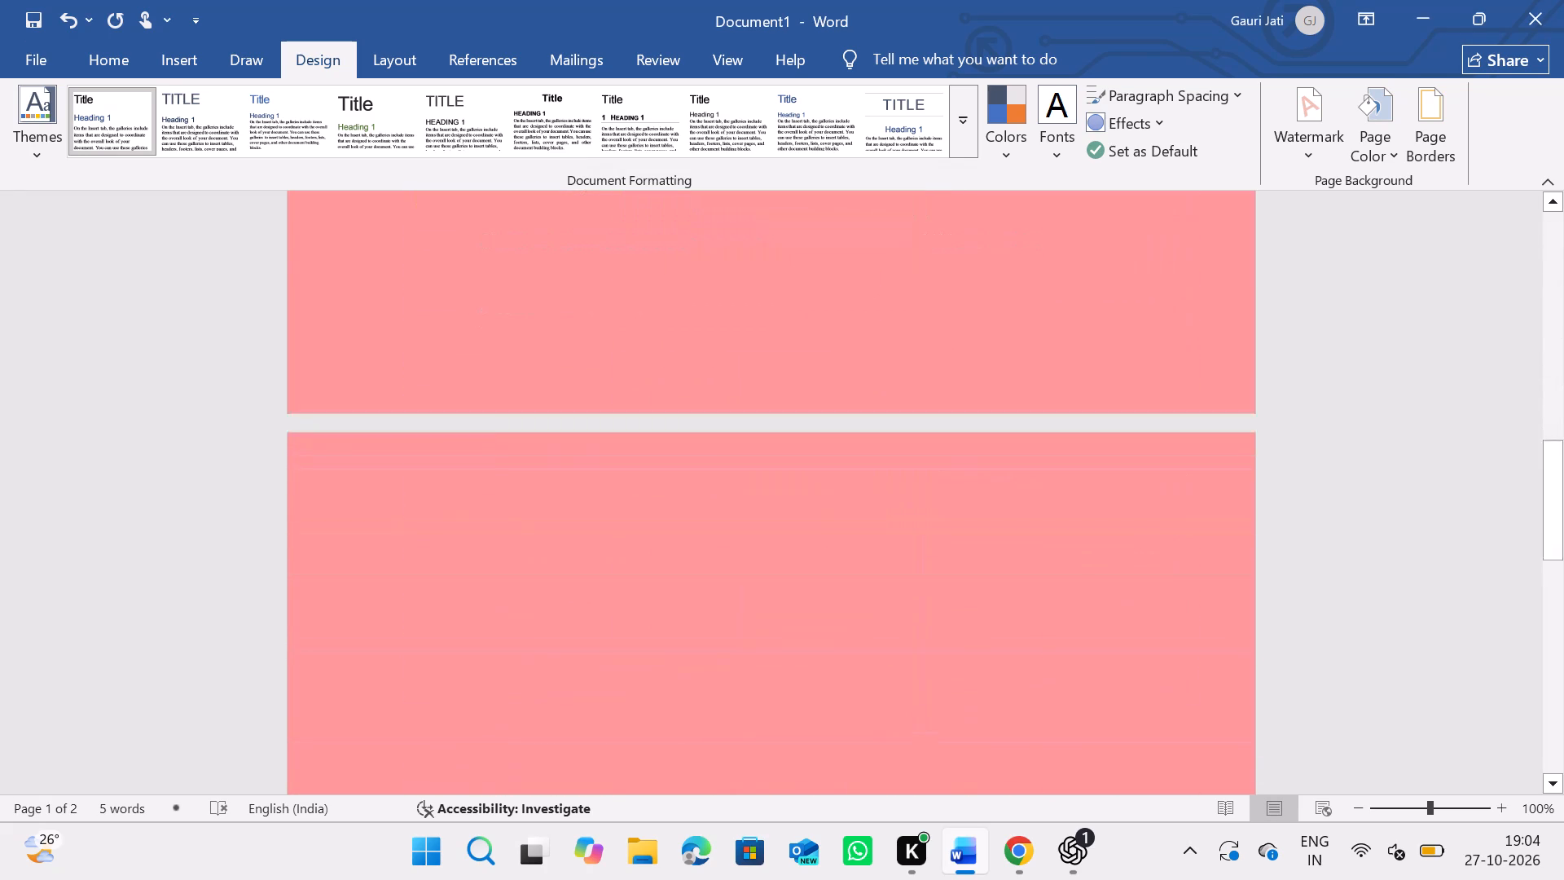
Underline the cover title "STRUCTURE OF THE UNITED NATIONS".
scroll(1112, 548, "up", 6)
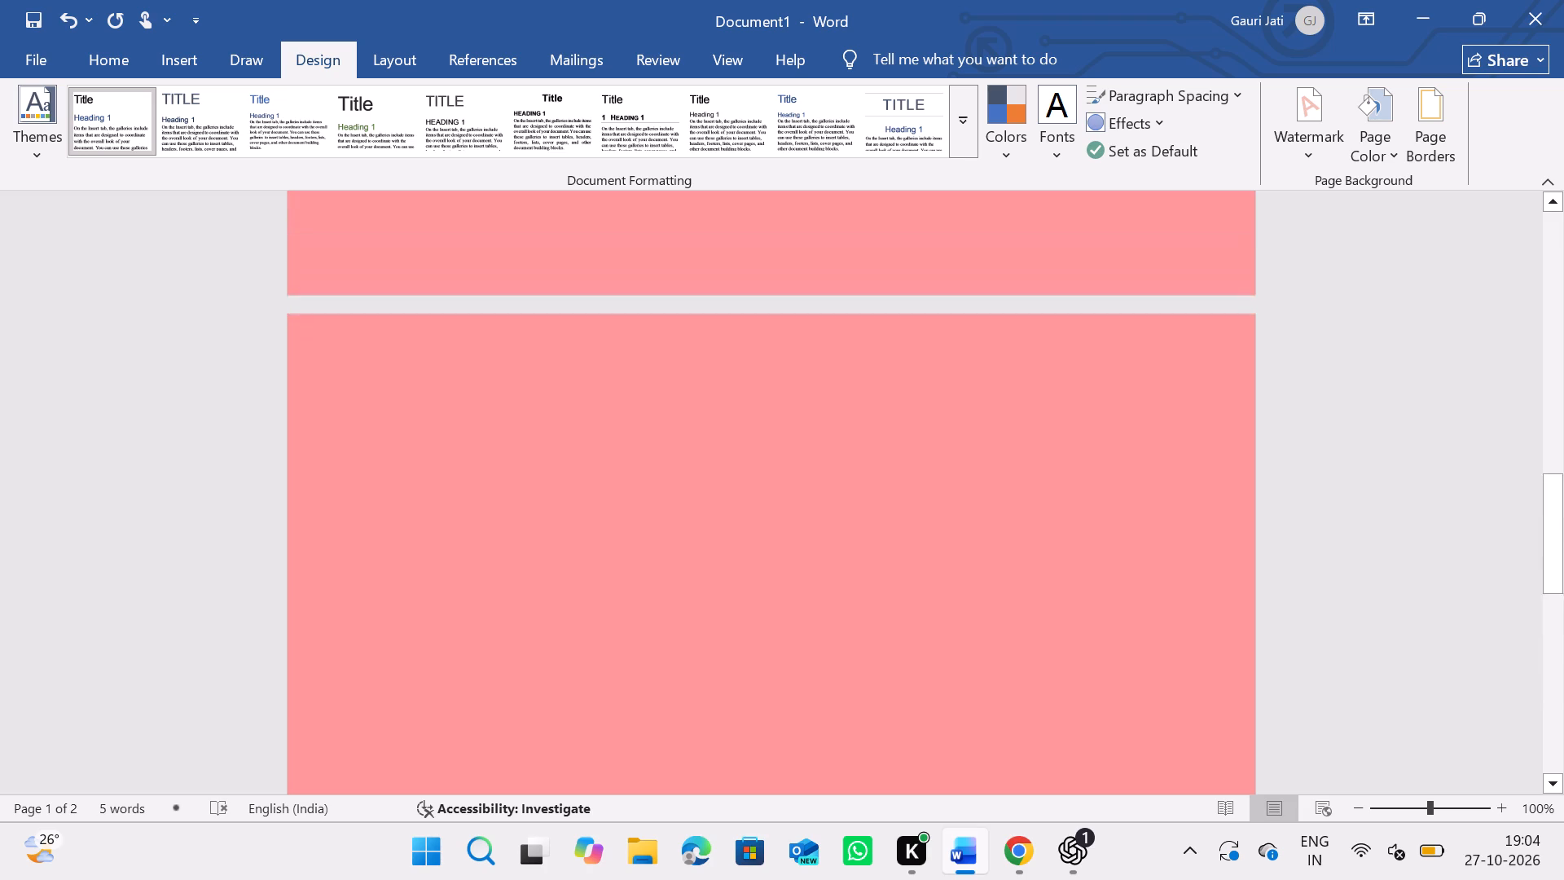
scroll(1112, 548, "up", 3)
scroll(1112, 548, "down", 3)
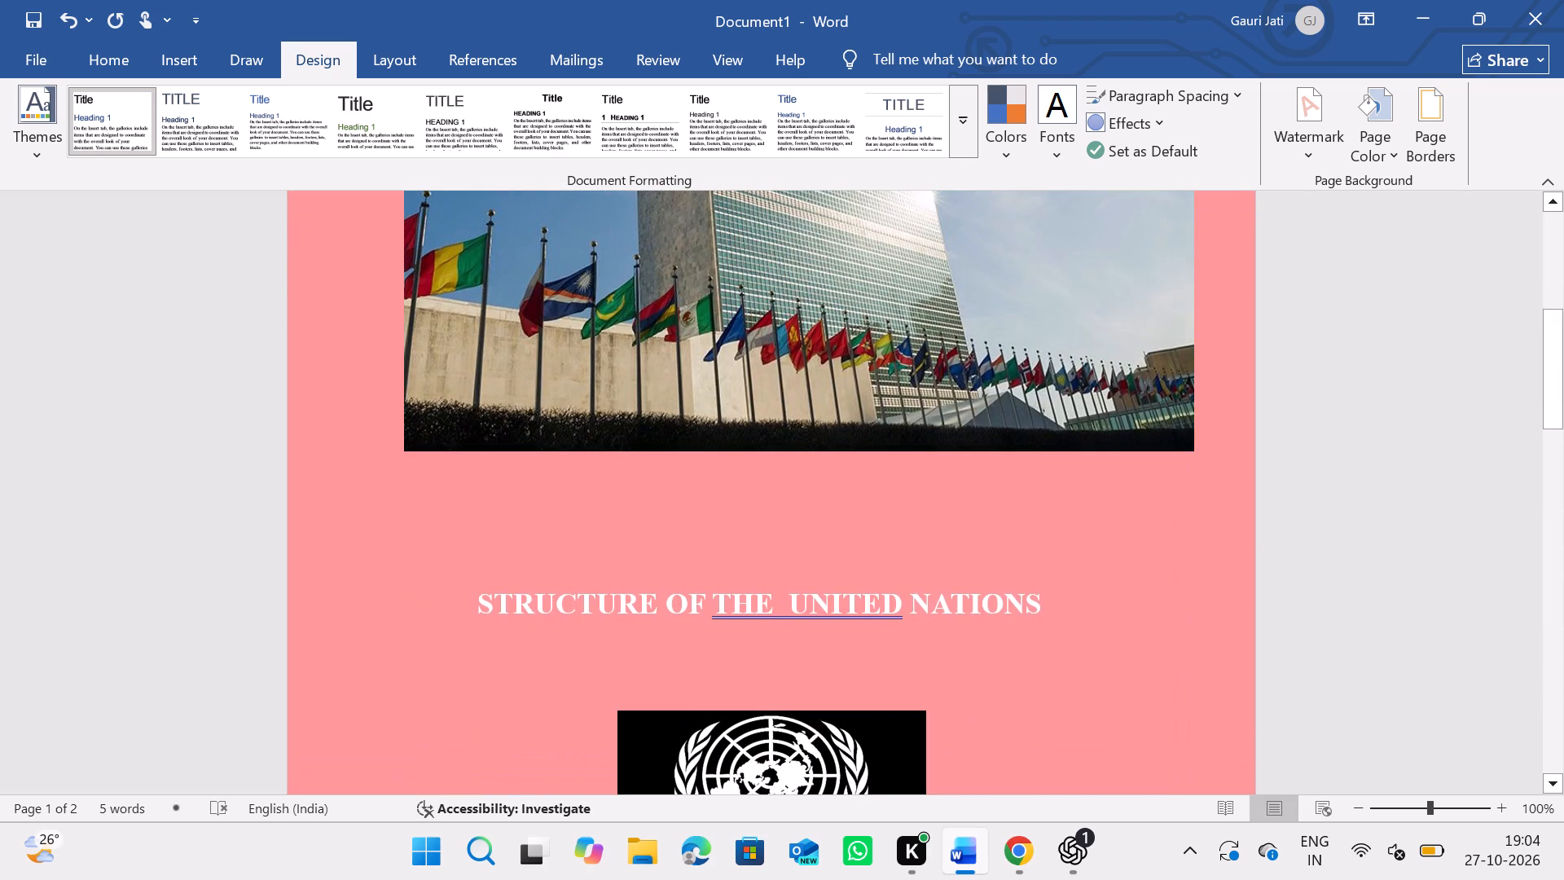
left_click(477, 603)
left_click_drag(477, 603, 911, 640)
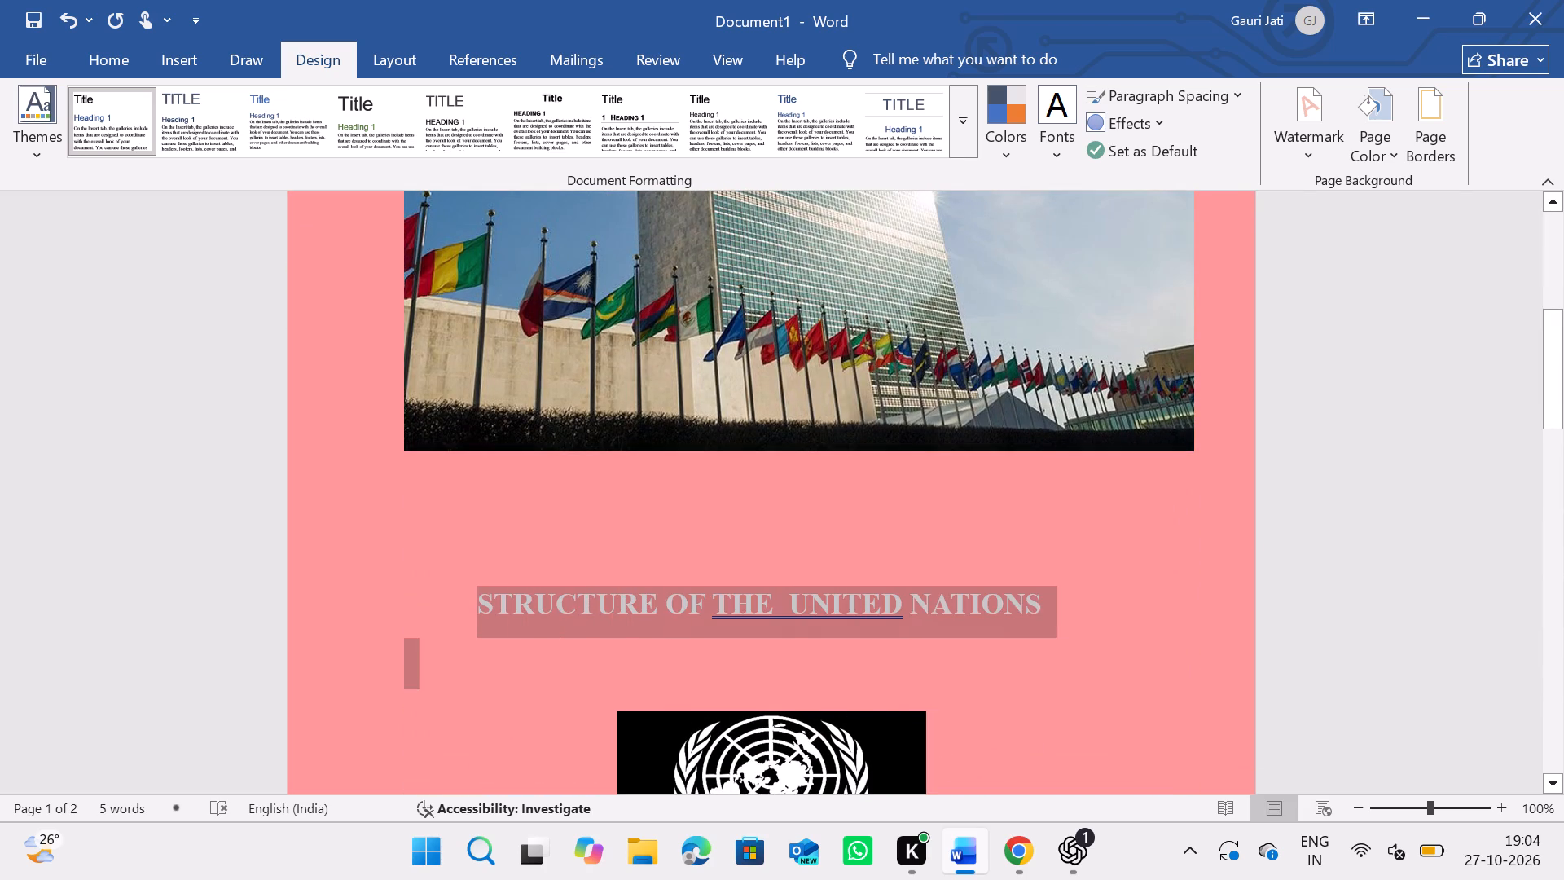
left_click_drag(911, 640, 1122, 618)
left_click(110, 75)
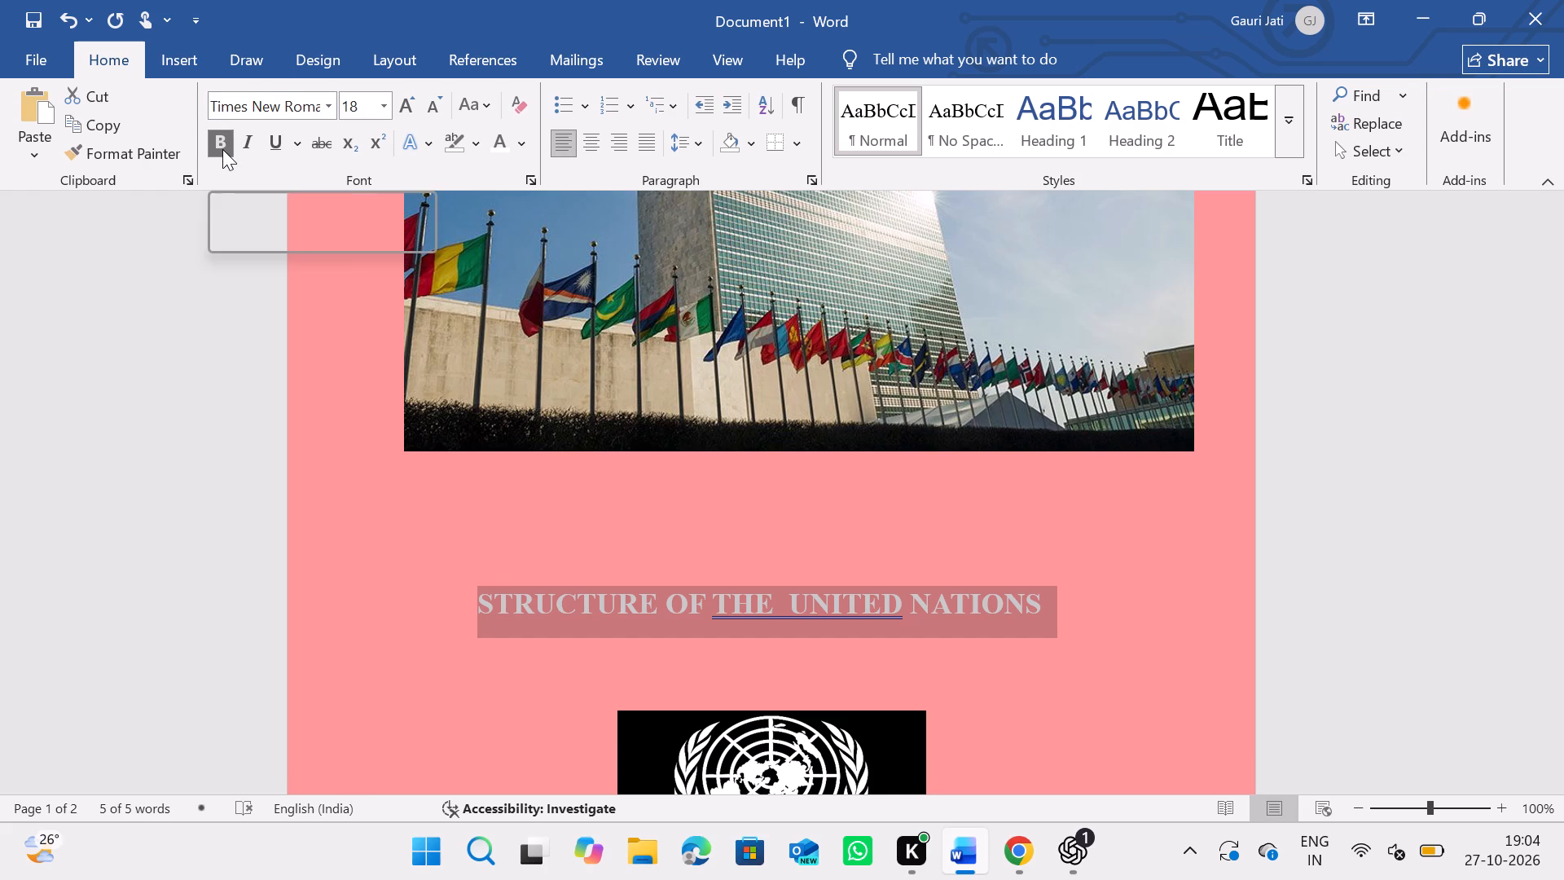
left_click(273, 150)
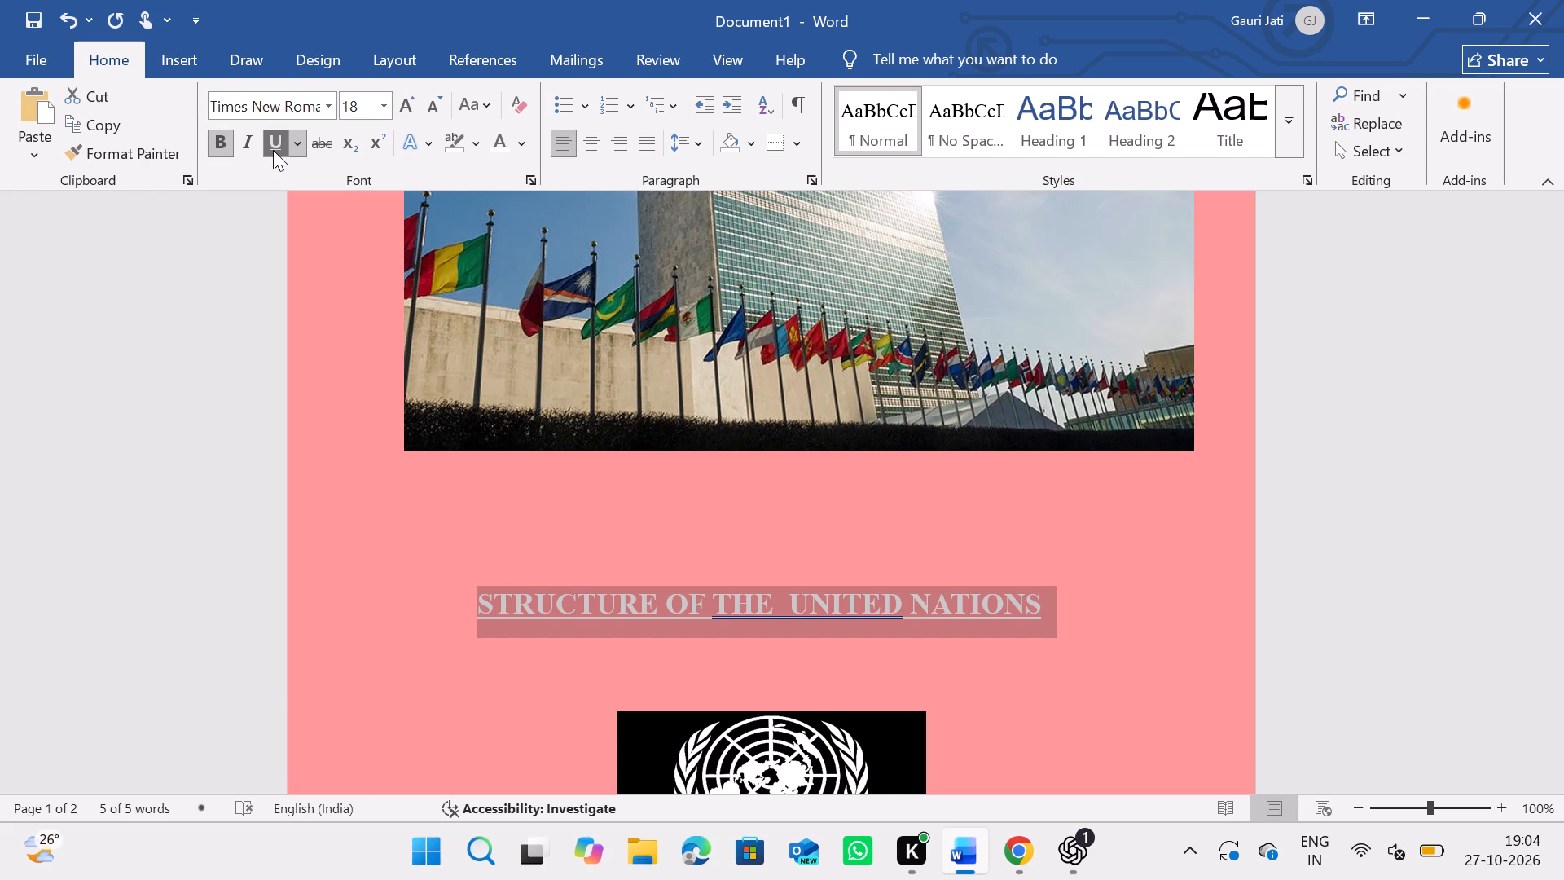
left_click(603, 561)
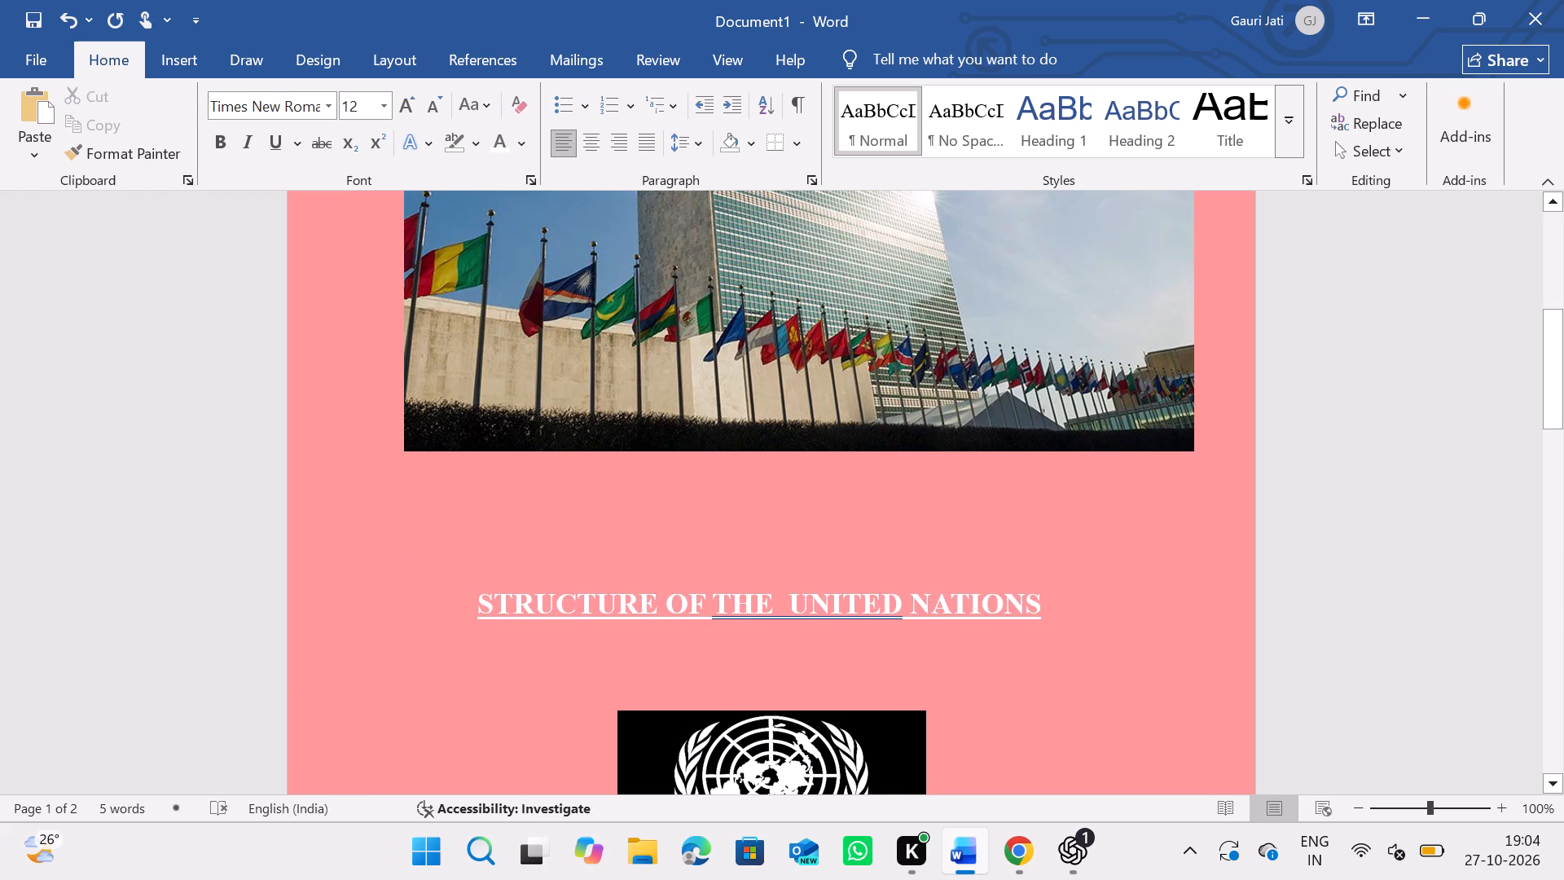
Set the page colour to black from the theme colours.
scroll(603, 561, "down", 1)
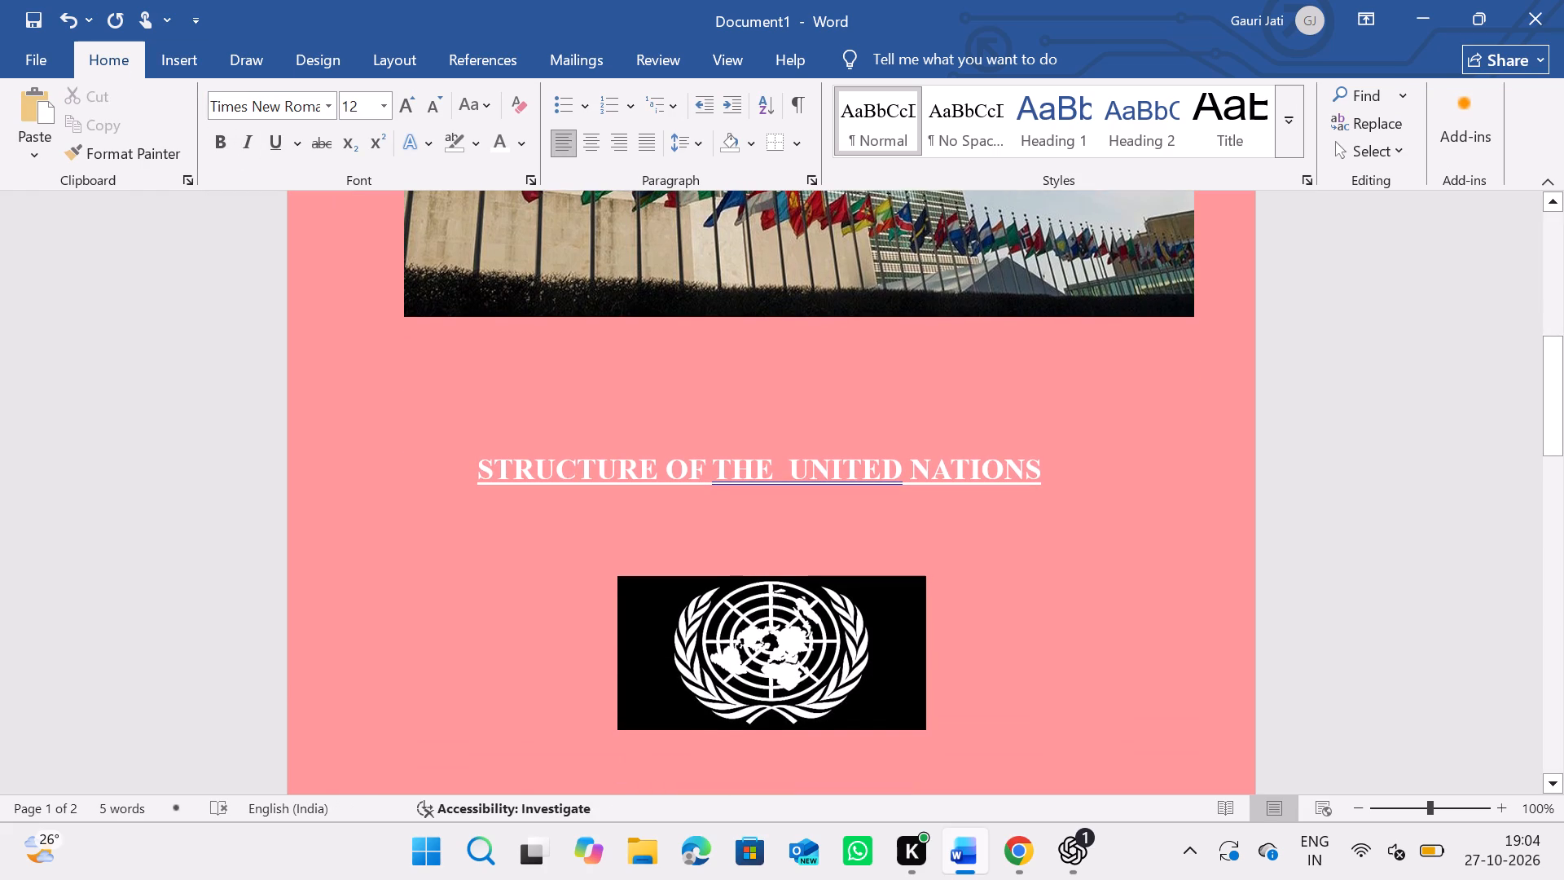
left_click(173, 70)
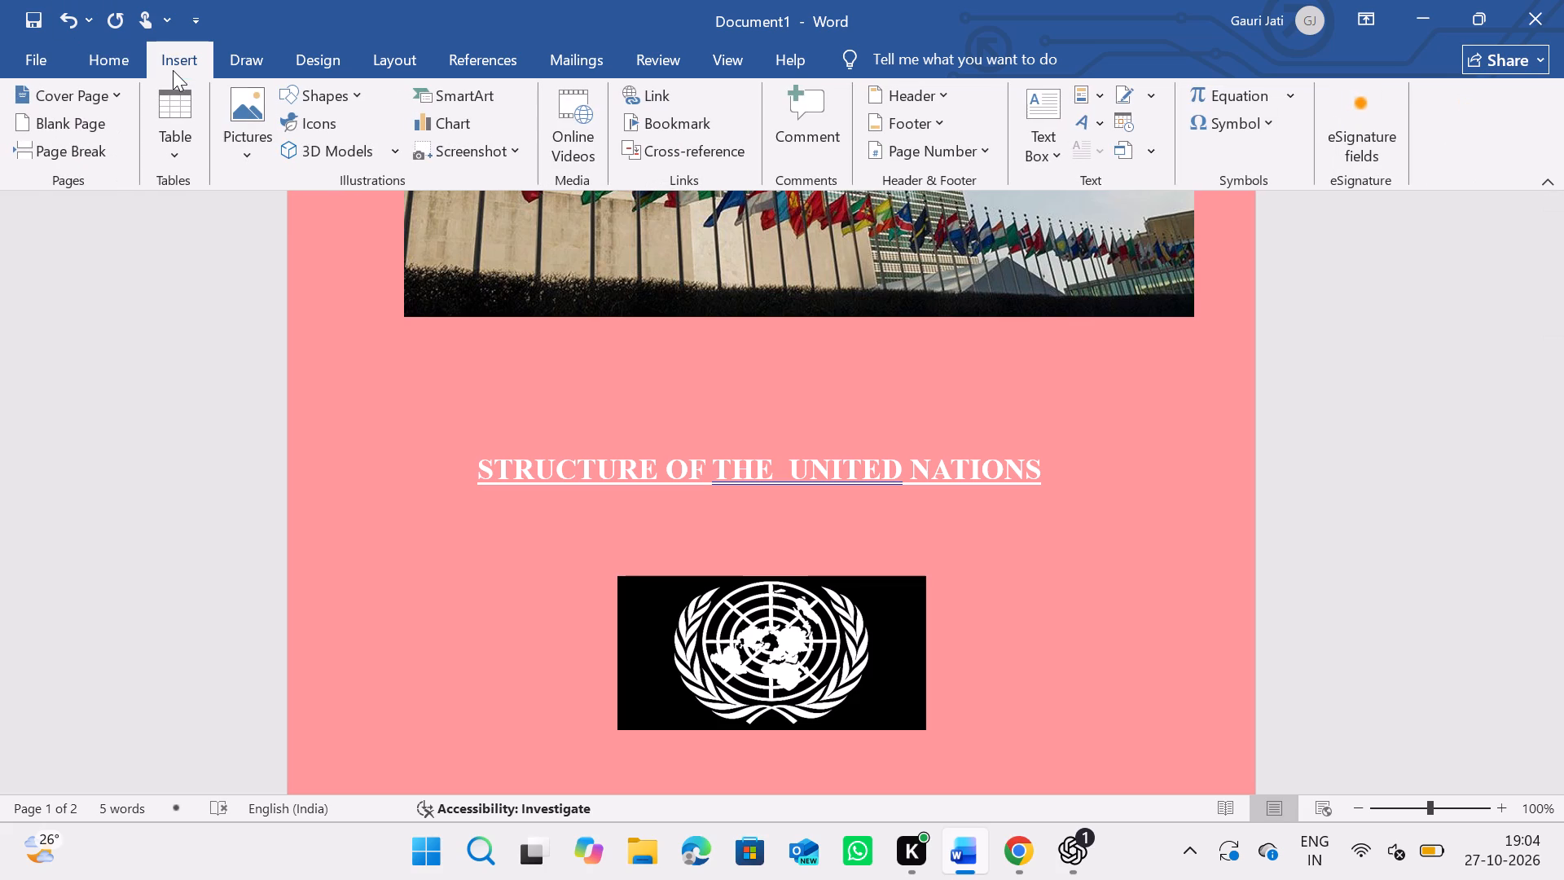
left_click(261, 62)
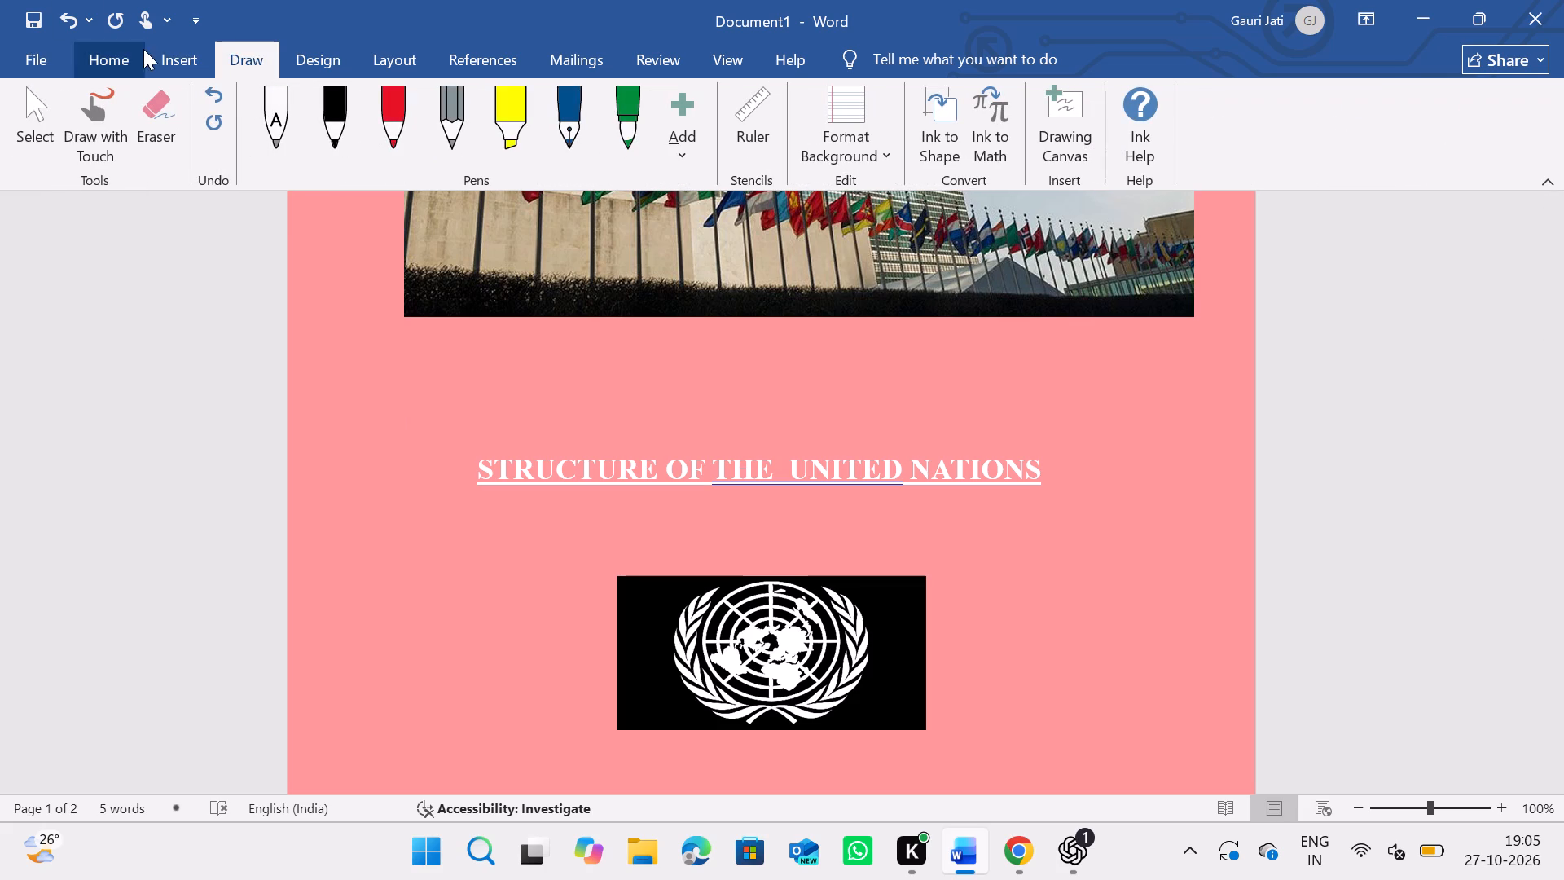
left_click(162, 59)
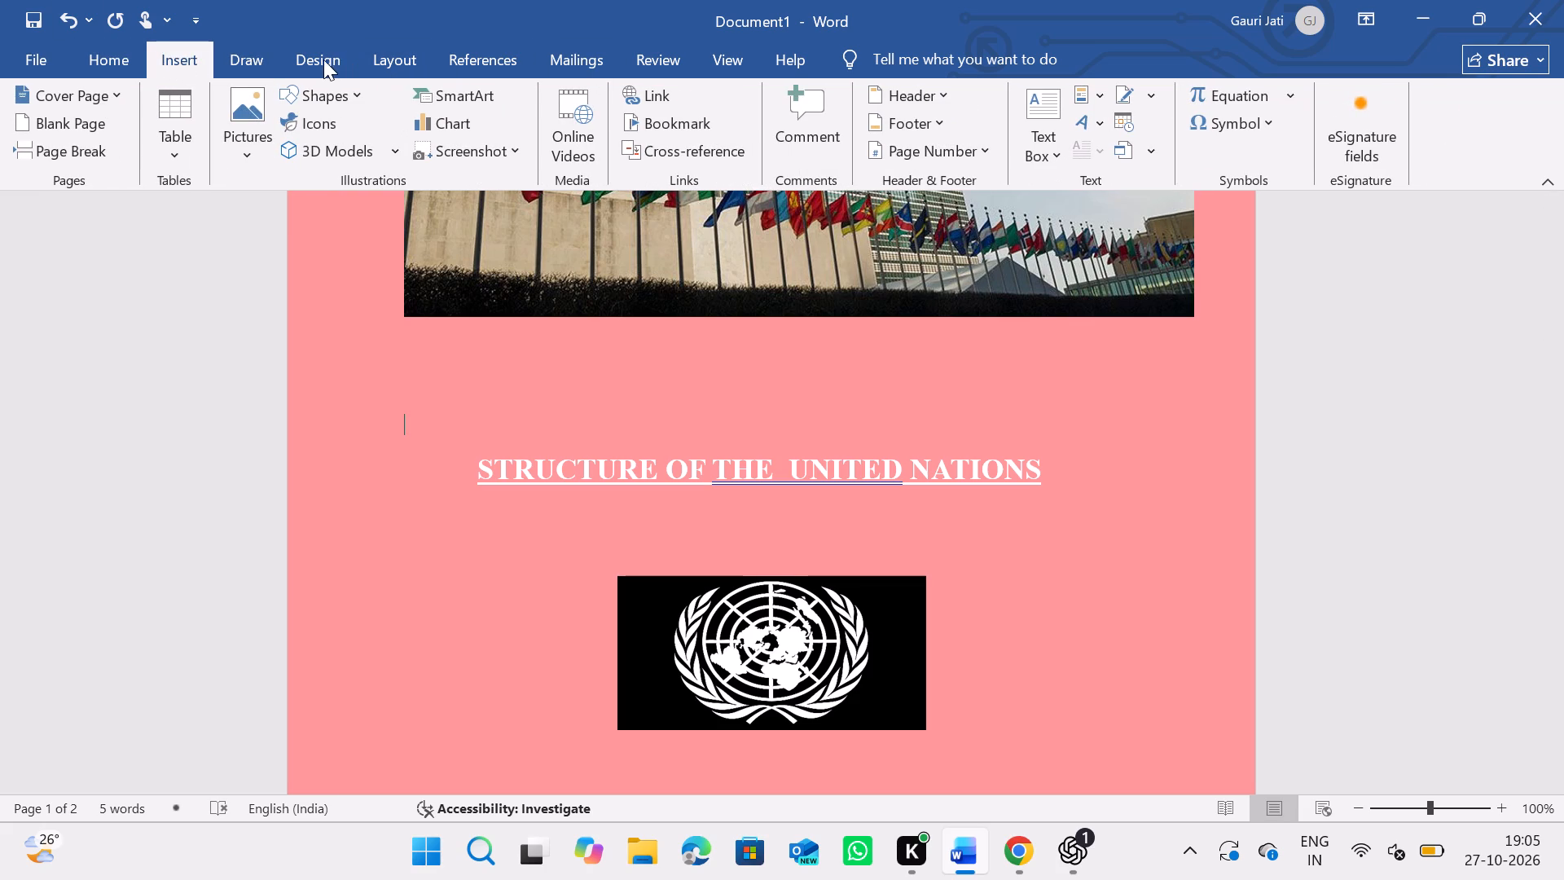
left_click(327, 59)
left_click(1363, 121)
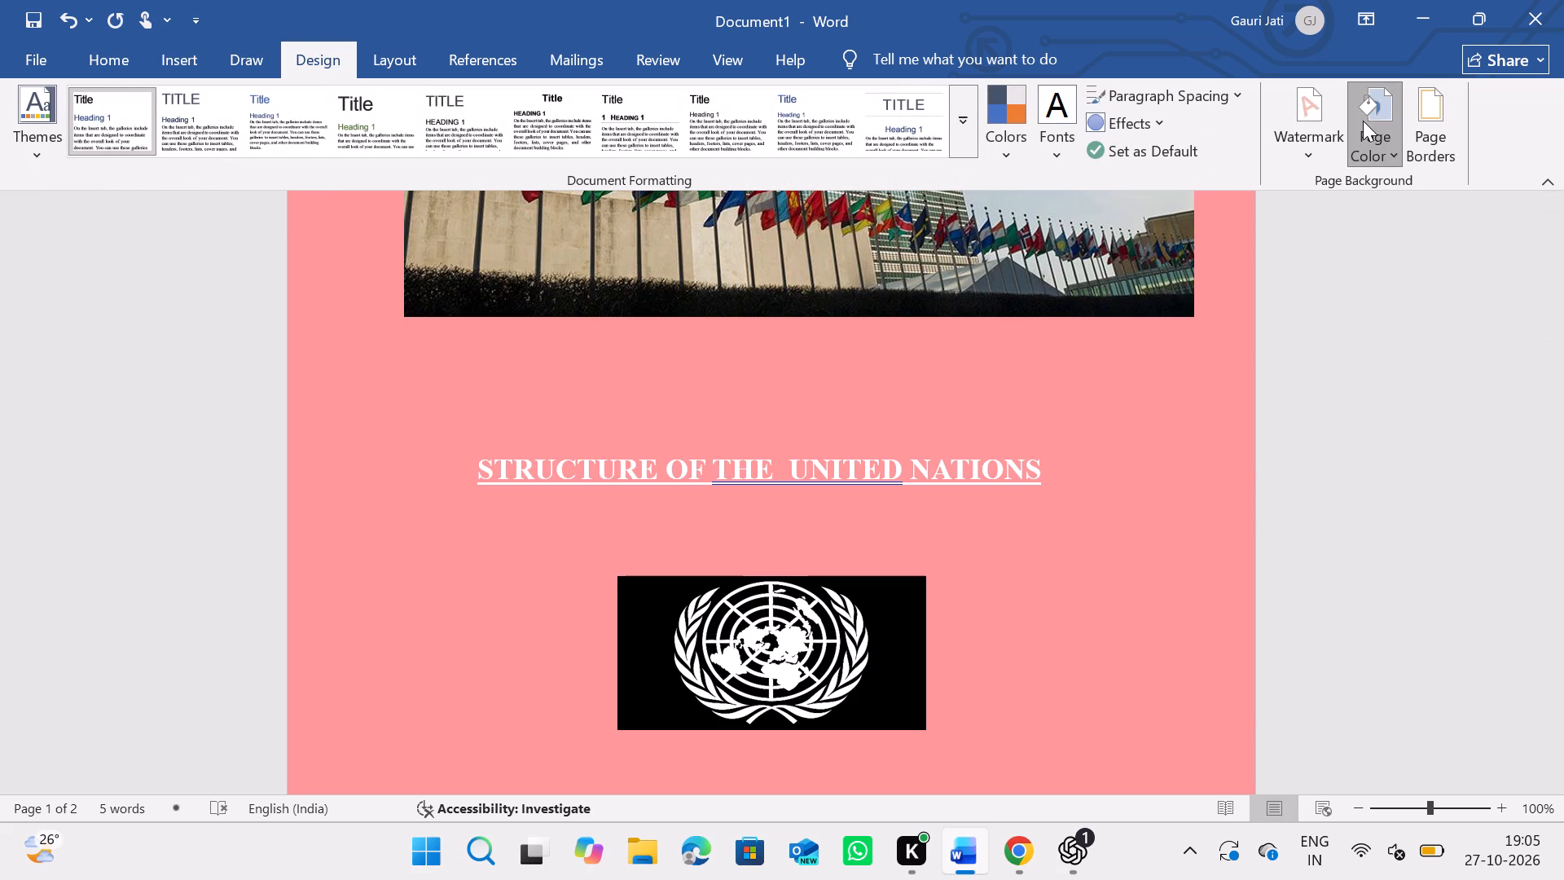
left_click(1260, 262)
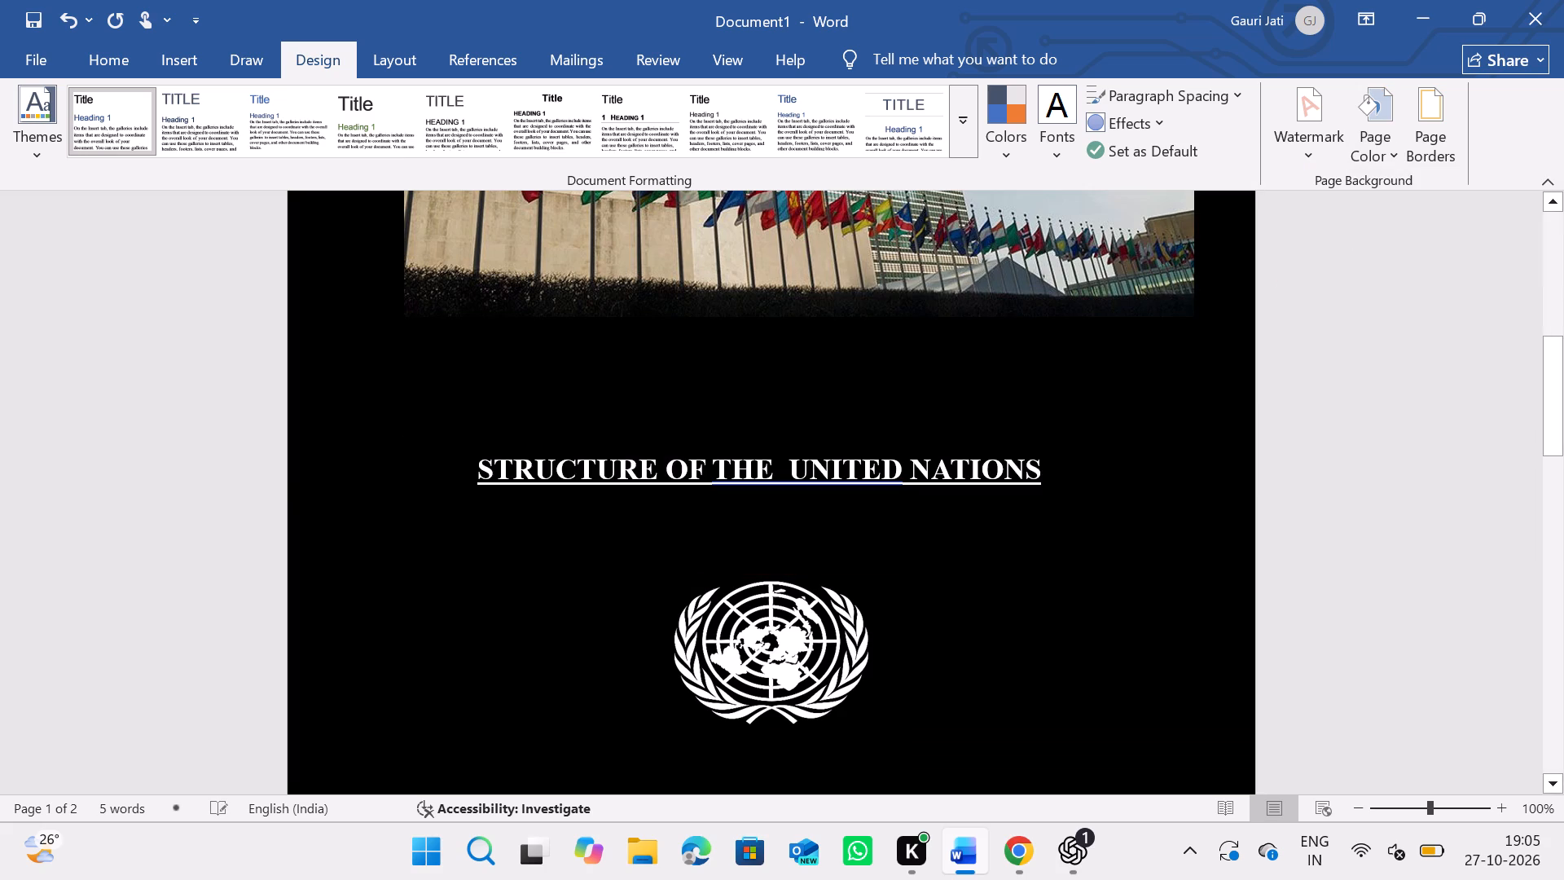
Paste the copied heading "Introduction" at the top of the second page.
left_click(1096, 498)
scroll(1096, 498, "down", 4)
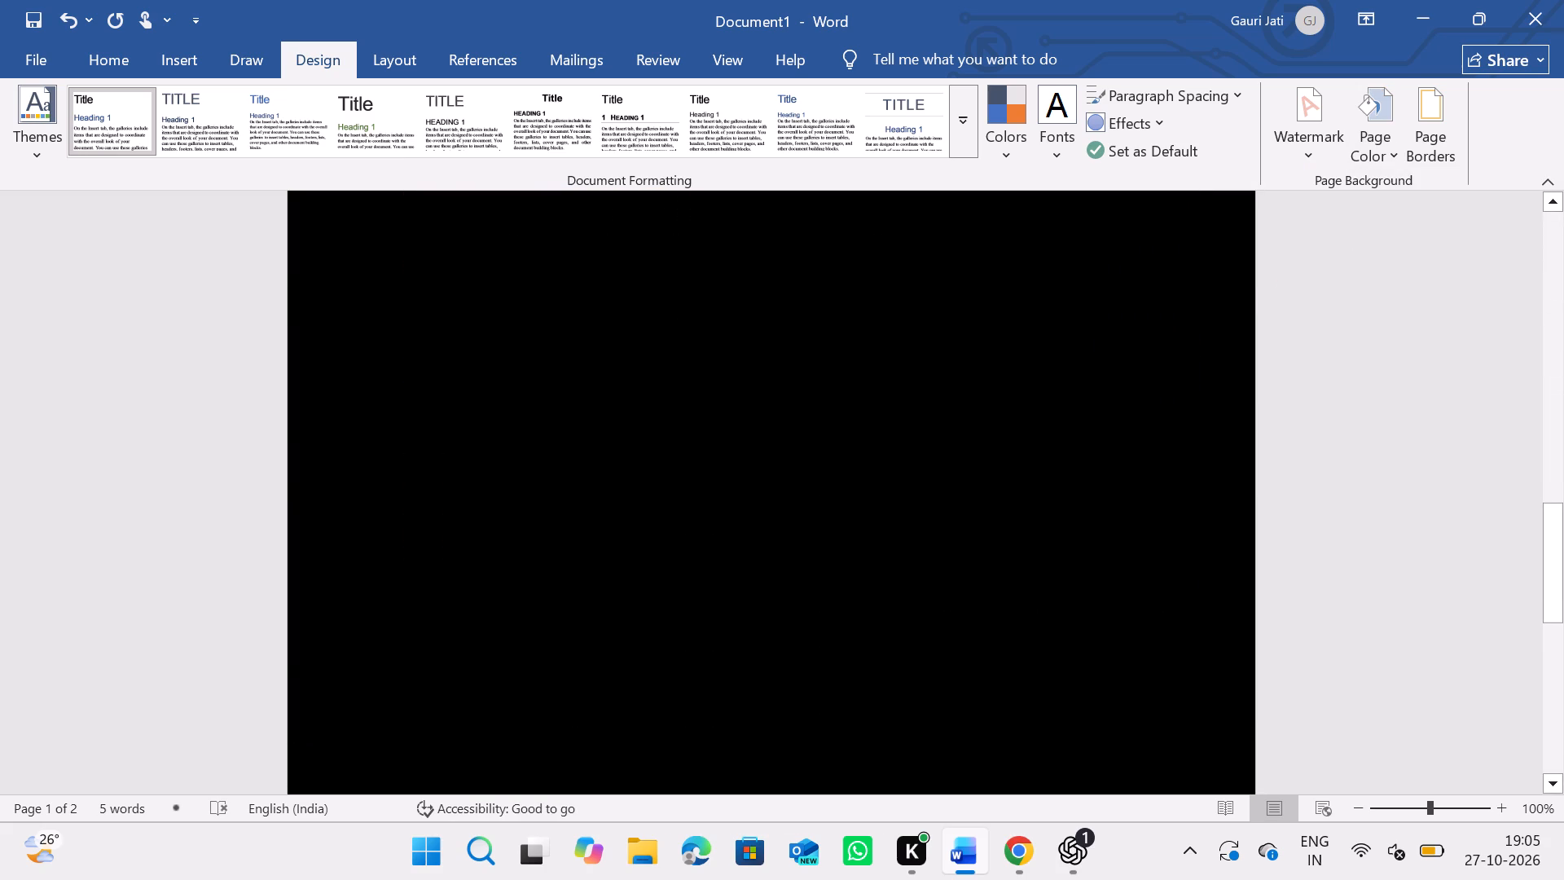
scroll(876, 451, "up", 1)
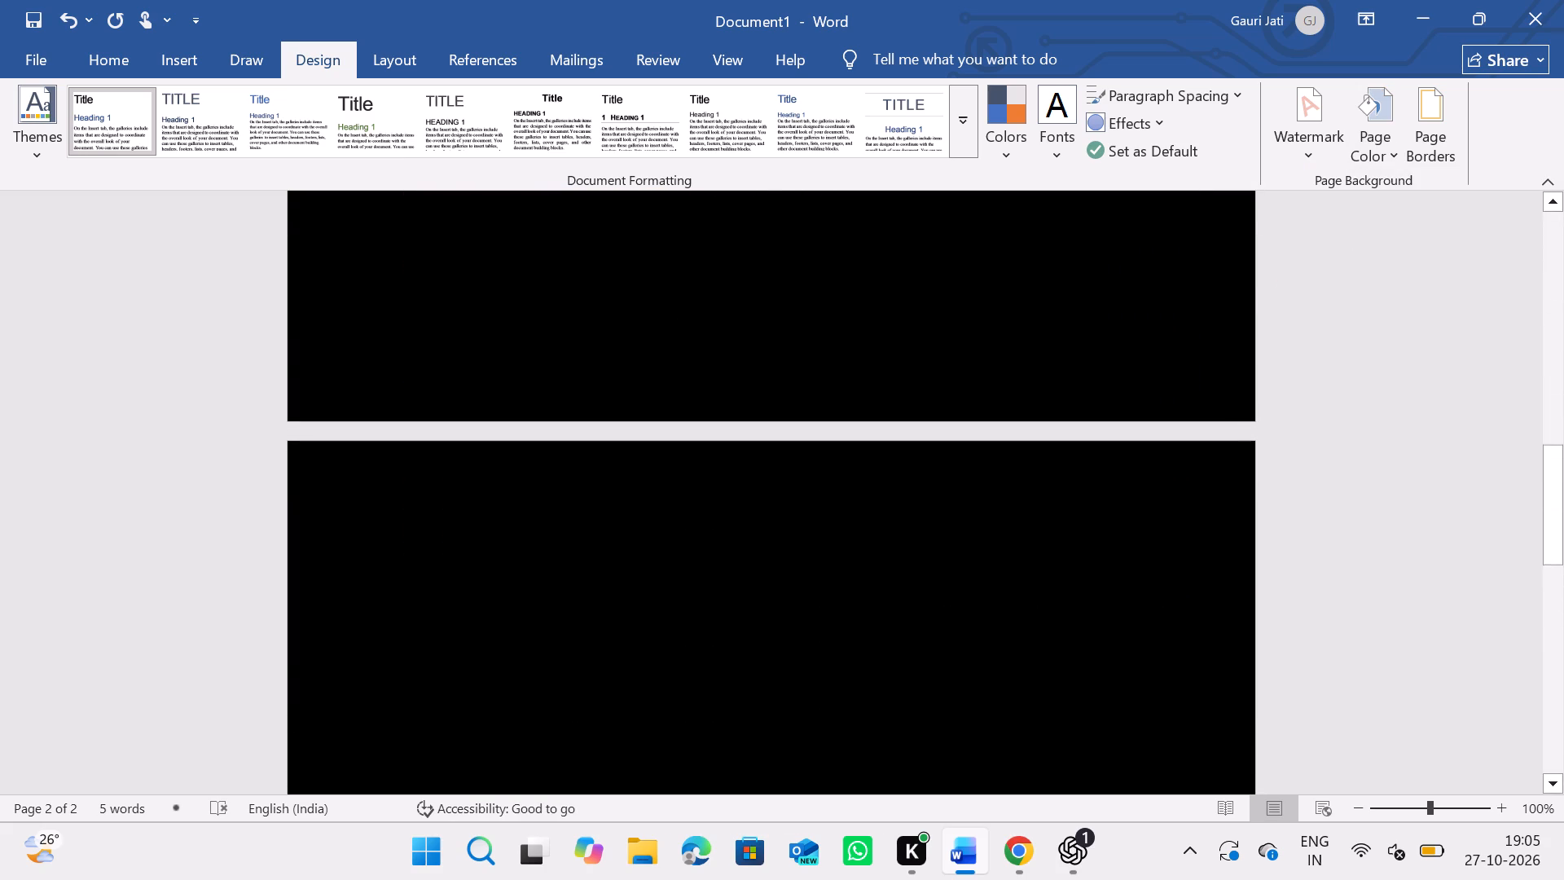
left_click(650, 482)
key("ctrl+v")
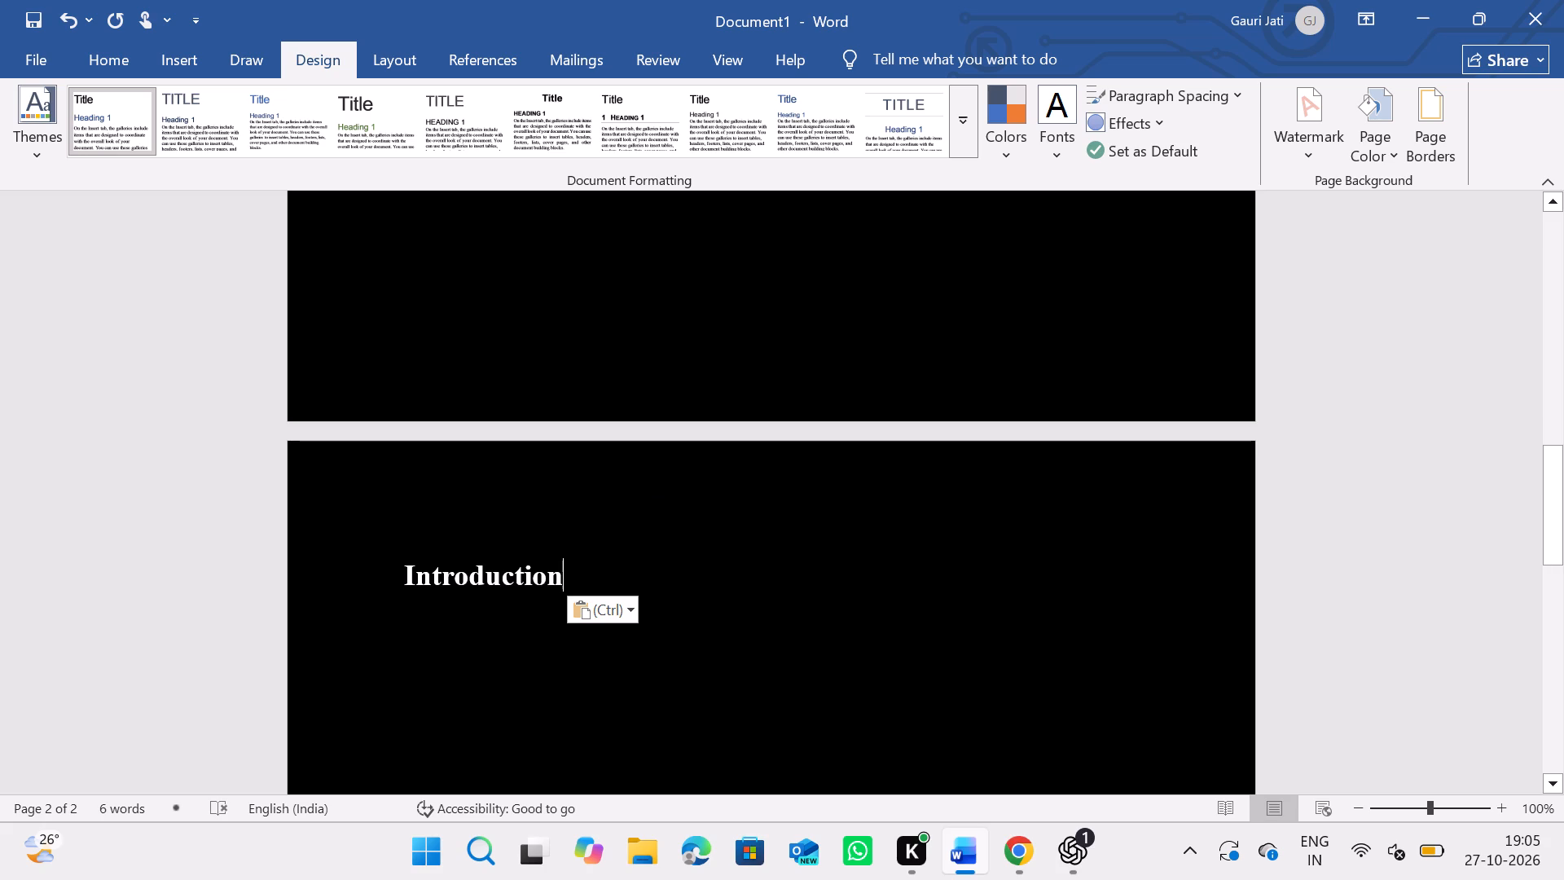
Rewrite the second-page heading in capitals as "INTRODUCTION".
key("BackSpace")
key("BackSpace")
key("BackSpace")
key("BackSpace")
key("BackSpace")
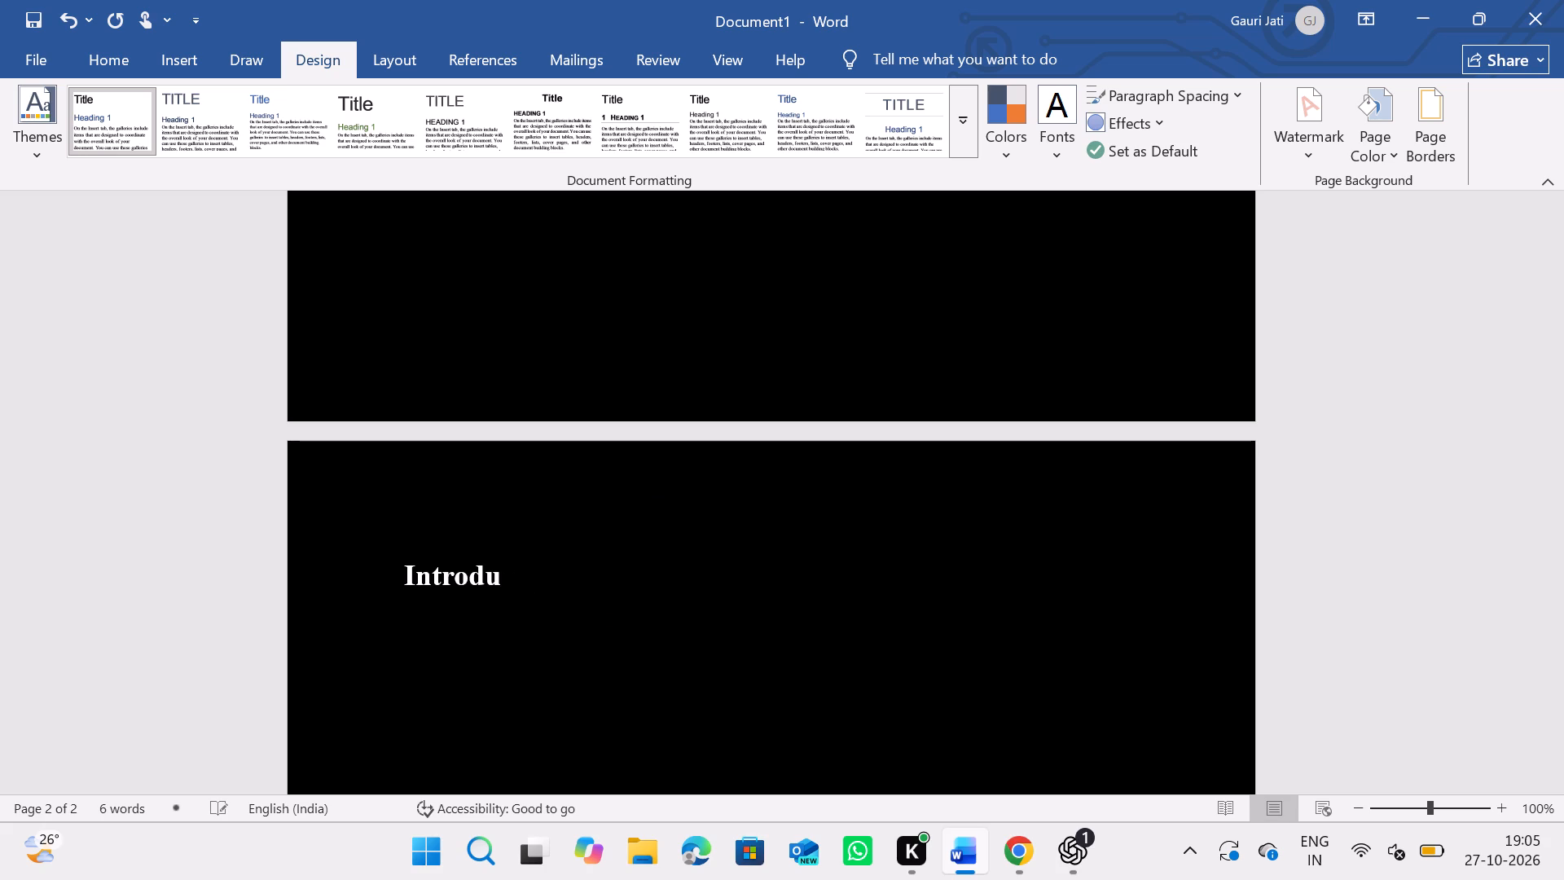
key("BackSpace")
key("BackSpace")
key("BackSpace")
key("BackSpace")
key("BackSpace")
key("BackSpace")
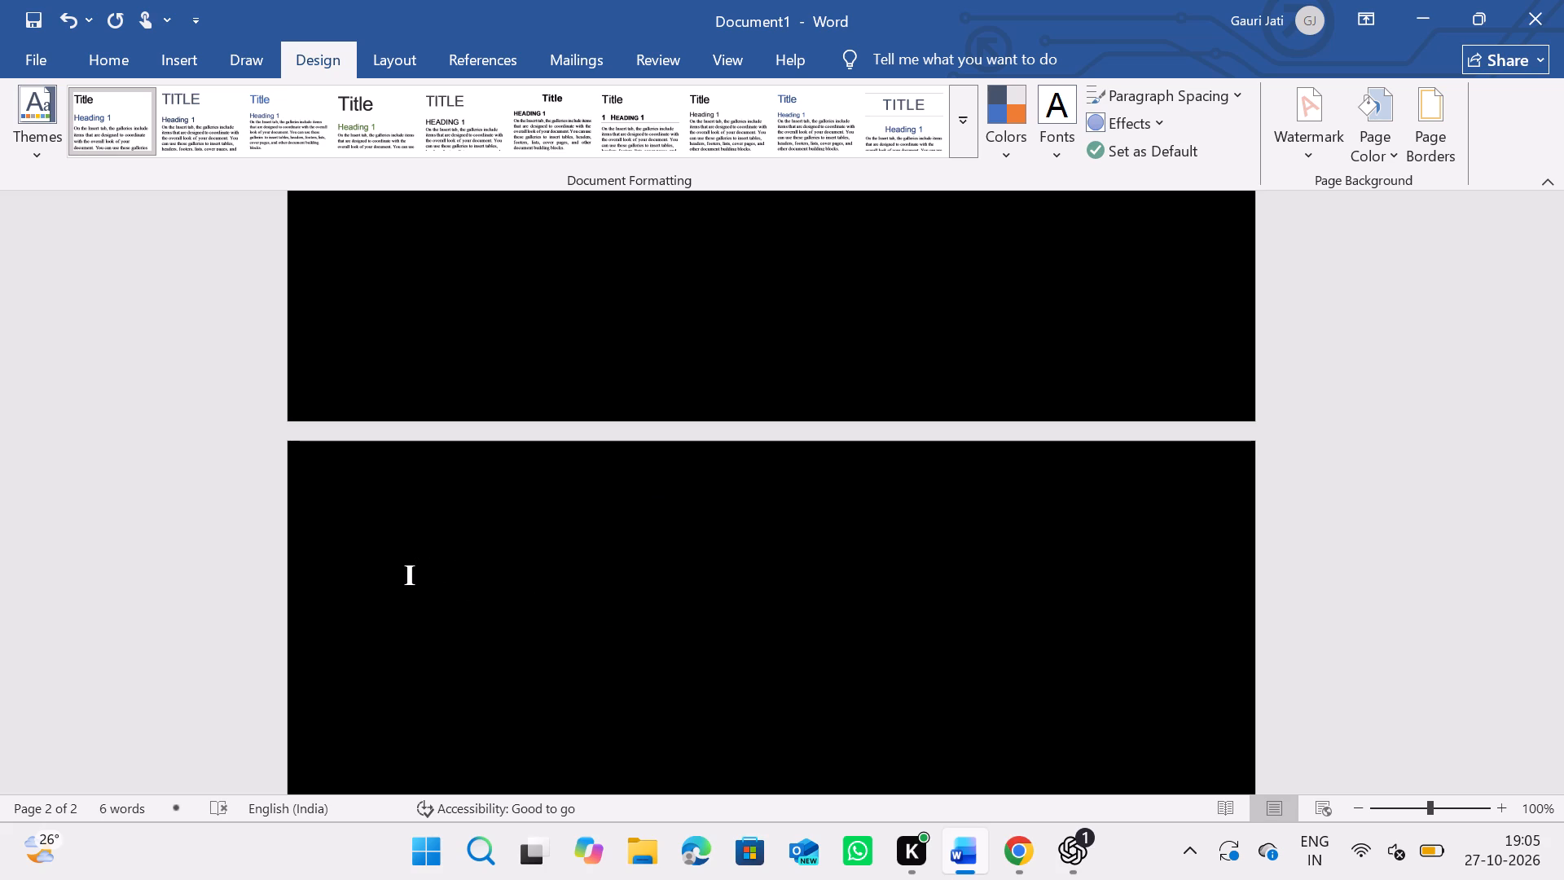
type("NT")
type("RO")
type("DUCT")
type("ION")
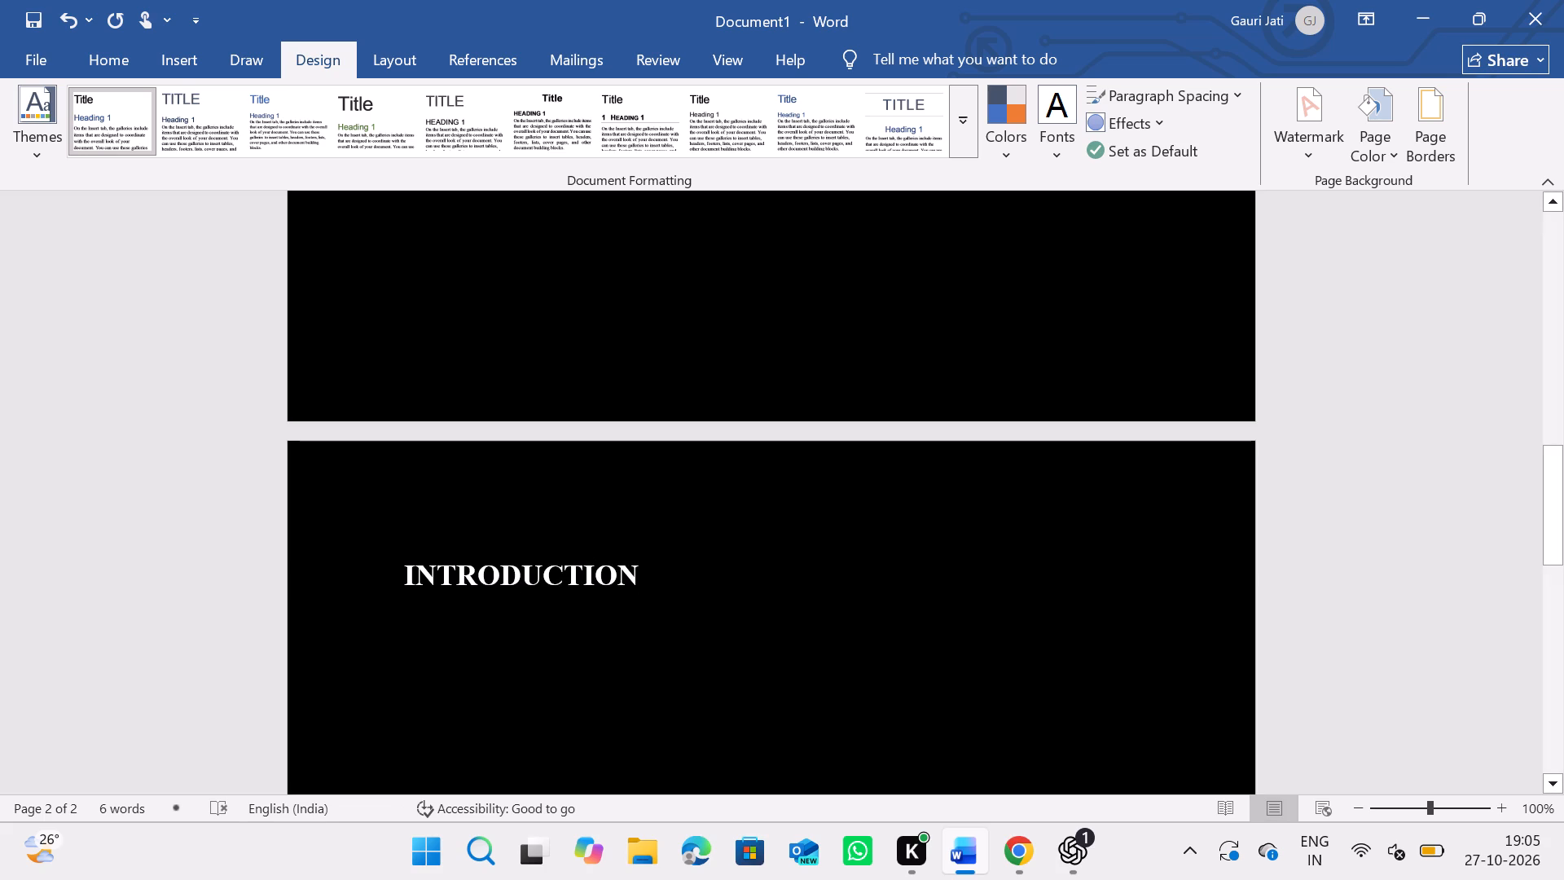
Shift the "INTRODUCTION" heading towards the middle of the line by inserting 25 spaces before it.
left_click(396, 570)
key("space")
key("space")
key("space")
key("space")
key("space")
key("space")
key("space")
key("space")
key("space")
key("space")
key("space")
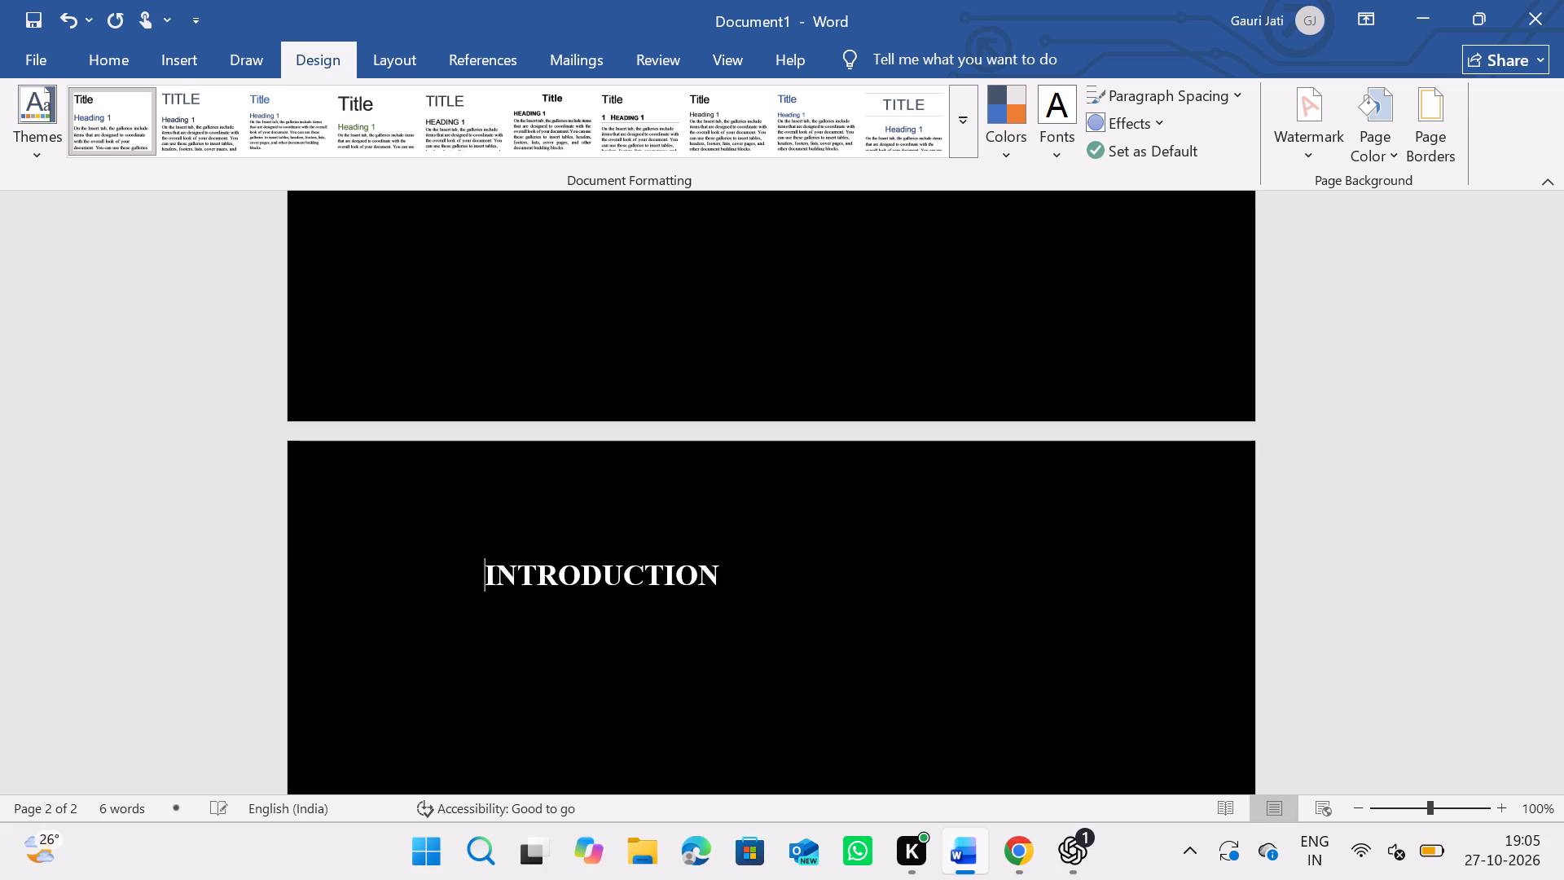
key("space")
key("space")
key("space")
key("space")
key("space")
key("space")
key("space")
key("space")
key("space")
key("space")
key("space")
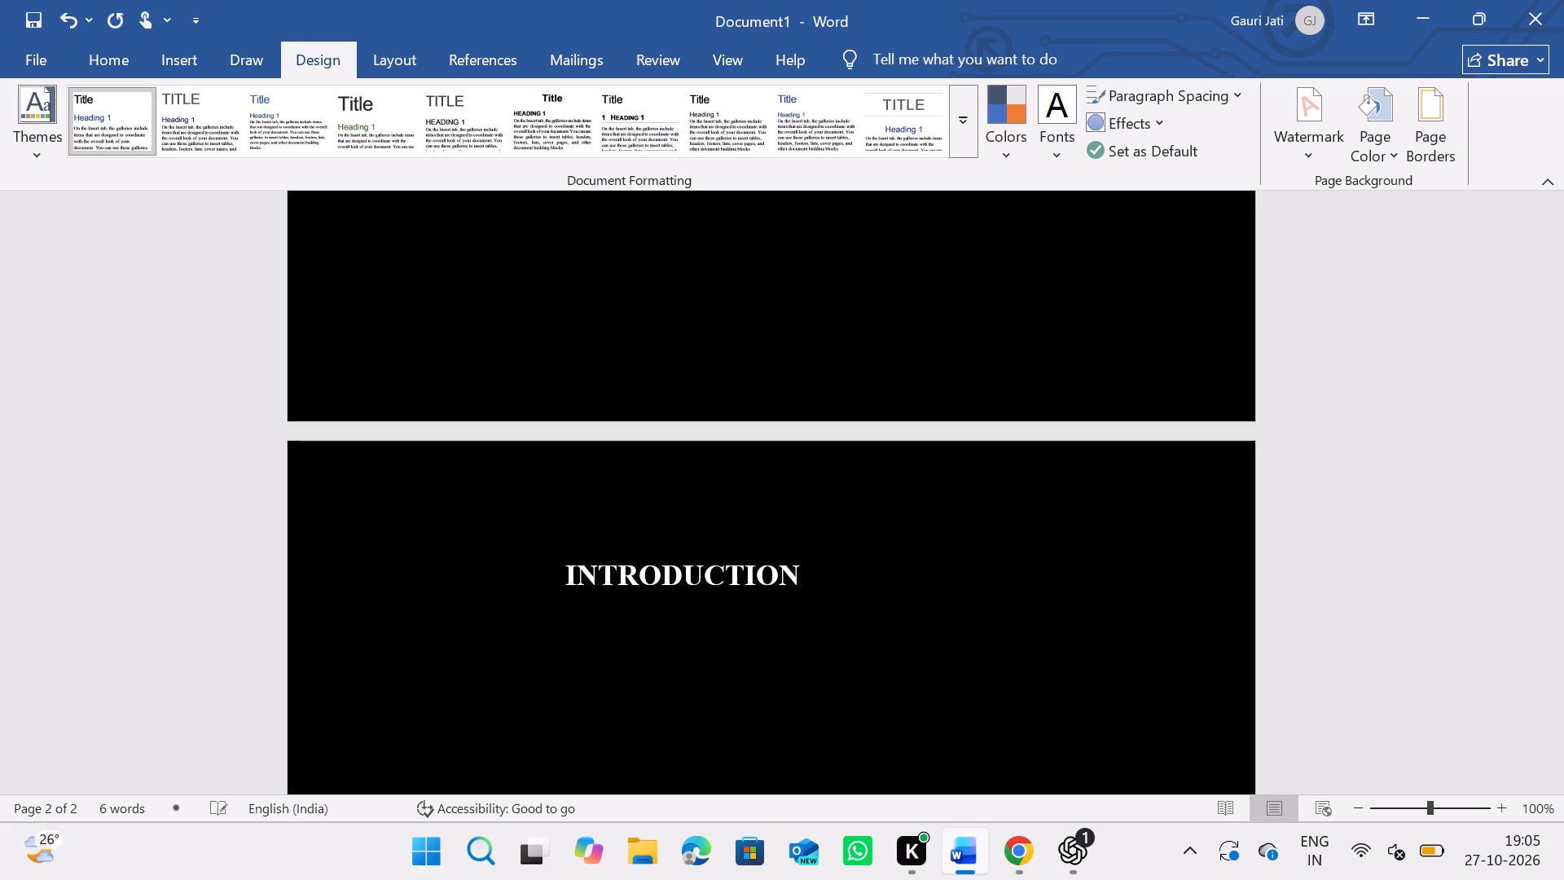
key("space")
key("space")
key("space")
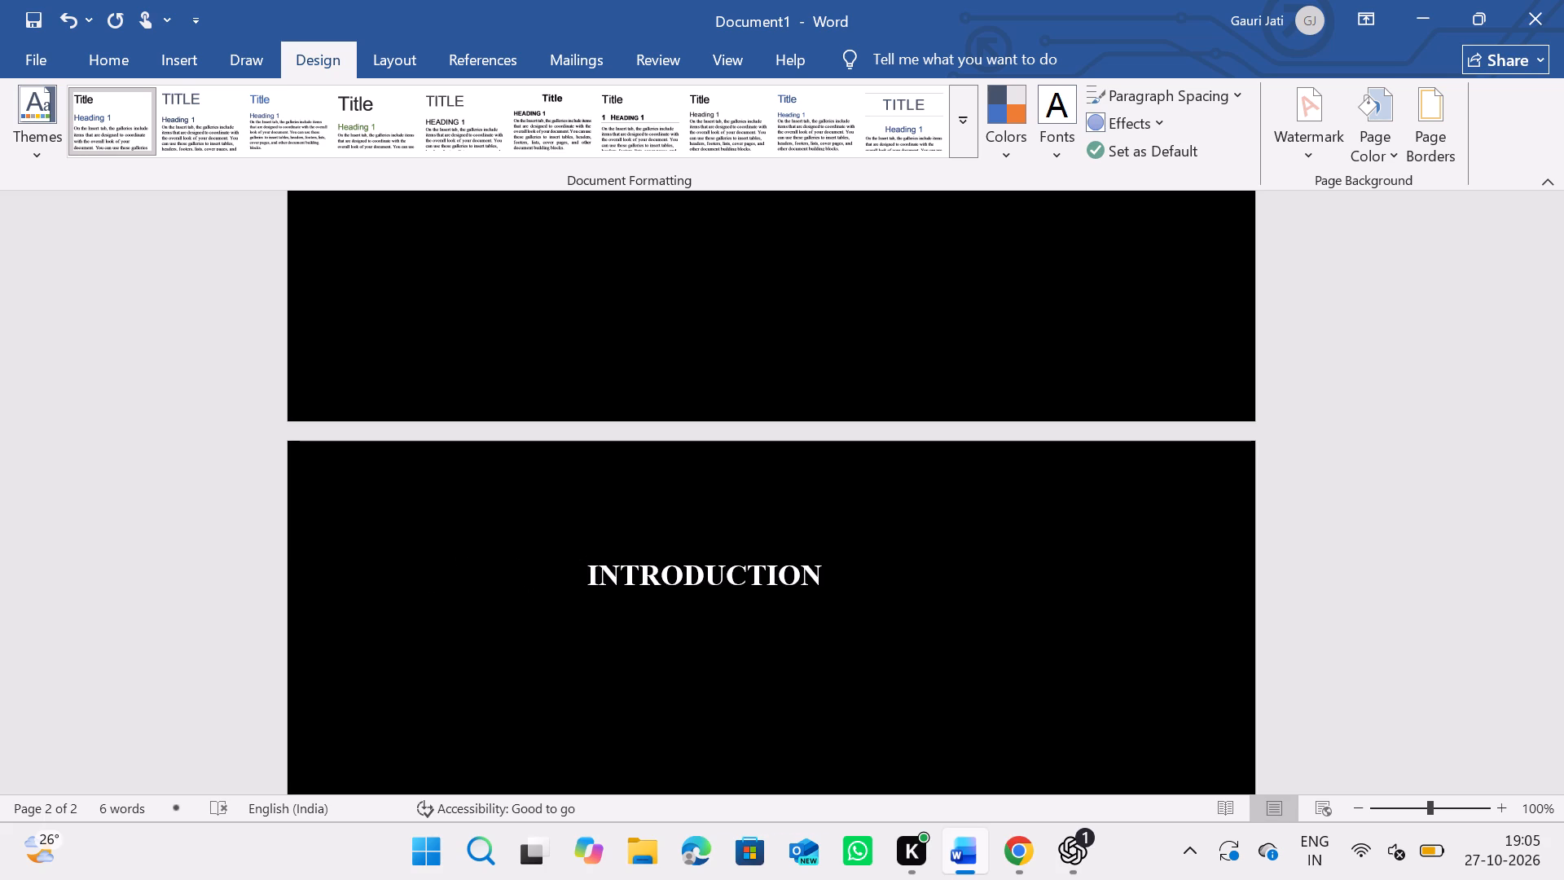
Set the font size of the "INTRODUCTION" heading to 28.
left_click_drag(591, 584, 776, 585)
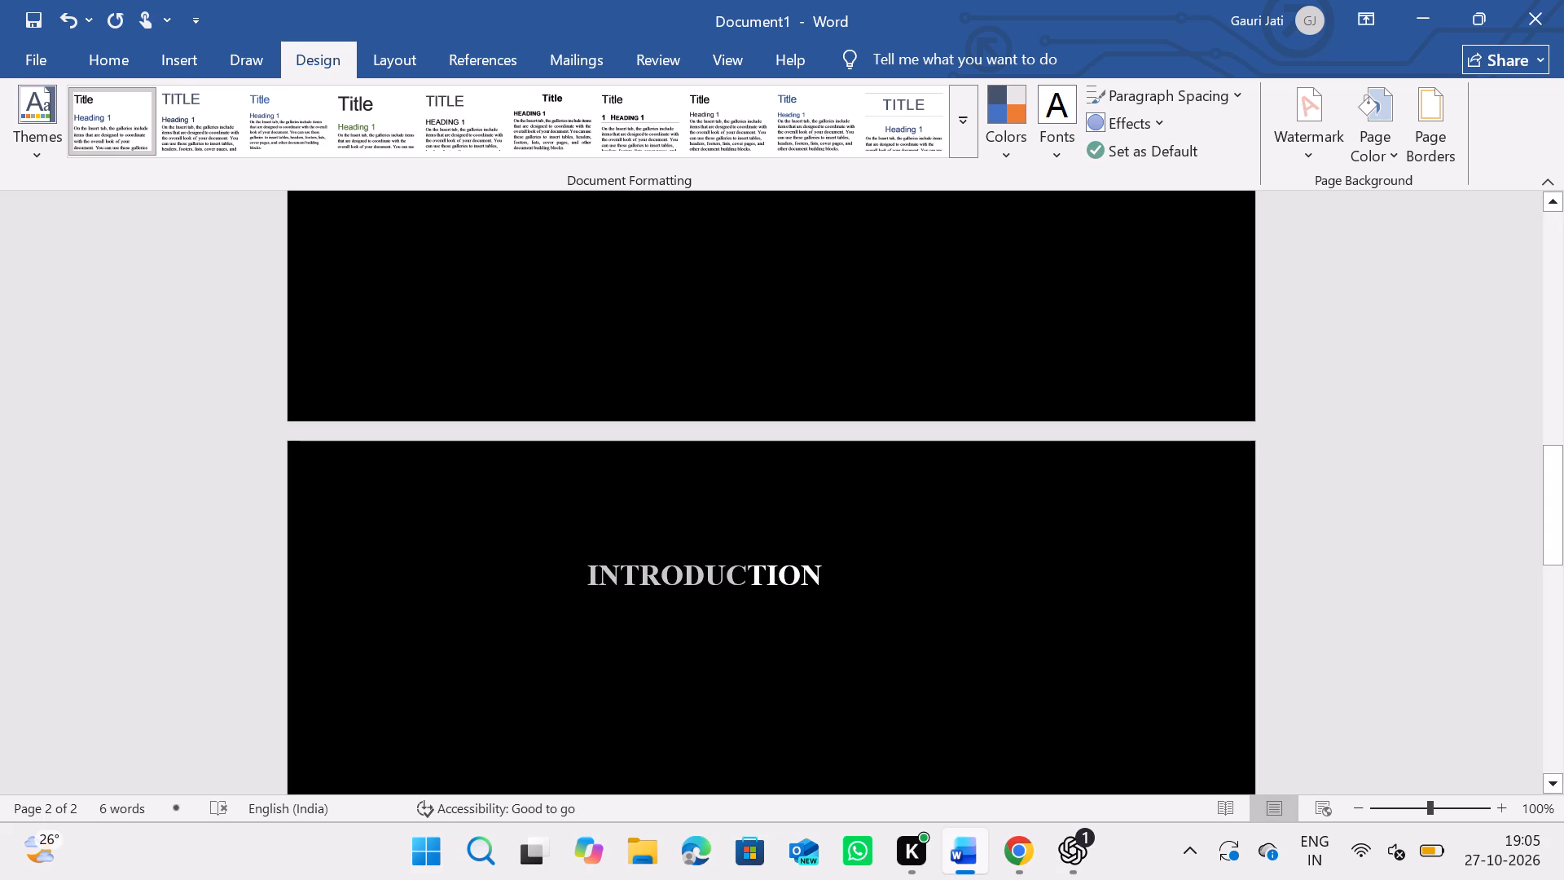
left_click_drag(776, 585, 846, 598)
left_click(102, 66)
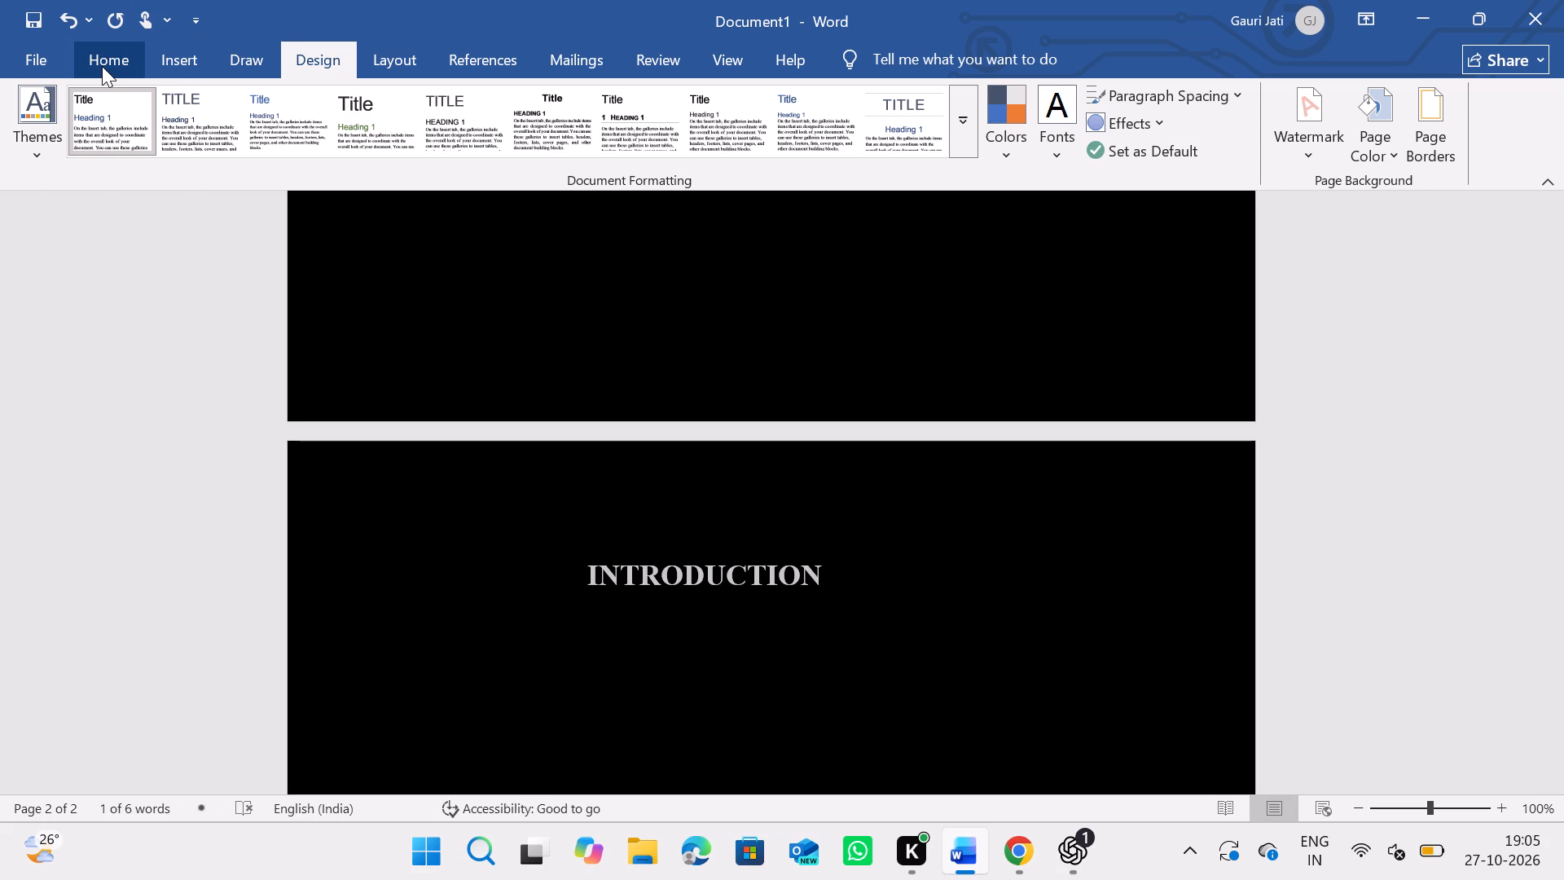
left_click(384, 100)
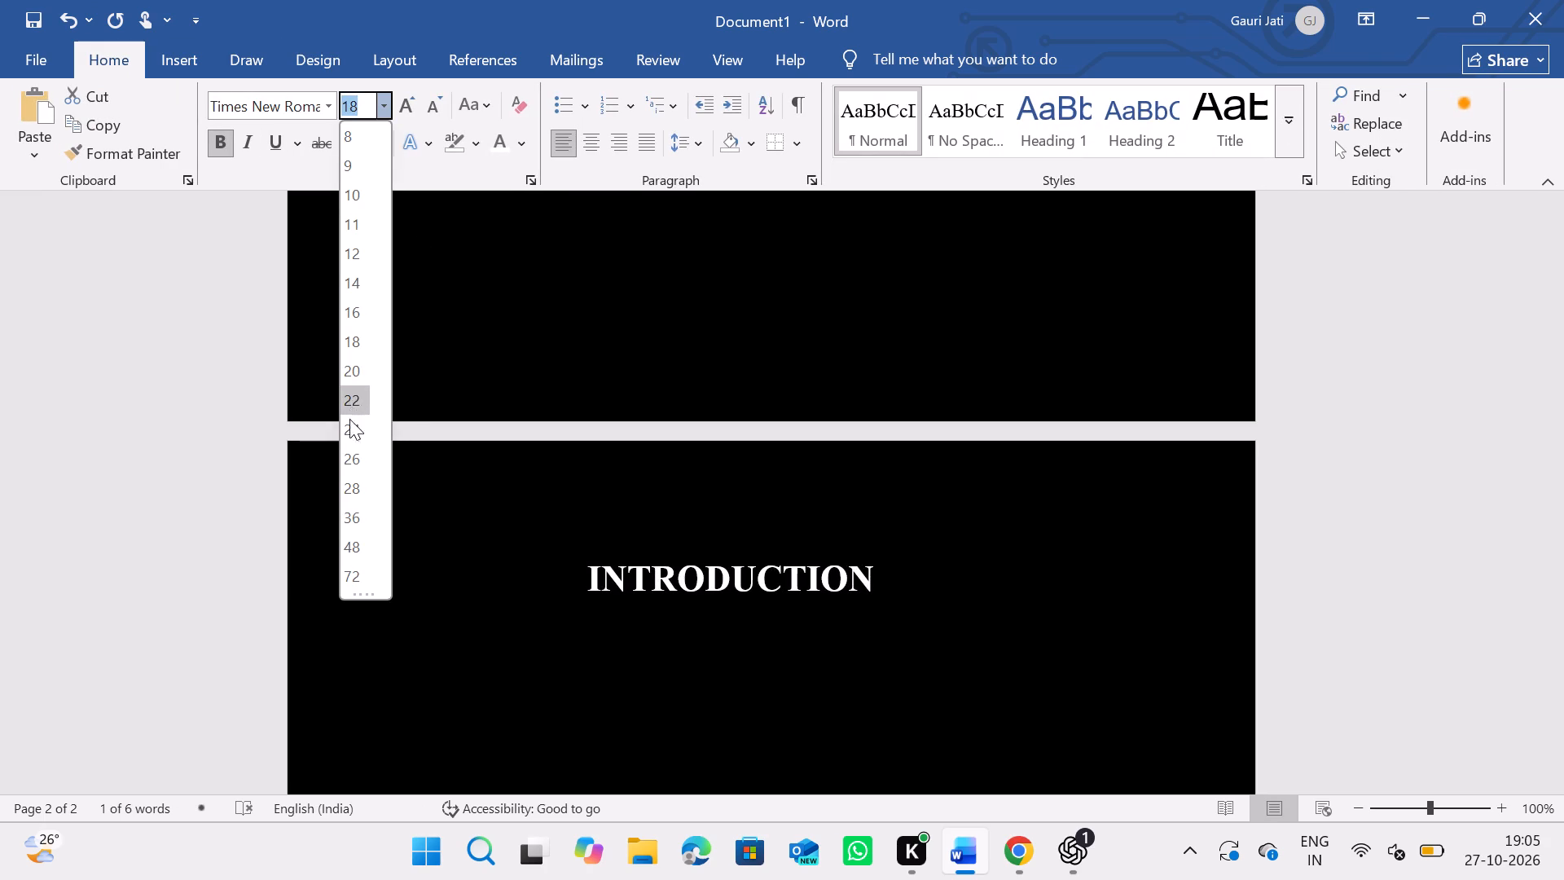
left_click(351, 478)
left_click(1016, 589)
Remove two of the spaces before the "INTRODUCTION" heading and compare its position with the cover title.
scroll(1016, 589, "down", 1)
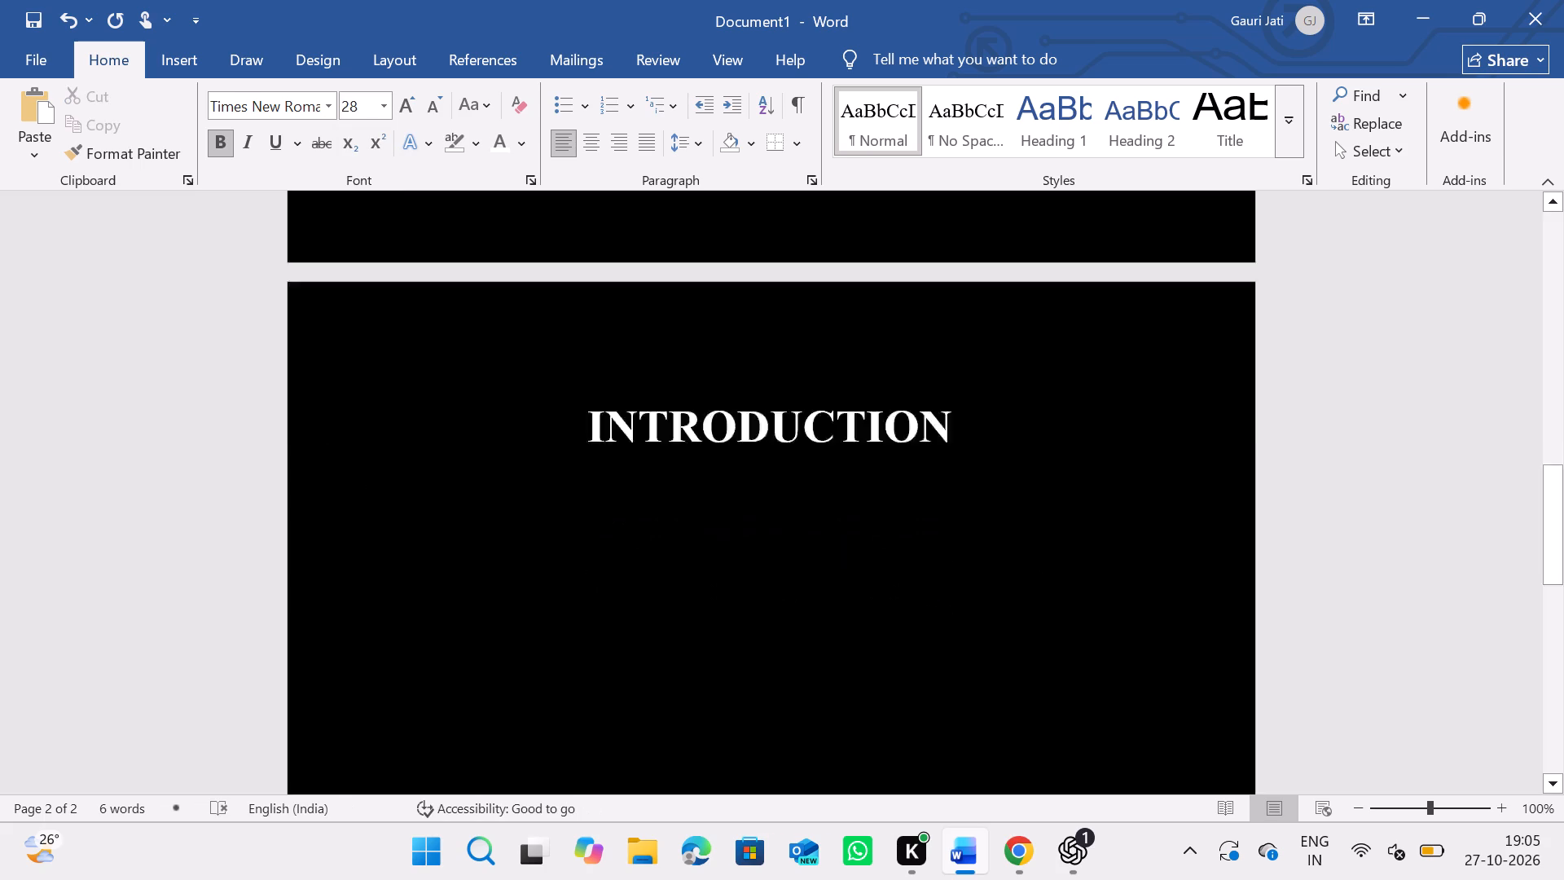
scroll(1016, 589, "down", 1)
scroll(1016, 589, "up", 1)
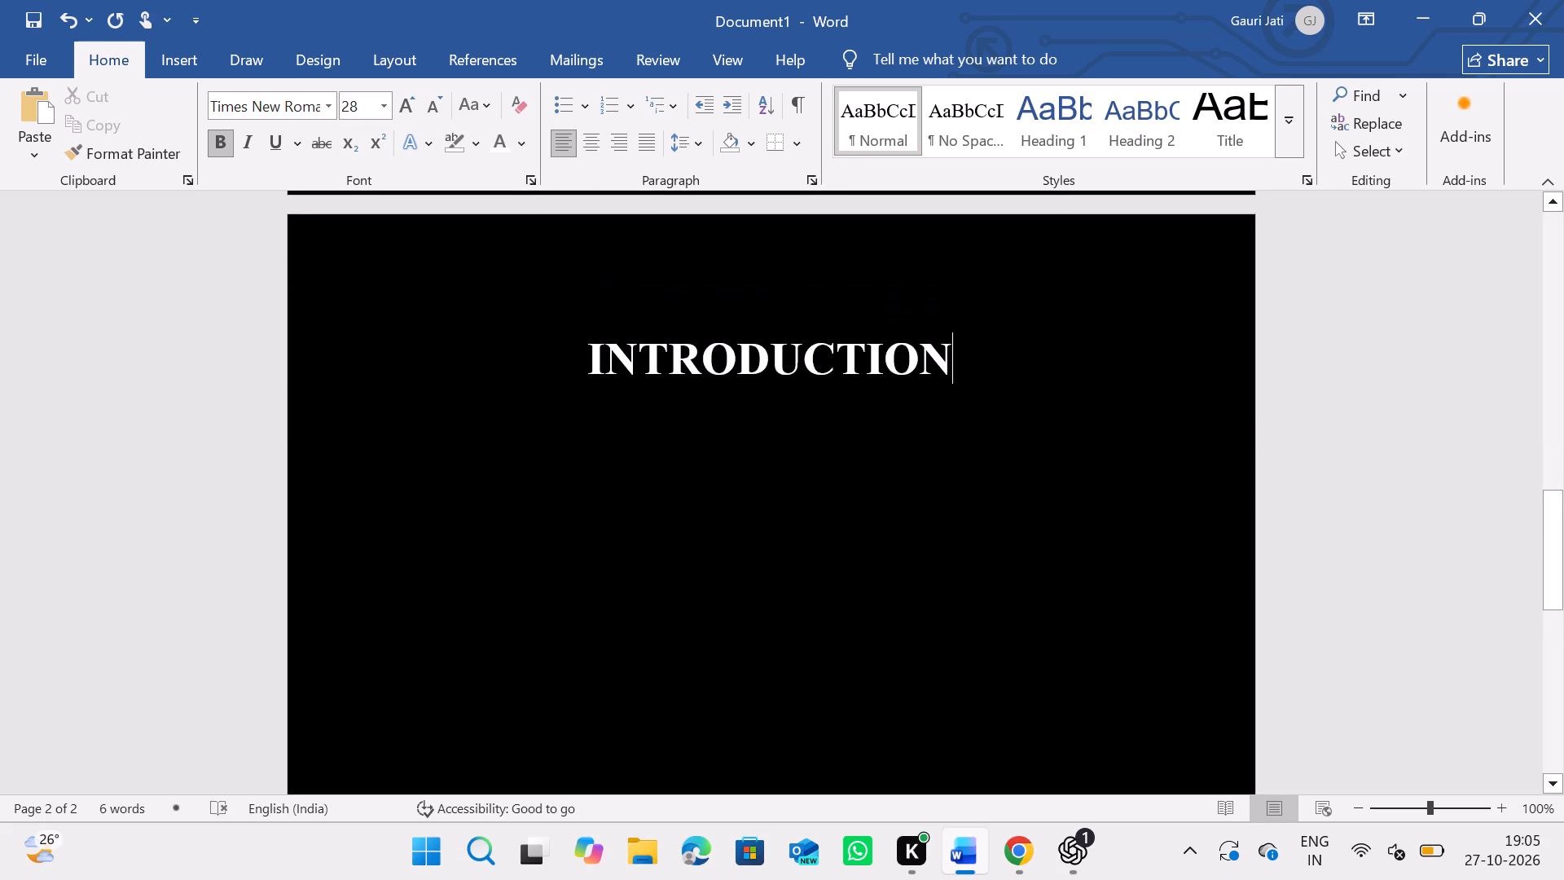
left_click(581, 366)
key("BackSpace")
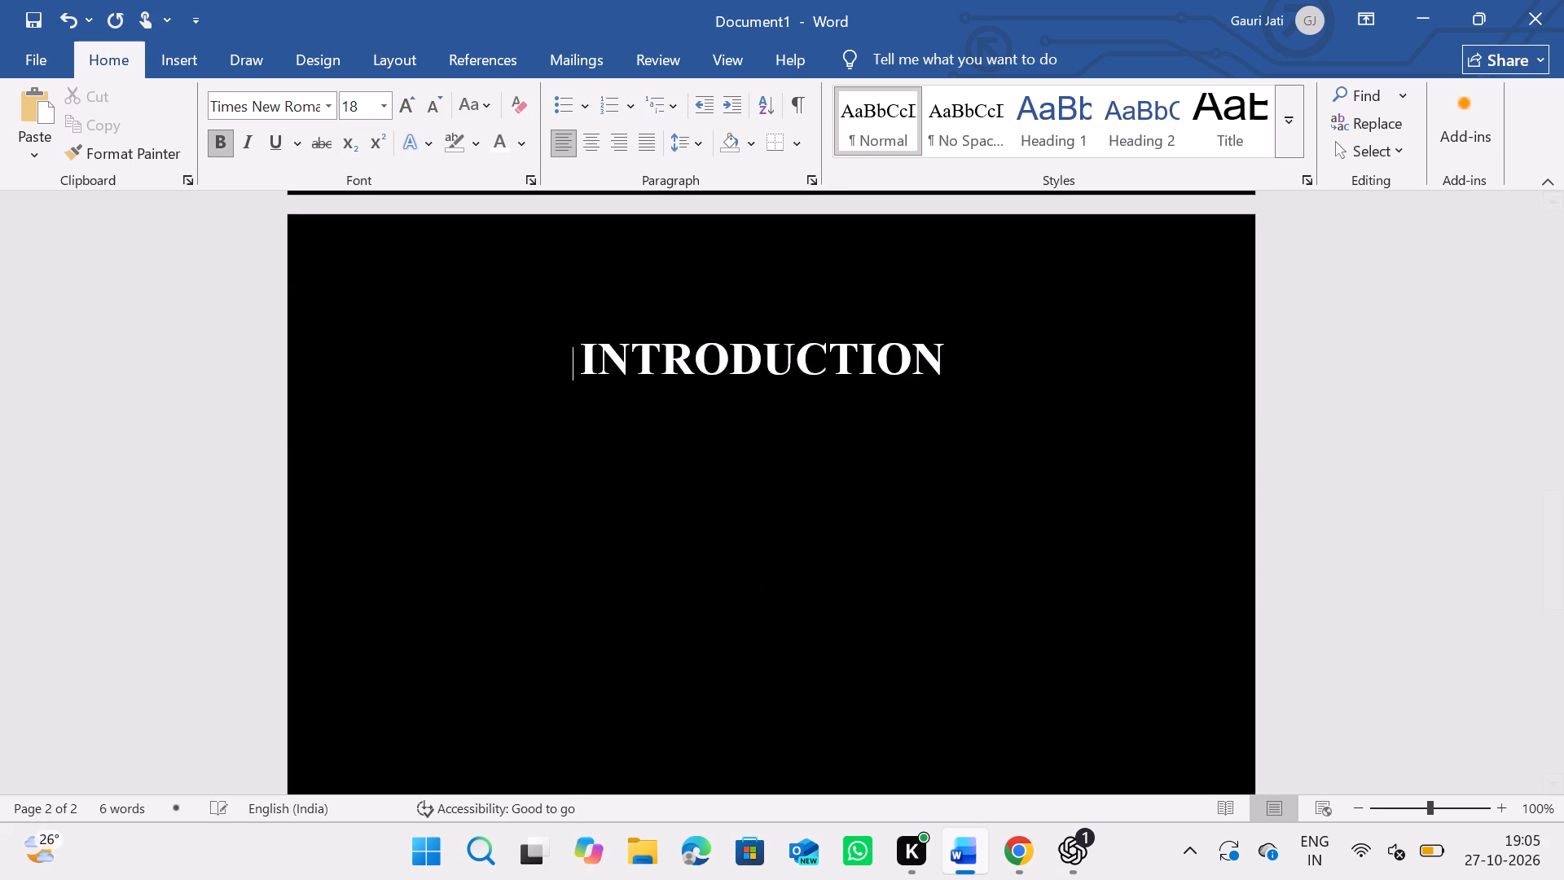
key("BackSpace")
scroll(814, 492, "up", 1)
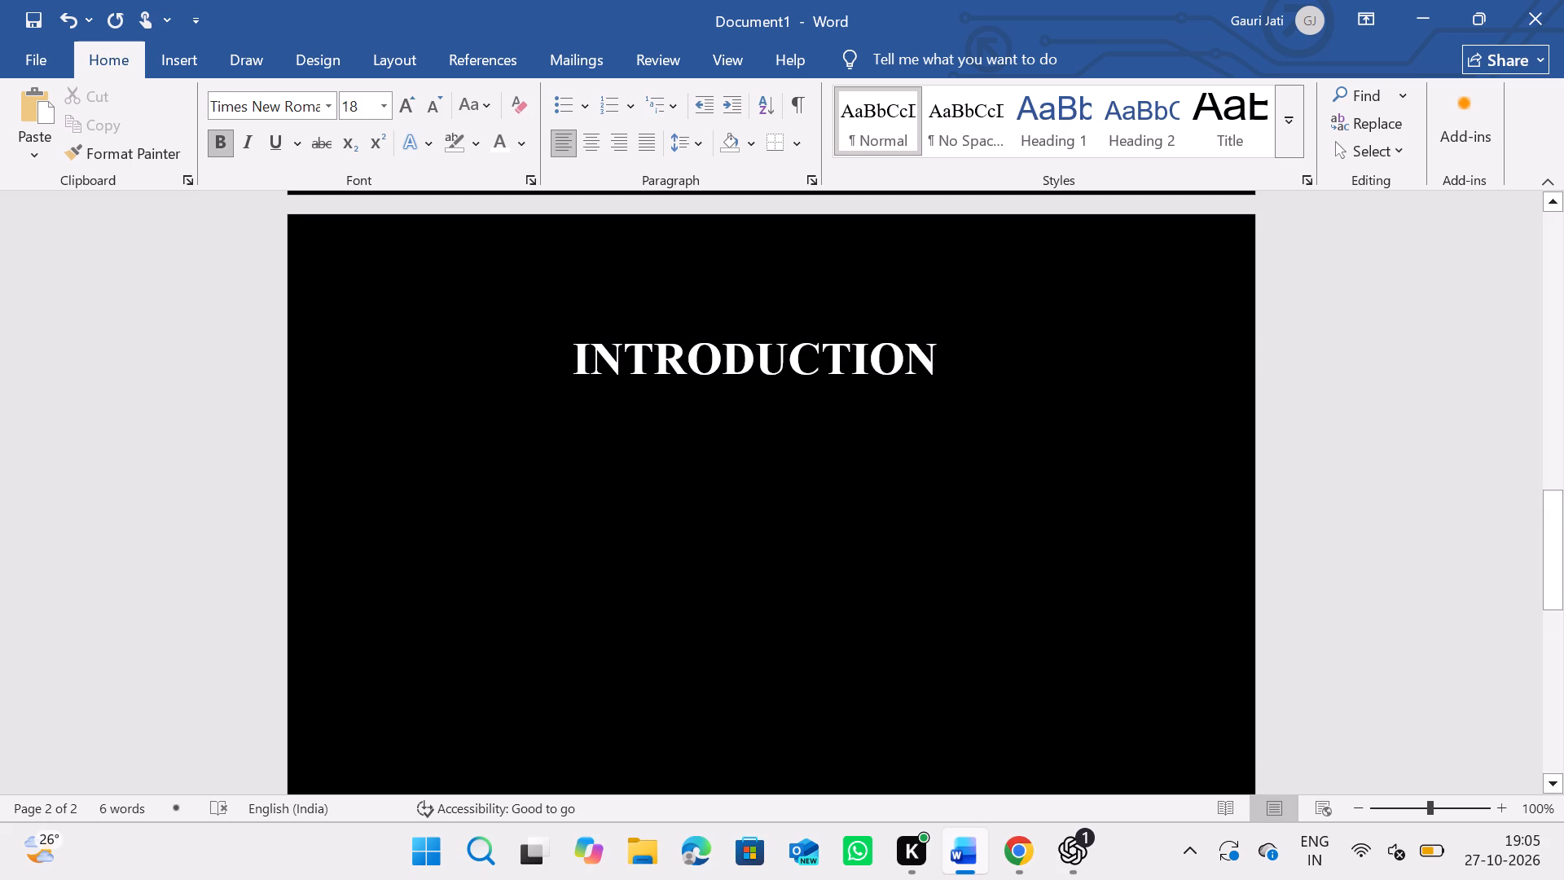
scroll(814, 492, "up", 3)
scroll(814, 492, "down", 2)
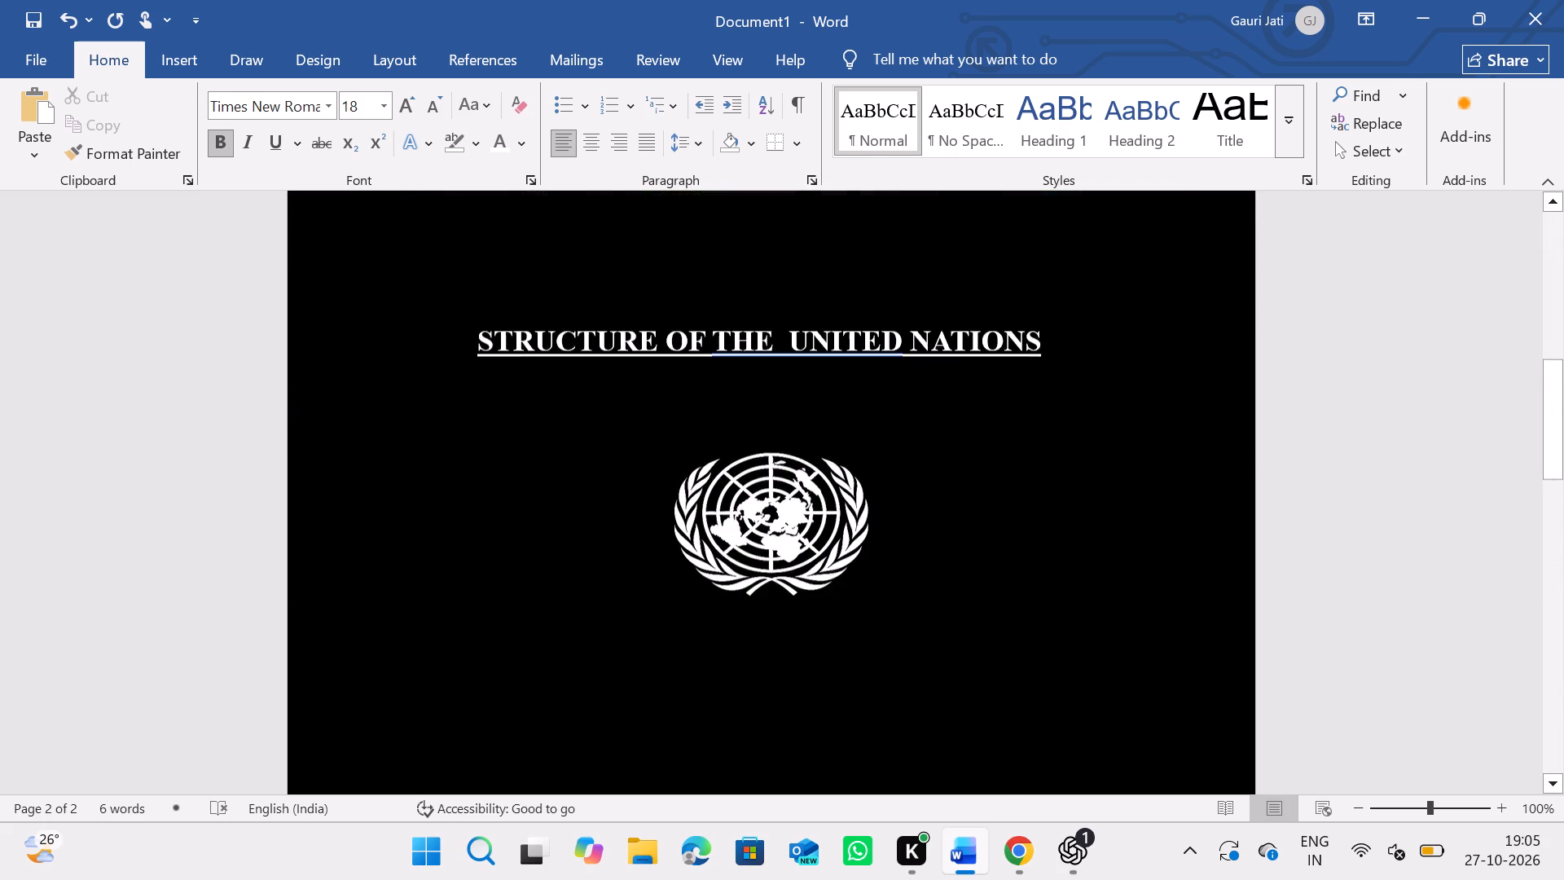
scroll(814, 492, "down", 5)
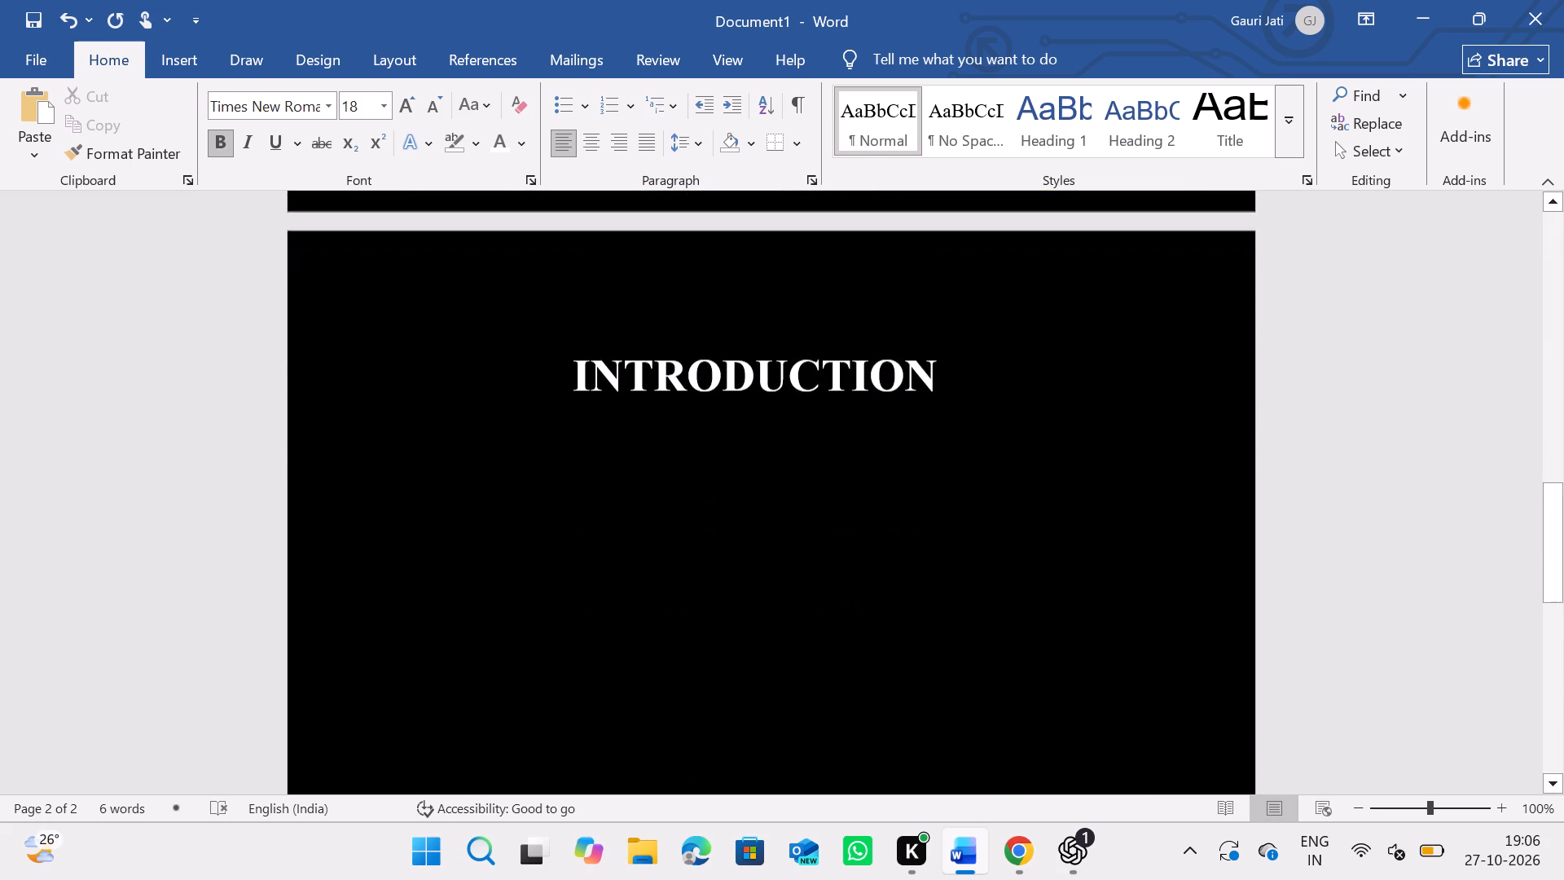
scroll(814, 492, "down", 1)
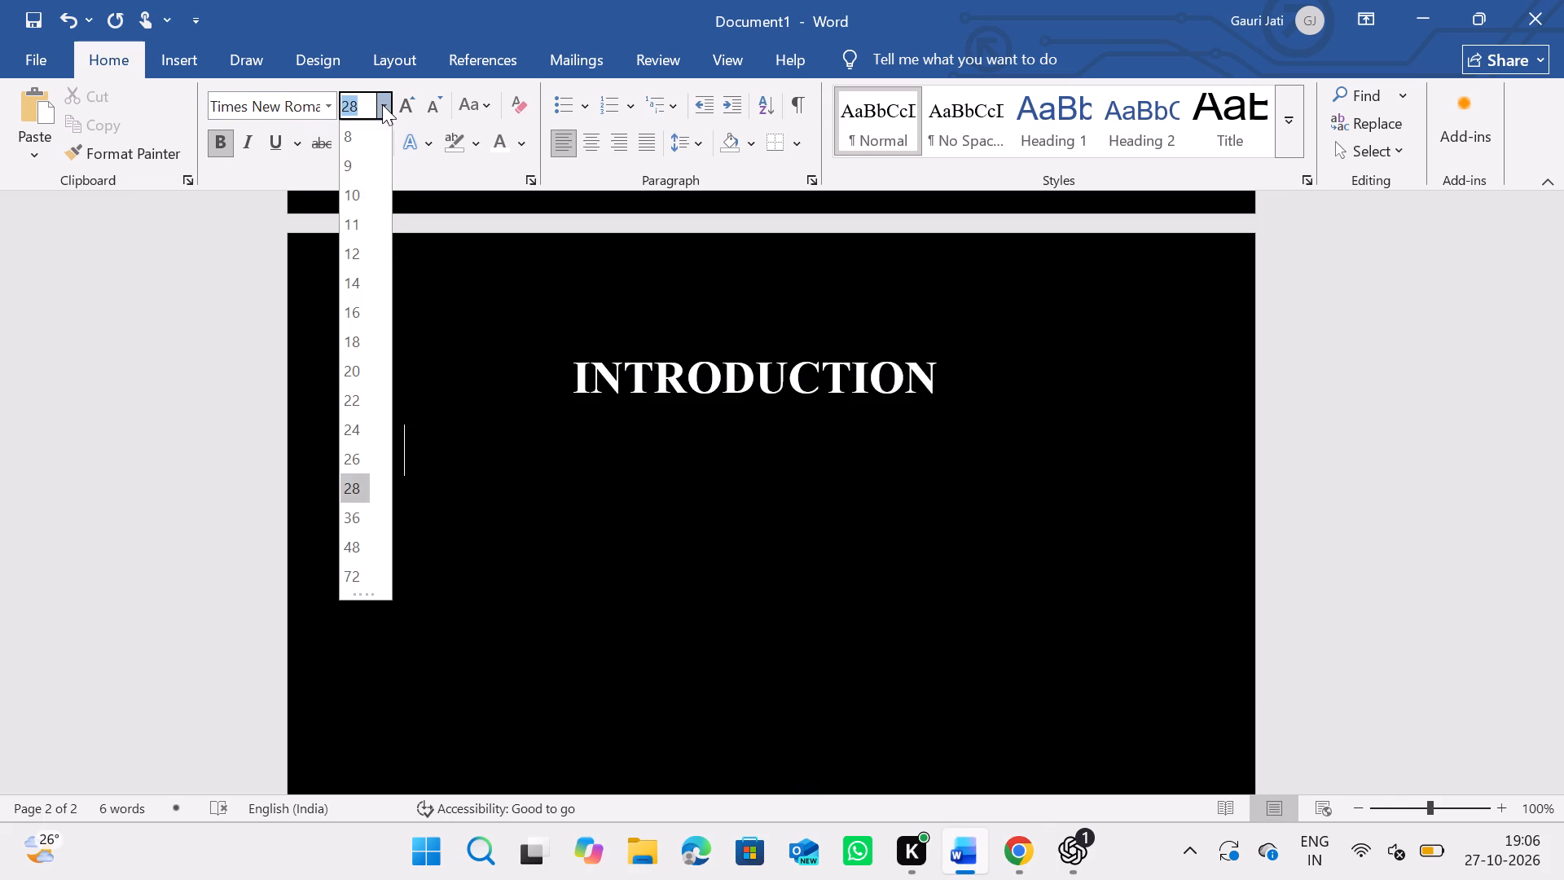
left_click(355, 320)
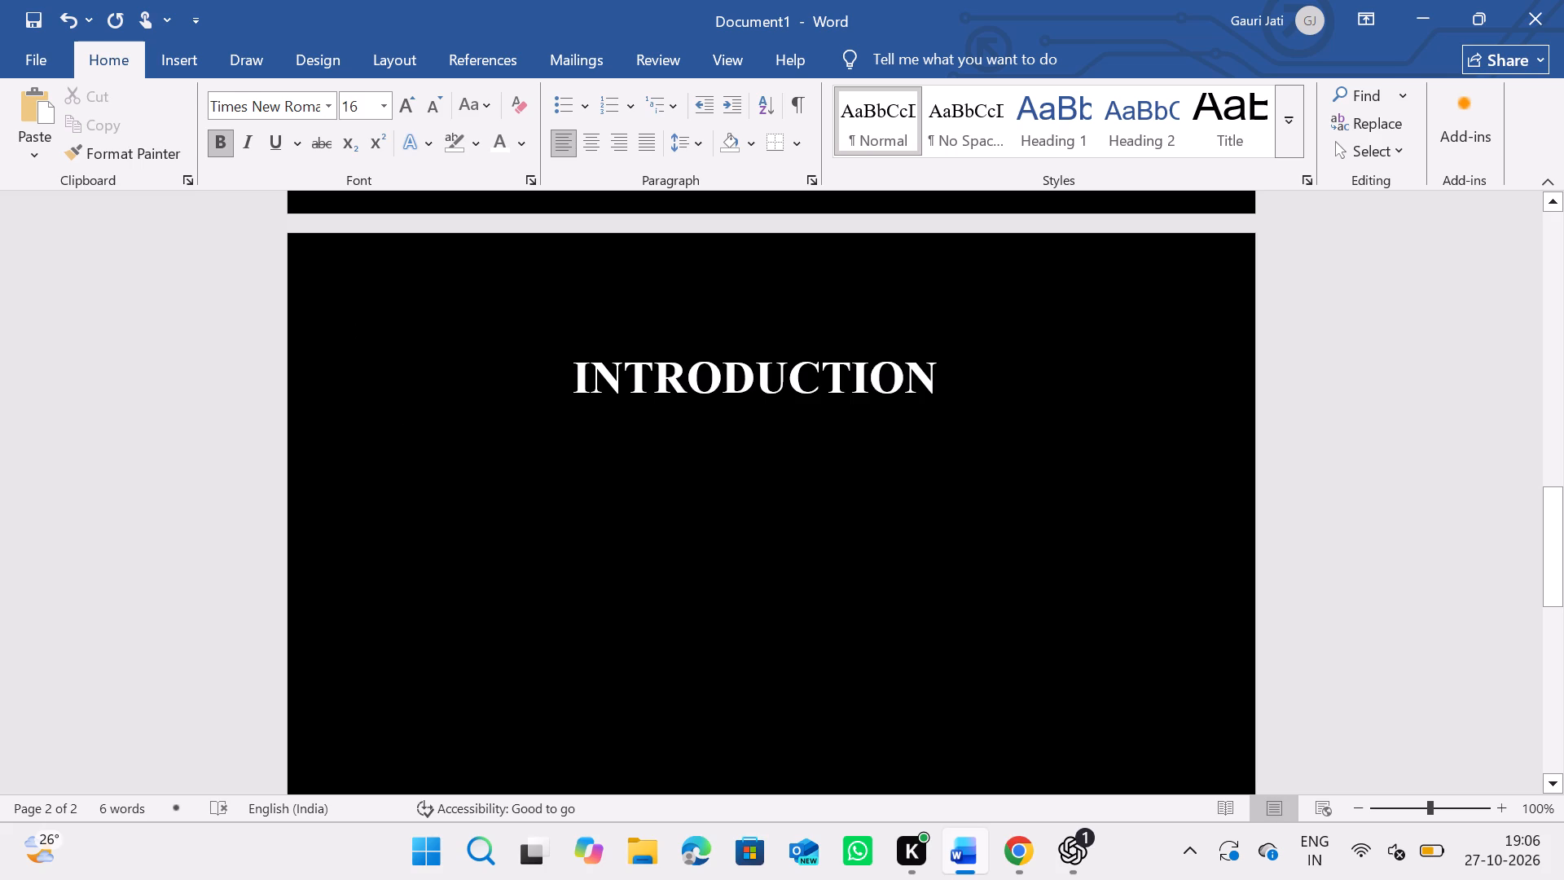
key("ctrl+v")
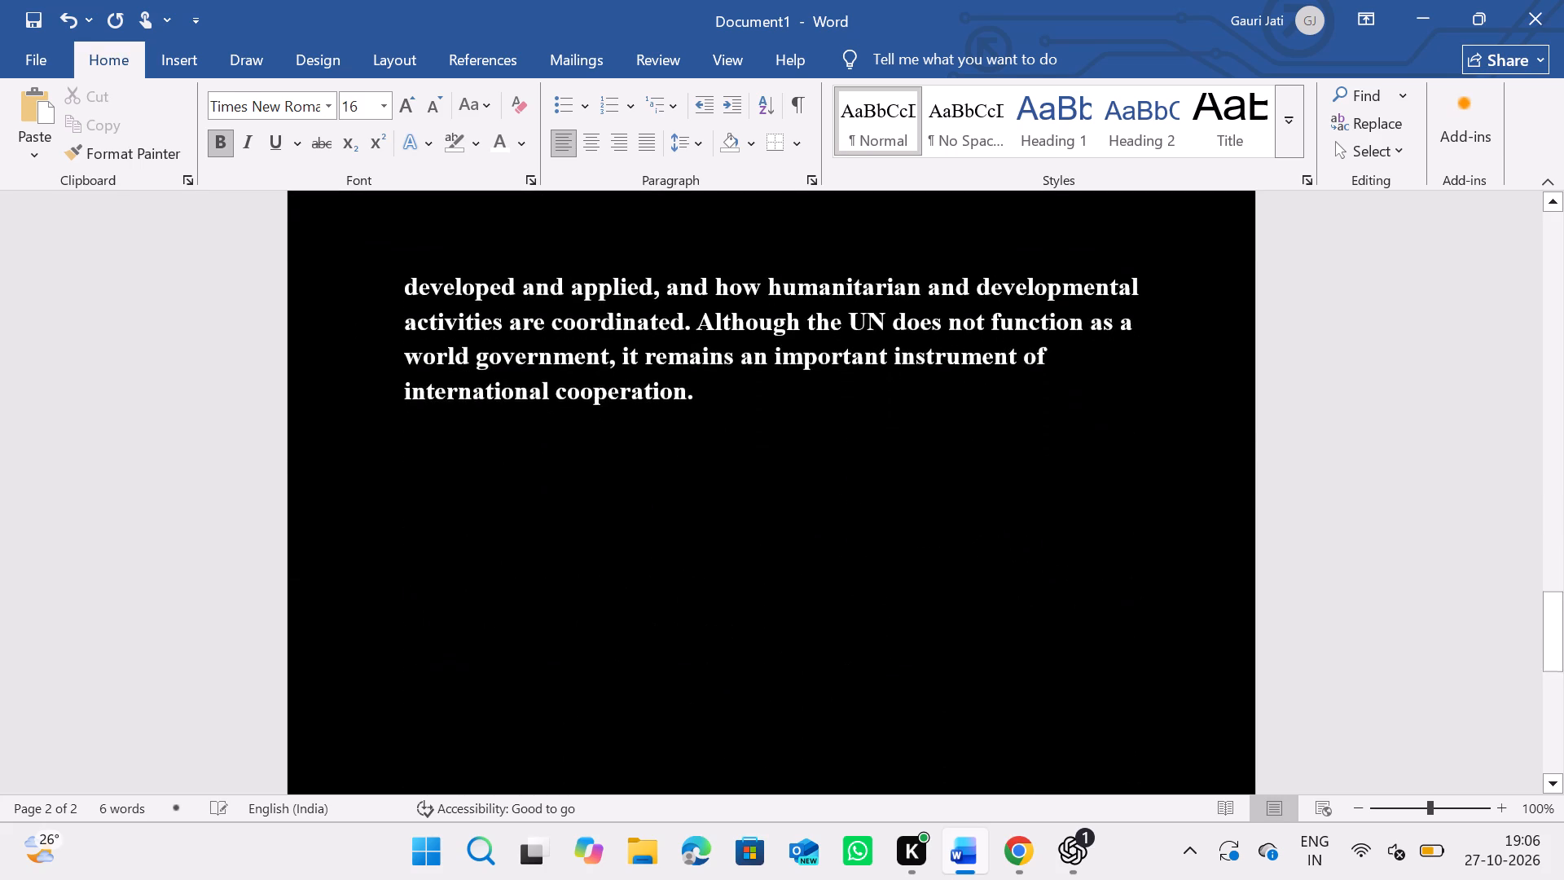
Review the pasted introduction text and check how it spreads across the pages.
scroll(649, 576, "up", 6)
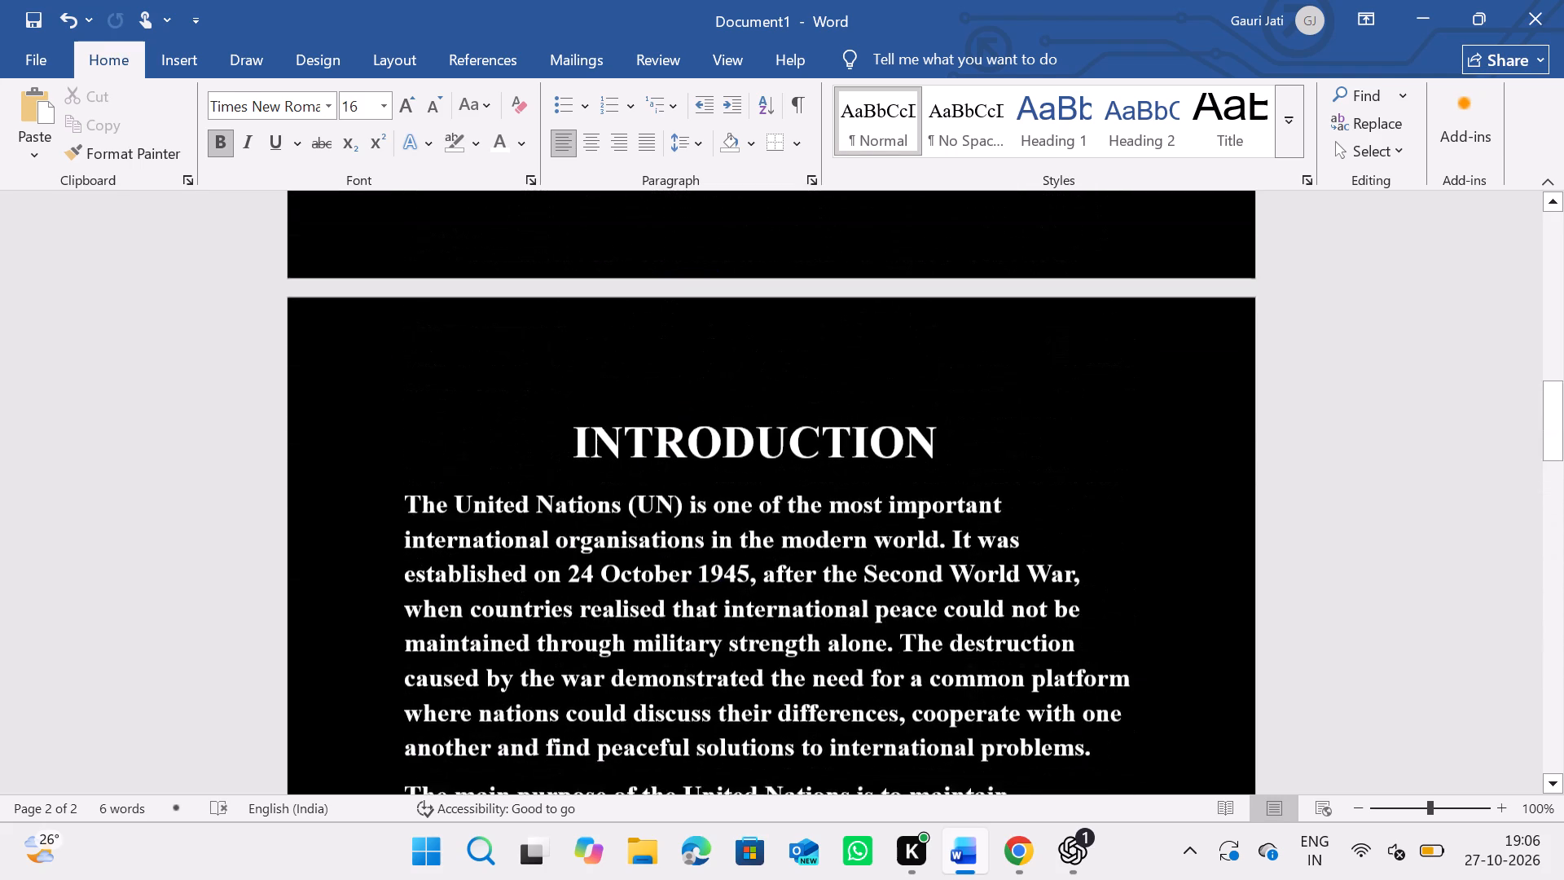
scroll(649, 576, "up", 1)
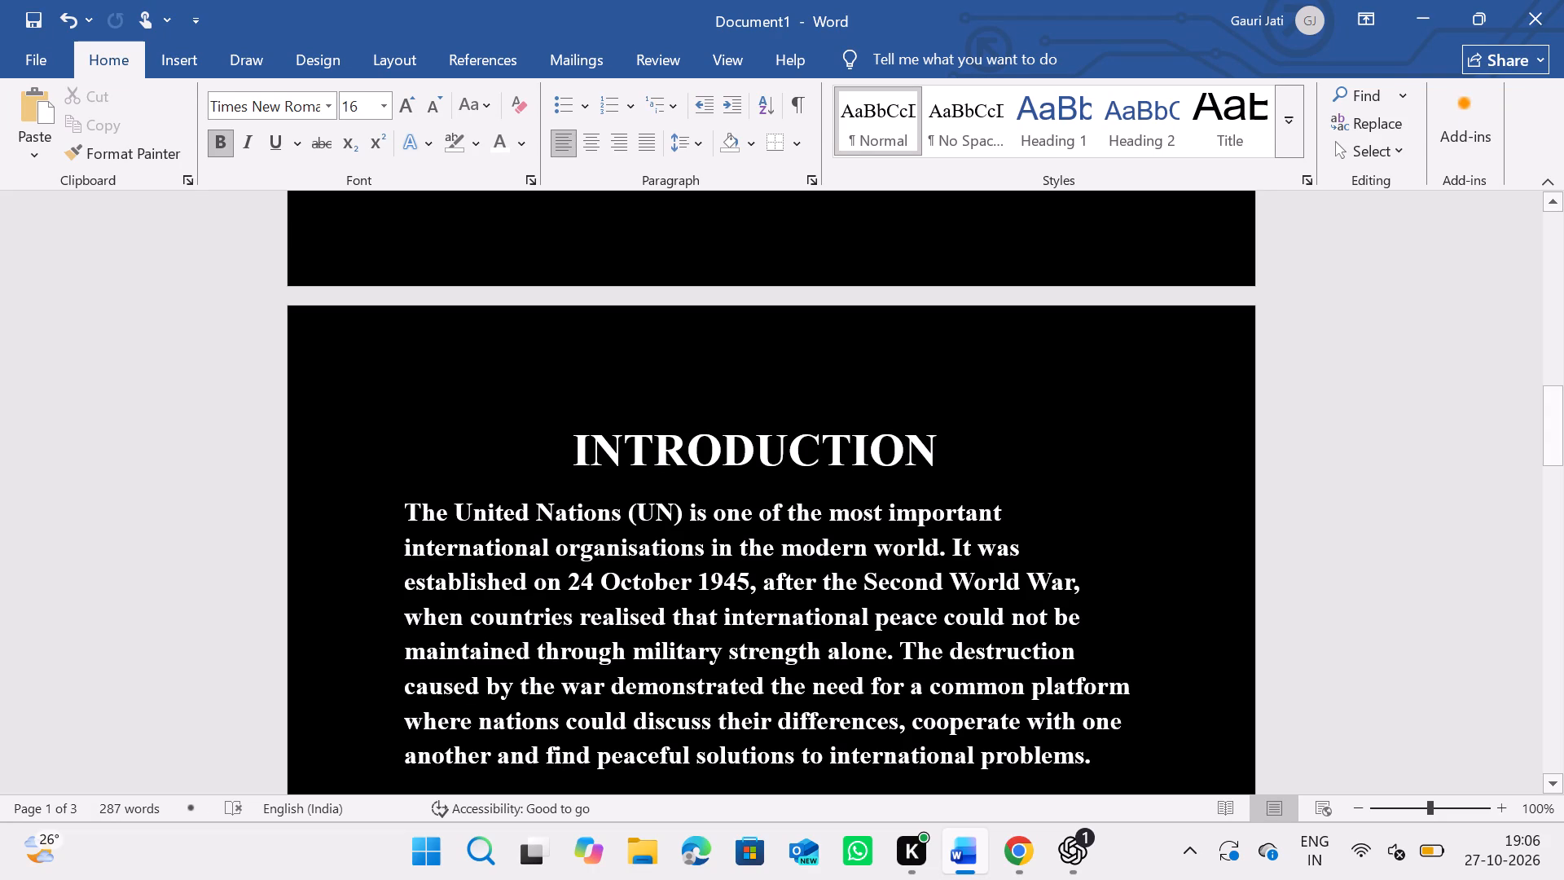
scroll(828, 521, "down", 7)
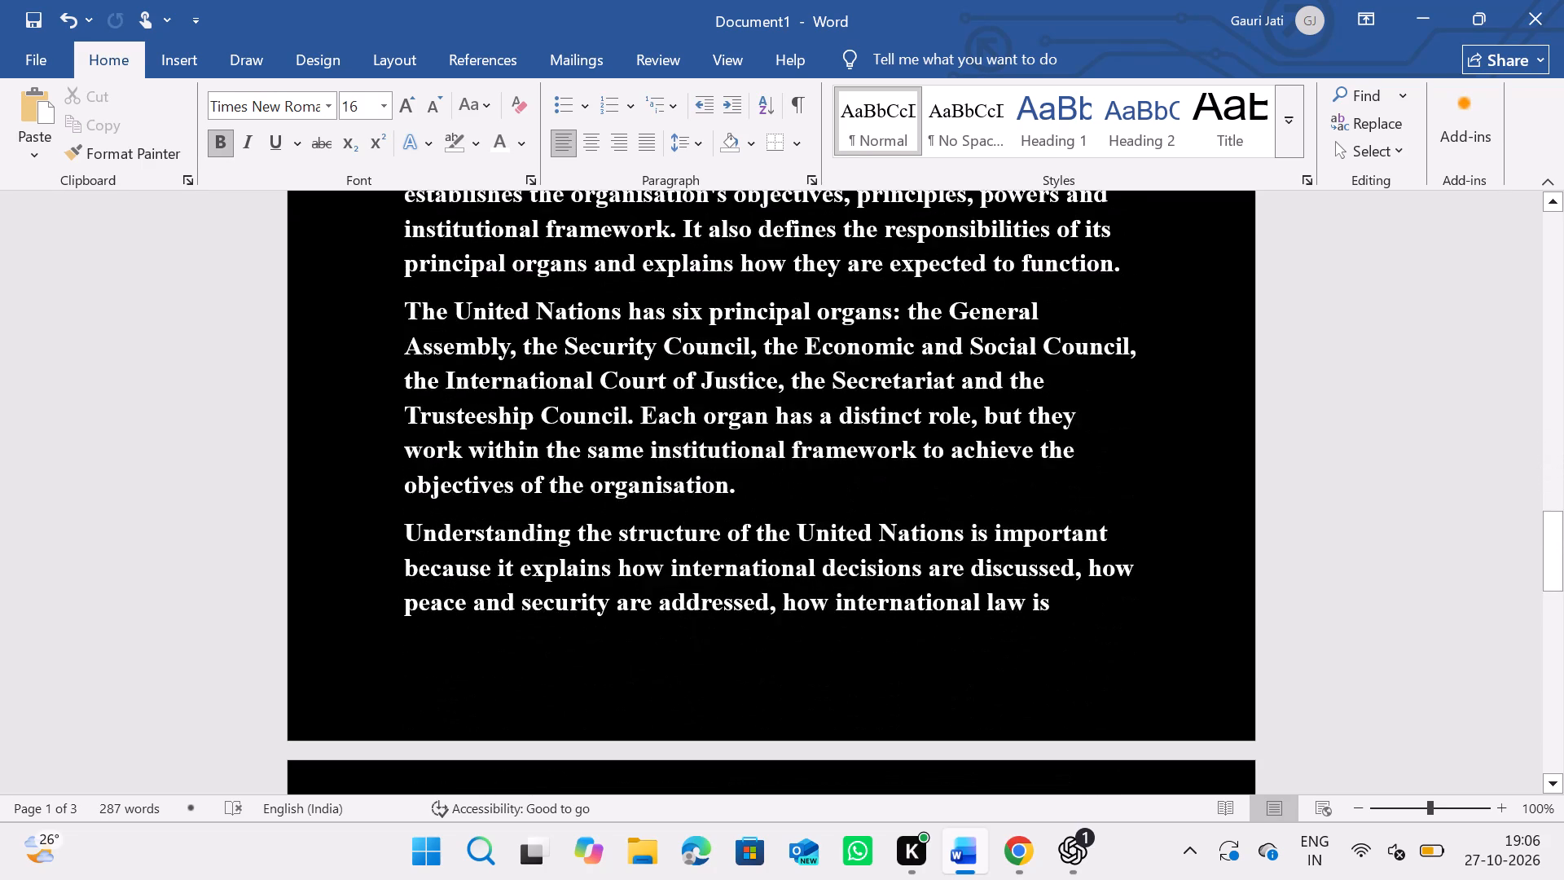
scroll(828, 521, "down", 2)
scroll(678, 485, "up", 1)
scroll(678, 485, "down", 6)
scroll(678, 485, "up", 4)
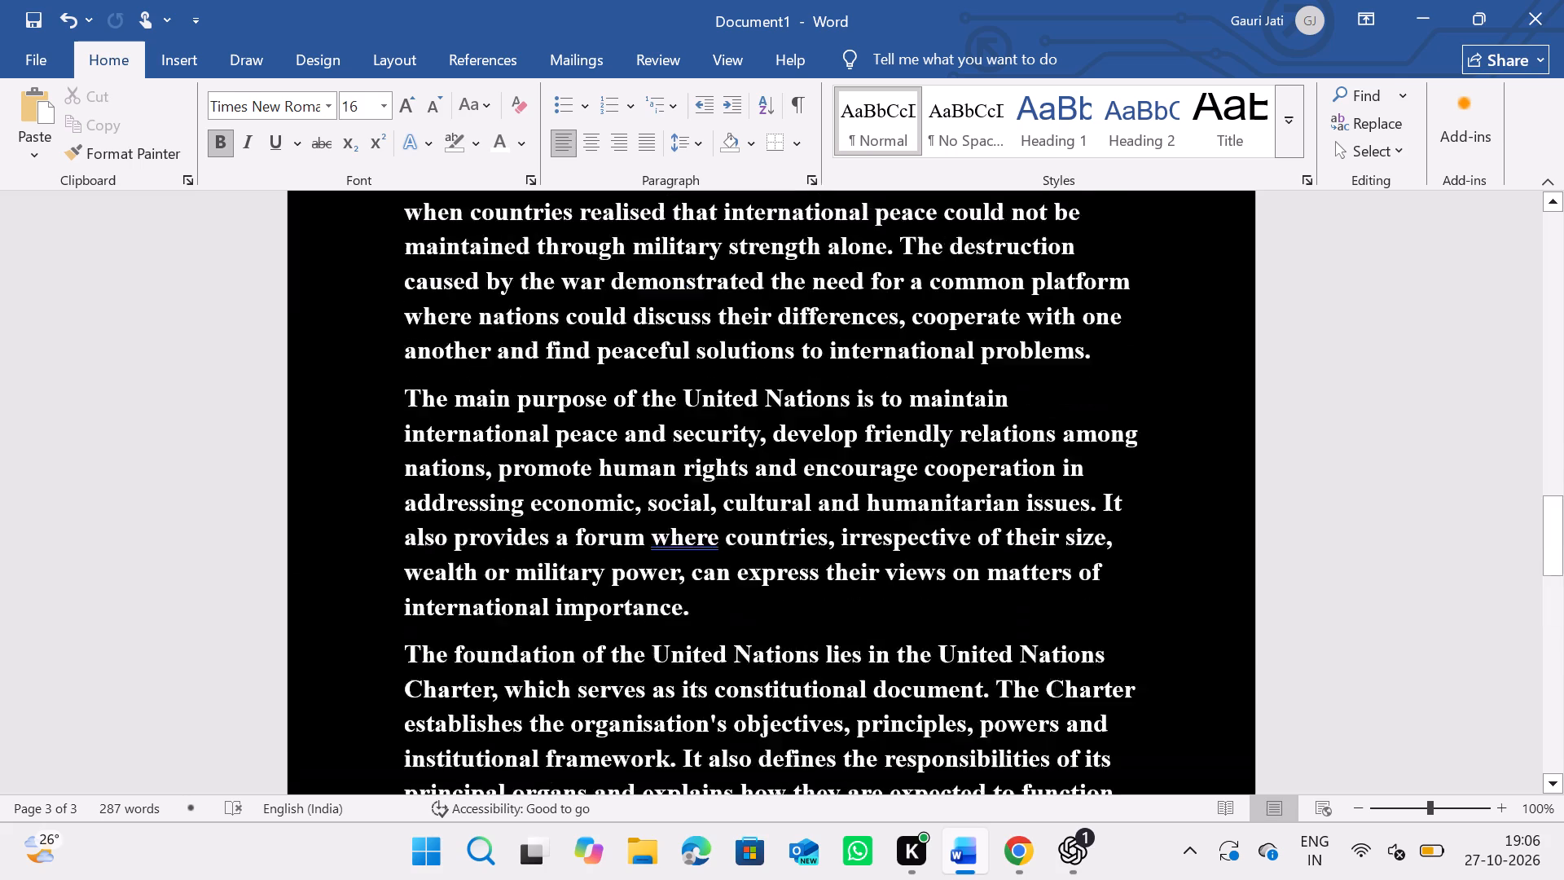
scroll(678, 485, "up", 1)
scroll(926, 423, "down", 1)
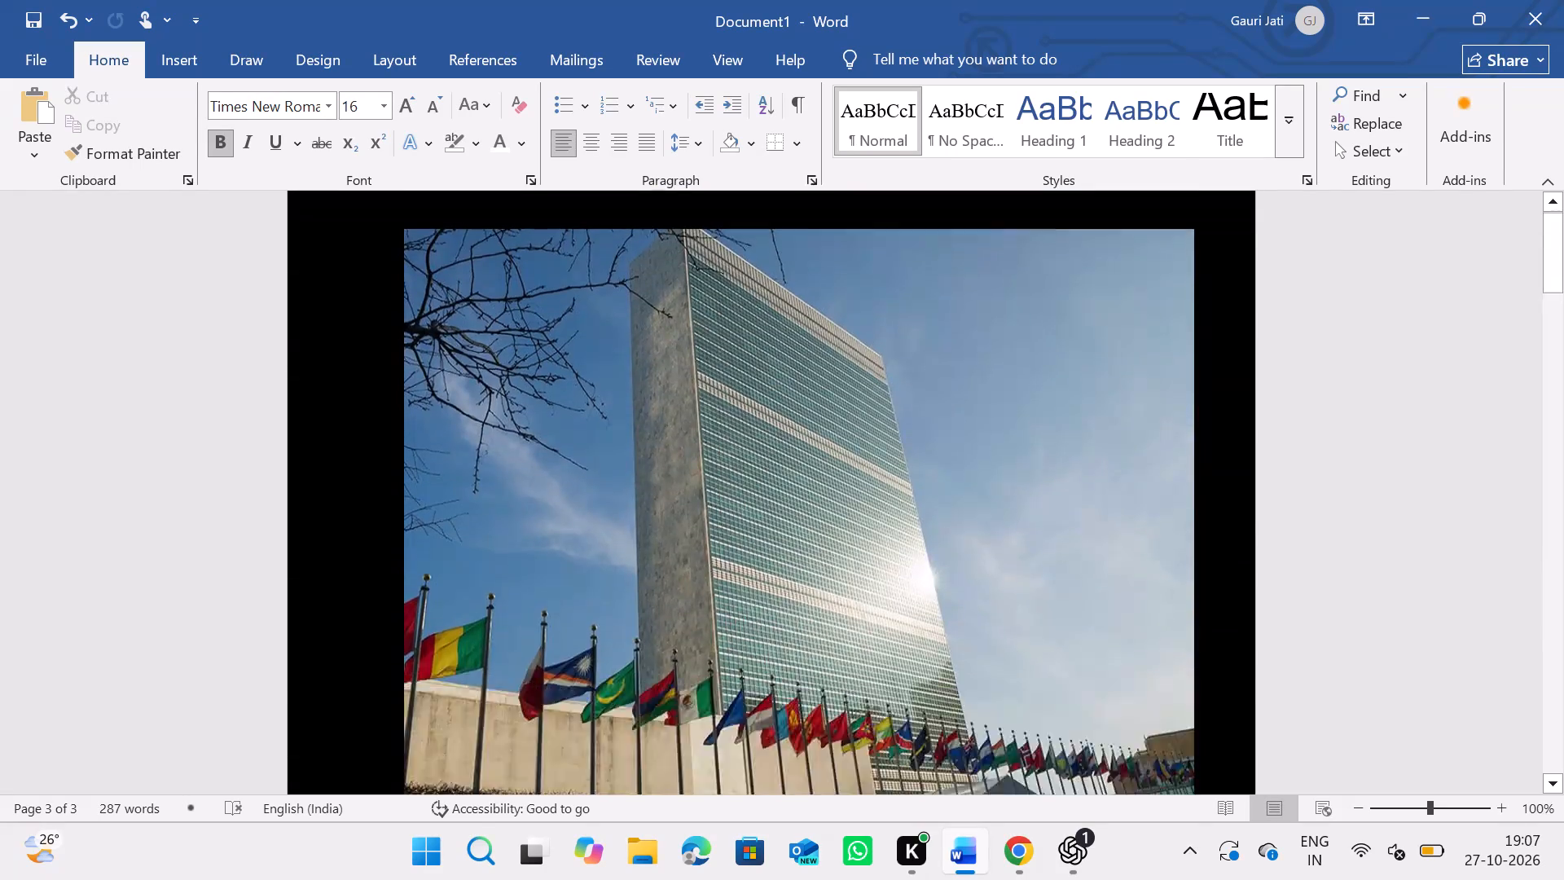
scroll(926, 423, "down", 4)
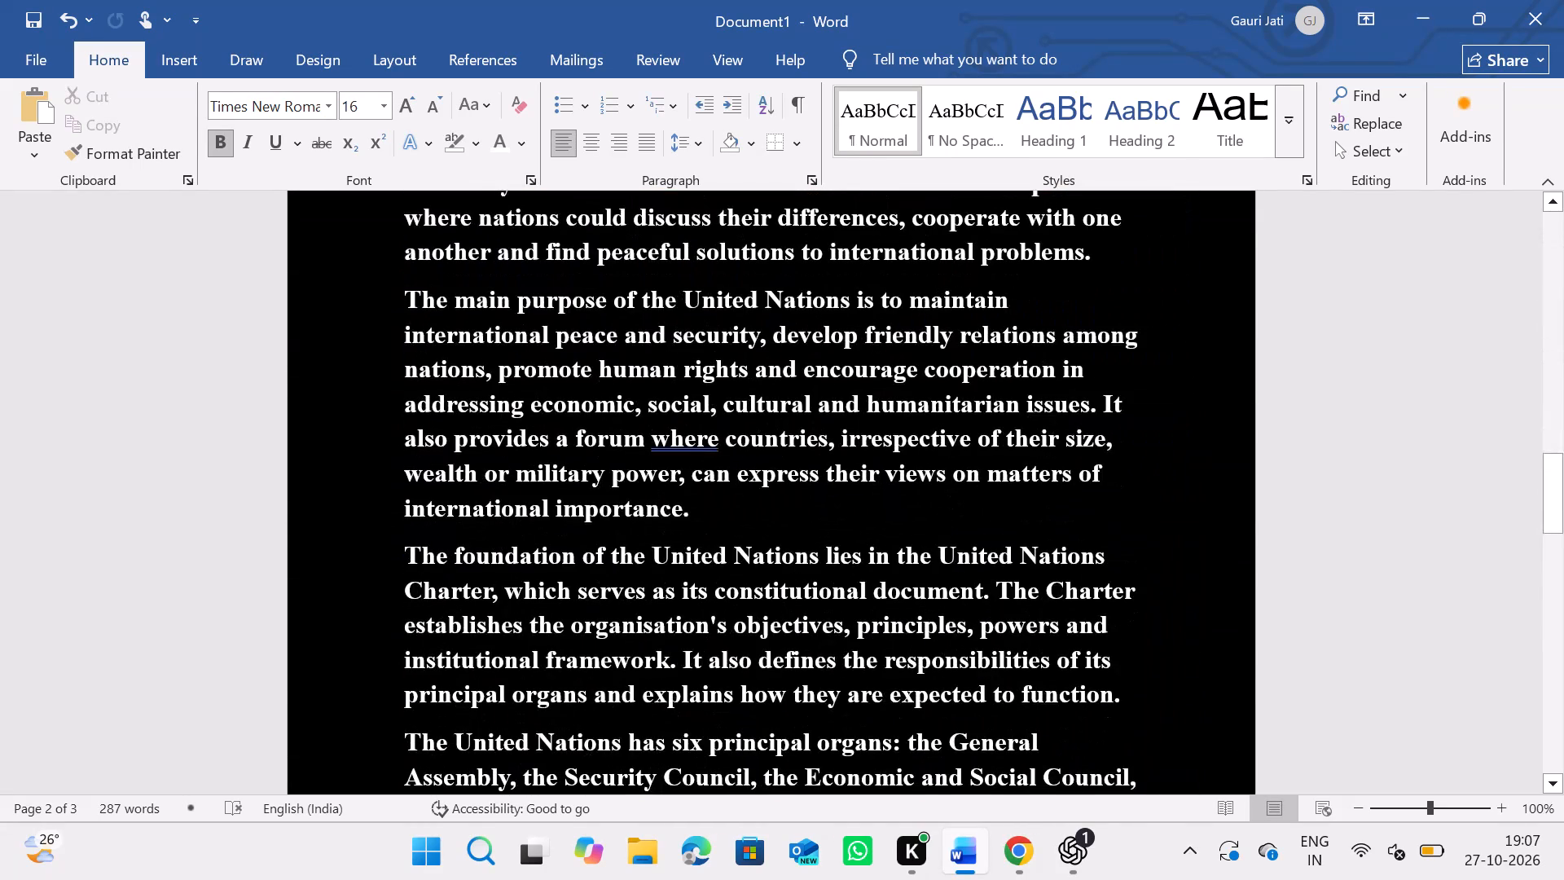
scroll(926, 423, "down", 2)
scroll(926, 423, "up", 2)
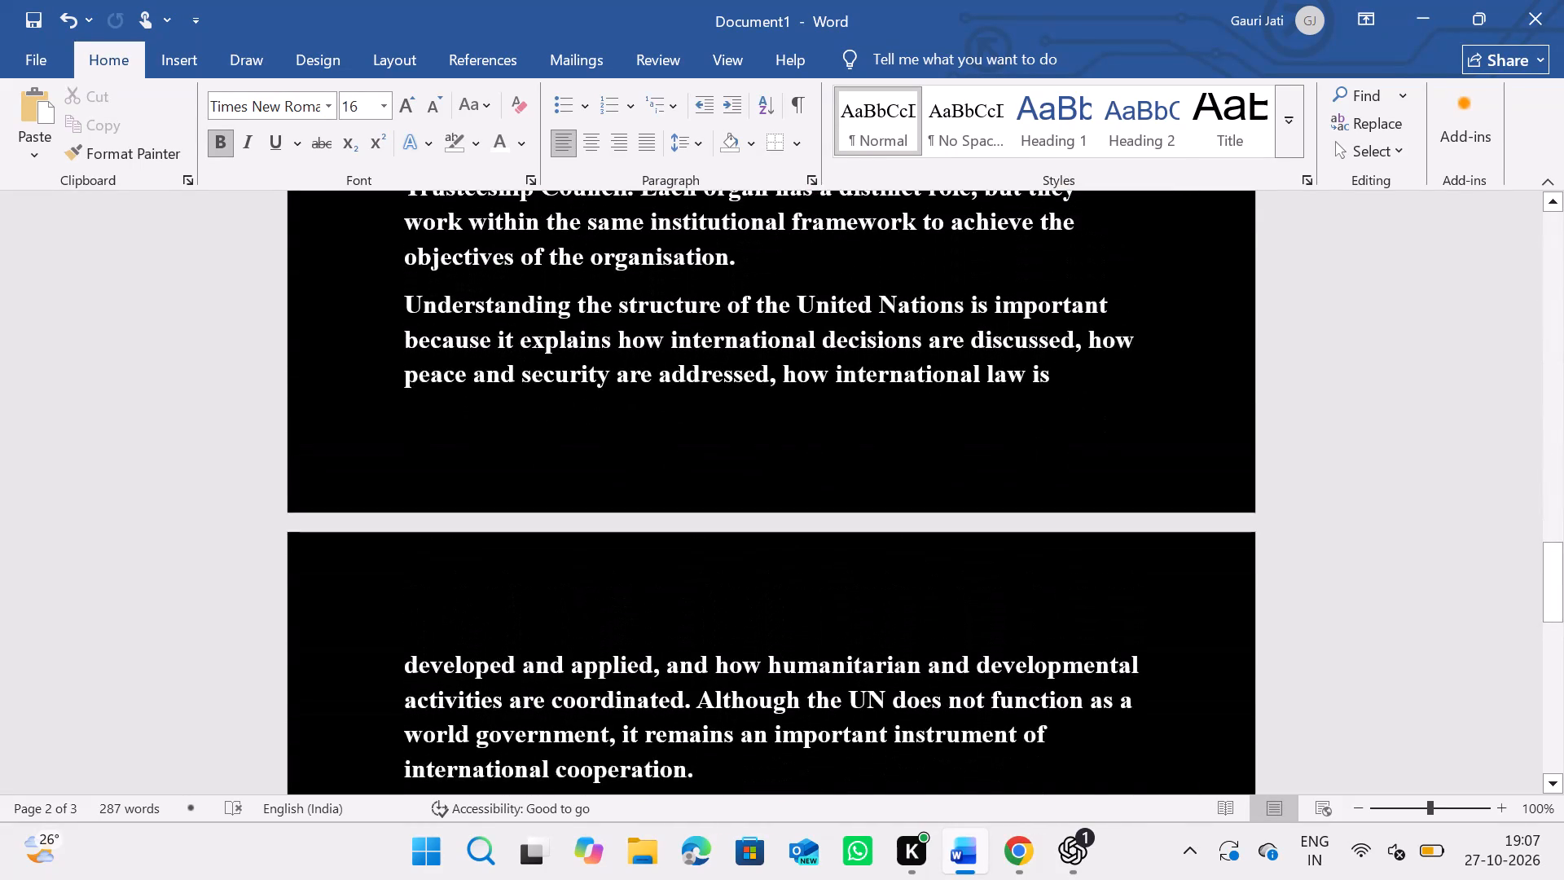
scroll(926, 423, "up", 1)
scroll(541, 398, "down", 1)
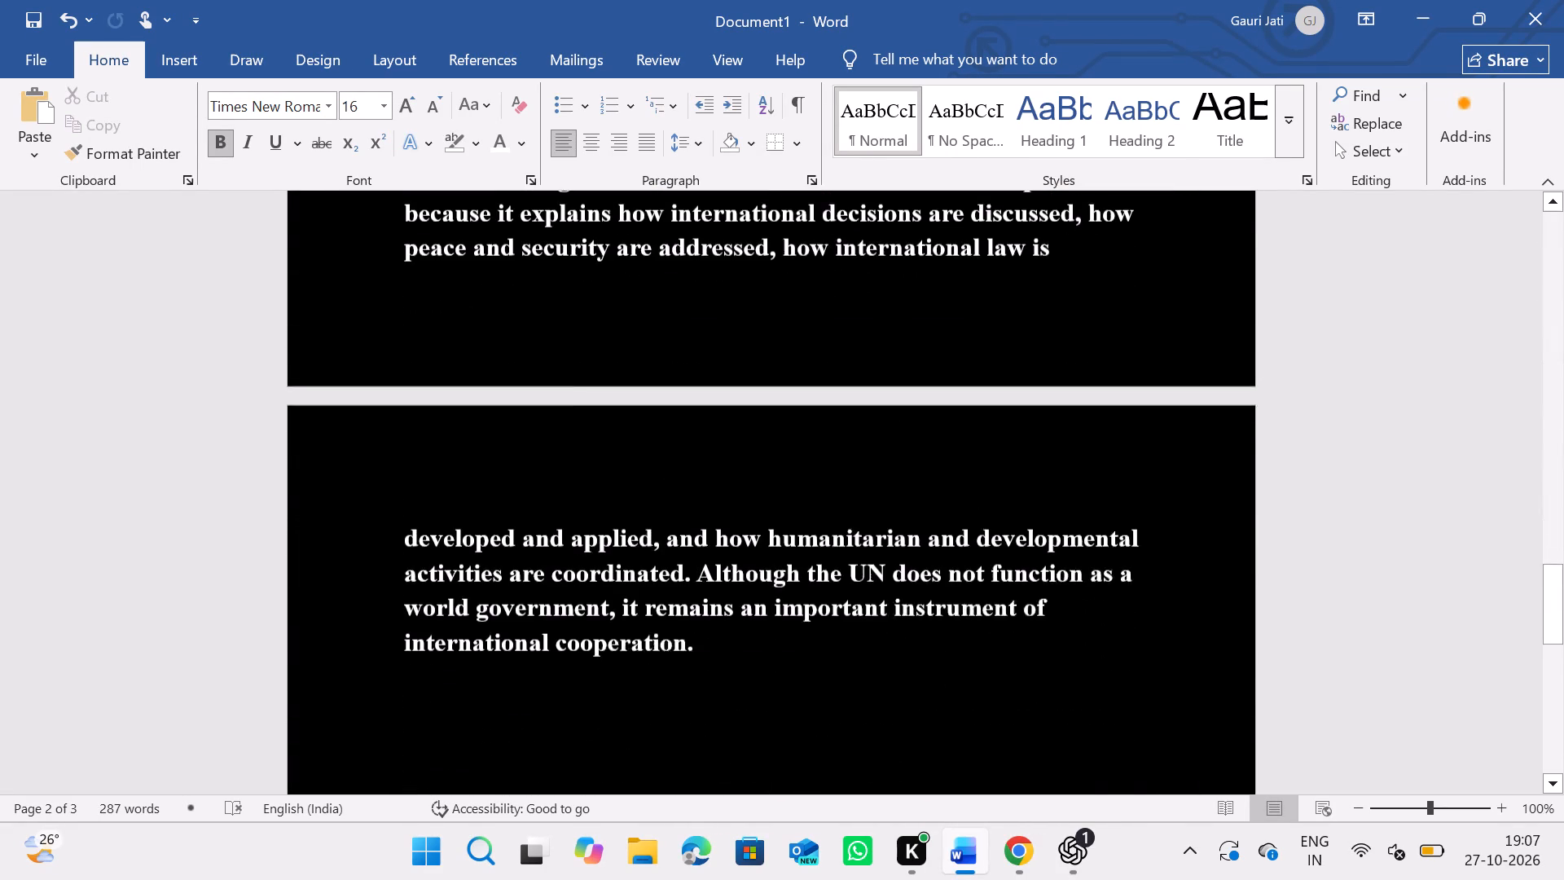
Delete the last introduction paragraph, from "Understanding the structure of the United Nations" to "international cooperation.".
scroll(541, 398, "down", 1)
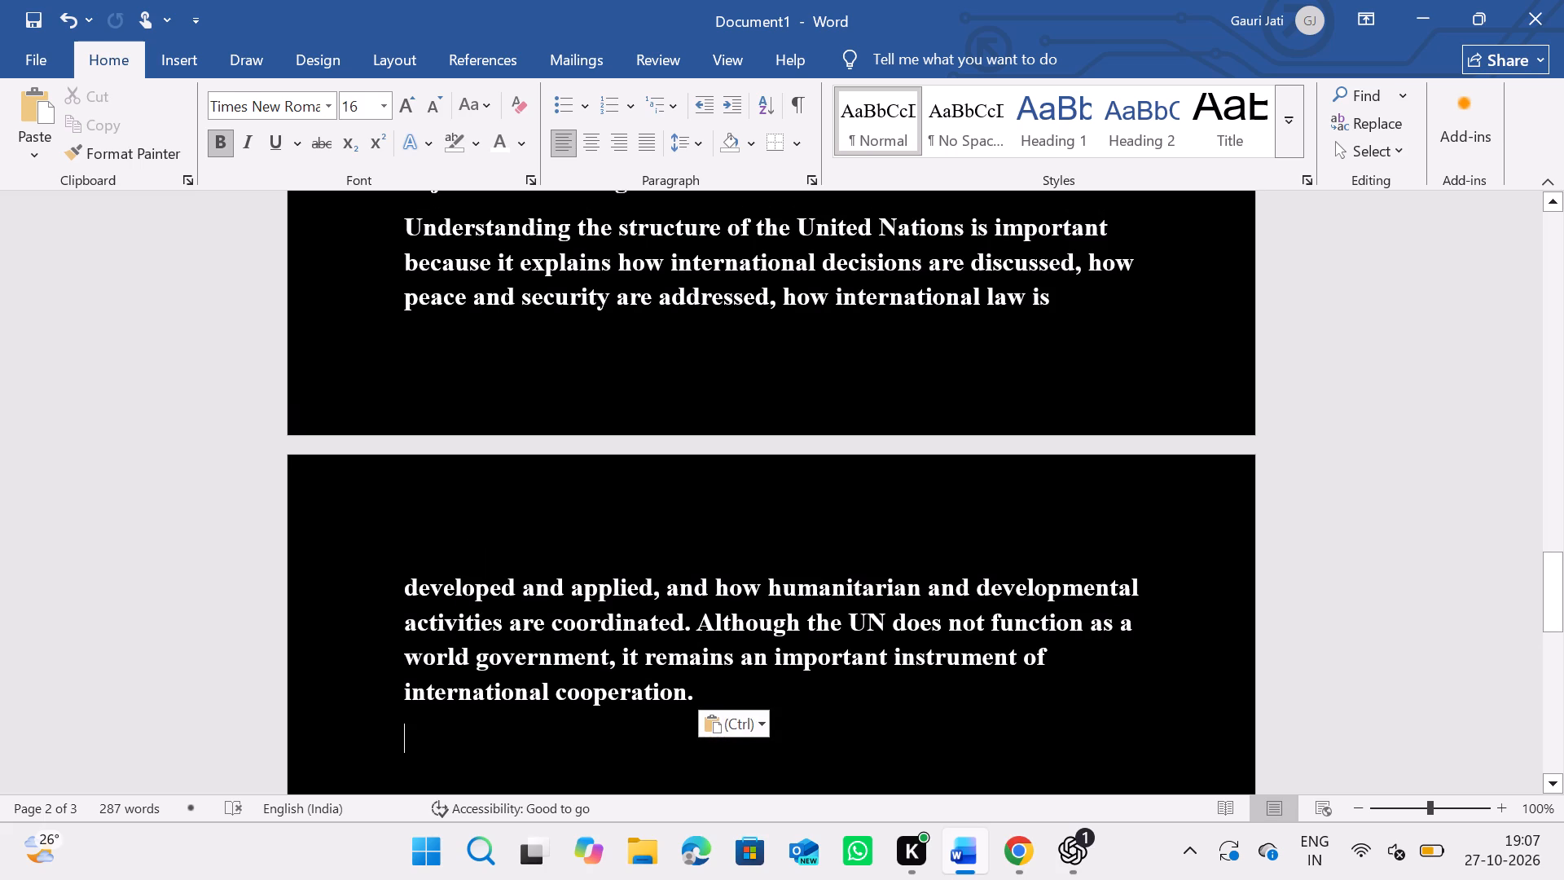
scroll(413, 592, "up", 1)
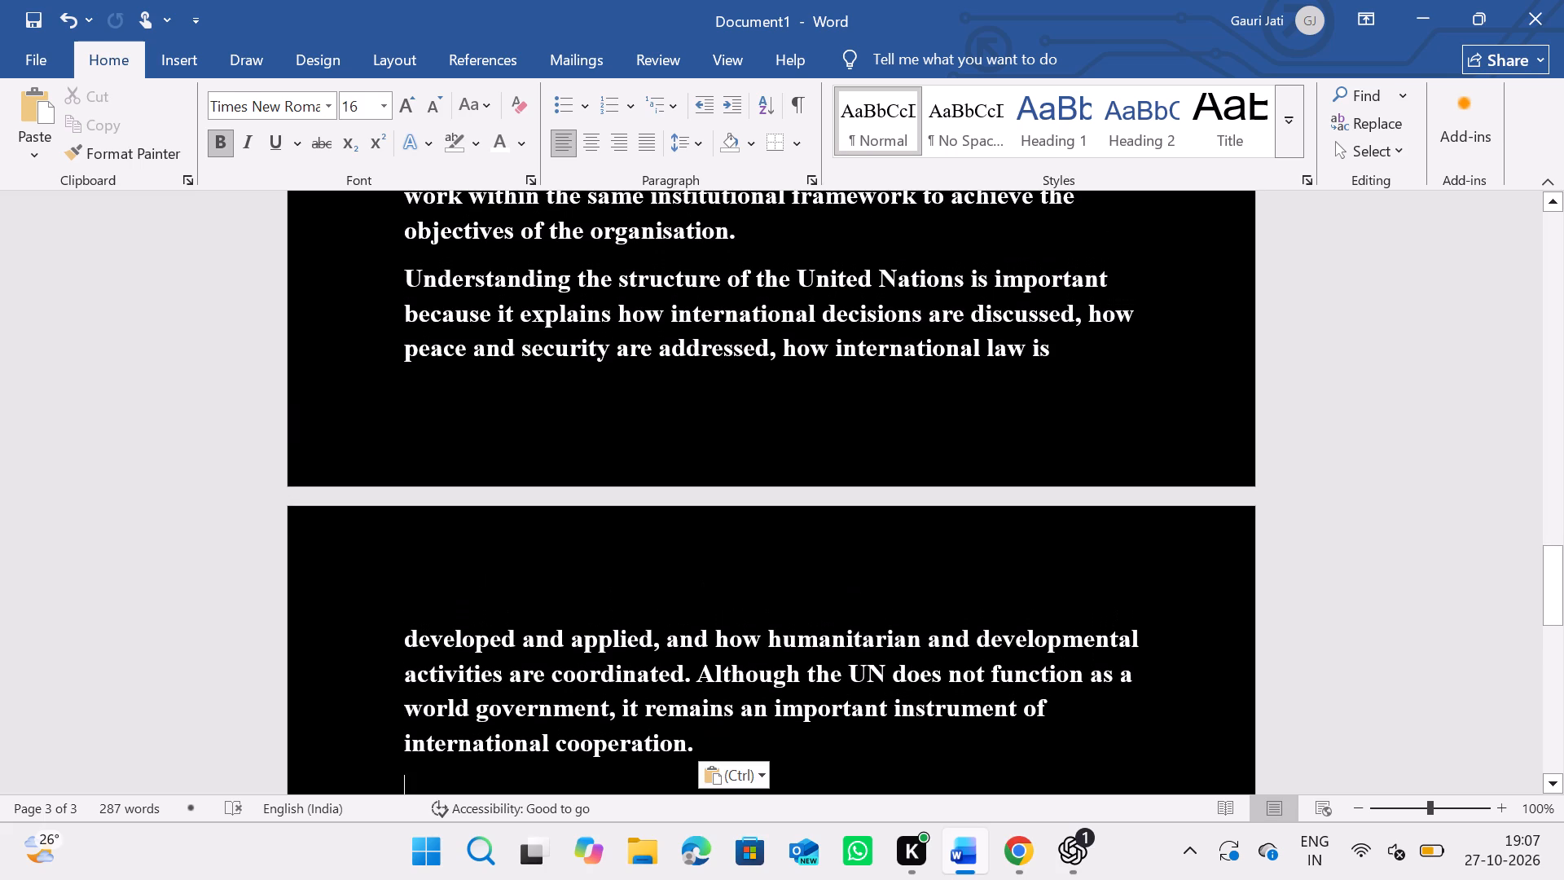
left_click_drag(405, 279, 981, 384)
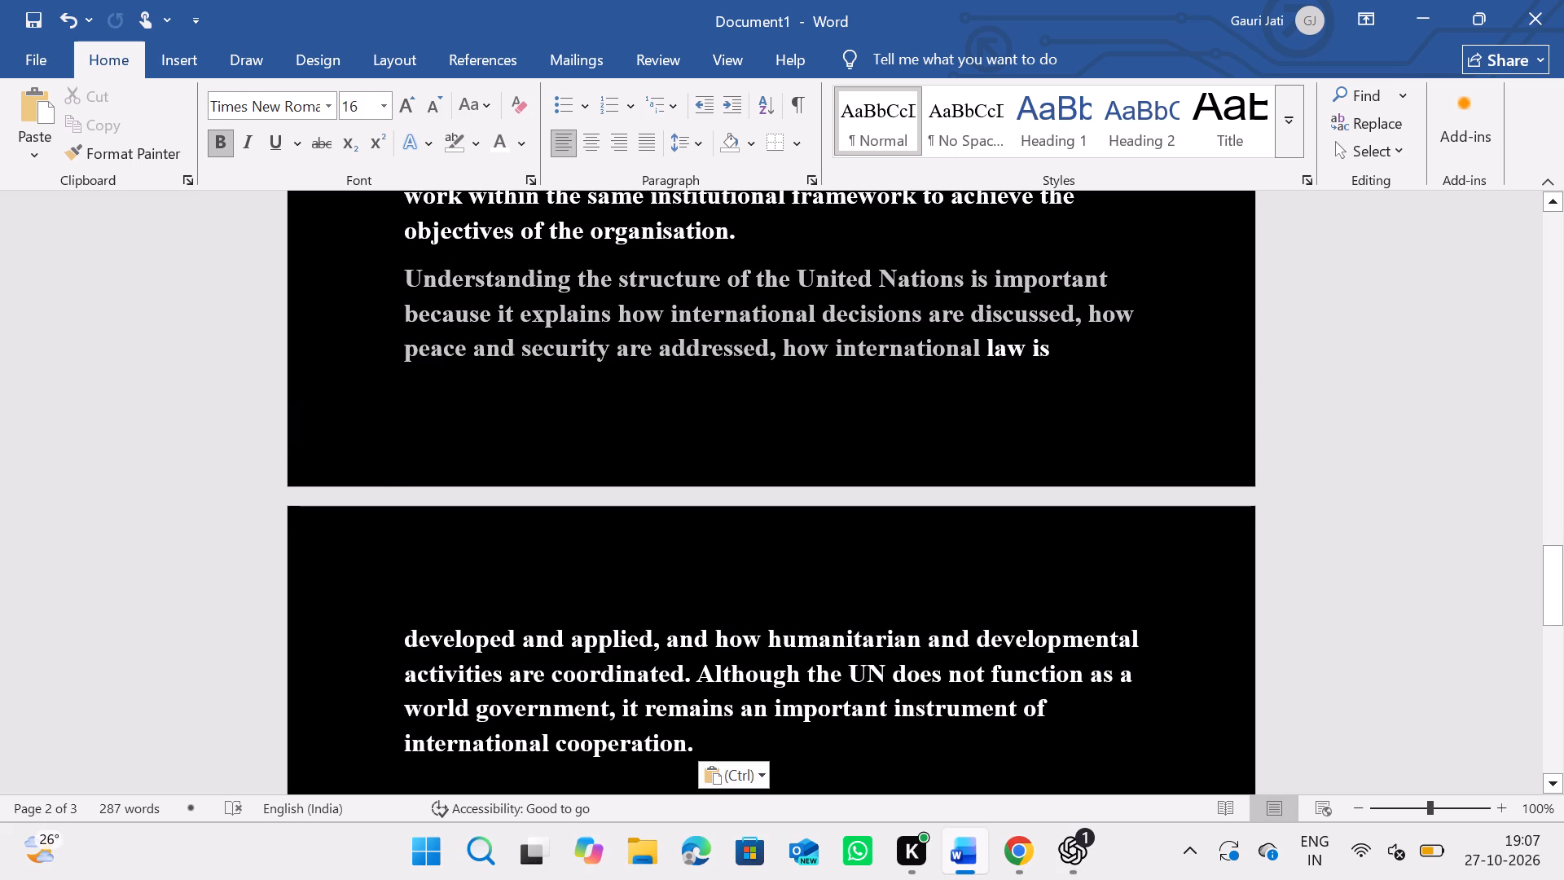
left_click_drag(981, 384, 1078, 383)
key("BackSpace")
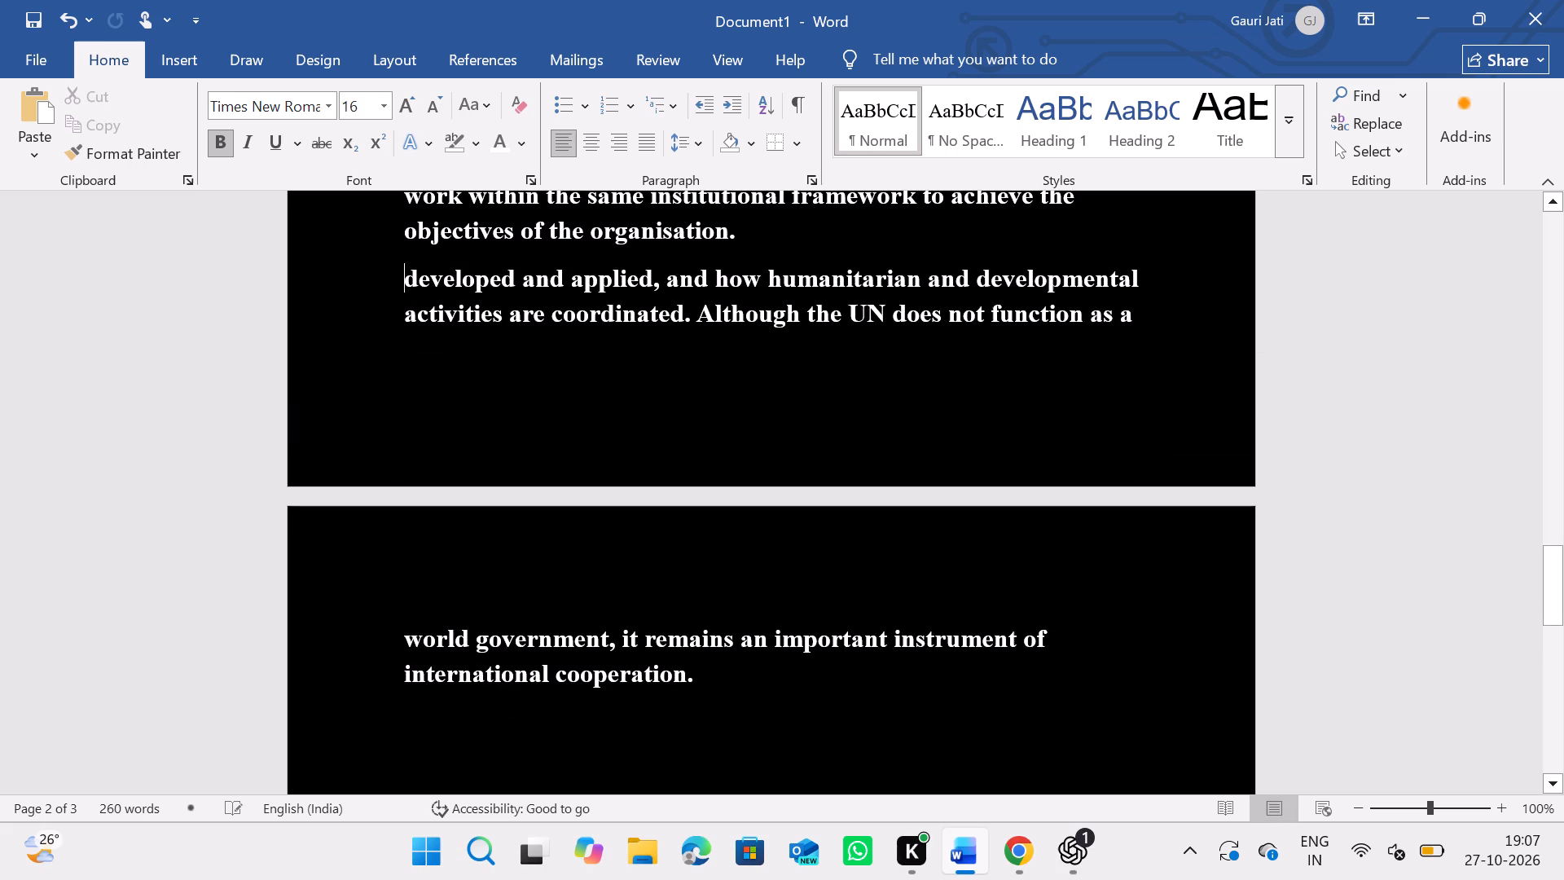
left_click_drag(404, 270, 973, 293)
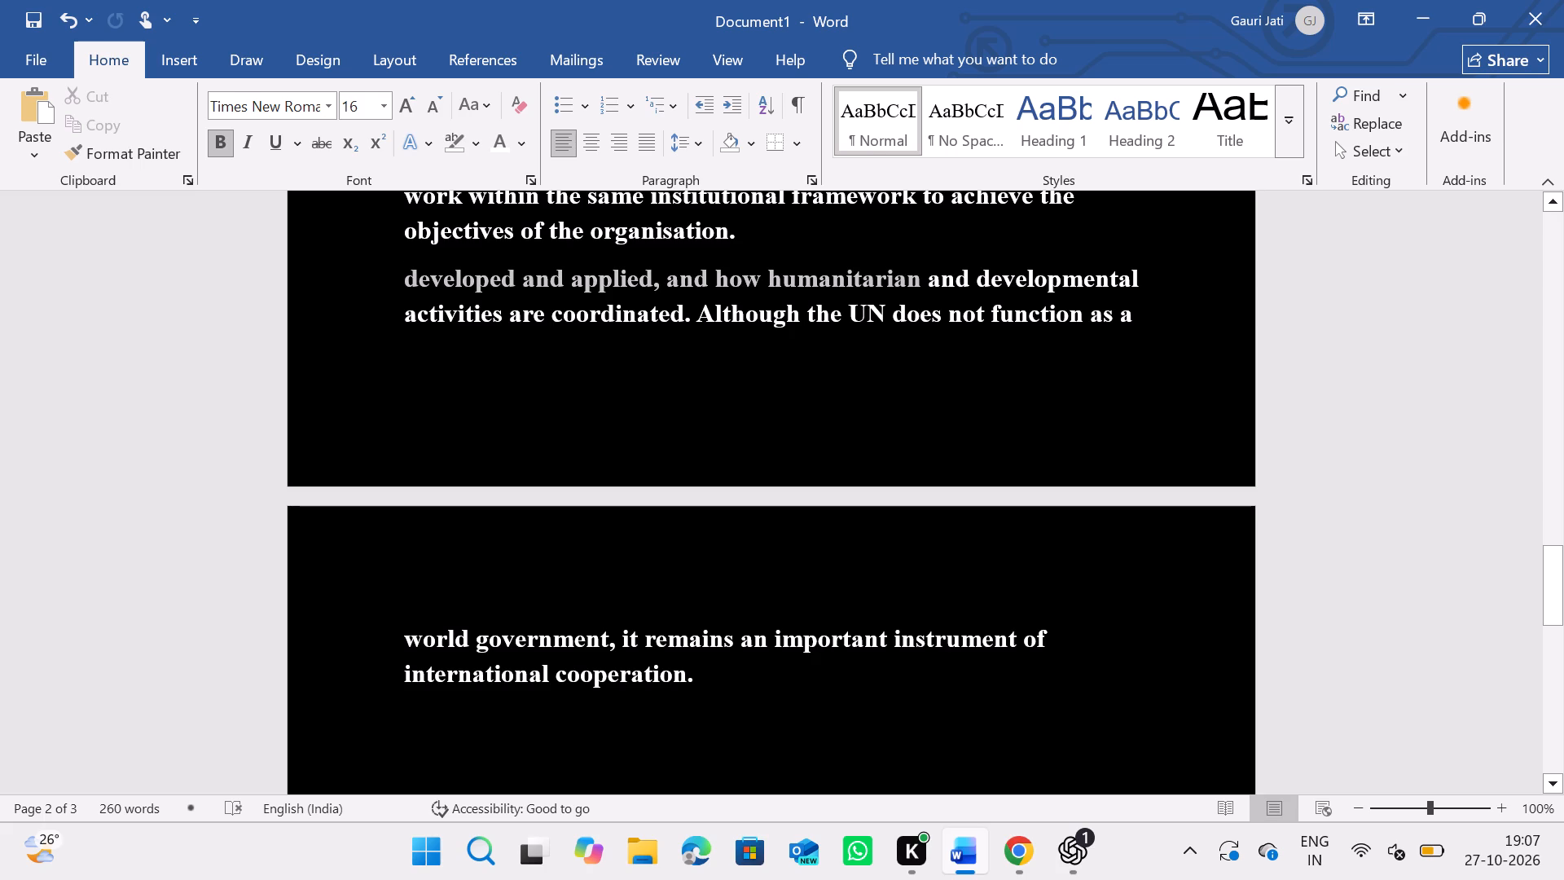
left_click_drag(973, 293, 1142, 310)
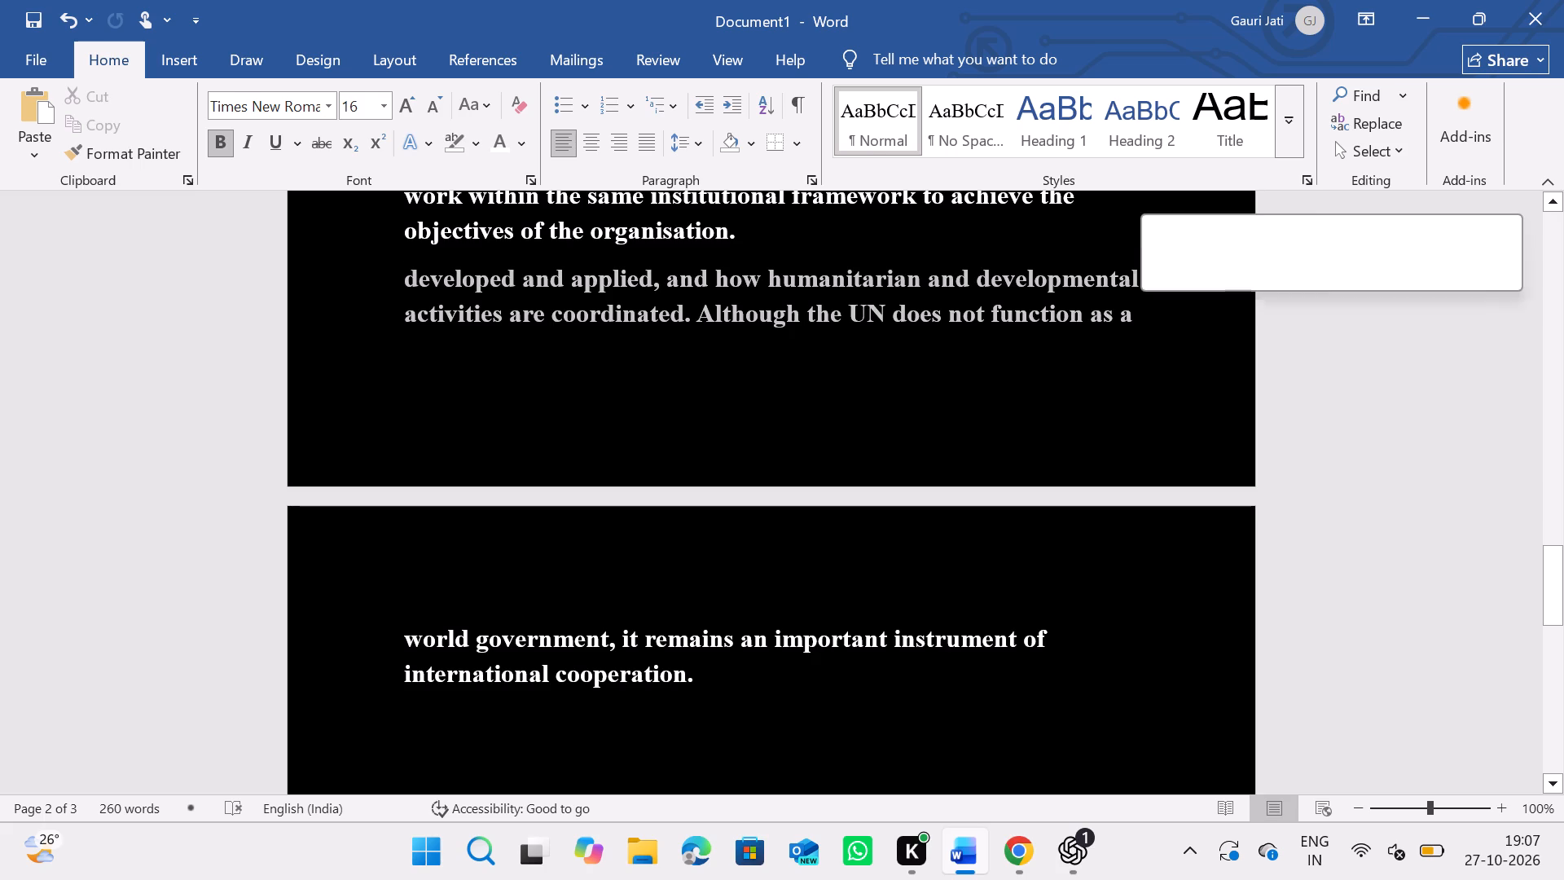
key("BackSpace")
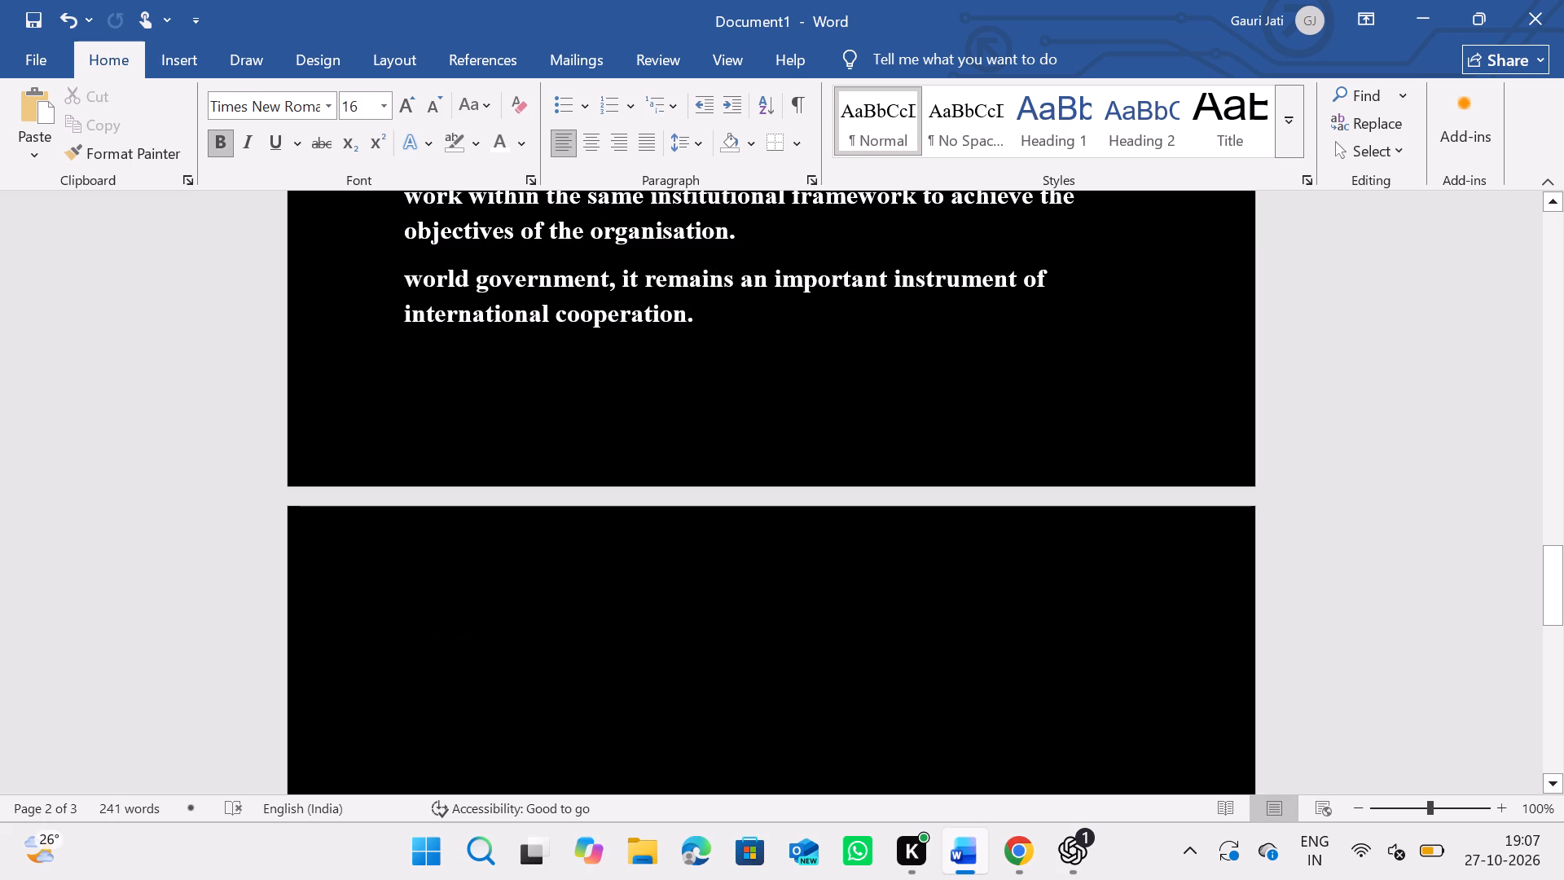
left_click_drag(393, 274, 796, 383)
key("BackSpace")
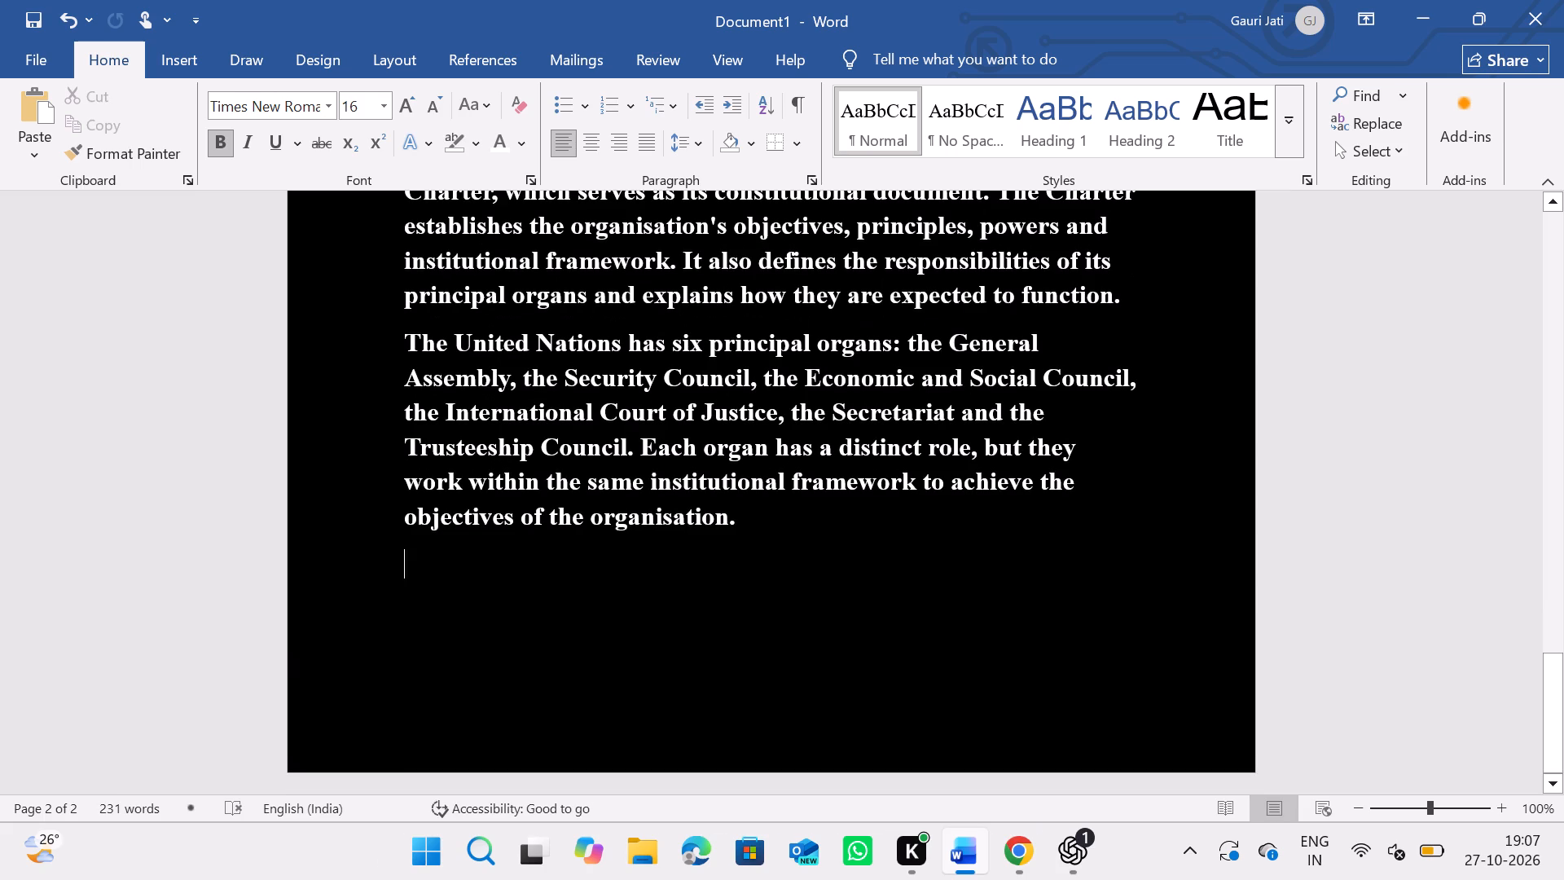
Insert a blank line between the "INTRODUCTION" heading and the first paragraph.
scroll(805, 501, "up", 6)
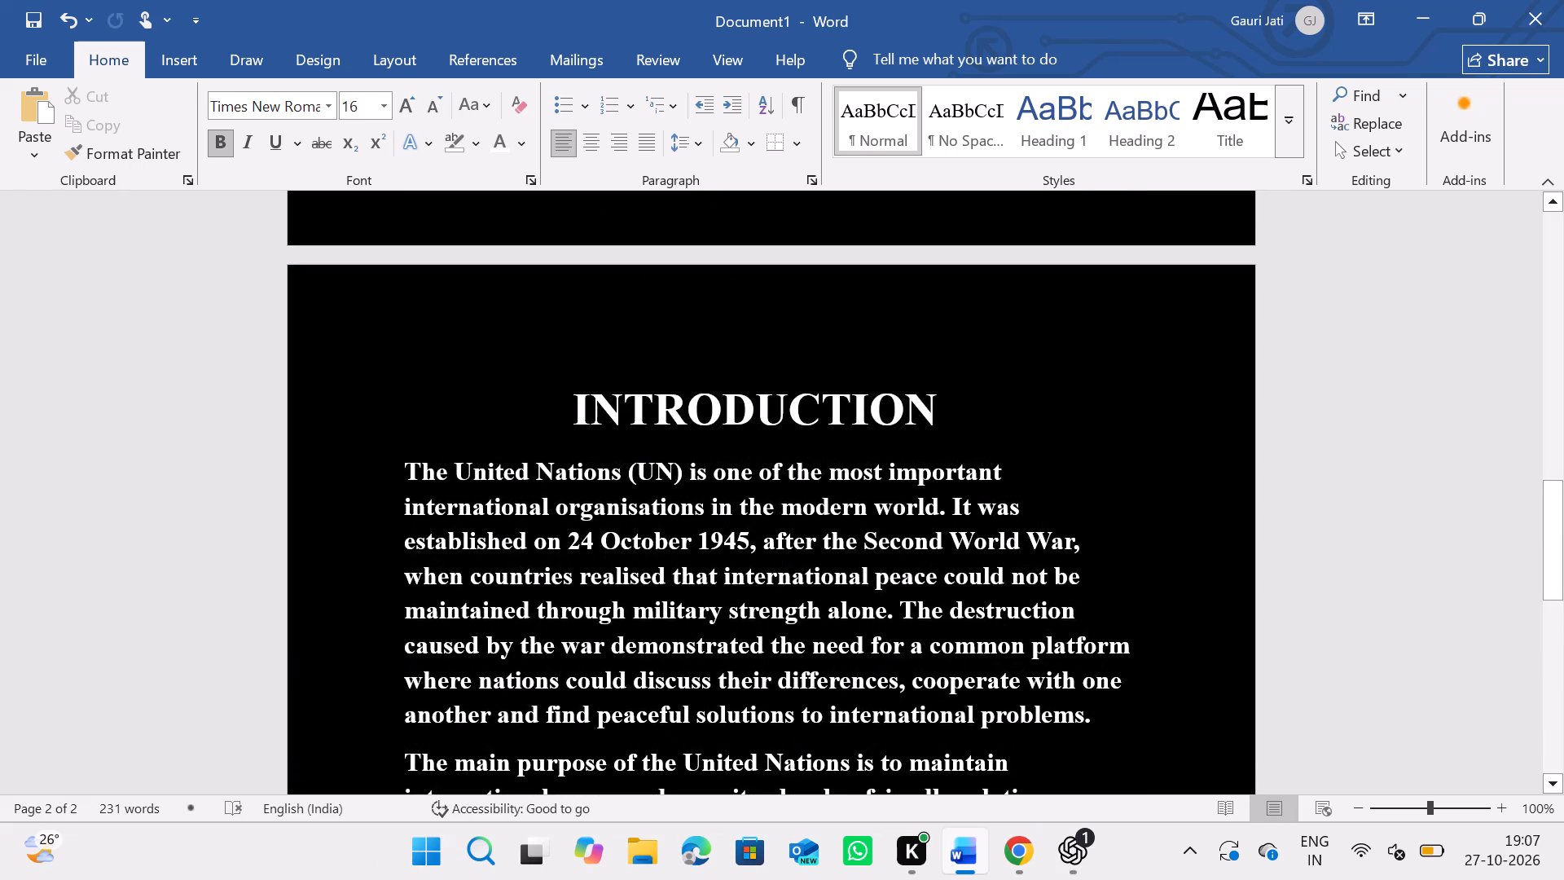
left_click(989, 404)
key("Return")
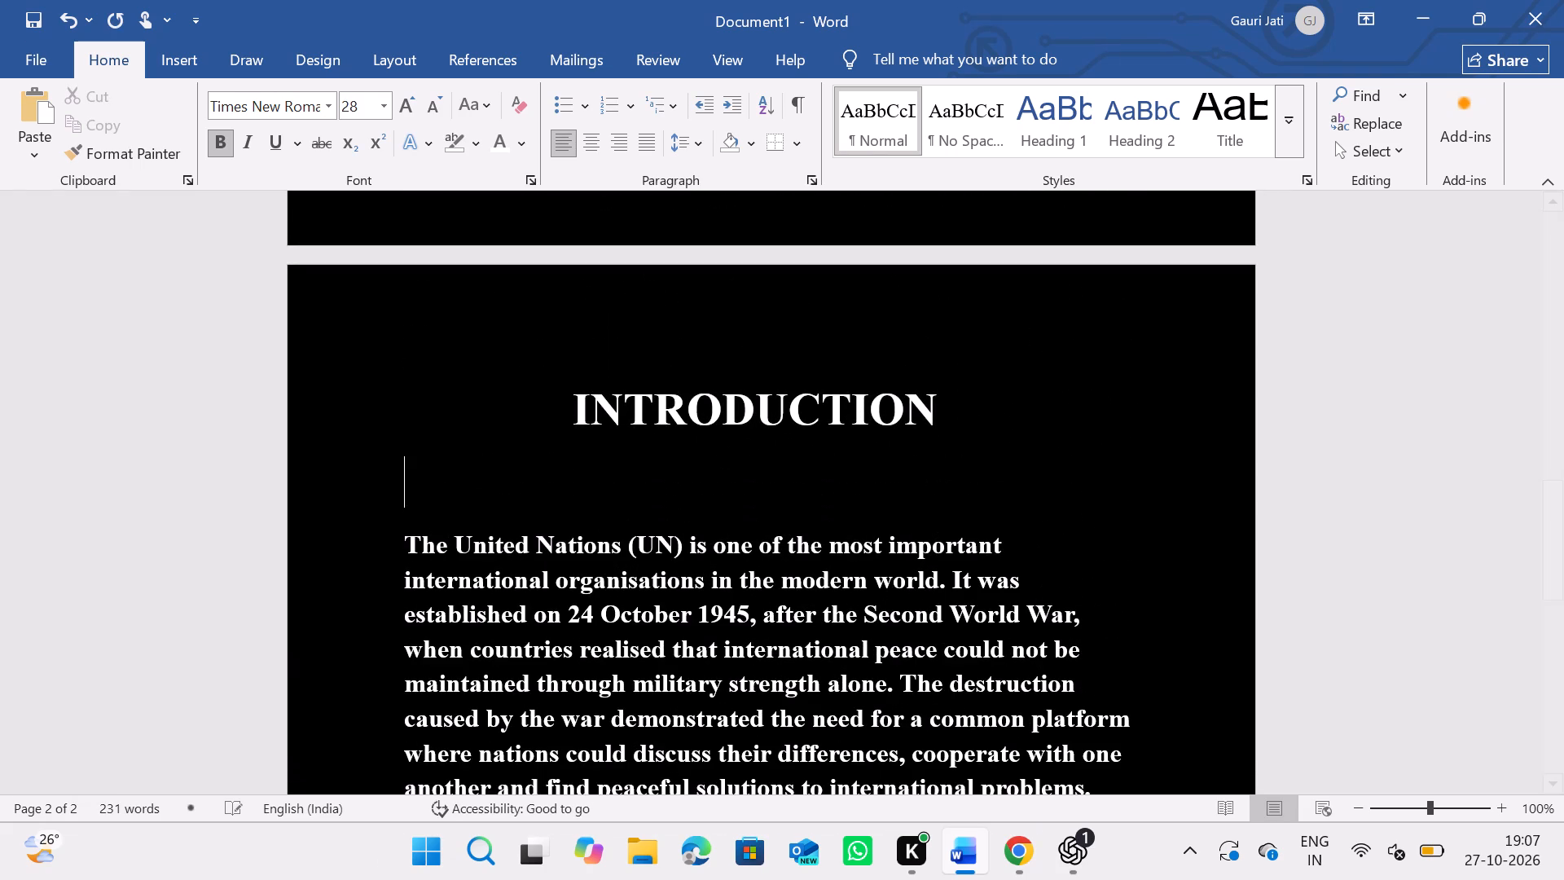
Look through the cover page and the introduction page to check their layout.
scroll(989, 404, "down", 4)
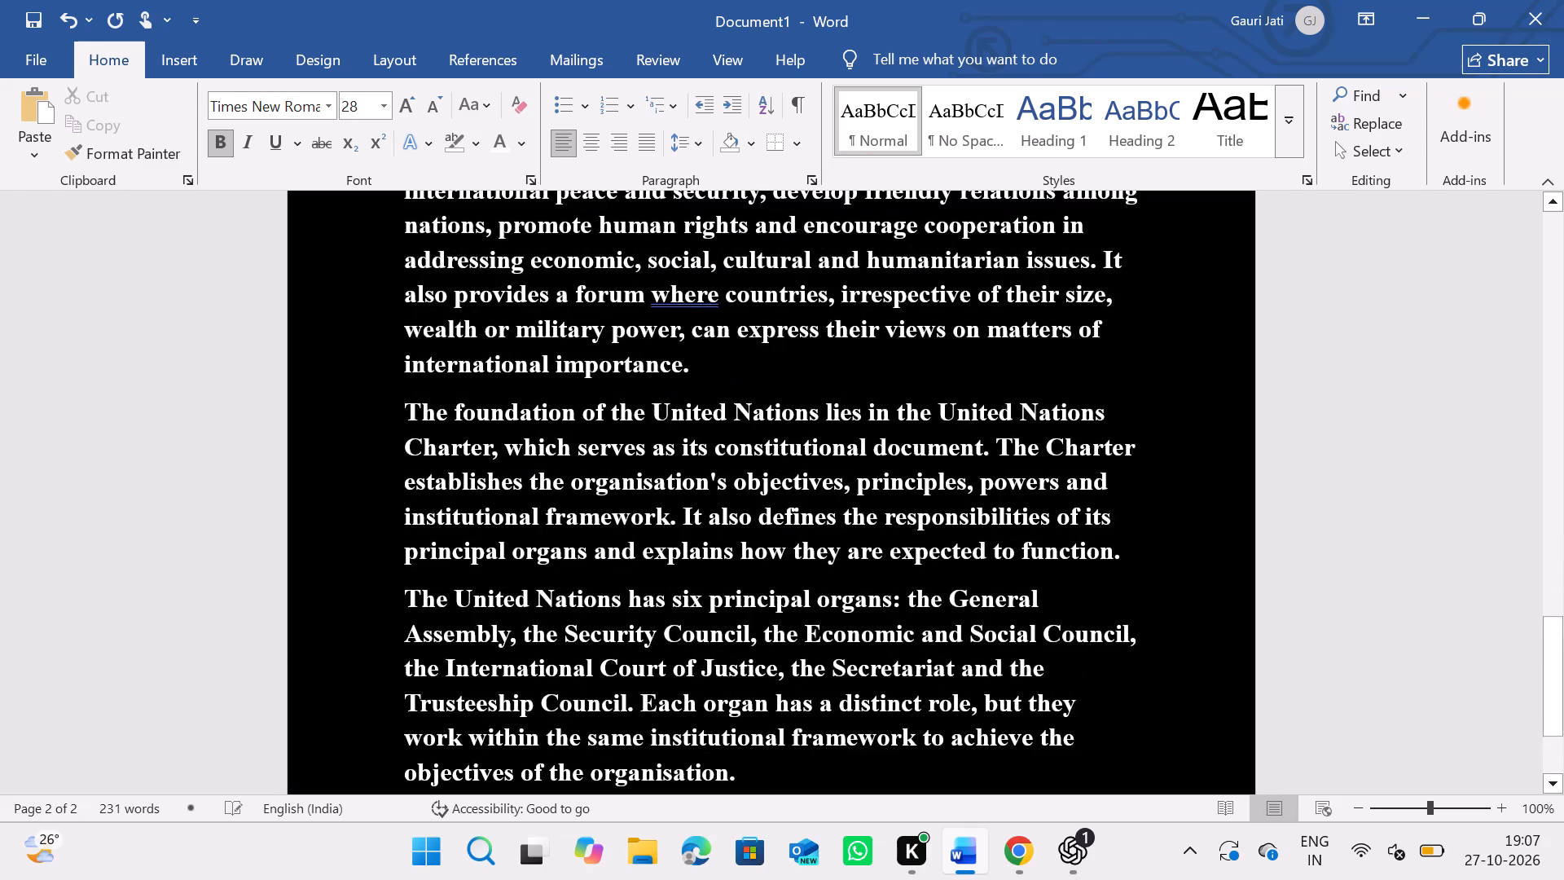
scroll(989, 404, "down", 1)
scroll(807, 473, "down", 3)
scroll(807, 473, "up", 4)
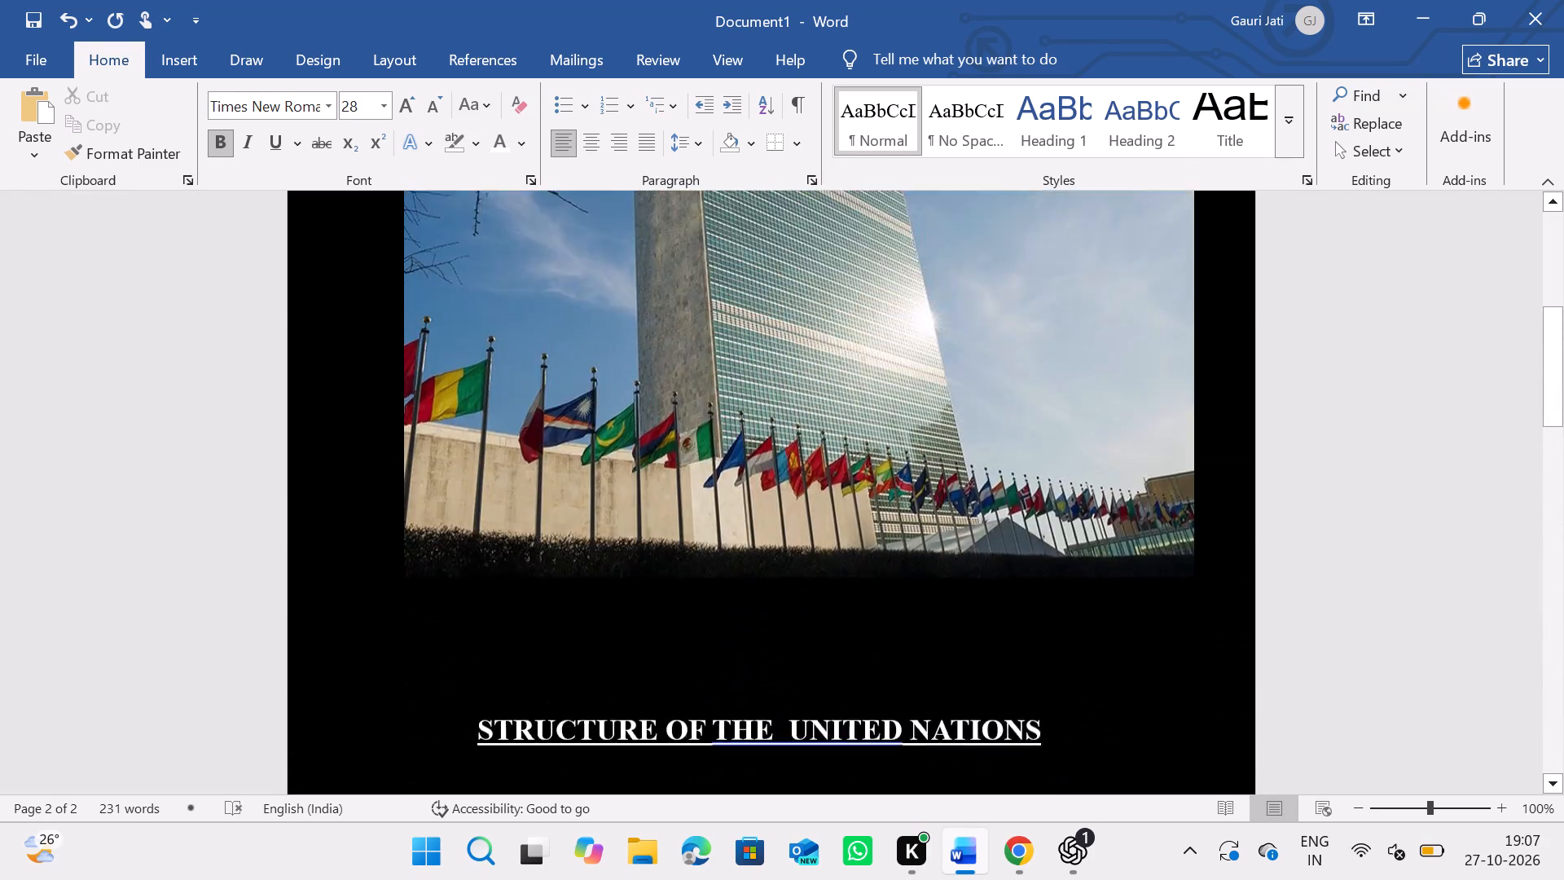
scroll(807, 473, "up", 2)
scroll(807, 473, "down", 6)
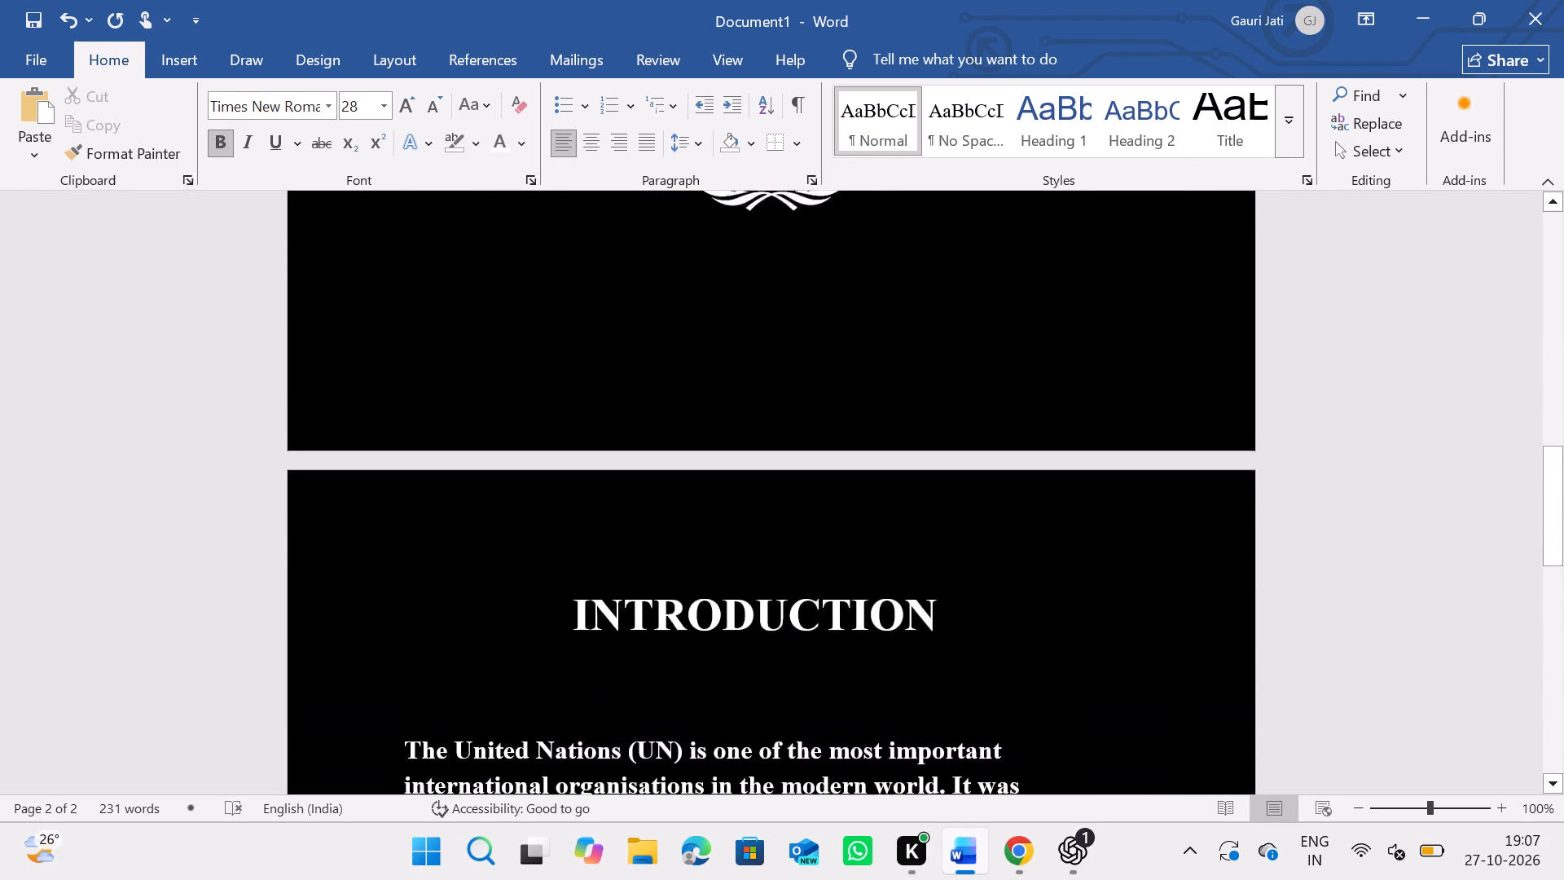
scroll(807, 473, "down", 5)
scroll(807, 473, "up", 2)
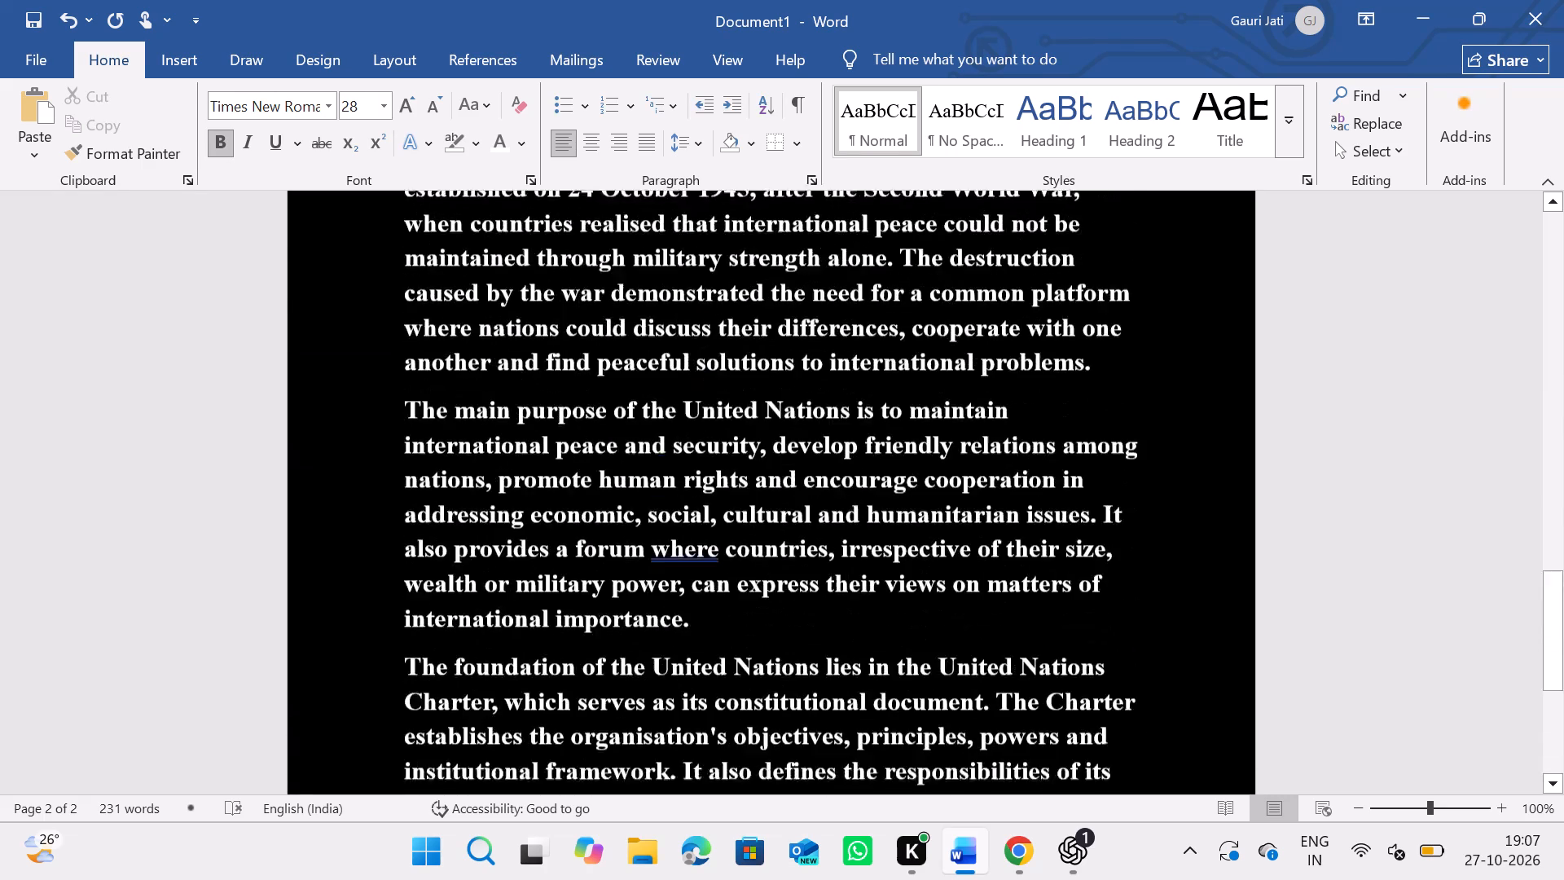
scroll(807, 473, "up", 2)
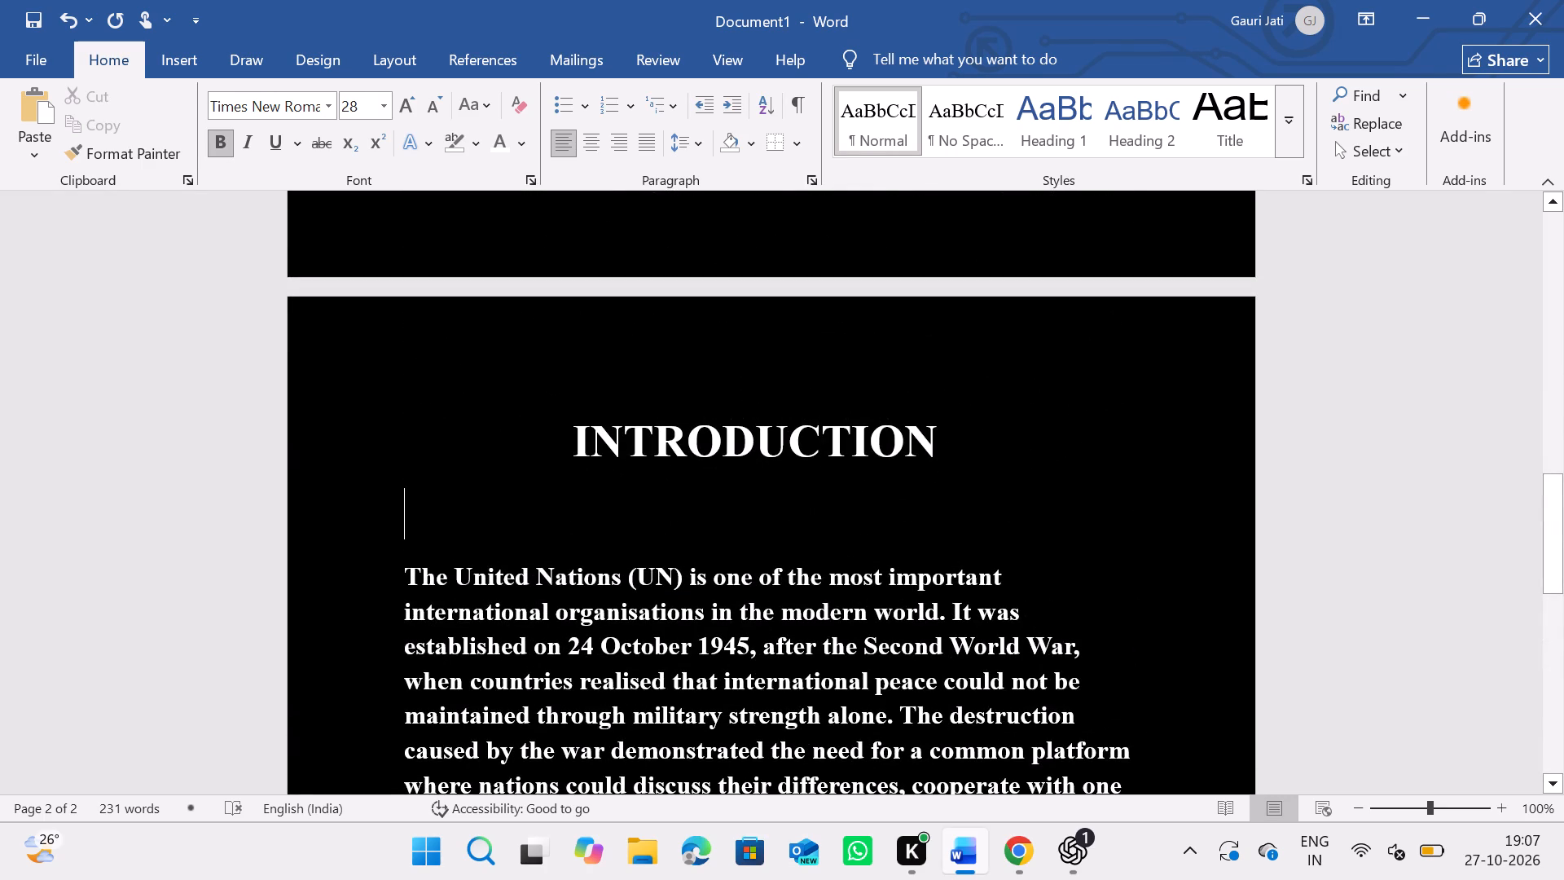
Underline the "INTRODUCTION" heading.
left_click_drag(566, 446, 947, 455)
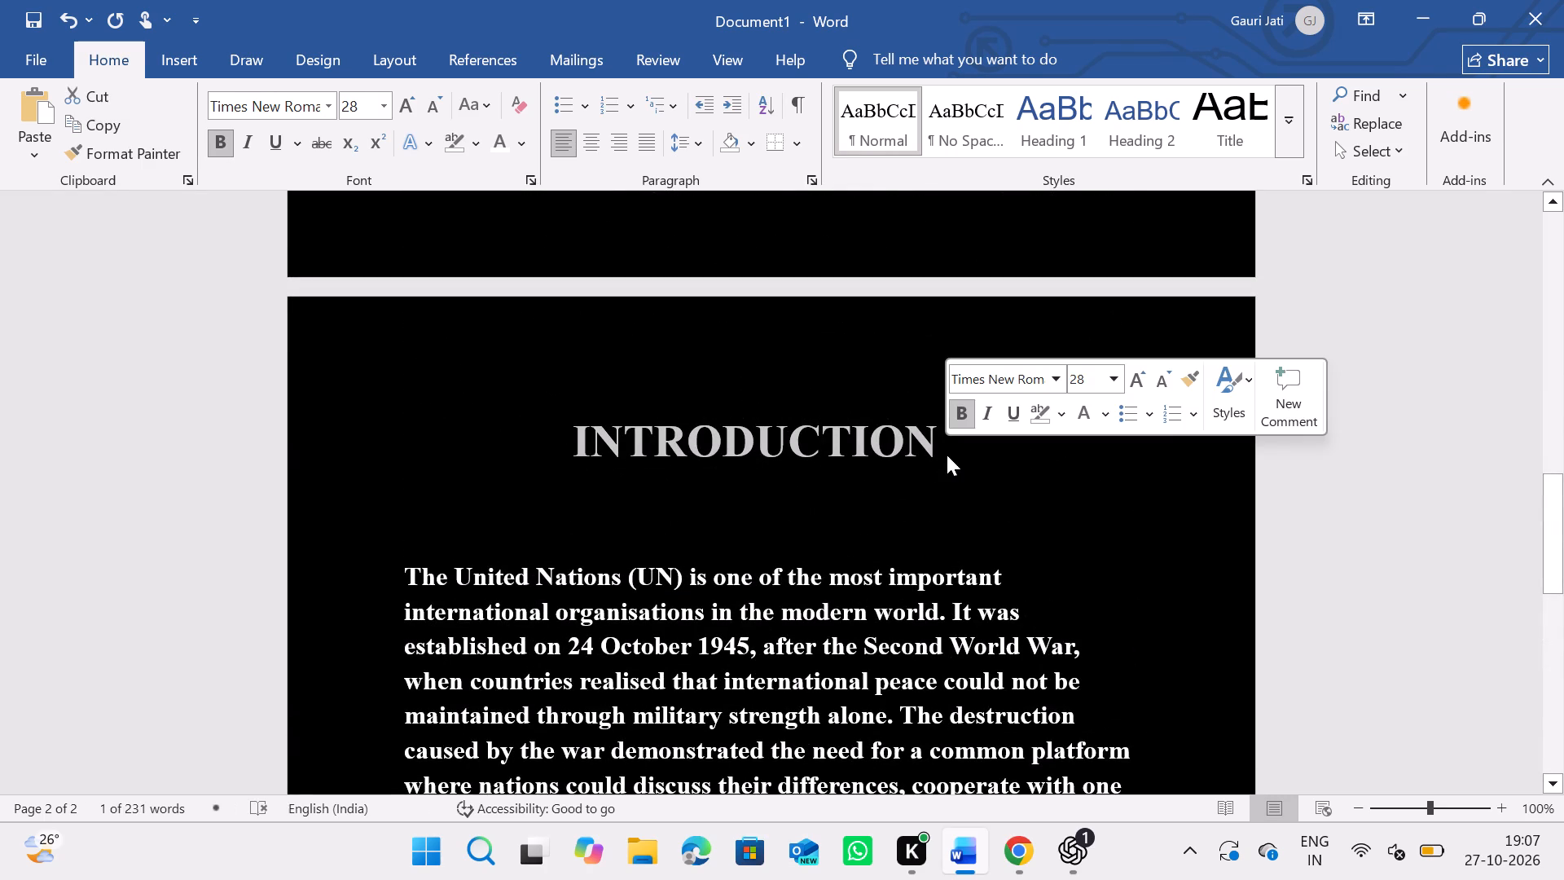
left_click(1013, 425)
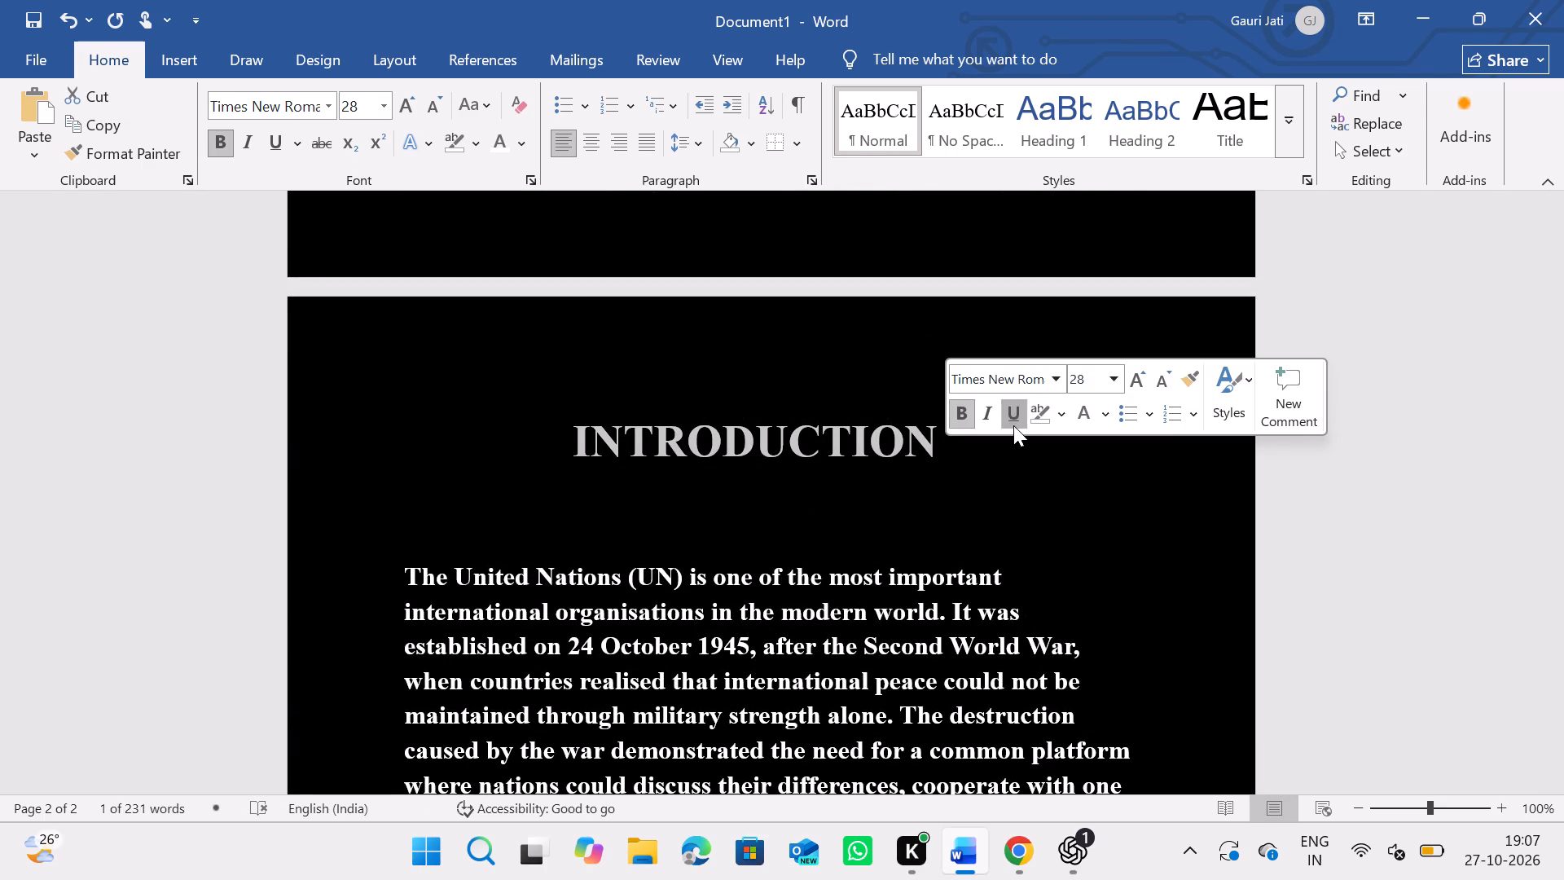
left_click(945, 489)
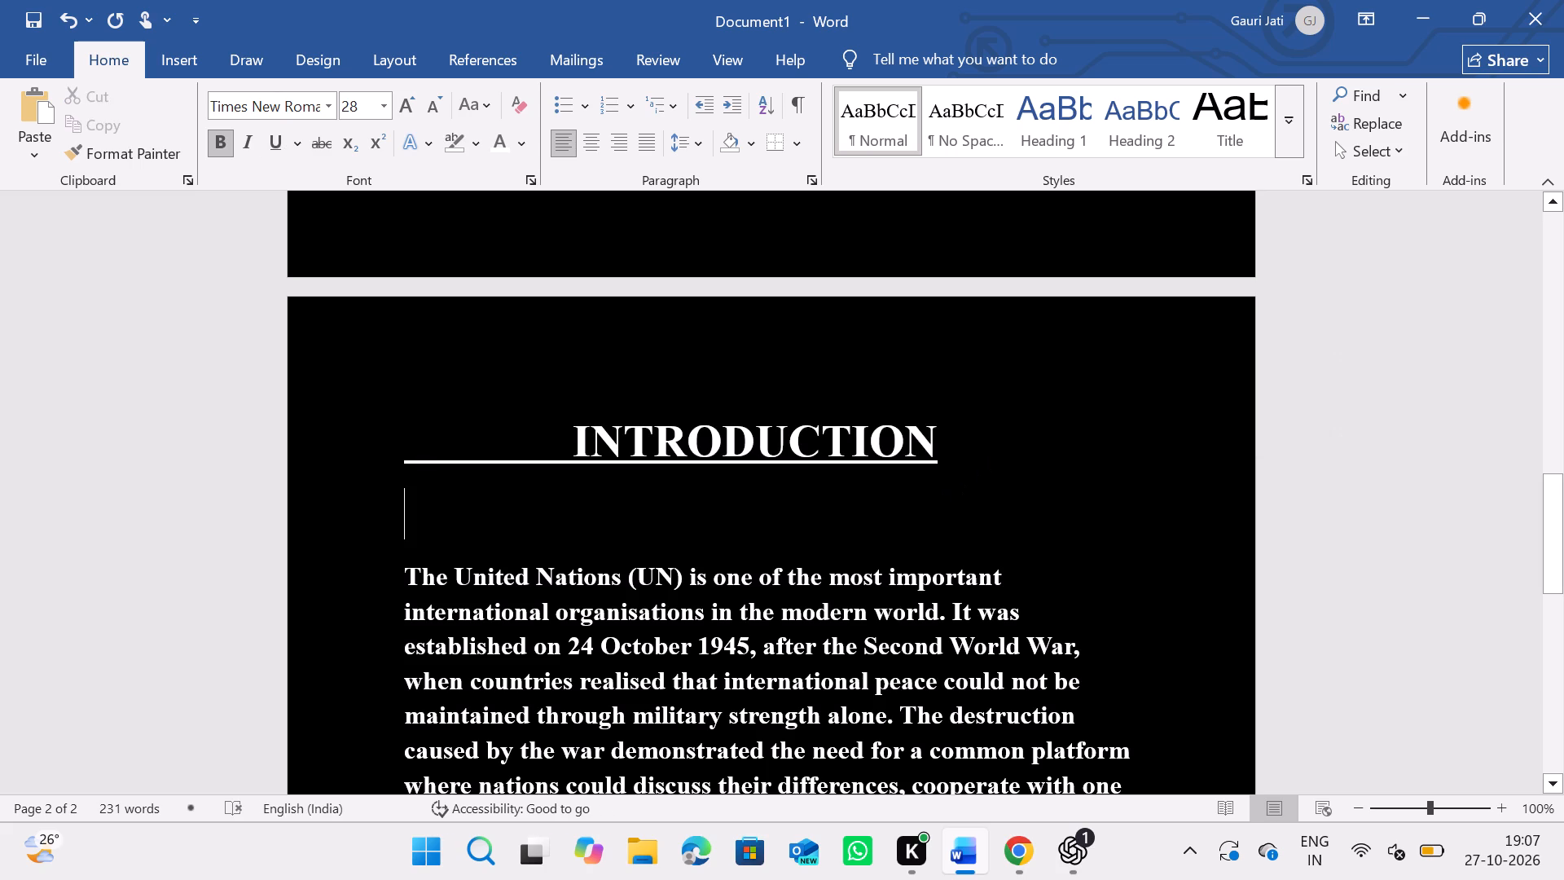
Remove 21 of the underlined spaces before the "INTRODUCTION" heading and place the cursor at the heading's end.
left_click(561, 452)
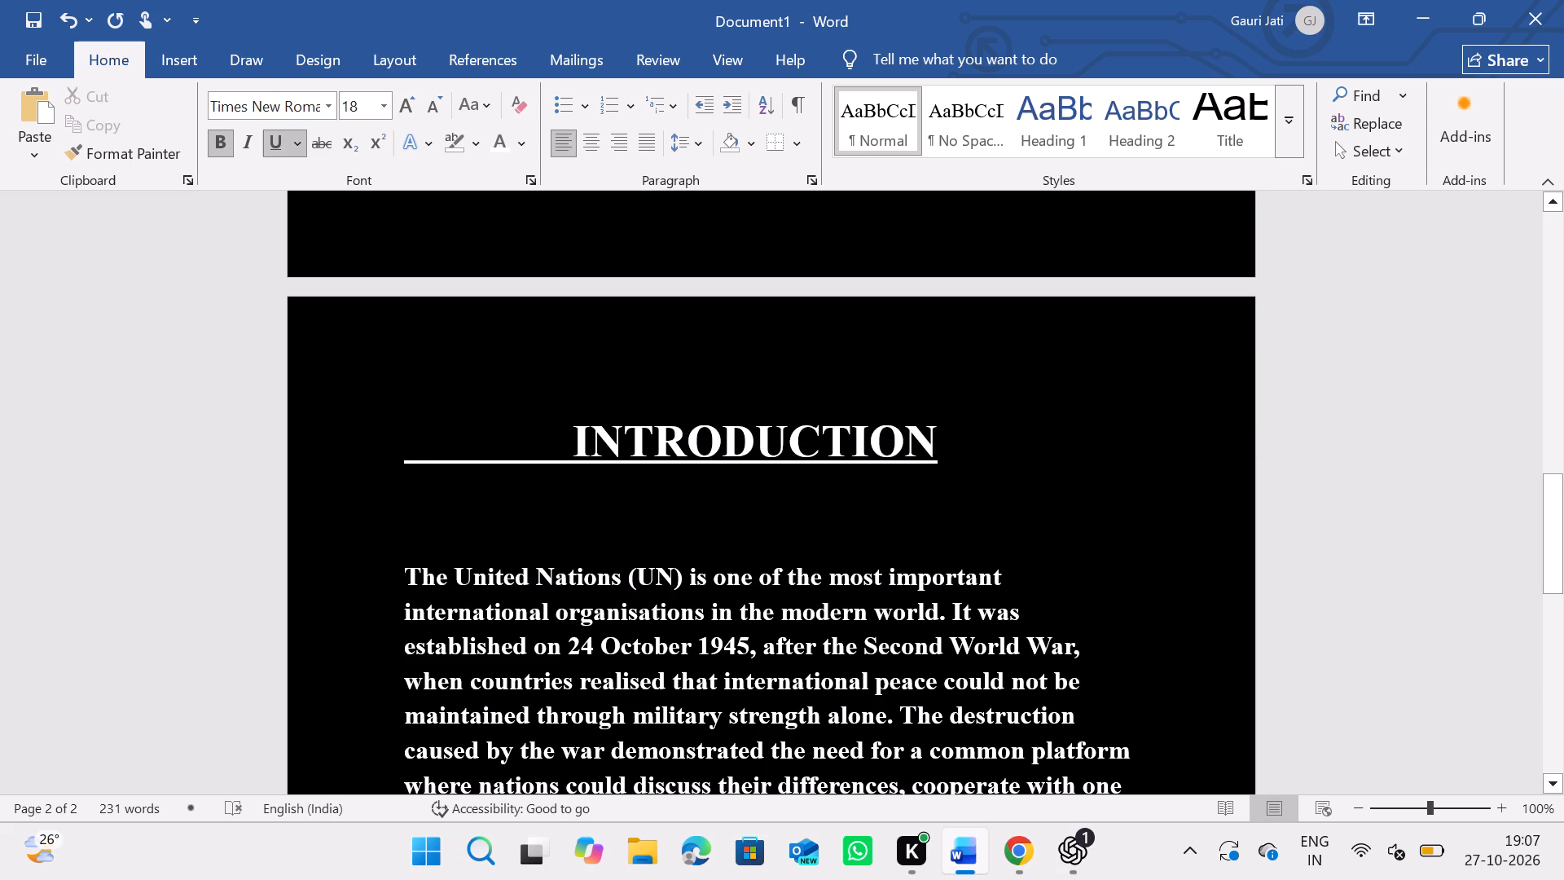
key("BackSpace")
key("BackSpace")
key("BackSpace")
key("BackSpace")
key("BackSpace")
key("BackSpace")
key("BackSpace")
key("BackSpace")
key("BackSpace")
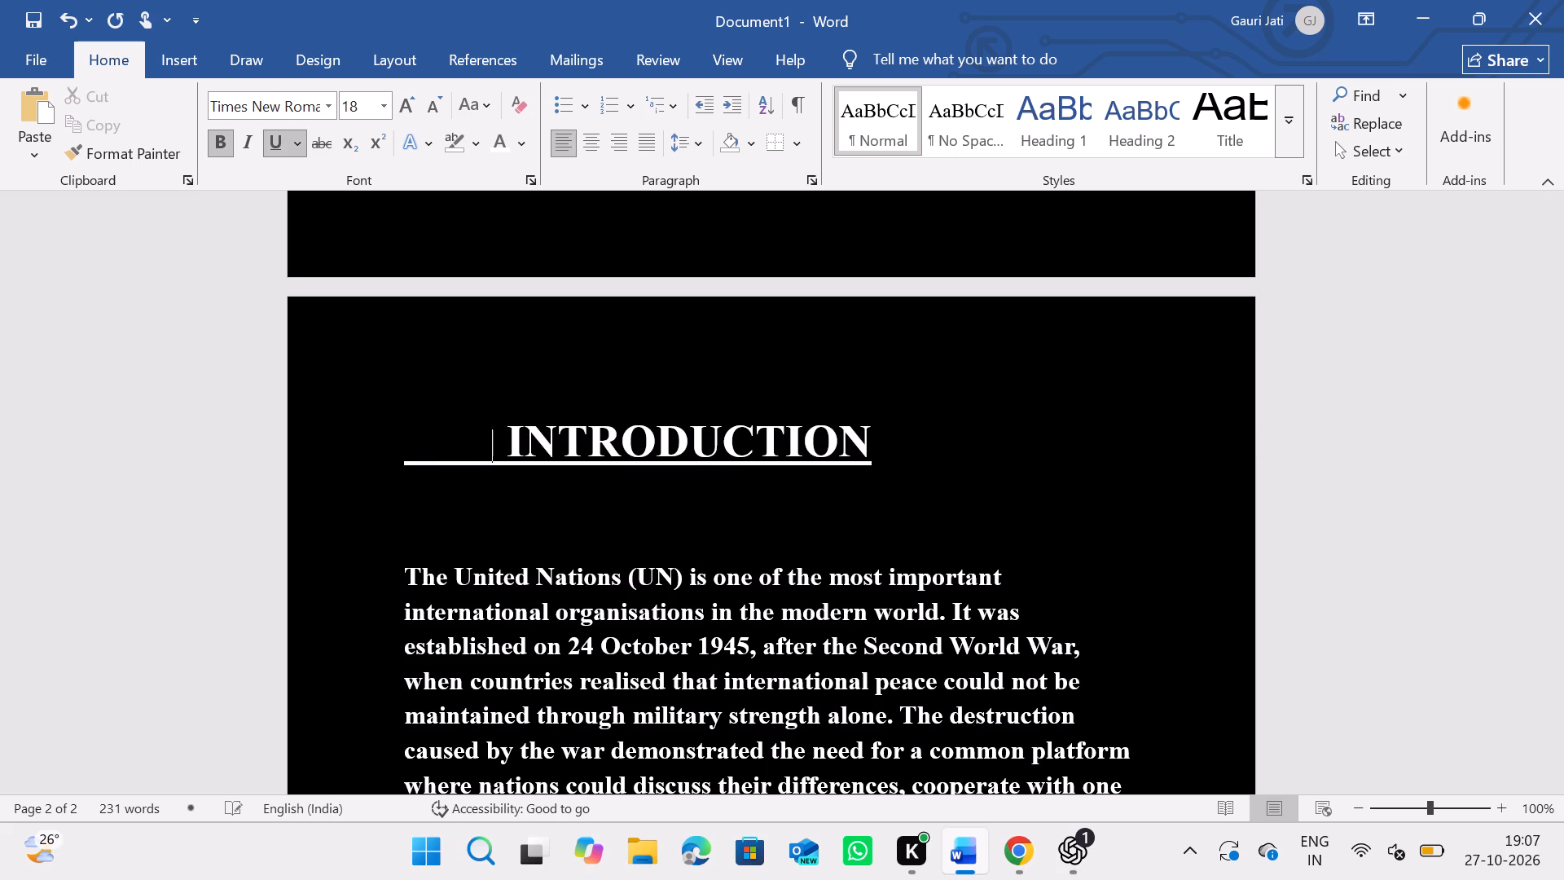
key("BackSpace")
key("BackSpace")
key("BackSpace")
key("BackSpace")
key("BackSpace")
key("BackSpace")
key("BackSpace")
key("BackSpace")
key("BackSpace")
key("BackSpace")
key("BackSpace")
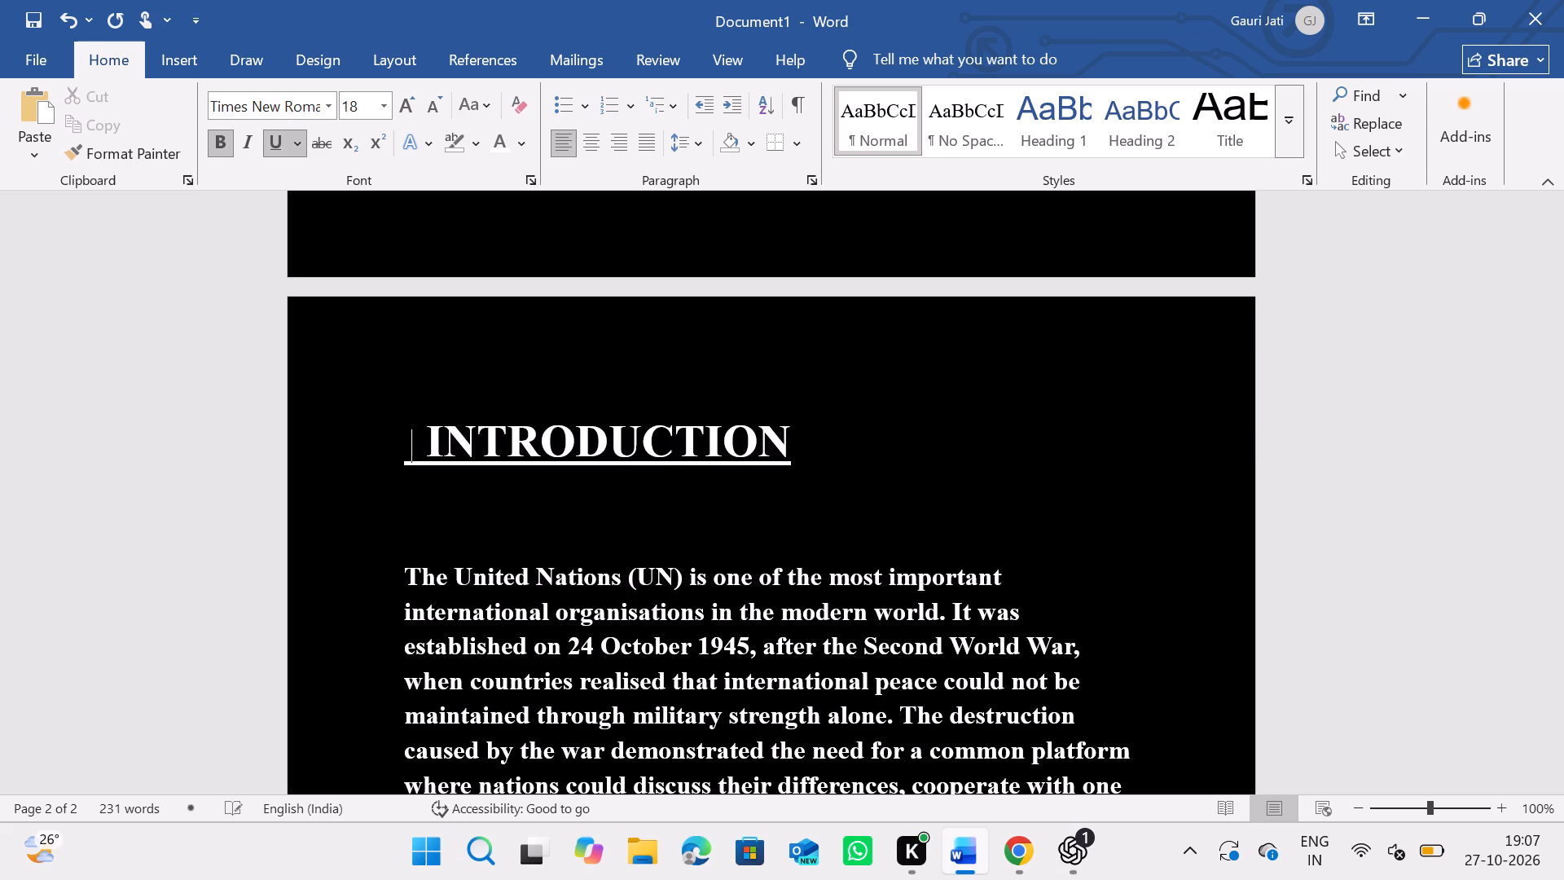
key("BackSpace")
left_click(955, 451)
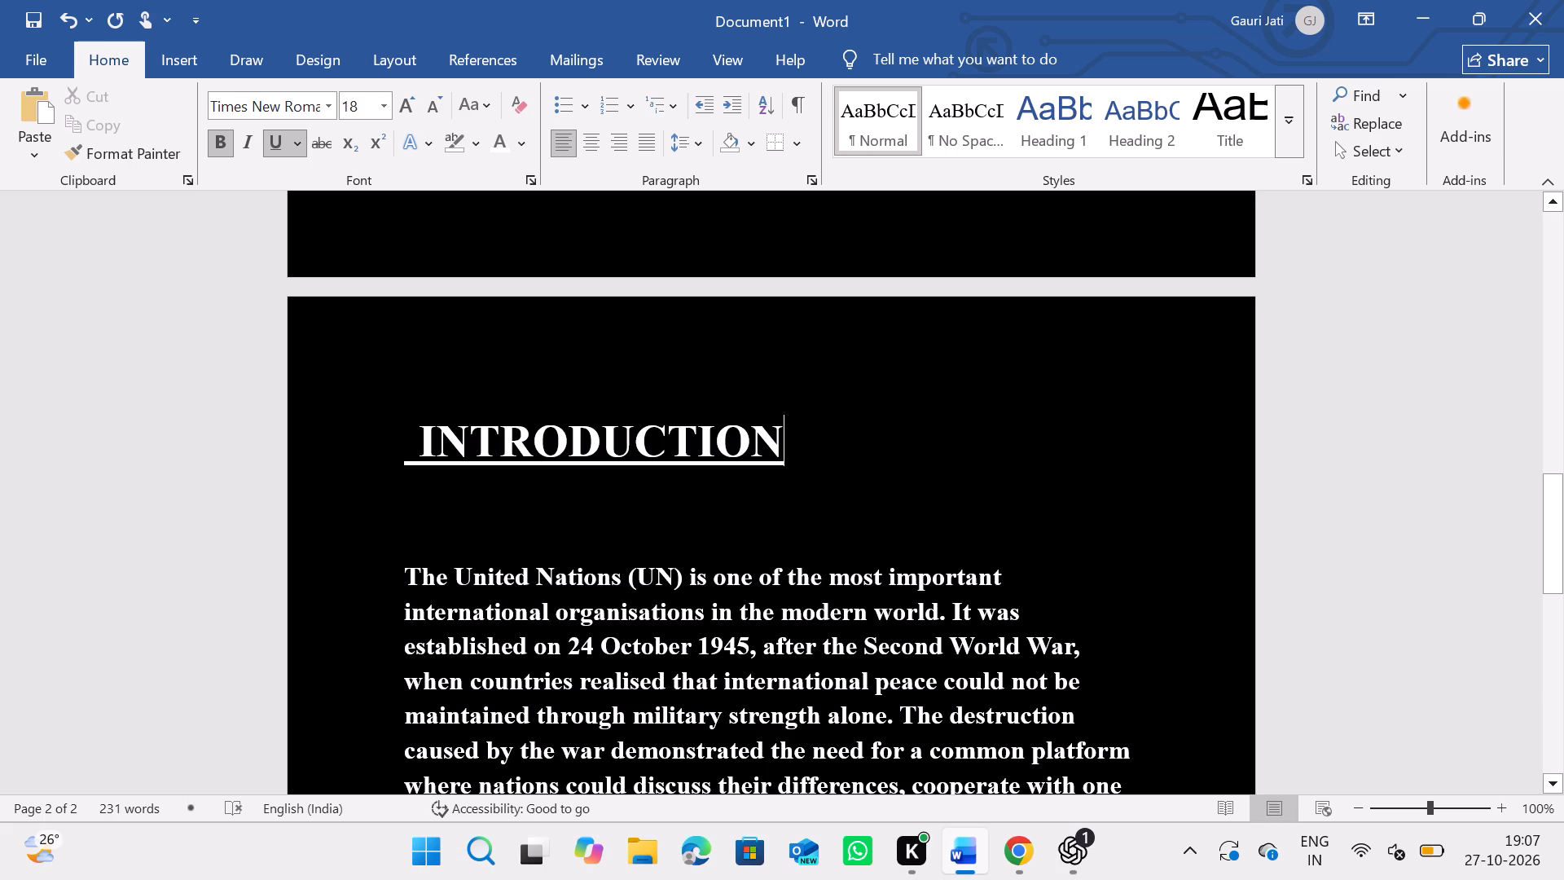
Look through the cover page and the introduction page to check the text and layout.
scroll(955, 451, "down", 3)
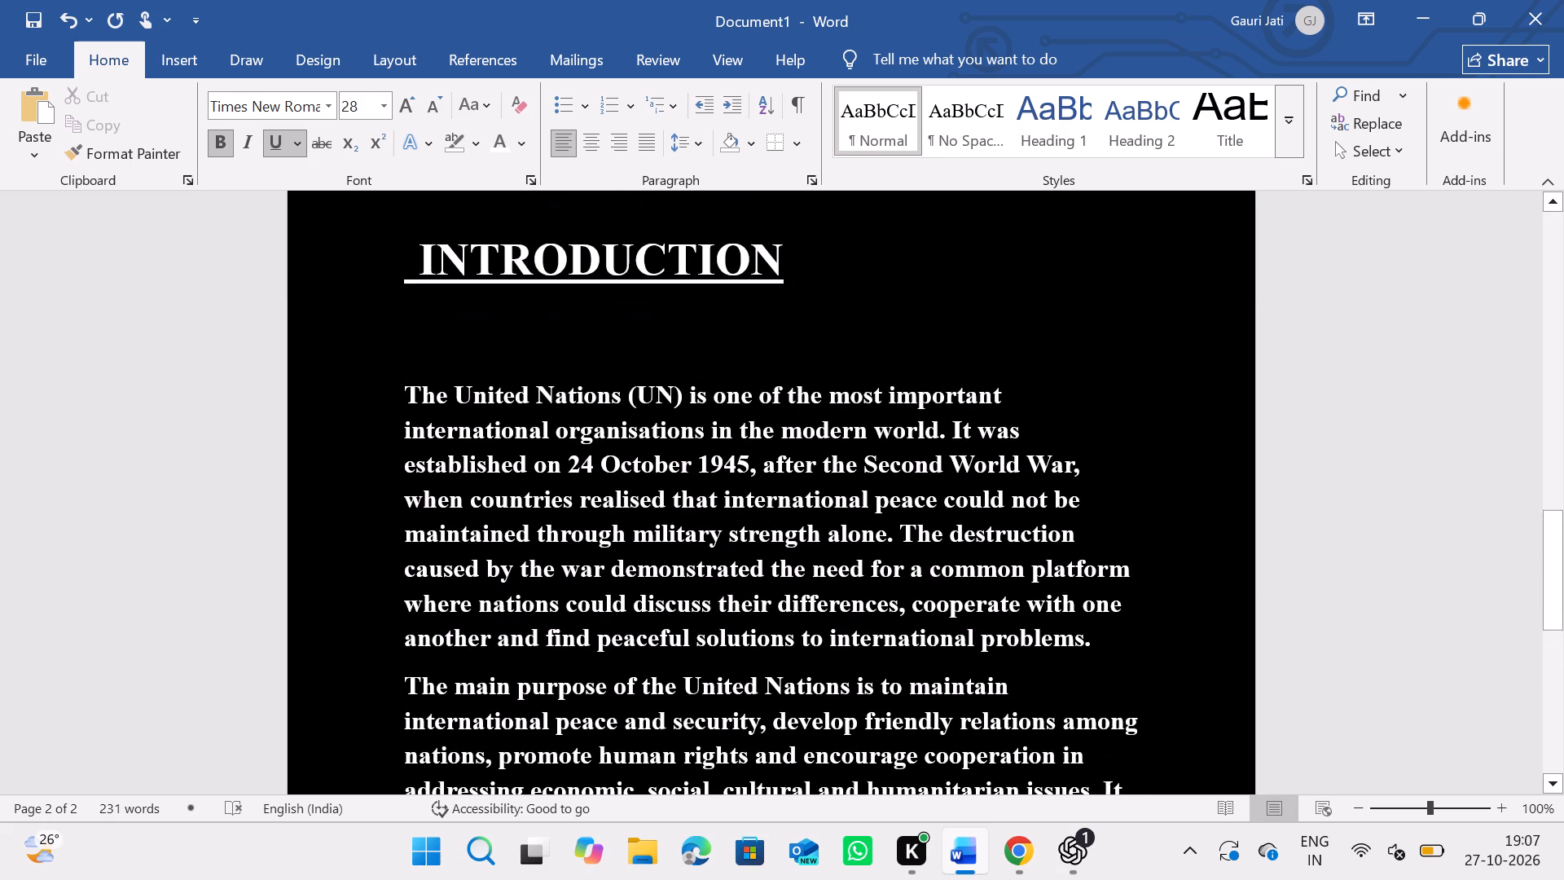
scroll(955, 451, "down", 2)
scroll(955, 451, "up", 10)
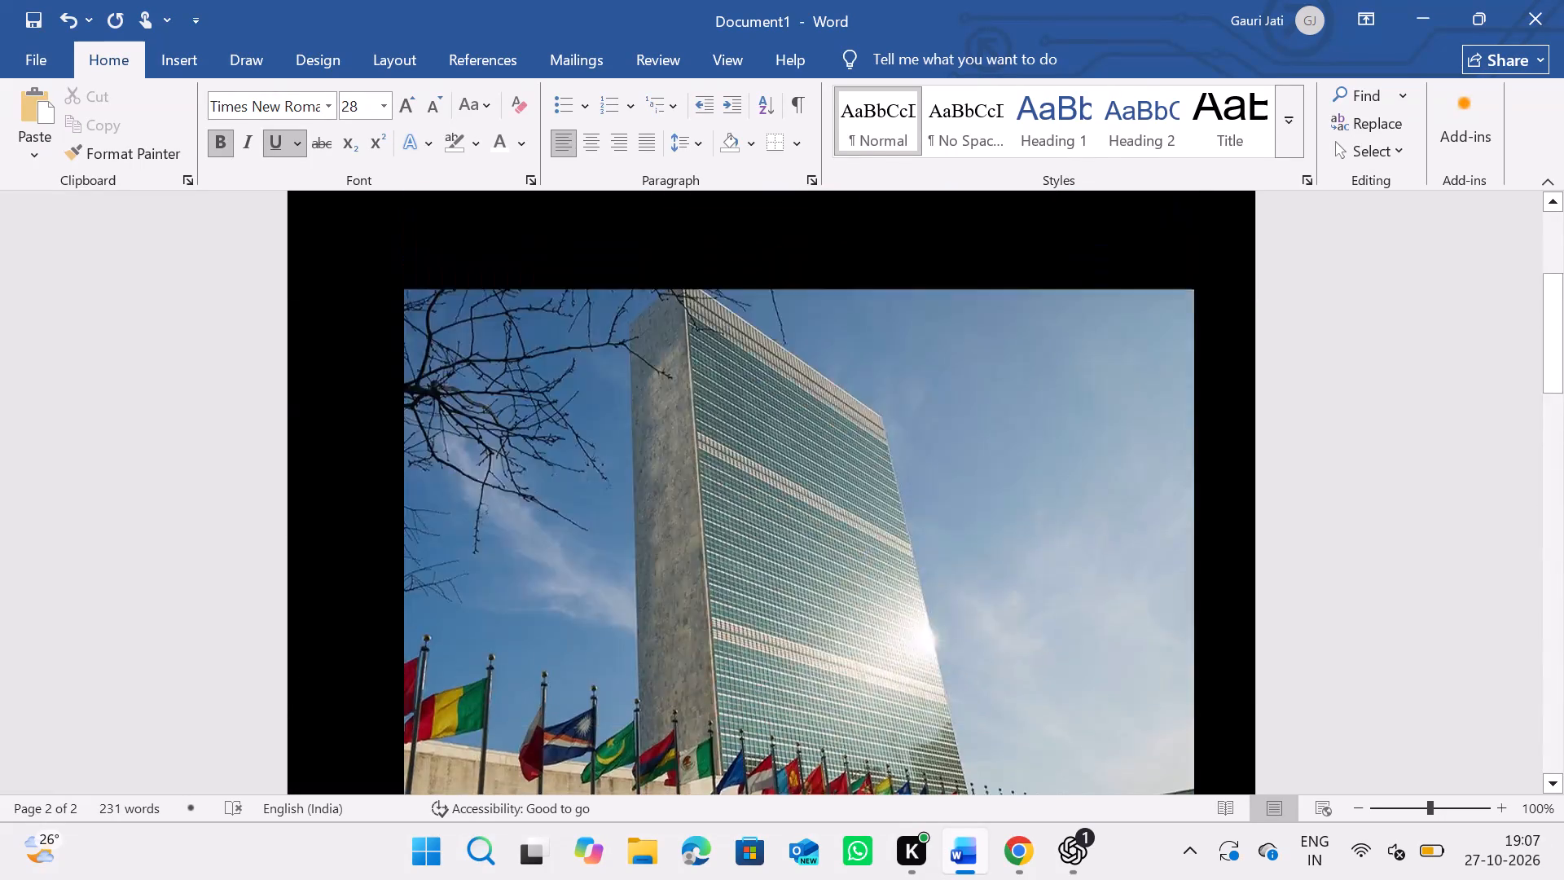
scroll(955, 451, "down", 6)
scroll(955, 451, "up", 2)
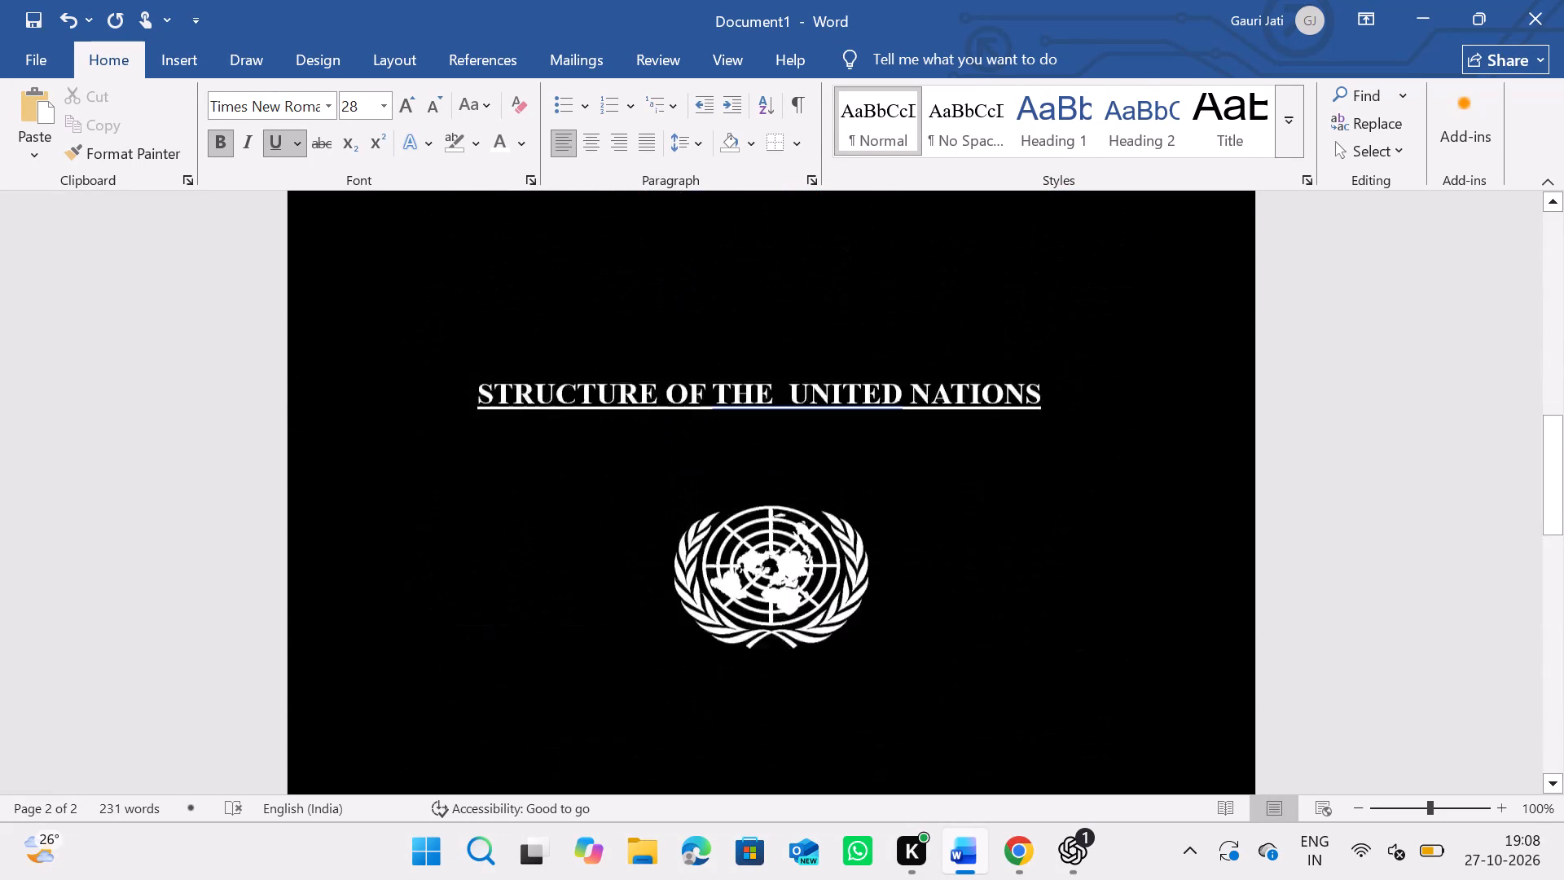
scroll(955, 451, "down", 6)
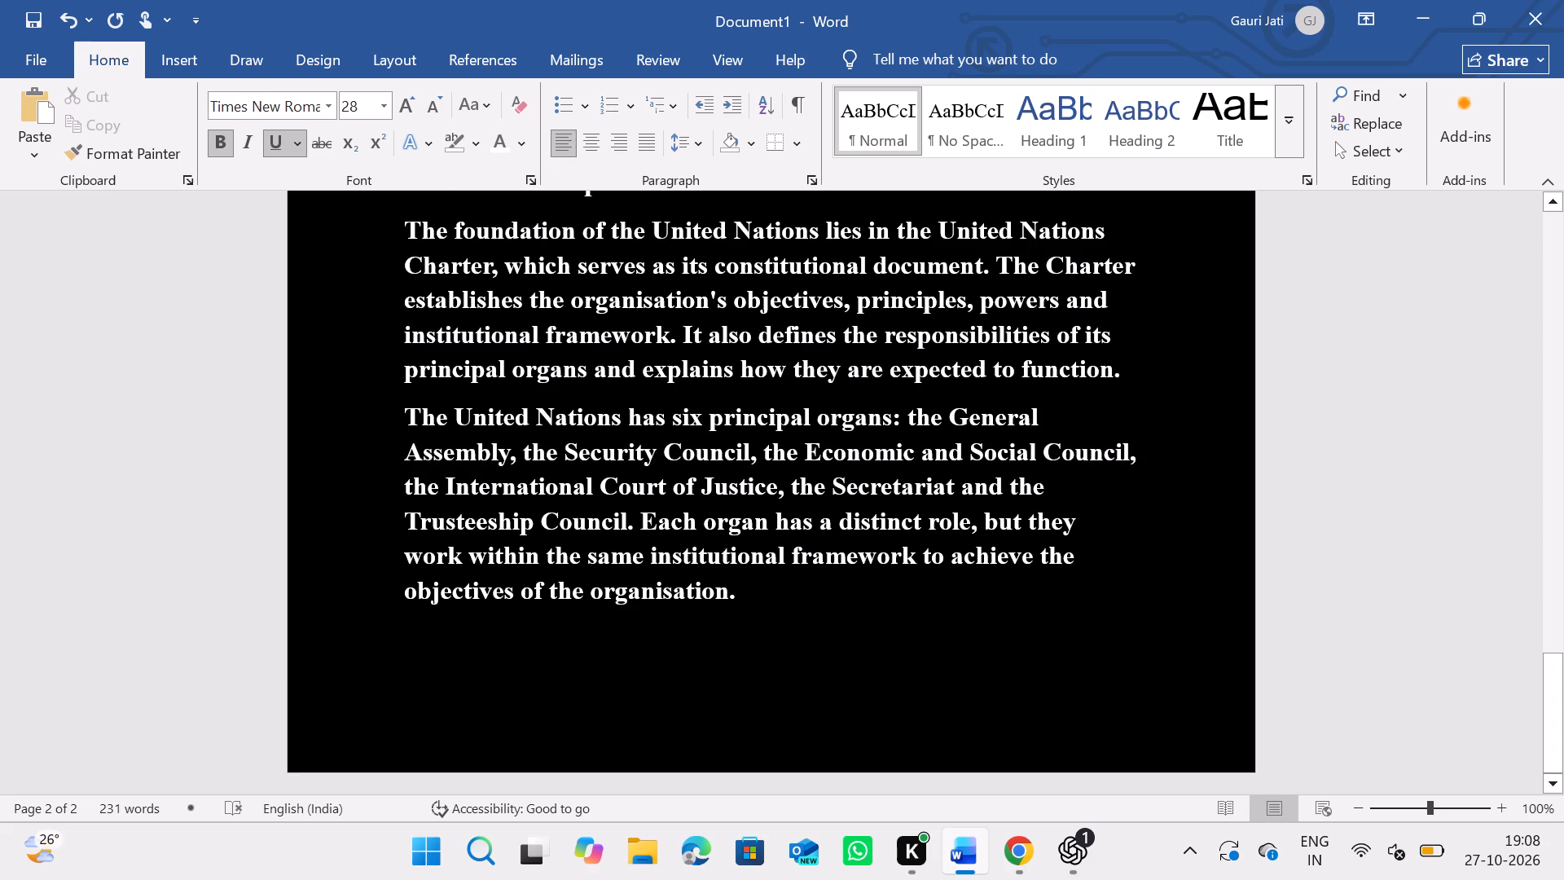
scroll(774, 570, "up", 2)
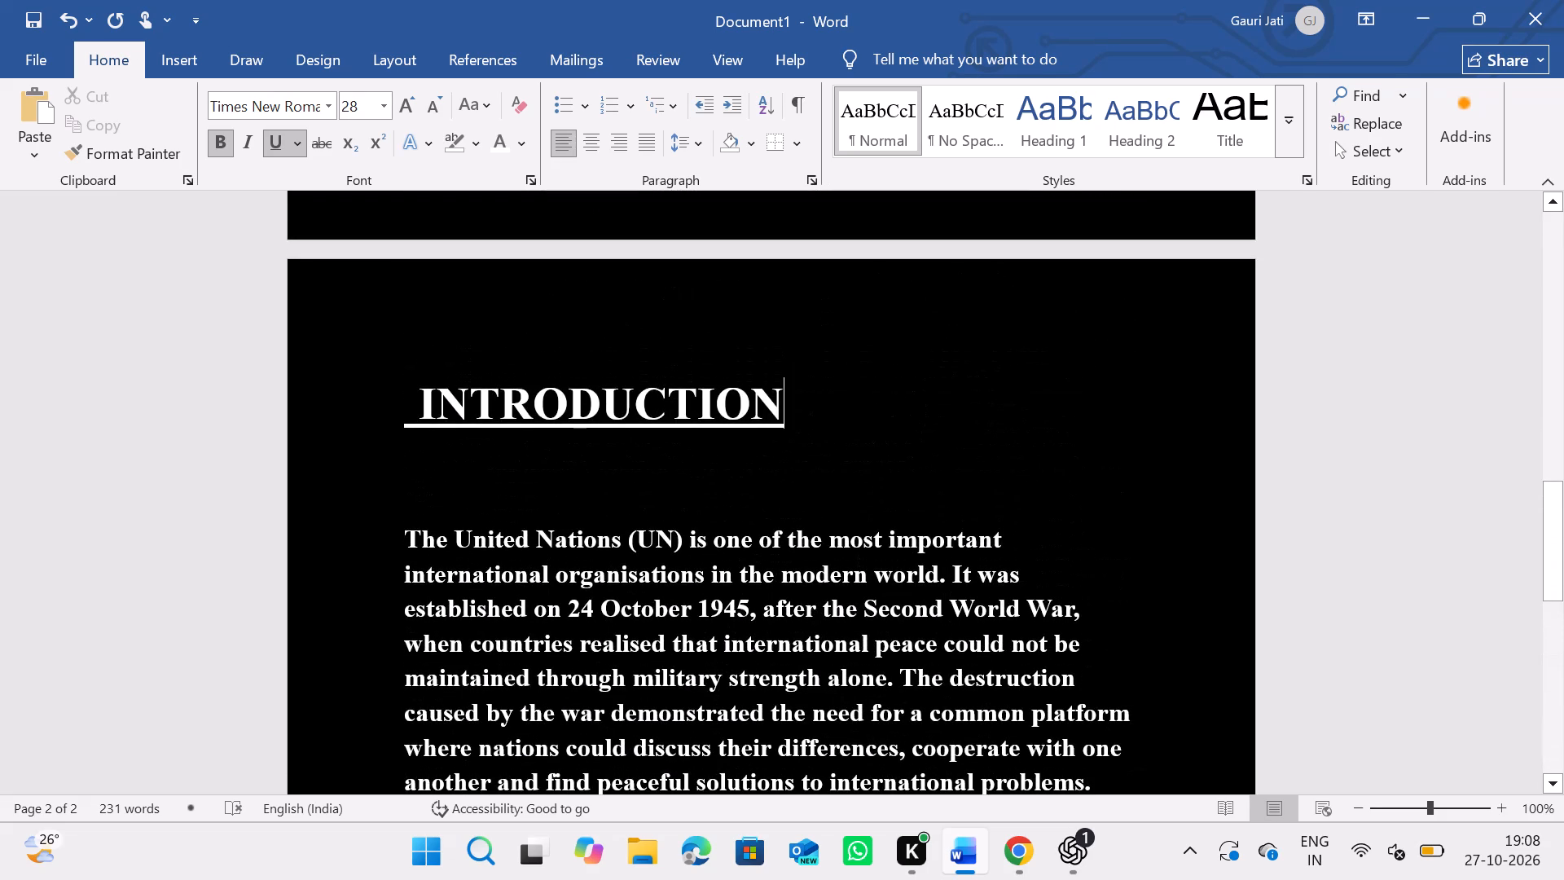
Remove one underlined space before the "INTRODUCTION" heading.
left_click(417, 418)
key("BackSpace")
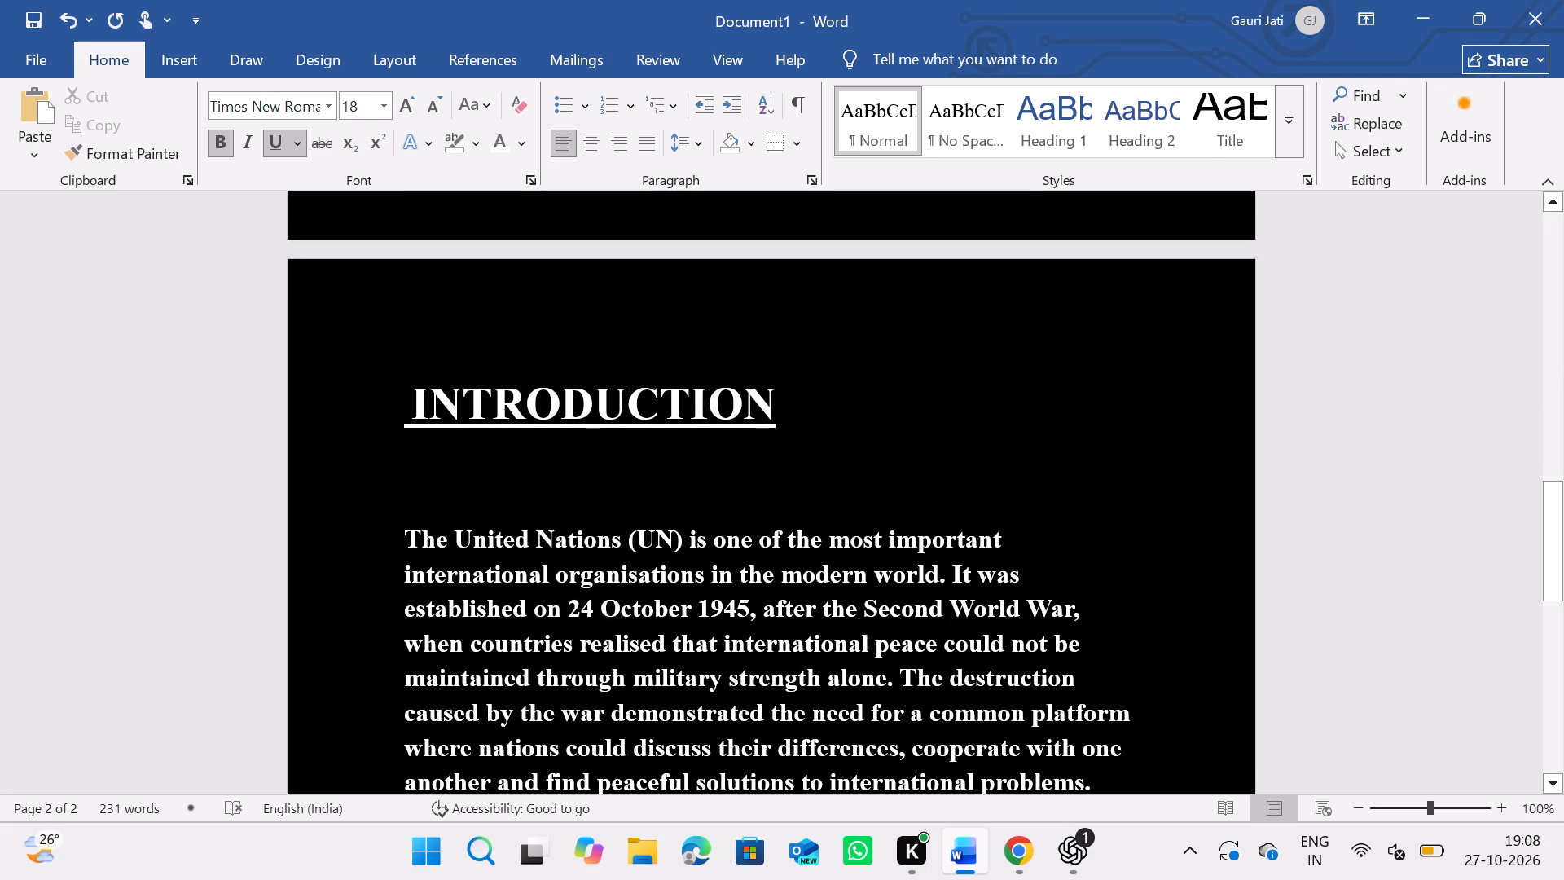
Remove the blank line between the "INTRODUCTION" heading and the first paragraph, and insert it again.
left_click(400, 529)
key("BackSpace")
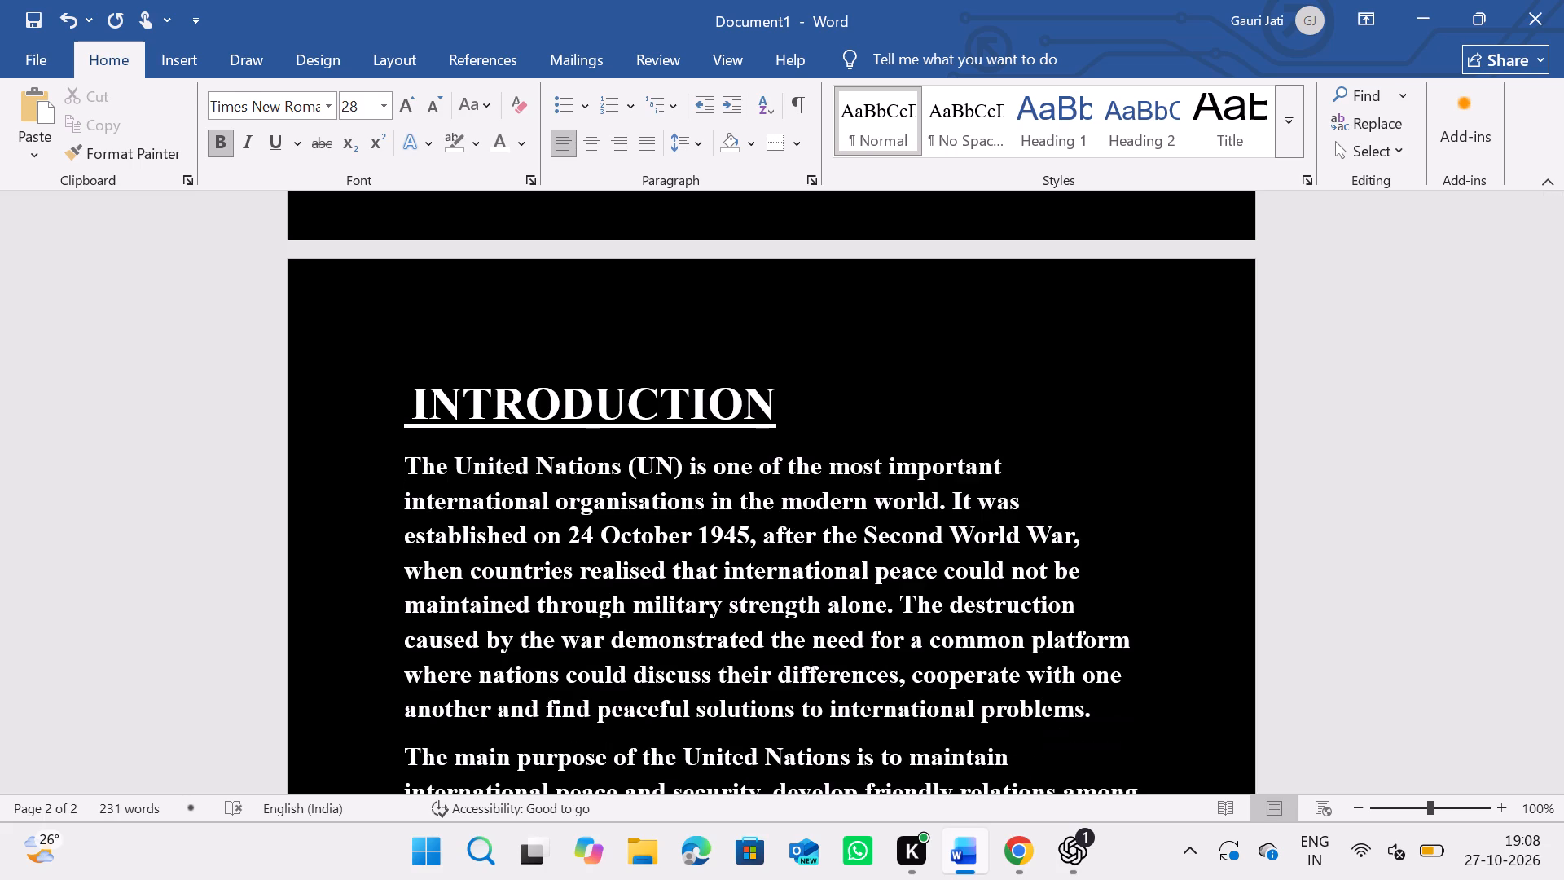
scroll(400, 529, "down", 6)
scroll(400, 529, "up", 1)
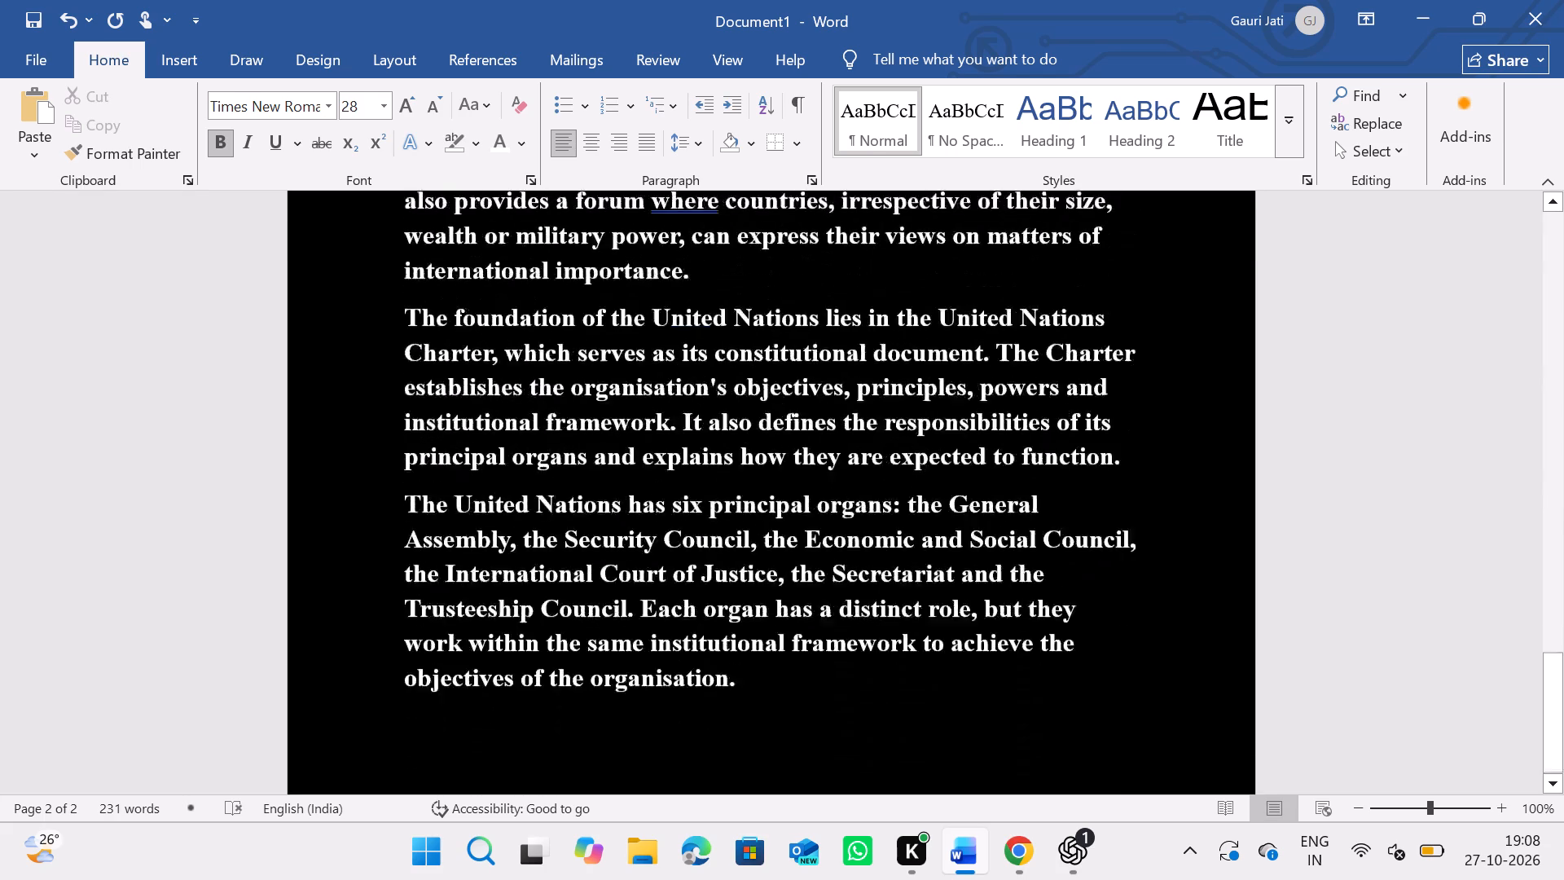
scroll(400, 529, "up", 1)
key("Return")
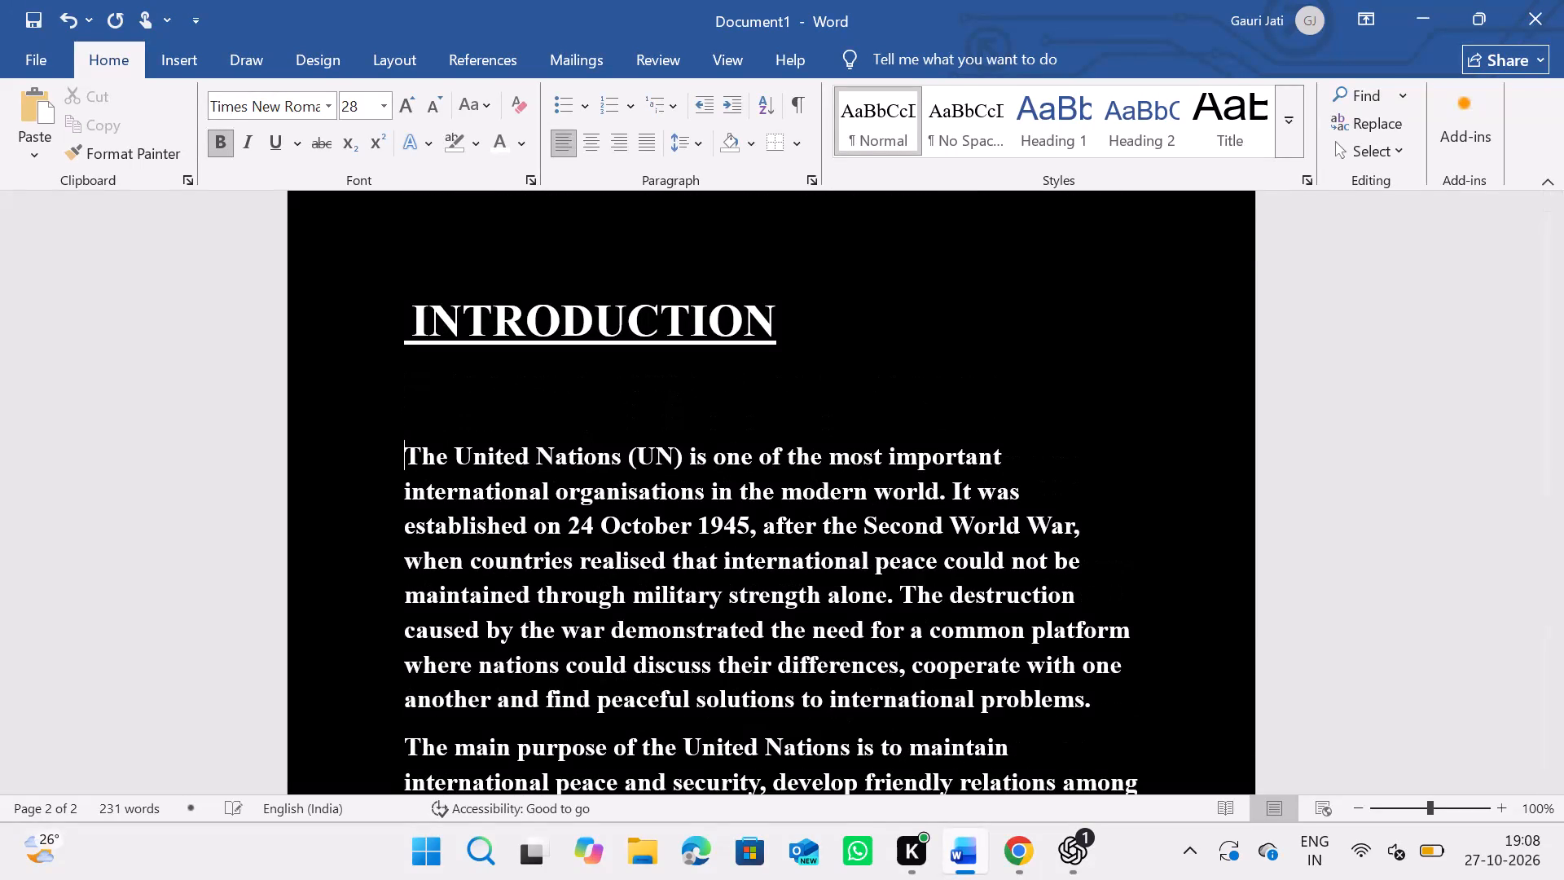
Insert a blank page between the "INTRODUCTION" heading and its first paragraph.
scroll(600, 576, "down", 6)
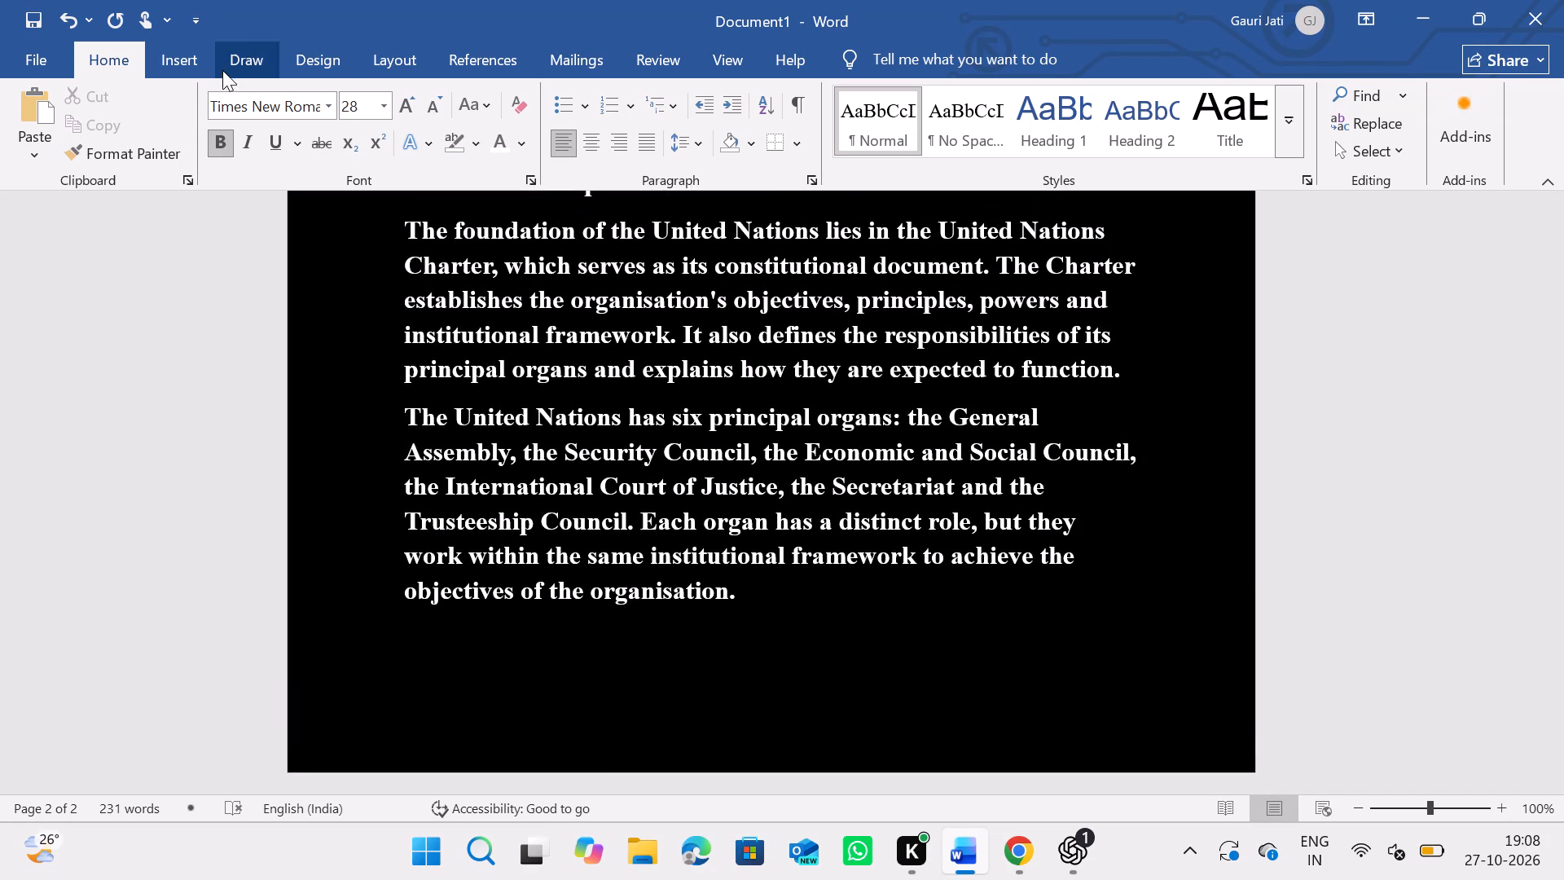
left_click(155, 64)
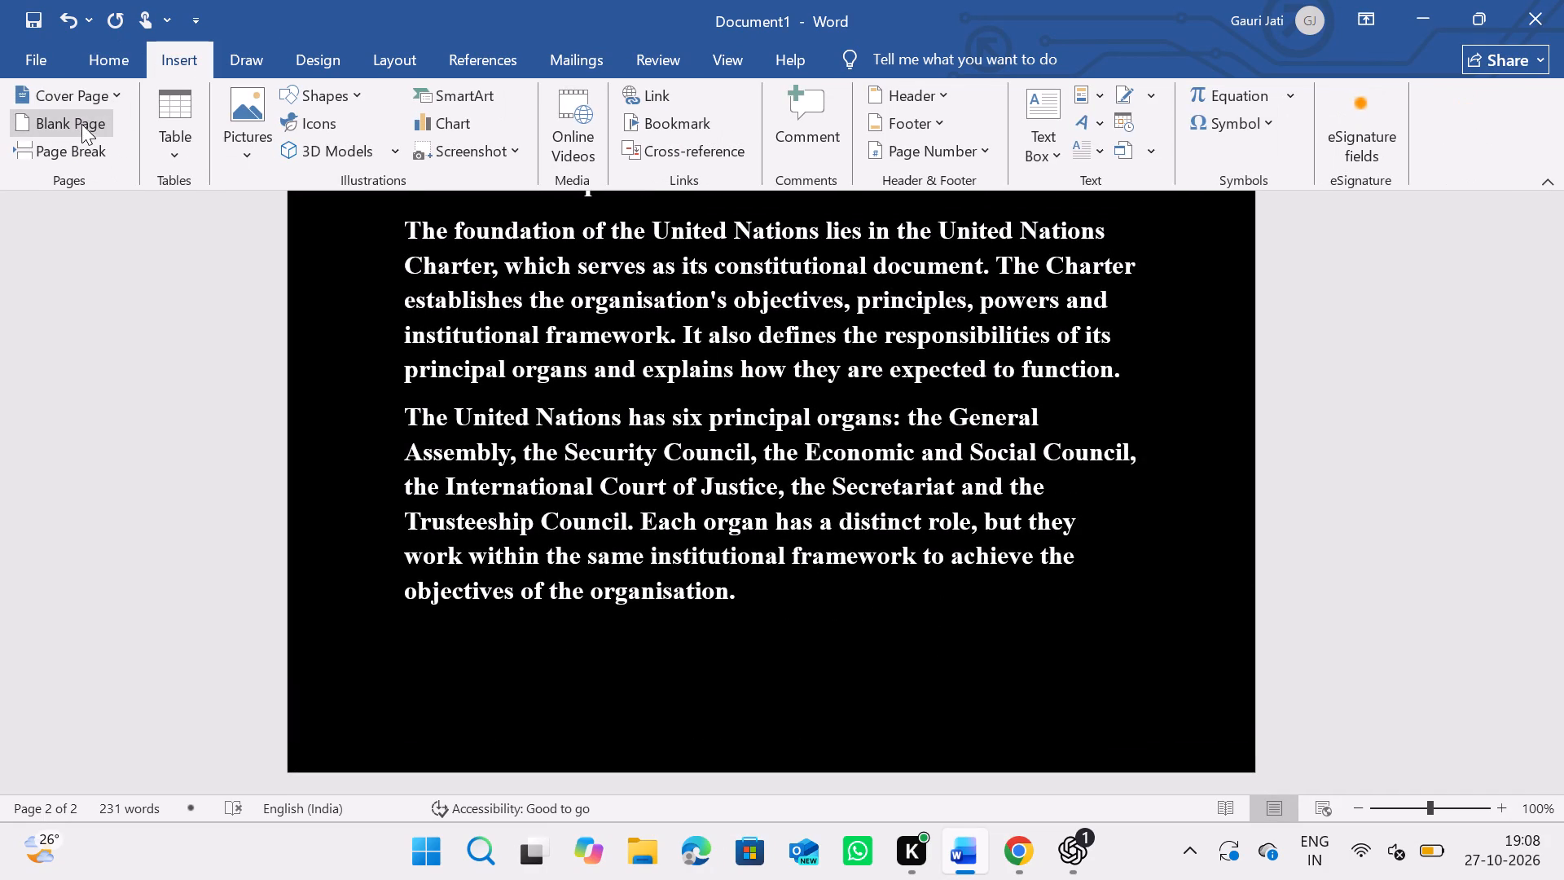
left_click(81, 124)
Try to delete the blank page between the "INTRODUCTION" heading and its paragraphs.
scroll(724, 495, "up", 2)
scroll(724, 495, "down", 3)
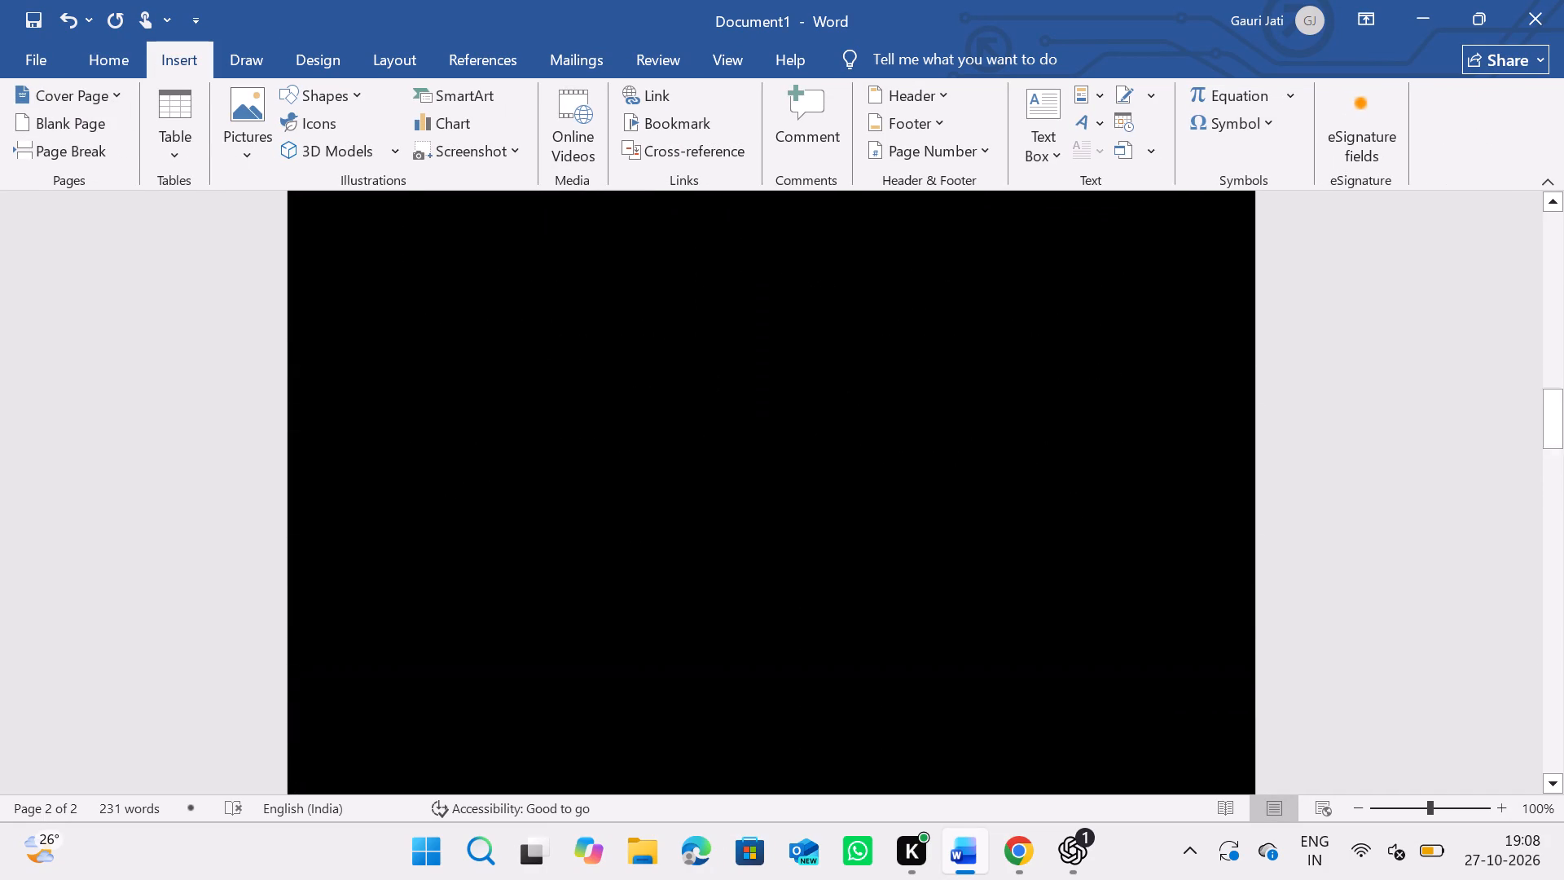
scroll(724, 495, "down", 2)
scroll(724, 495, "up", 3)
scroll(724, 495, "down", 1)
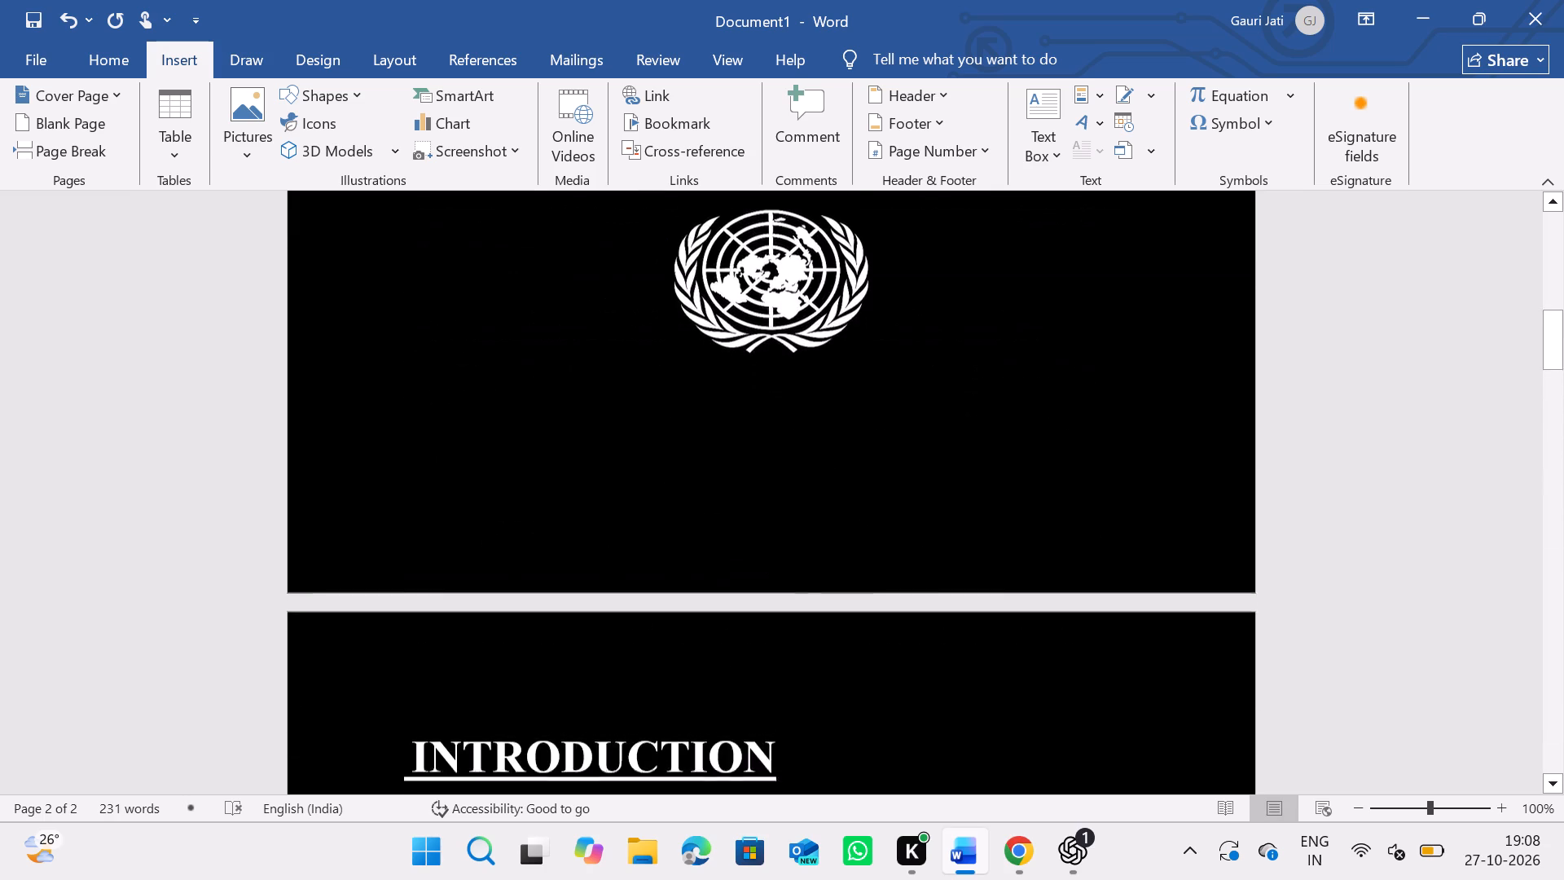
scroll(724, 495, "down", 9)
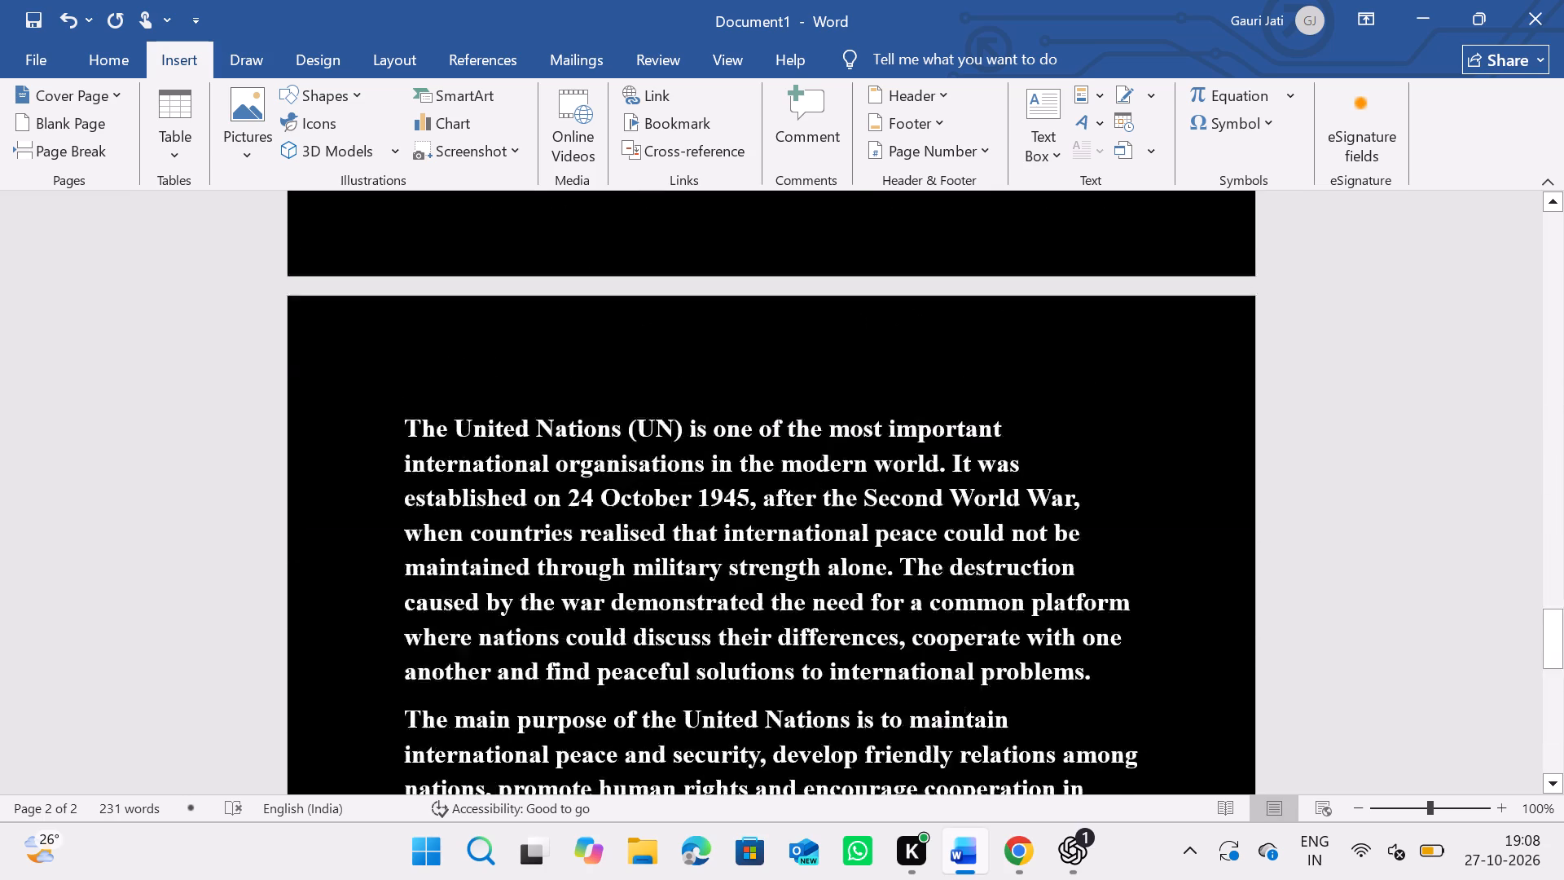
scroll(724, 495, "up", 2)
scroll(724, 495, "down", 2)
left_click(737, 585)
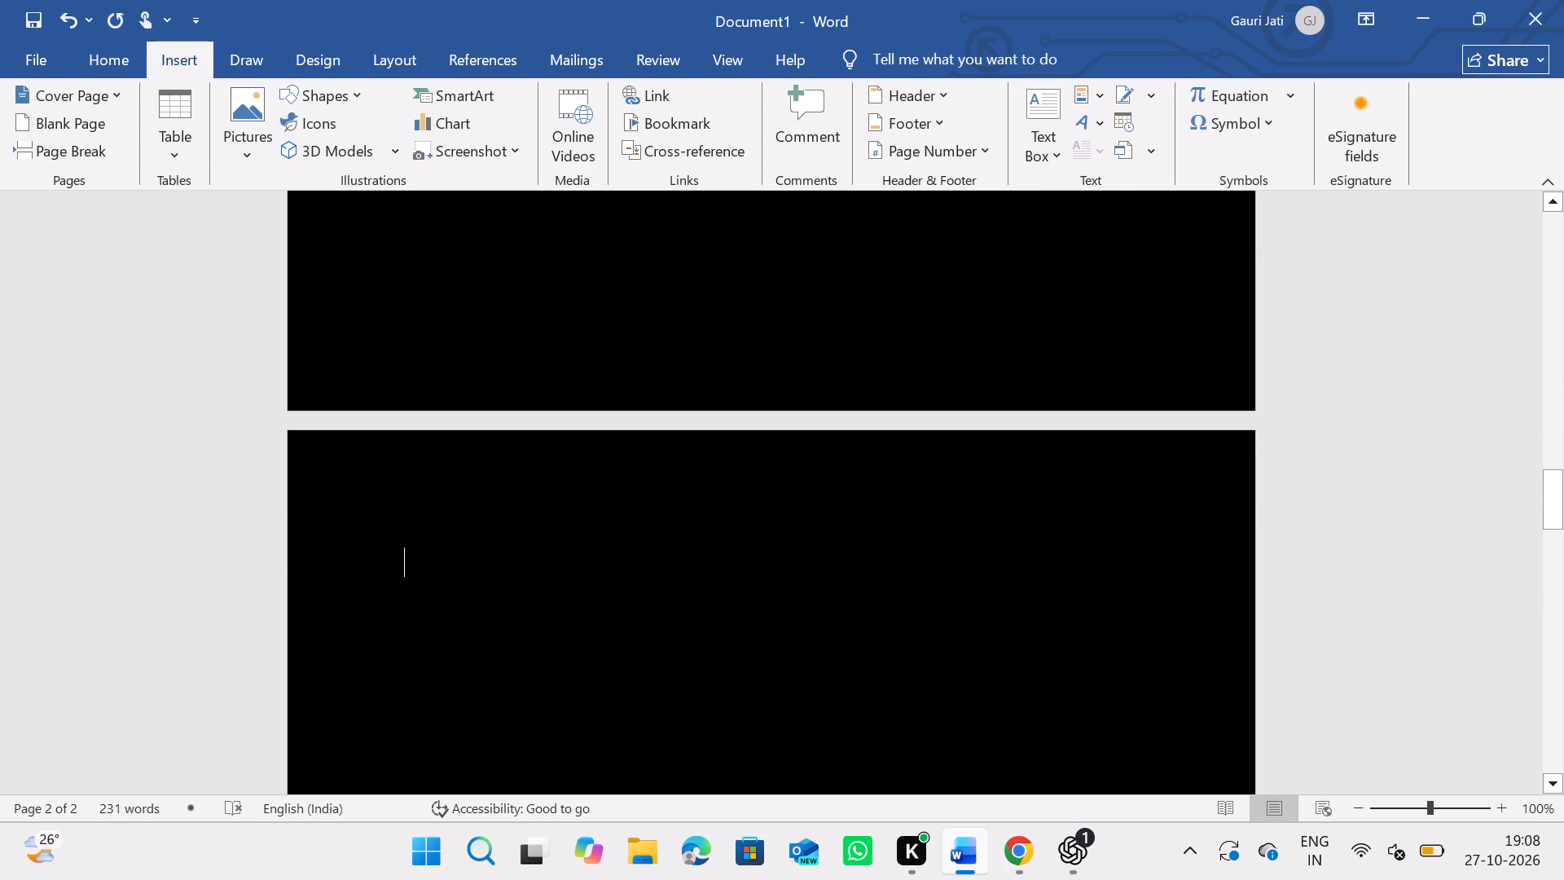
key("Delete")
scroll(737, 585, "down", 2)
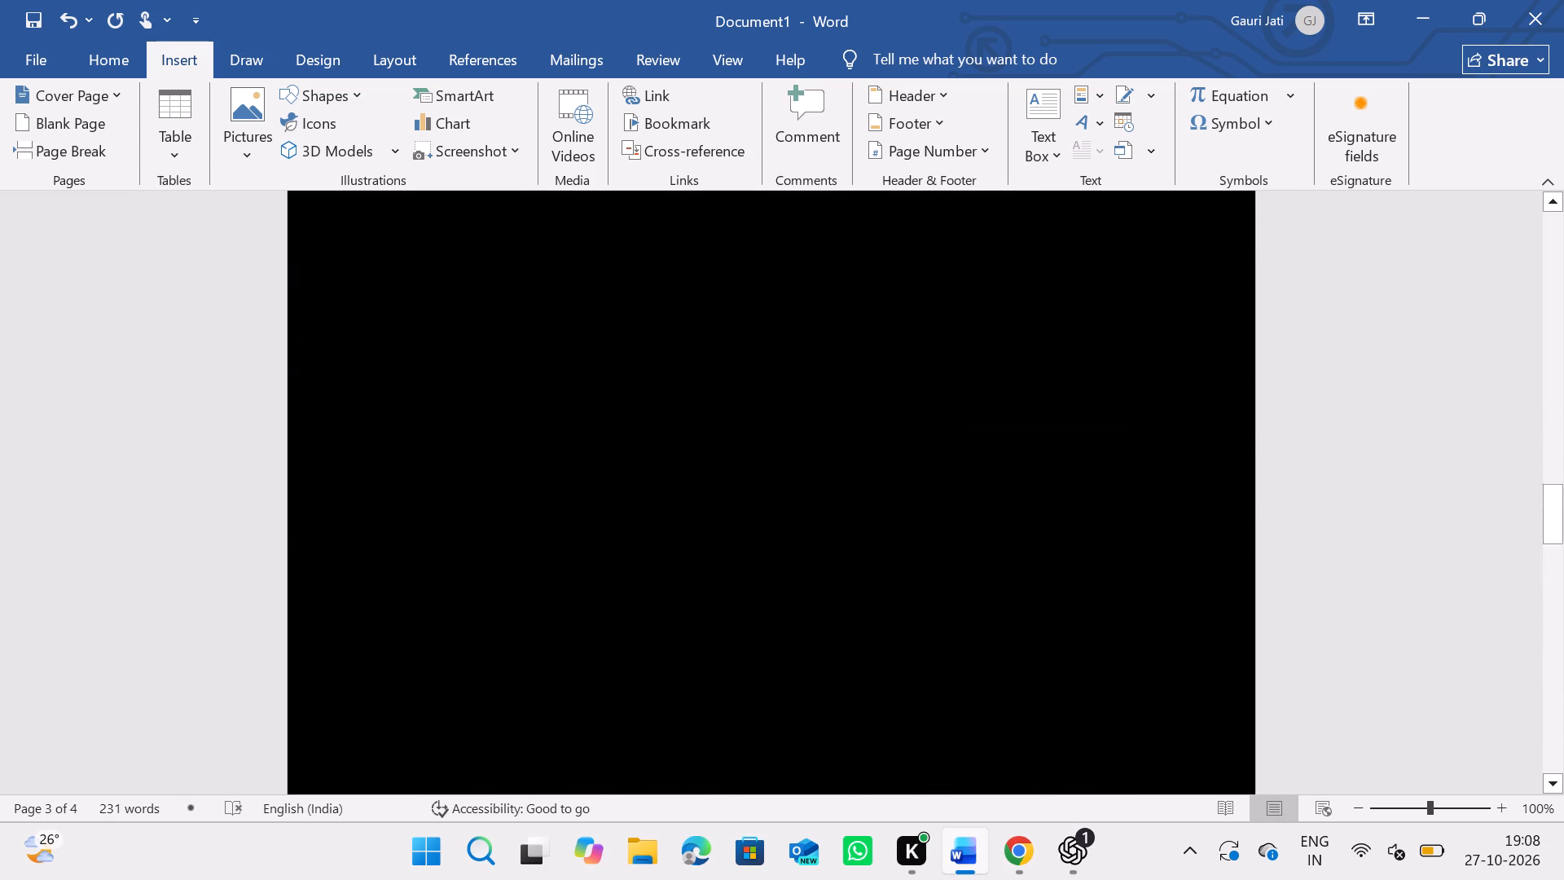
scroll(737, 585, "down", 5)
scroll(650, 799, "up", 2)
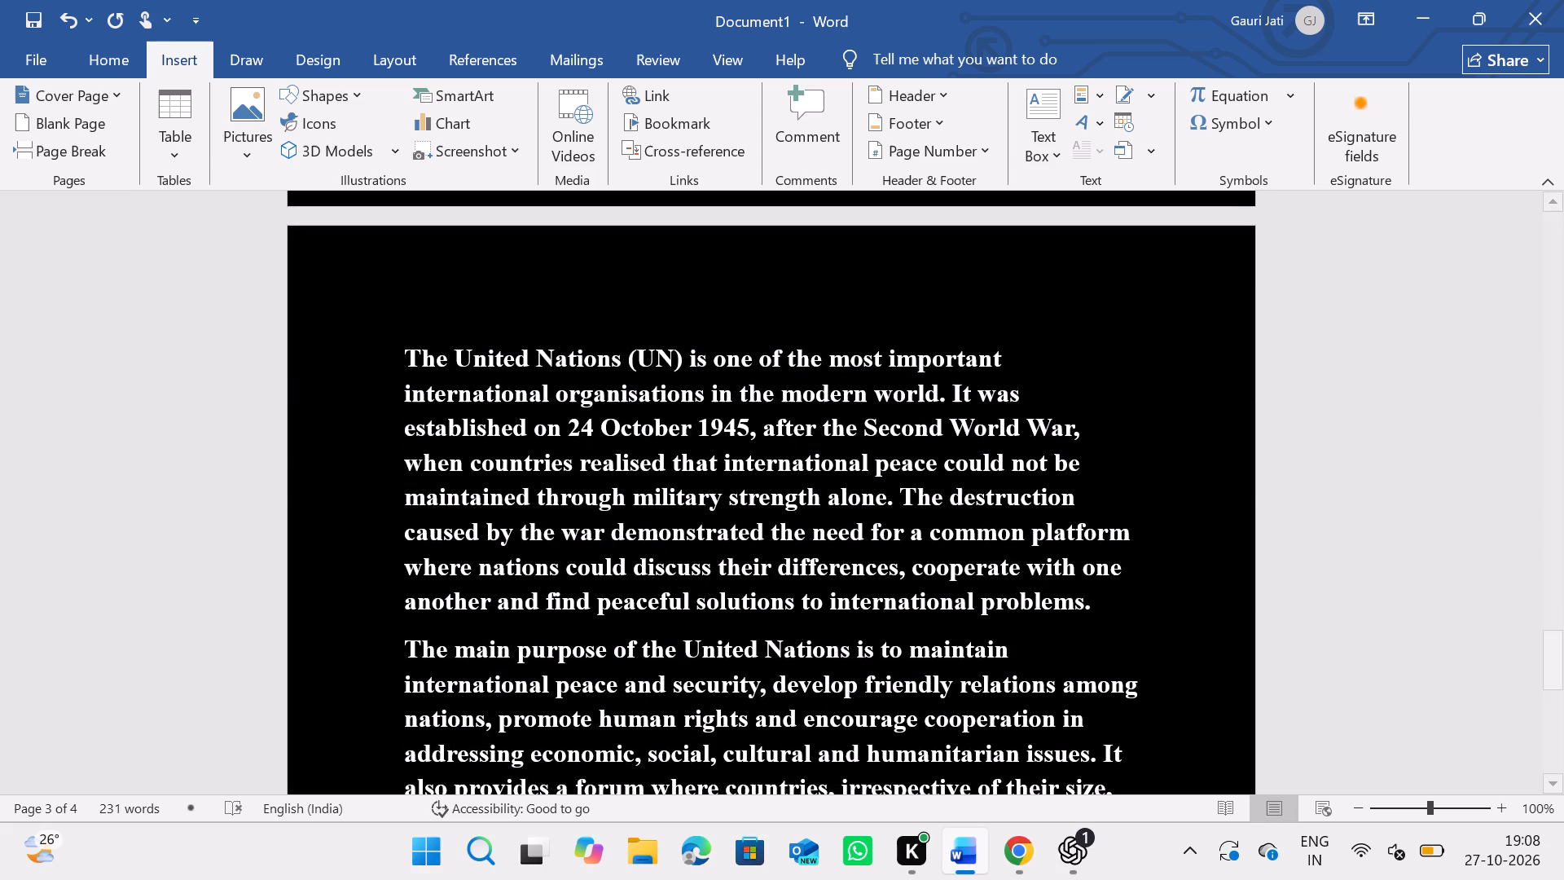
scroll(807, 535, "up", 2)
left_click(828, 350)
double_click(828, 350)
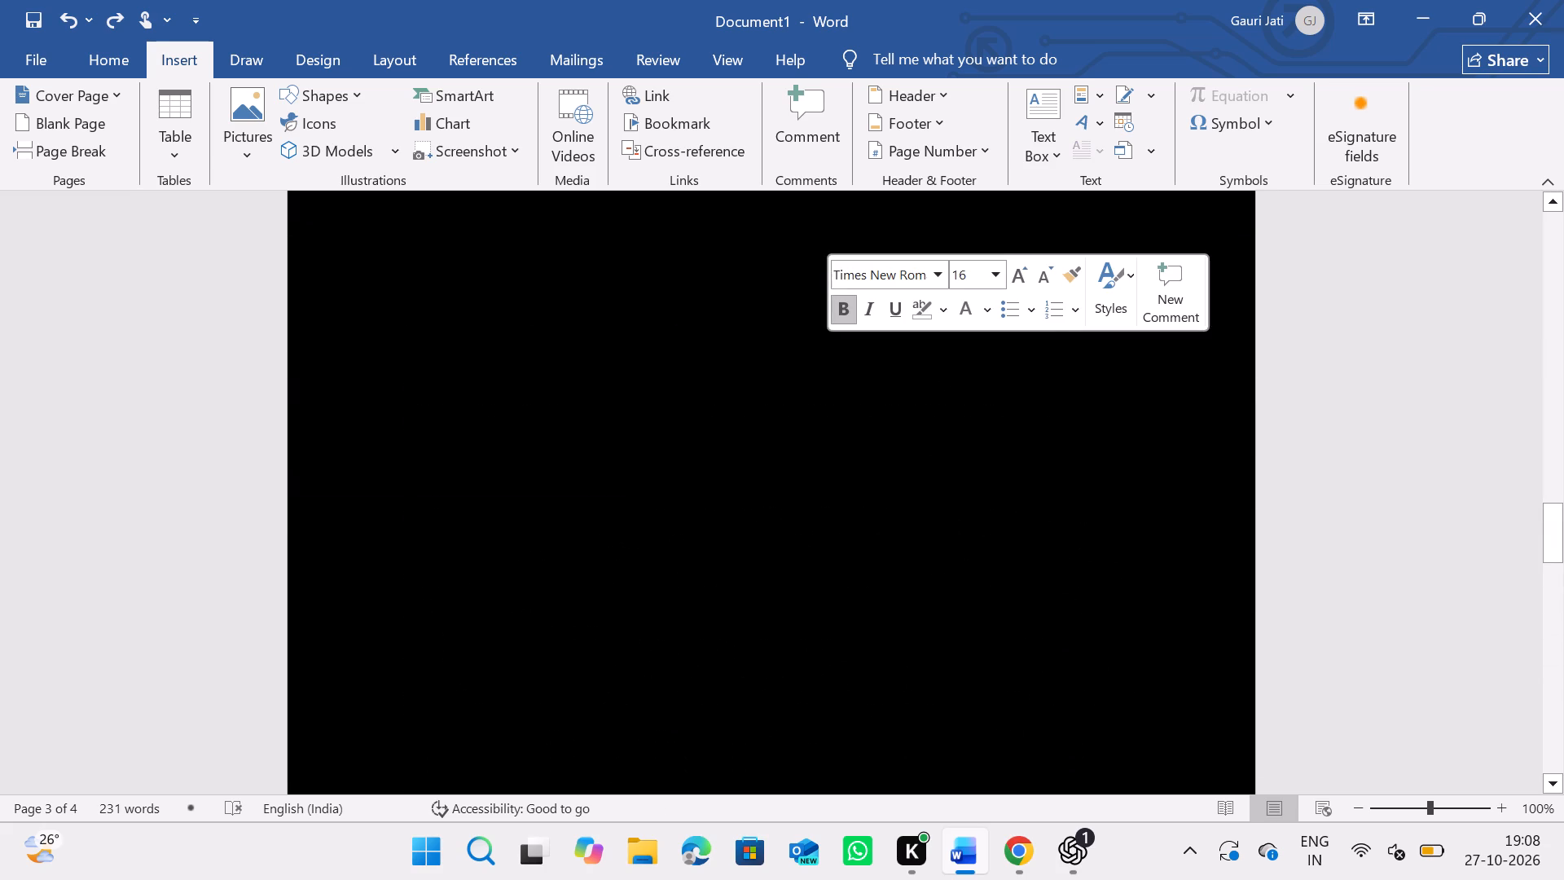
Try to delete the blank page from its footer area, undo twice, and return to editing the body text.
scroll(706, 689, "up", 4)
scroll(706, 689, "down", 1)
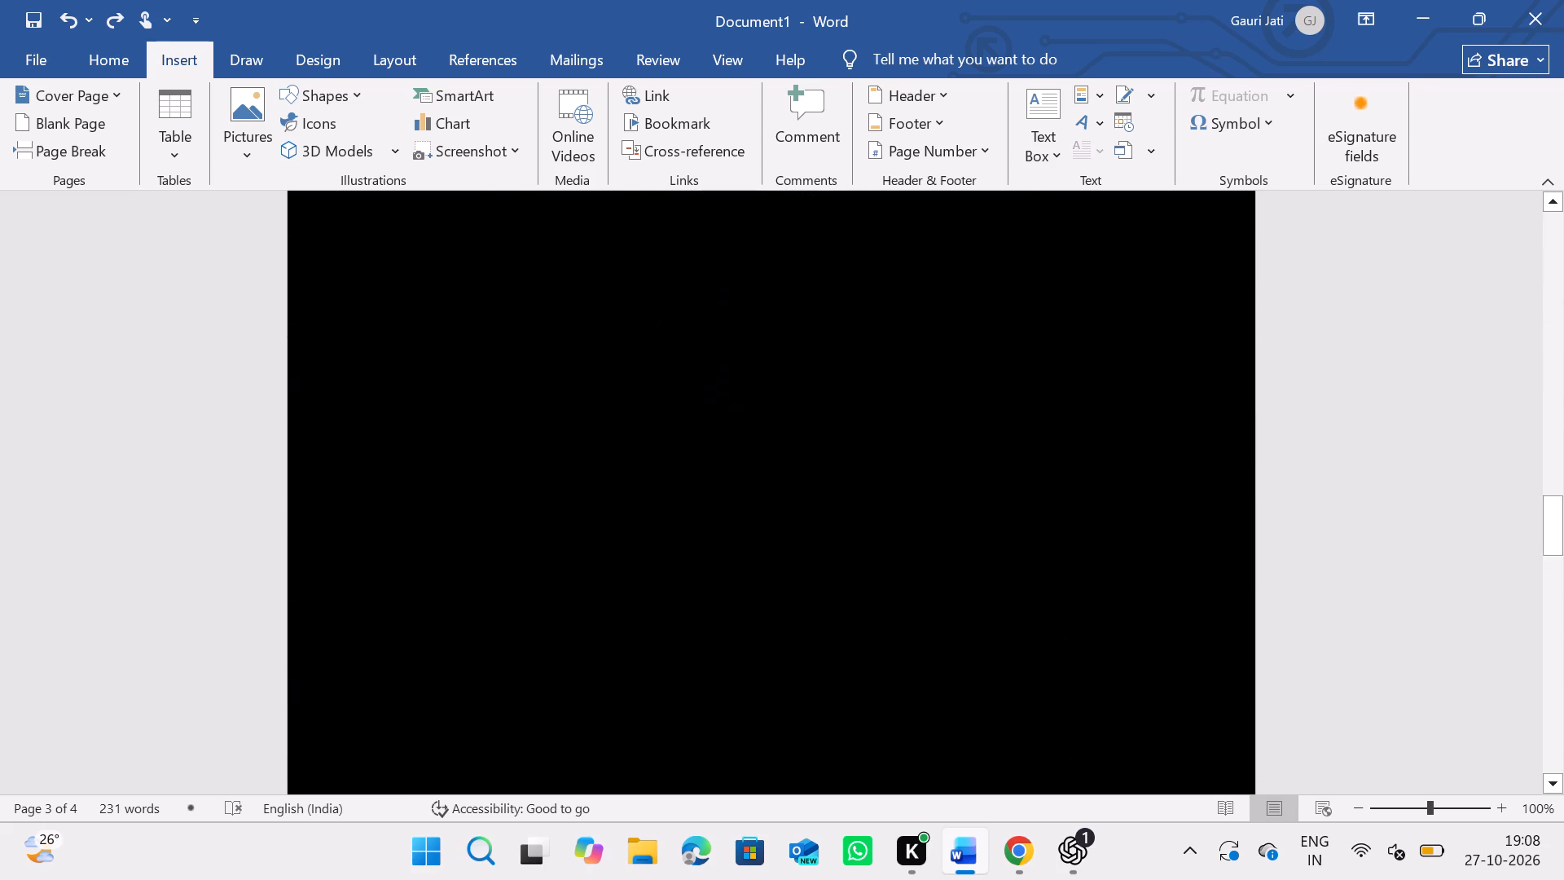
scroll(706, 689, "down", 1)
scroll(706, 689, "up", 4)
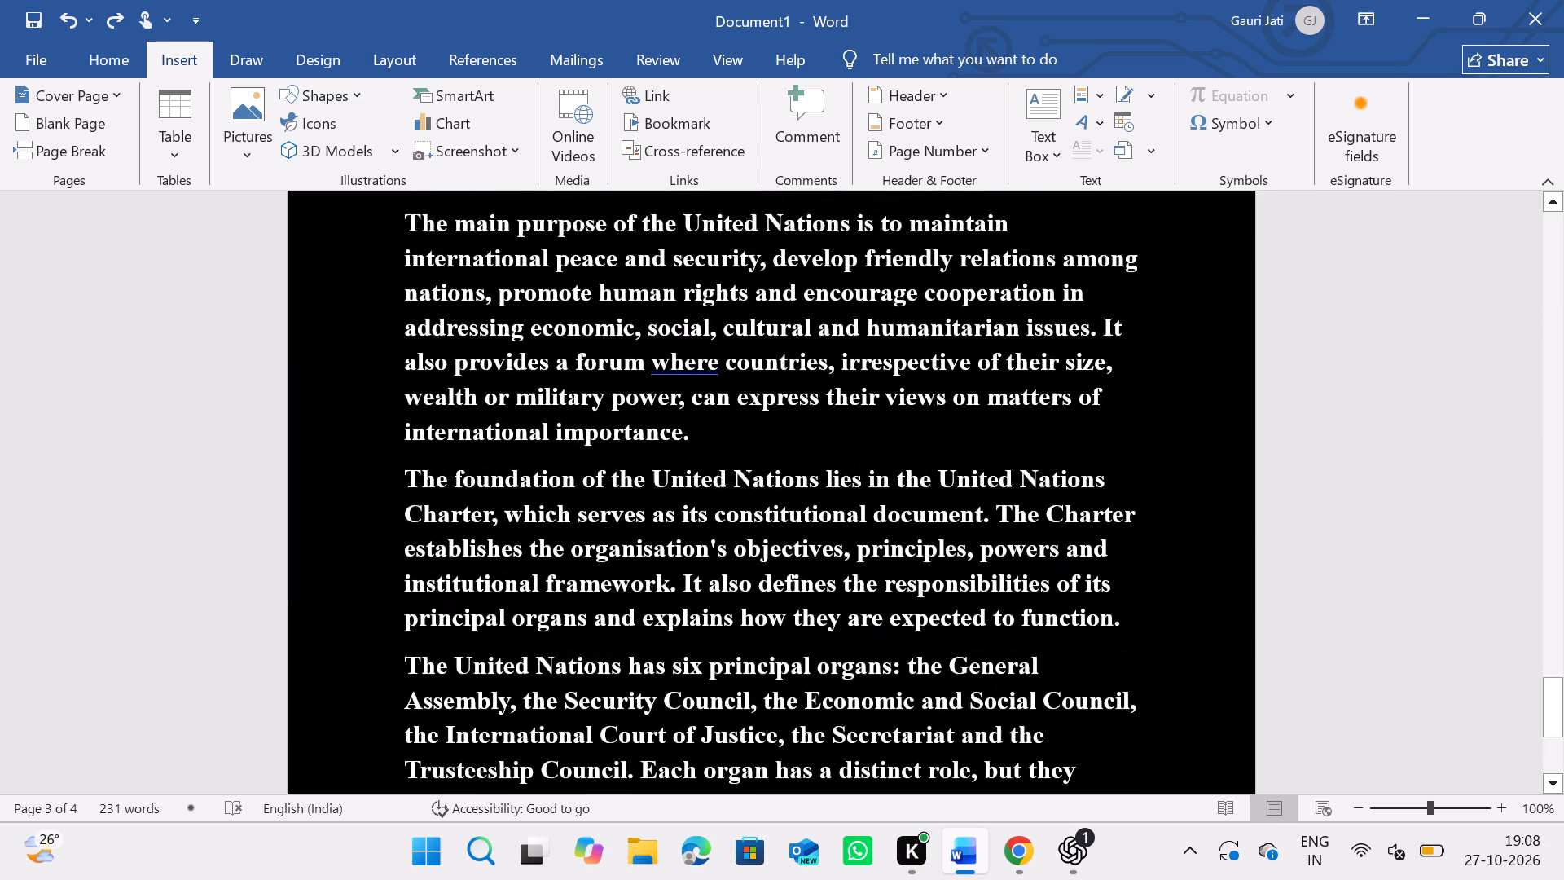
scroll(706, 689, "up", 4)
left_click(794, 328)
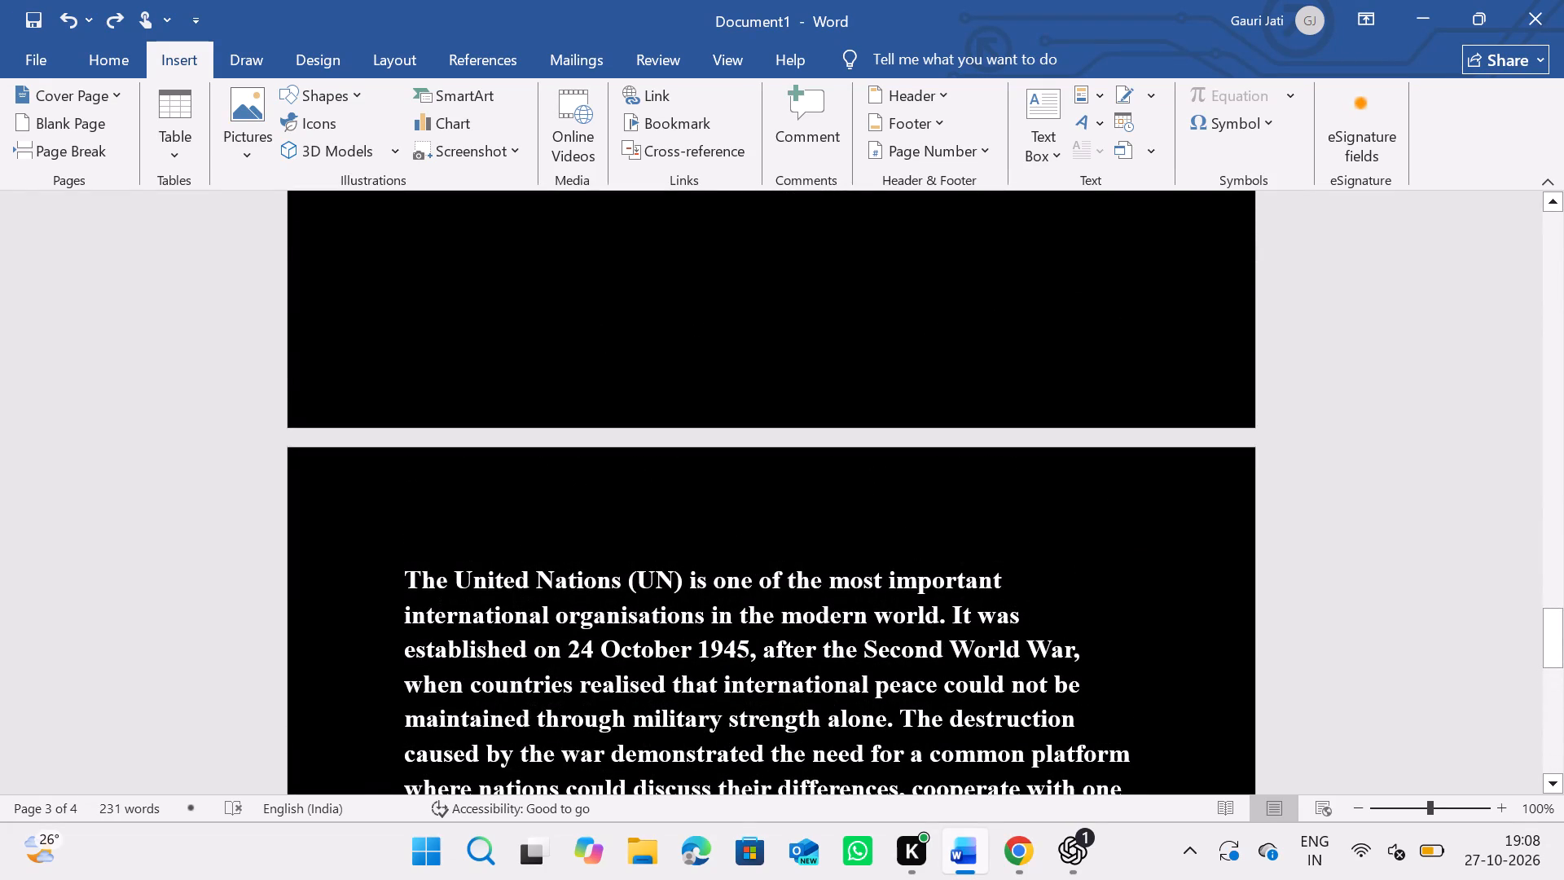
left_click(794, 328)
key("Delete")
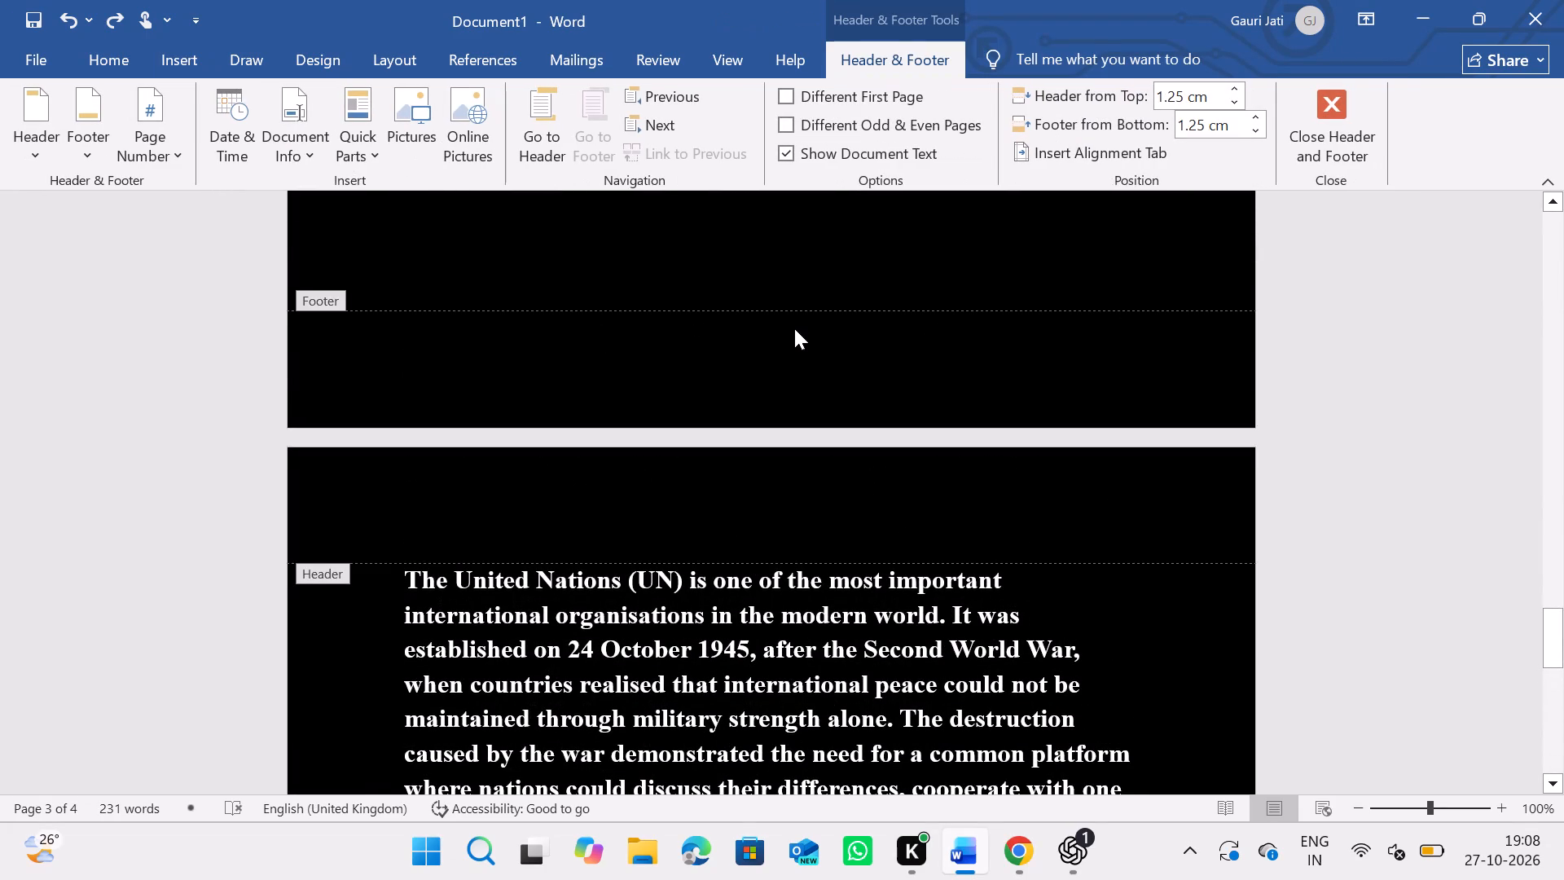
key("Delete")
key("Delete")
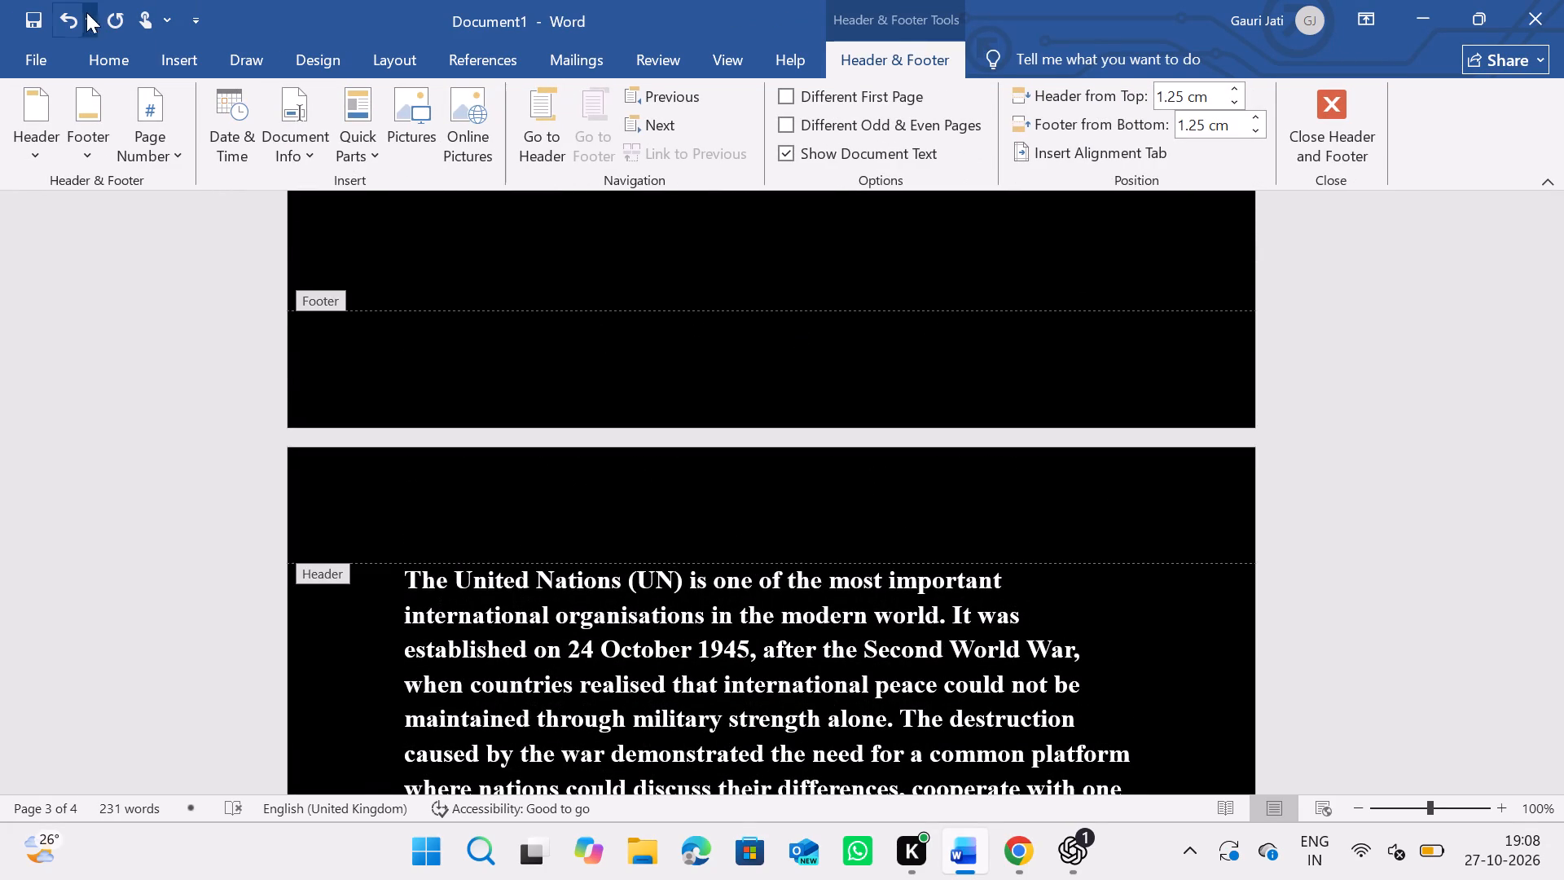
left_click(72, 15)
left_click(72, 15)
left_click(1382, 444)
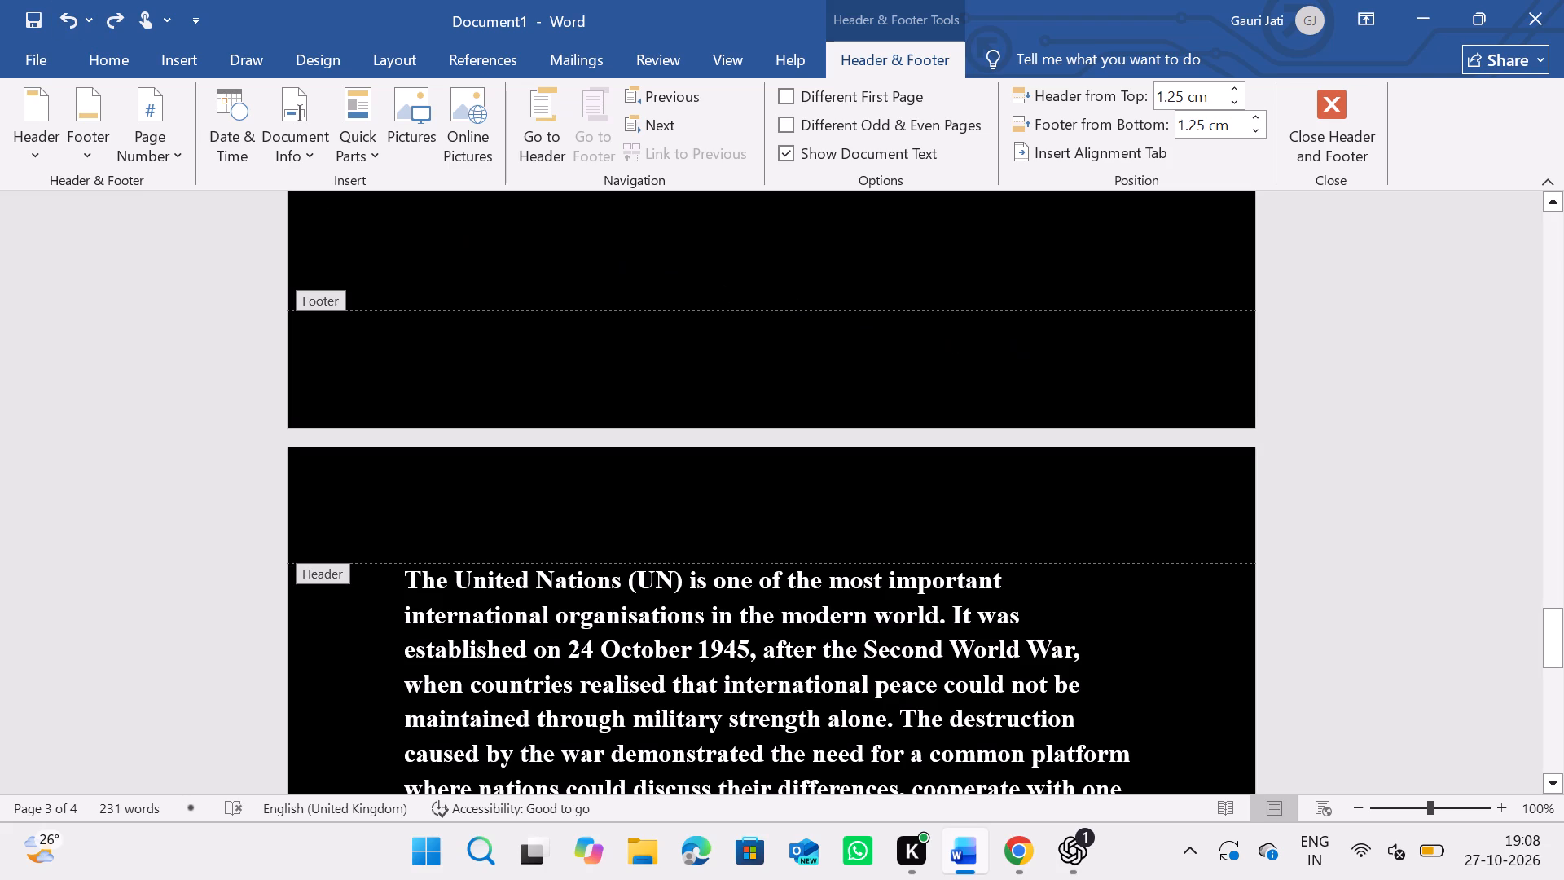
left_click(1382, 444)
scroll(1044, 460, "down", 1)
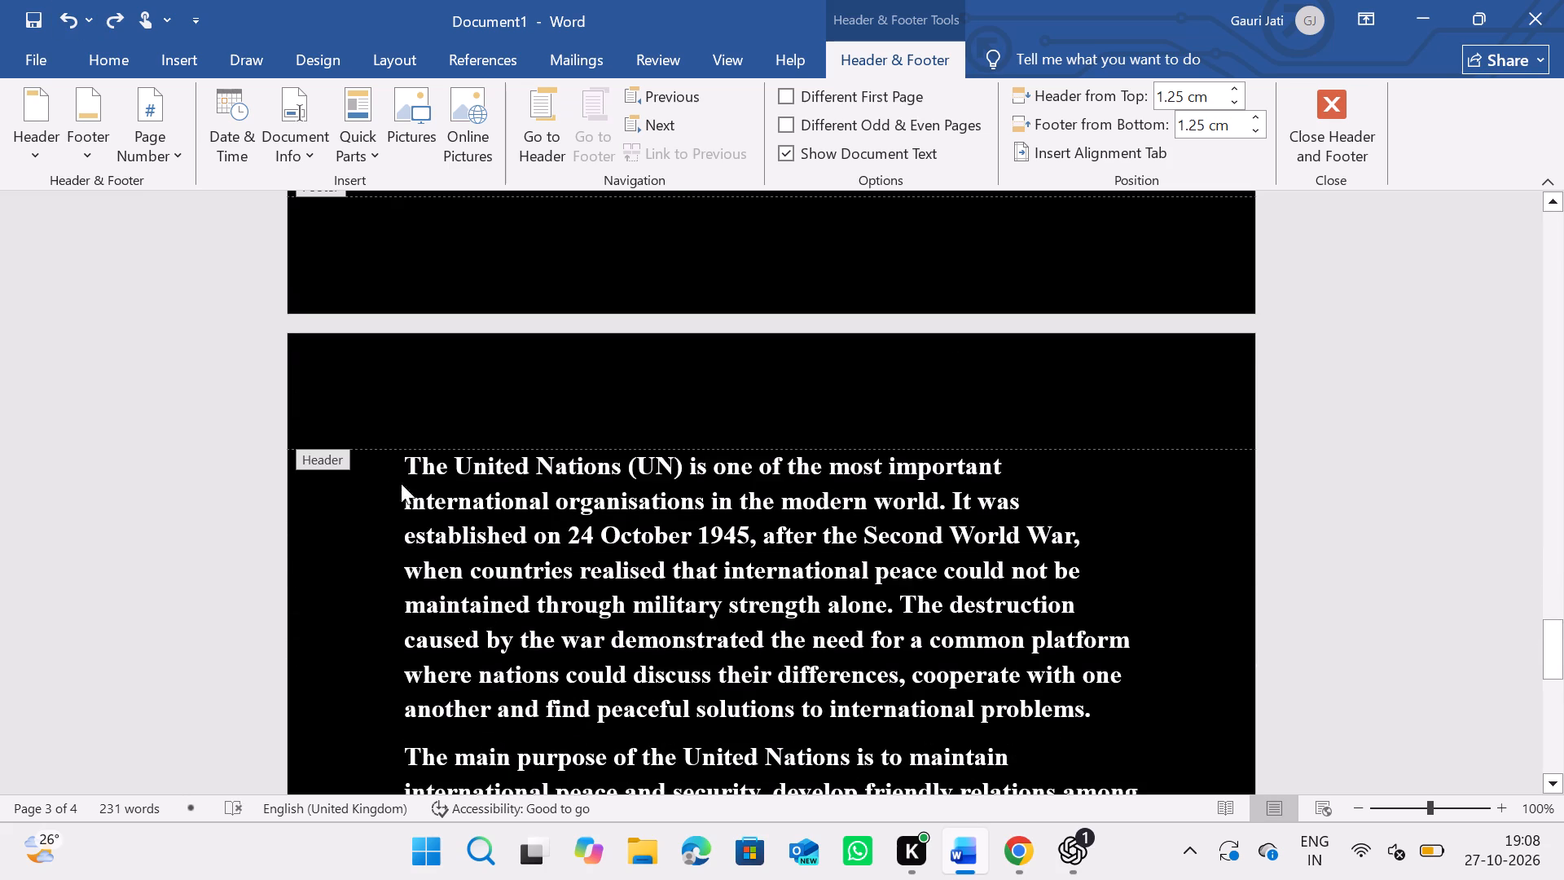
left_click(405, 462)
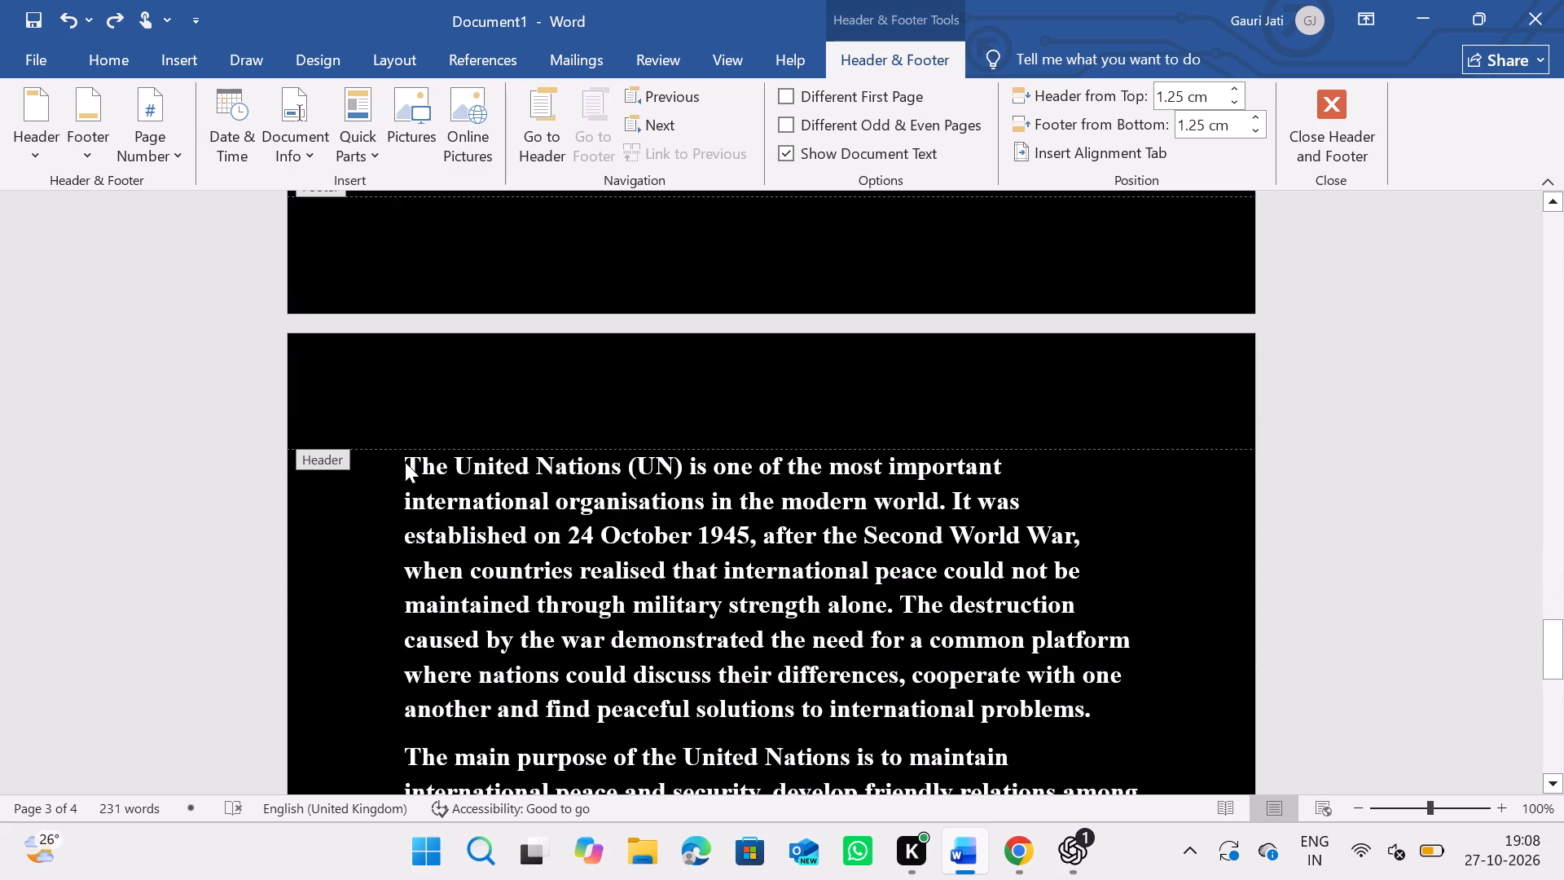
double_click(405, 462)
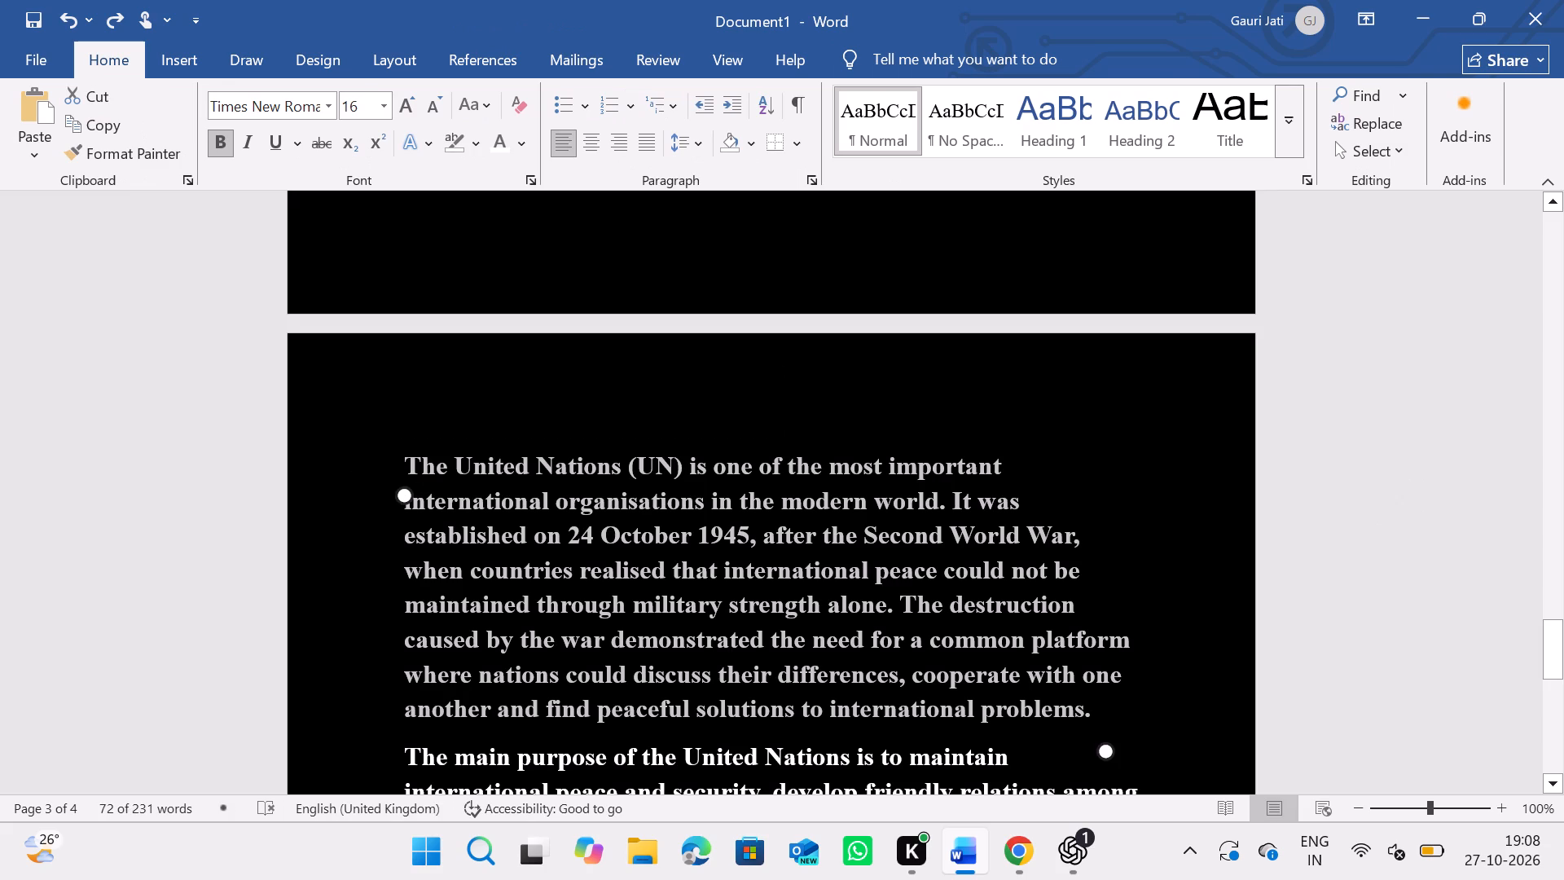
Copy all the introduction paragraphs from the last page and paste them on a new line directly under the "INTRODUCTION" heading.
left_click(412, 464)
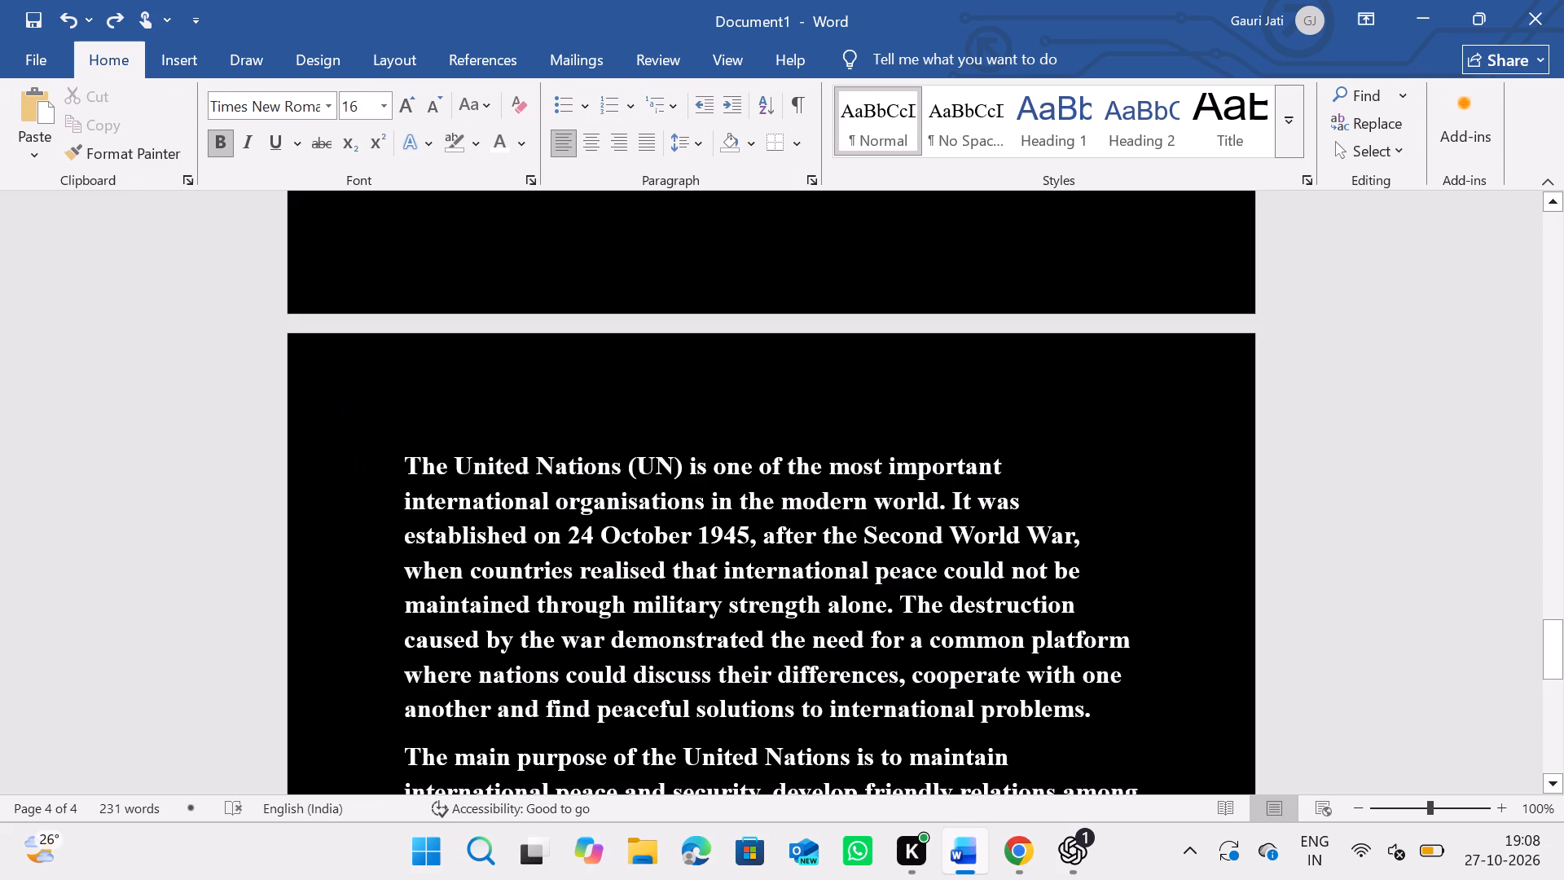
left_click_drag(406, 464, 878, 859)
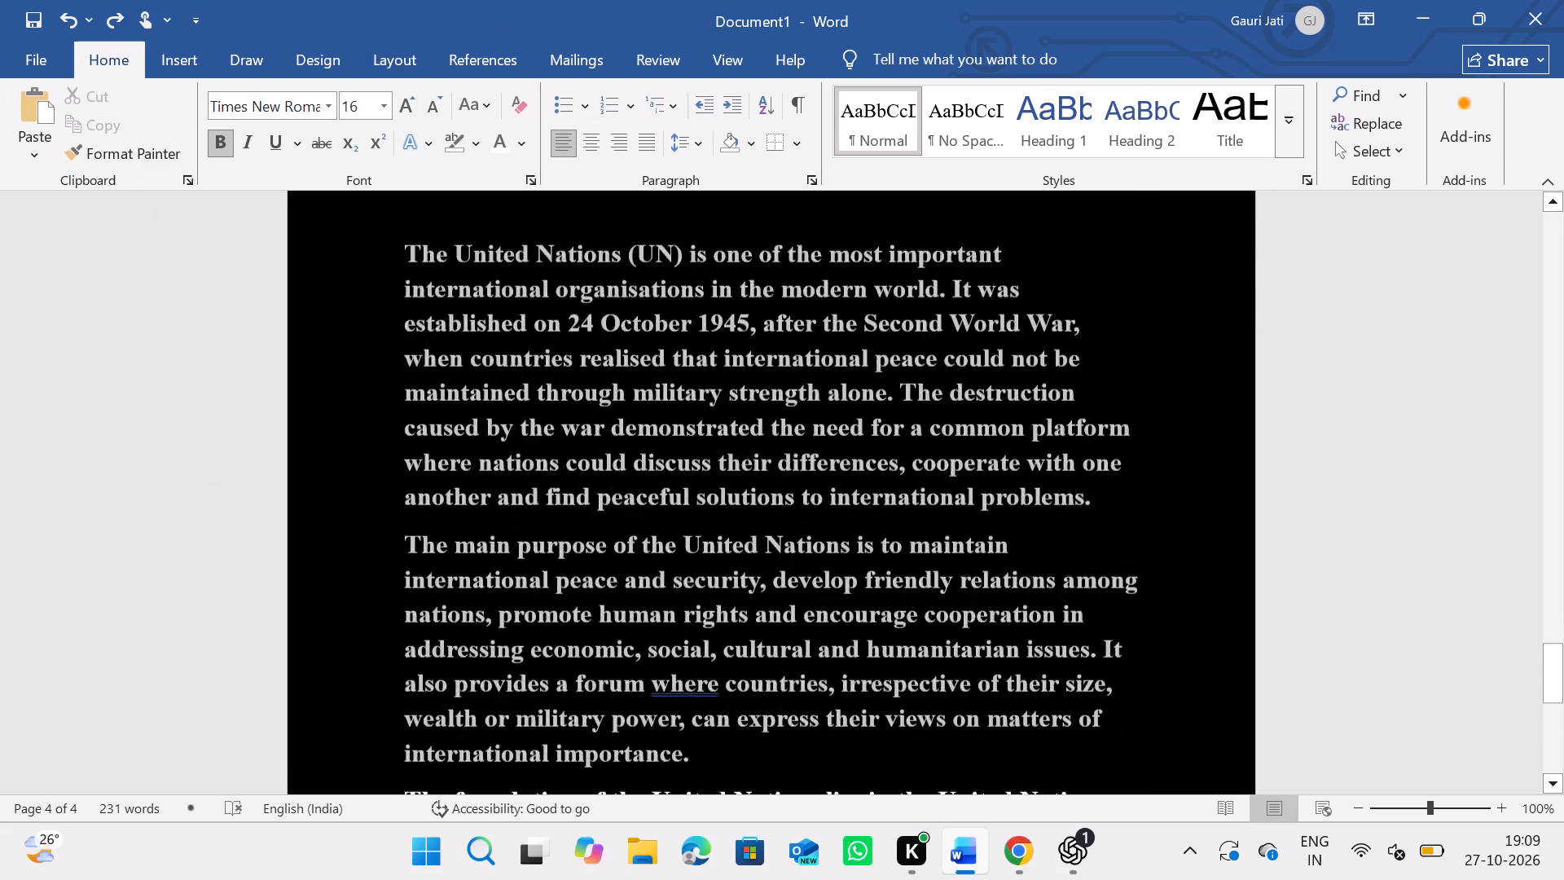
left_click_drag(878, 859, 835, 562)
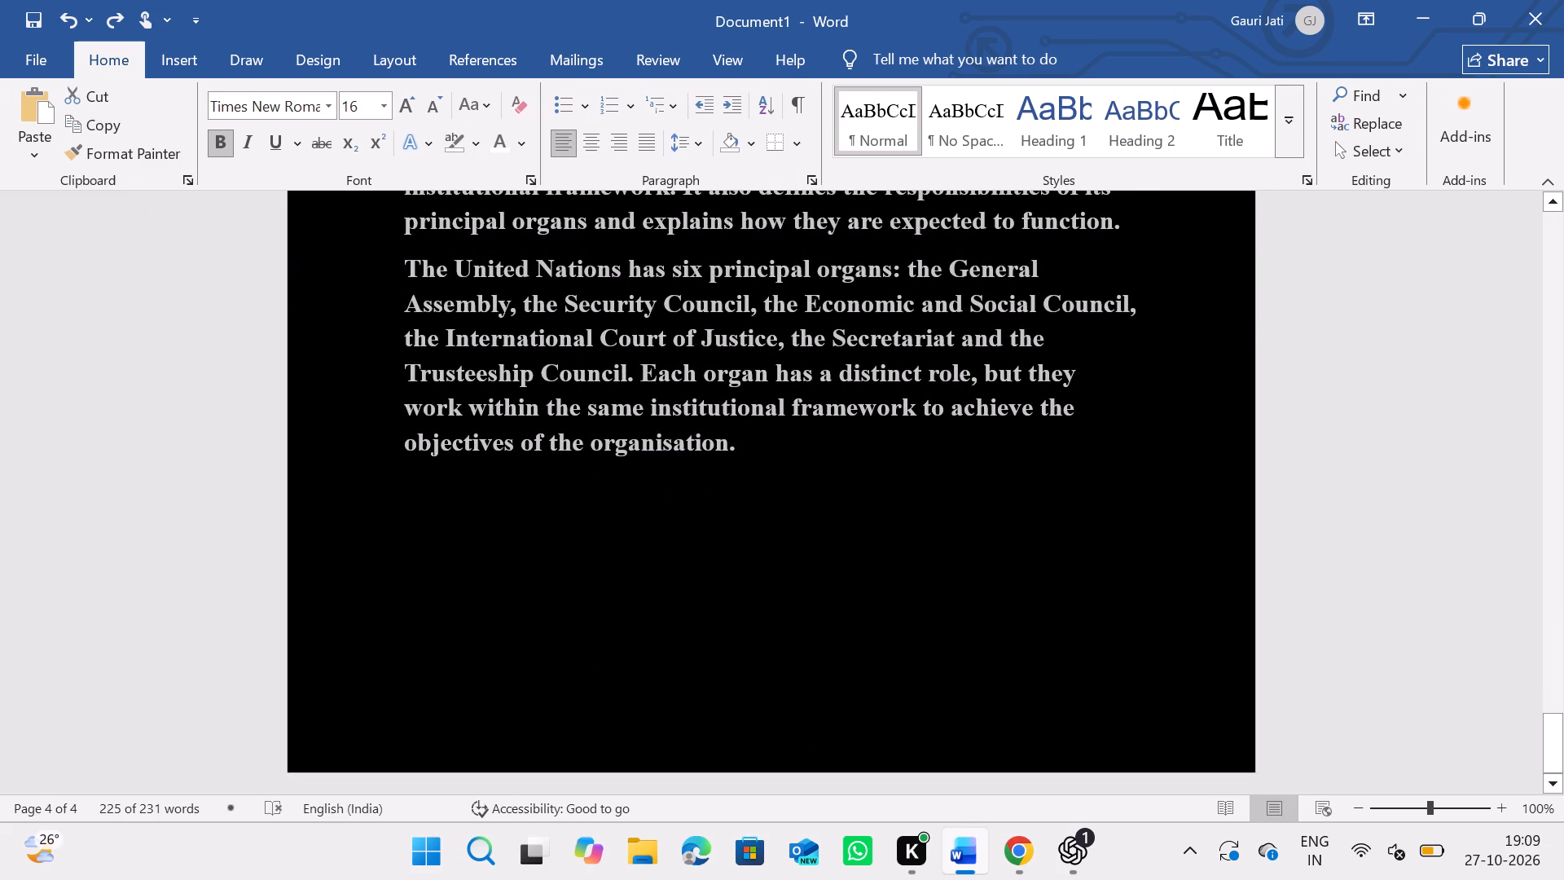
key("ctrl+c")
left_click(835, 562)
scroll(835, 562, "up", 3)
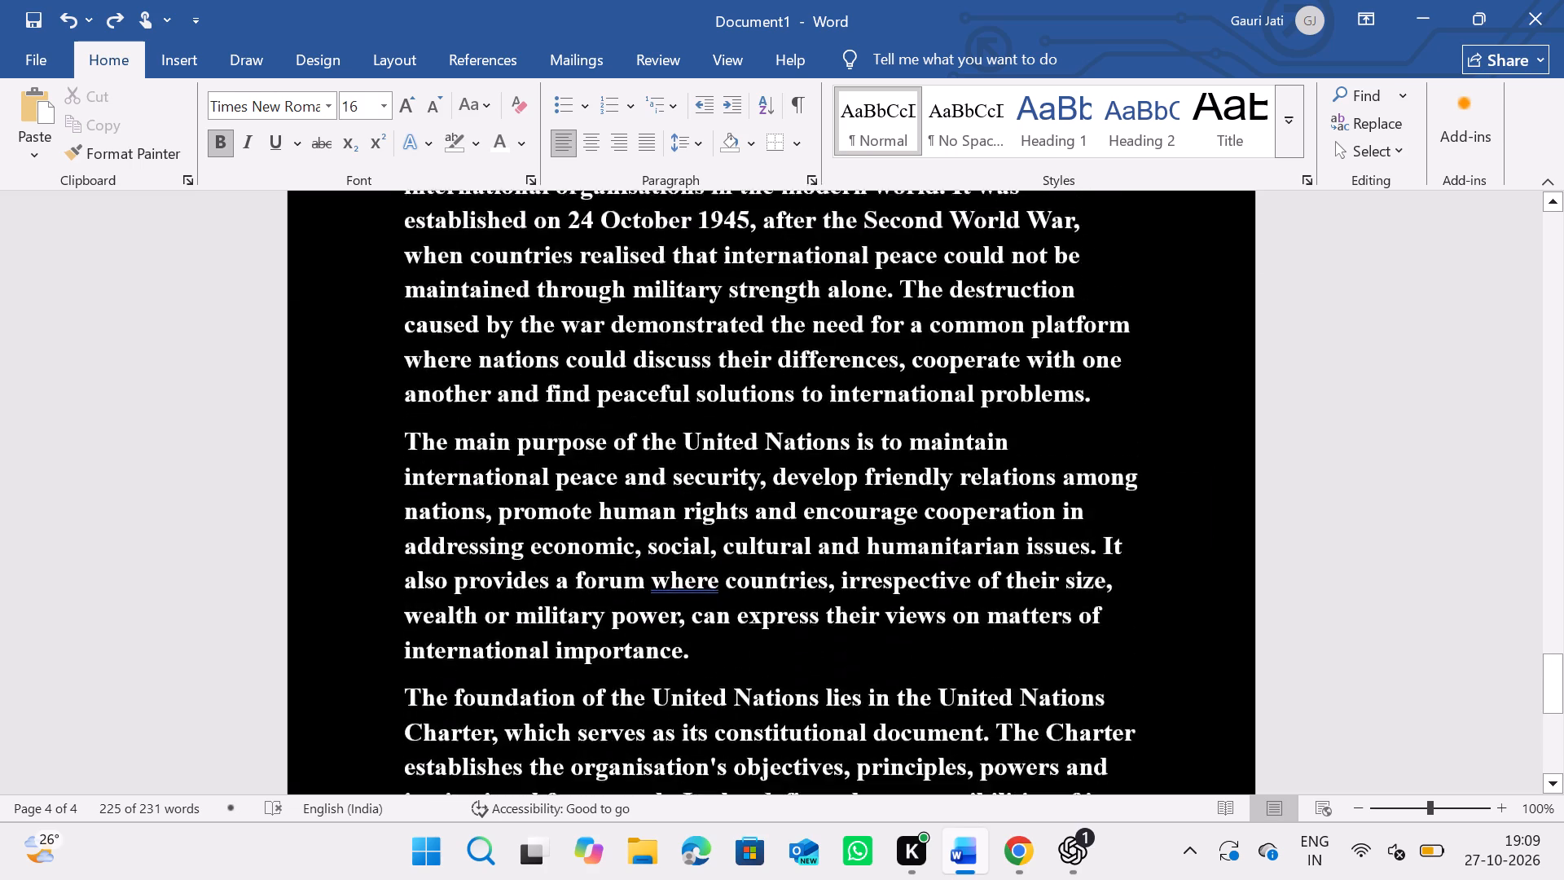
scroll(835, 562, "up", 11)
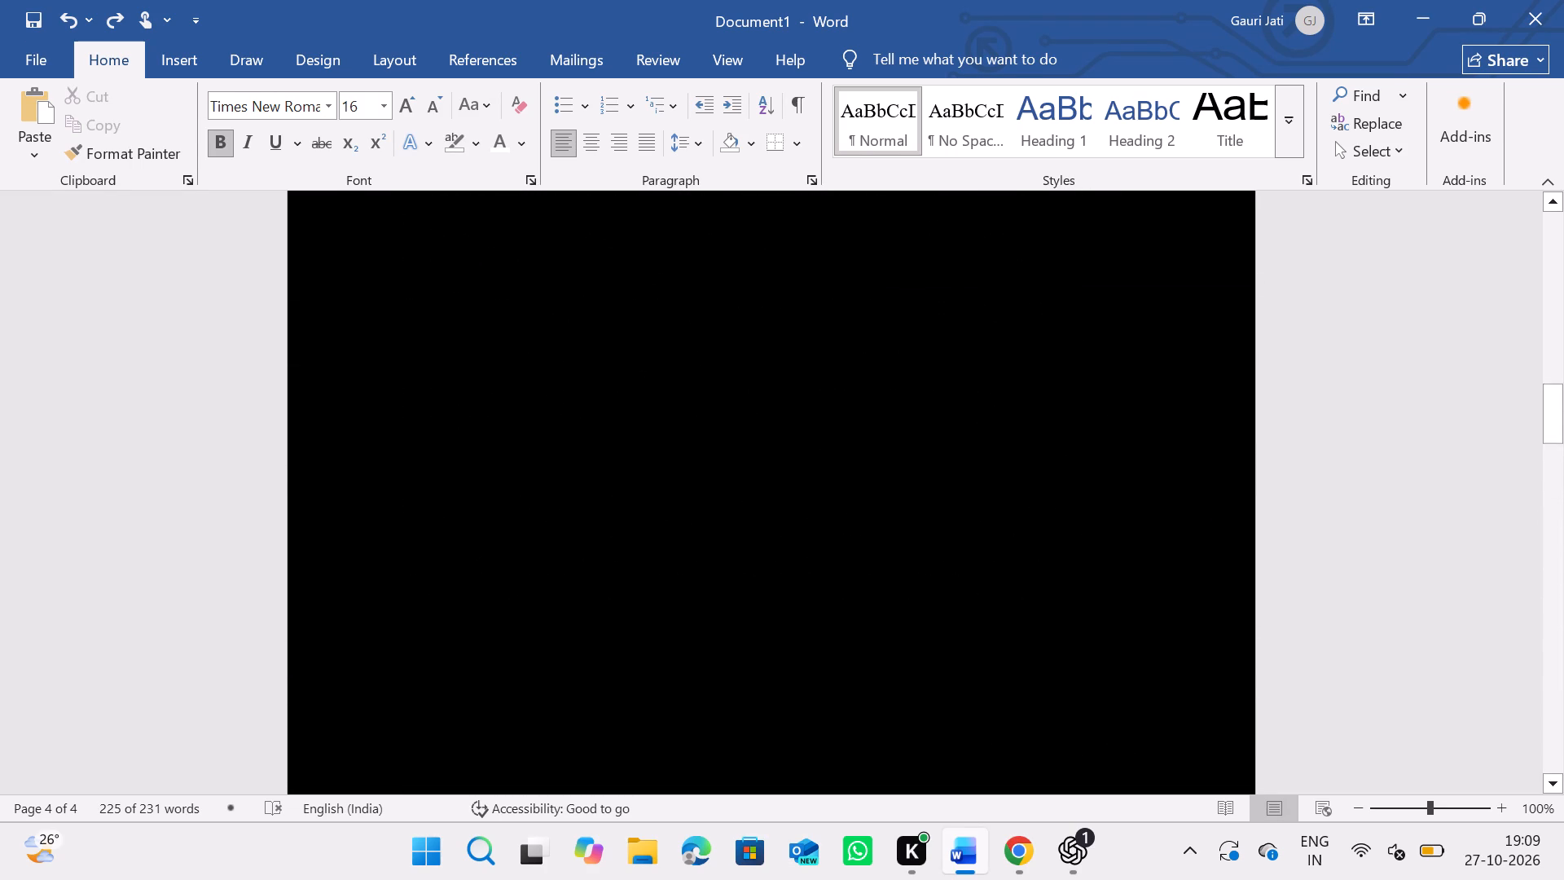
scroll(835, 562, "up", 2)
scroll(835, 562, "down", 1)
scroll(844, 495, "up", 1)
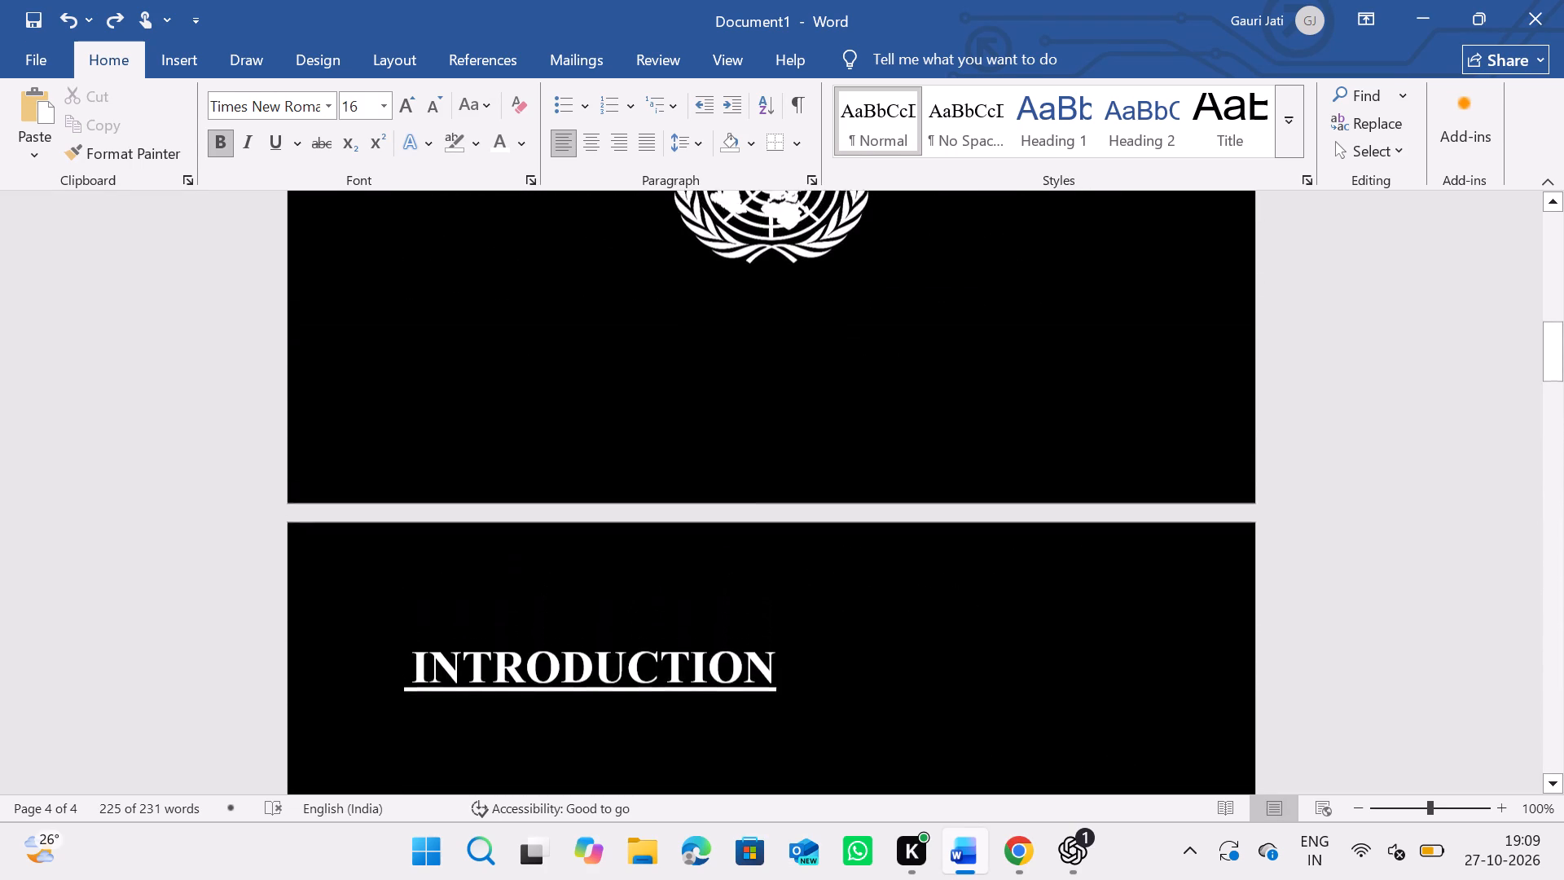
scroll(844, 495, "up", 1)
left_click(841, 629)
key("Return")
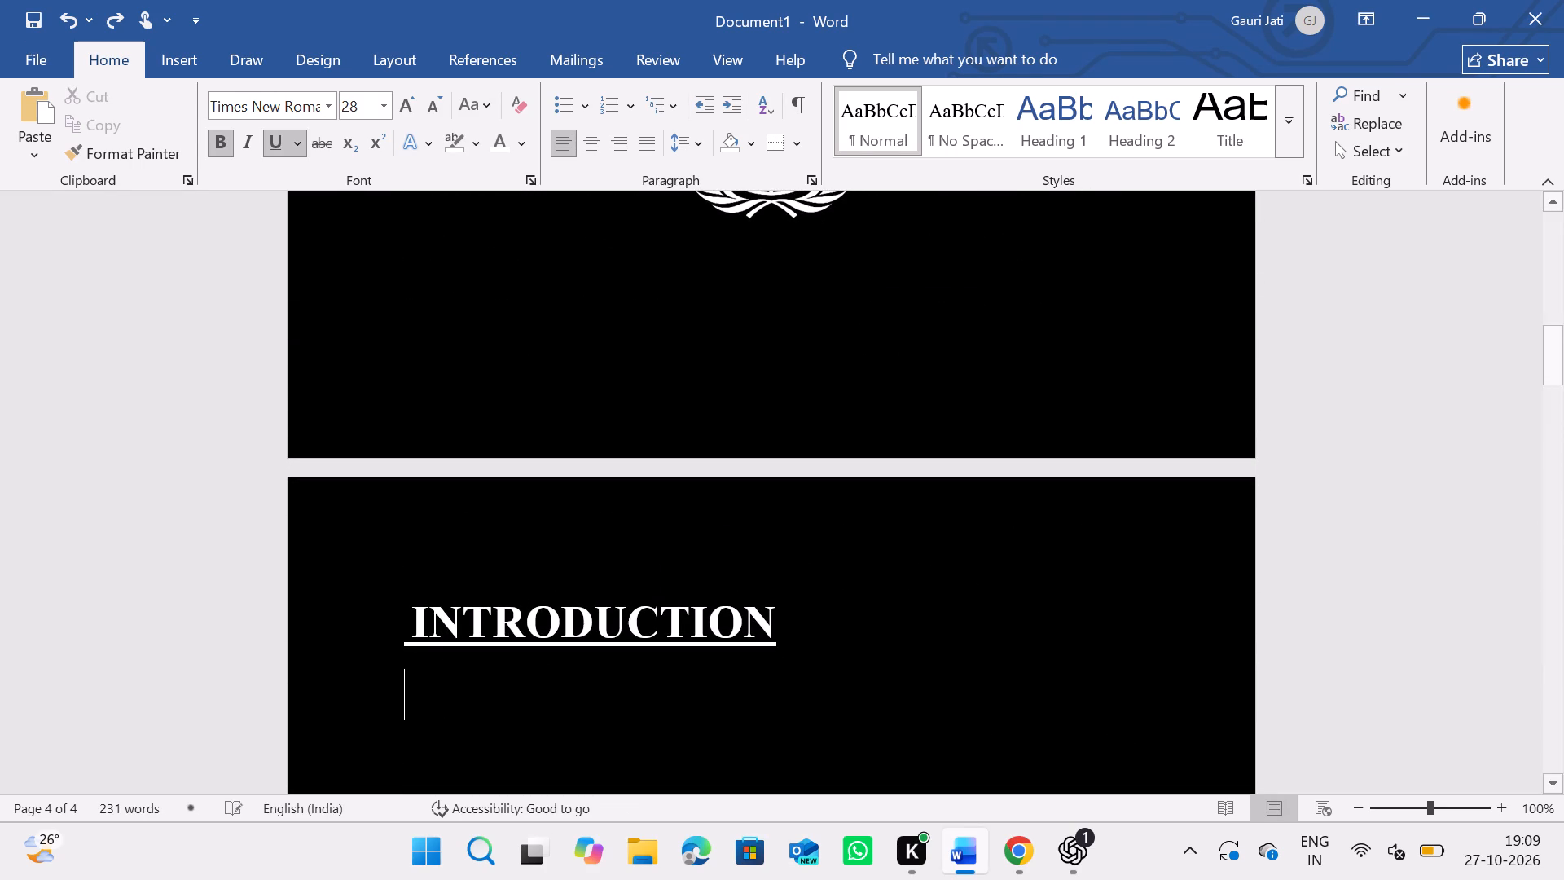
key("ctrl+v")
Delete the original copy of the introduction paragraphs from the last page.
scroll(841, 629, "down", 3)
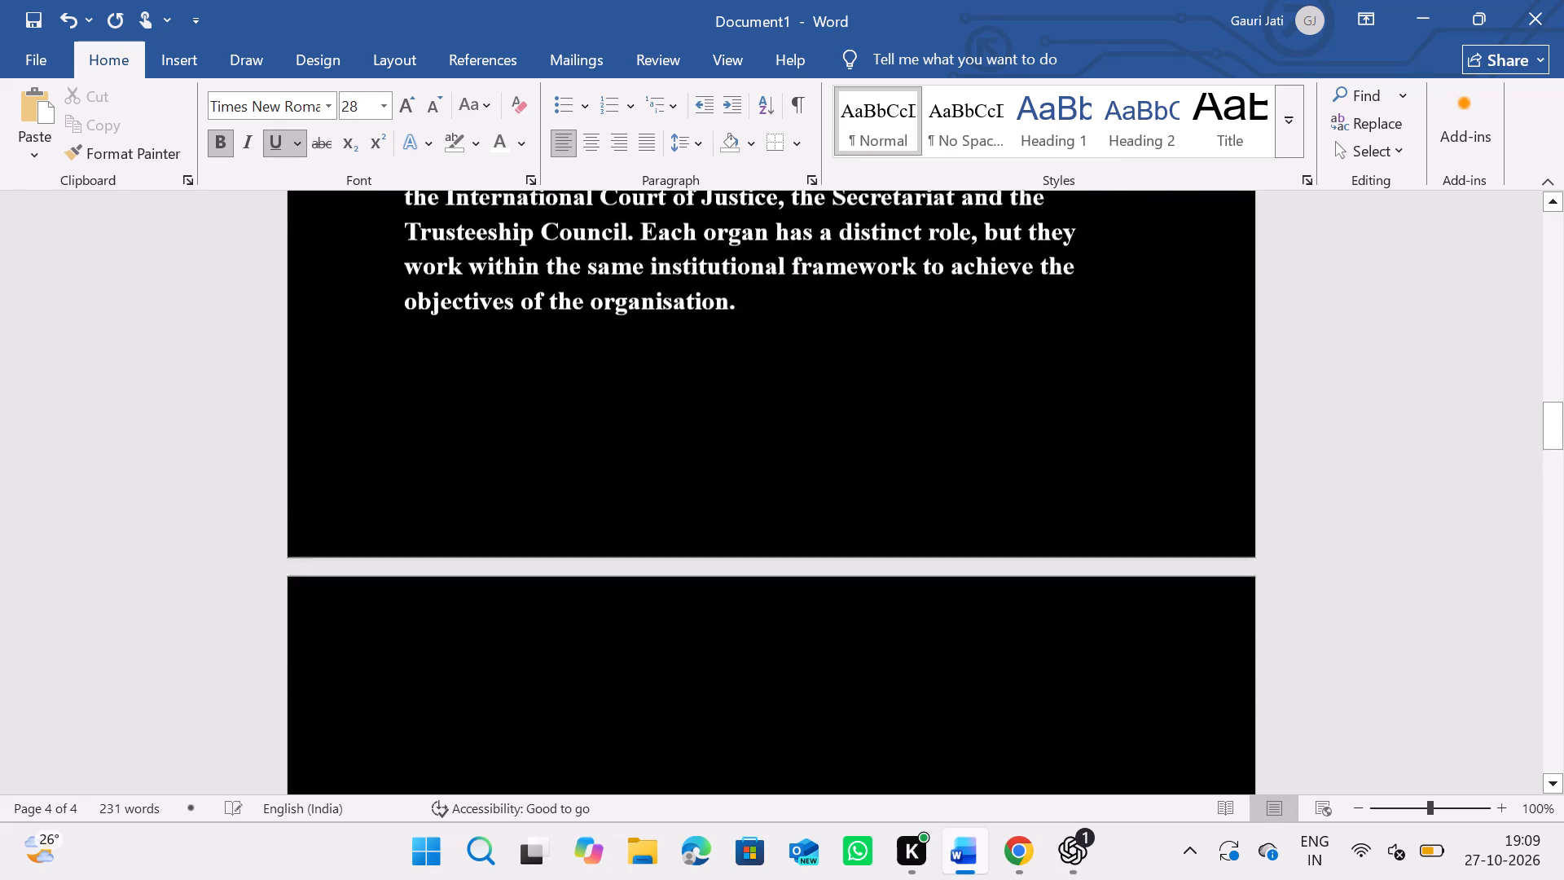
scroll(841, 629, "down", 3)
left_click(795, 457)
scroll(795, 457, "down", 5)
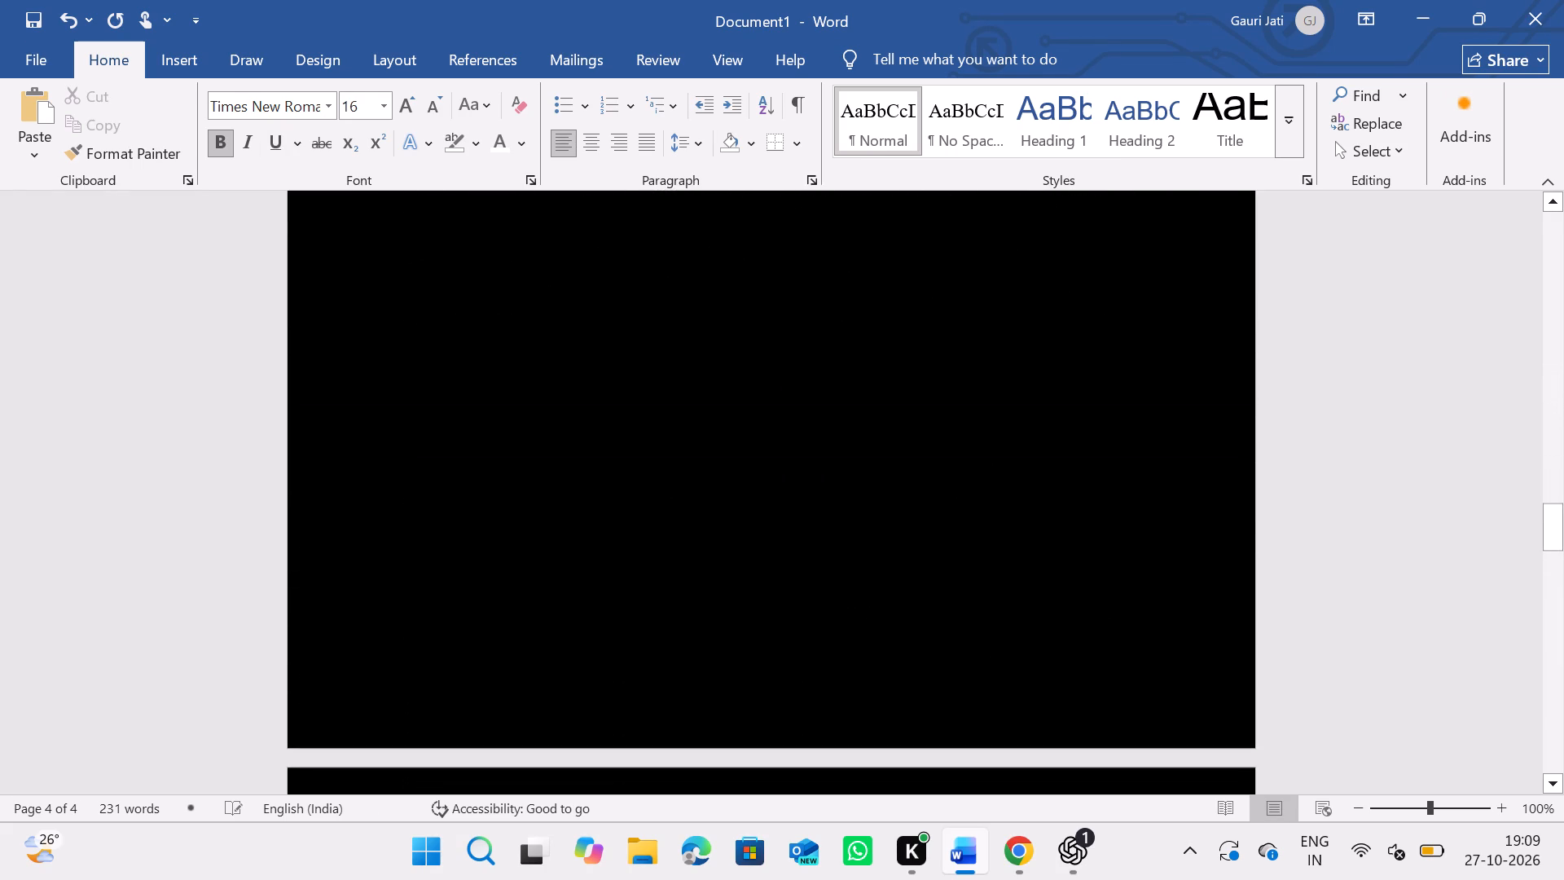
scroll(795, 457, "down", 12)
scroll(795, 457, "up", 1)
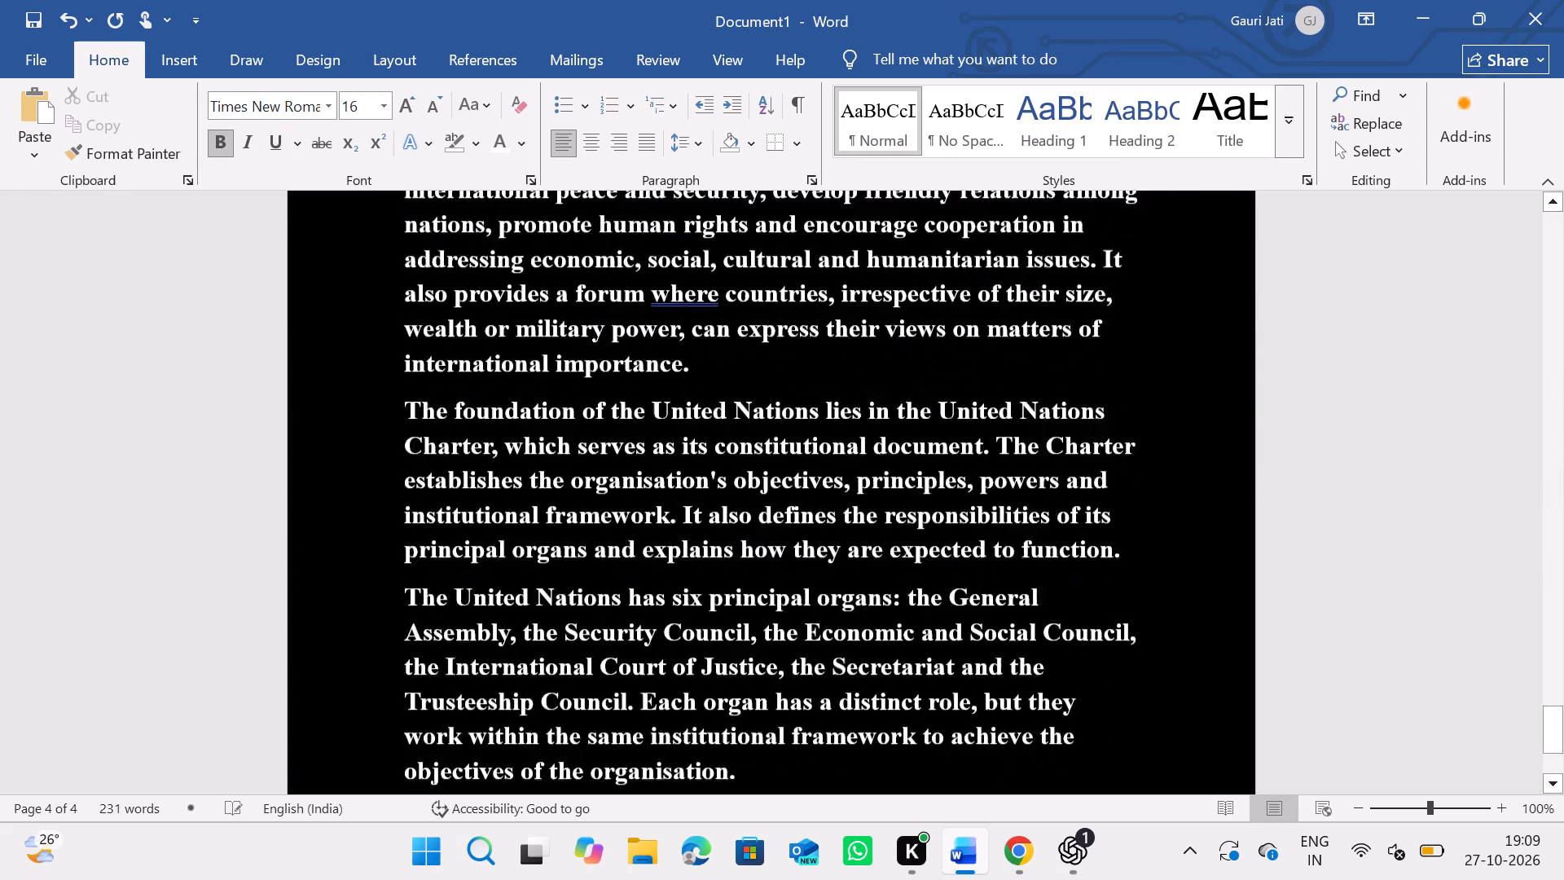
scroll(795, 457, "up", 1)
scroll(706, 477, "up", 2)
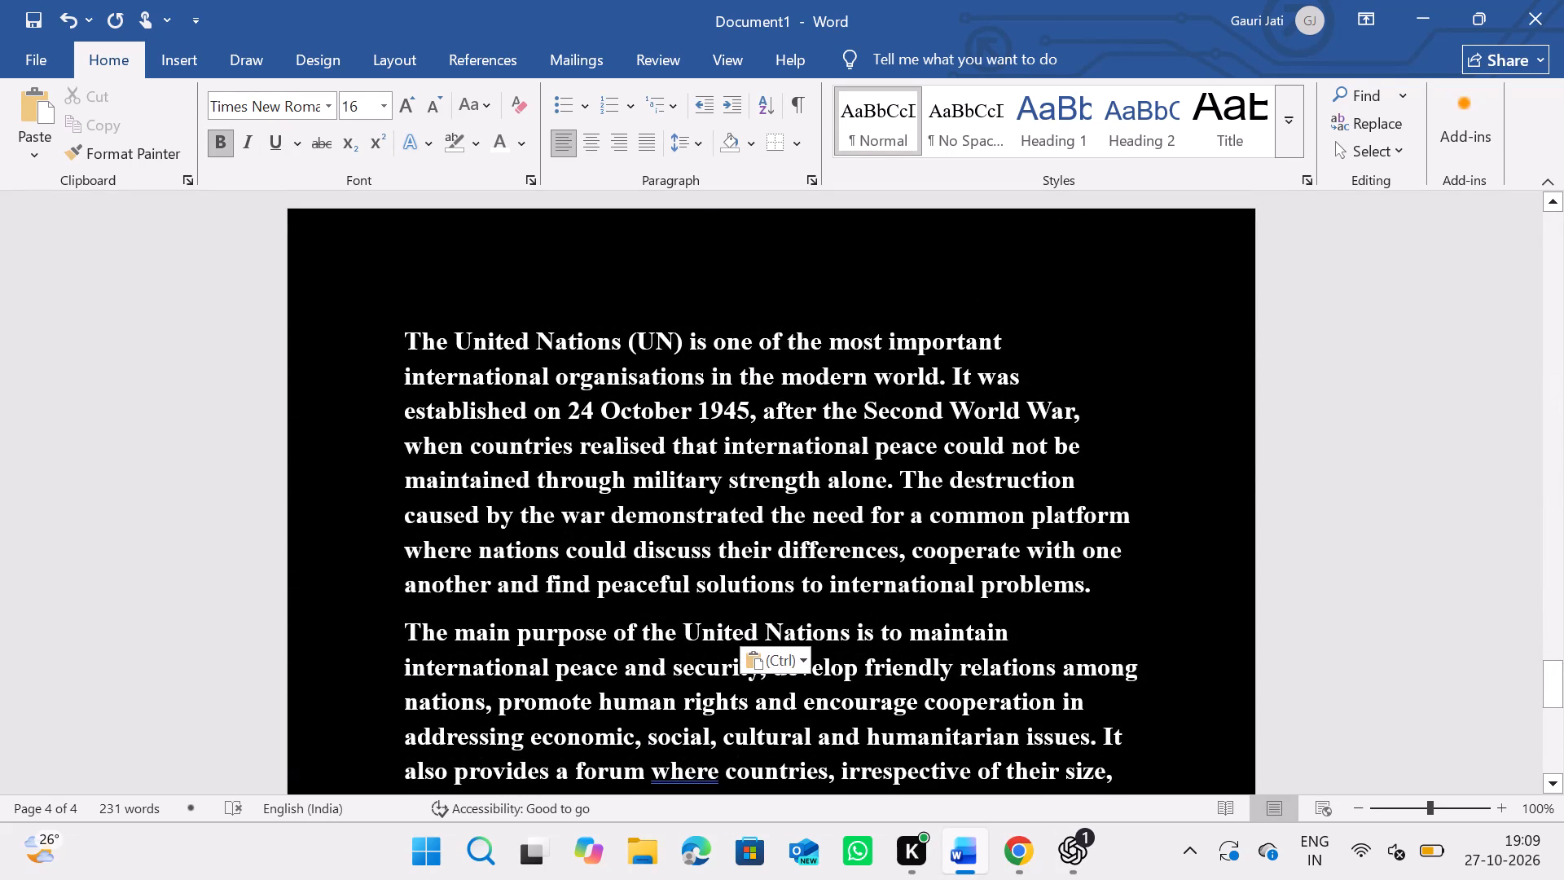
left_click_drag(403, 340, 807, 879)
key("BackSpace")
Review the pages around the pasted introduction and place the cursor at the top of the blank page following it.
scroll(824, 630, "up", 3)
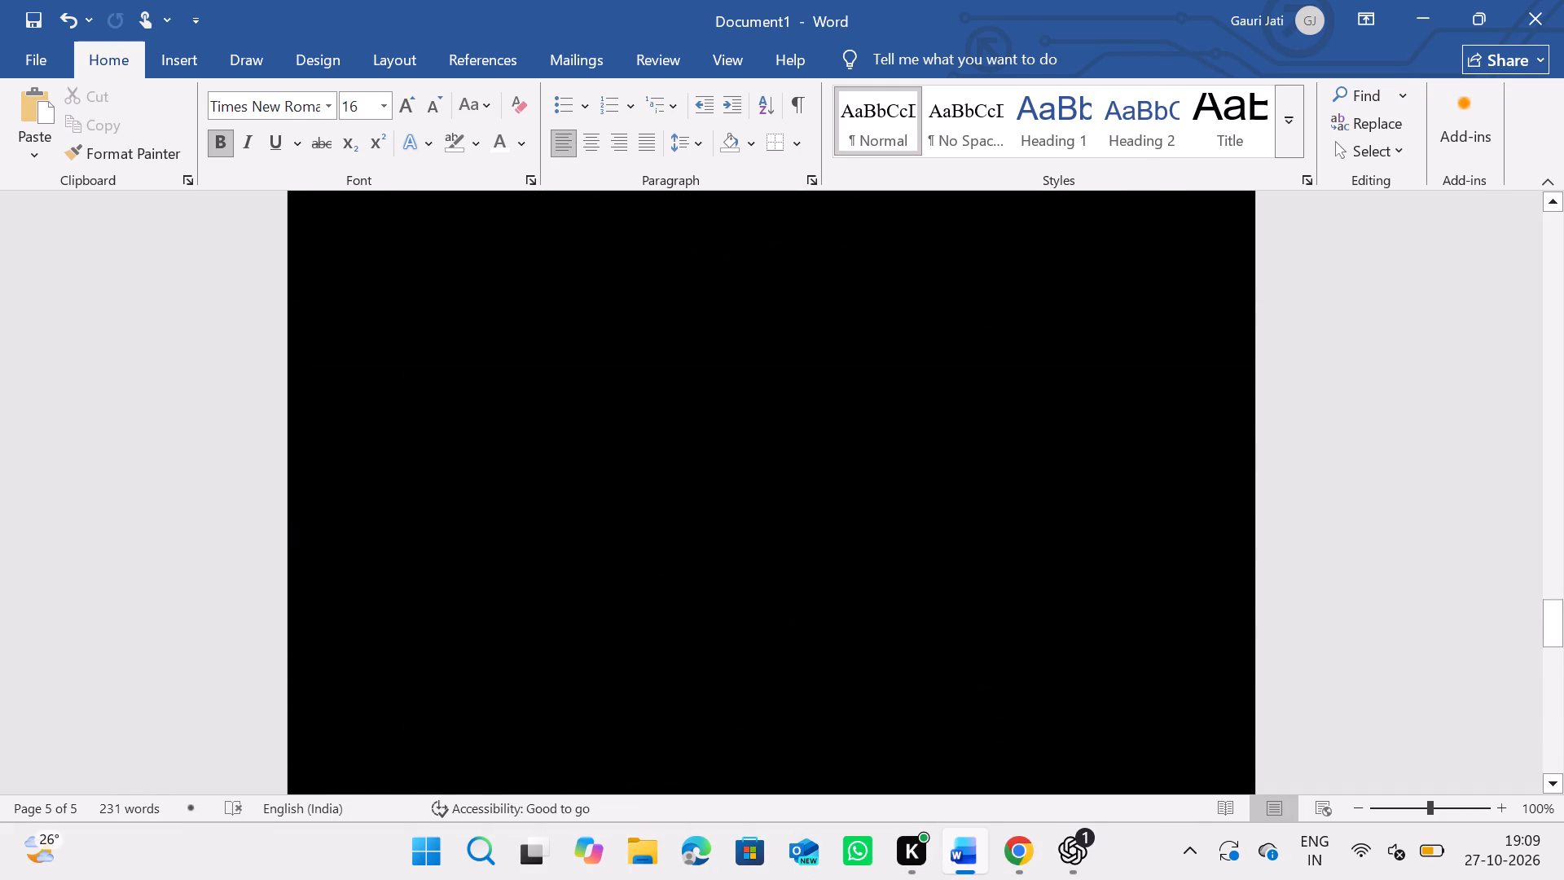
scroll(824, 630, "up", 3)
scroll(824, 630, "down", 7)
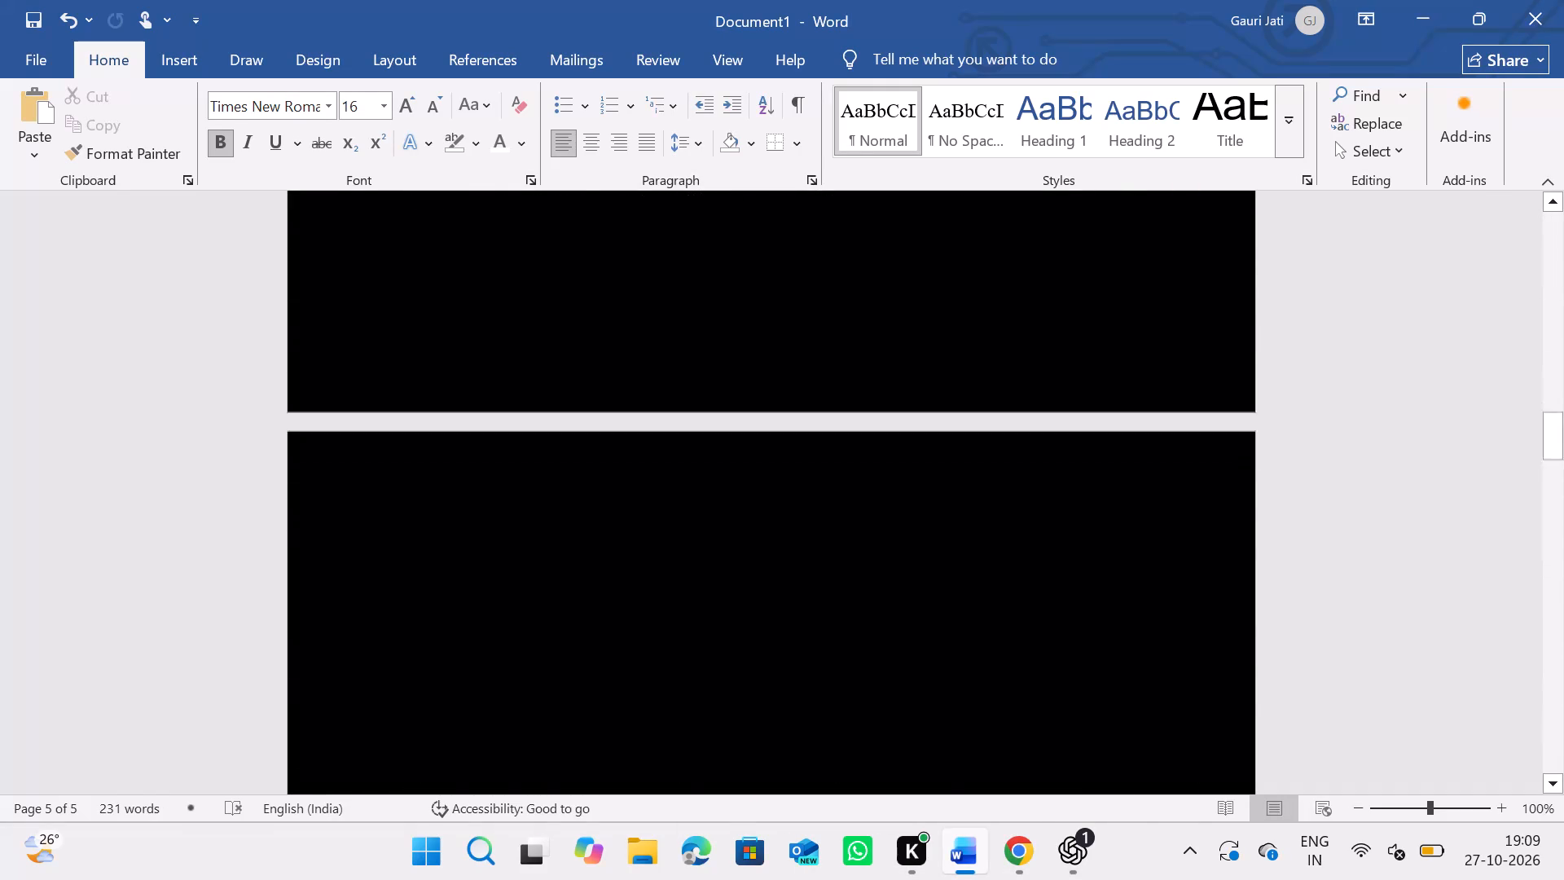
scroll(824, 630, "up", 1)
scroll(824, 630, "down", 6)
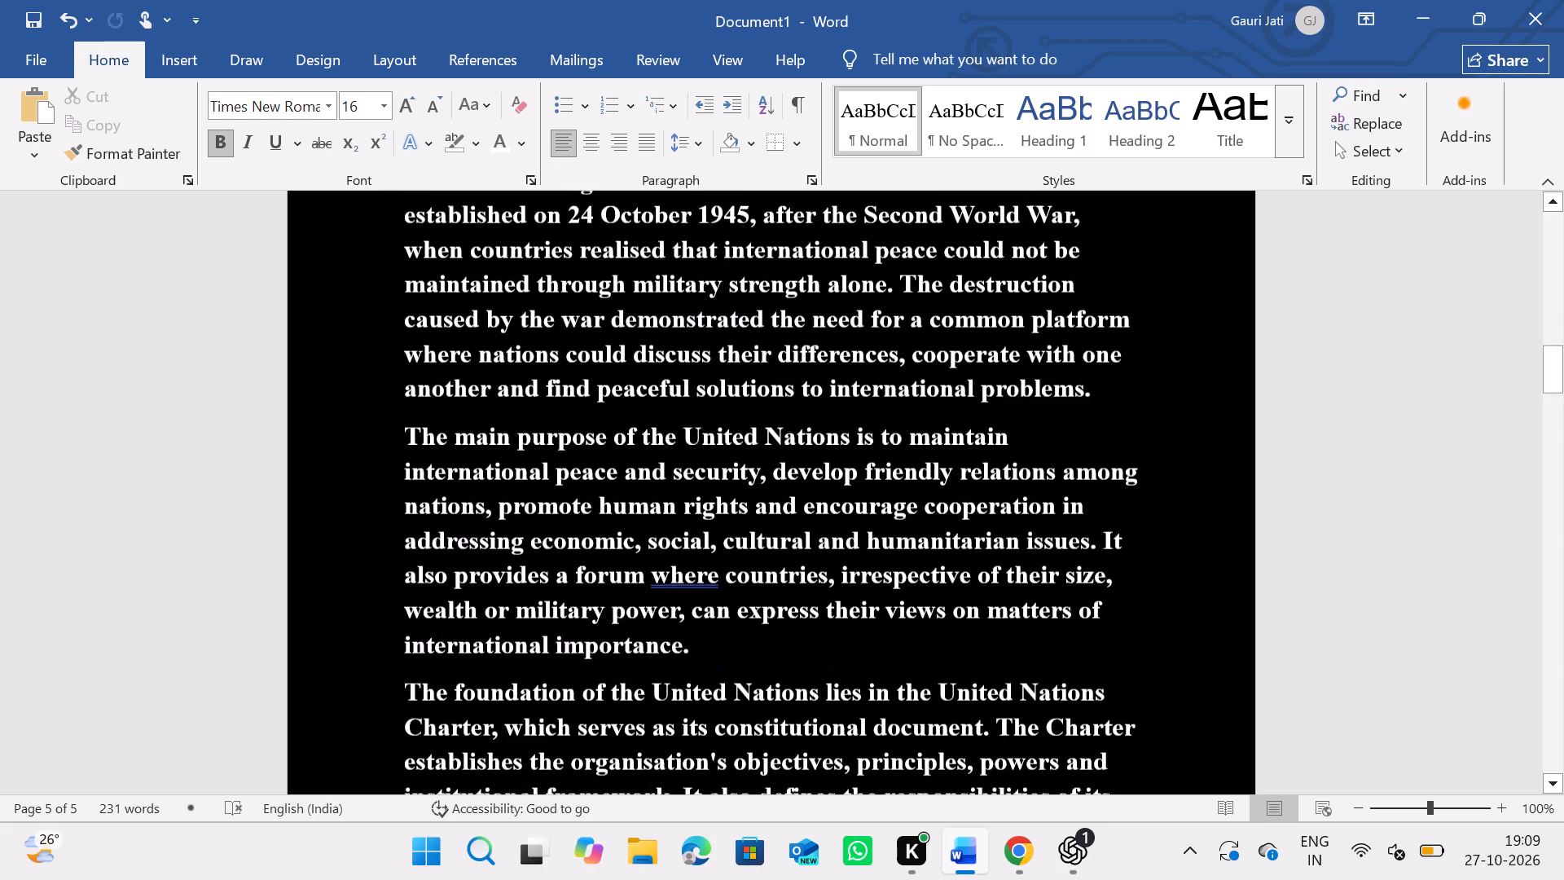
scroll(824, 630, "down", 7)
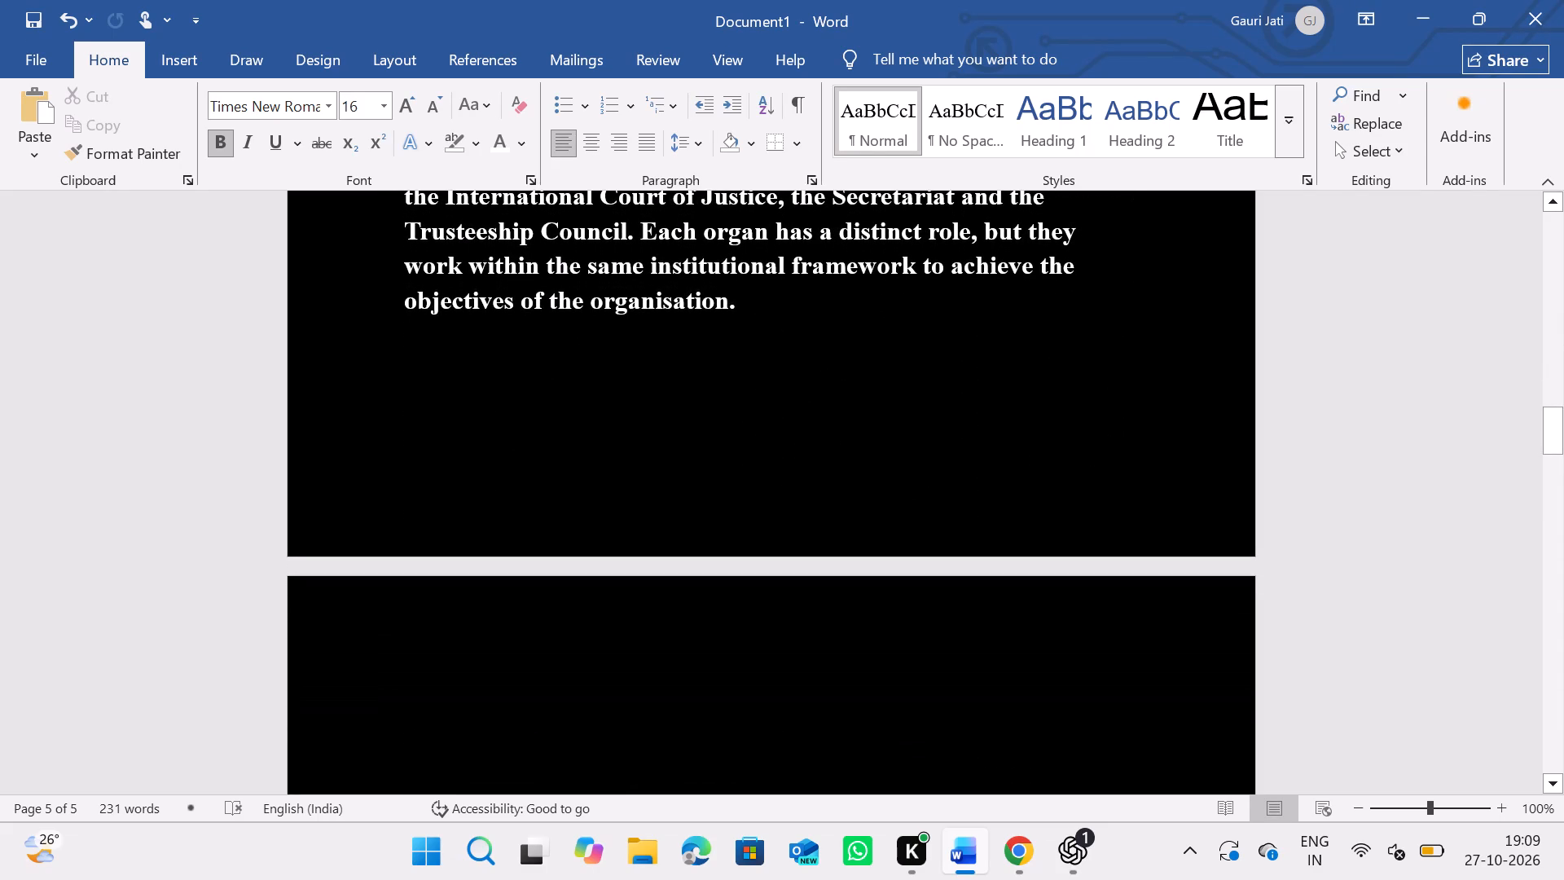
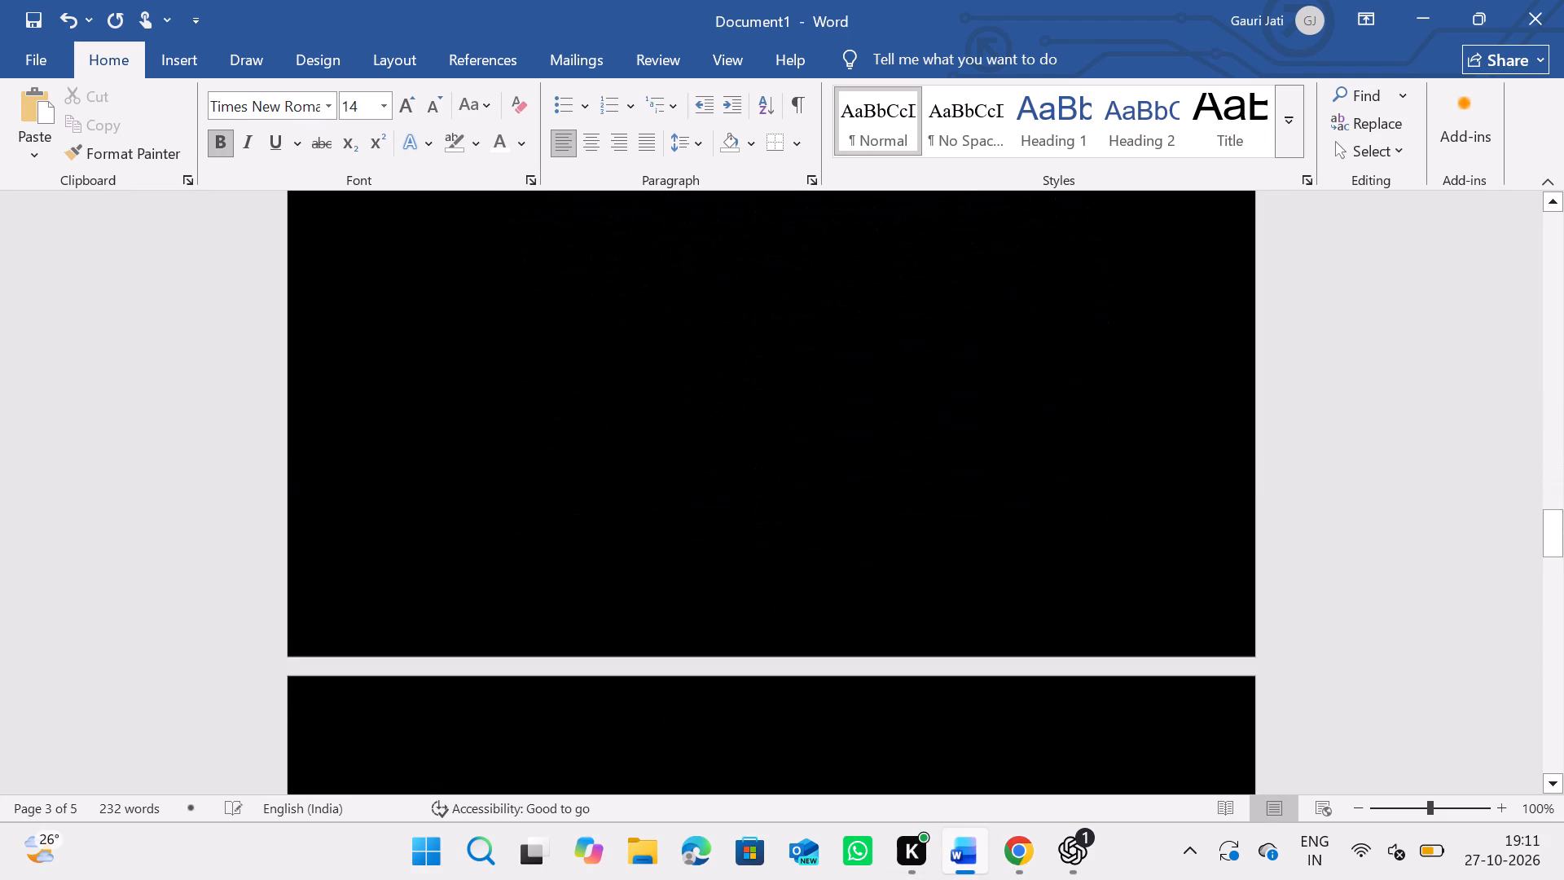
scroll(950, 579, "right", 2)
scroll(950, 579, "up", 3)
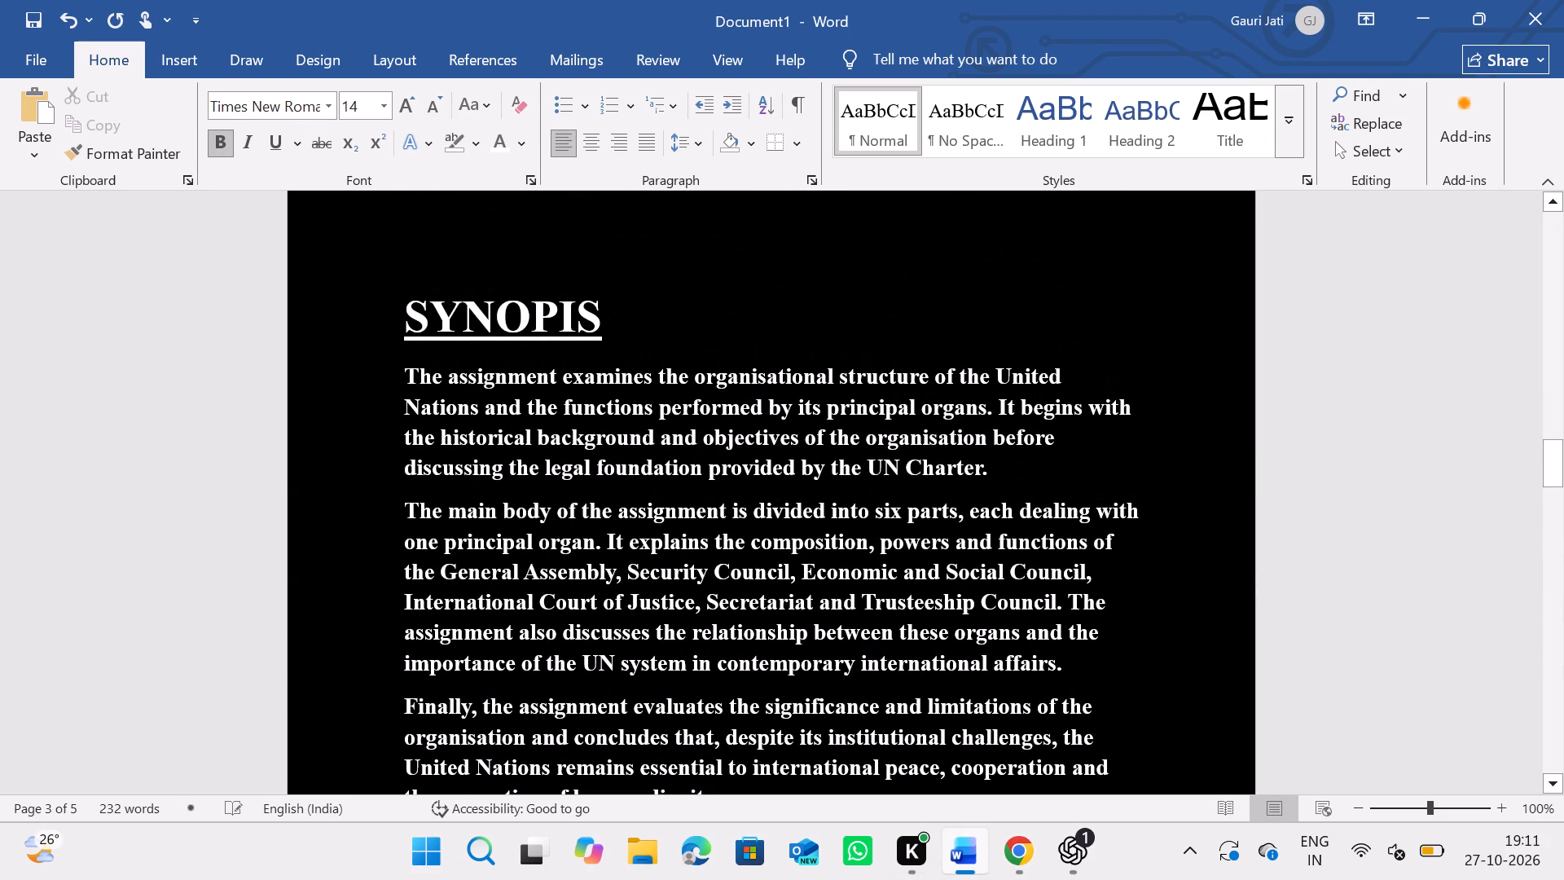
scroll(812, 522, "up", 2)
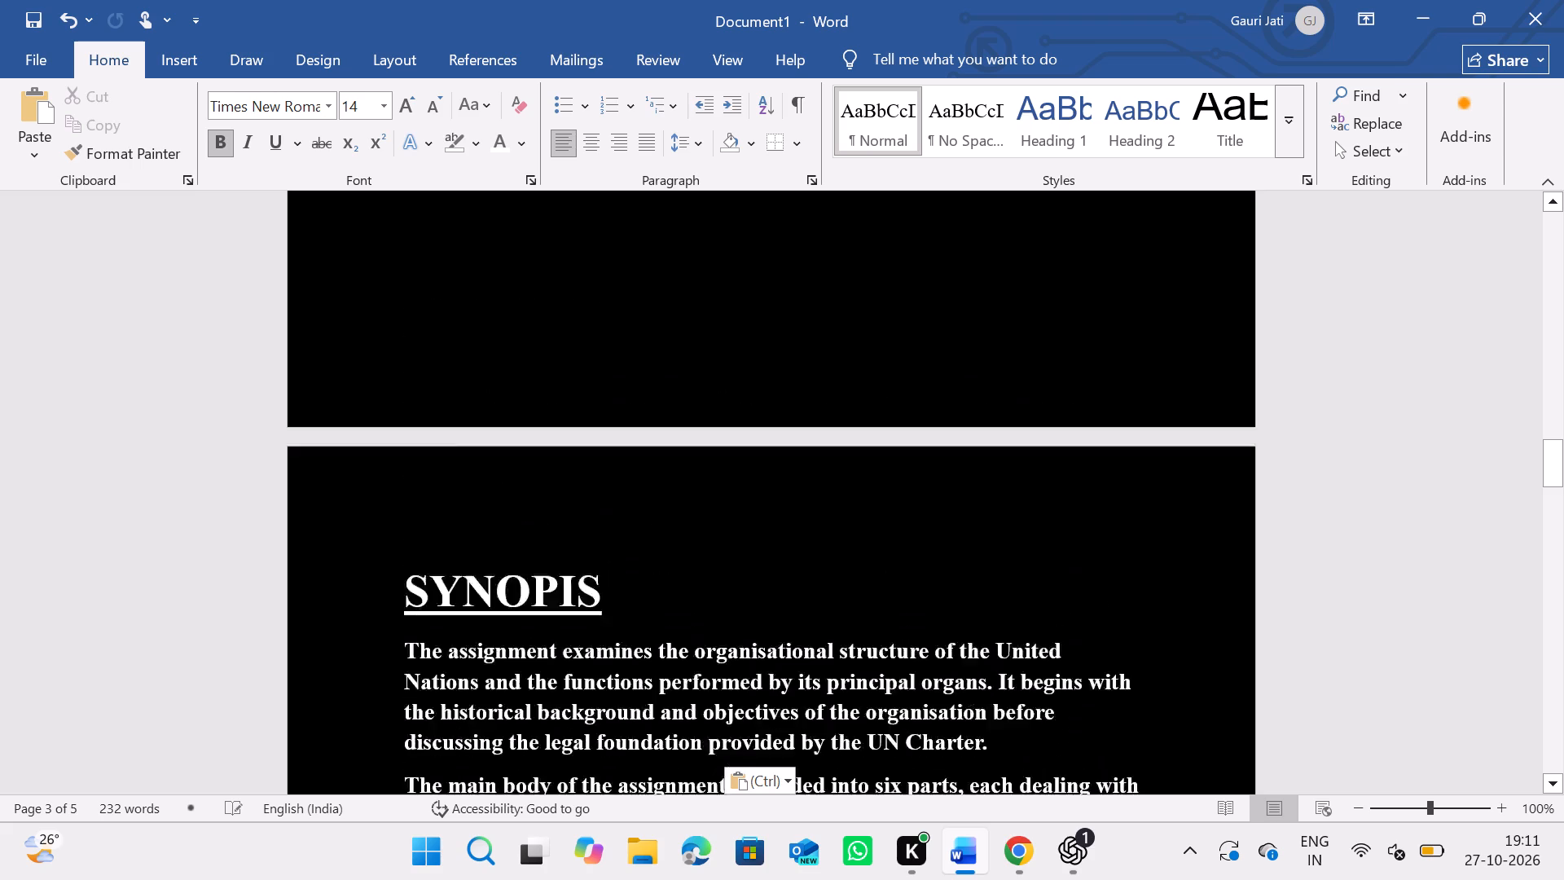
scroll(812, 522, "up", 5)
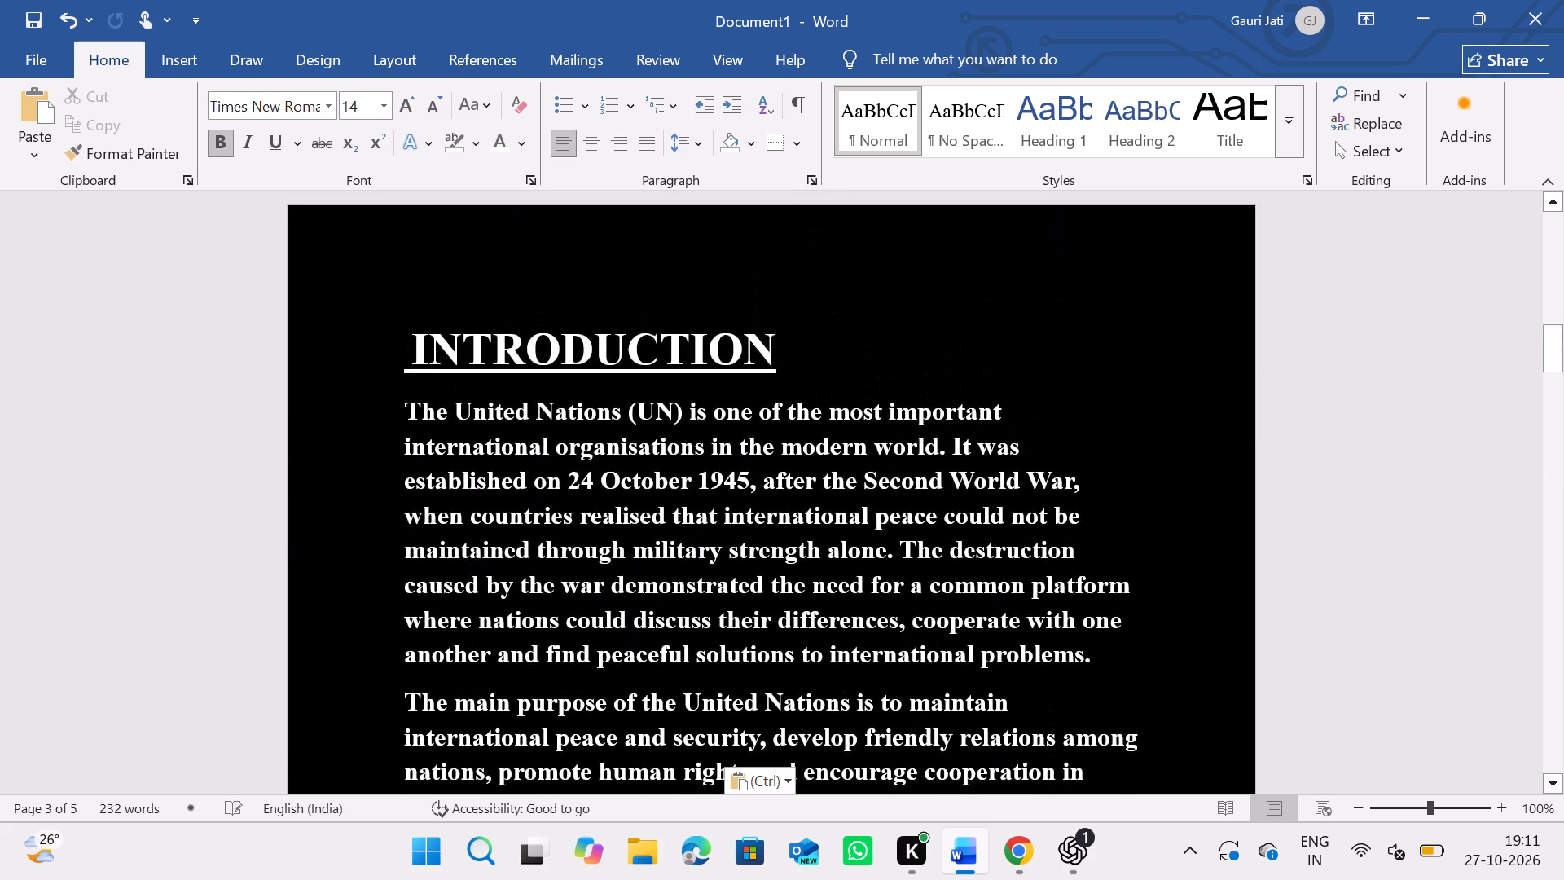
scroll(812, 522, "up", 1)
scroll(812, 522, "down", 6)
scroll(812, 522, "up", 2)
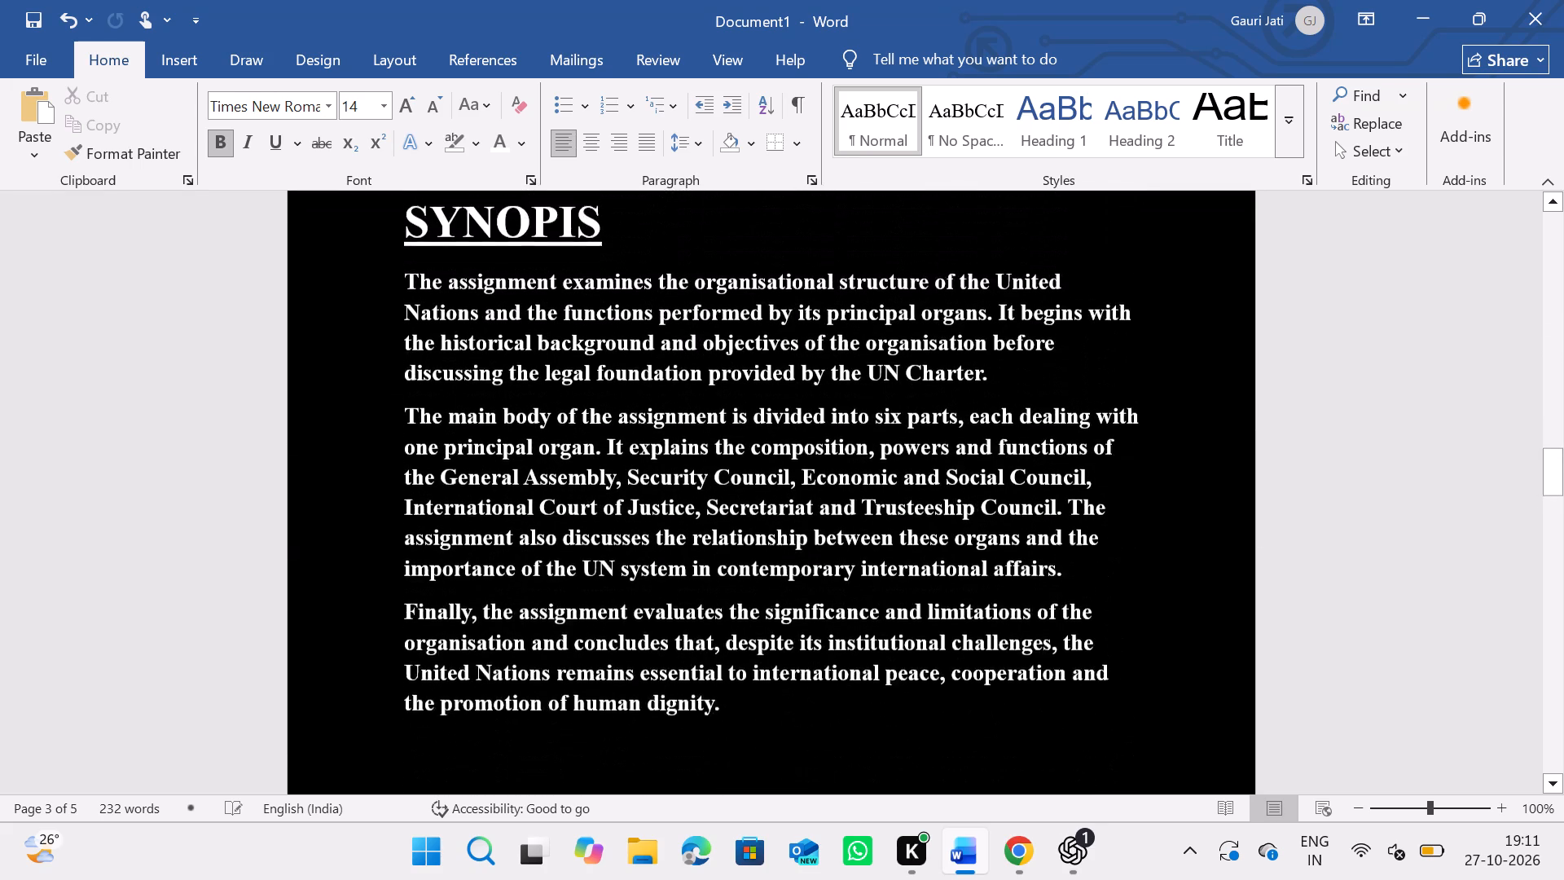
scroll(812, 522, "up", 1)
left_click(659, 373)
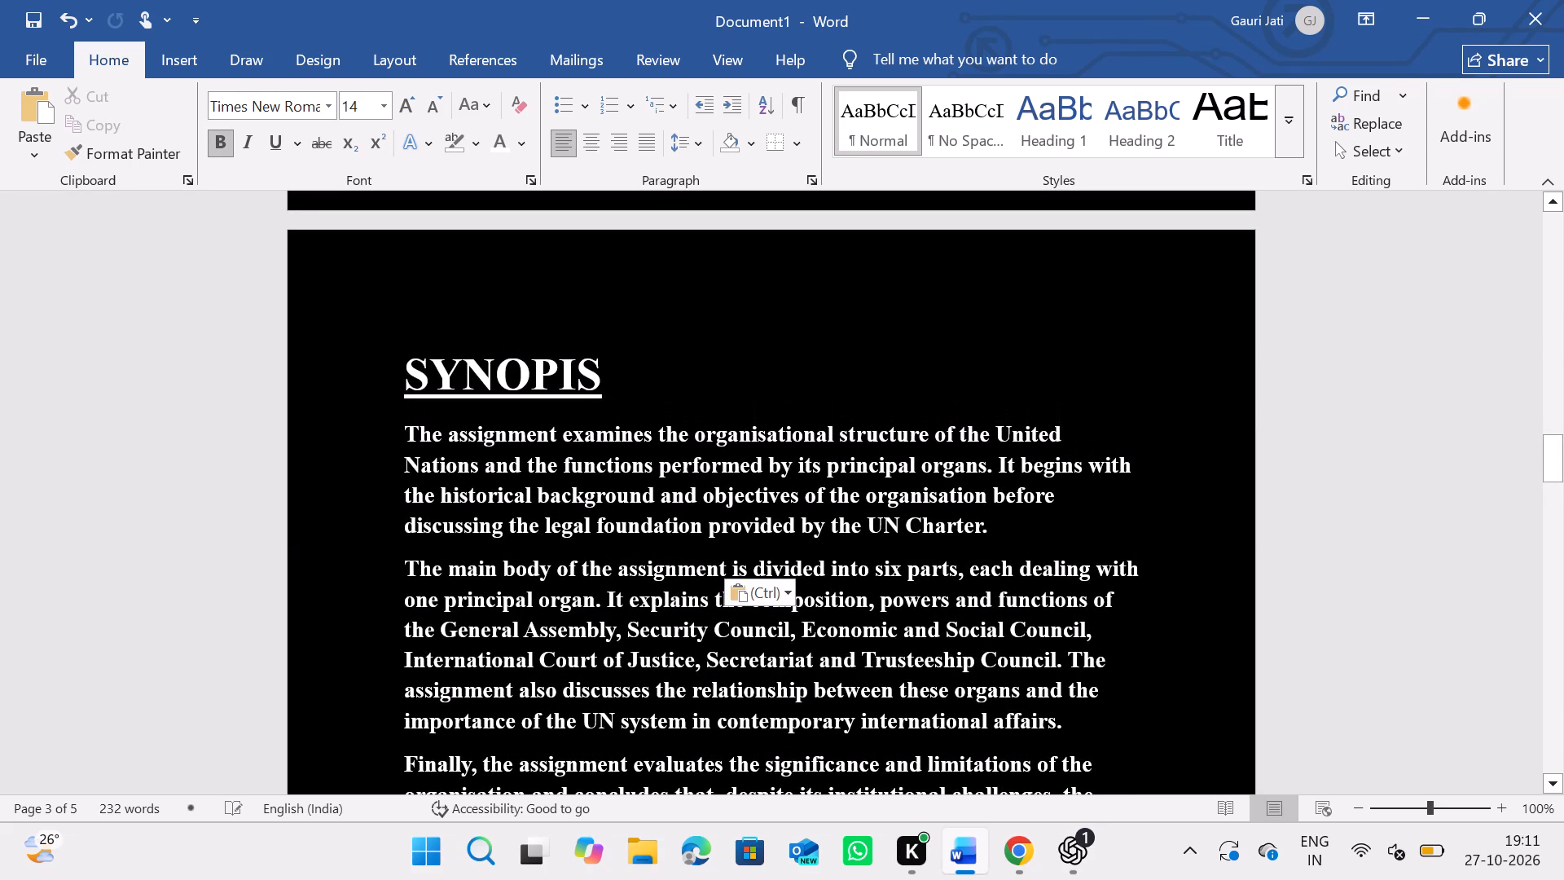
Insert six blank lines between the "SYNOPIS" heading and the first synopsis paragraph.
key("Return")
key("Return")
key("Return")
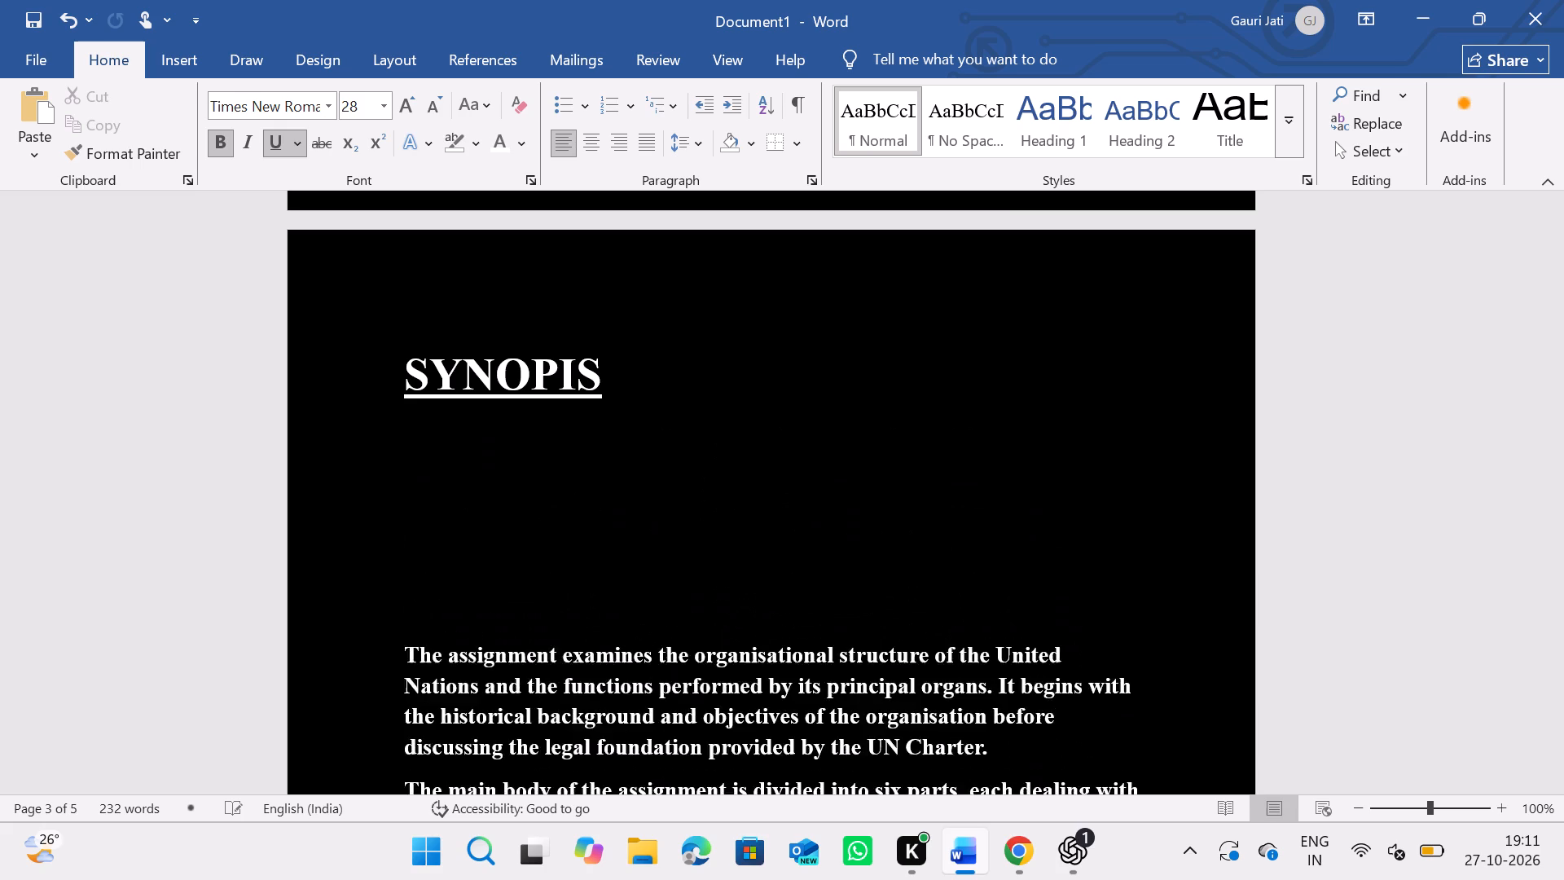
key("Return")
key("Return")
key("Return")
scroll(613, 587, "right", 7)
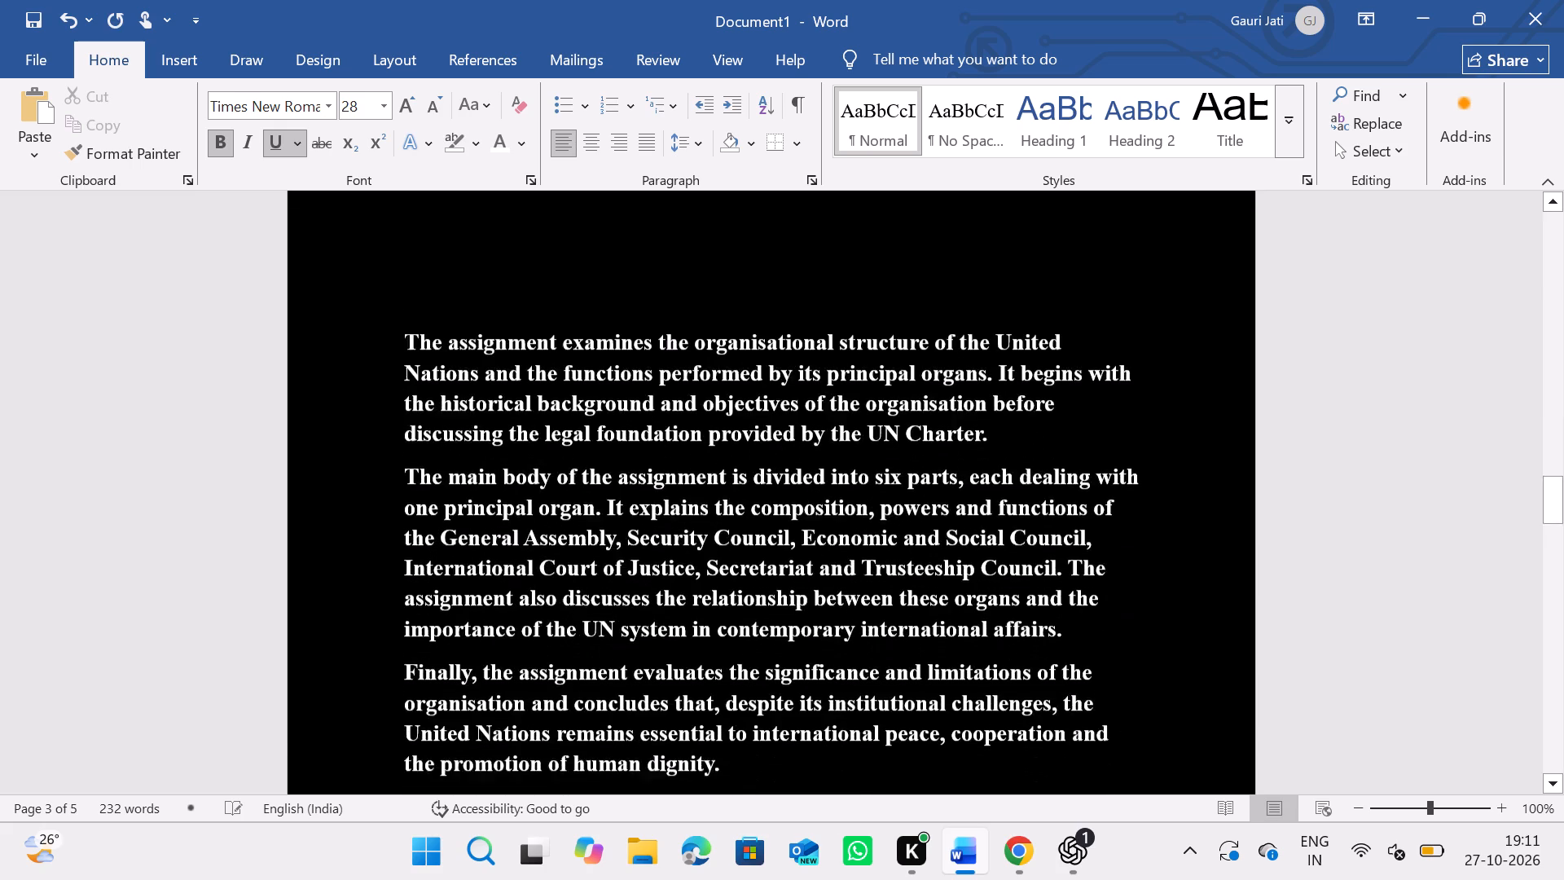
scroll(613, 587, "up", 1)
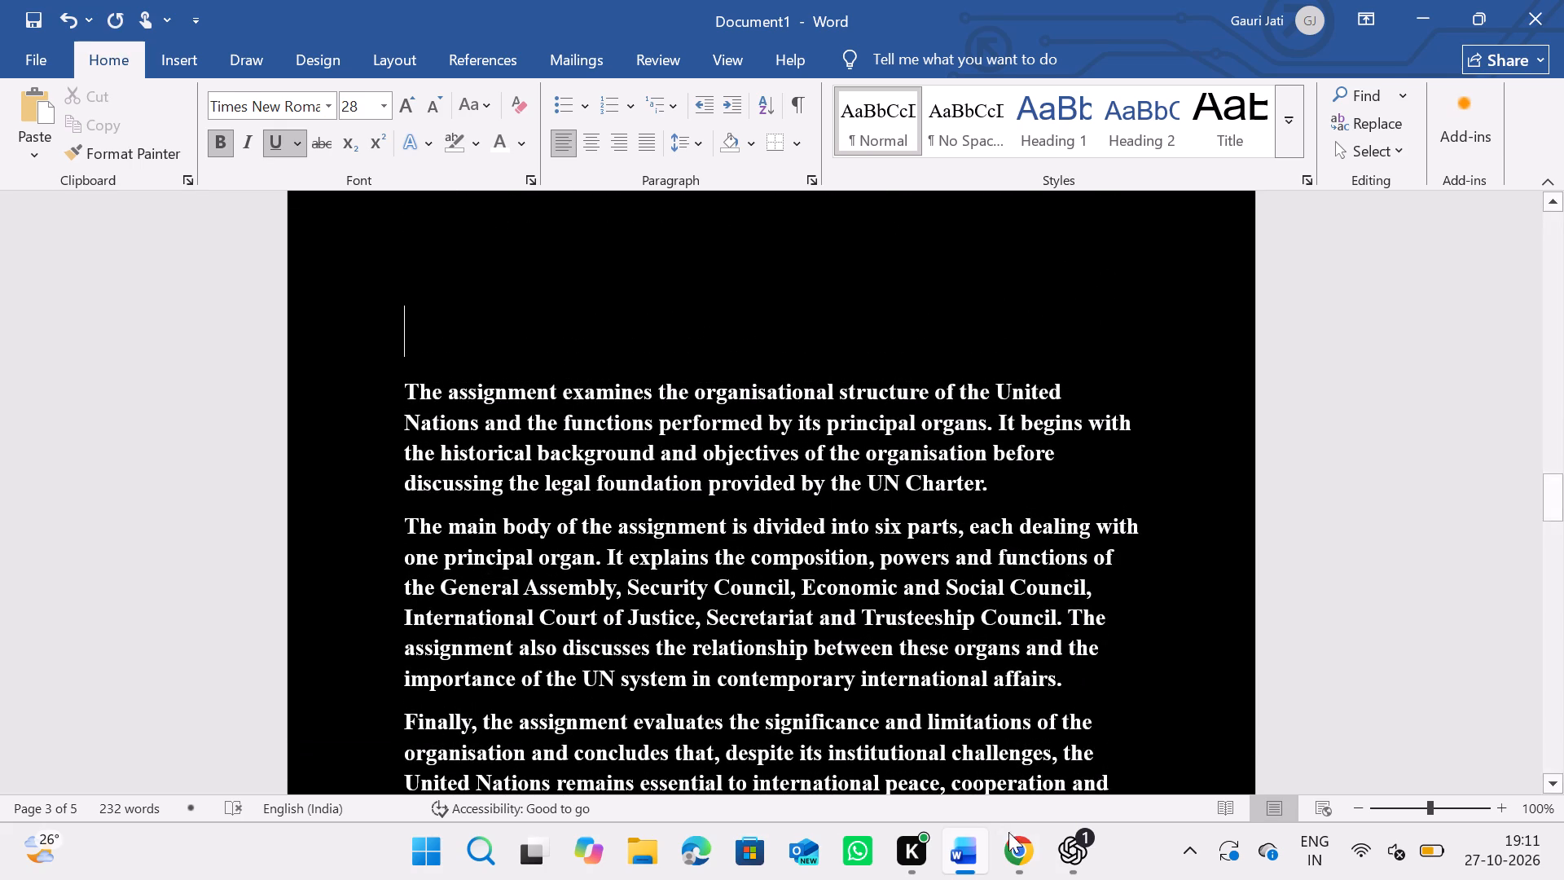
Switch to Chrome and copy the General Assembly hall image from the Friedrich Naumann Foundation in the "united nations" image results.
left_click(1001, 869)
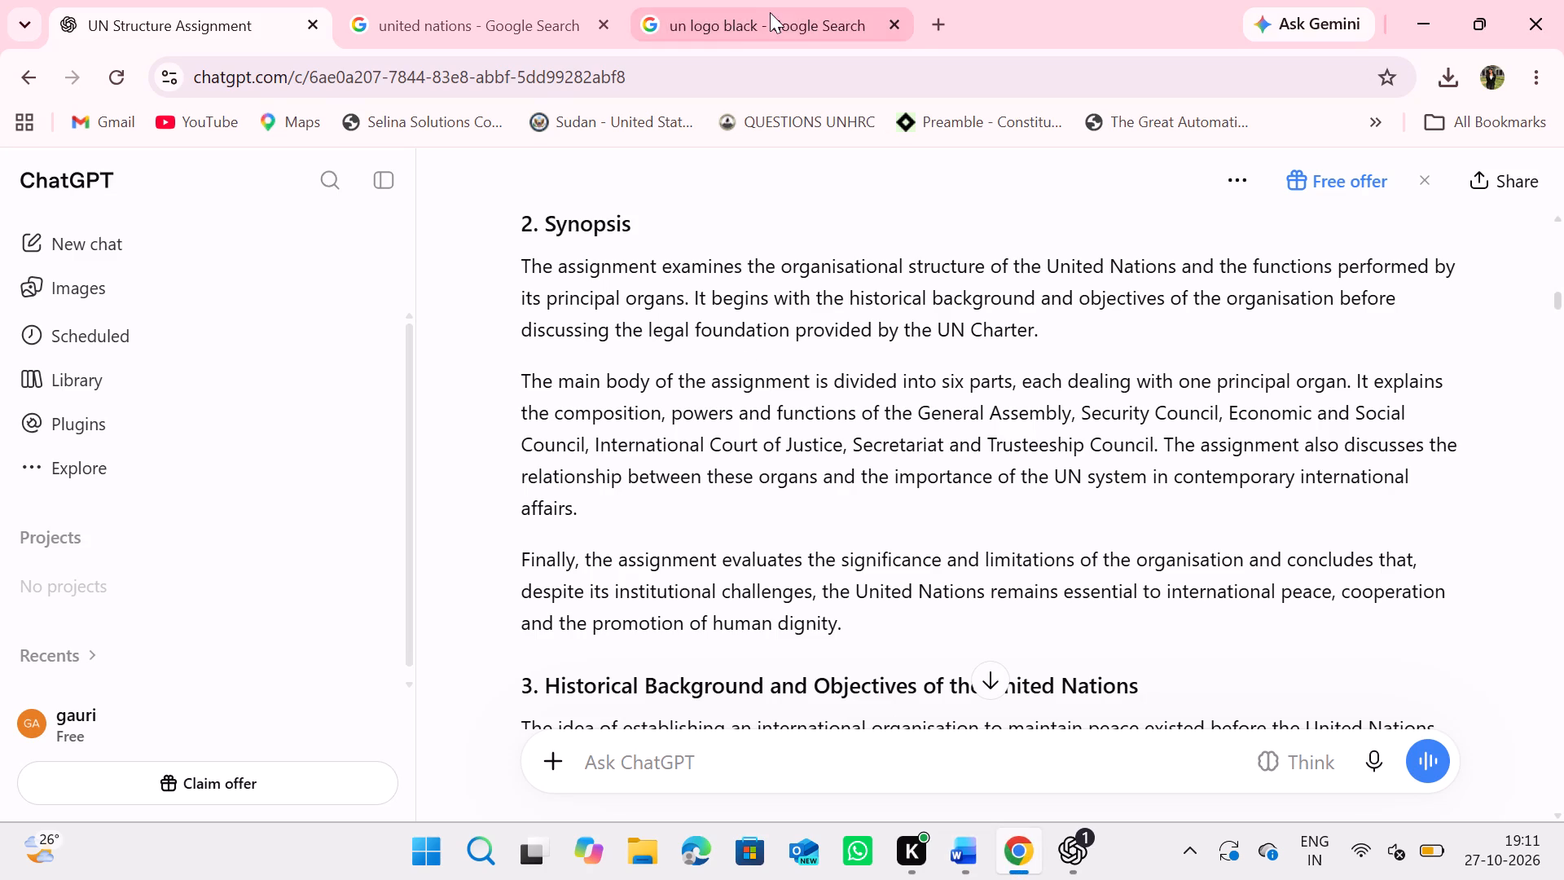
left_click(771, 12)
left_click(487, 9)
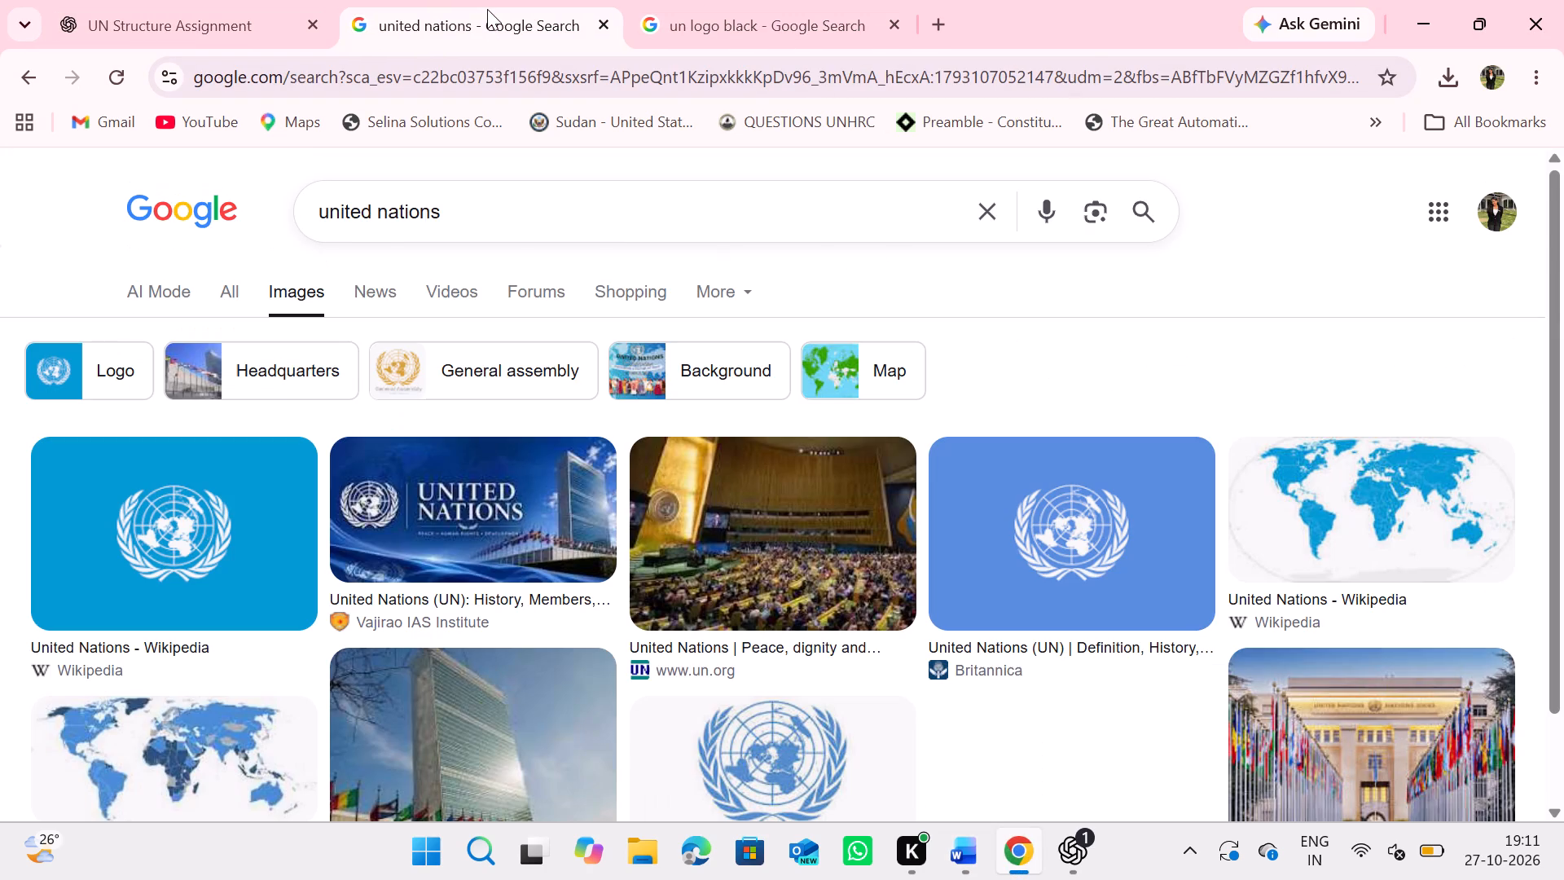
scroll(740, 508, "down", 2)
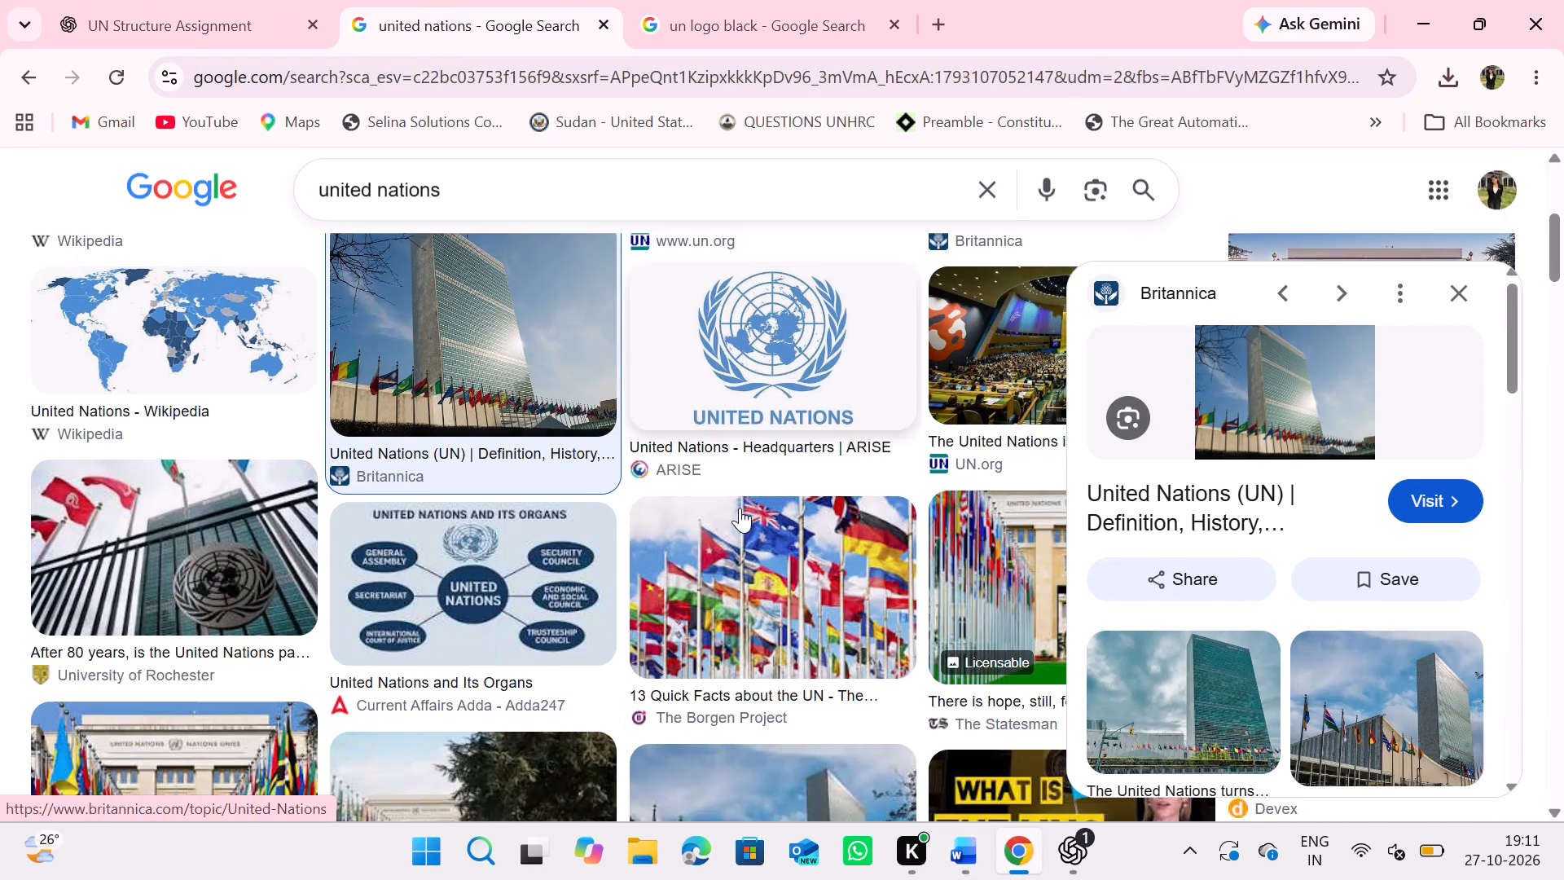
scroll(740, 508, "down", 1)
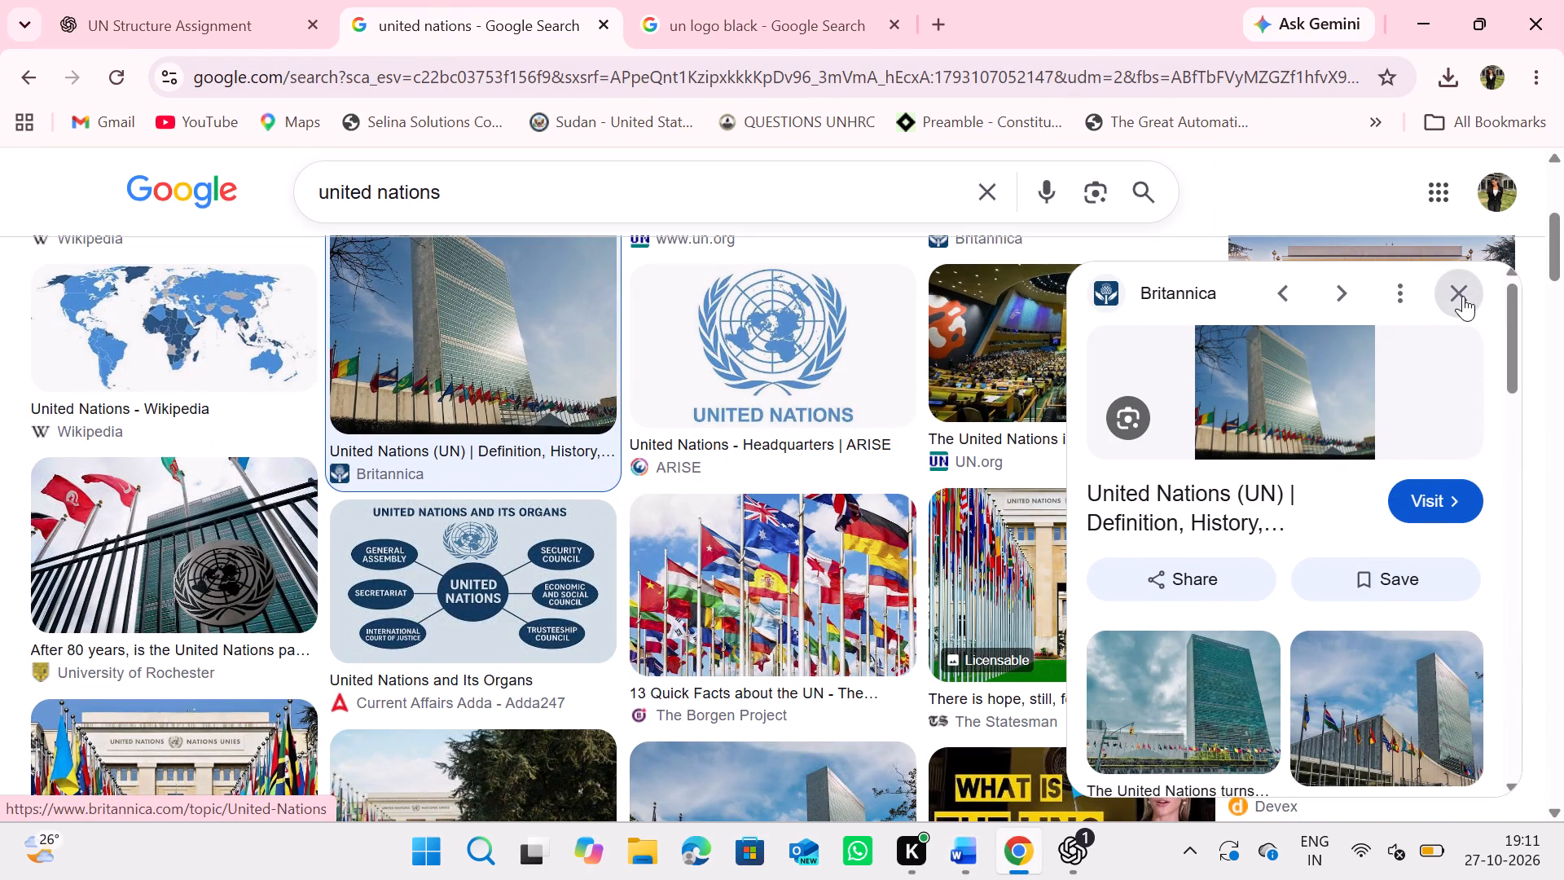
left_click(1463, 296)
scroll(900, 579, "down", 2)
scroll(900, 579, "right", 1)
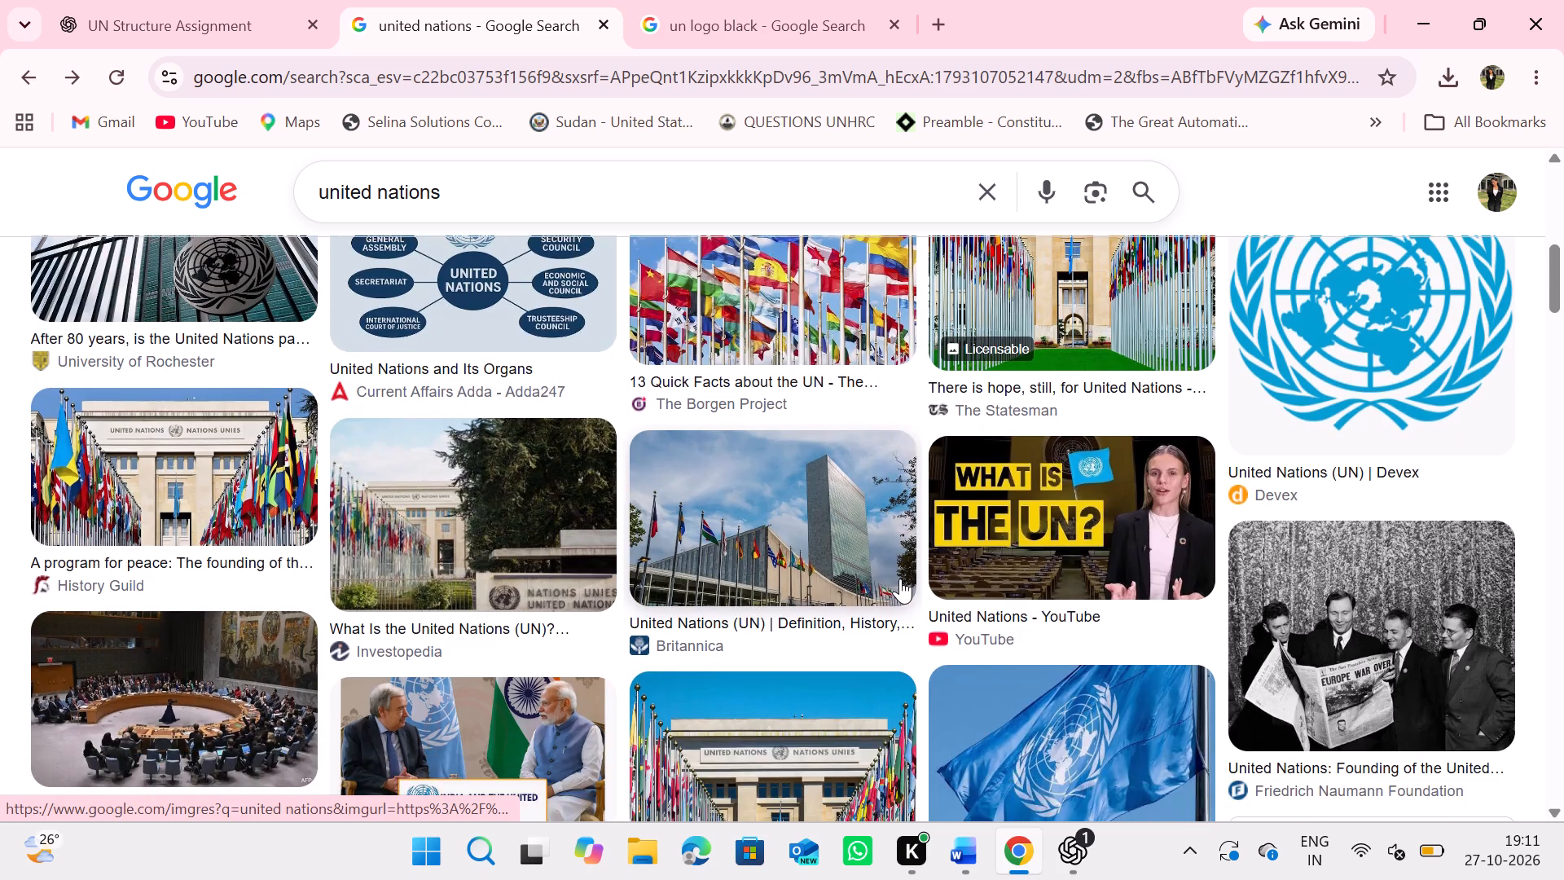
scroll(900, 579, "right", 1)
right_click(900, 579)
scroll(900, 579, "down", 1)
scroll(633, 557, "up", 1)
left_click(841, 636)
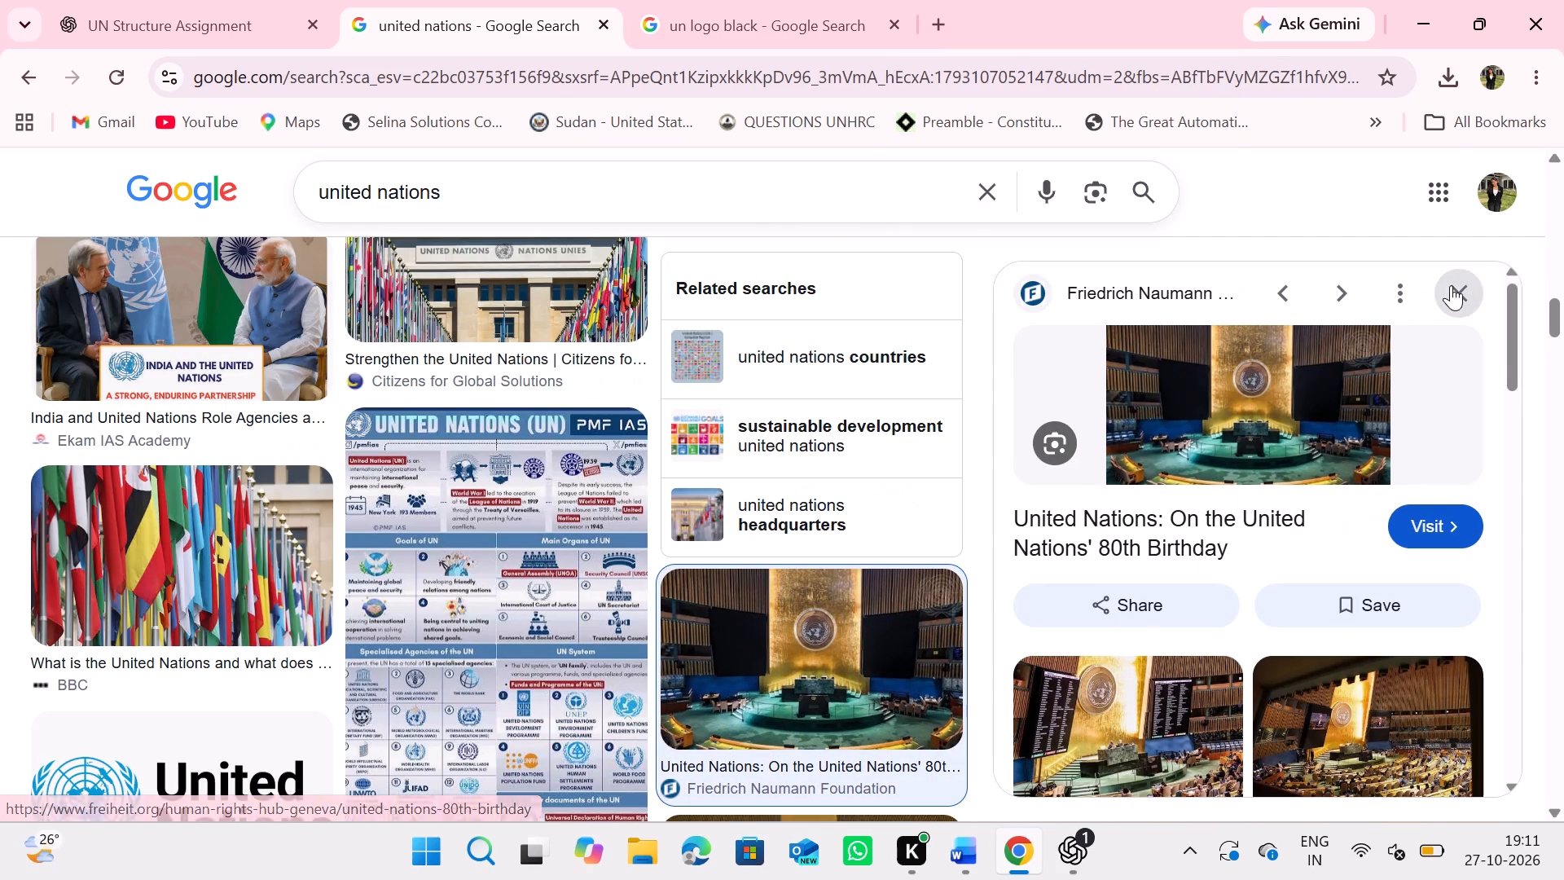
right_click(1267, 376)
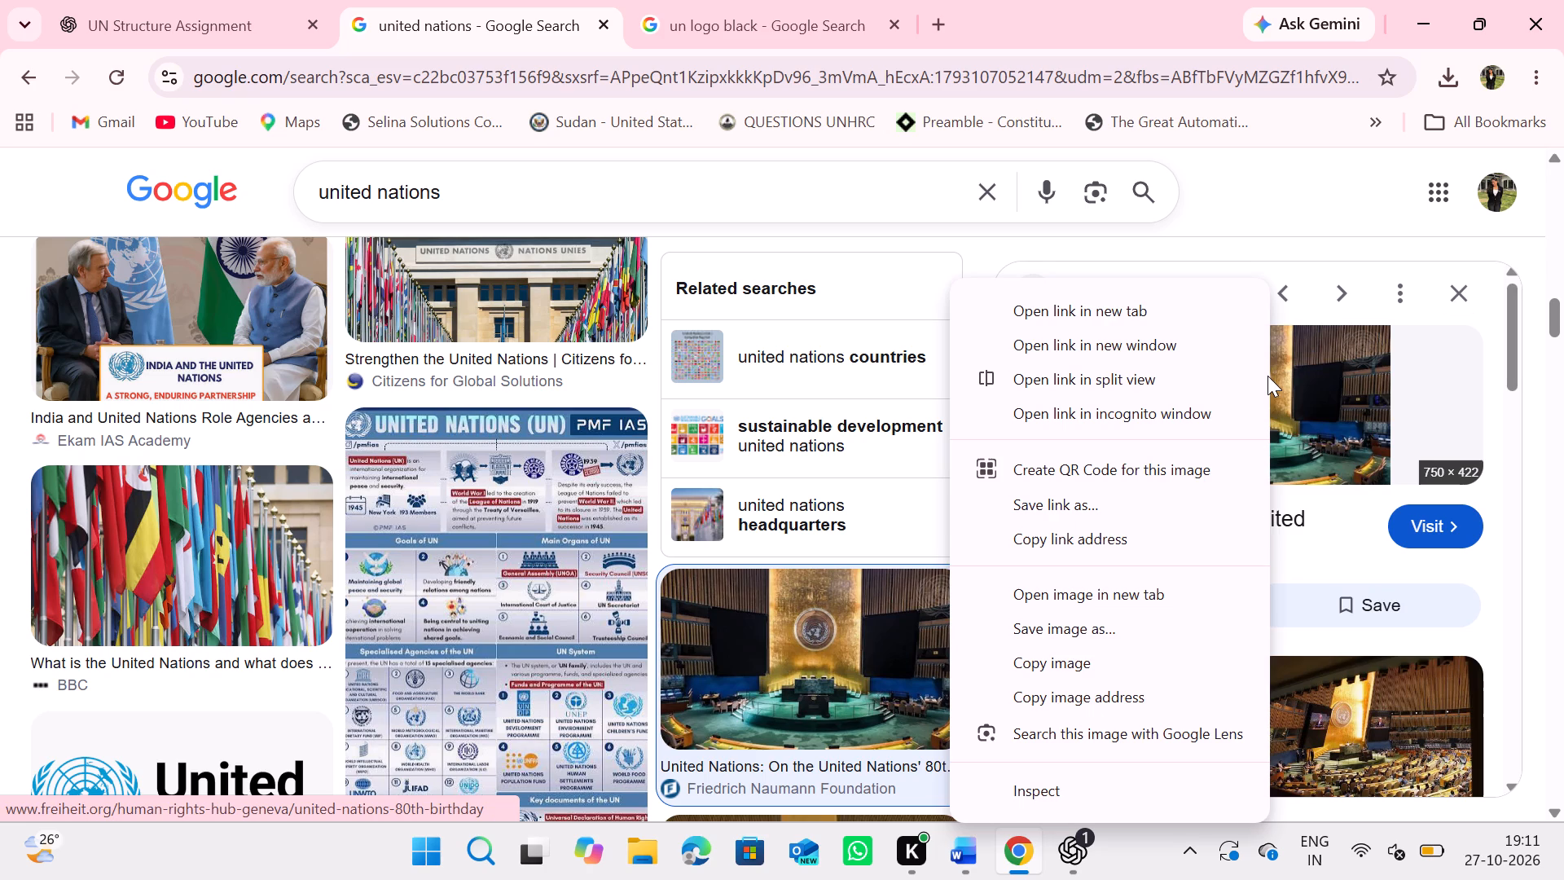
left_click(1065, 667)
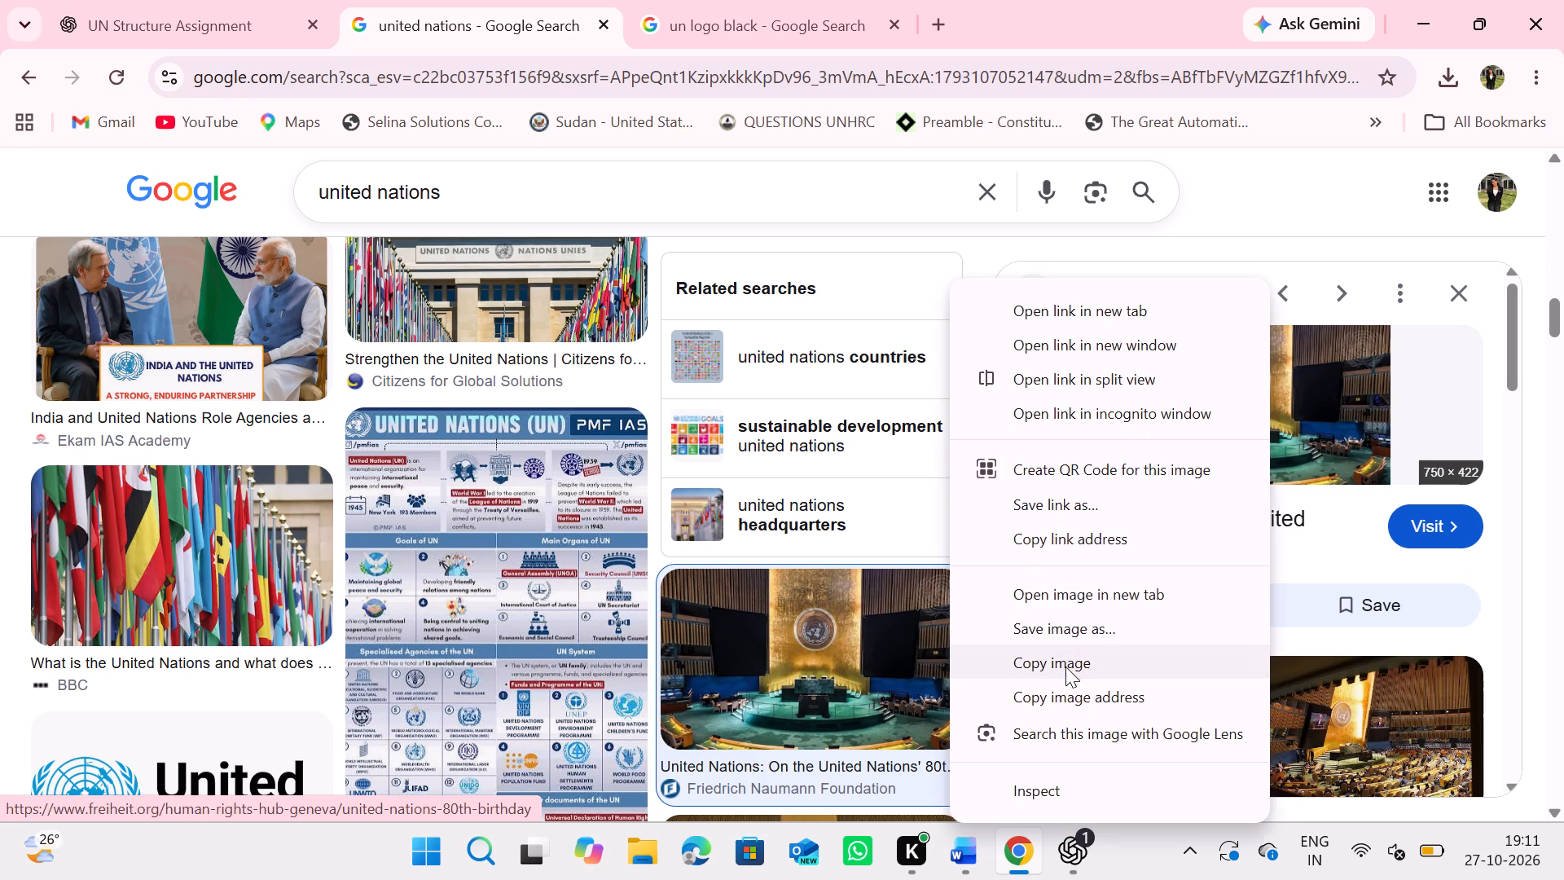
Switch to Word and paste the General Assembly hall picture above the first synopsis paragraph.
left_click(964, 849)
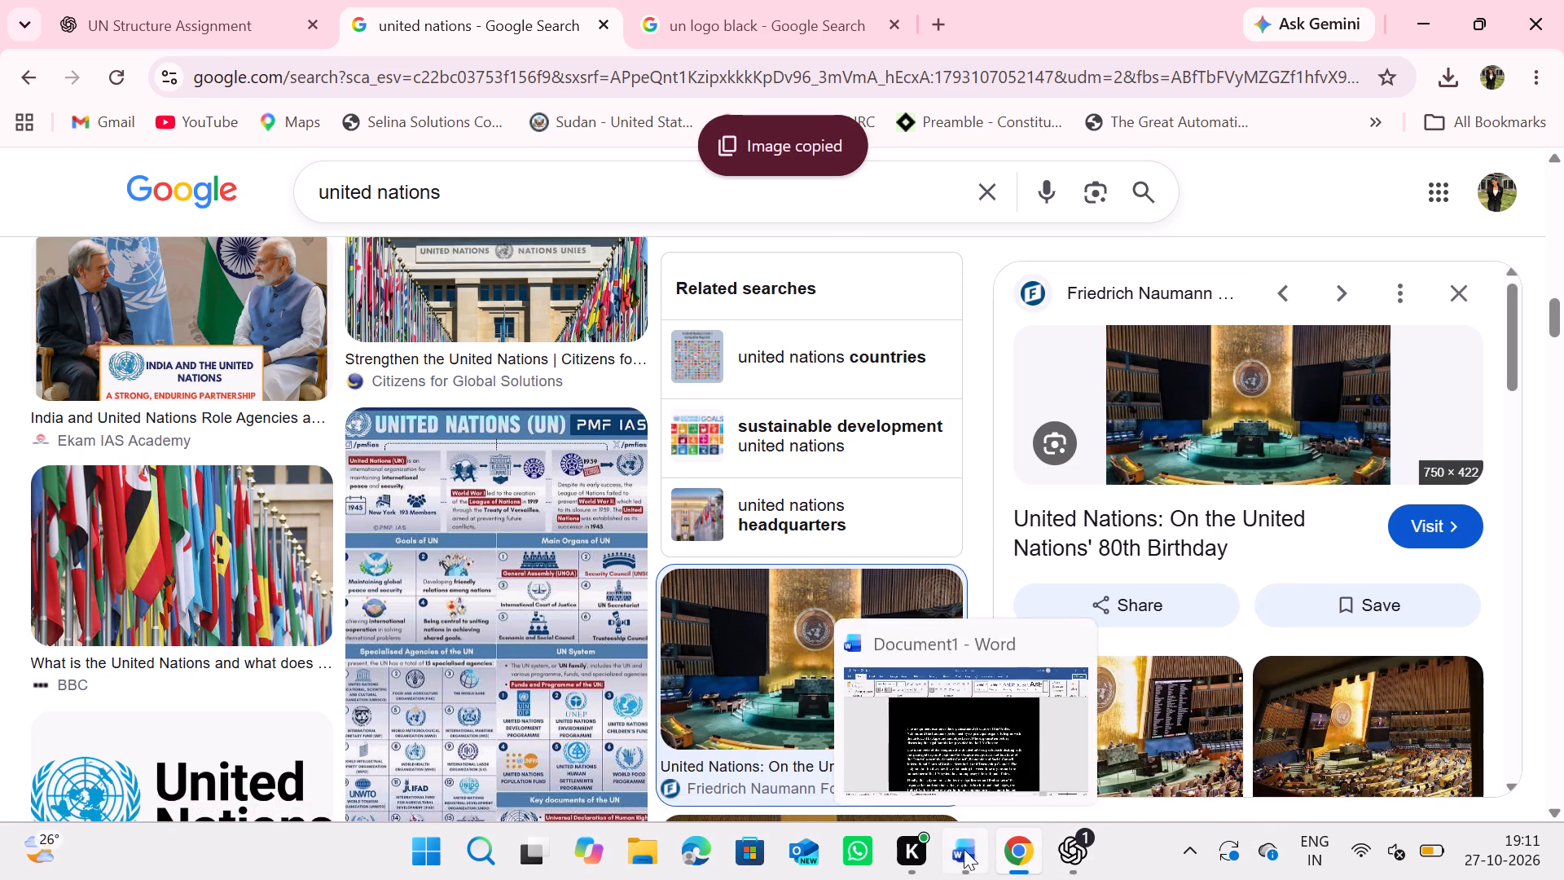
key("ctrl+v")
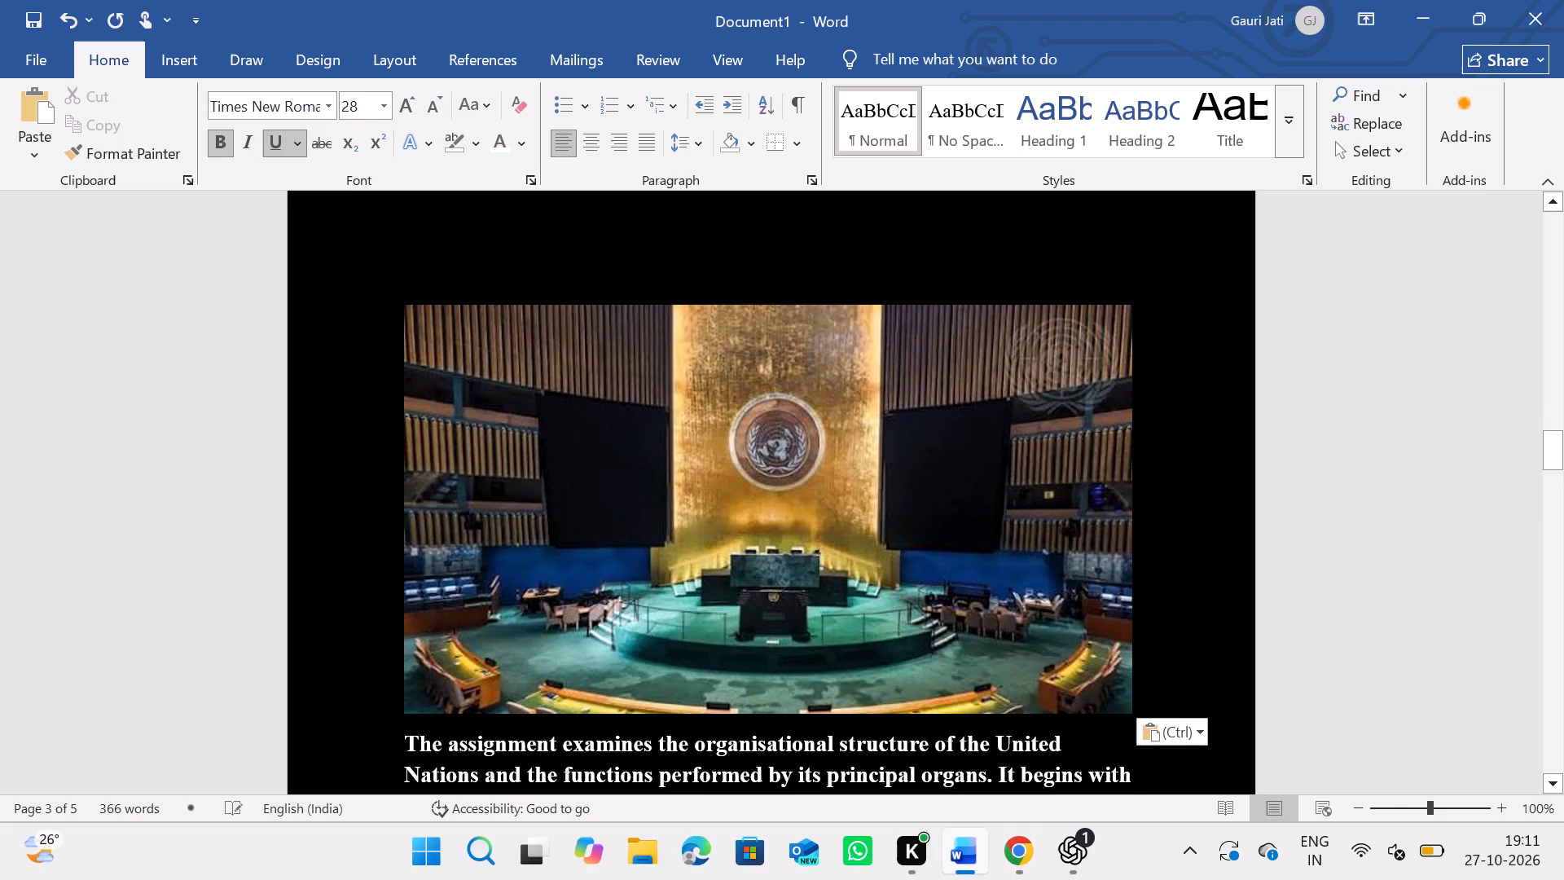
scroll(1014, 477, "up", 1)
Set the General Assembly hall picture's text wrapping to In Front of Text.
left_click(869, 721)
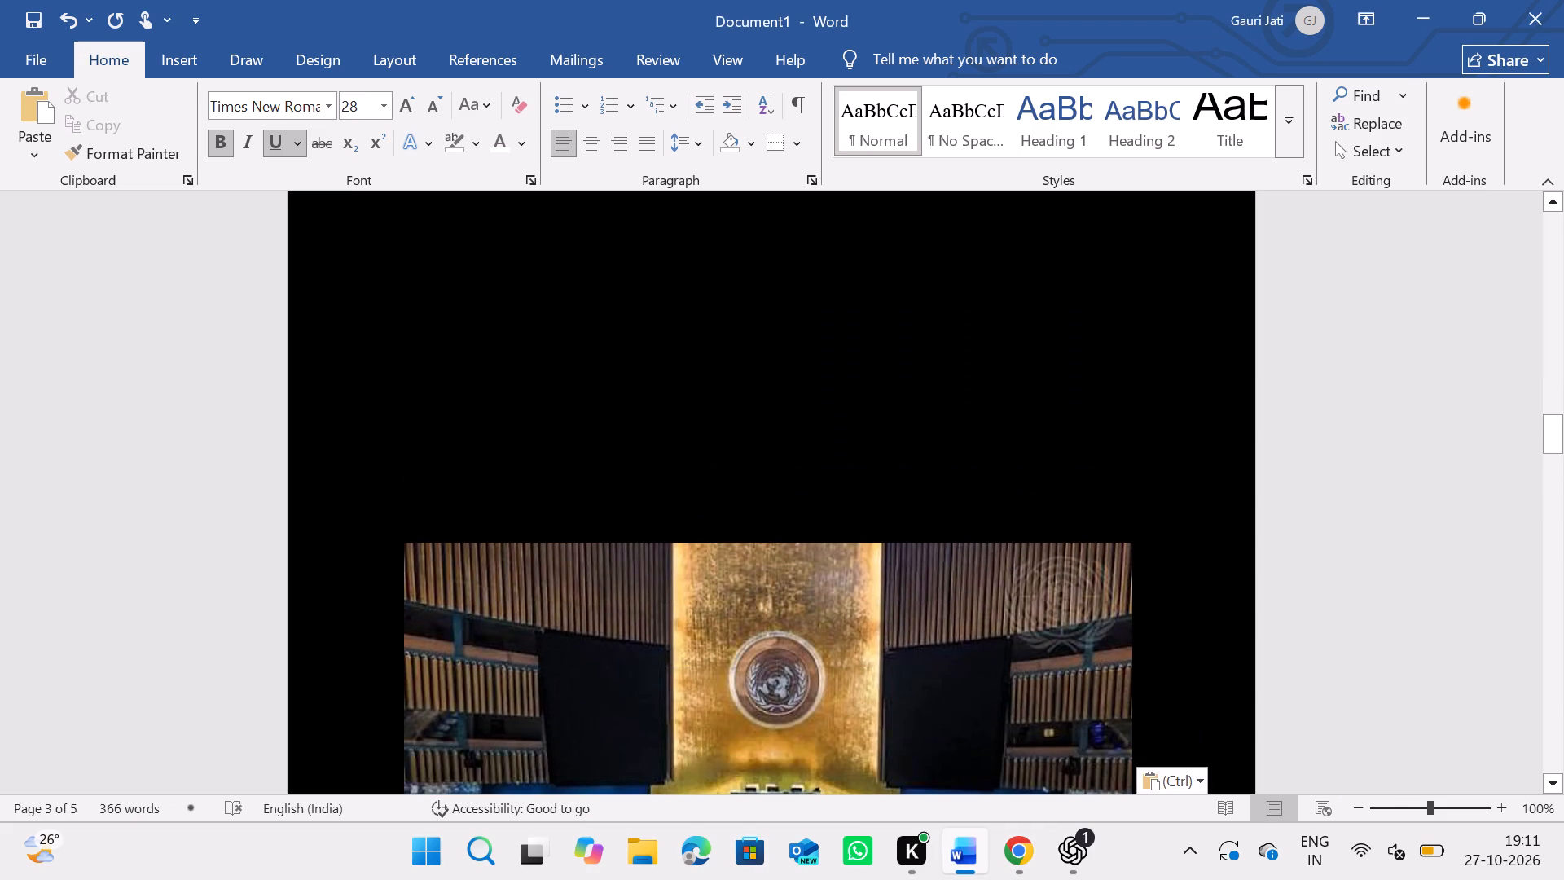
left_click(898, 680)
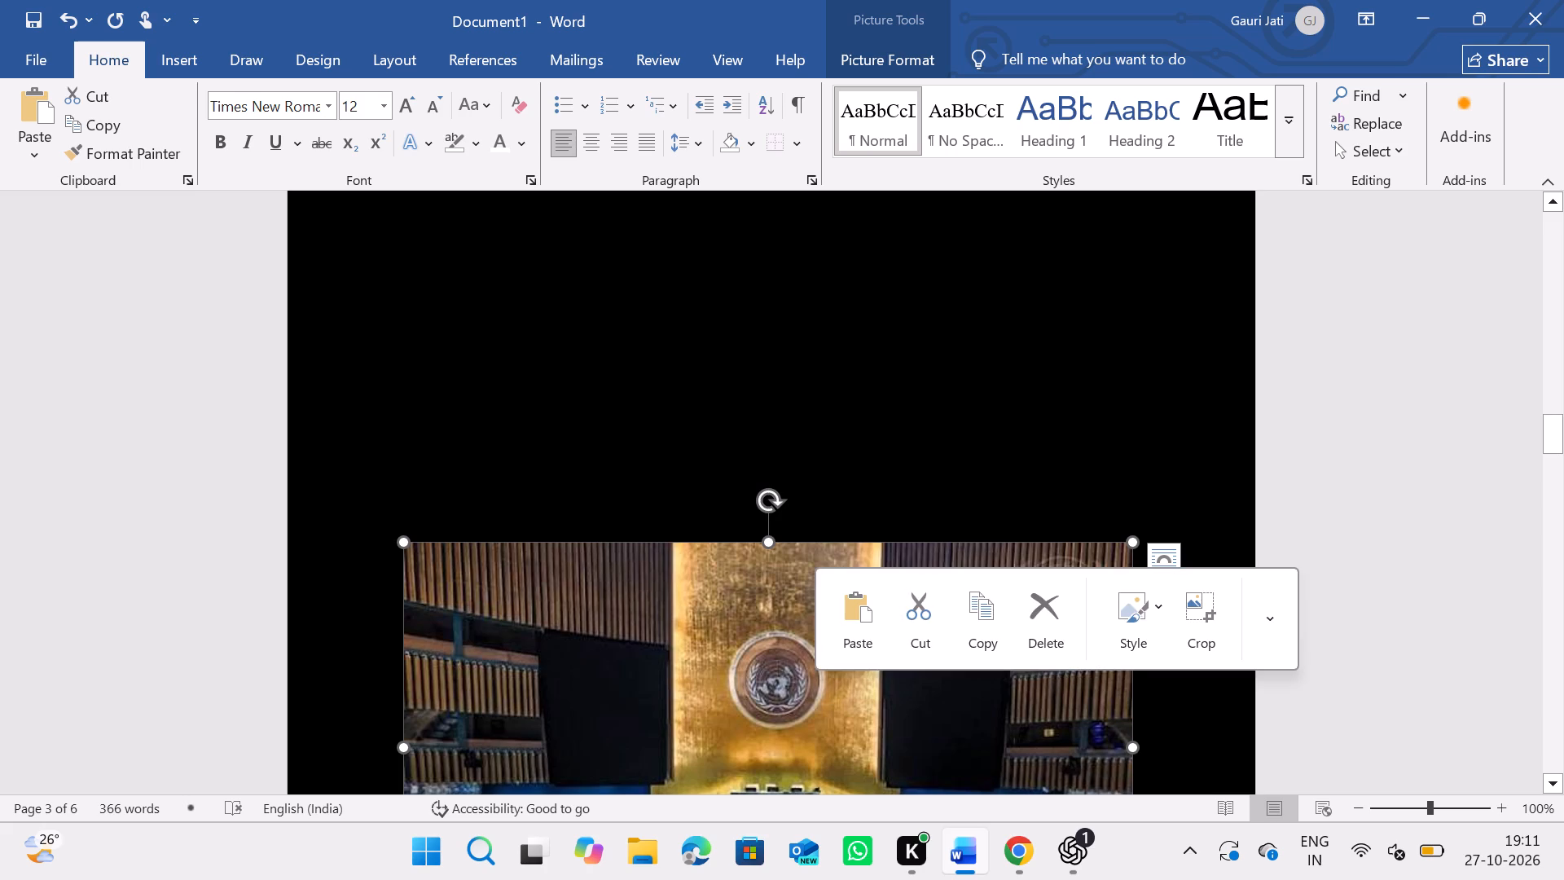
left_click(688, 649)
right_click(688, 649)
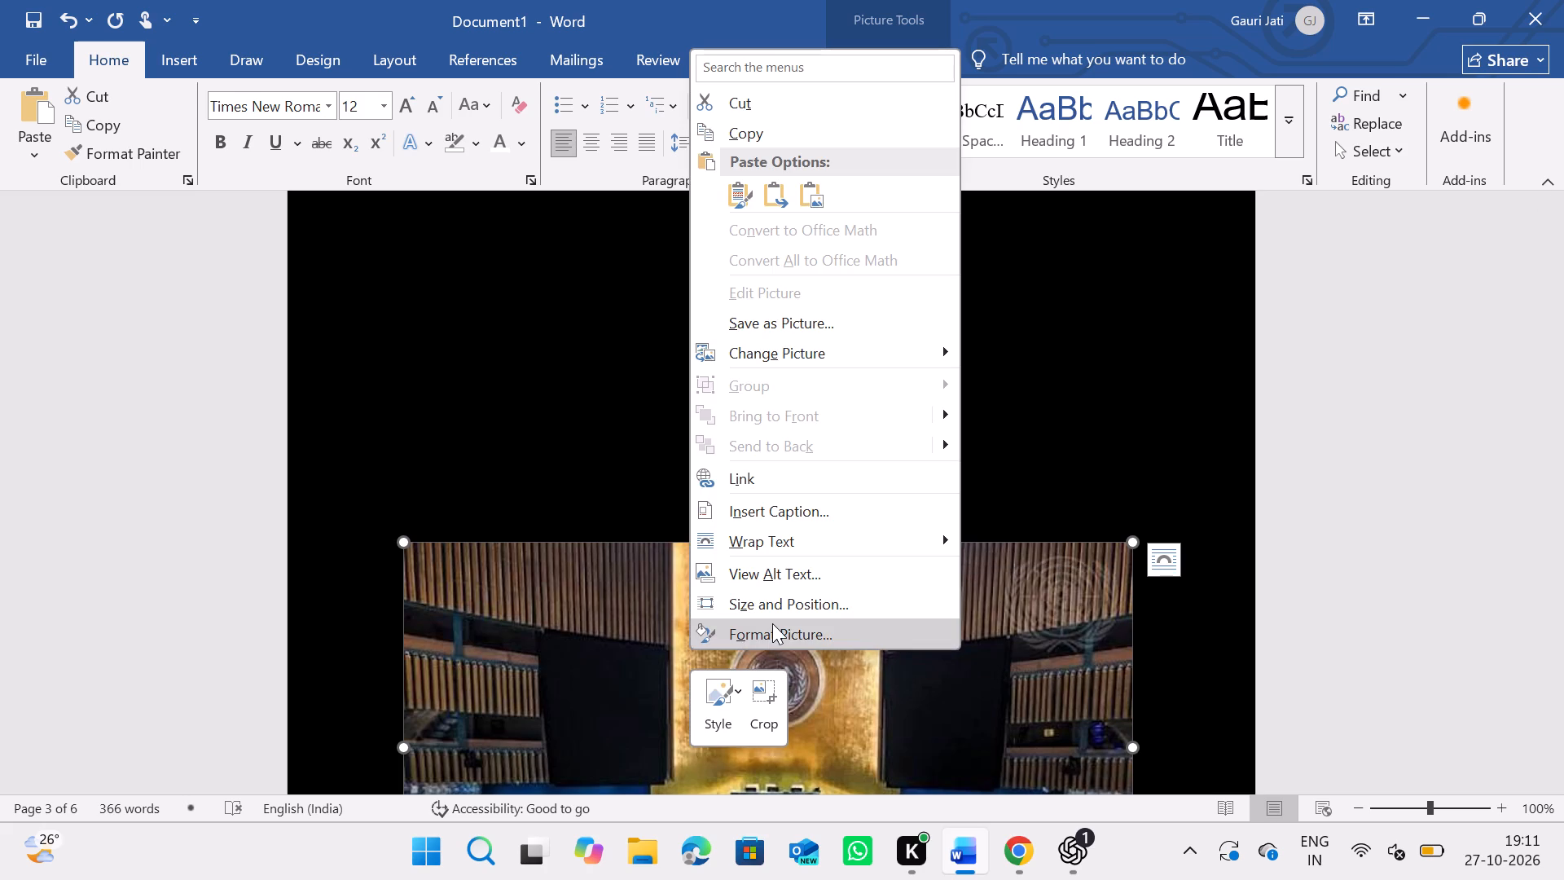
left_click(749, 539)
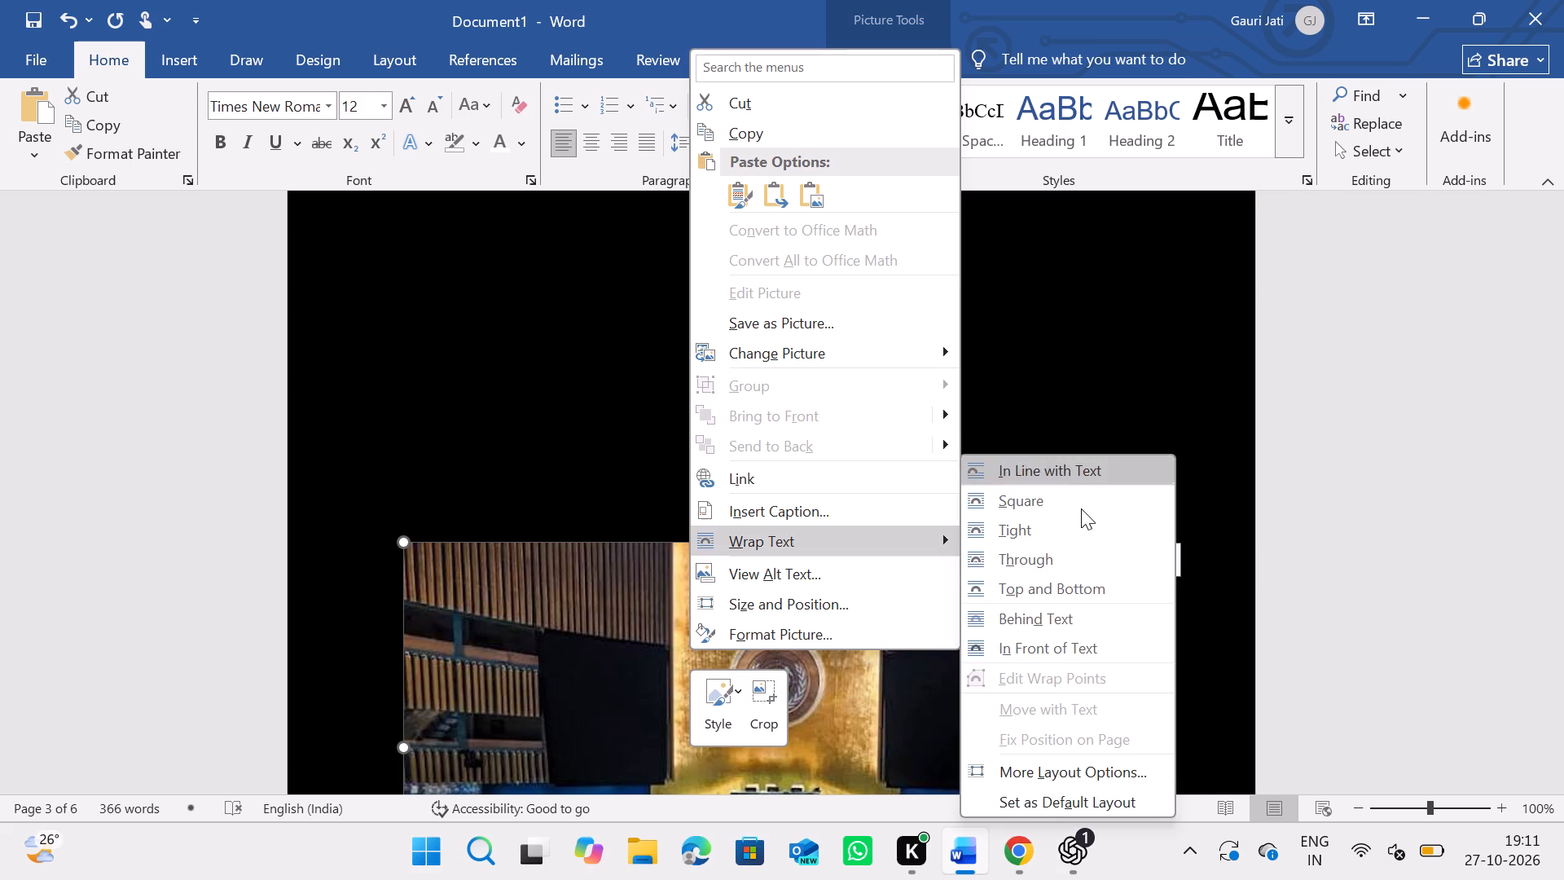
left_click(1048, 648)
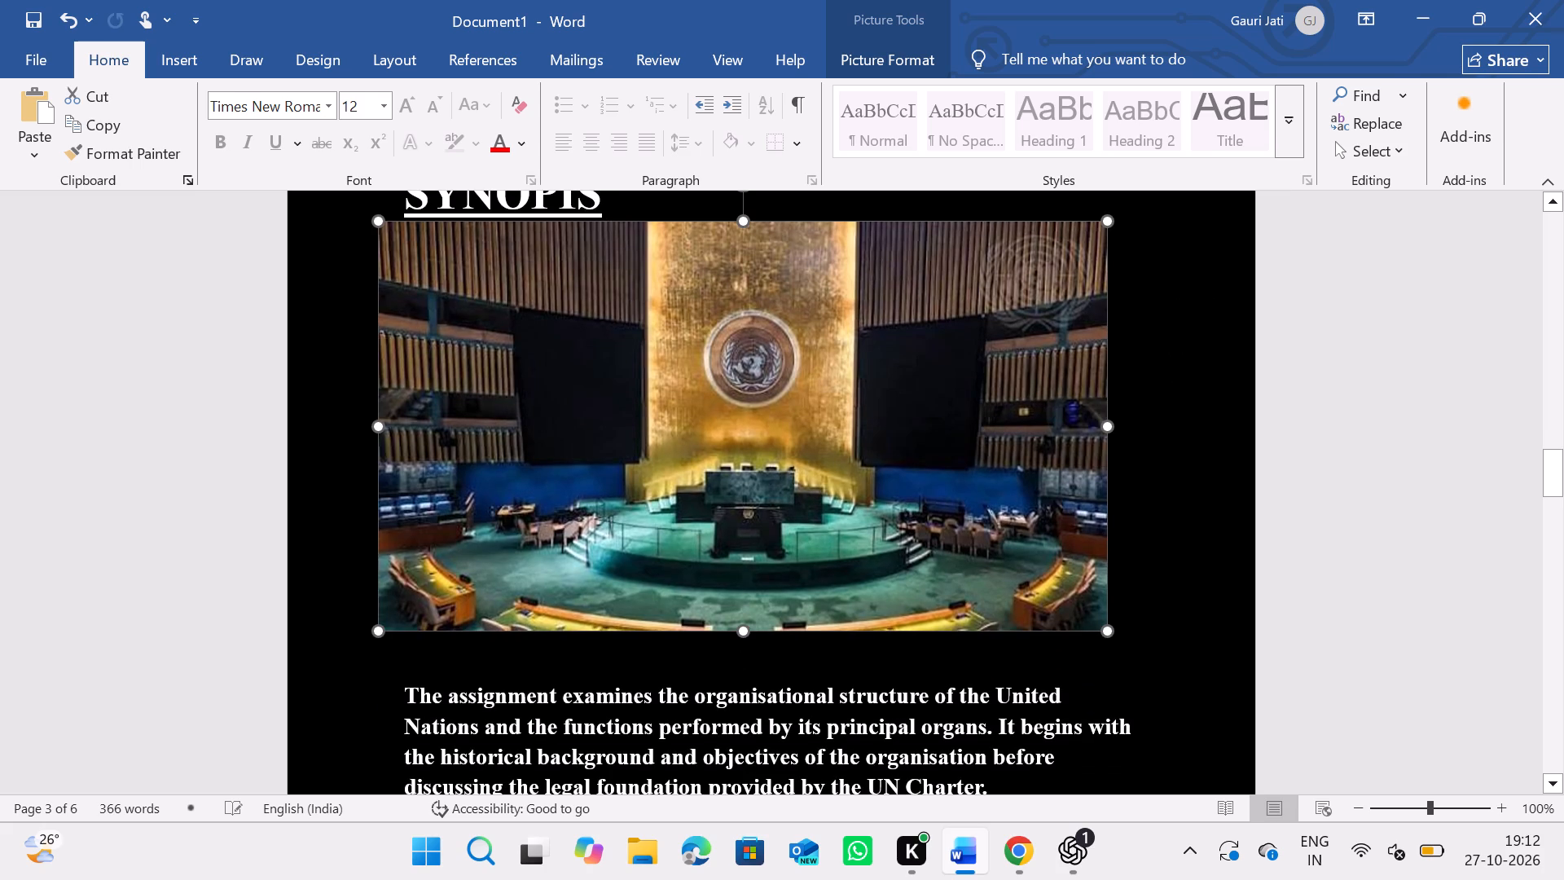
Shrink the picture slightly and position it between the "SYNOPIS" heading and first paragraph, aligned with the text's left margin.
left_click_drag(1108, 219, 1074, 254)
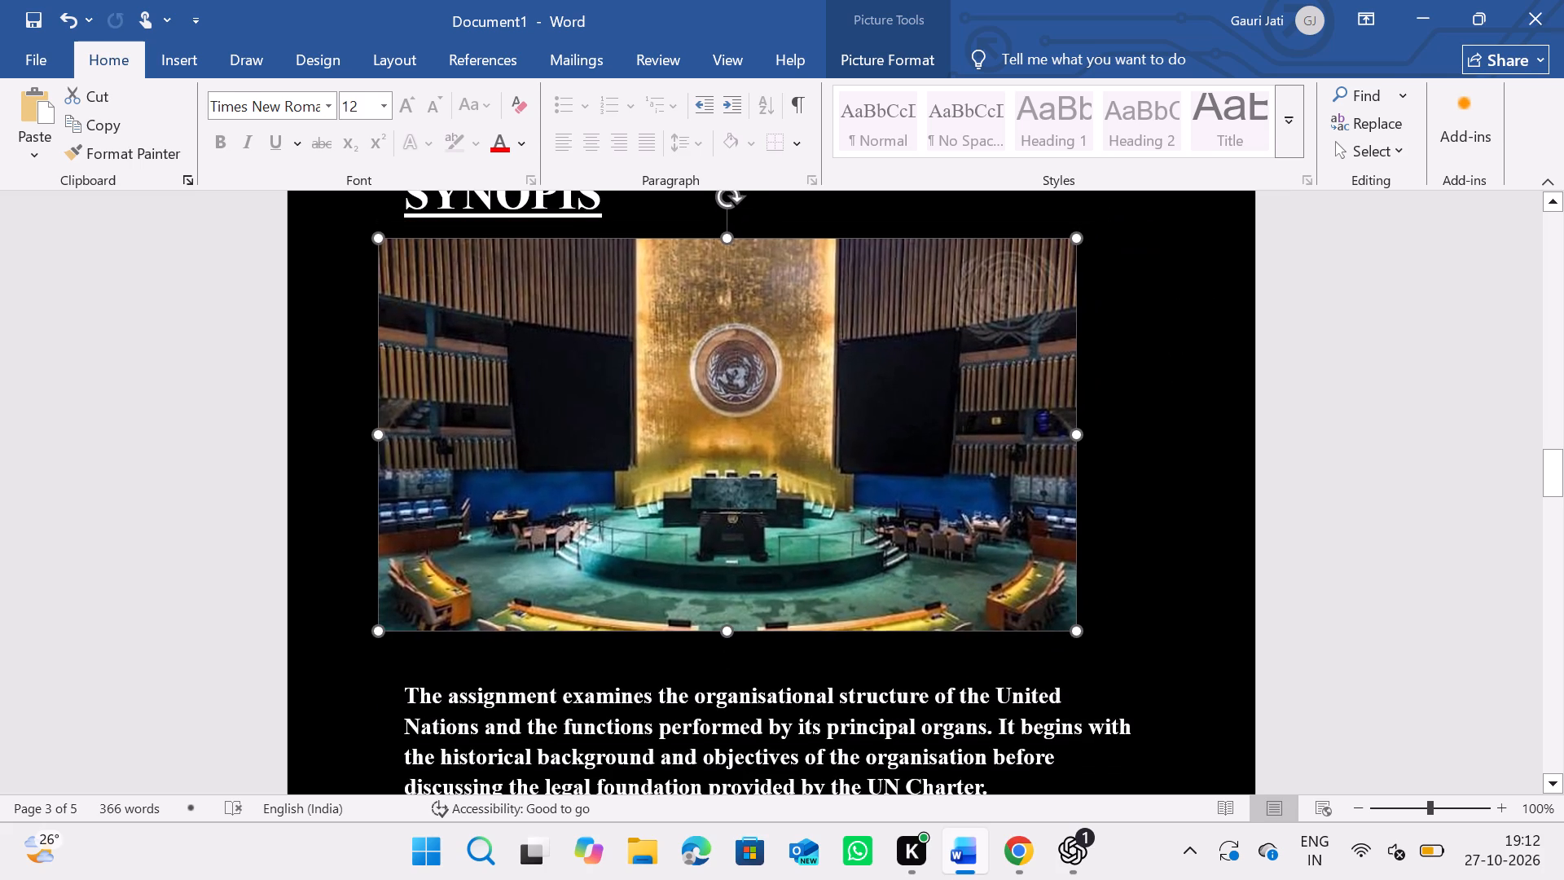
left_click_drag(1074, 254, 1065, 280)
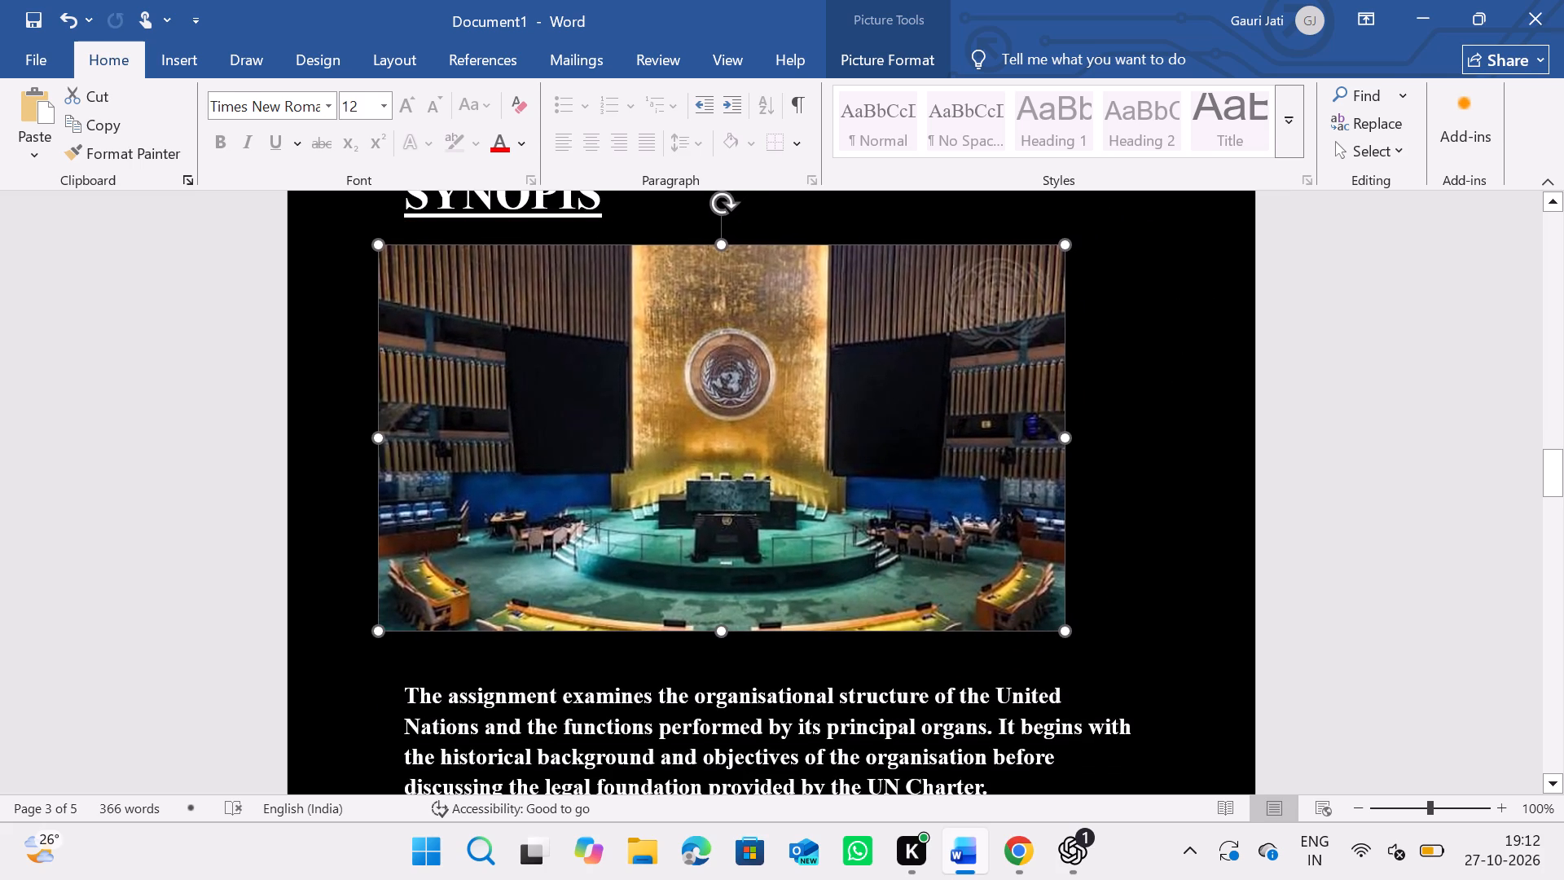
left_click(1251, 306)
scroll(1251, 306, "right", 1)
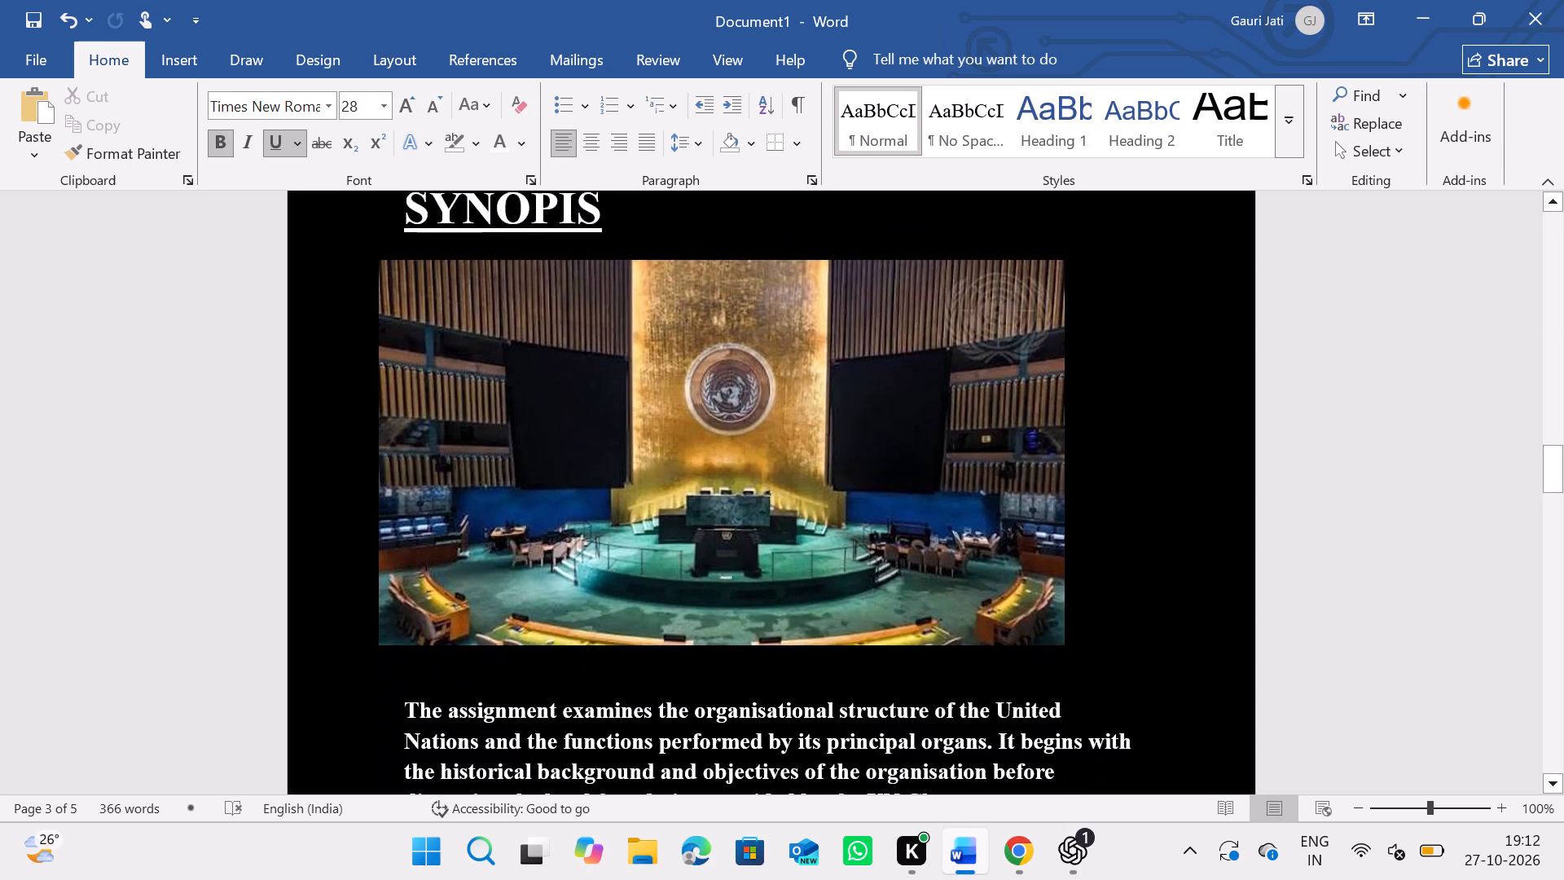
scroll(1251, 306, "right", 1)
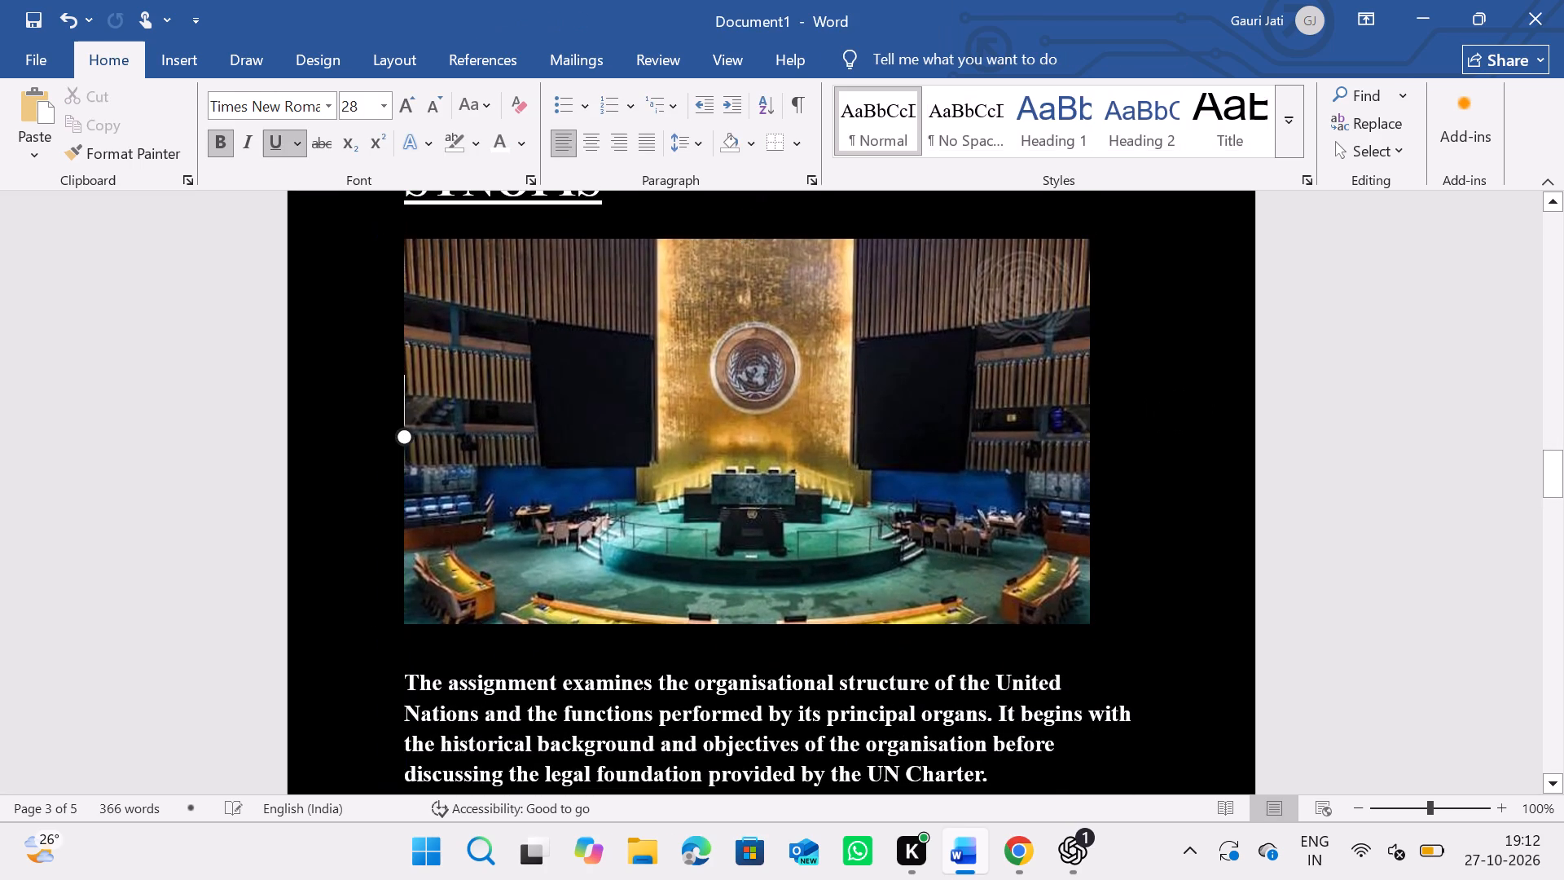
scroll(1149, 267, "down", 1)
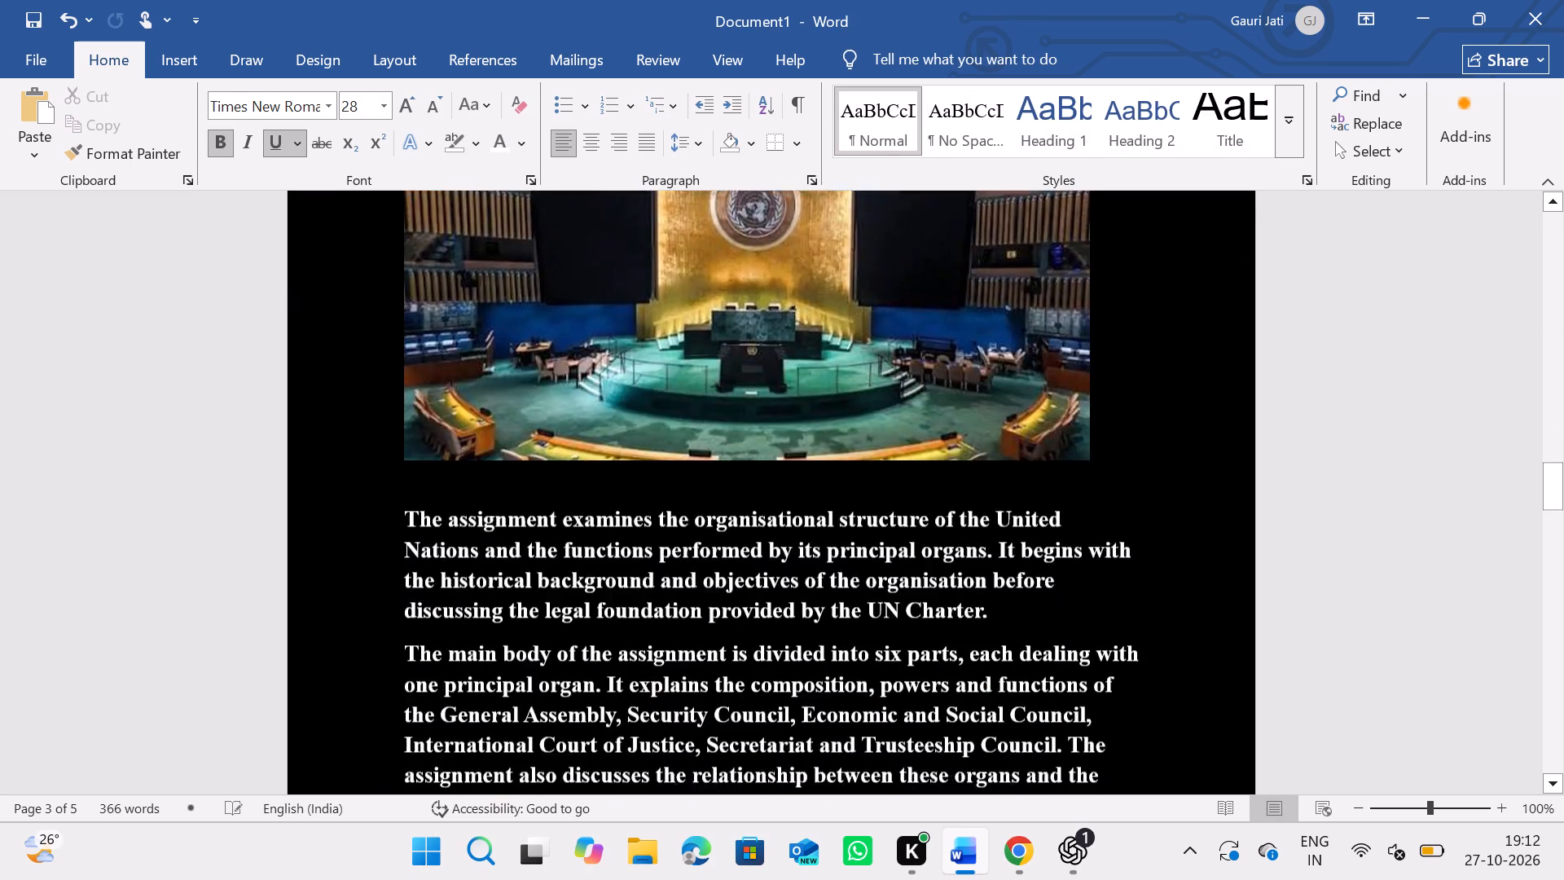
scroll(1149, 267, "down", 1)
scroll(1149, 267, "up", 3)
scroll(1149, 267, "right", 1)
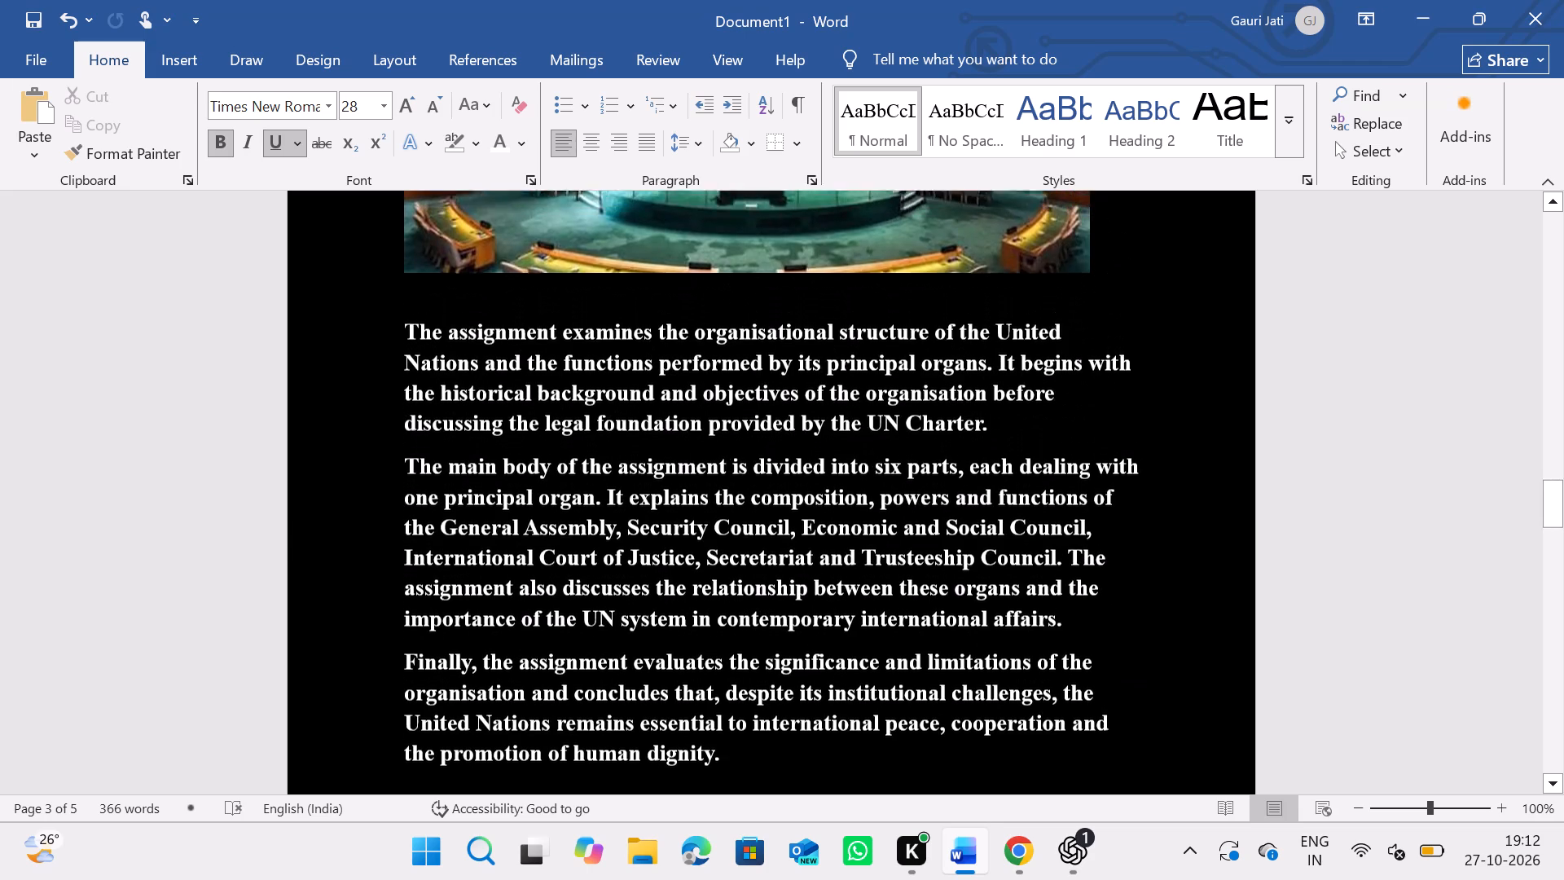
scroll(1149, 267, "right", 1)
scroll(1149, 267, "up", 2)
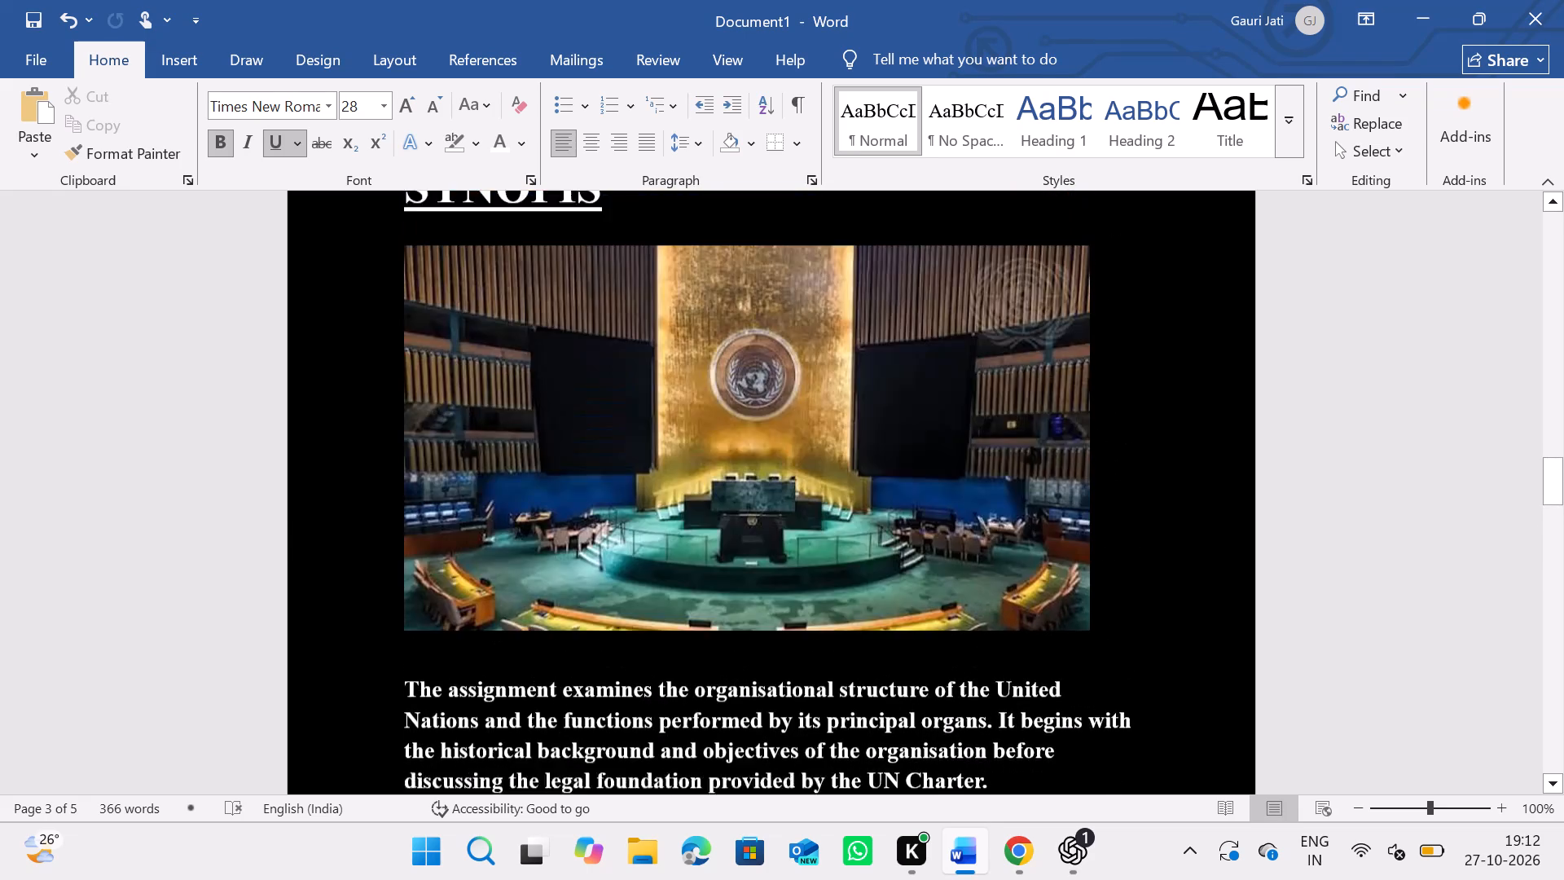
scroll(1149, 267, "up", 6)
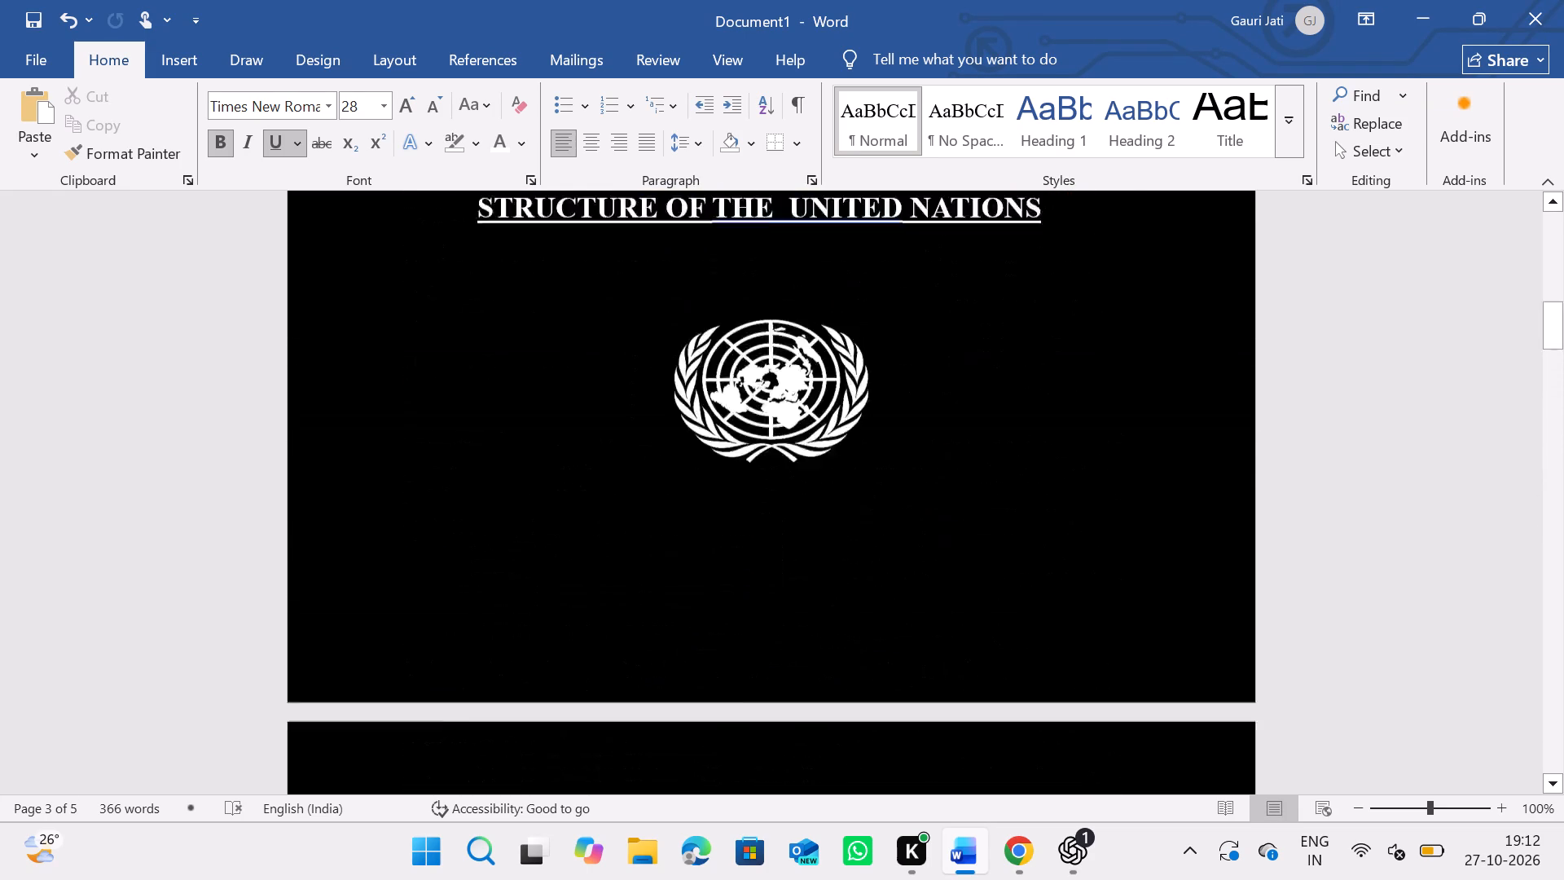
scroll(1149, 267, "down", 12)
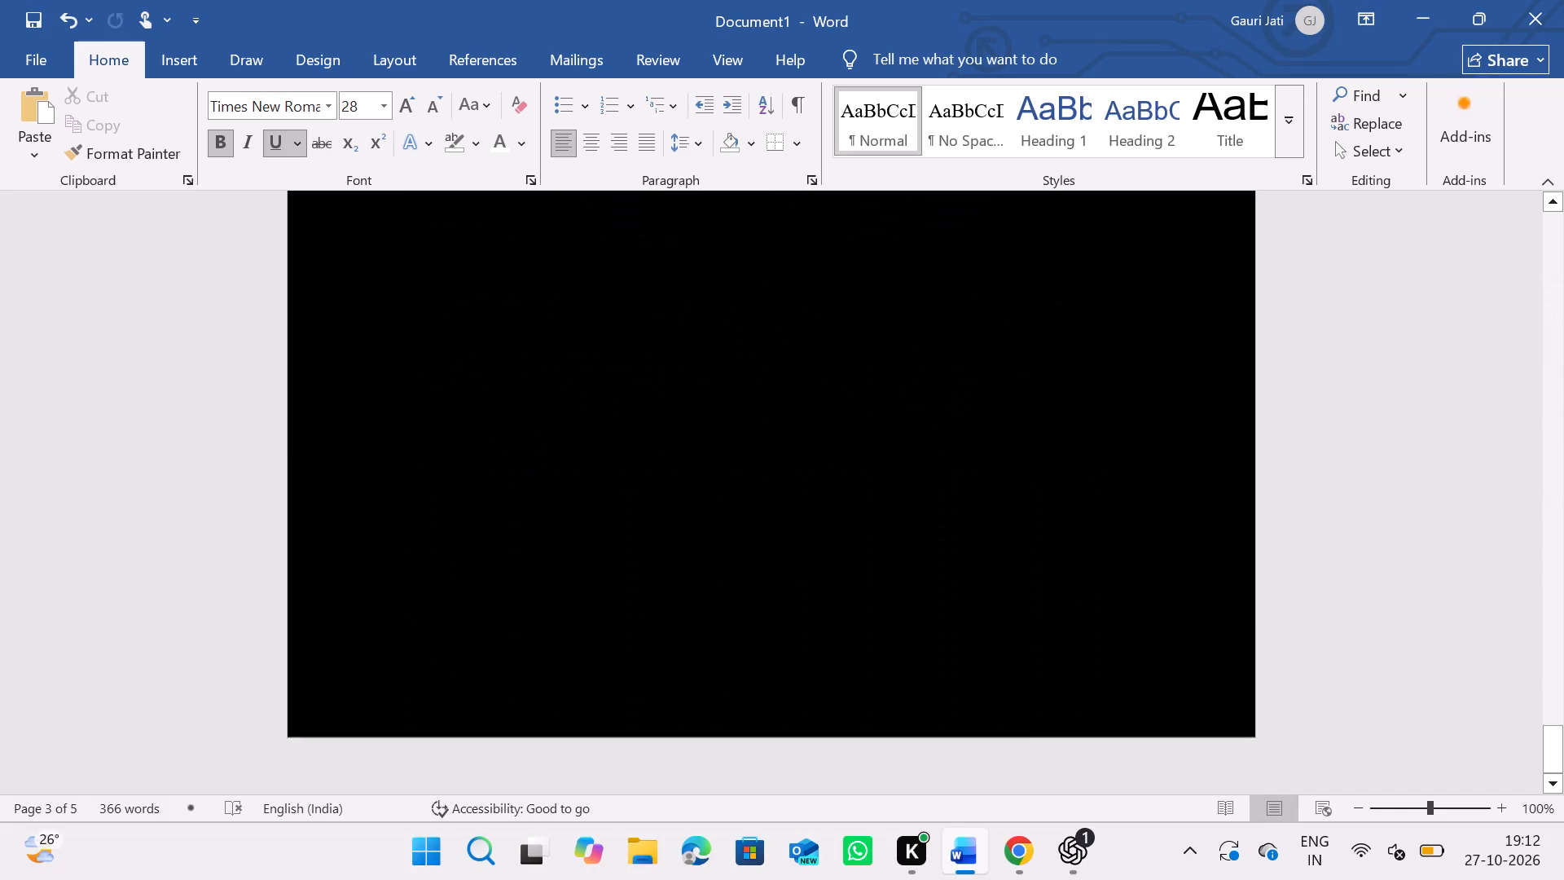
scroll(1149, 267, "down", 1)
scroll(1149, 267, "up", 7)
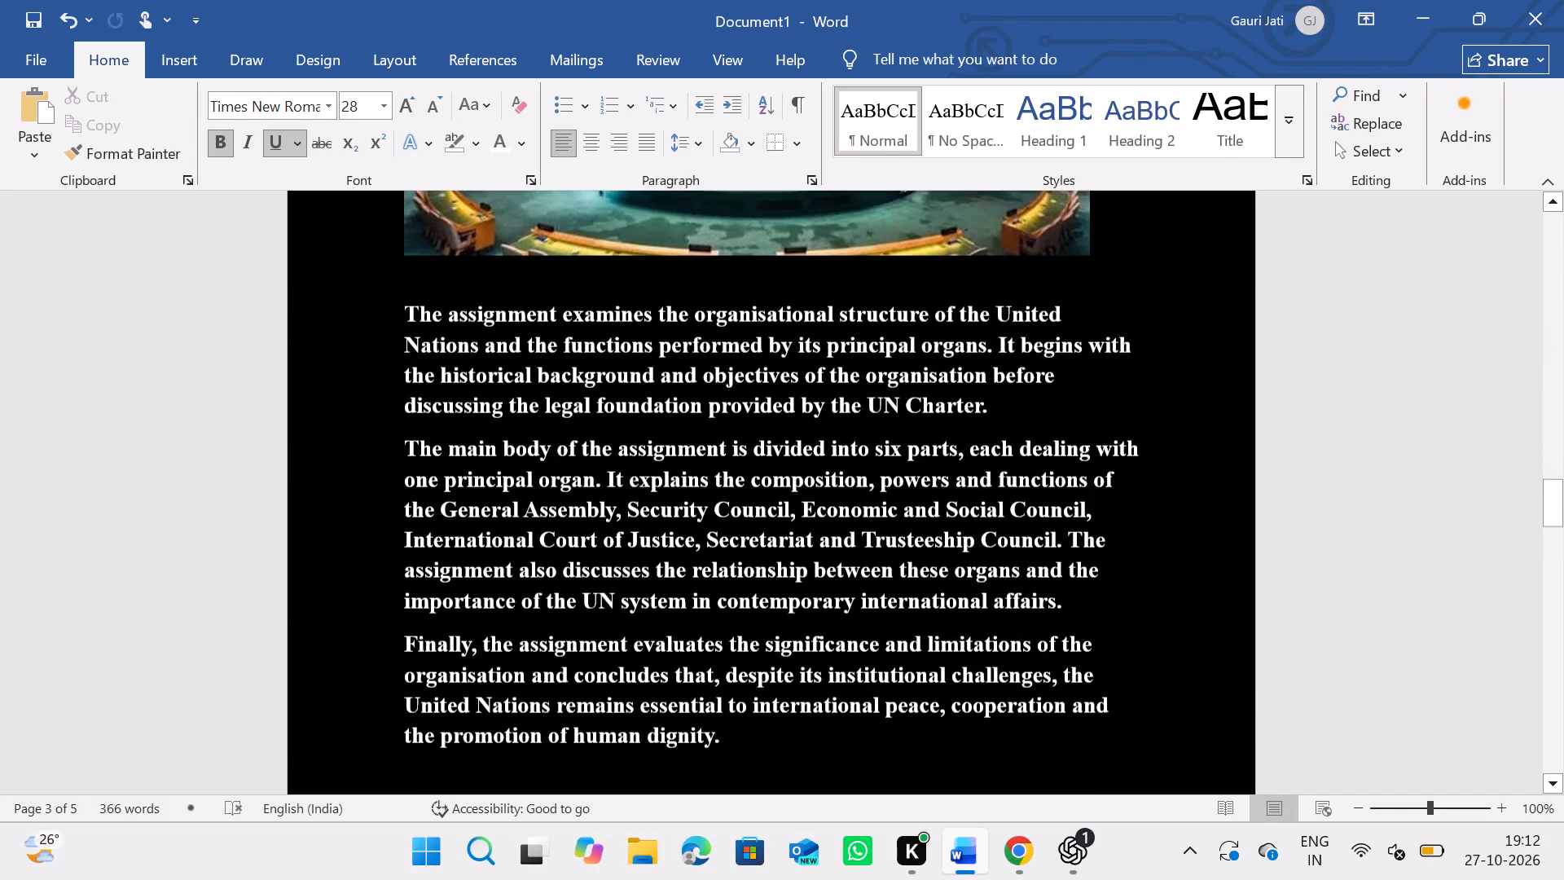
scroll(960, 412, "down", 3)
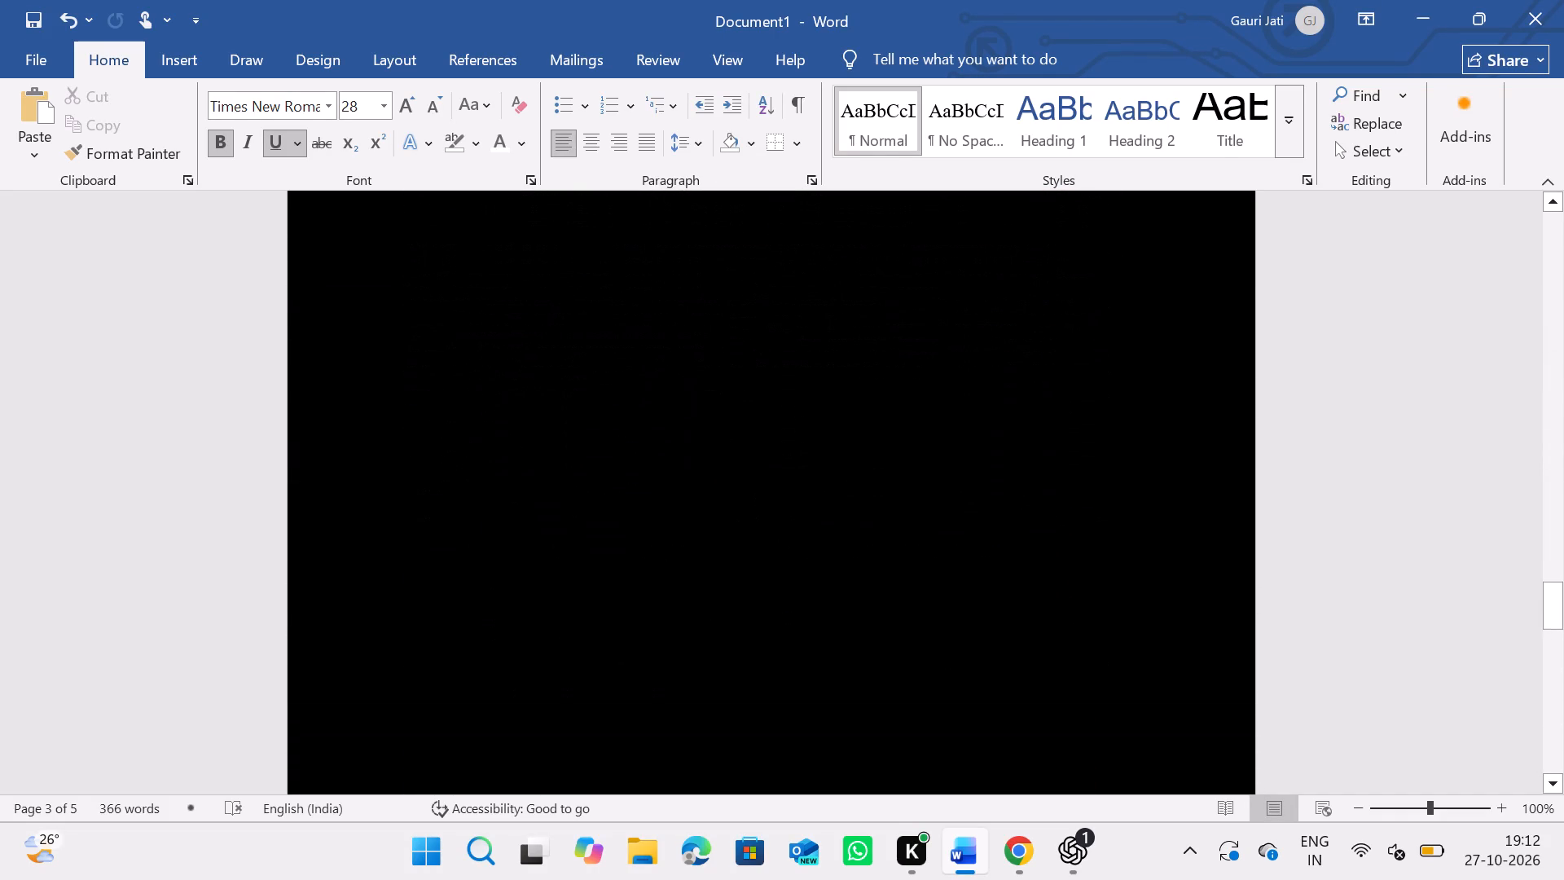
scroll(960, 412, "up", 5)
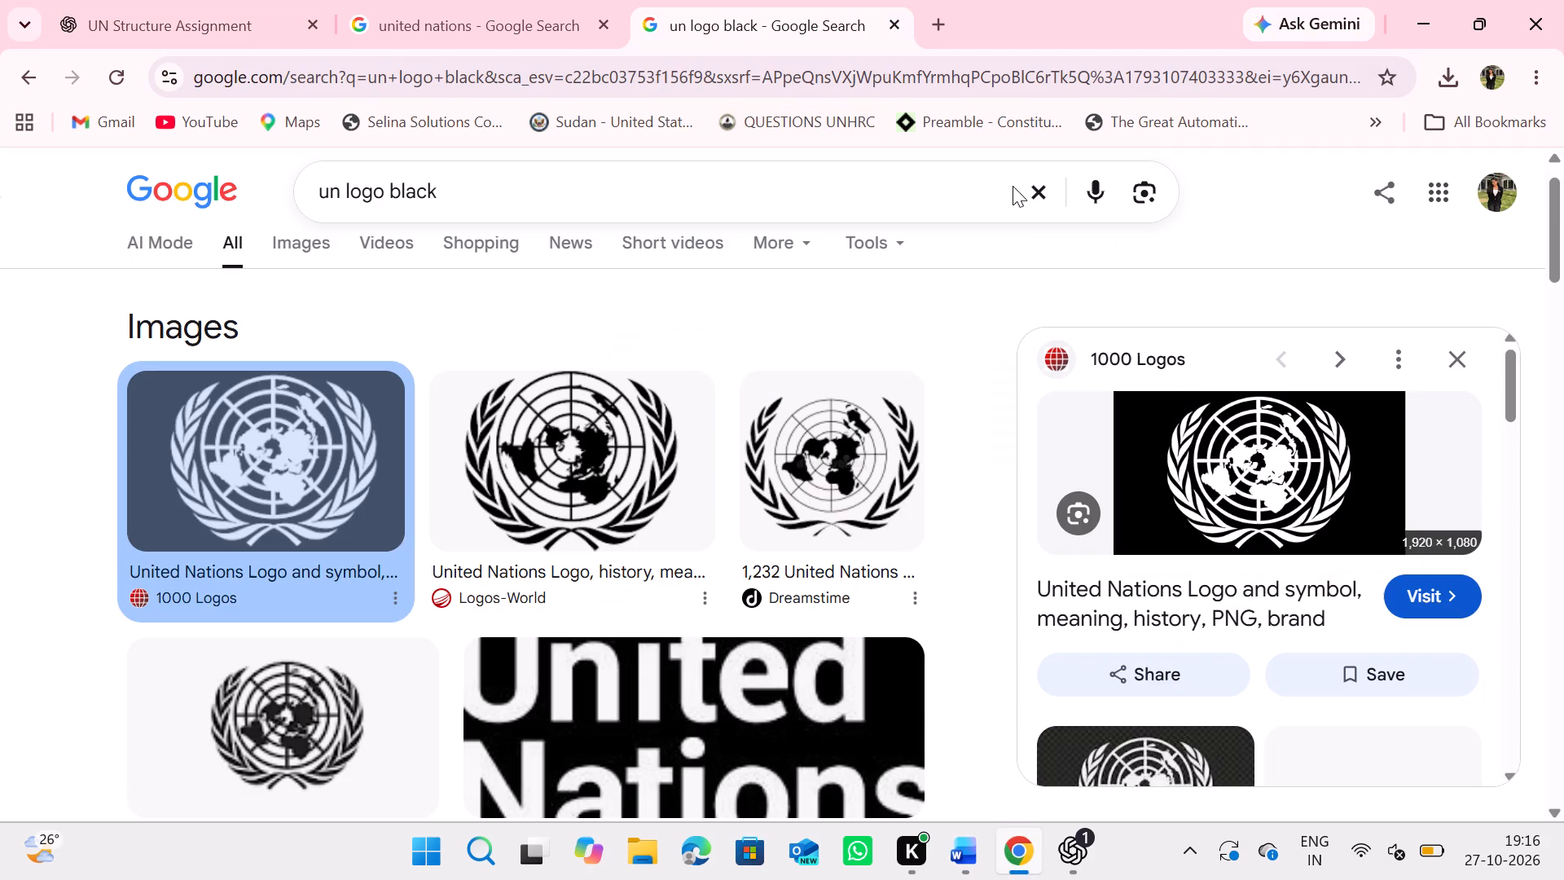
left_click(1025, 191)
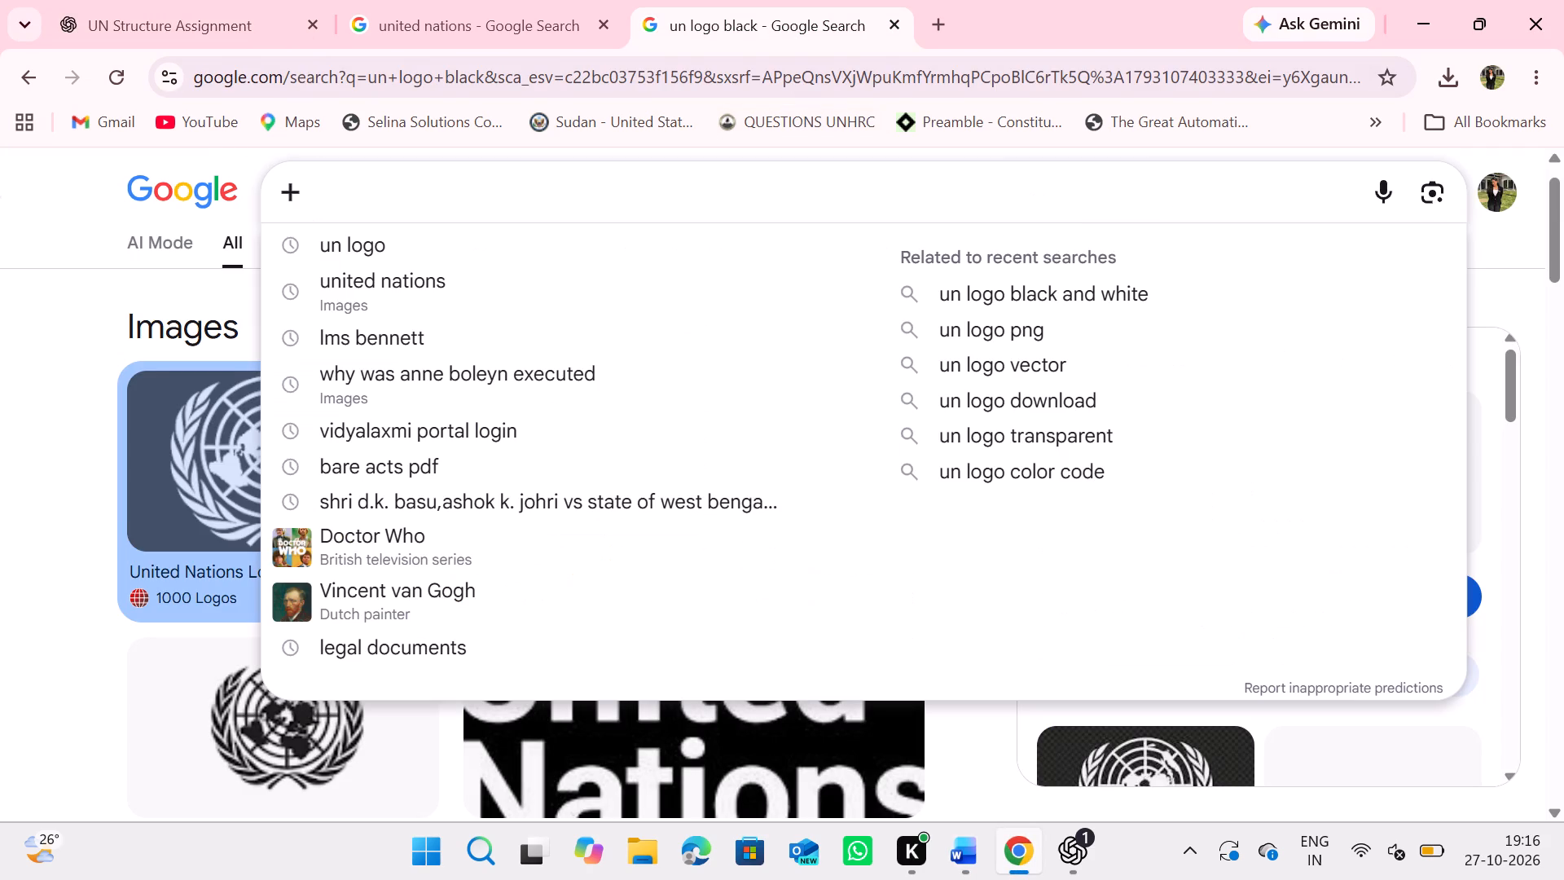
type("orgn")
key("BackSpace")
type("ans of united")
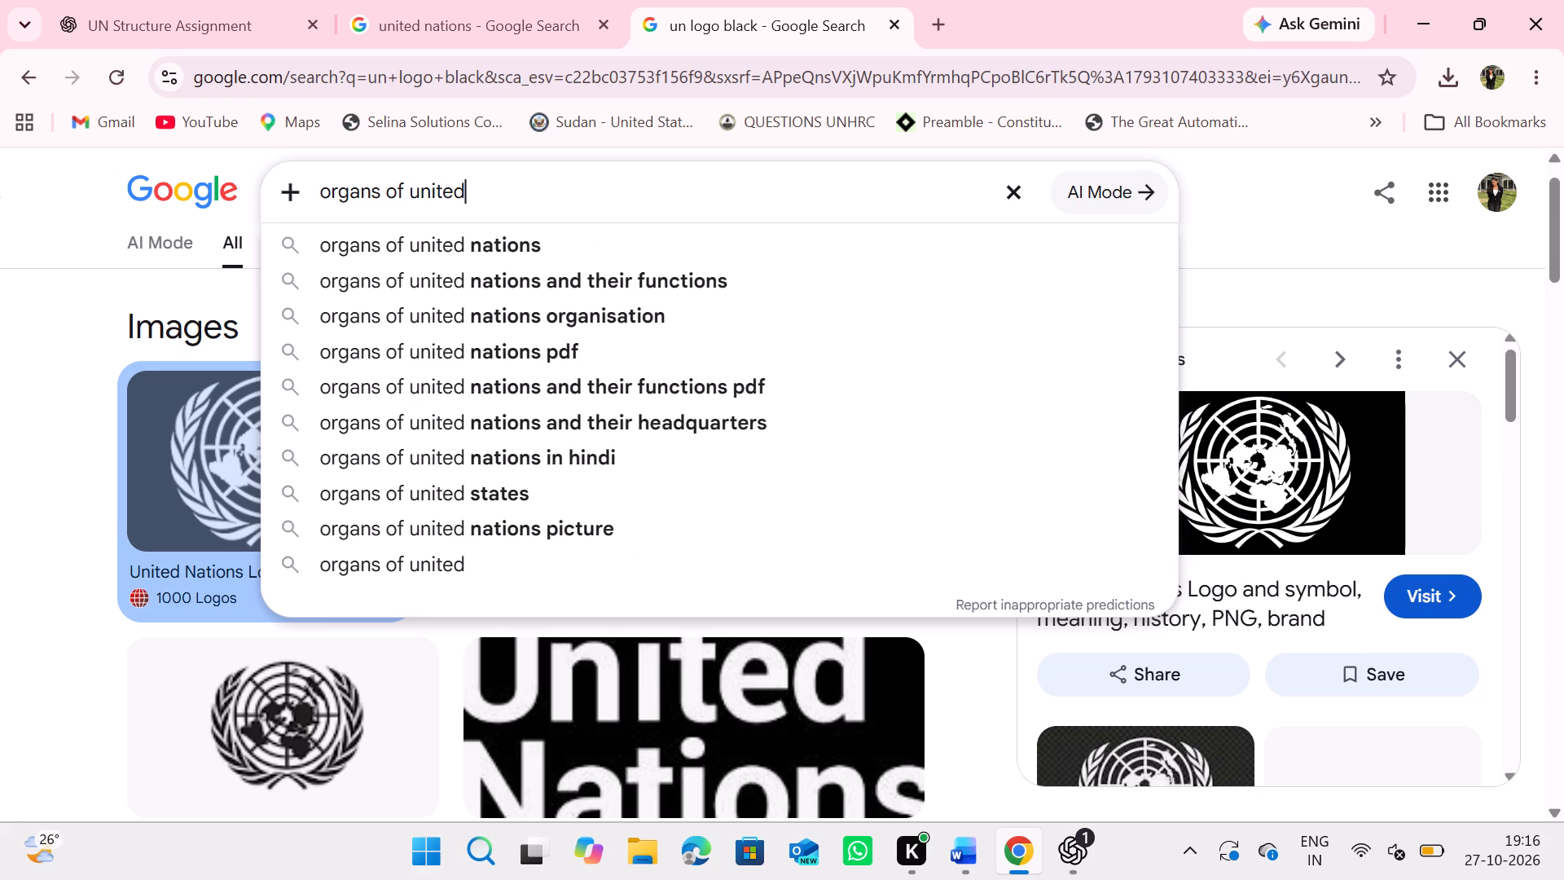
left_click(706, 243)
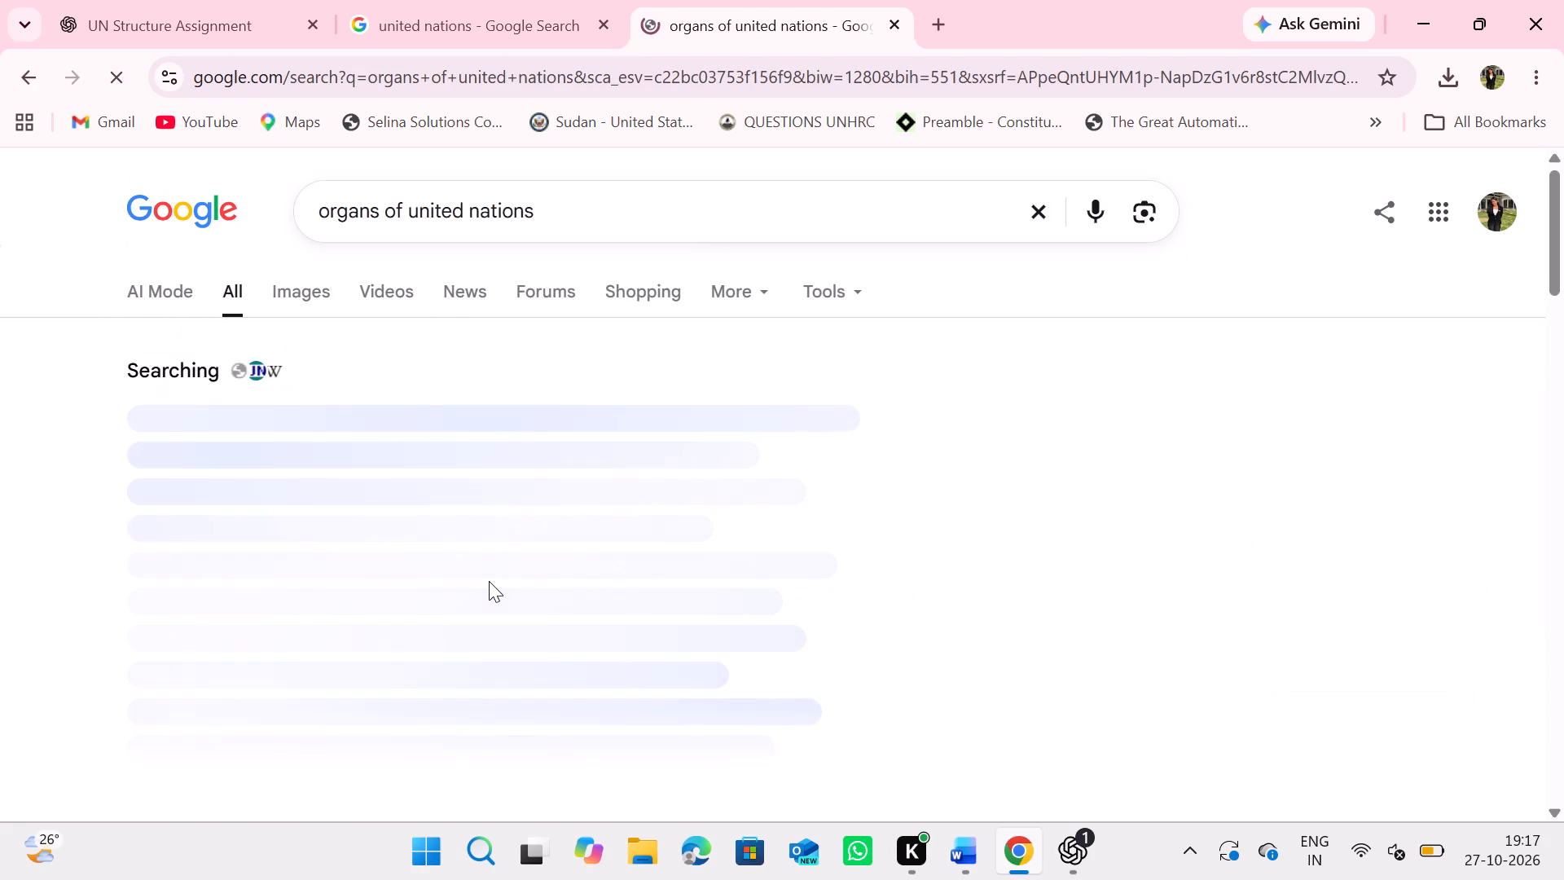
left_click(277, 296)
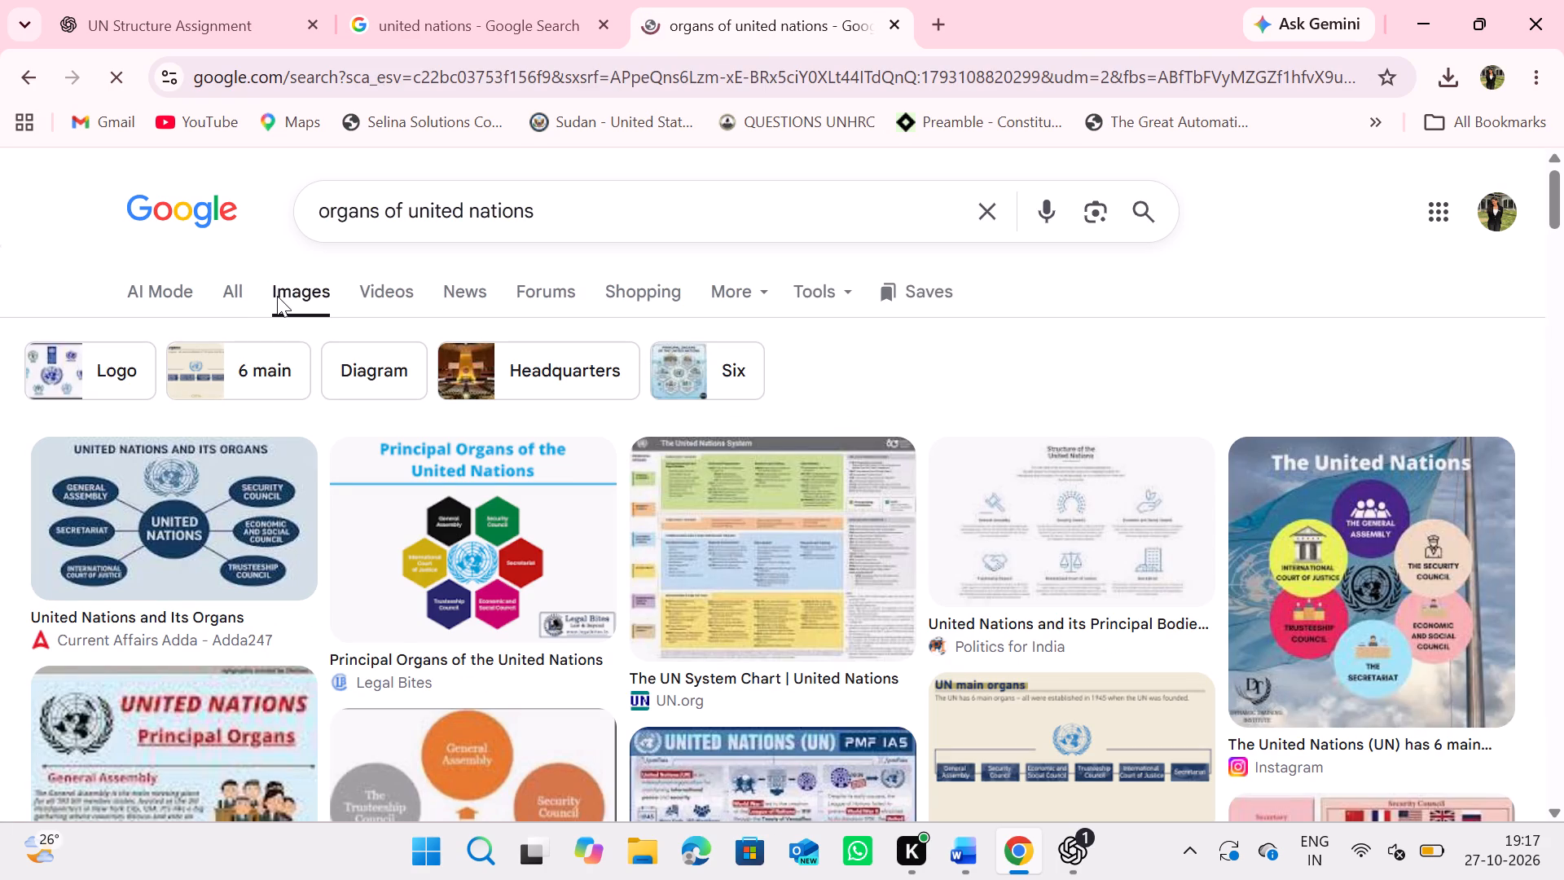
Look through the image results for a UN organs chart and preview the BrainKart "The United Nations - International Organisations" diagram.
scroll(277, 296, "down", 3)
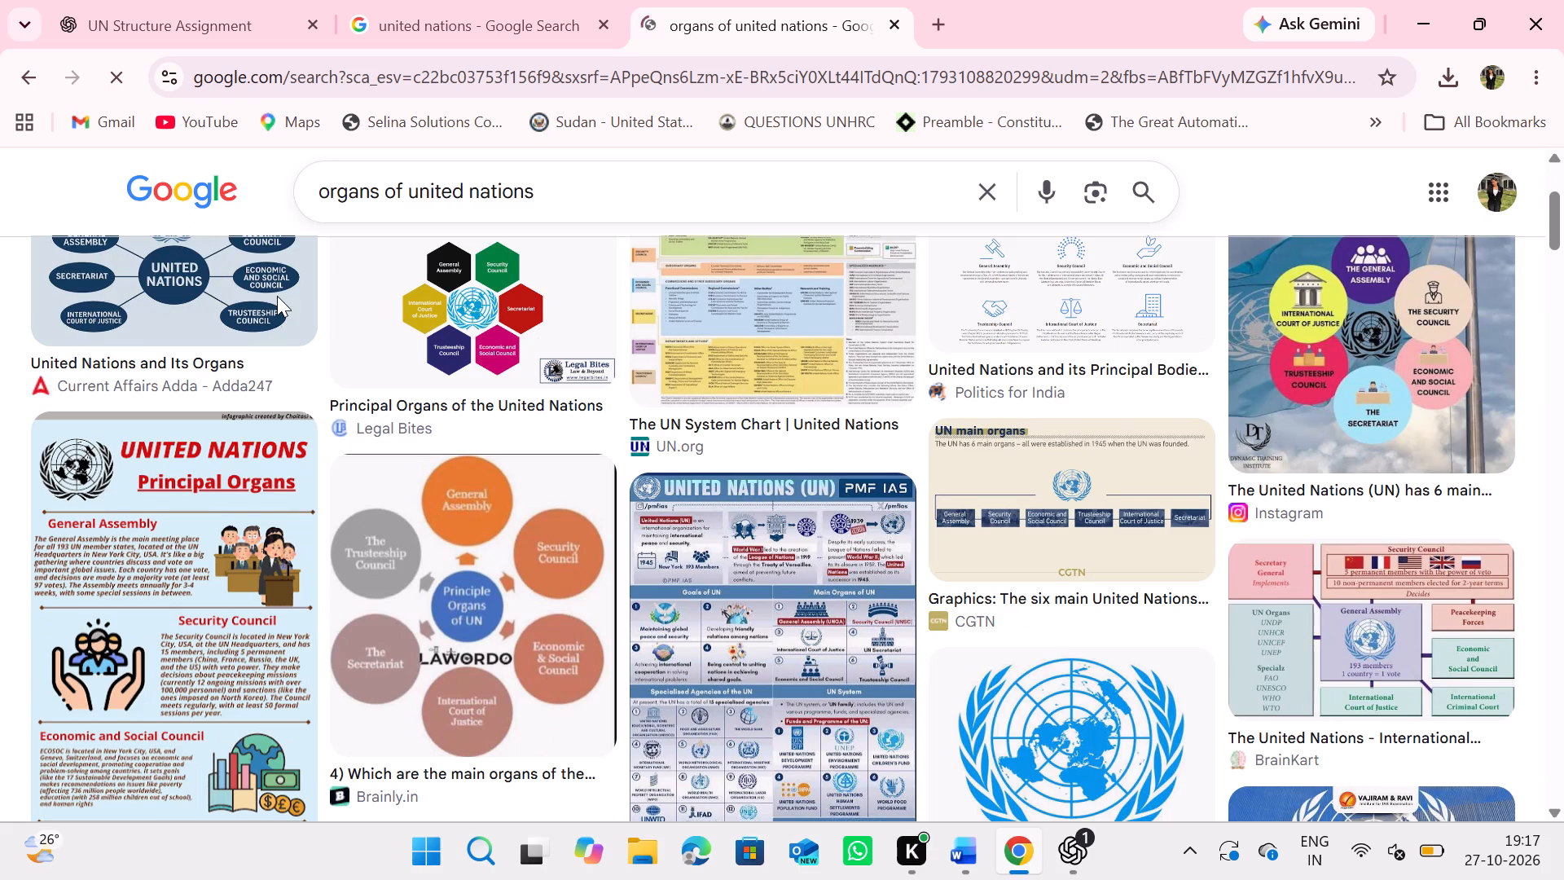
scroll(277, 296, "down", 2)
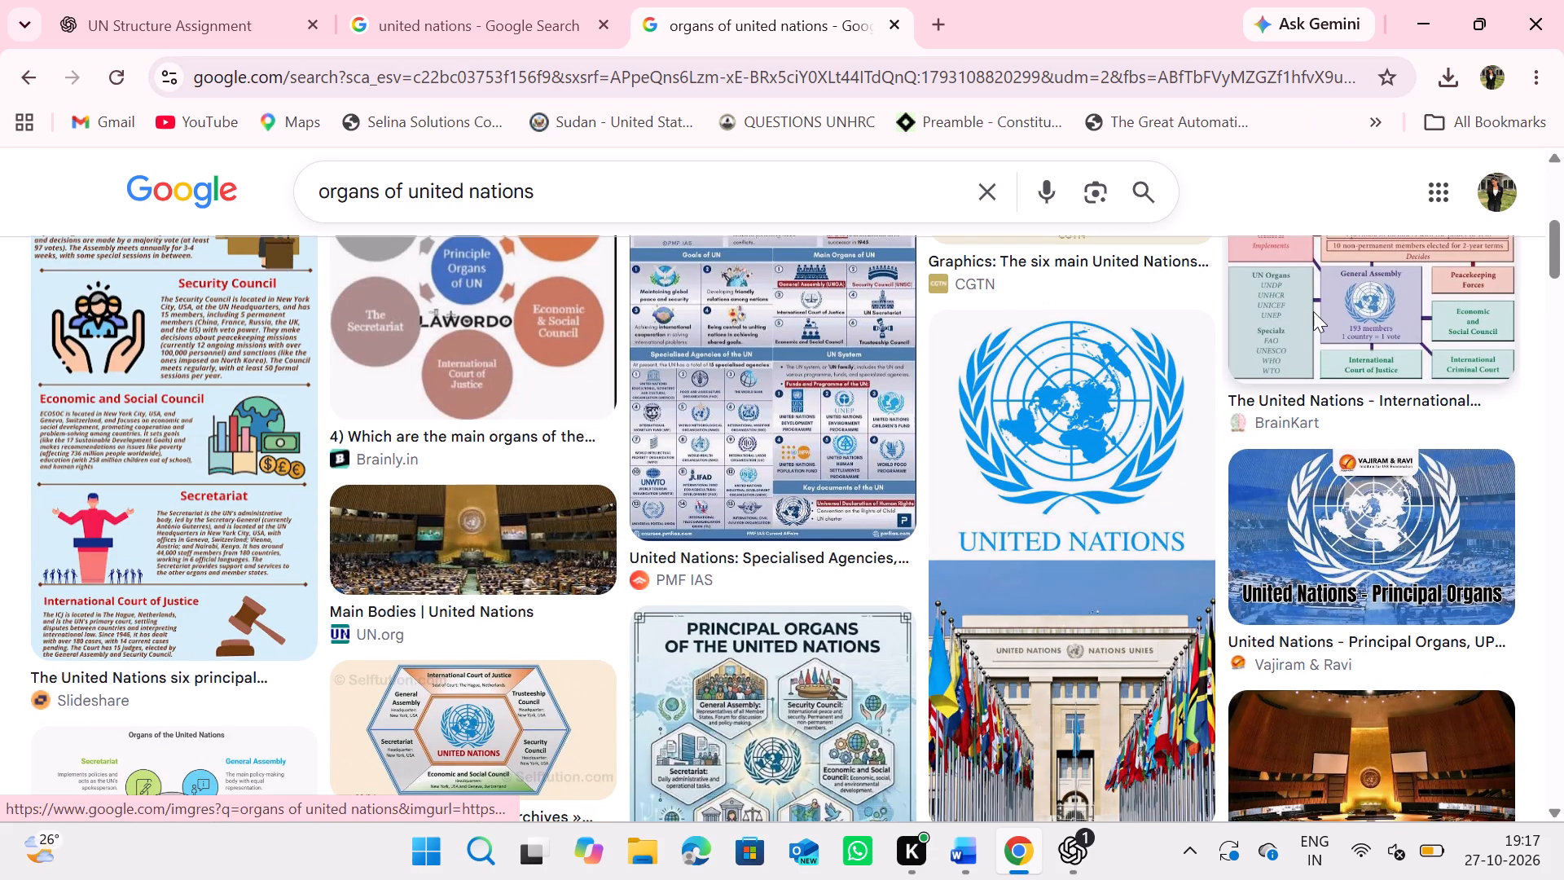
left_click(1313, 311)
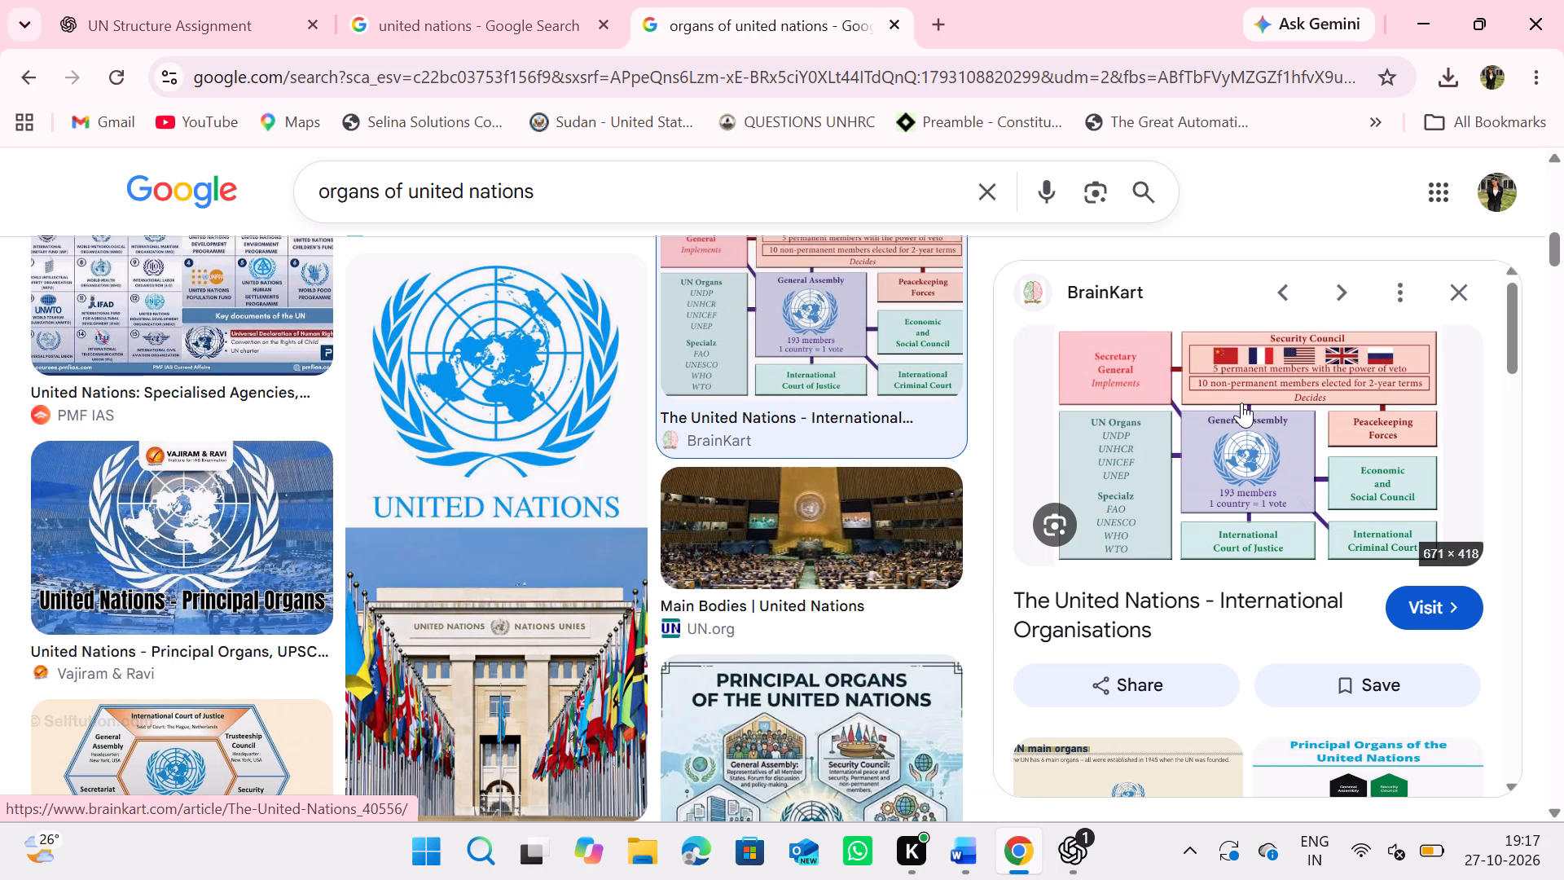
scroll(547, 581, "down", 4)
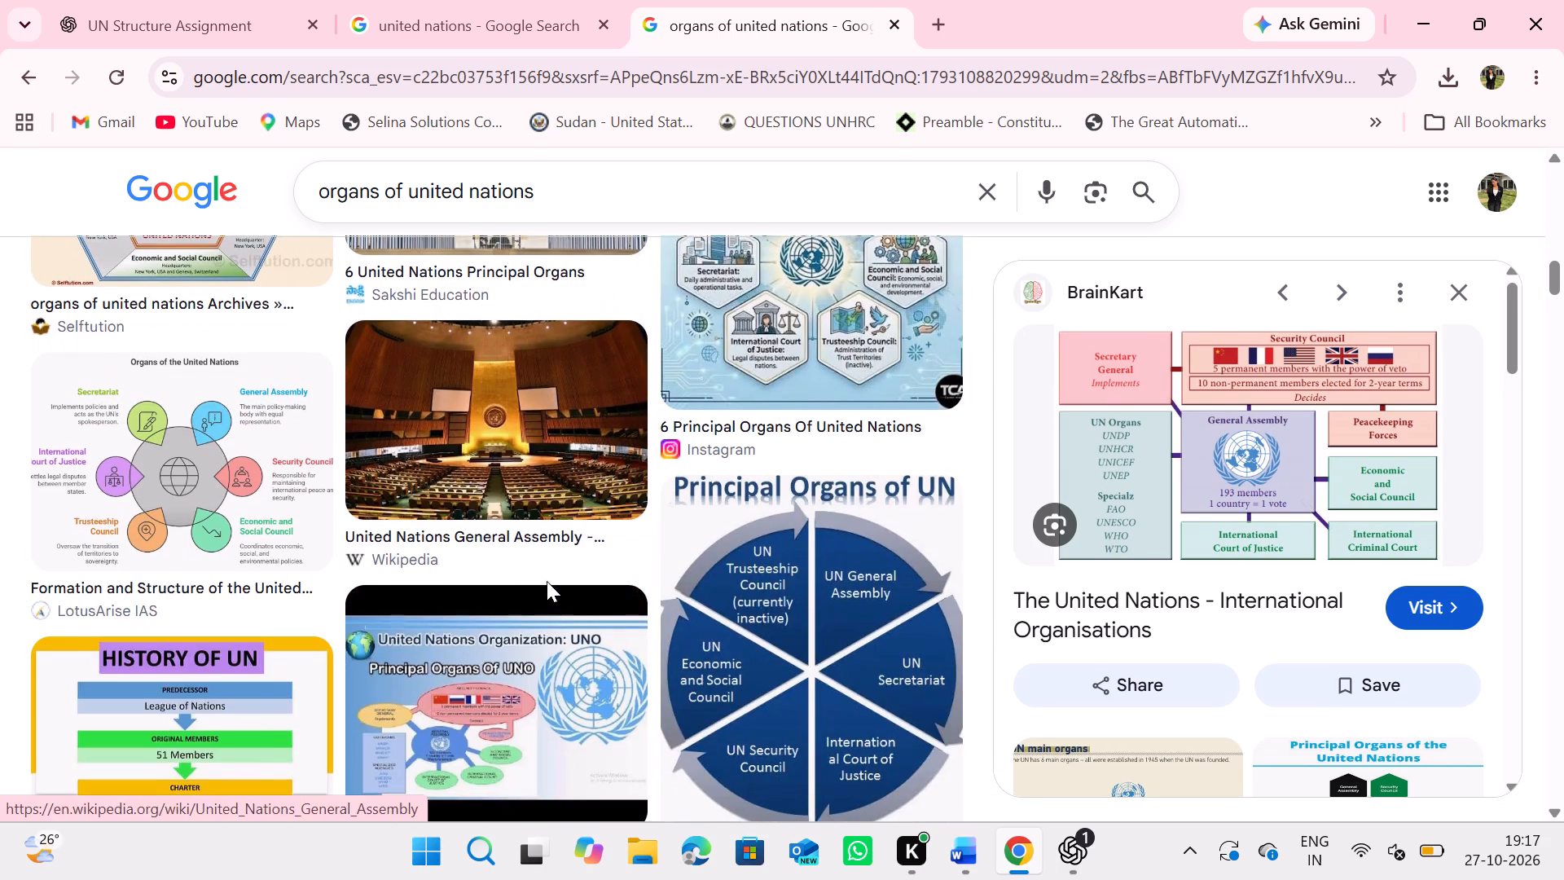
scroll(547, 581, "down", 1)
scroll(547, 581, "right", 2)
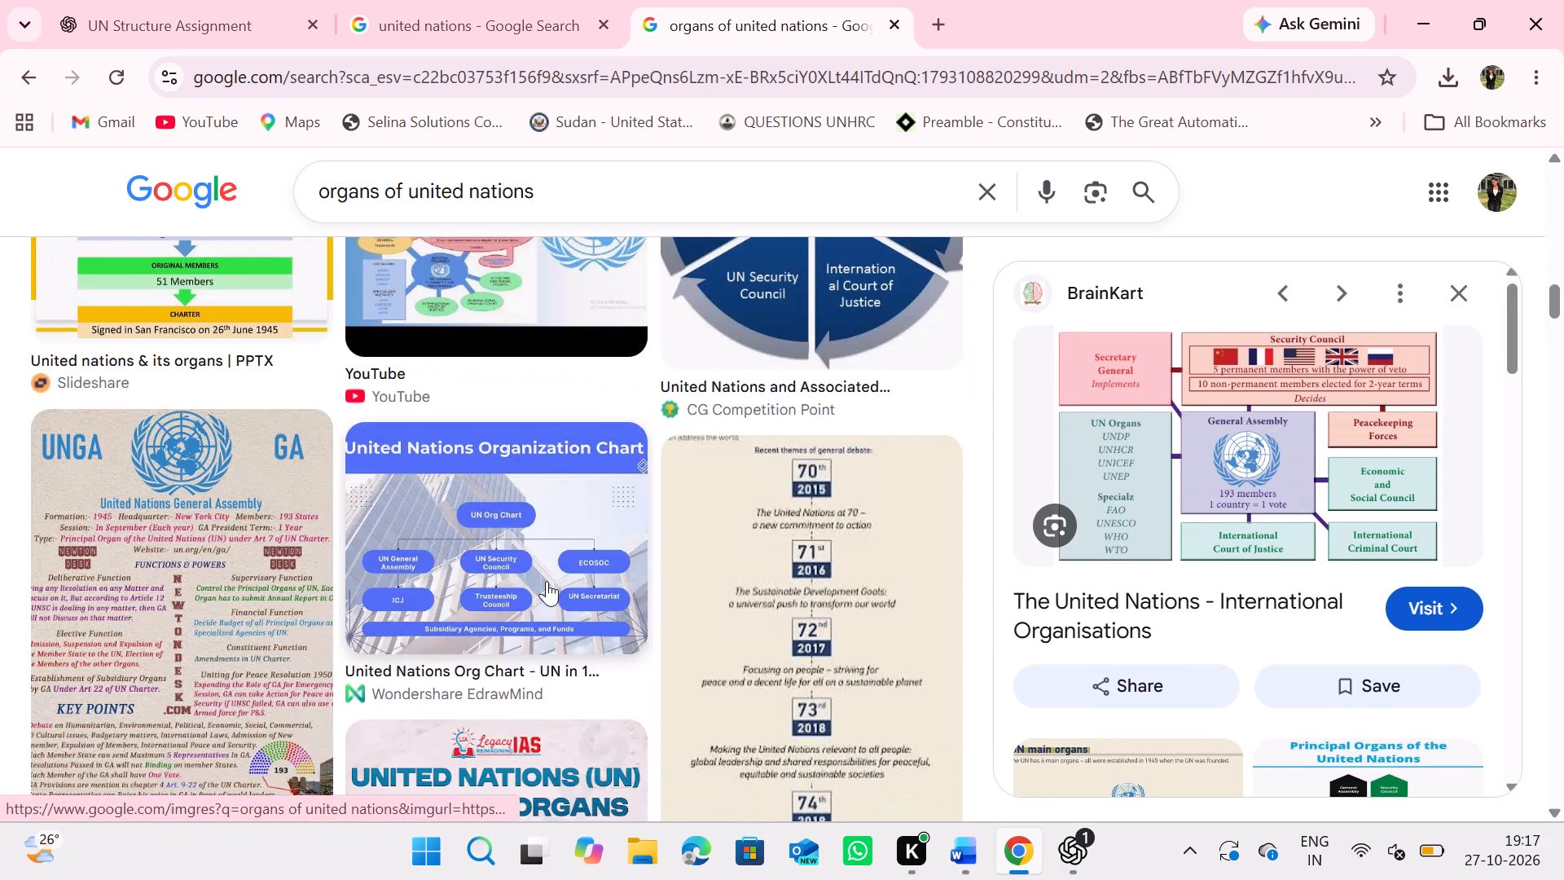
scroll(459, 600, "right", 1)
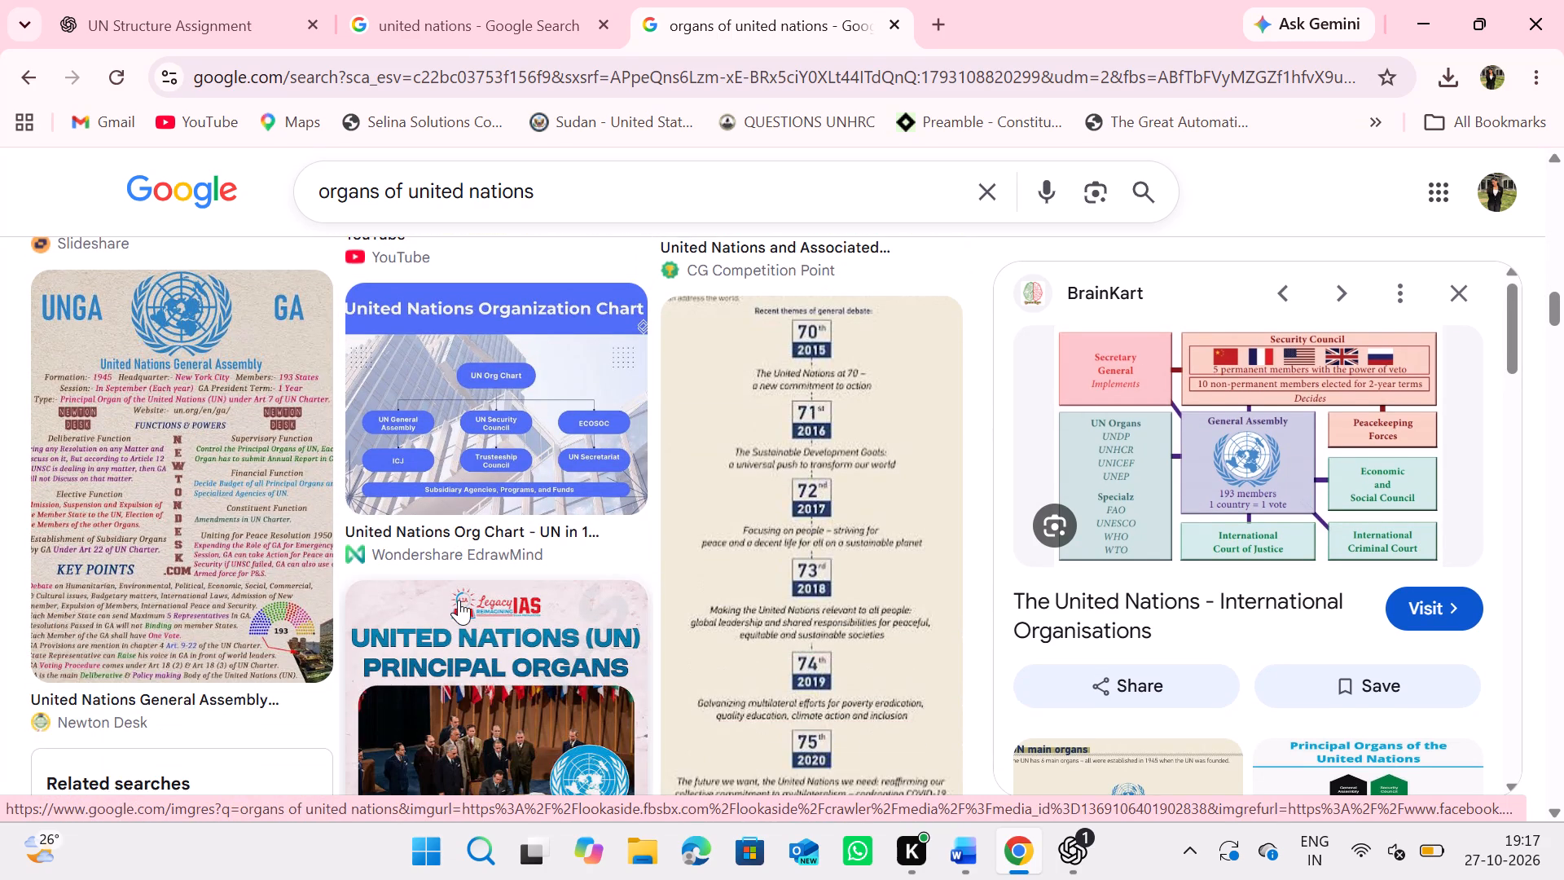
scroll(459, 600, "right", 4)
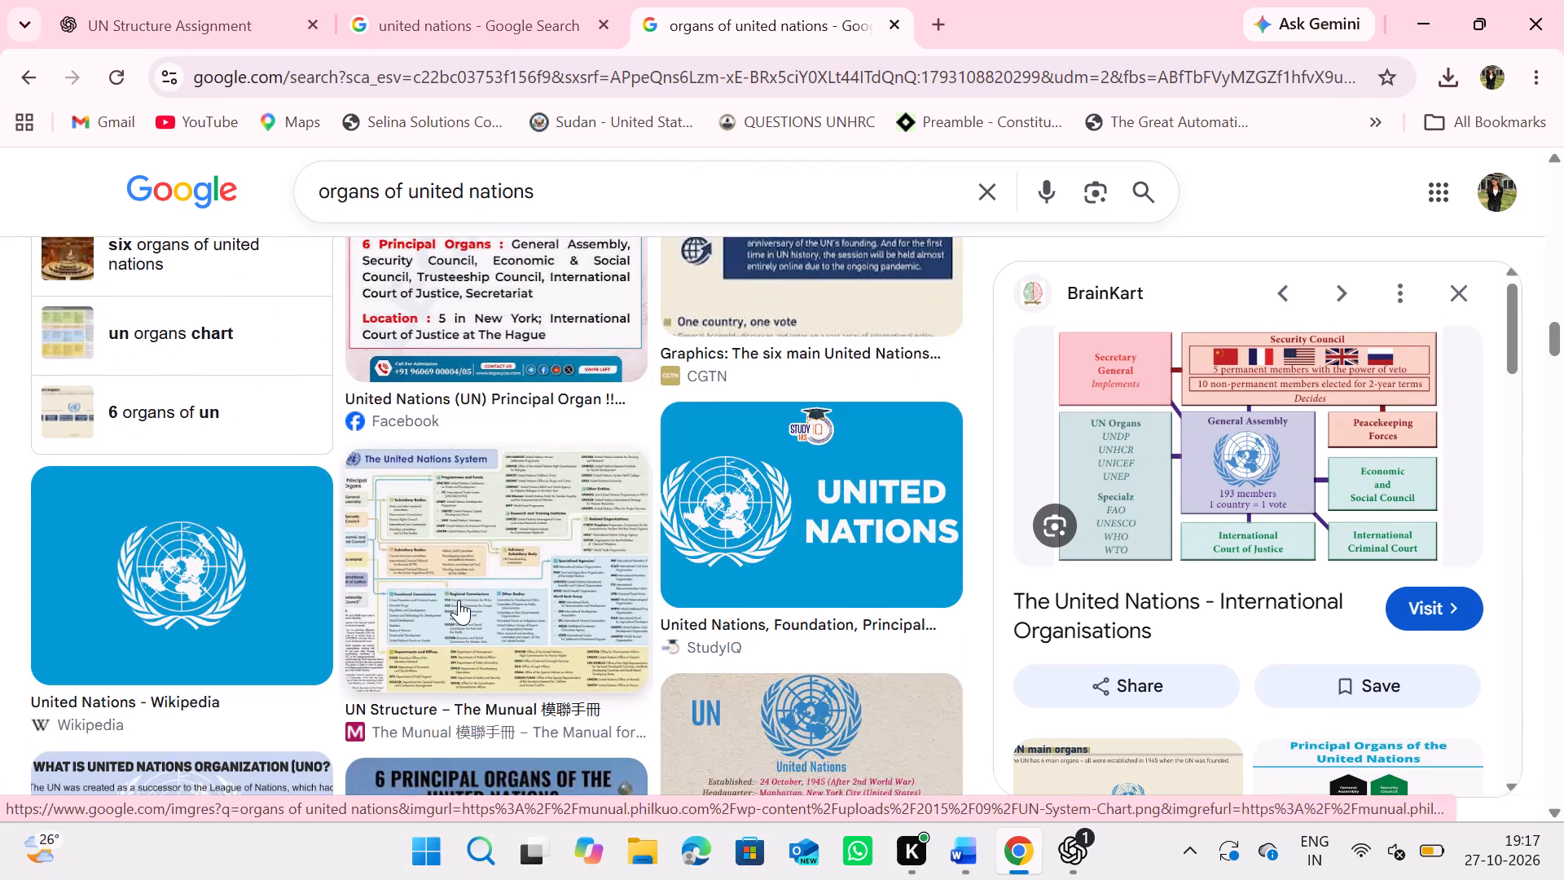
scroll(459, 600, "right", 4)
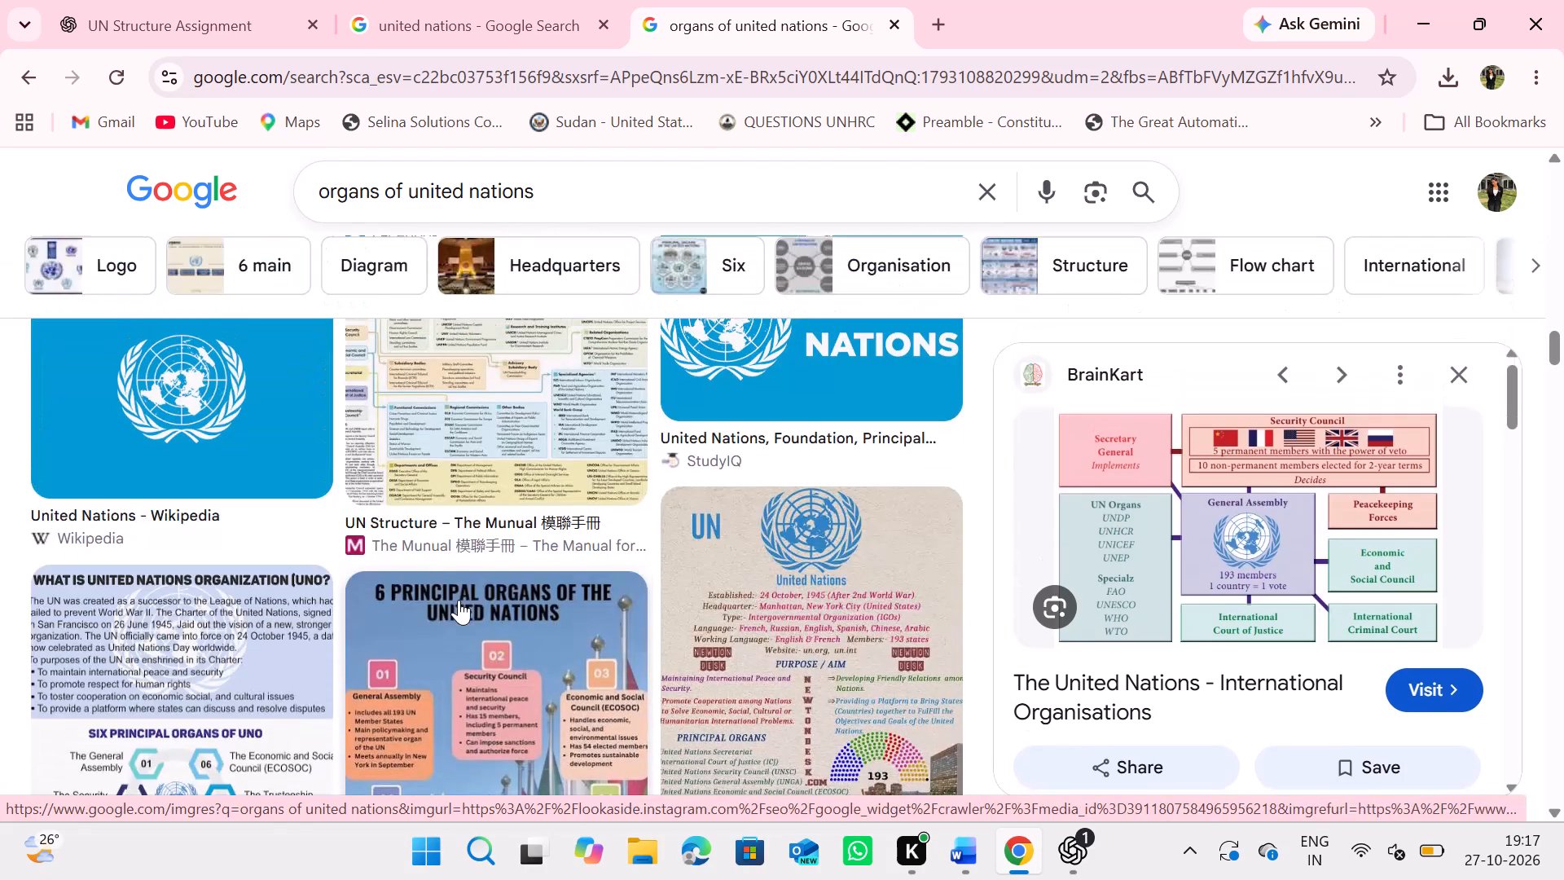
scroll(459, 600, "up", 1)
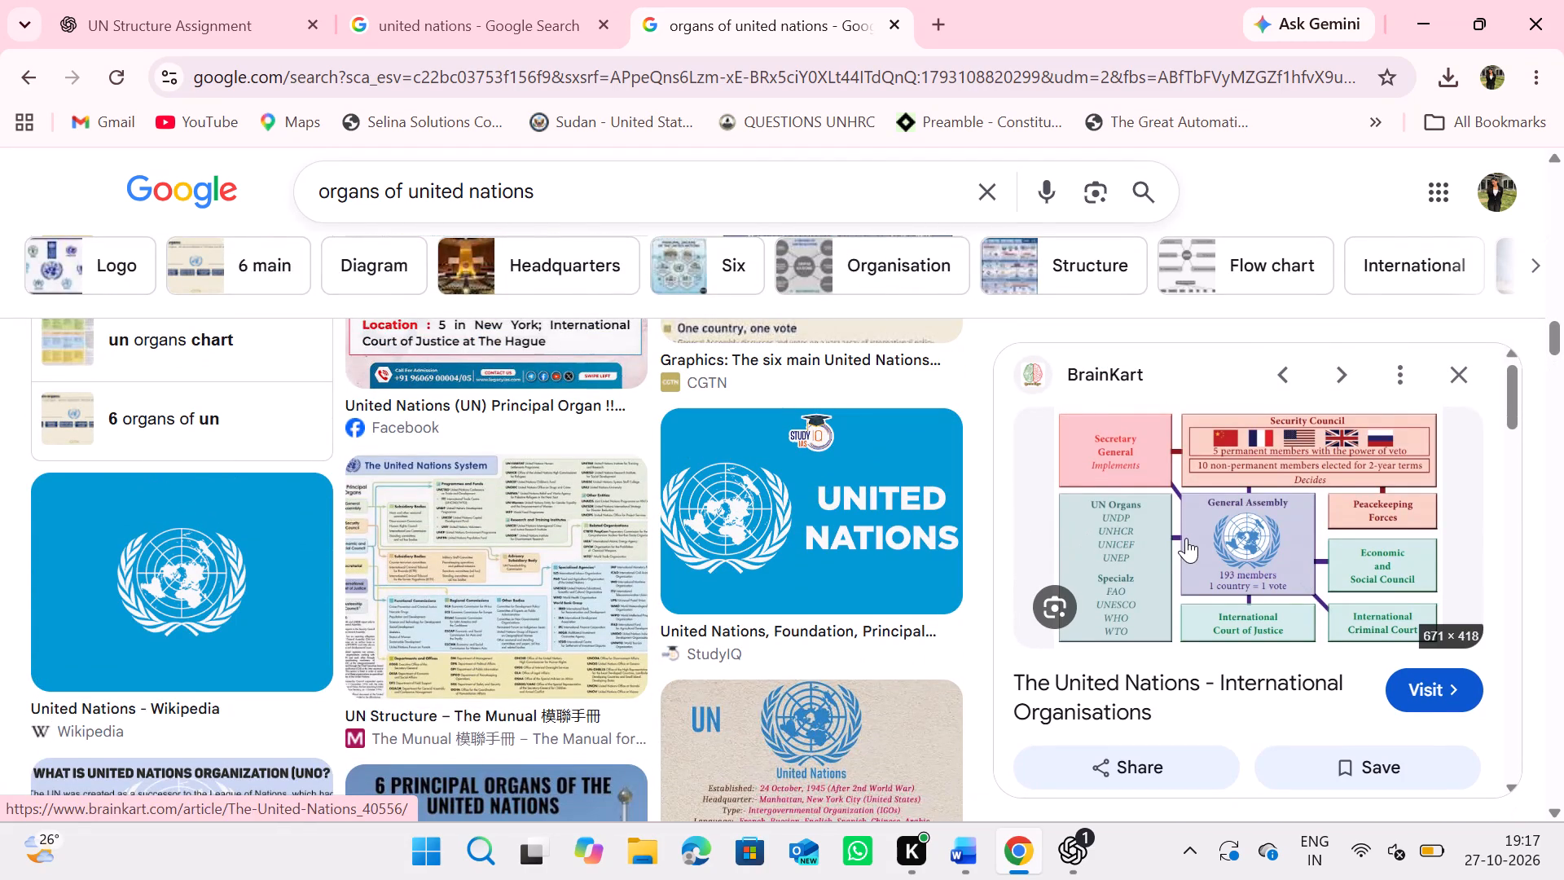
Copy the previewed BrainKart UN organs diagram and paste it at the cursor on the new page of the Word document.
right_click(1186, 538)
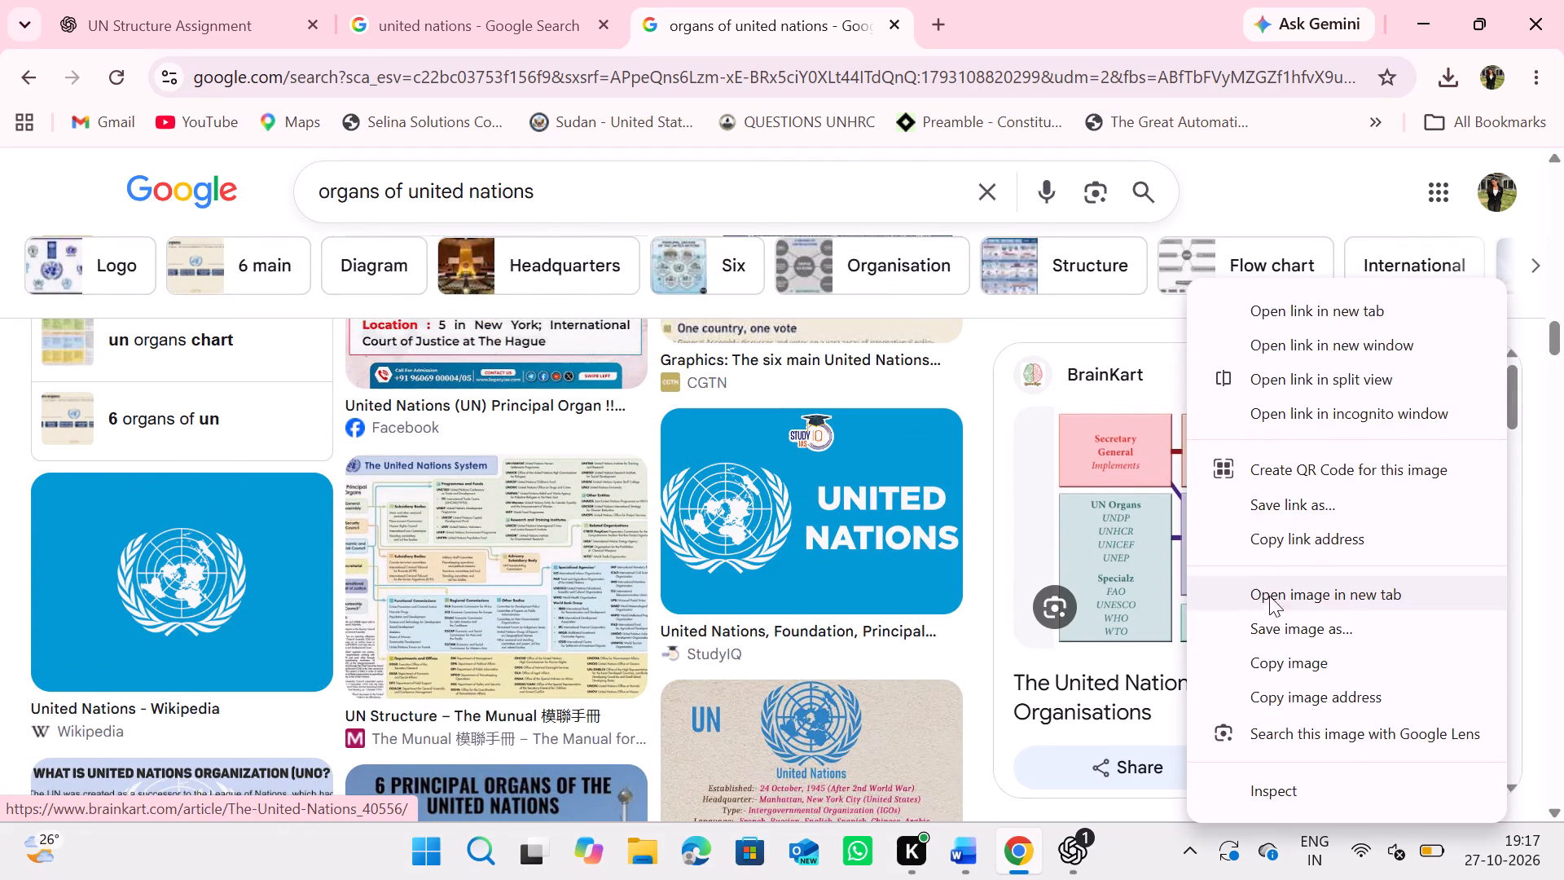
left_click(1272, 675)
left_click(953, 851)
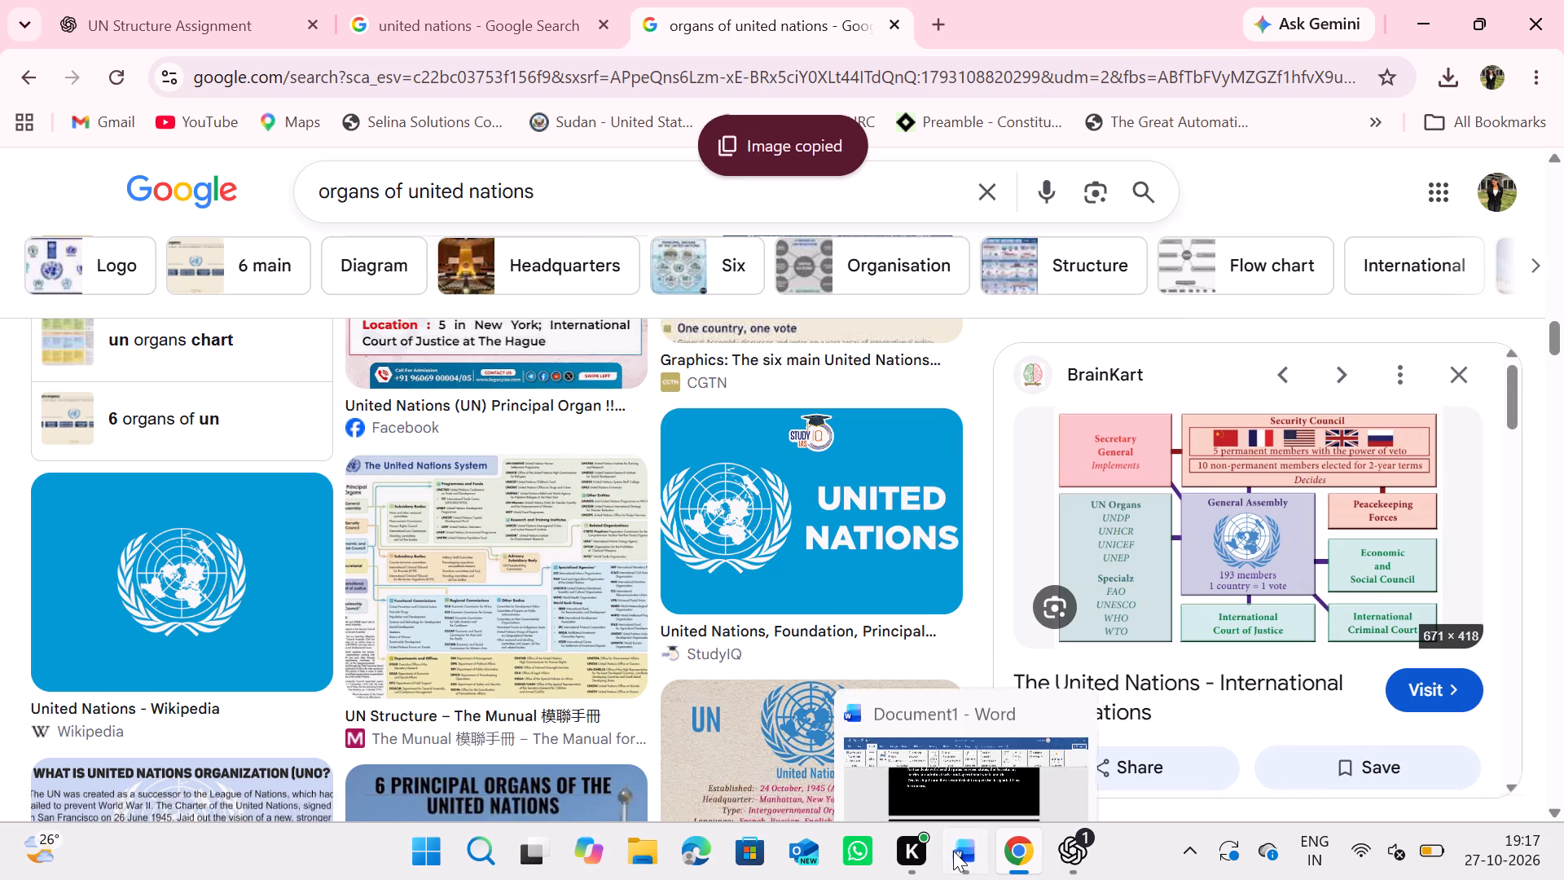
key("ctrl+v")
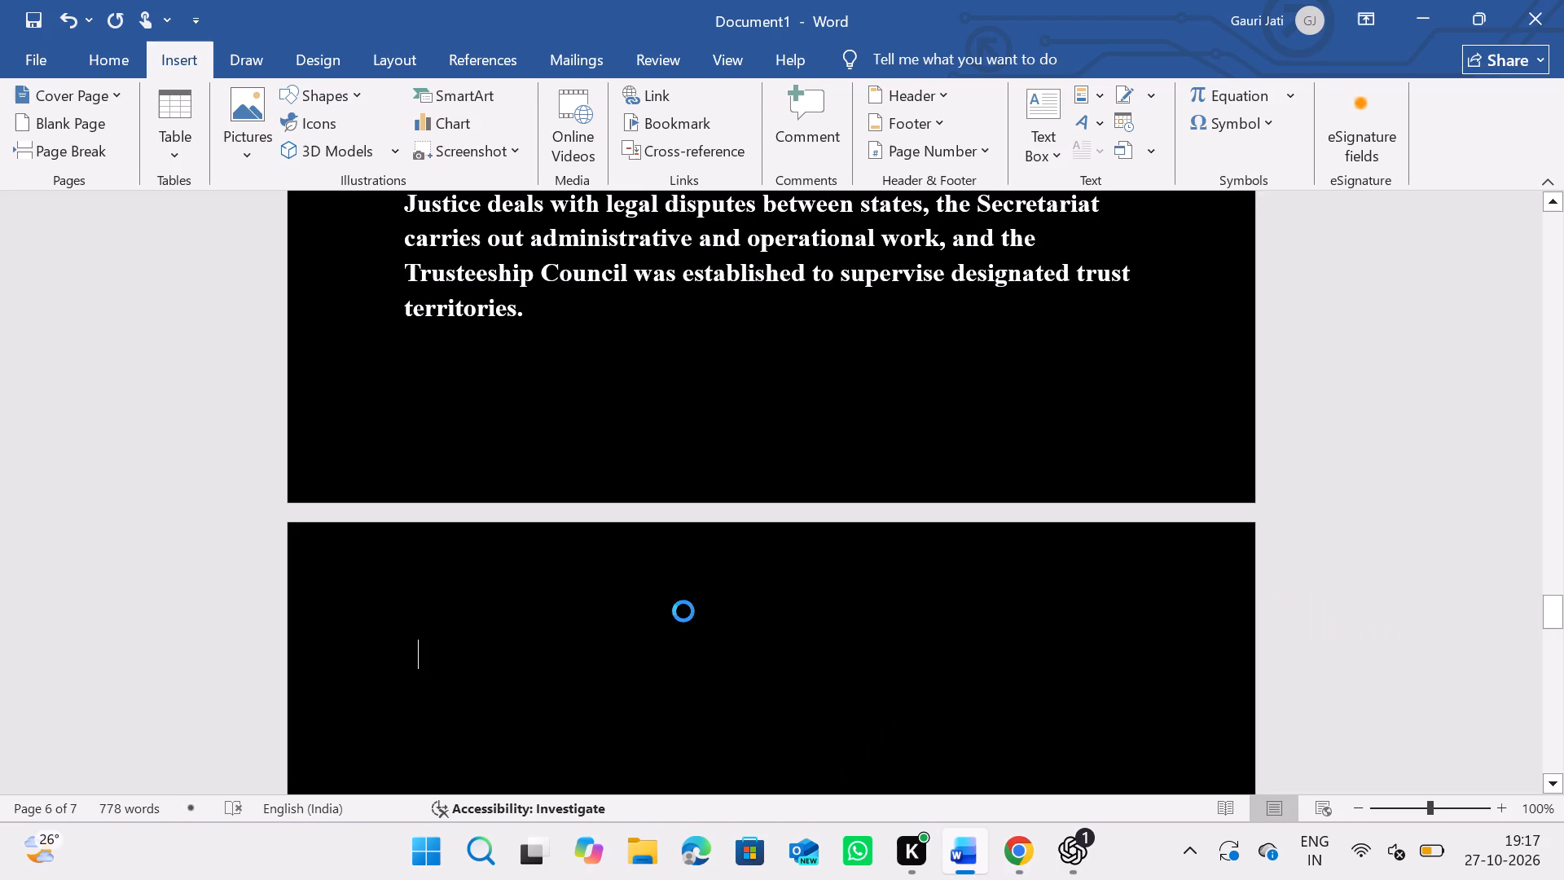
Try to paste the UN organs diagram again on the blank page that follows the Trusteeship Council text.
scroll(683, 611, "down", 1)
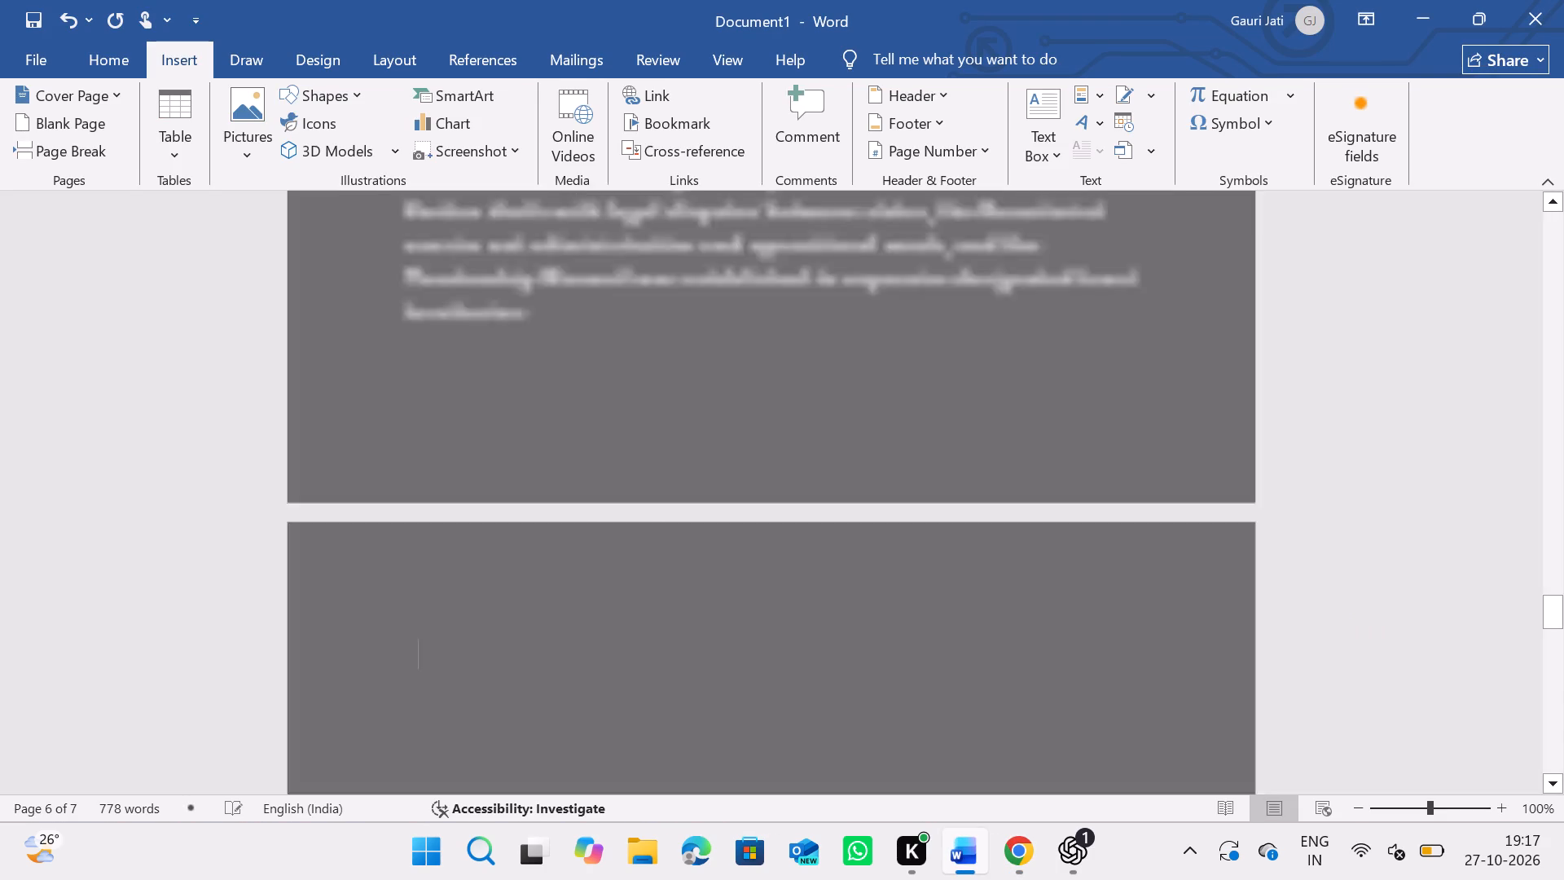
scroll(683, 611, "down", 5)
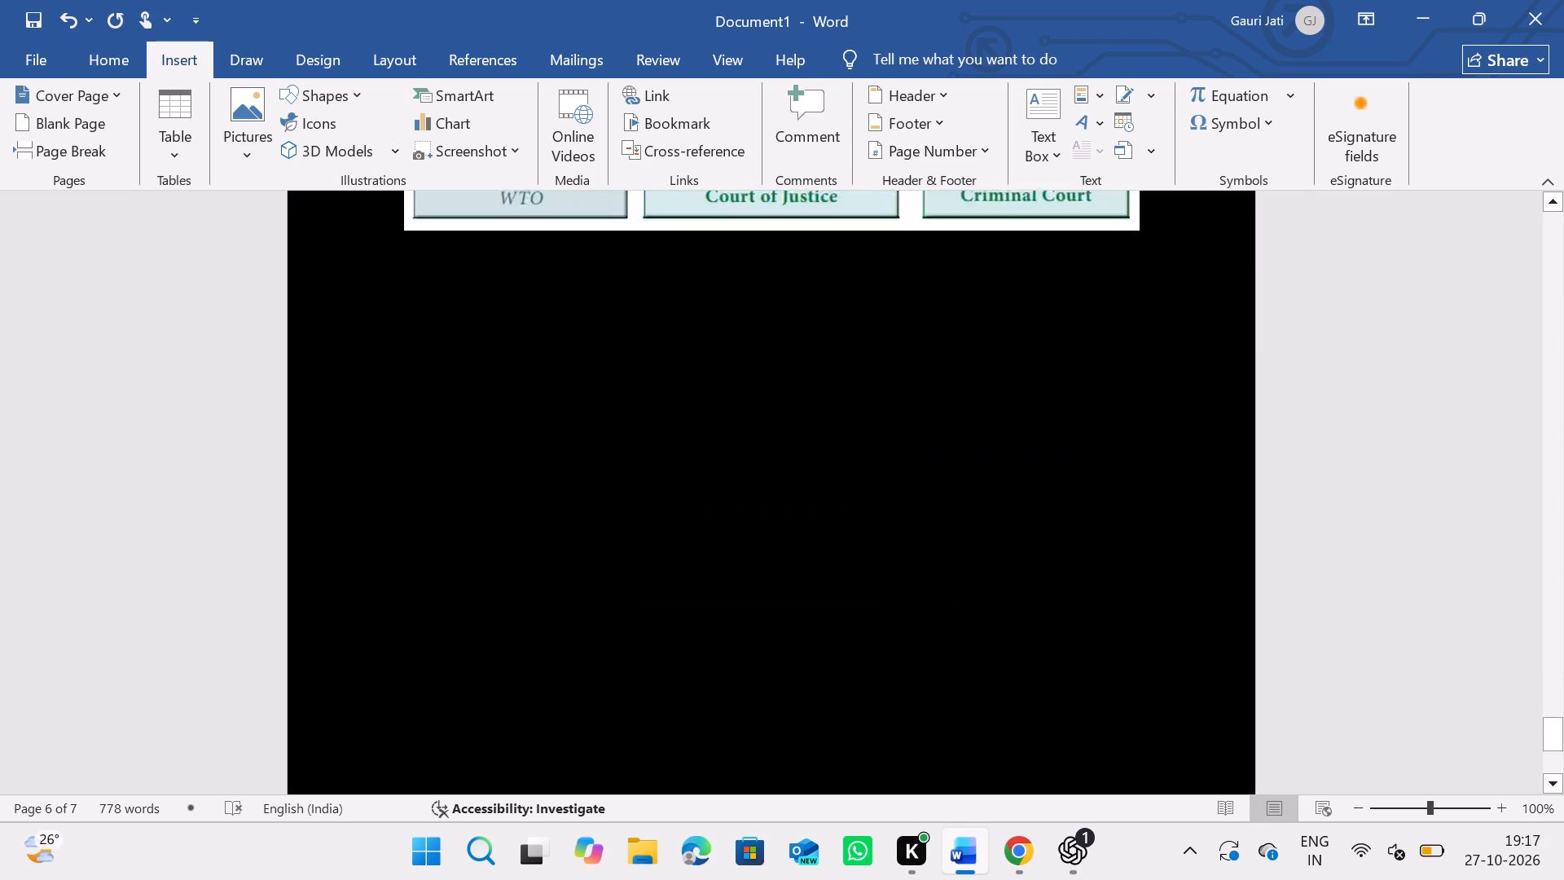
scroll(683, 611, "down", 2)
scroll(683, 611, "up", 6)
scroll(683, 611, "down", 1)
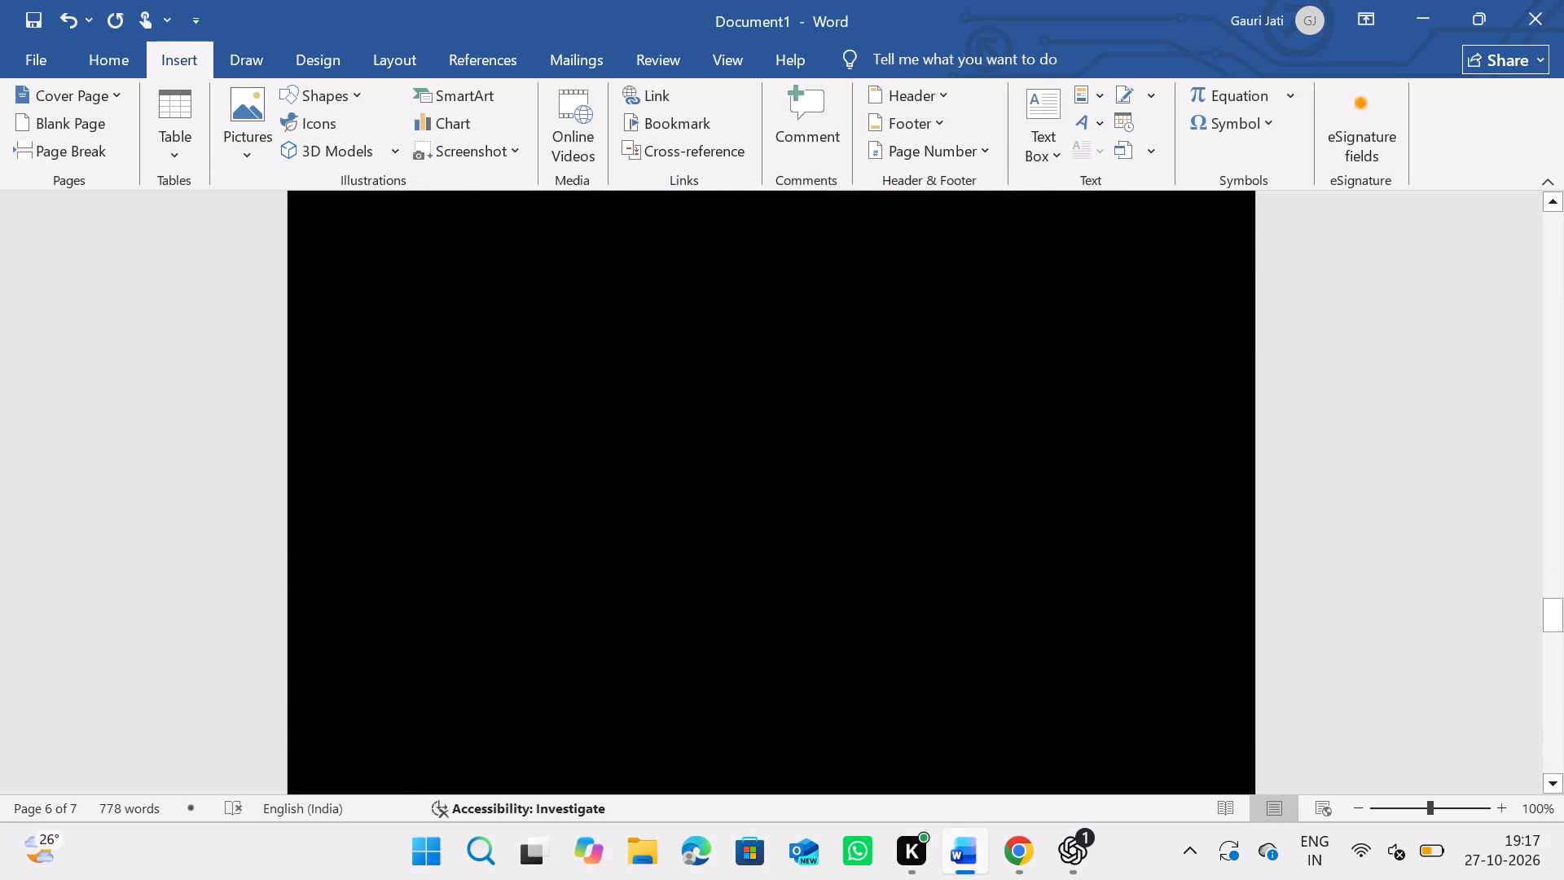
scroll(683, 611, "down", 1)
scroll(683, 611, "up", 1)
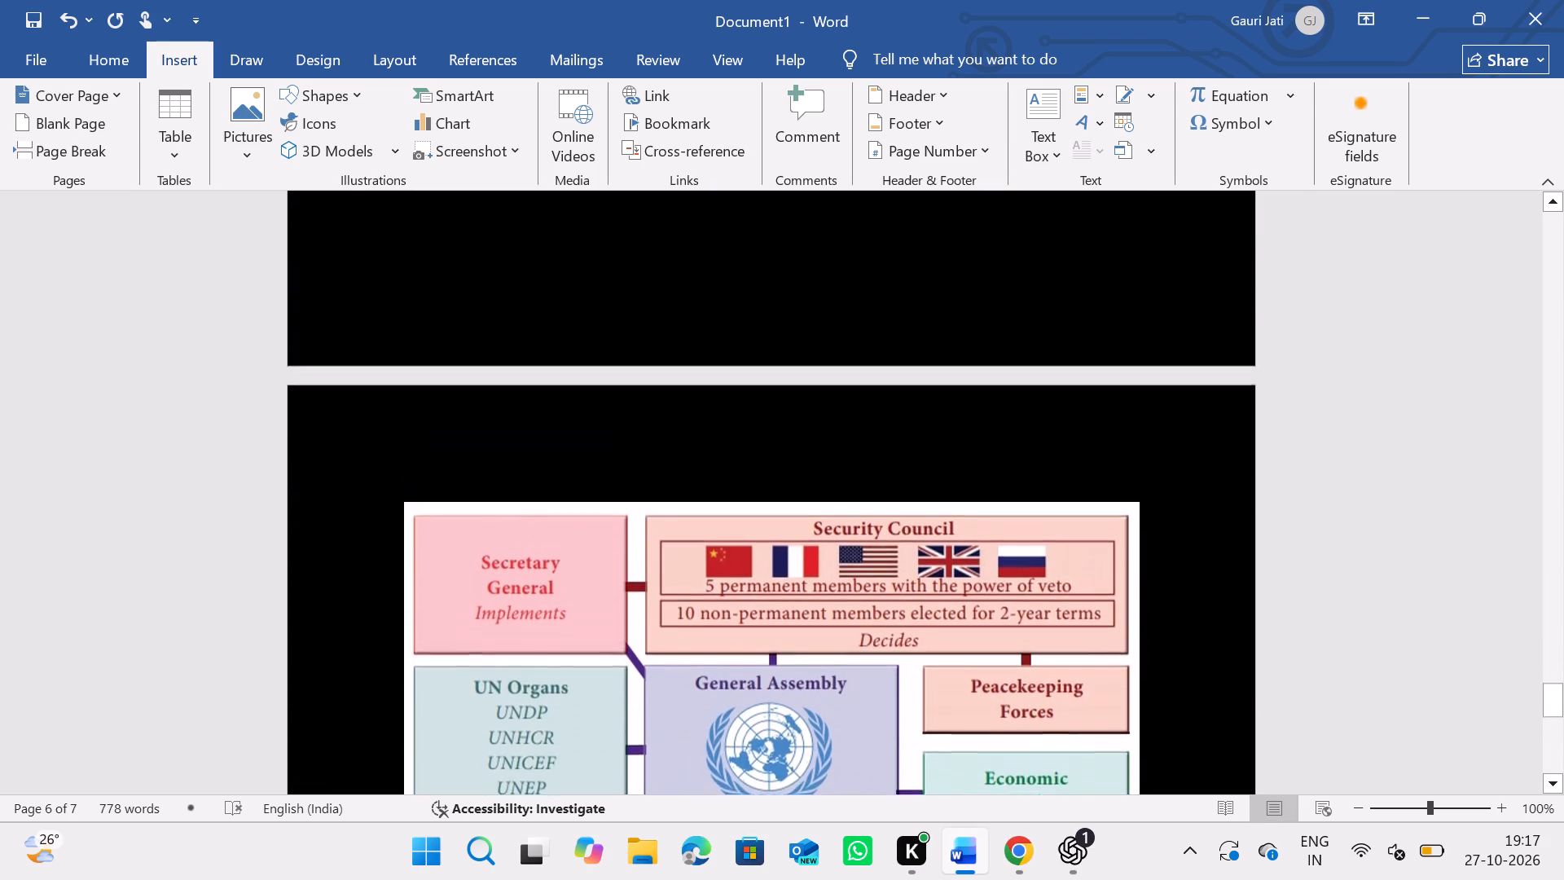
scroll(683, 611, "up", 8)
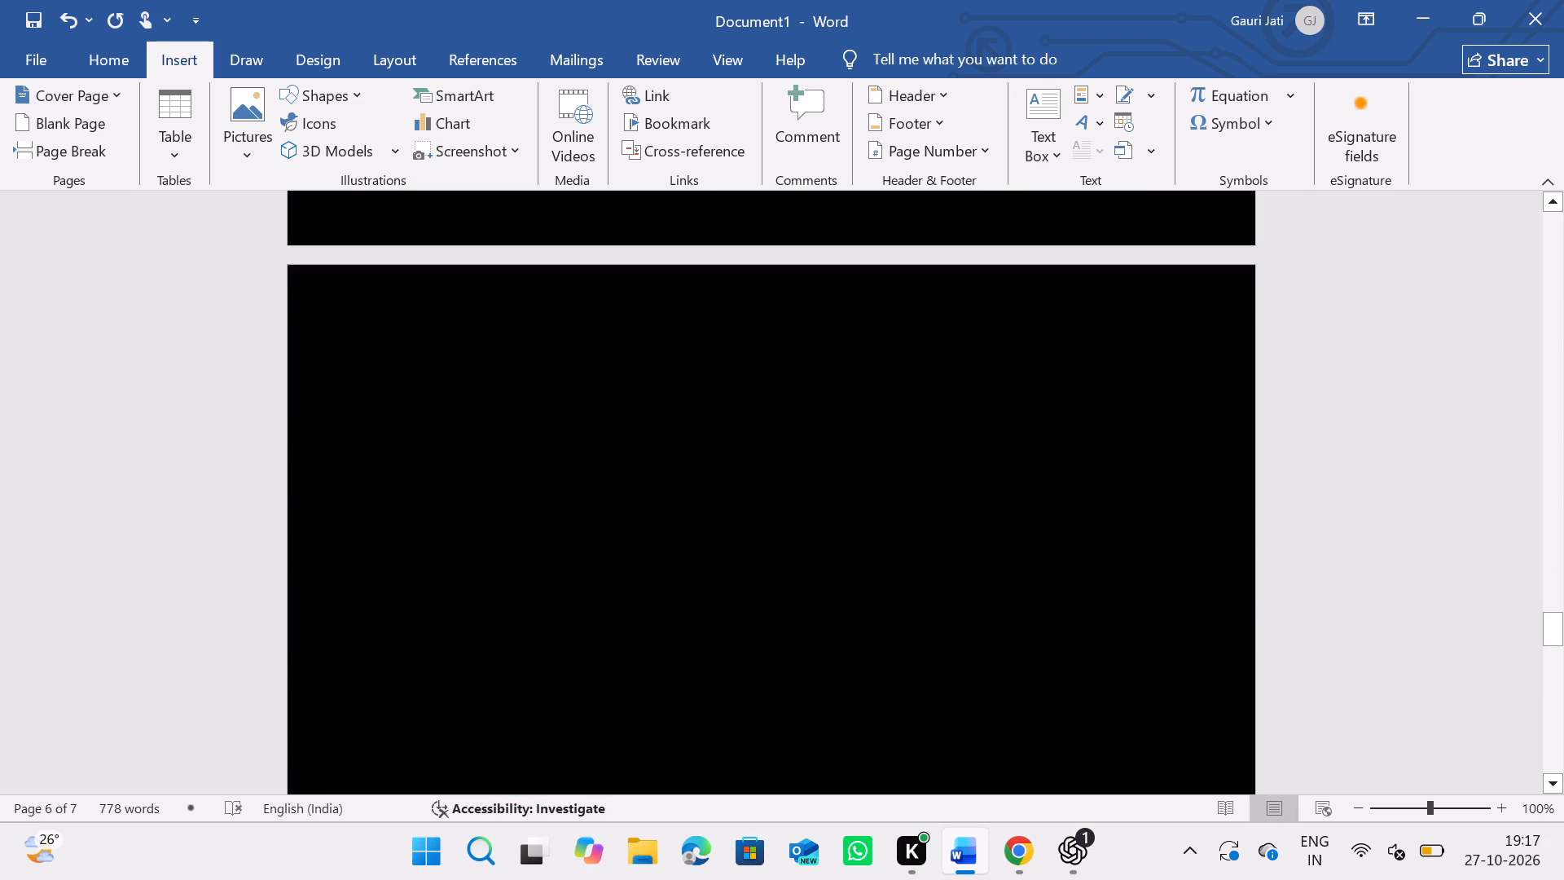
scroll(683, 611, "down", 1)
left_click(681, 286)
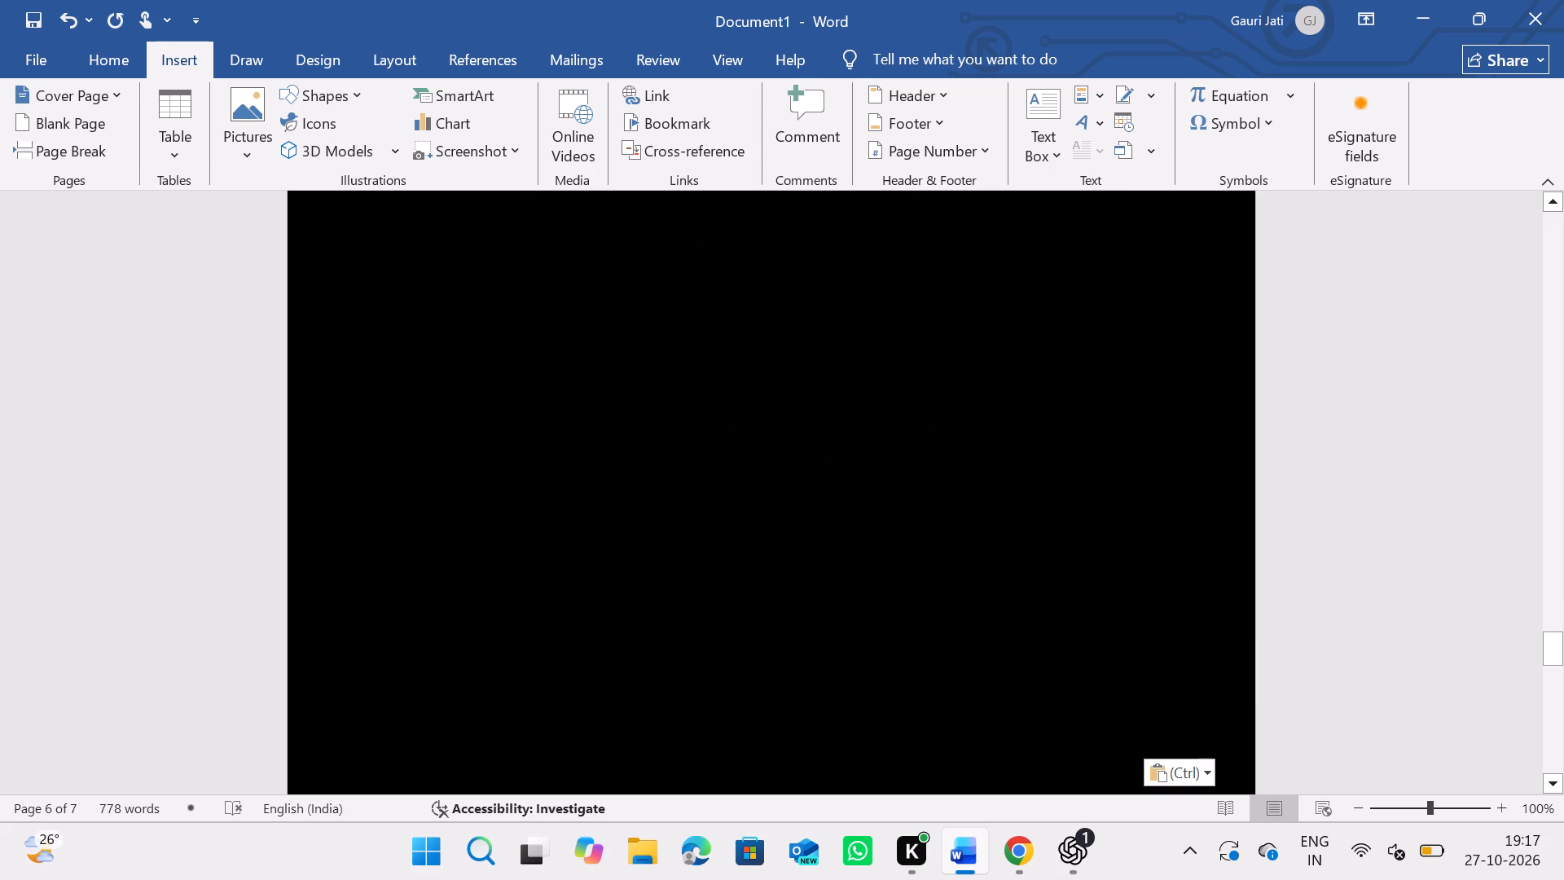
scroll(681, 286, "up", 3)
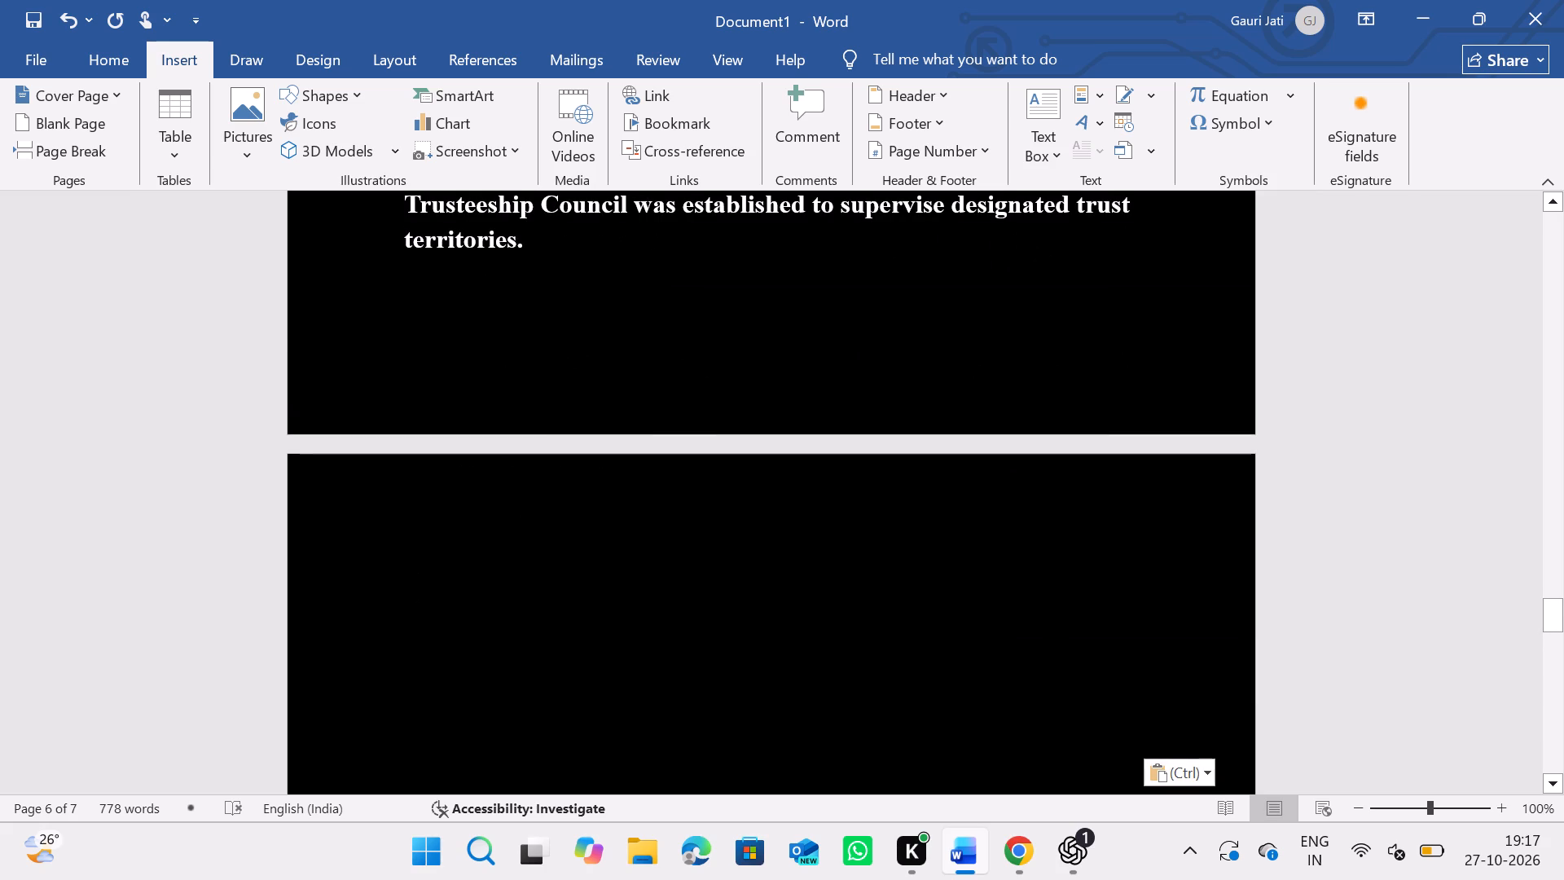
key("ctrl+v")
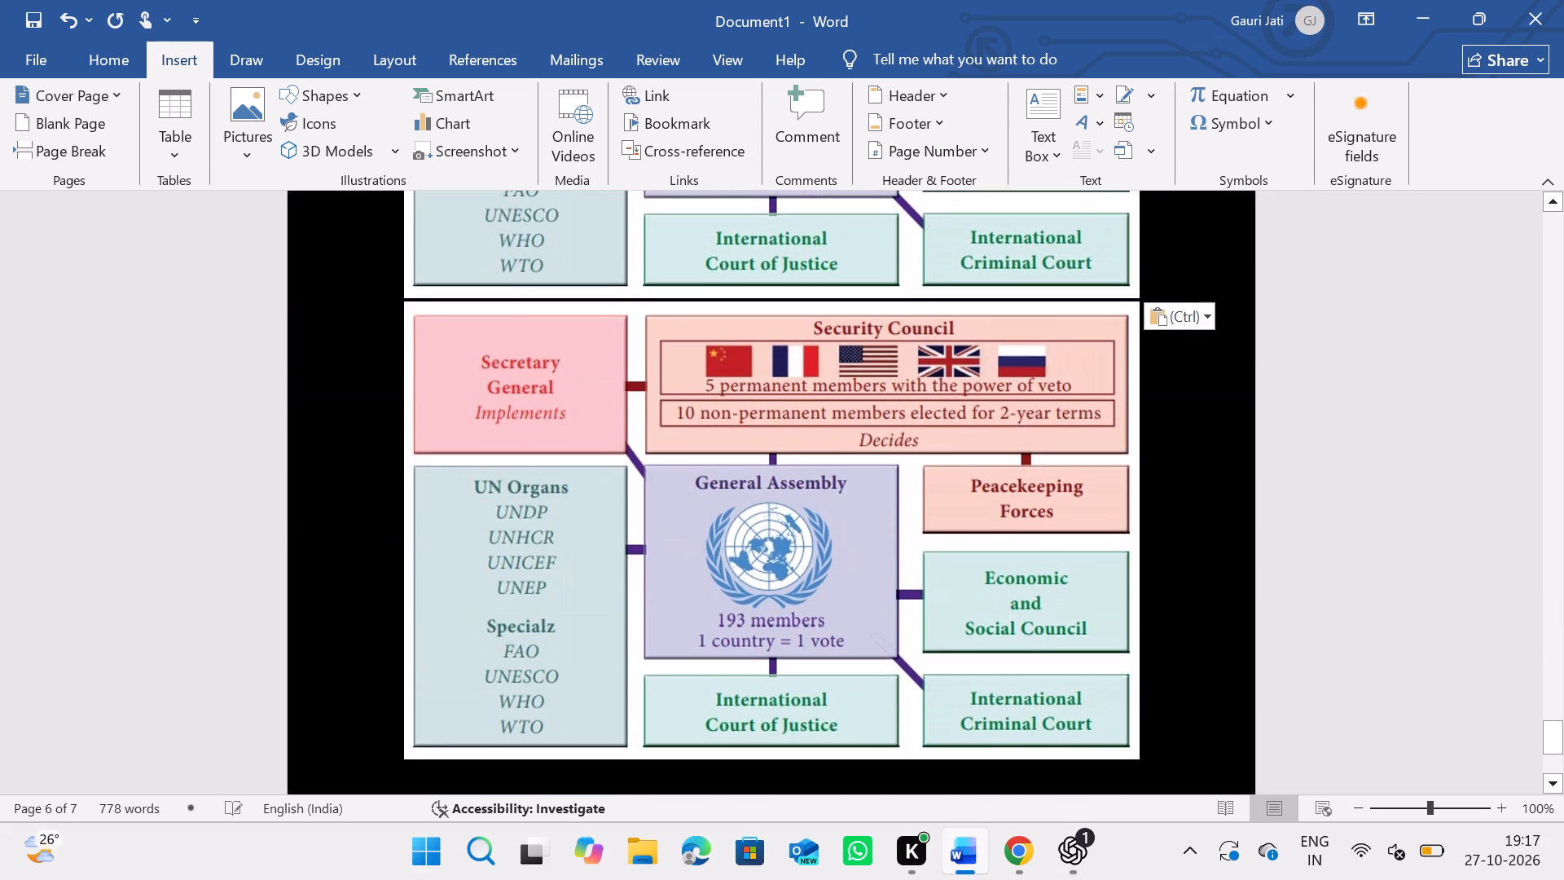
Try once more to paste the UN organs diagram on the blank page before the pasted copies, and check its placement.
scroll(573, 521, "up", 5)
scroll(573, 521, "down", 2)
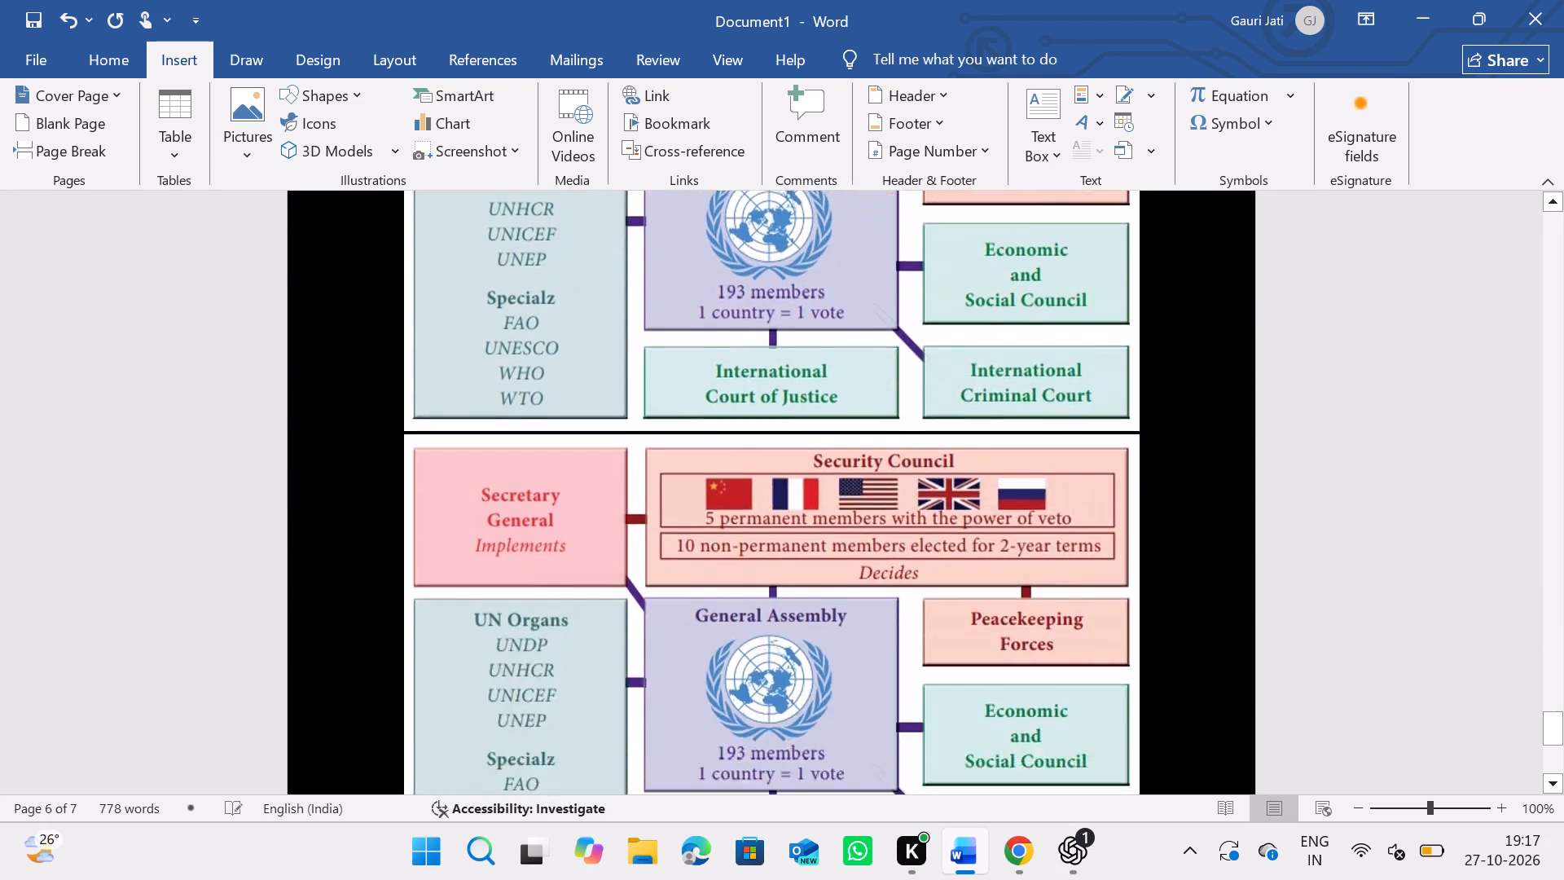
scroll(573, 521, "down", 1)
scroll(573, 521, "up", 8)
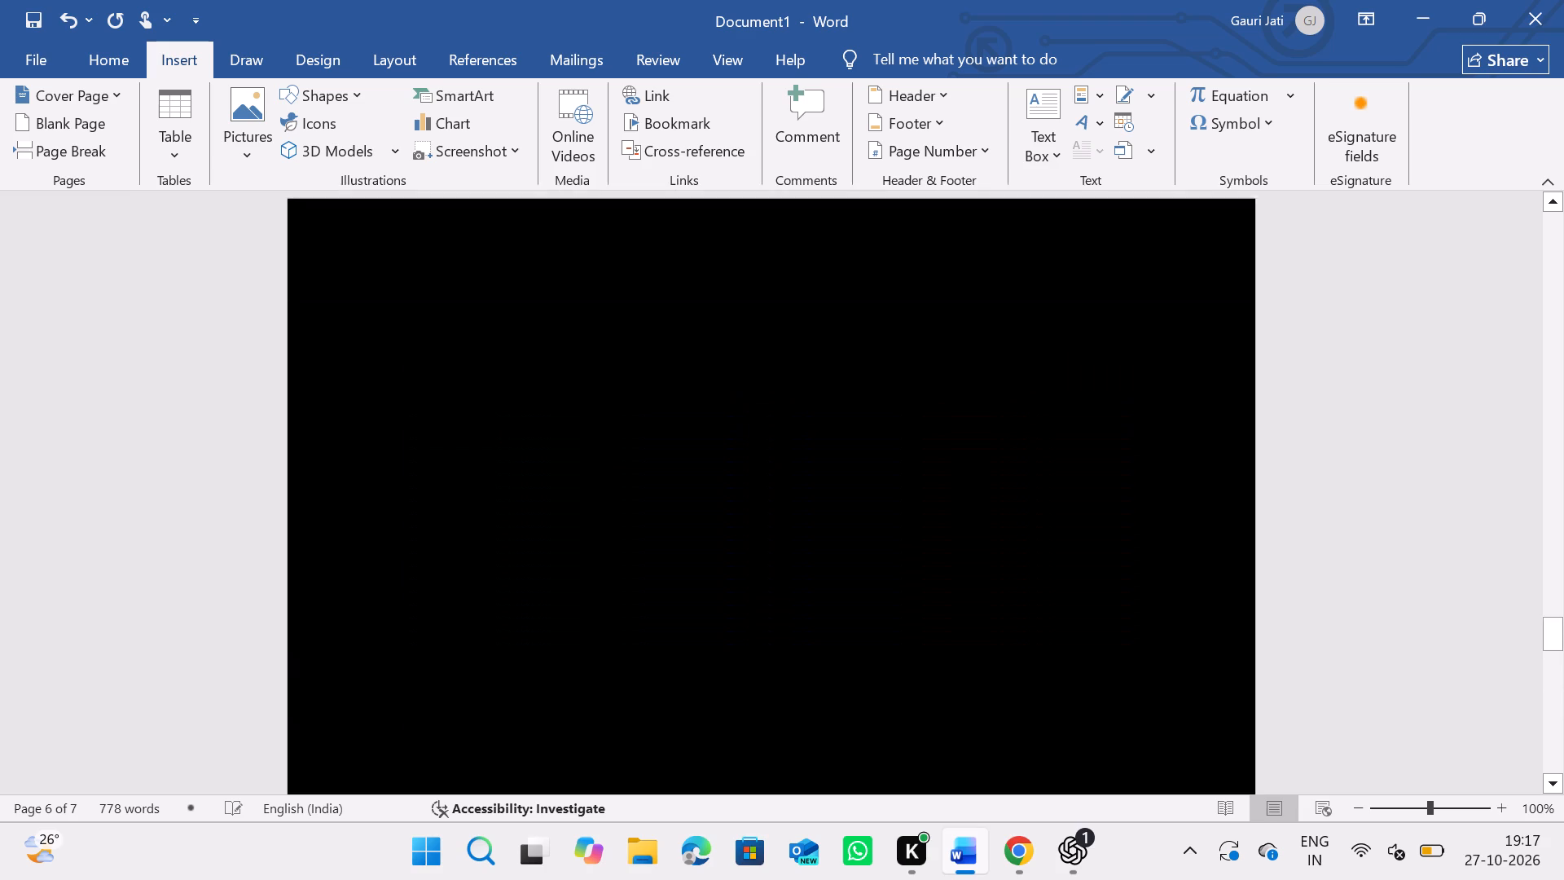
scroll(573, 521, "up", 2)
scroll(573, 521, "down", 1)
scroll(573, 521, "up", 4)
left_click(666, 411)
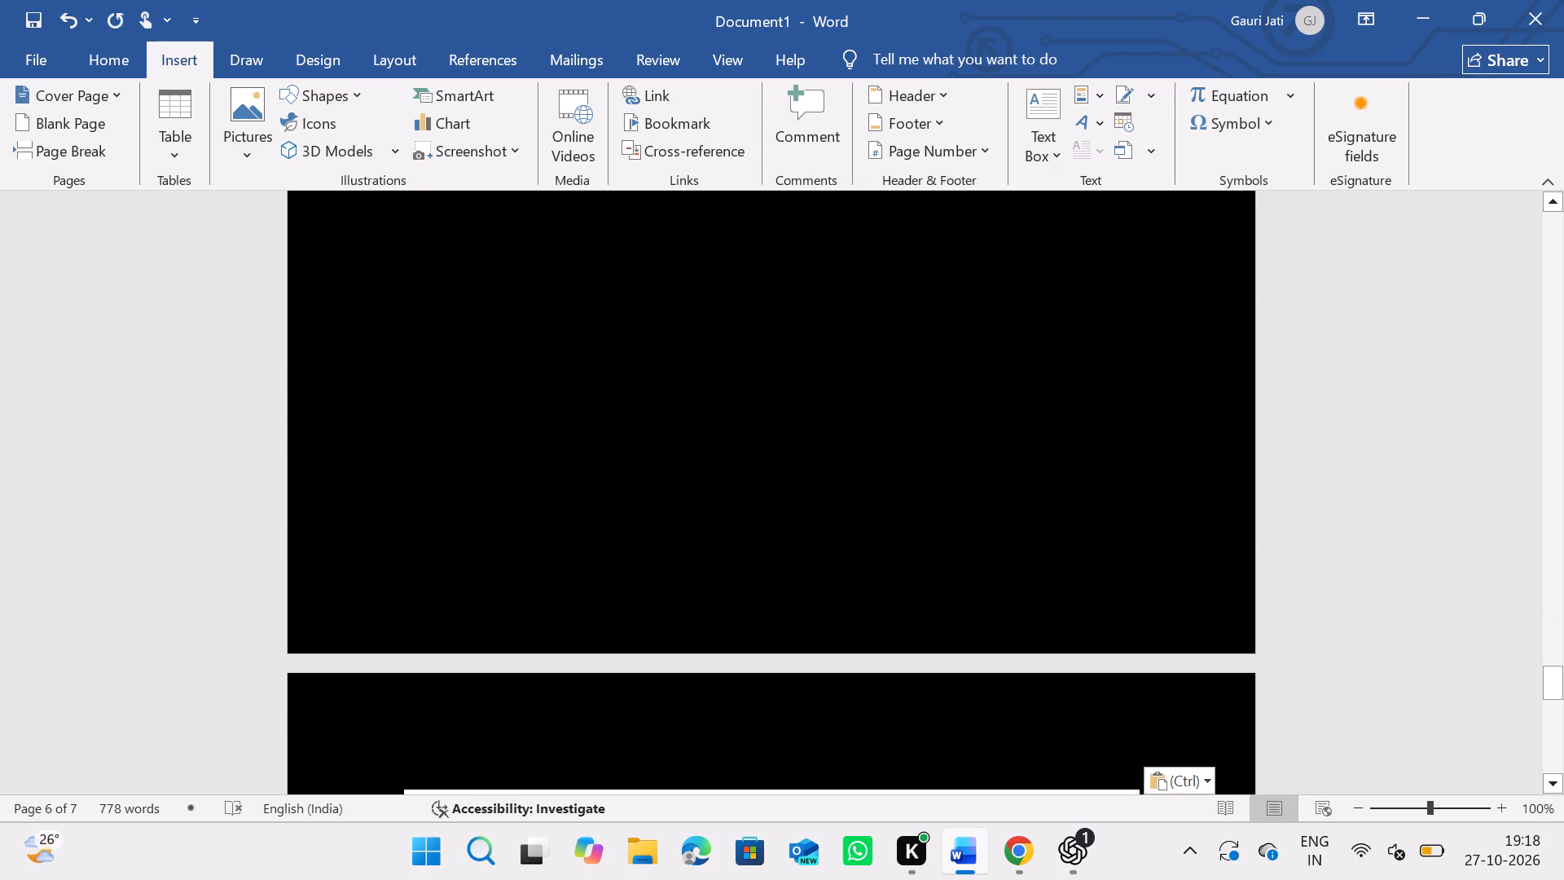
scroll(841, 558, "up", 1)
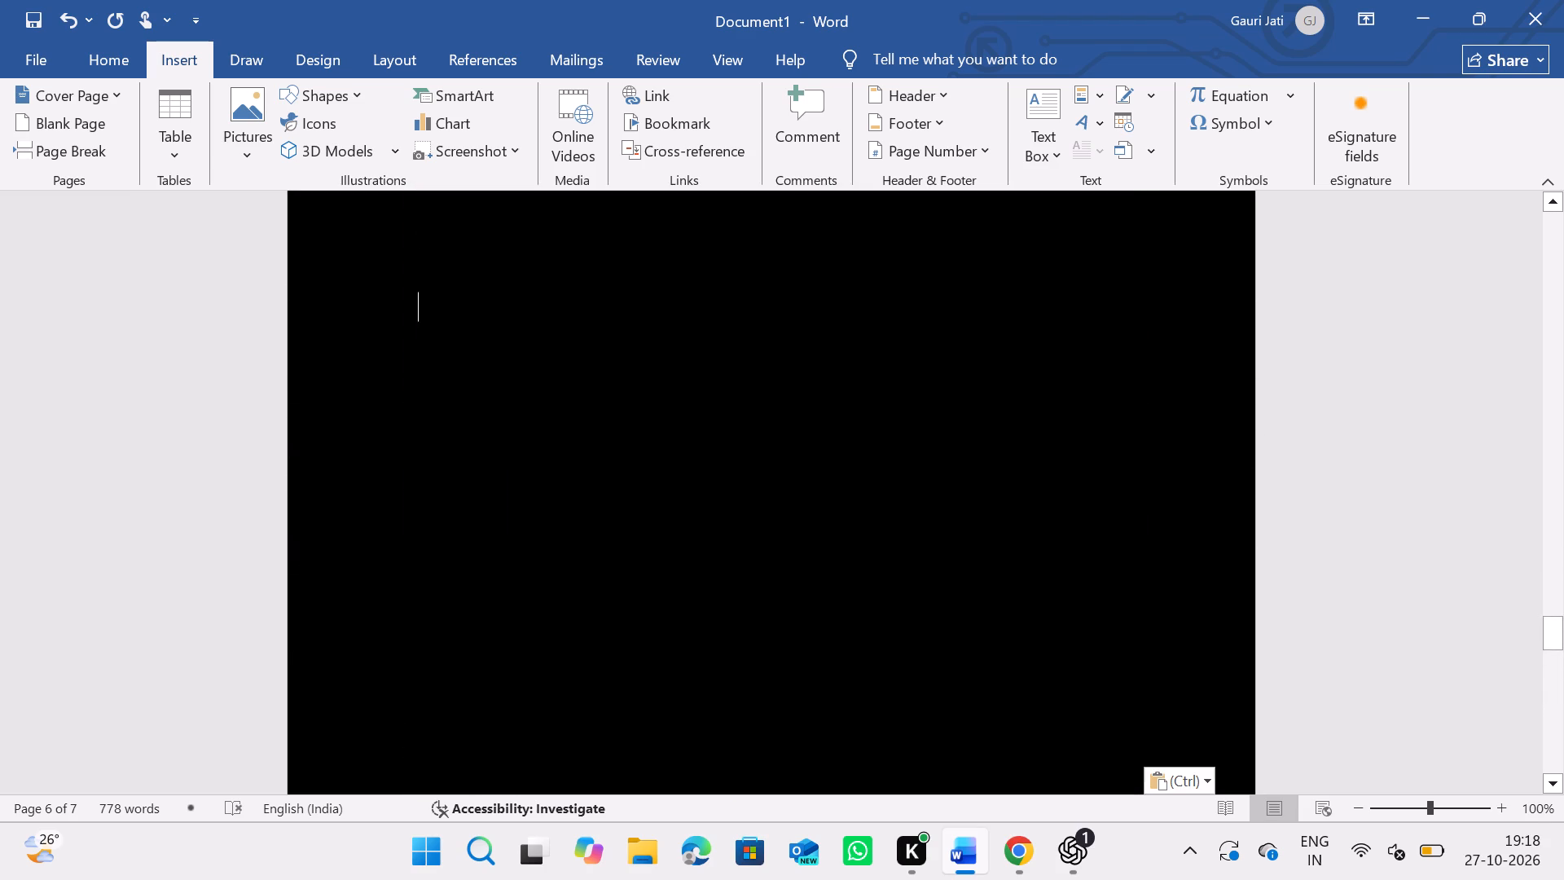
scroll(841, 558, "up", 2)
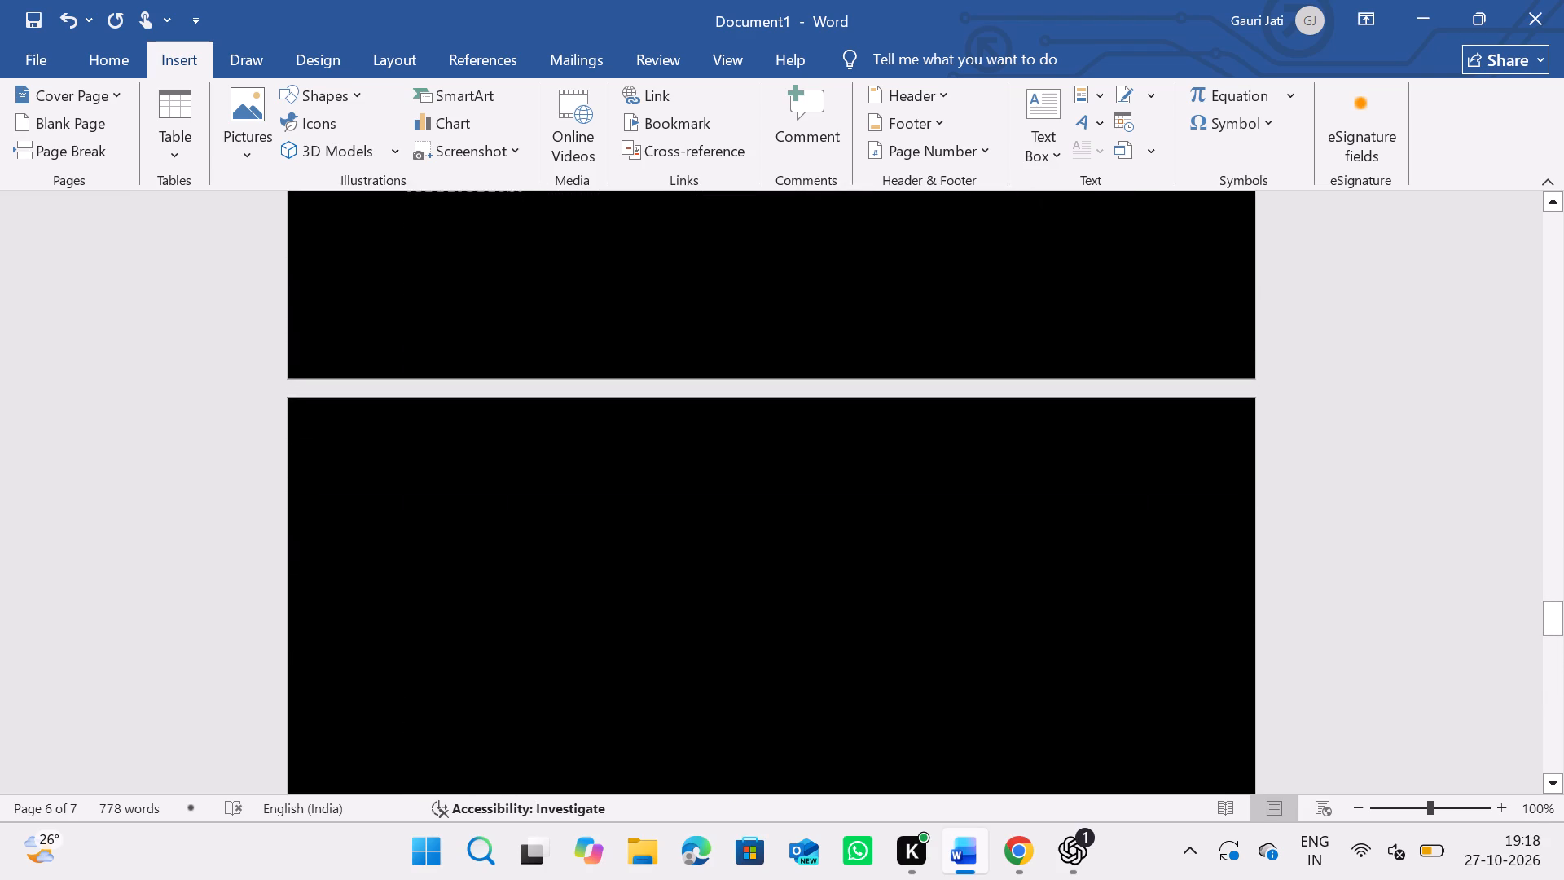
left_click(743, 530)
key("ctrl+v")
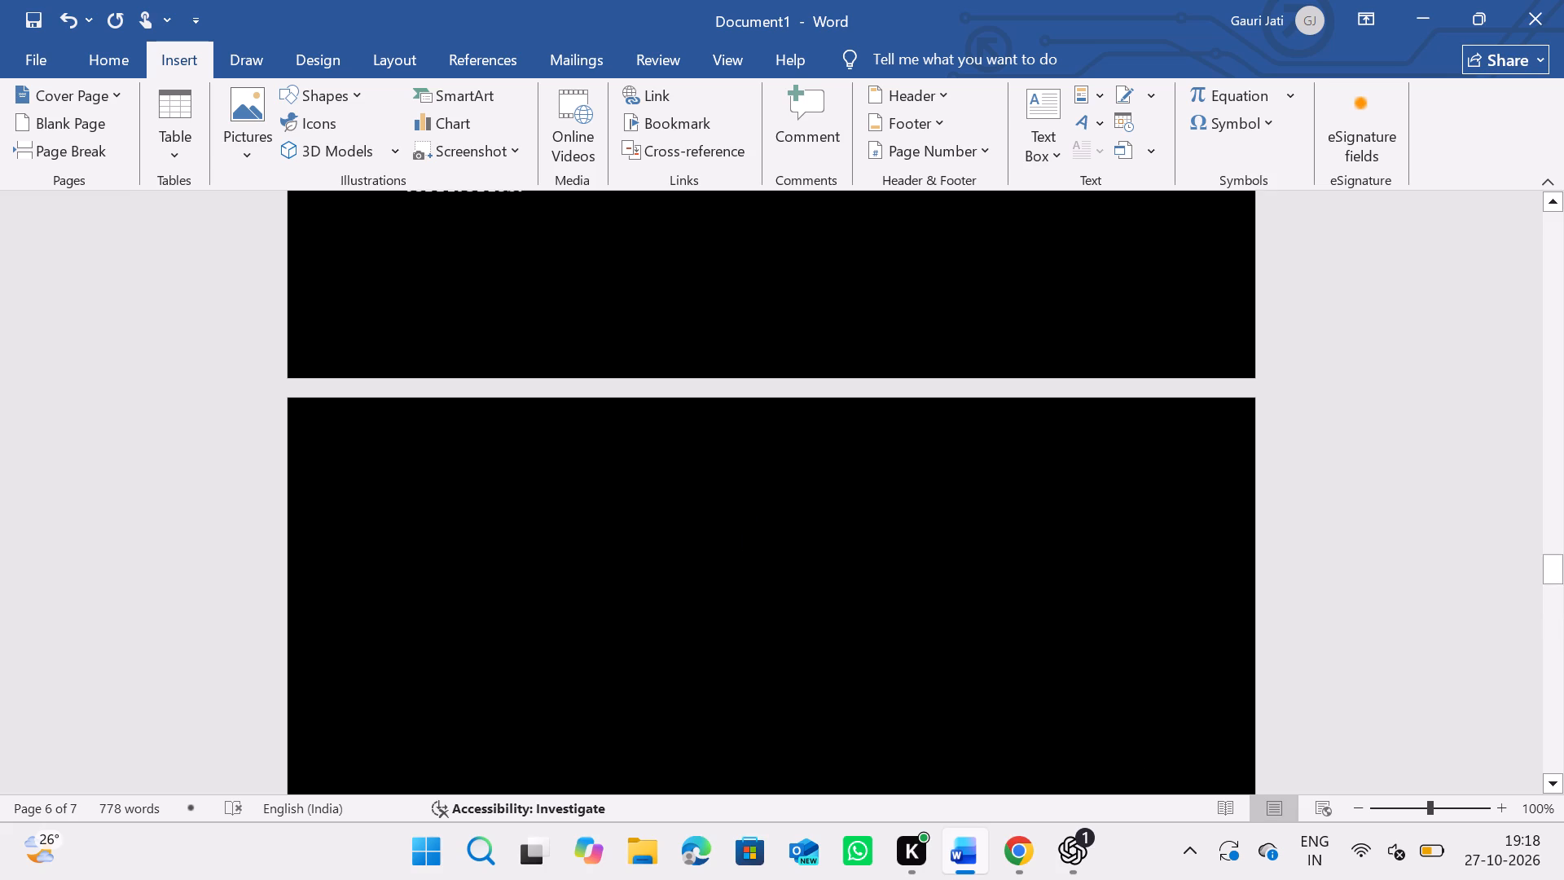
scroll(743, 530, "up", 7)
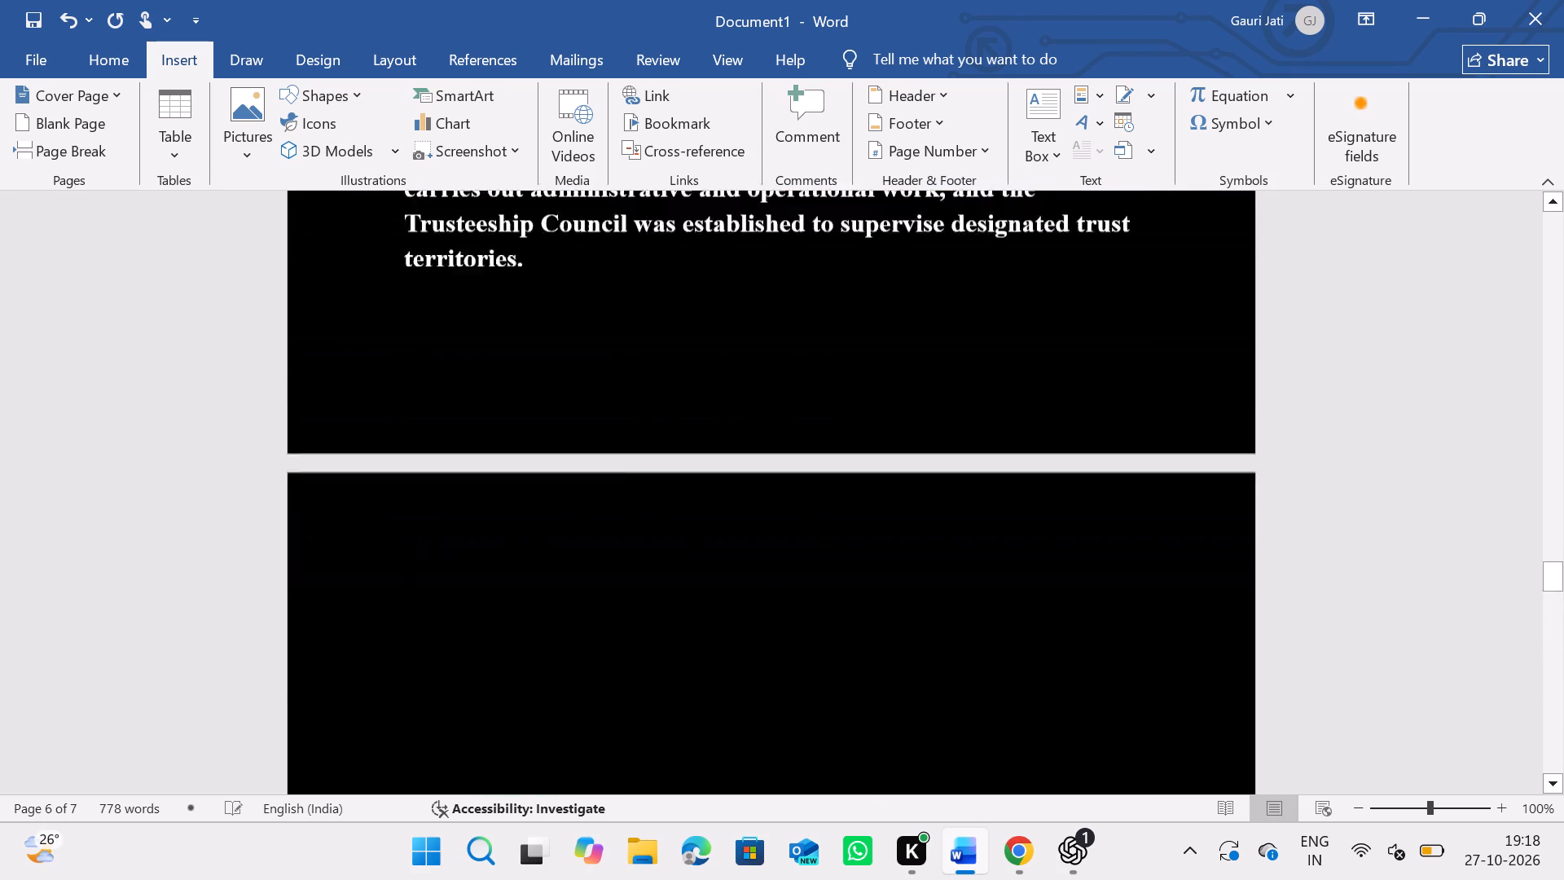
scroll(743, 530, "down", 1)
scroll(731, 558, "up", 1)
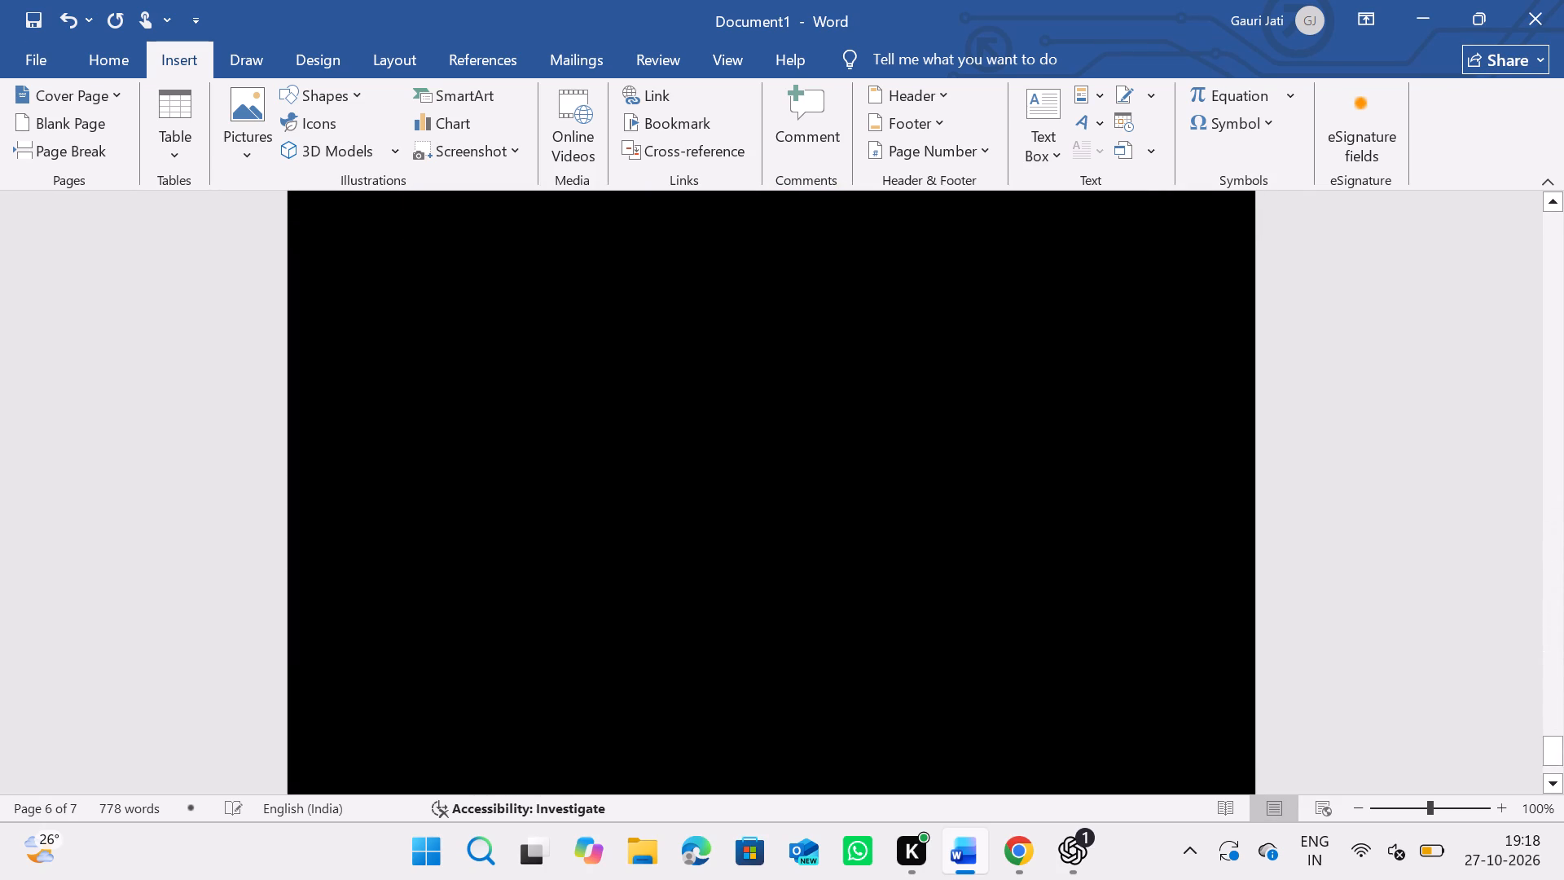
scroll(731, 558, "up", 2)
scroll(731, 558, "down", 2)
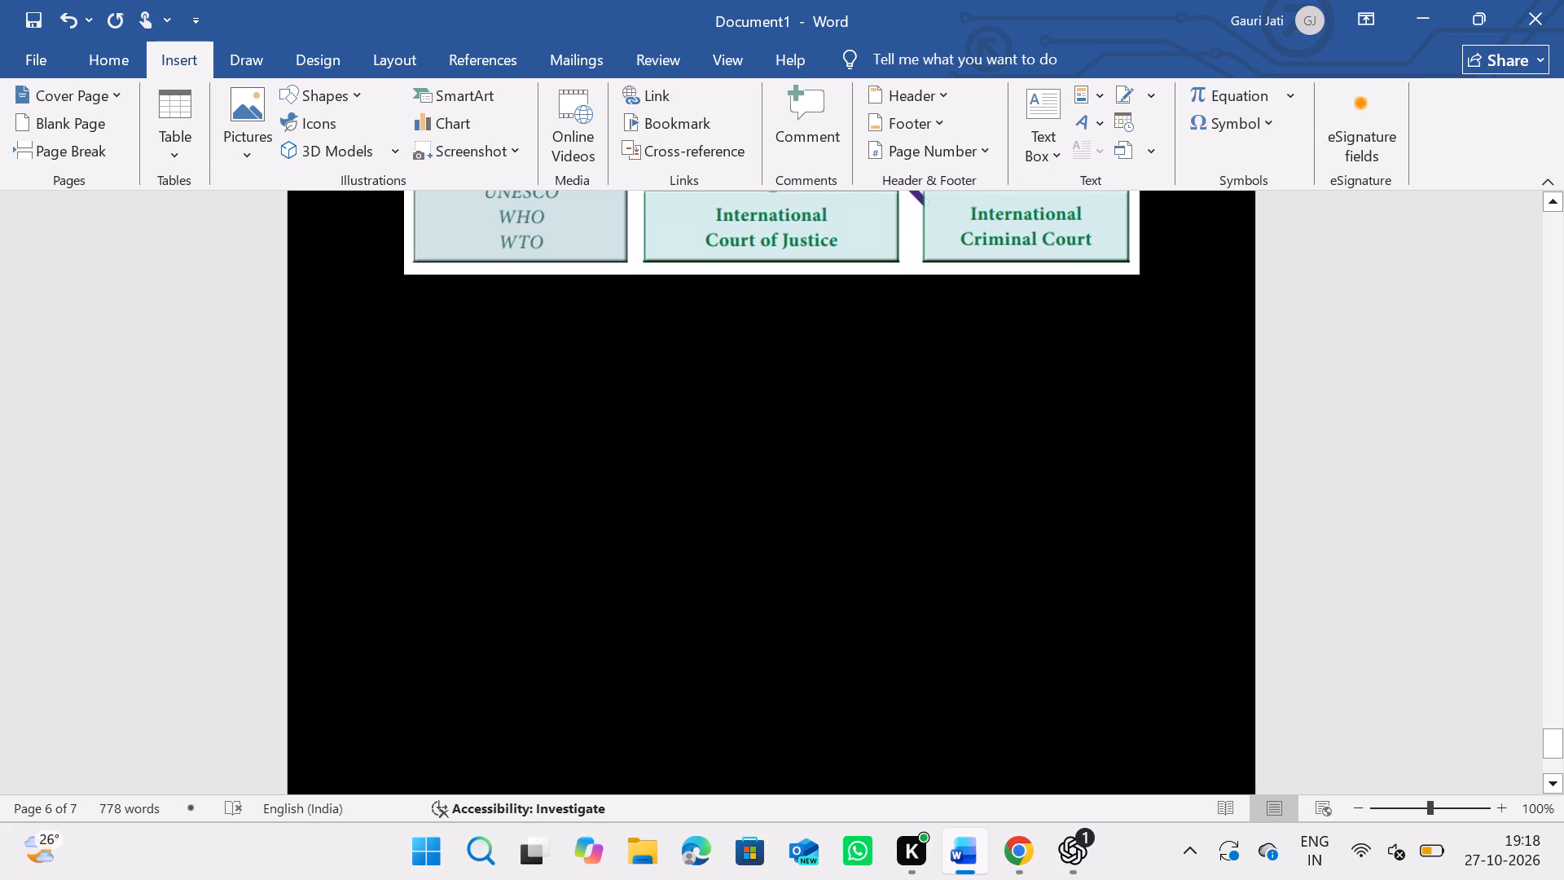
Check the pages holding the pasted UN organs diagrams and delete one of the duplicate copies.
scroll(973, 198, "down", 2)
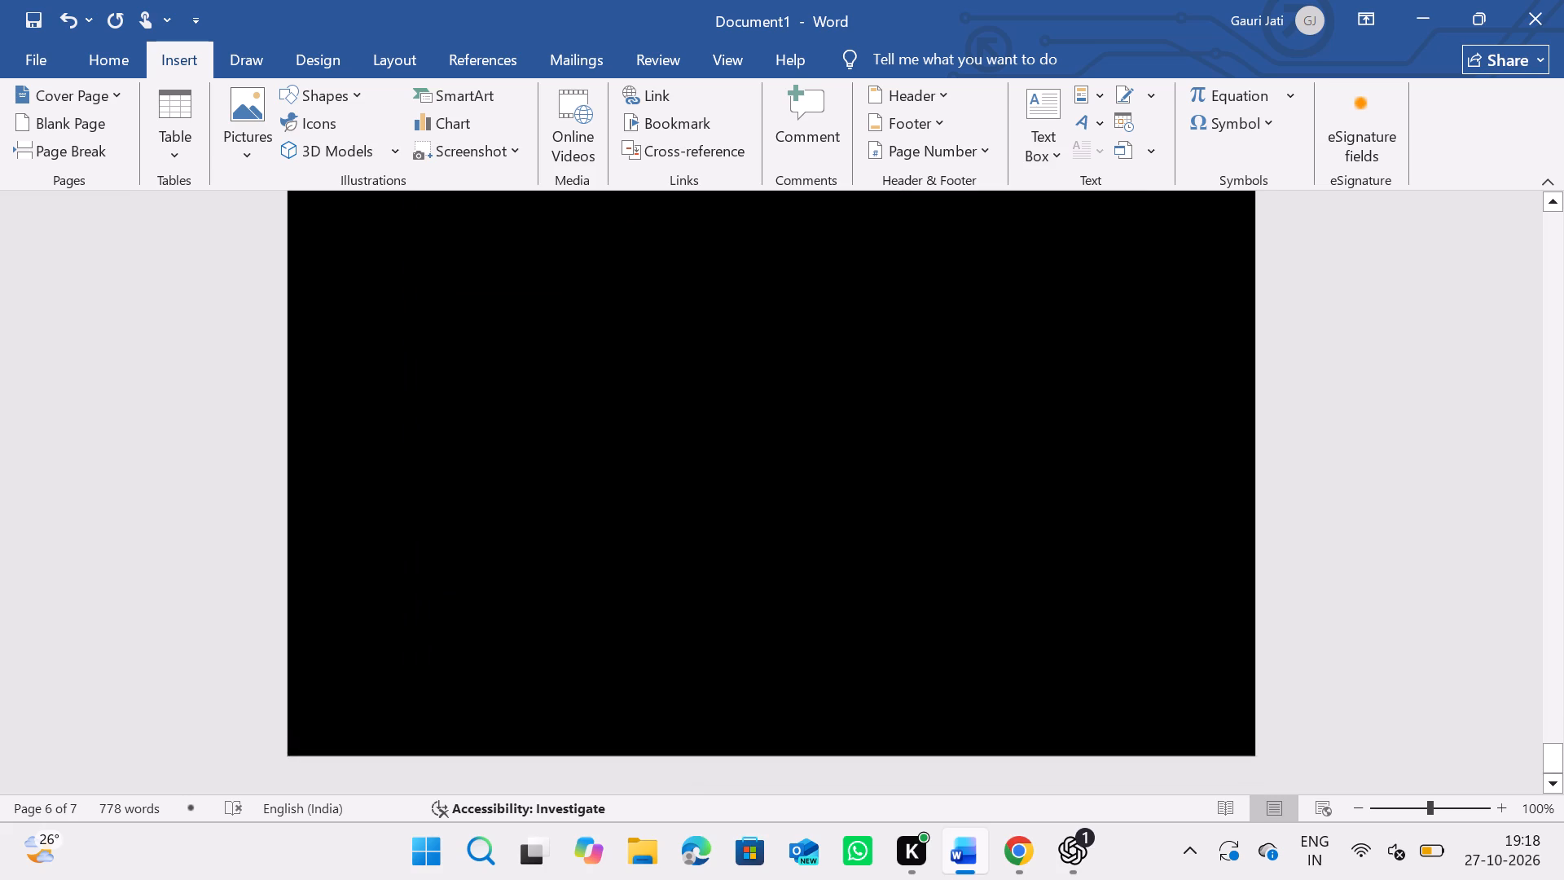
scroll(973, 198, "up", 3)
scroll(800, 383, "up", 1)
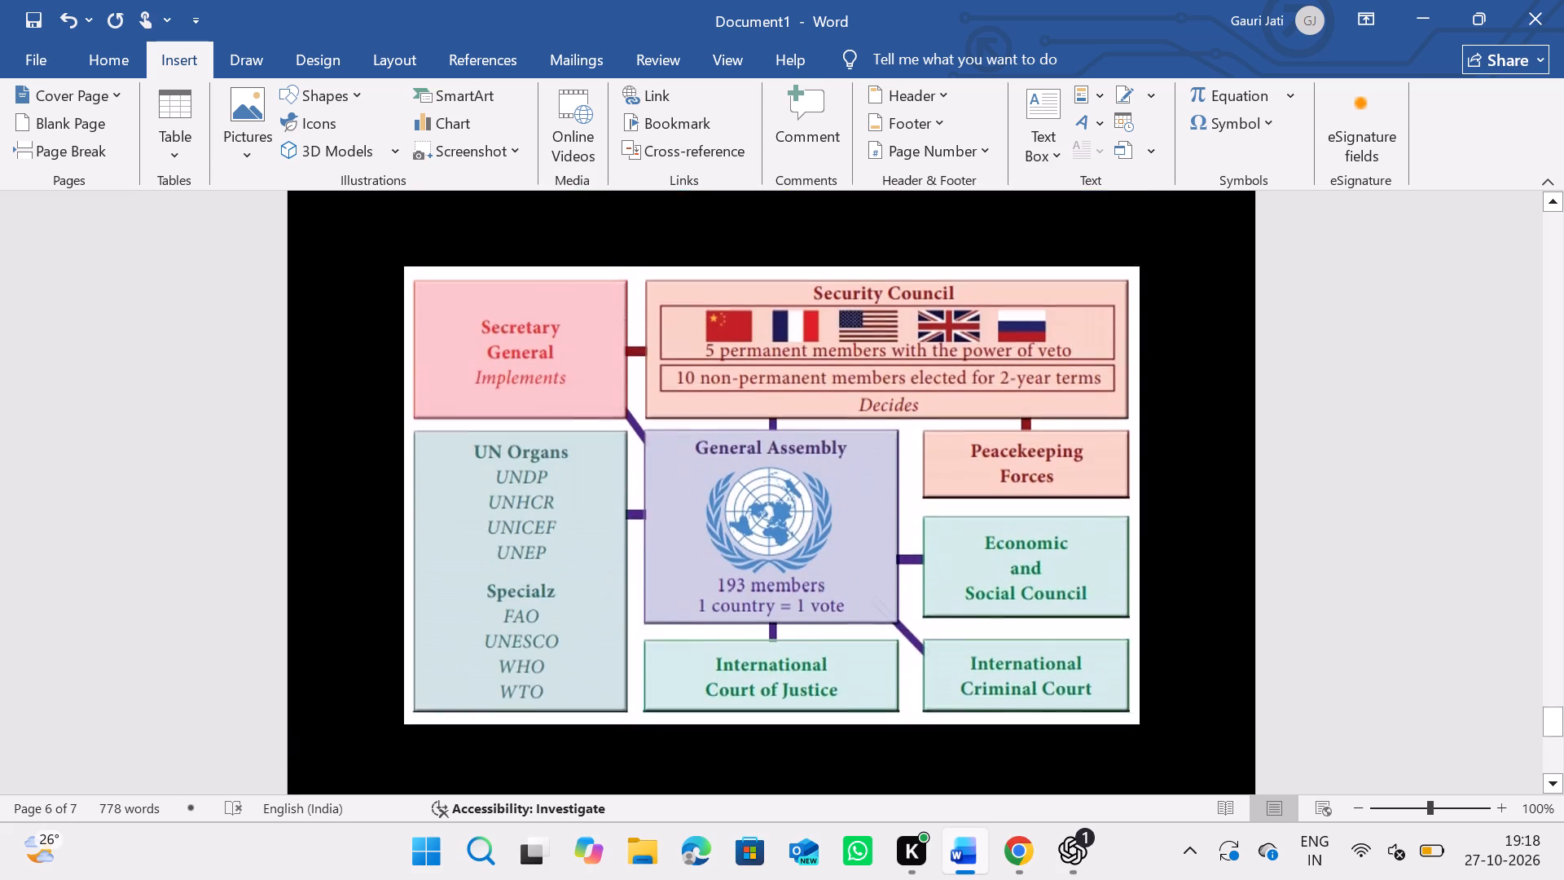
scroll(800, 383, "up", 7)
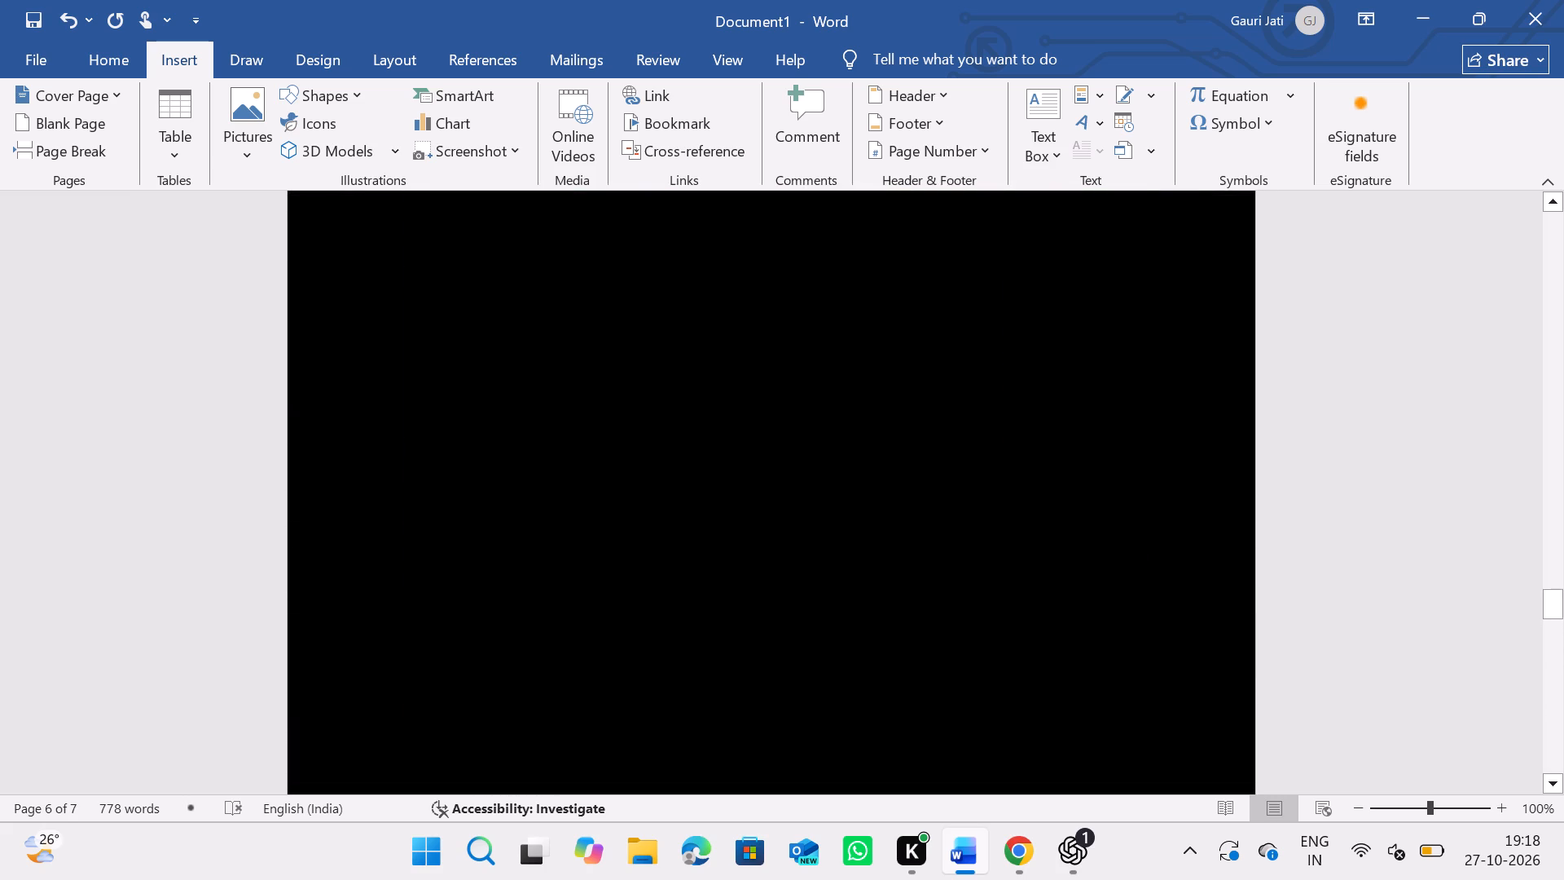
scroll(800, 383, "up", 5)
scroll(800, 383, "down", 5)
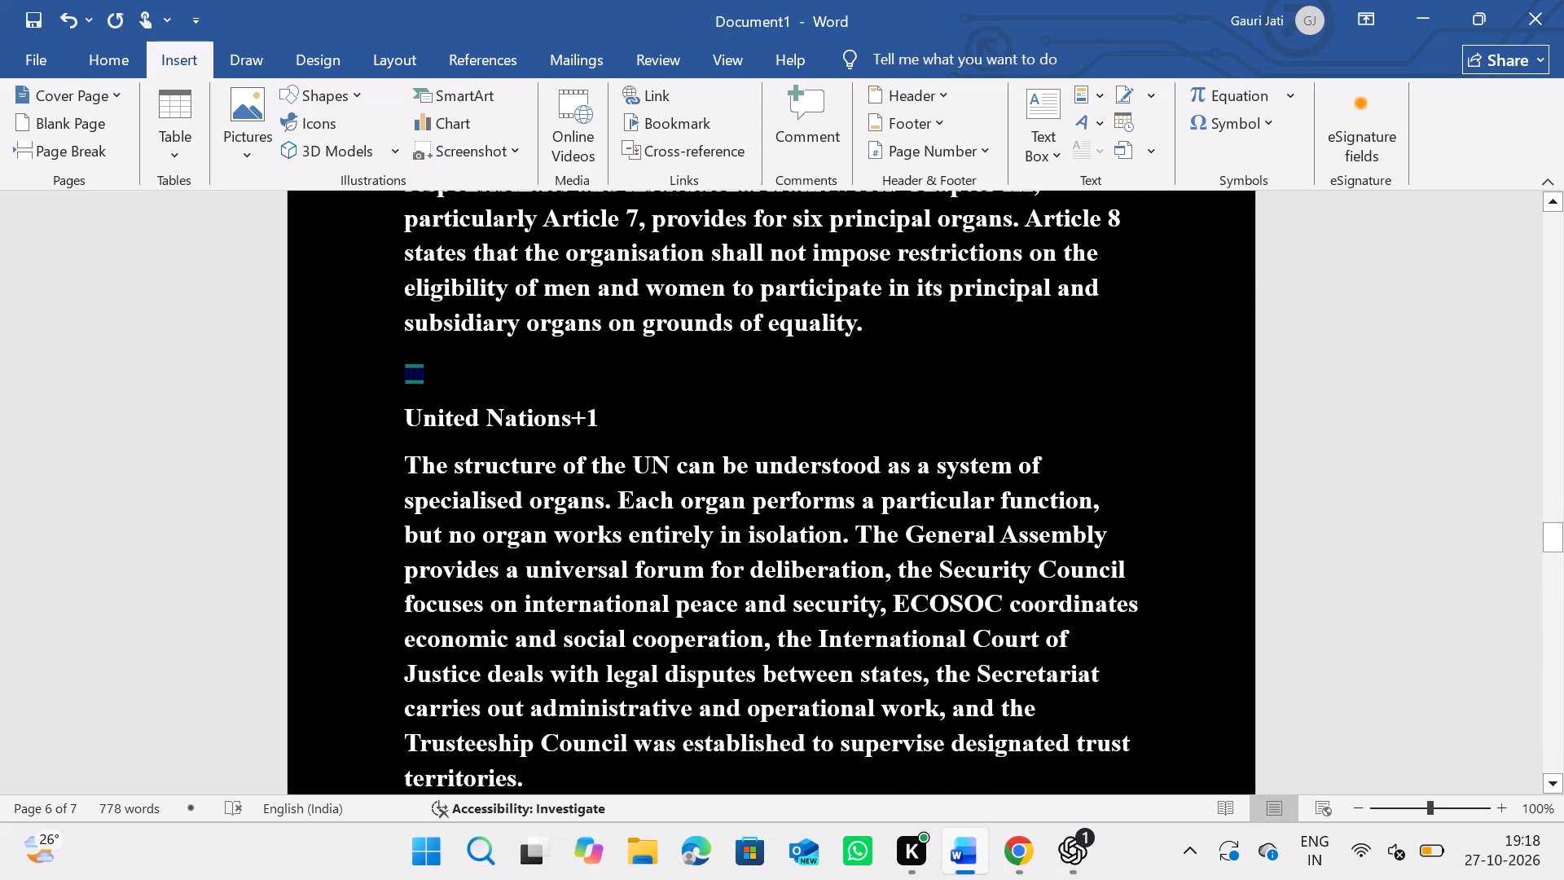
scroll(800, 383, "down", 1)
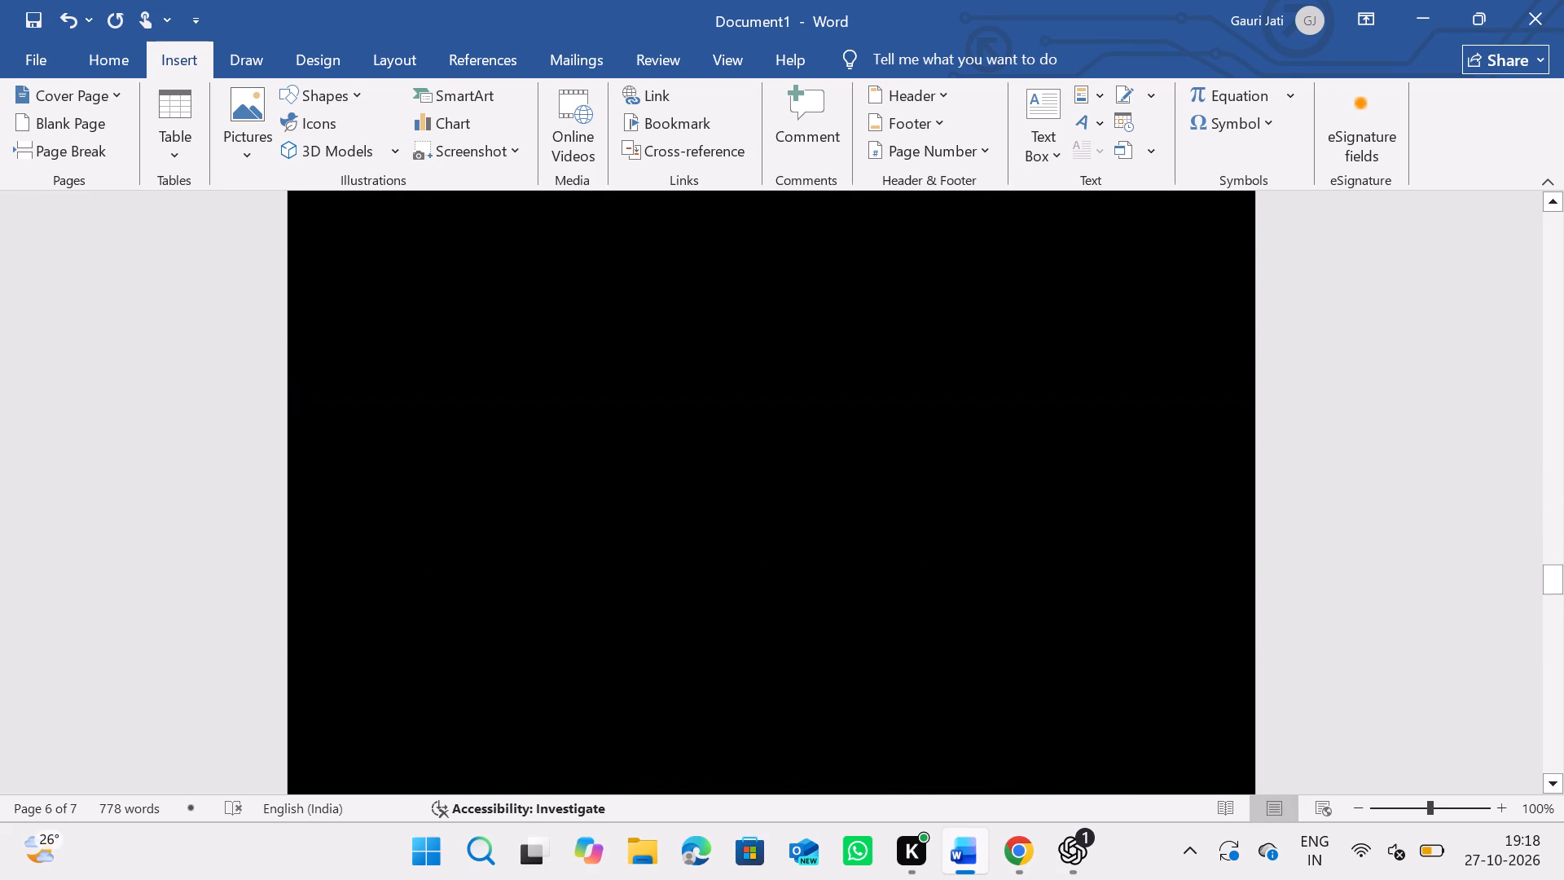
scroll(800, 383, "down", 1)
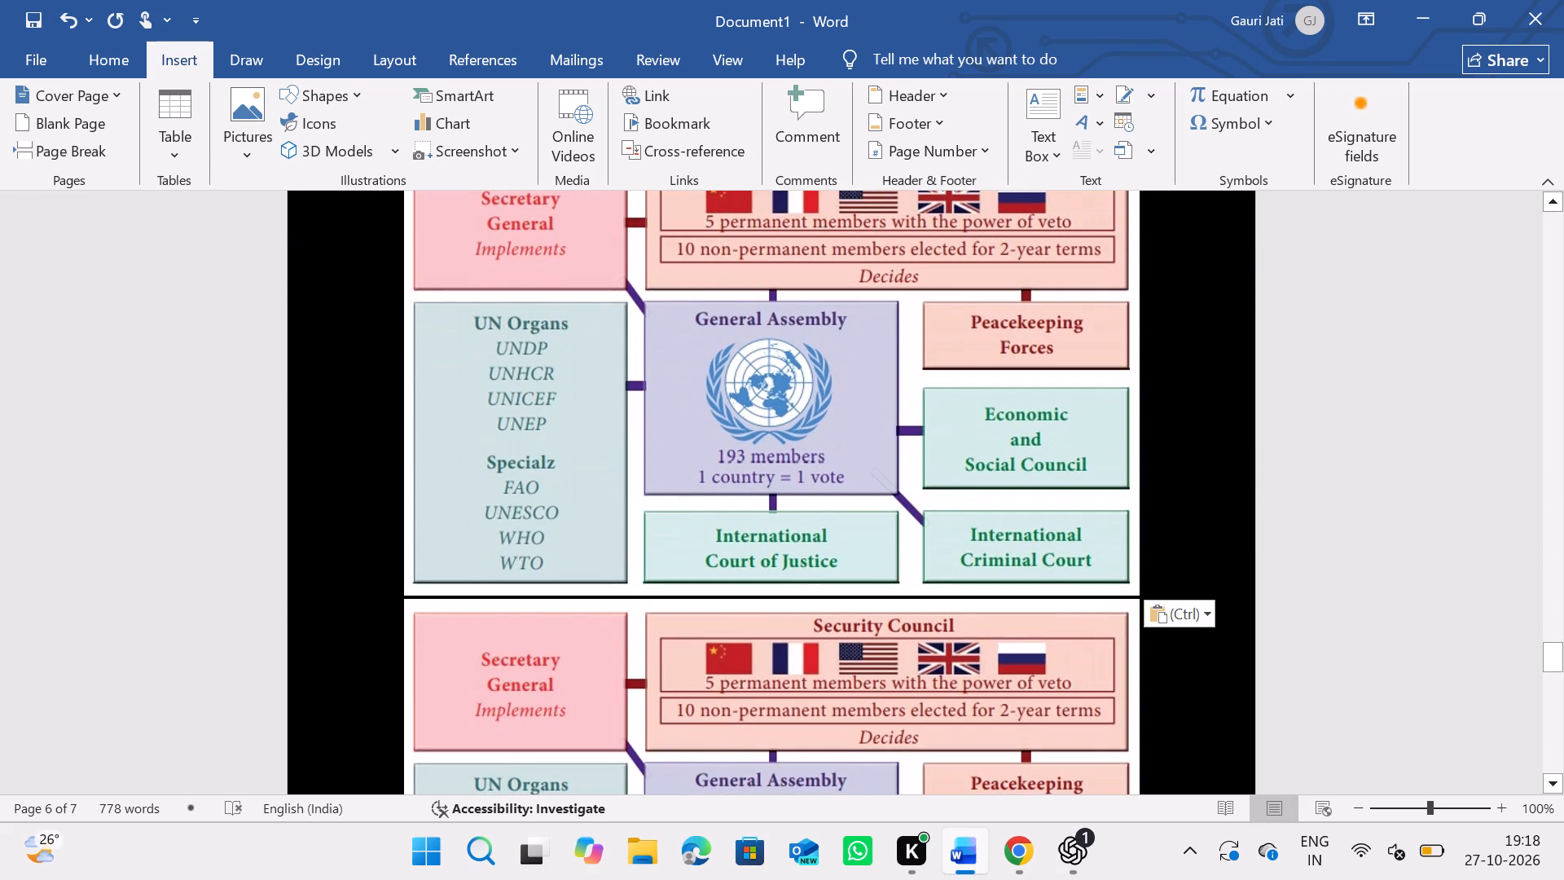
left_click(762, 455)
key("Delete")
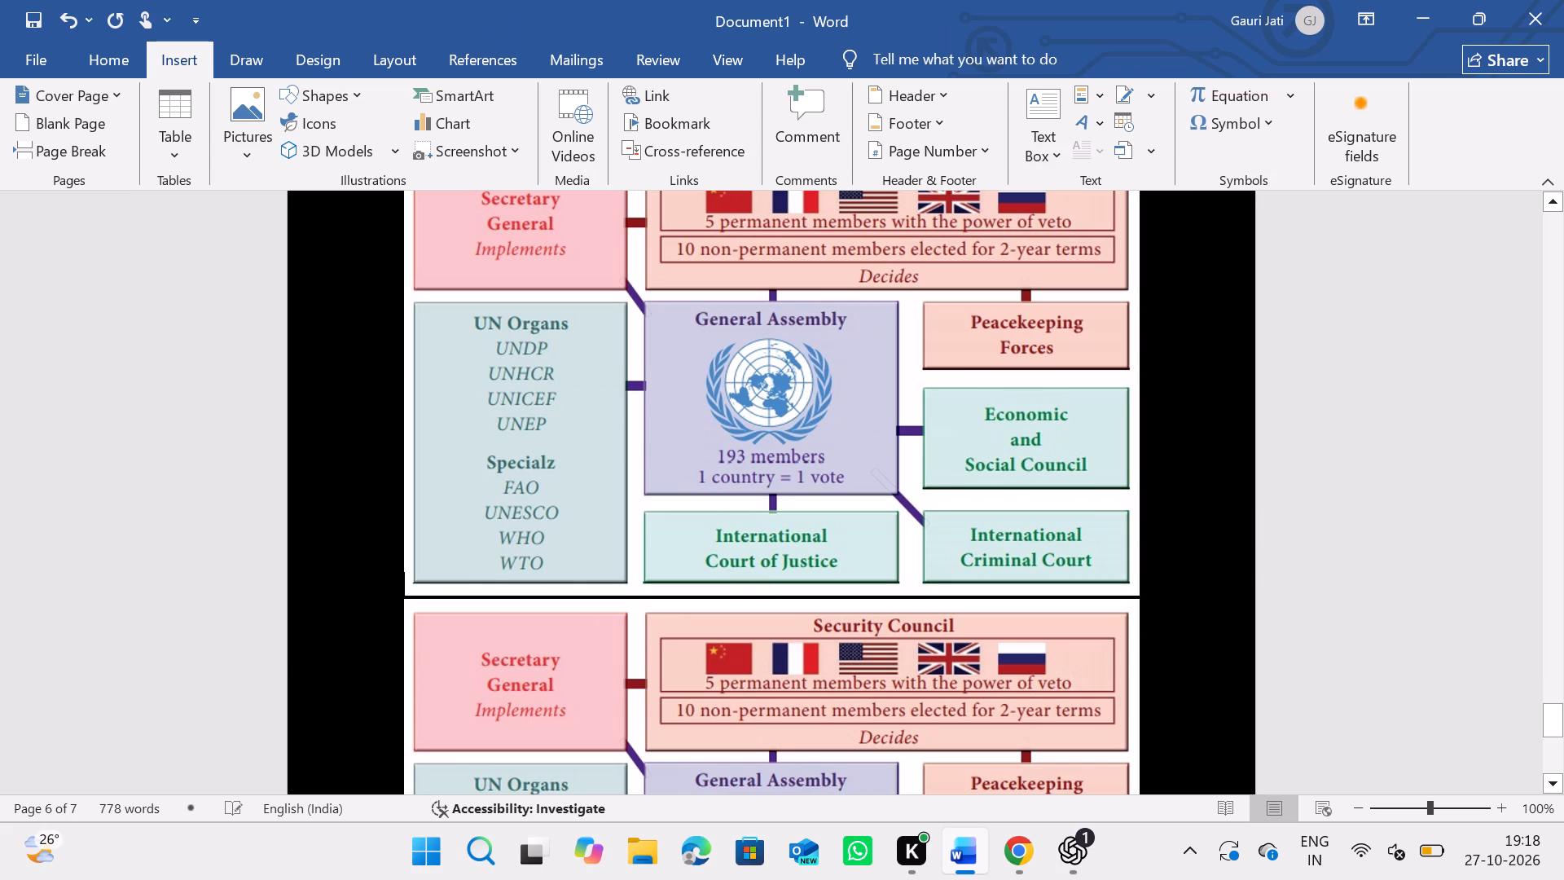
Delete another duplicate copy of the UN organs diagram from the stacked pictures.
left_click(762, 455)
scroll(762, 455, "down", 1)
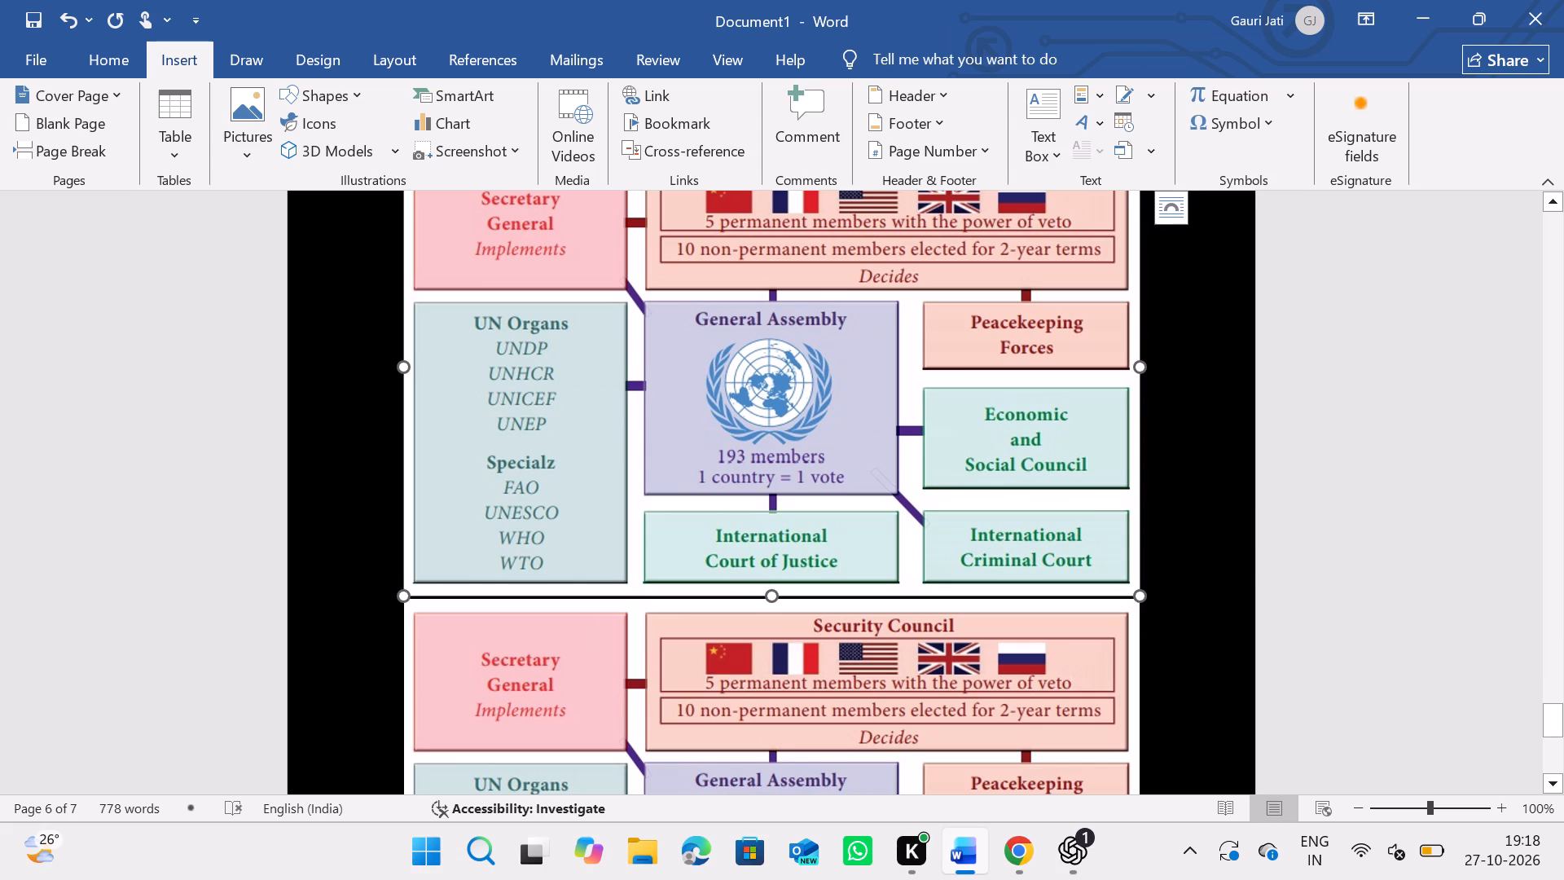
scroll(762, 455, "down", 1)
left_click(762, 455)
scroll(762, 455, "up", 3)
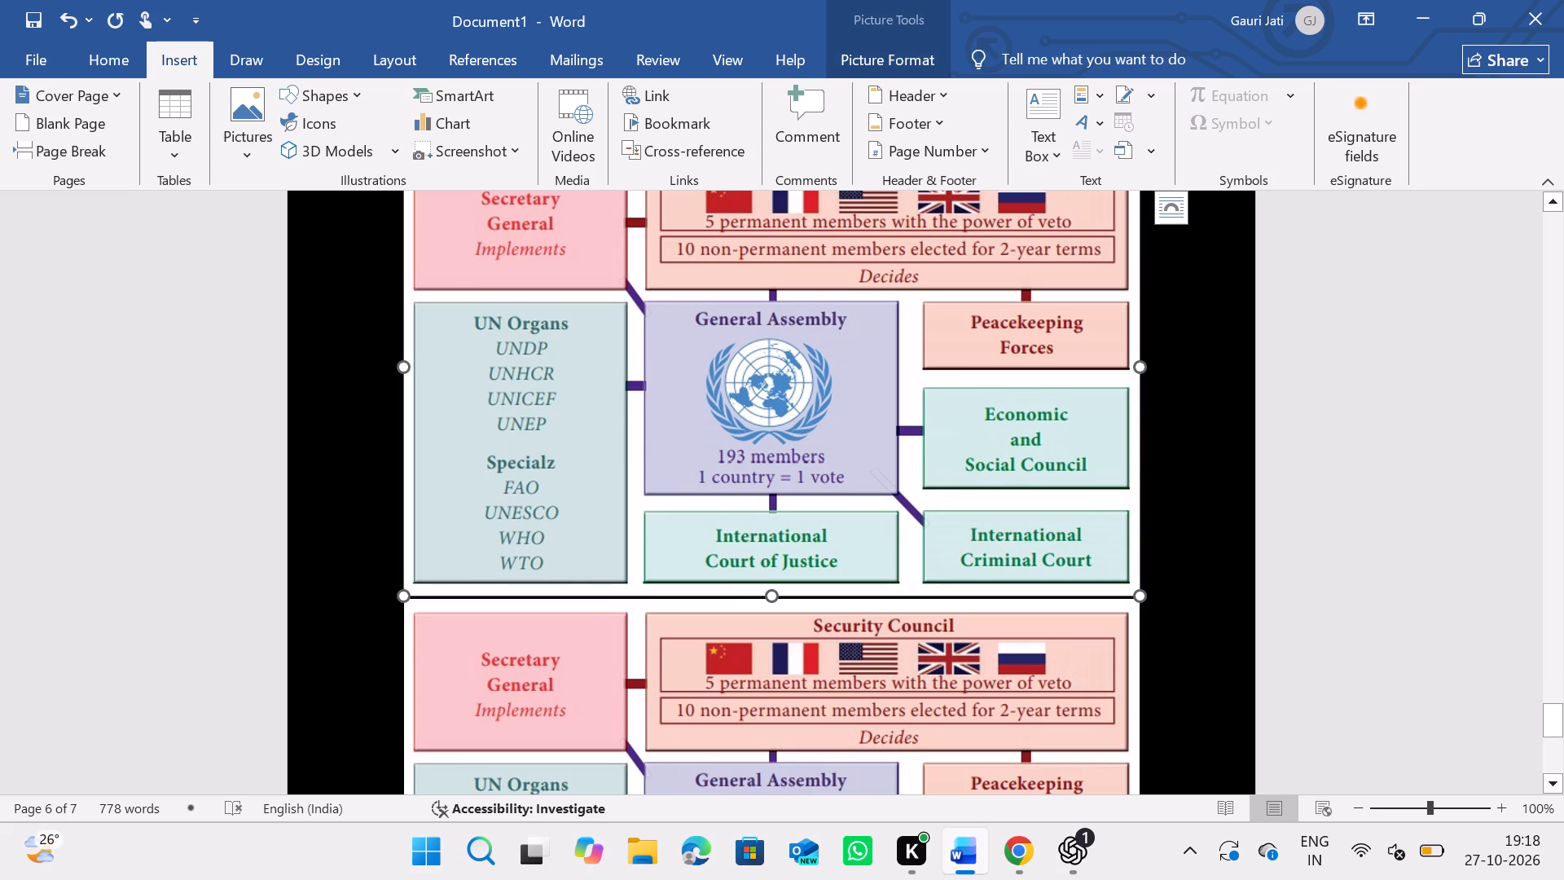
scroll(762, 455, "up", 1)
key("Delete")
scroll(762, 455, "up", 2)
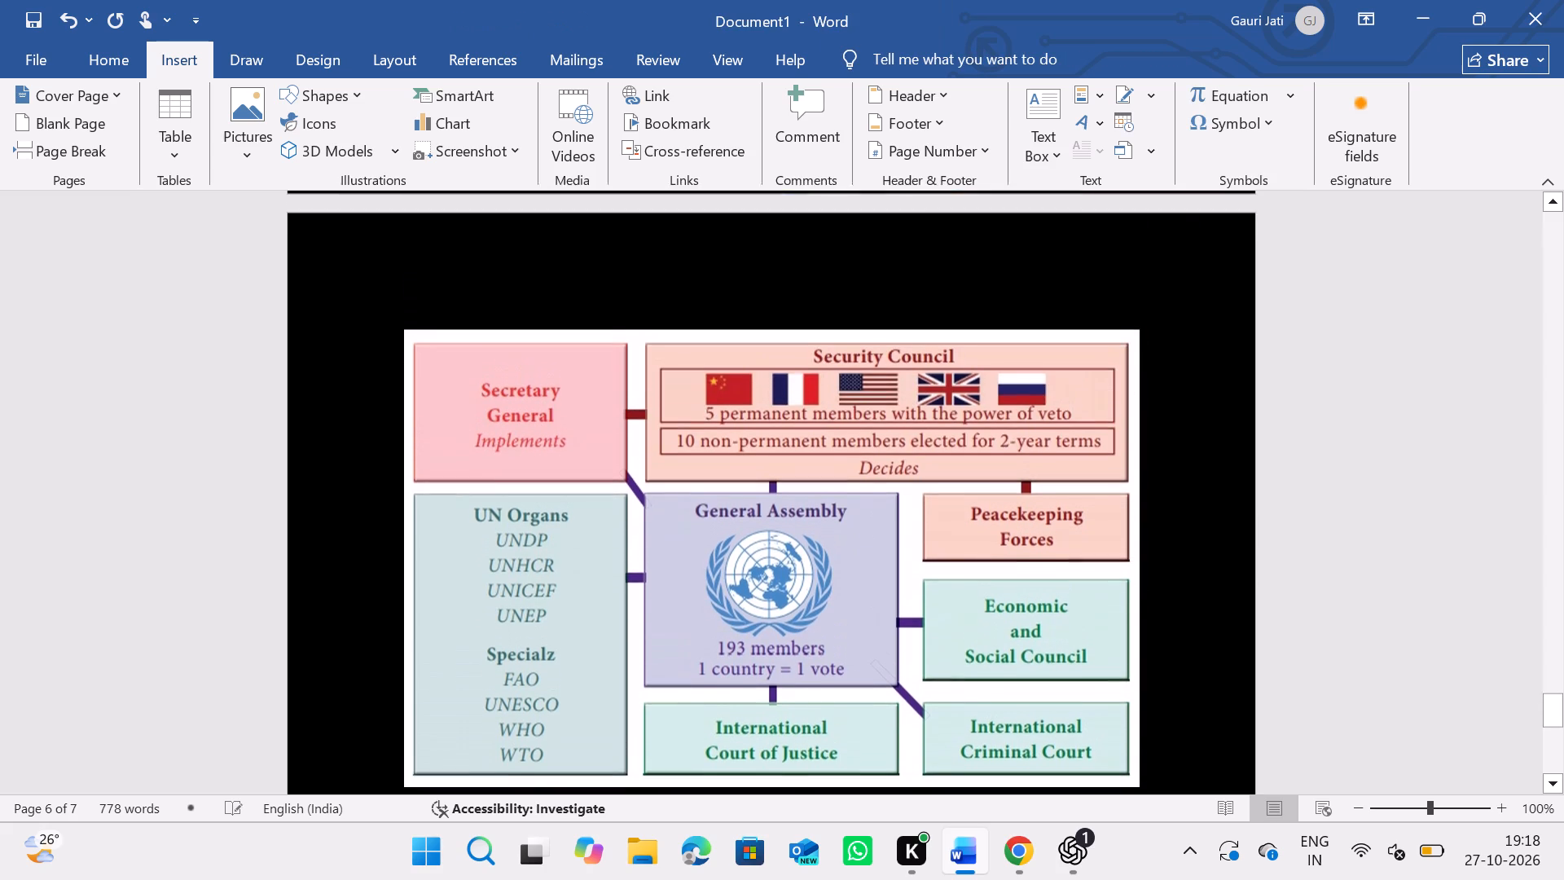
Set the text wrapping of the UN organs diagram at the top of the page to In Front of Text.
left_click(841, 477)
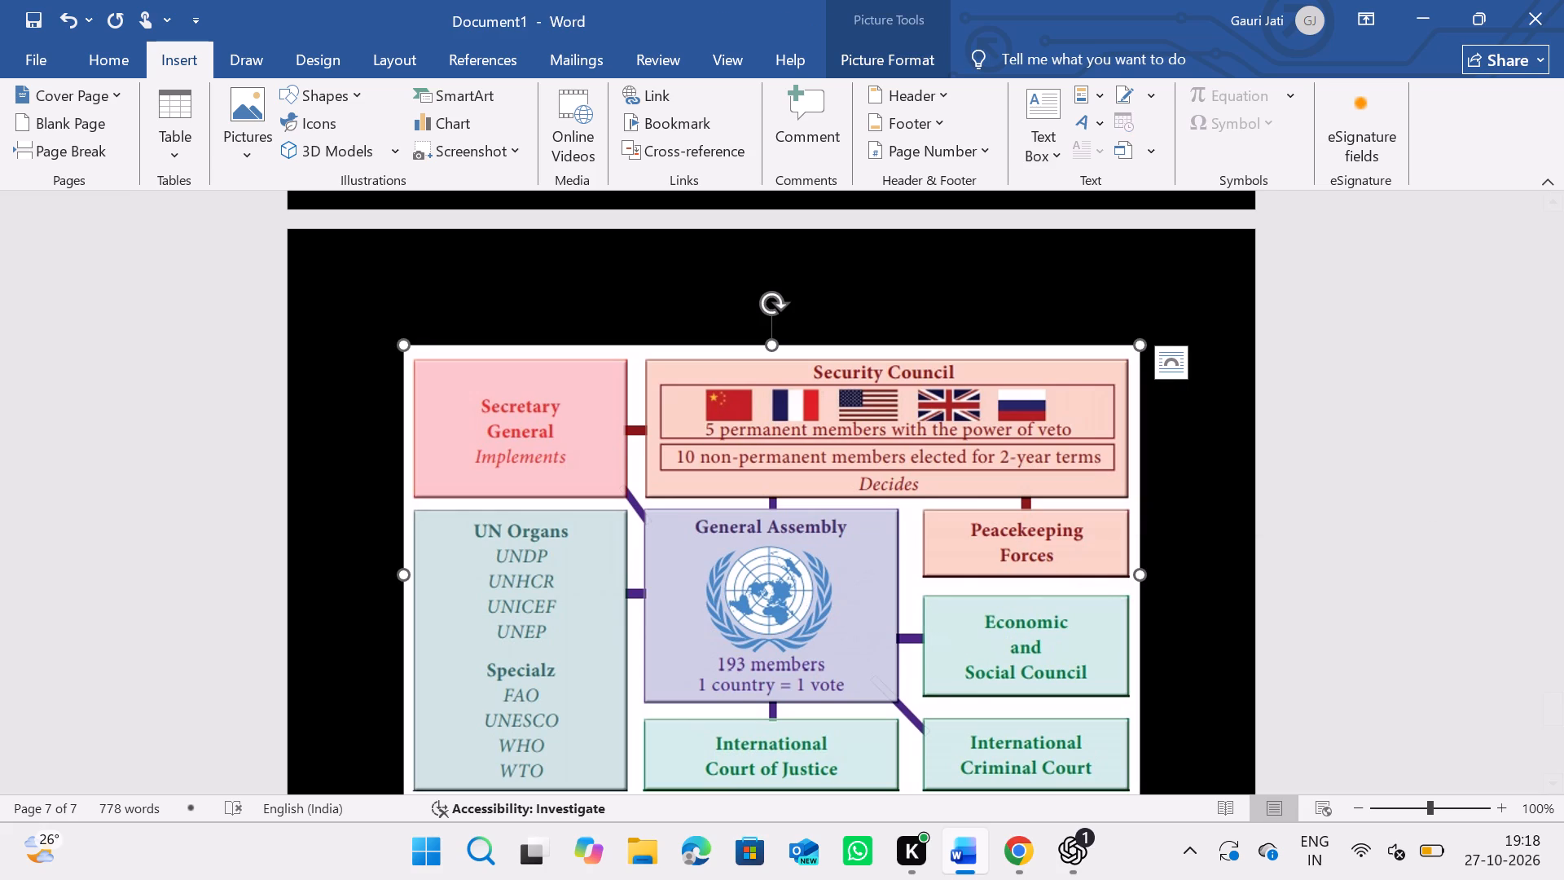
right_click(918, 491)
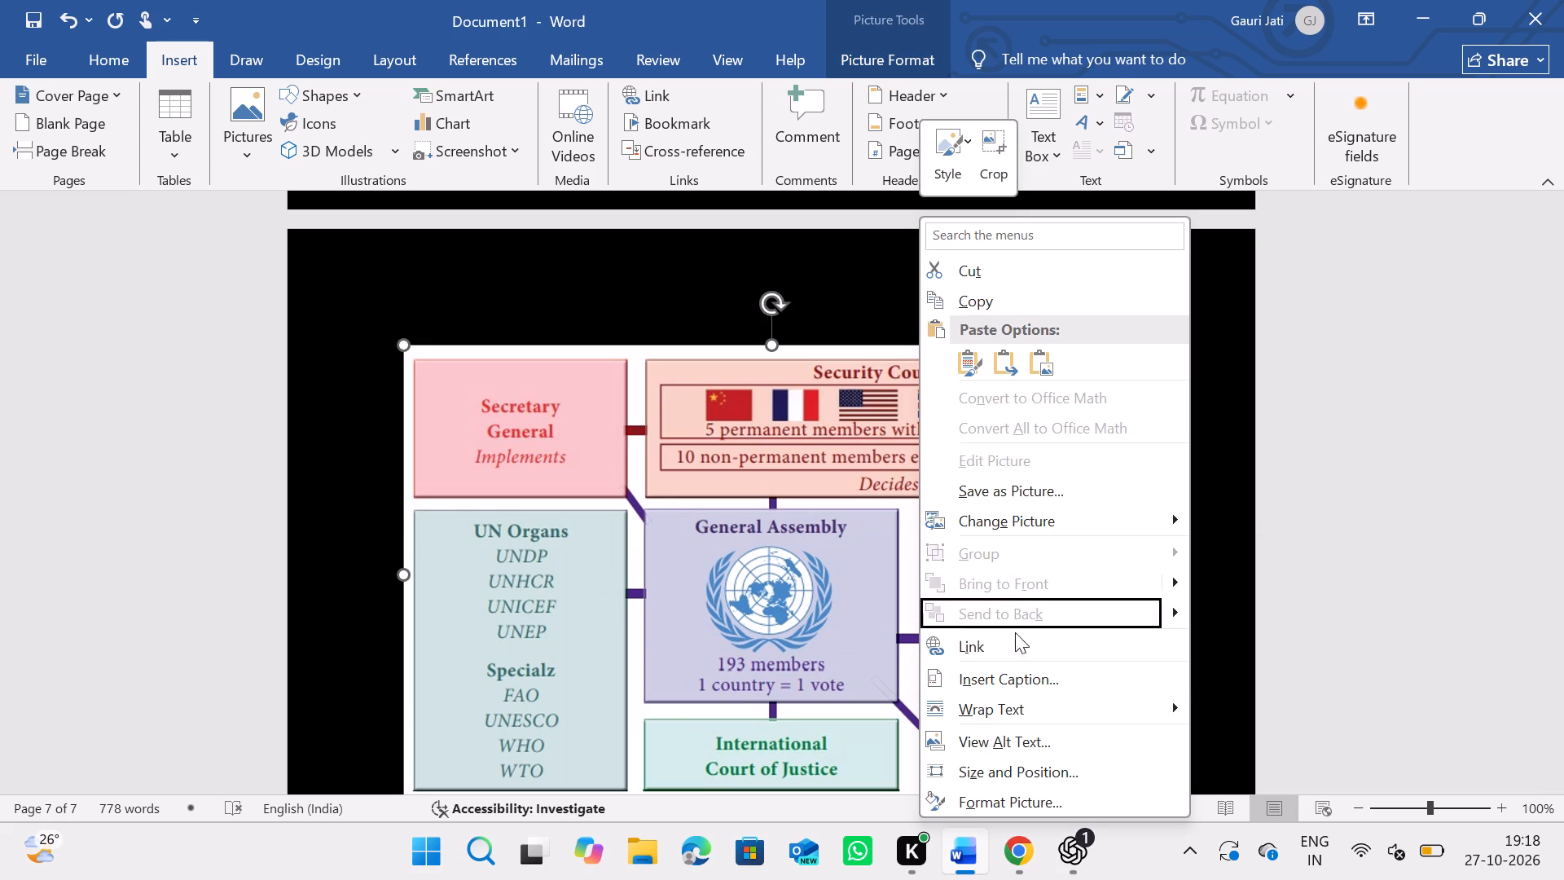
left_click(1005, 694)
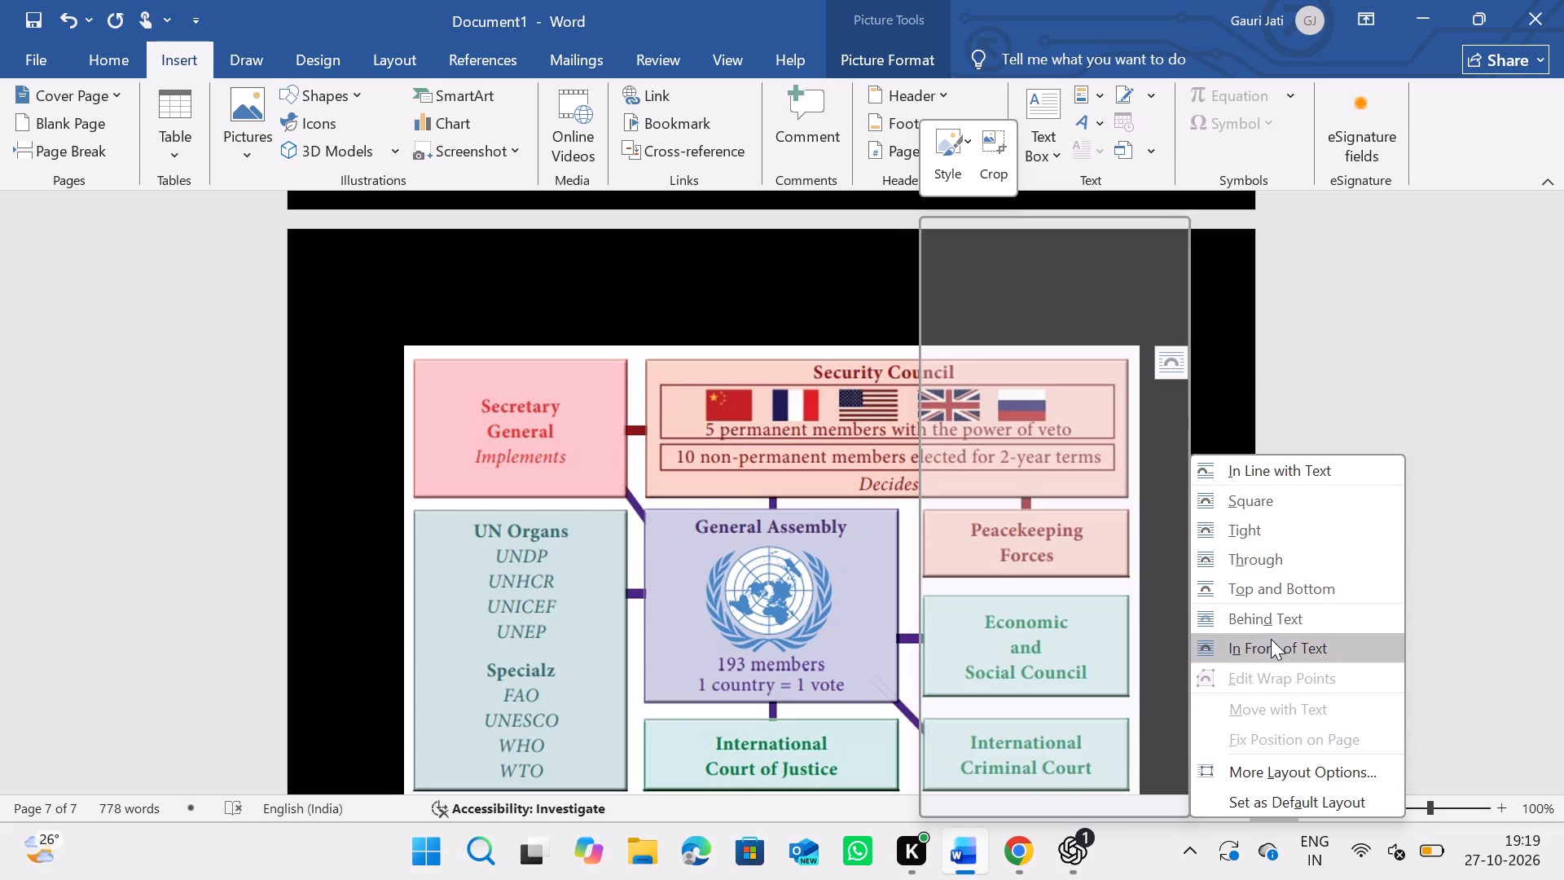
left_click(1271, 637)
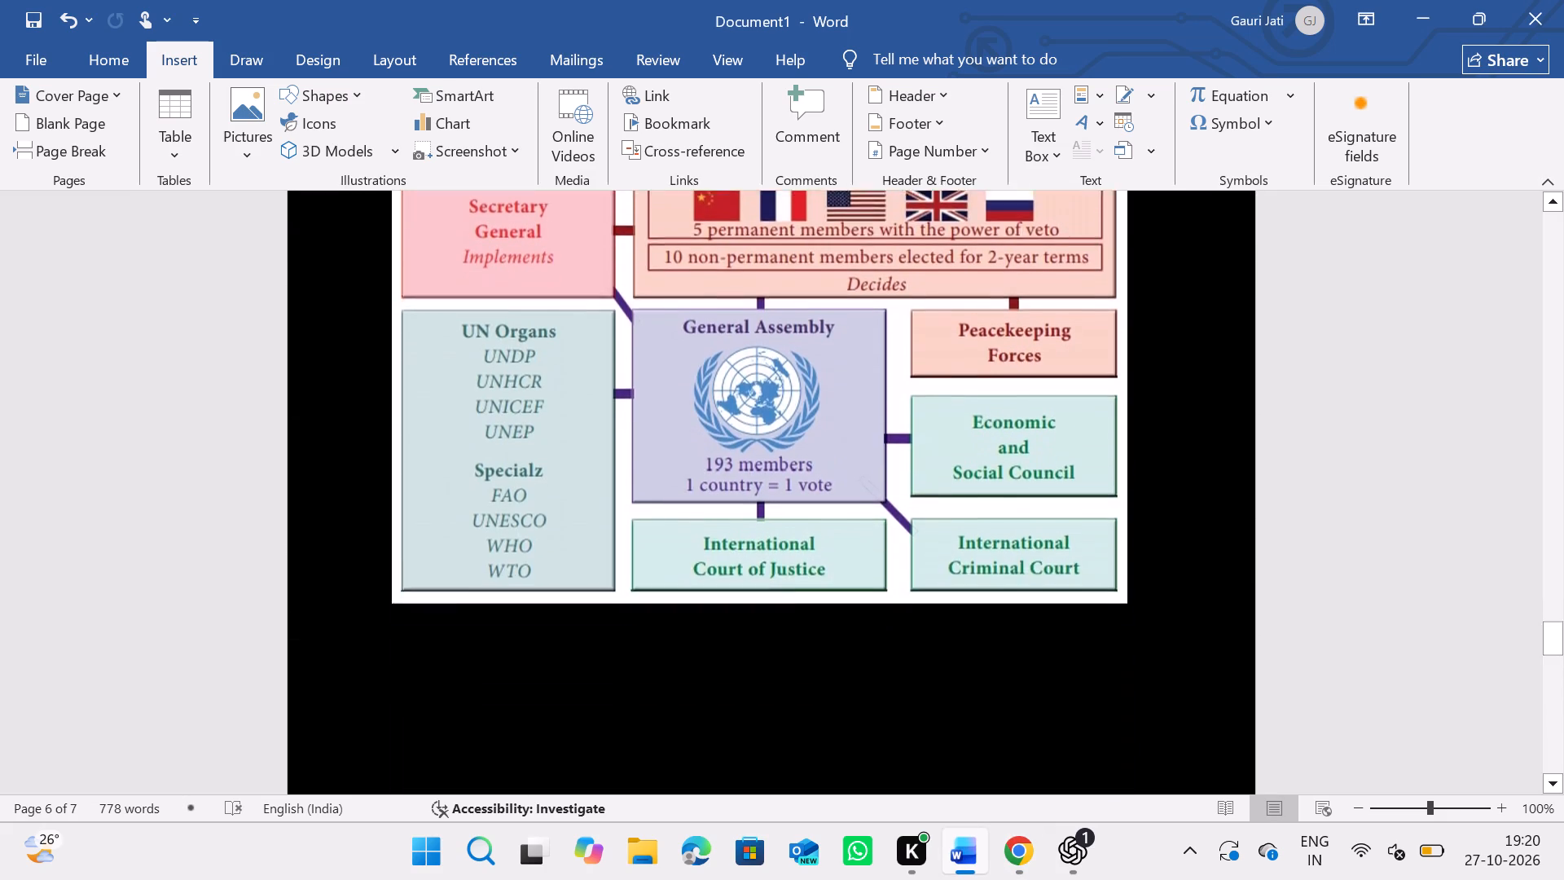
scroll(760, 513, "down", 4)
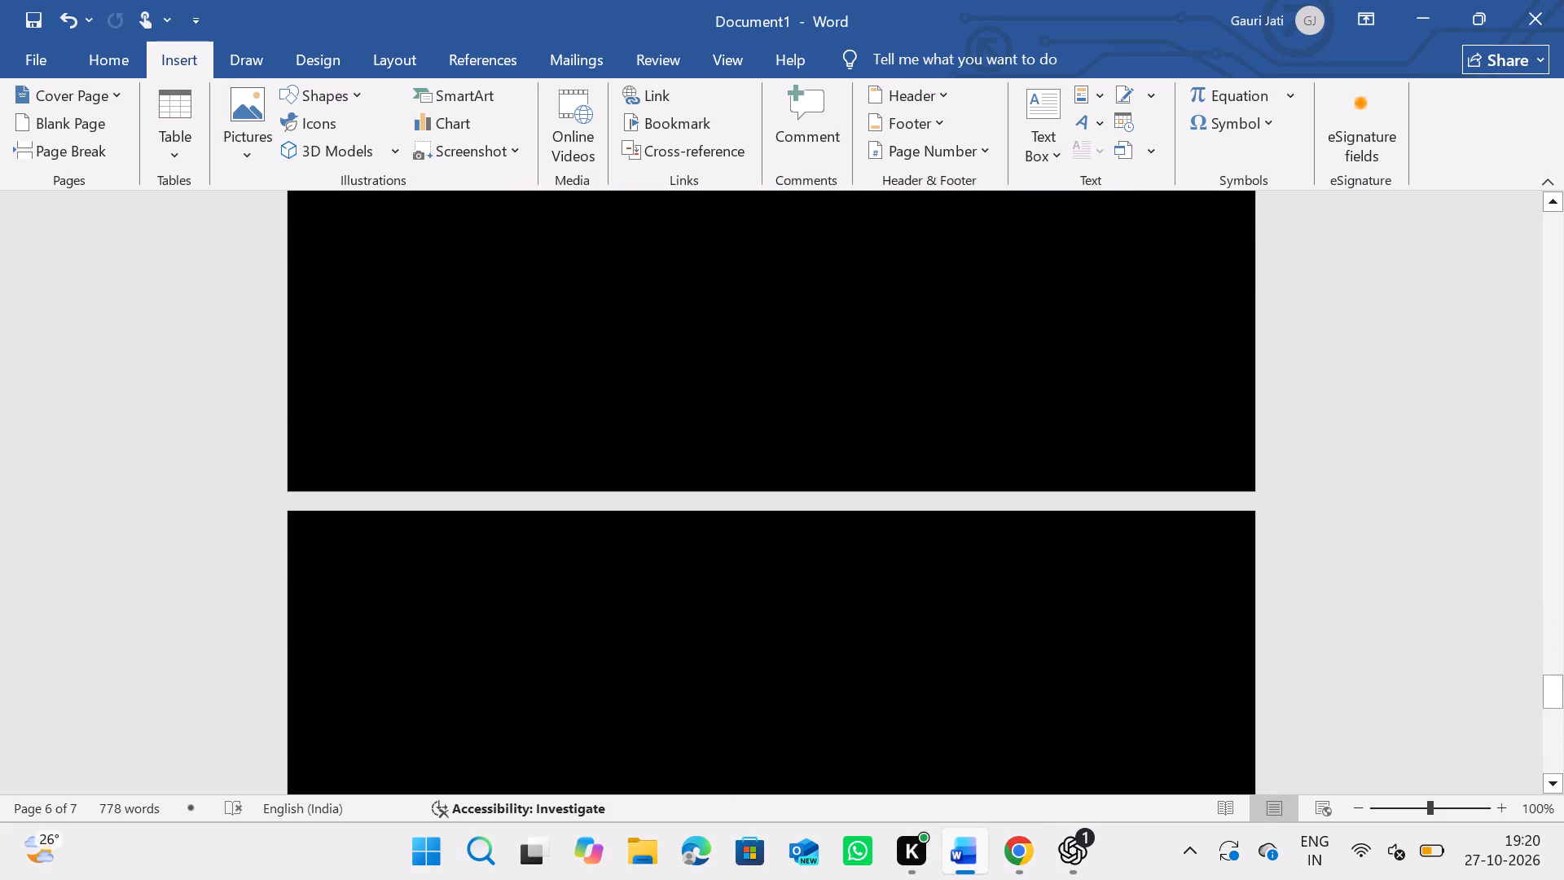
scroll(760, 513, "down", 1)
left_click(373, 481)
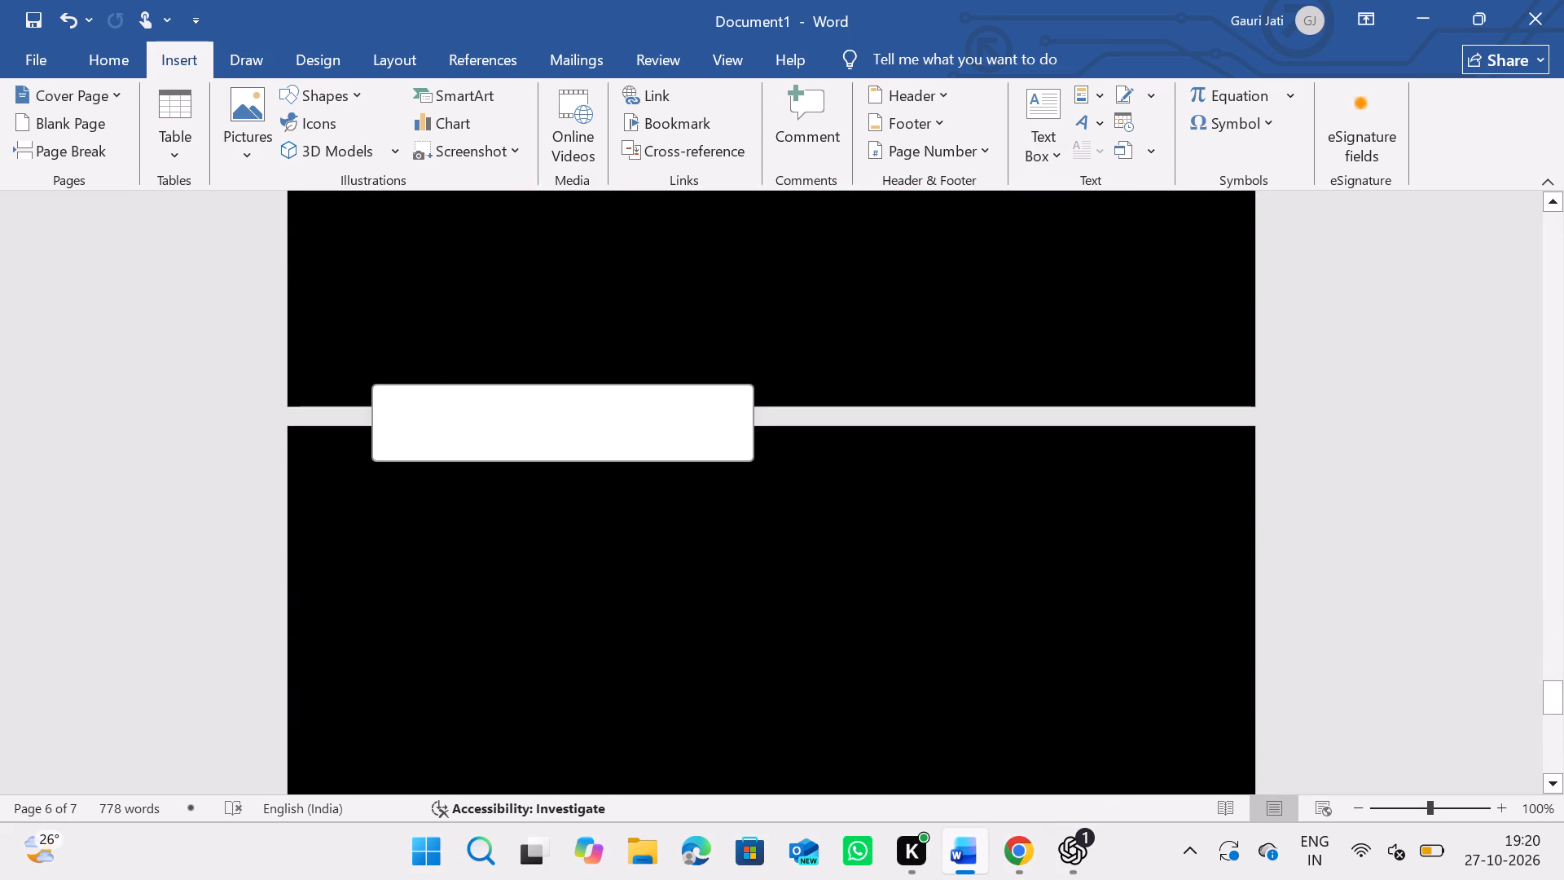
left_click(373, 481)
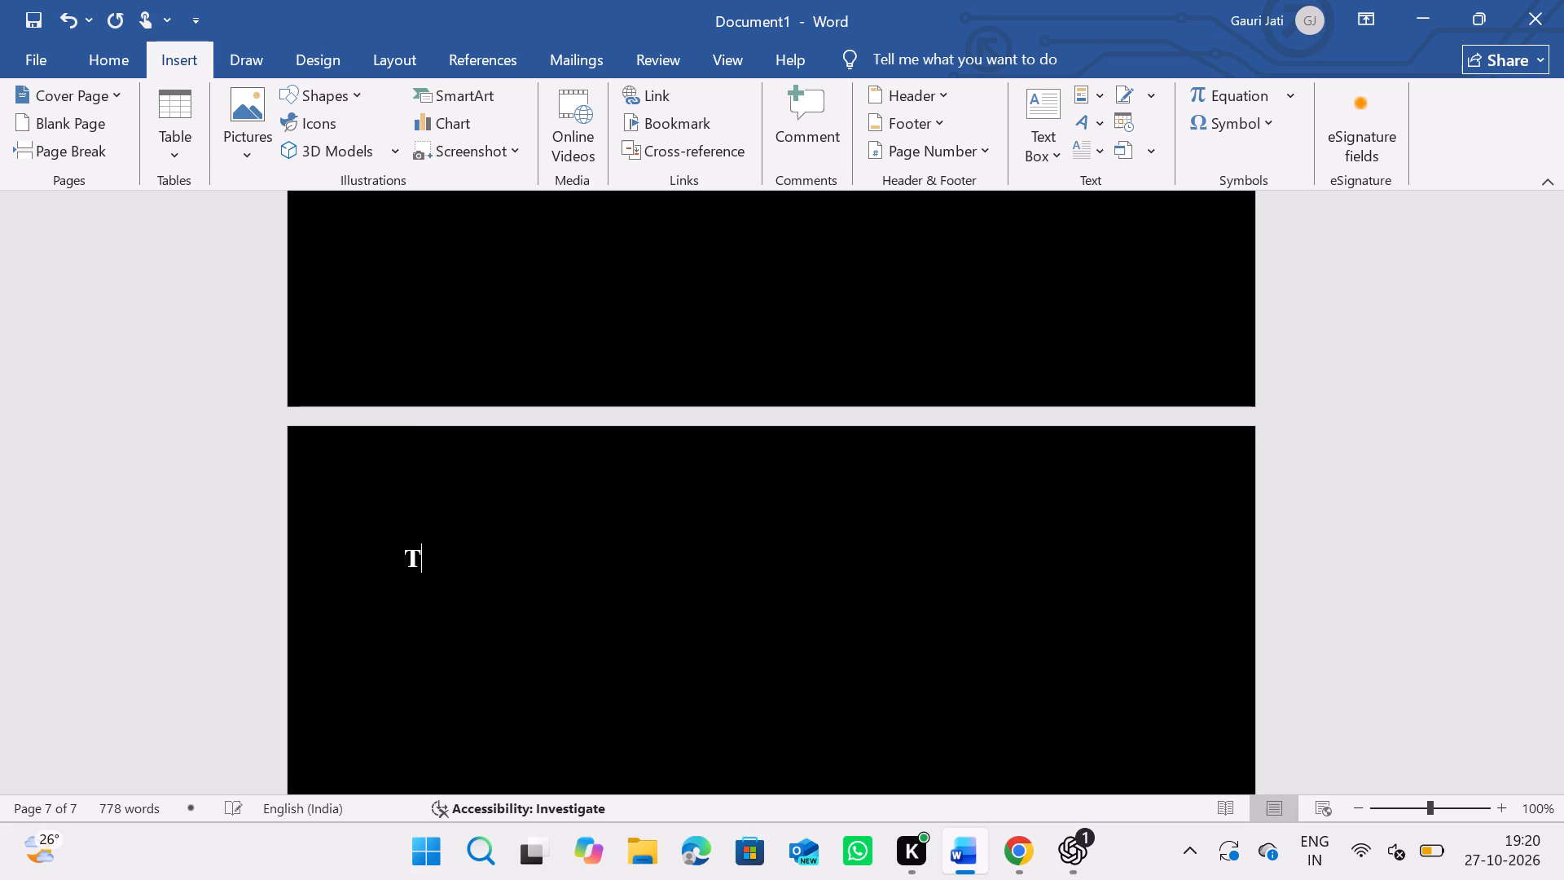
type("HE")
key("space")
type("GENERAL")
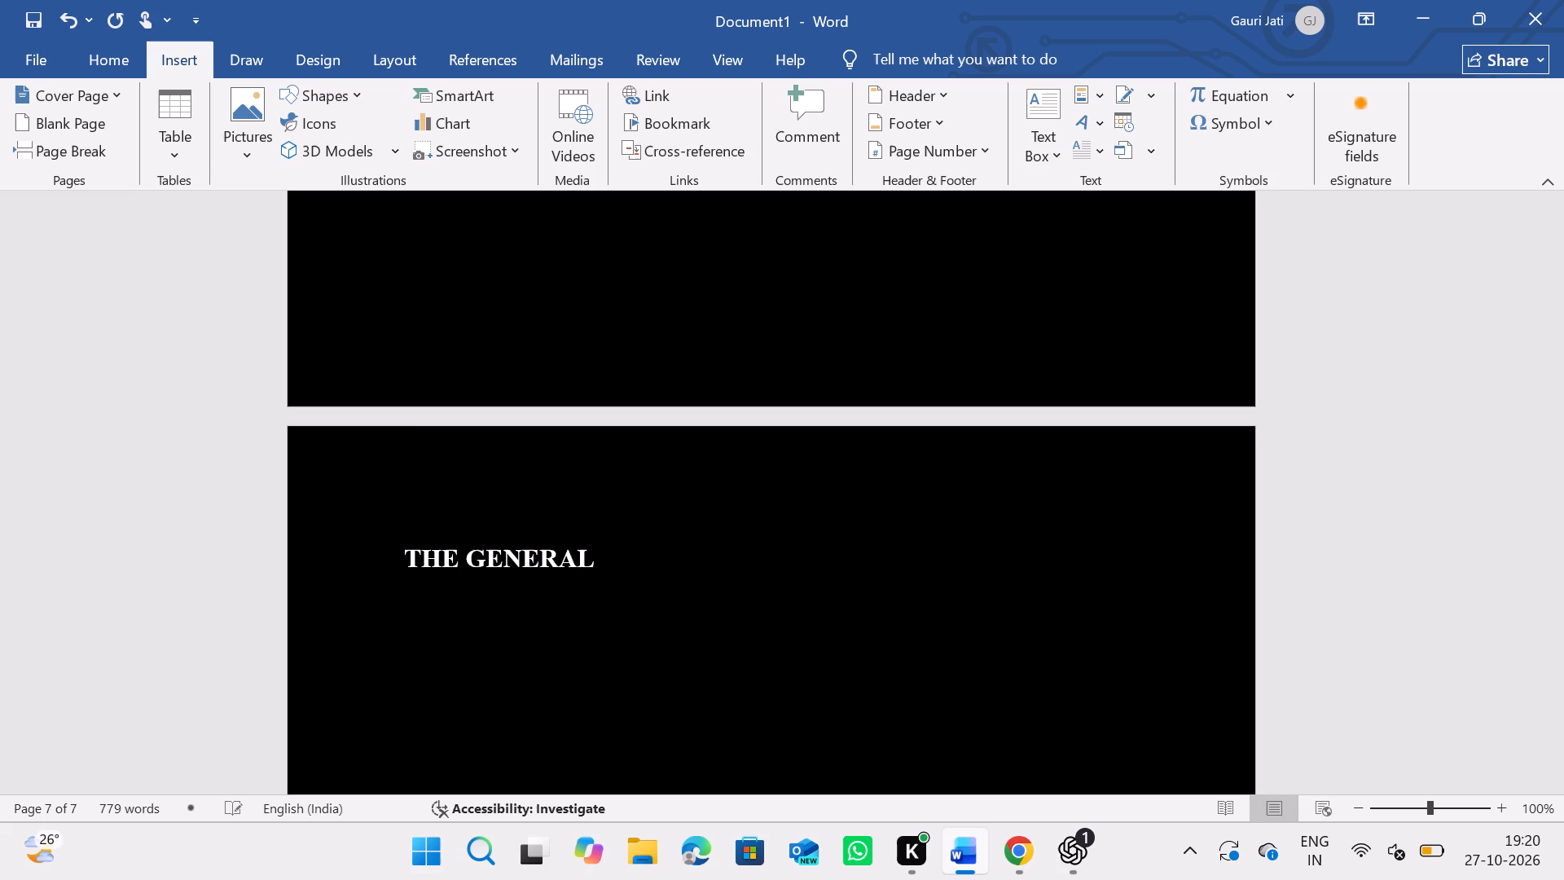
key("space")
type("ASSEM")
type("BLY")
key("space")
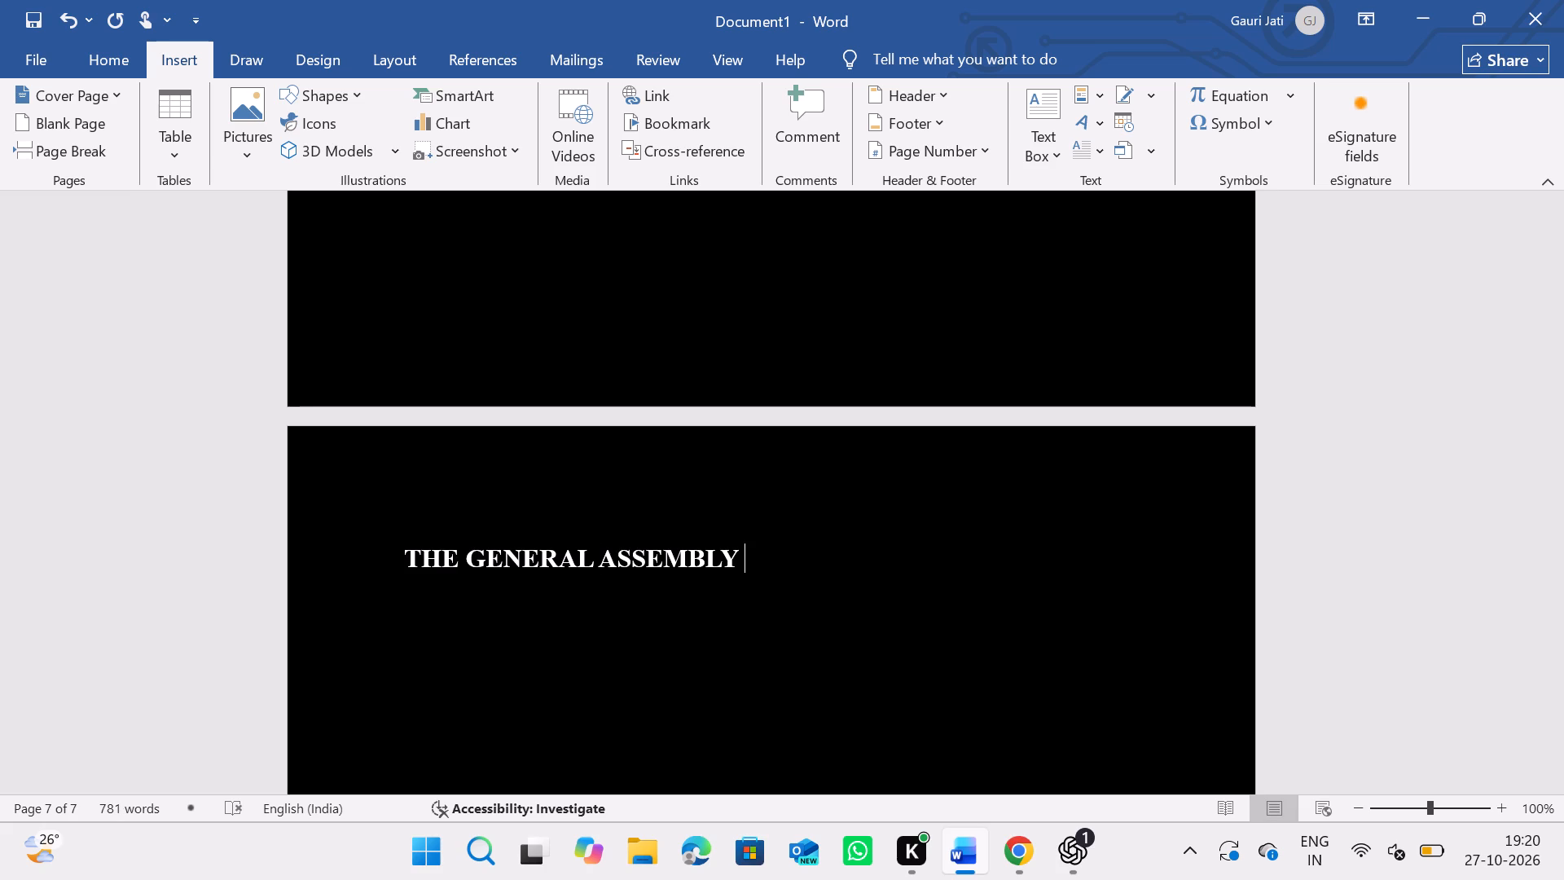
key("Return")
scroll(373, 481, "down", 1)
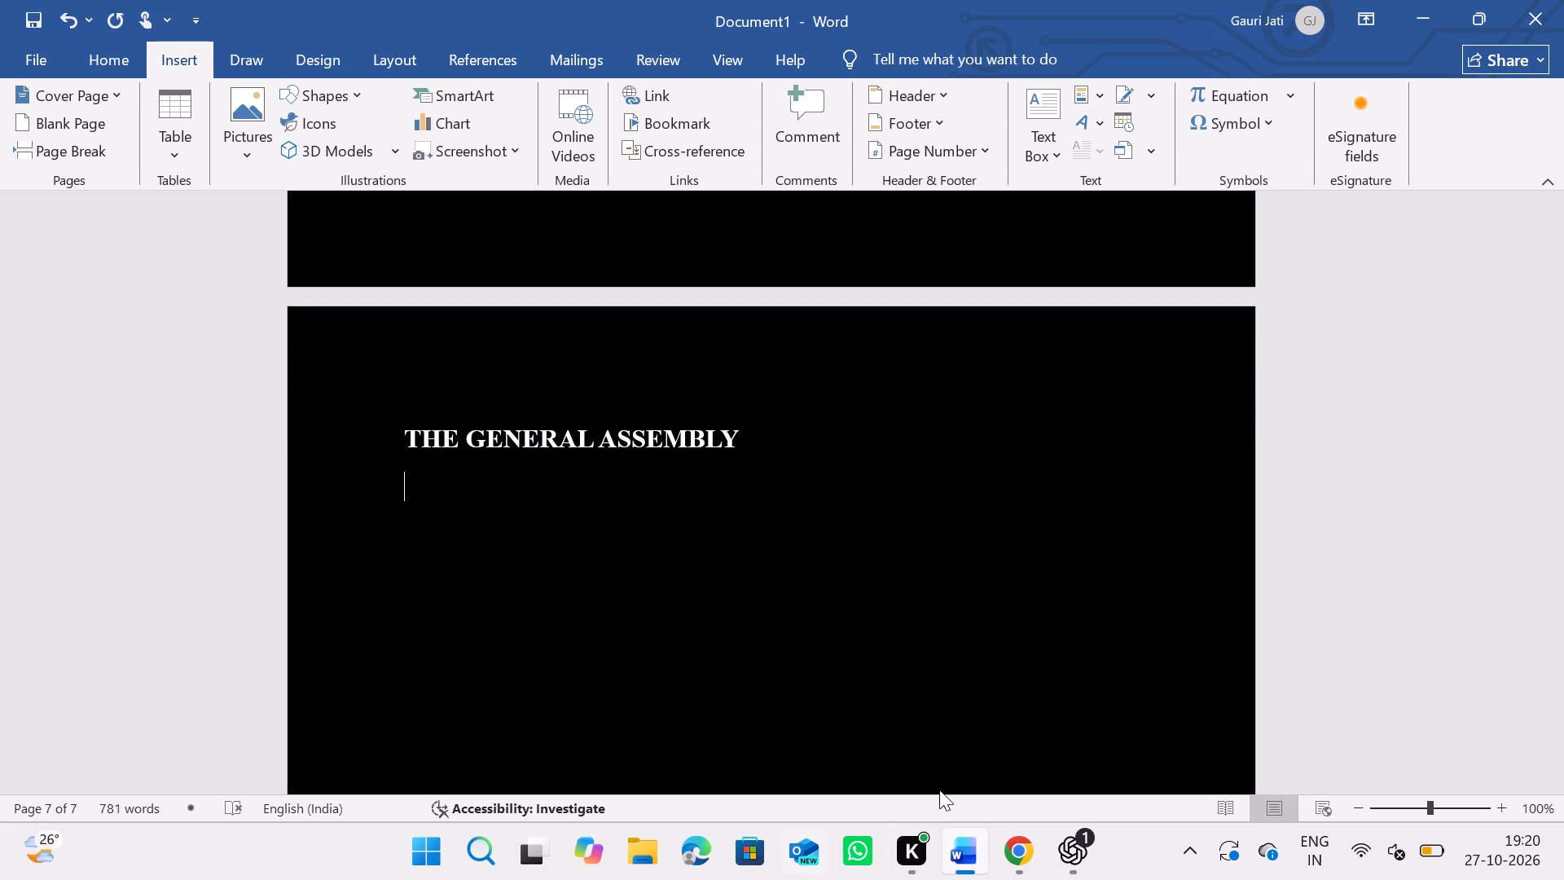
Switch to Chrome and run an image search for "general assembly of the united nations" in place of the organs search.
left_click(1017, 856)
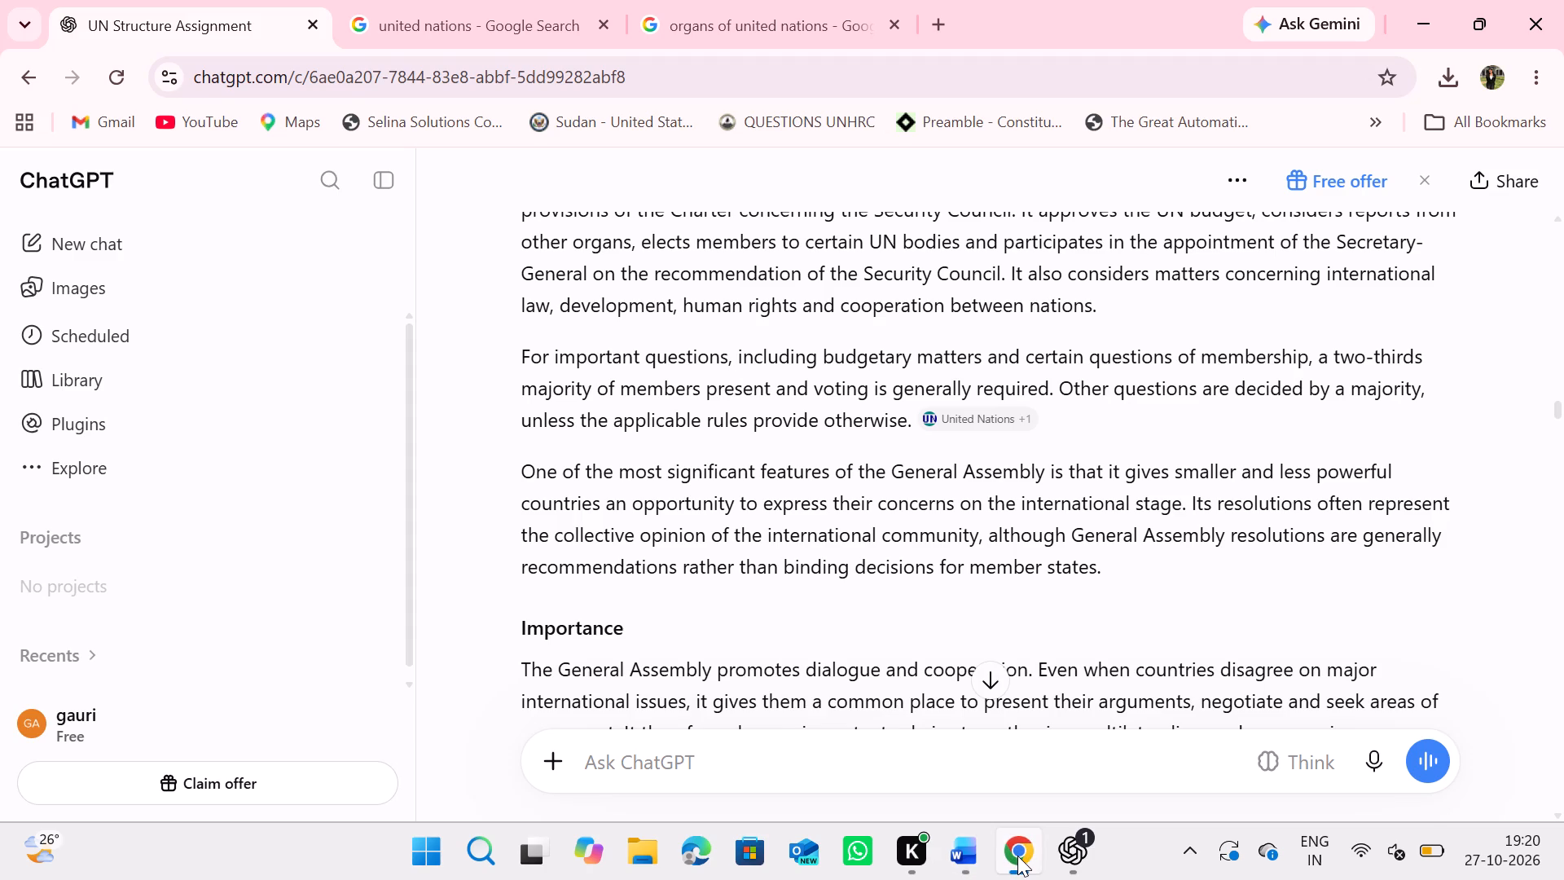
left_click(746, 0)
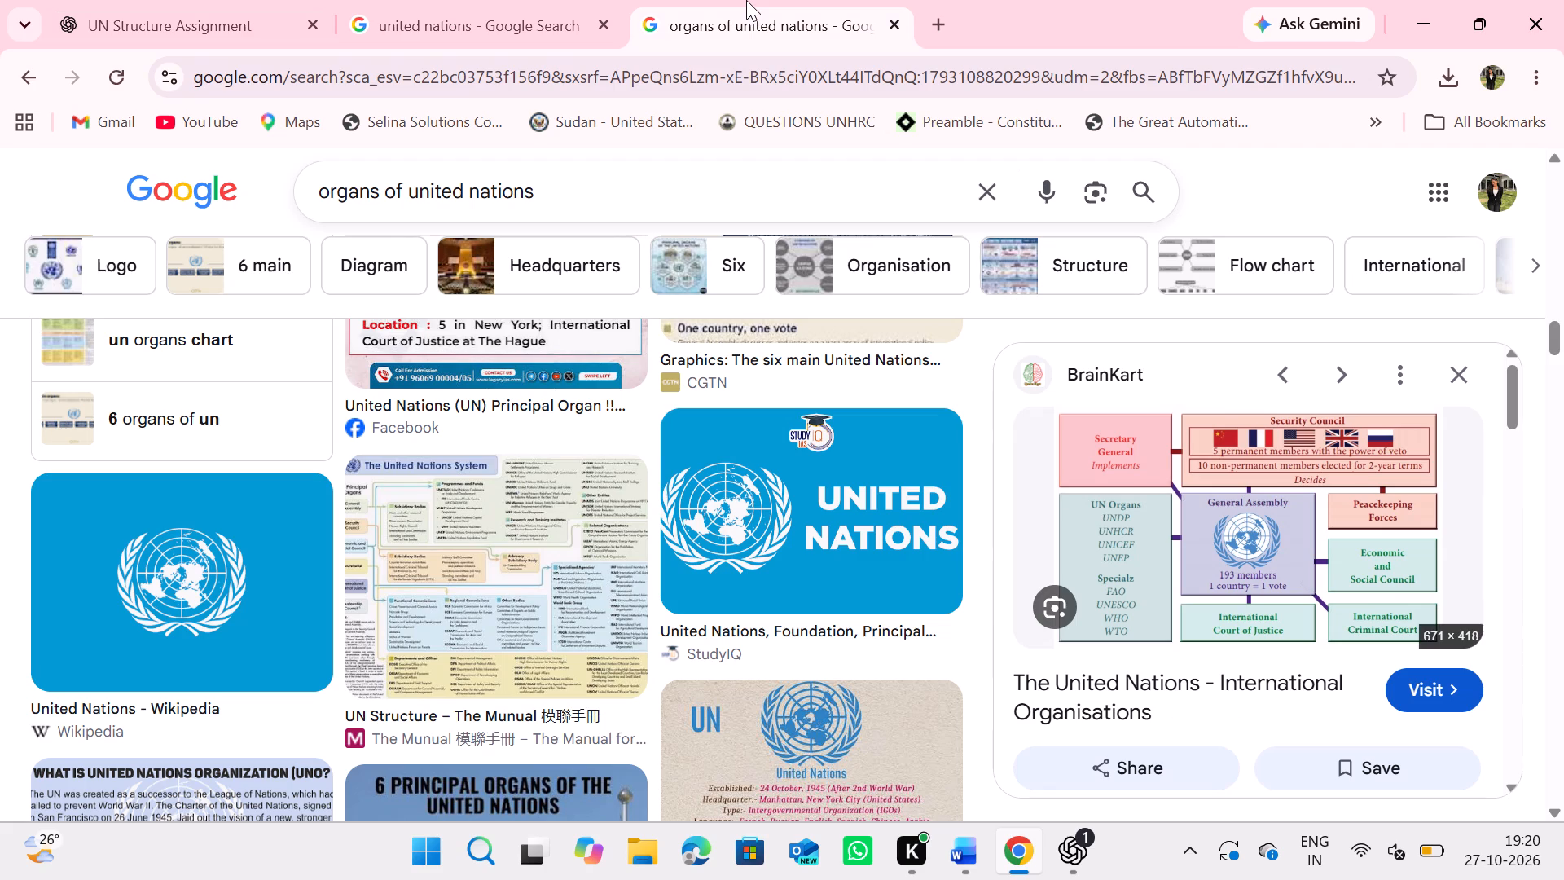
left_click(978, 175)
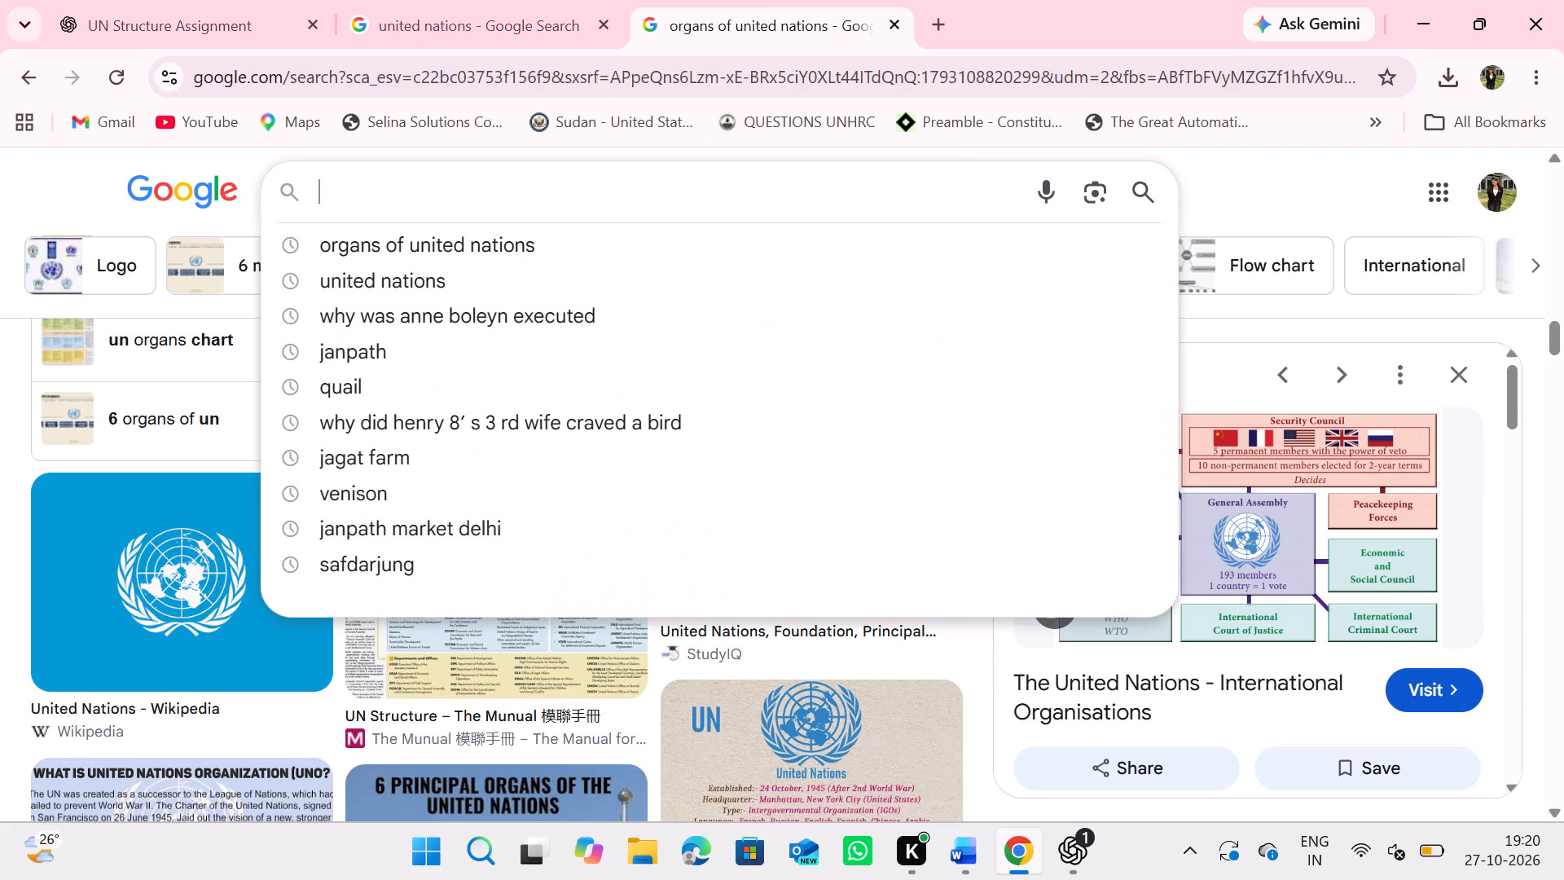
type("GENE")
key("BackSpace")
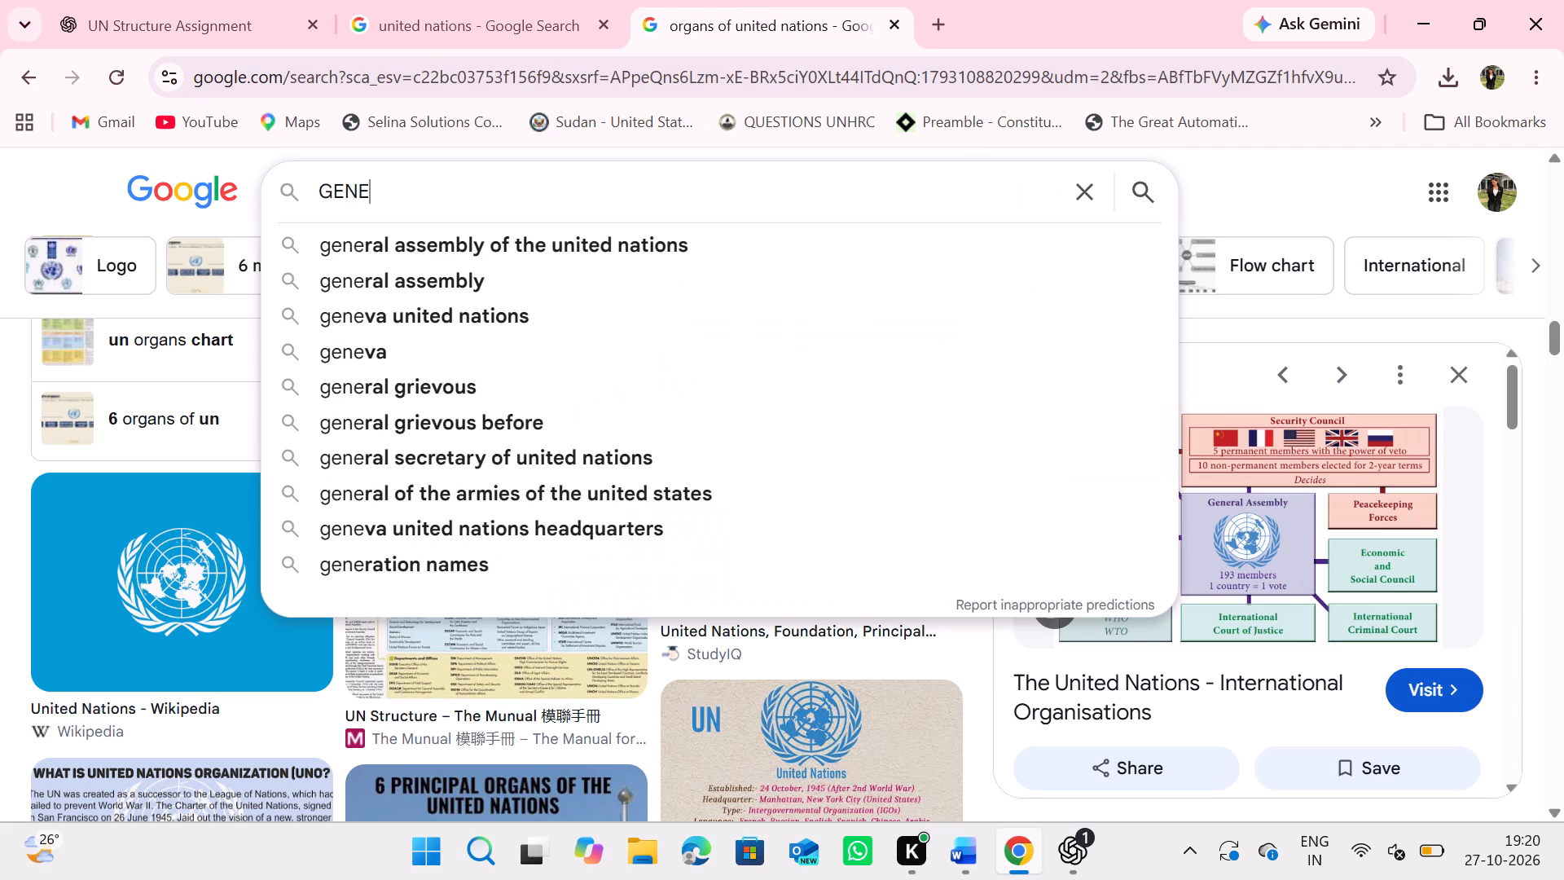
key("BackSpace")
key("BackSpace")
type("ene")
left_click(782, 245)
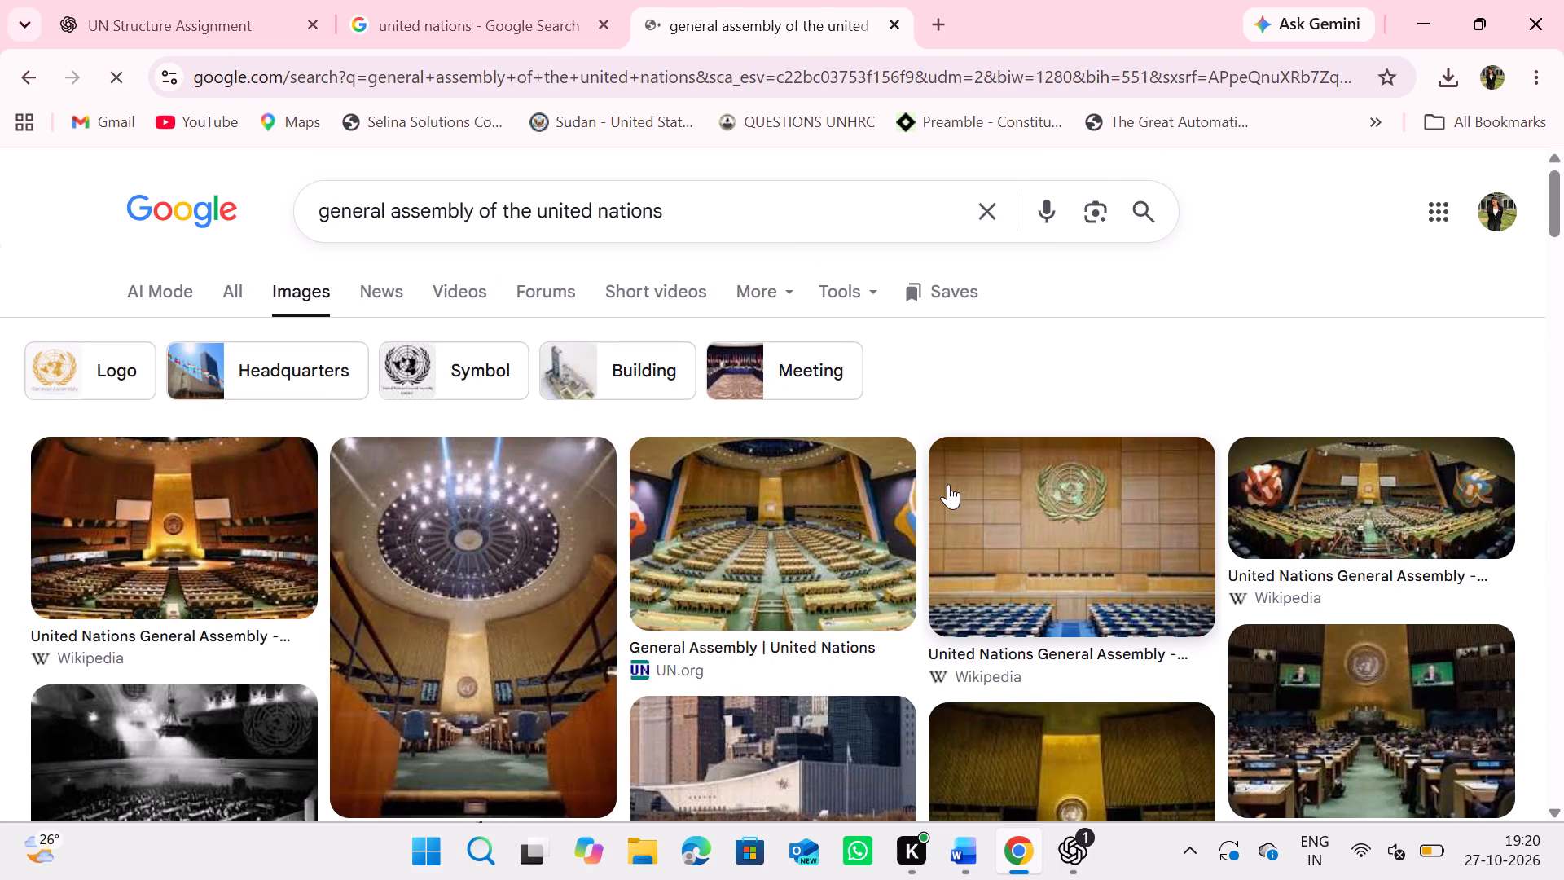
Copy the black-and-white General Assembly photo from Britannica and paste it below the THE GENERAL ASSEMBLY heading in Word.
scroll(948, 484, "down", 2)
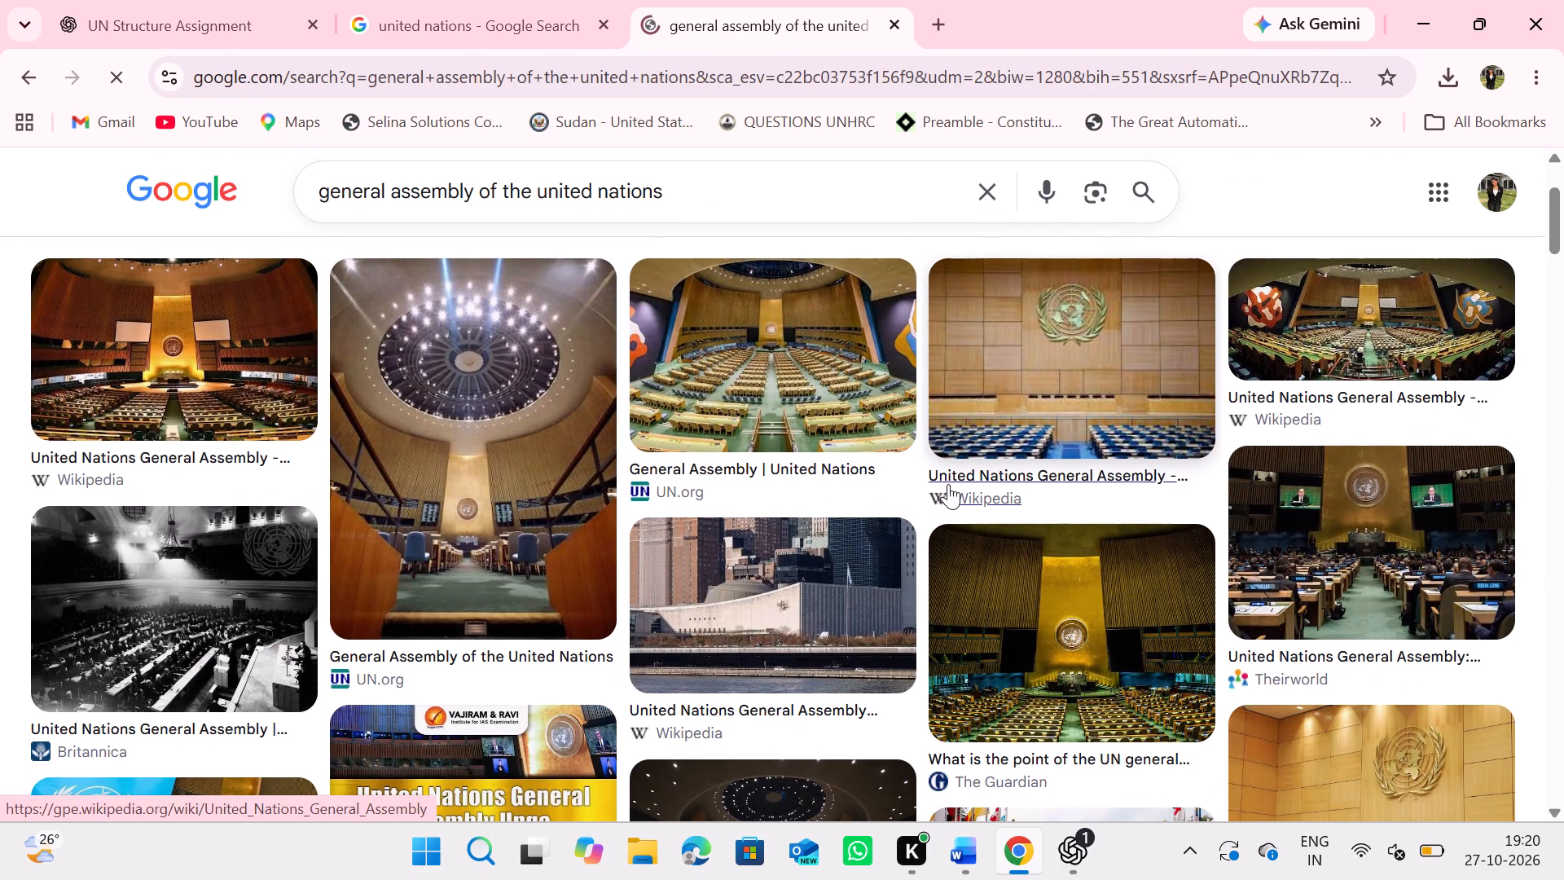
left_click(161, 604)
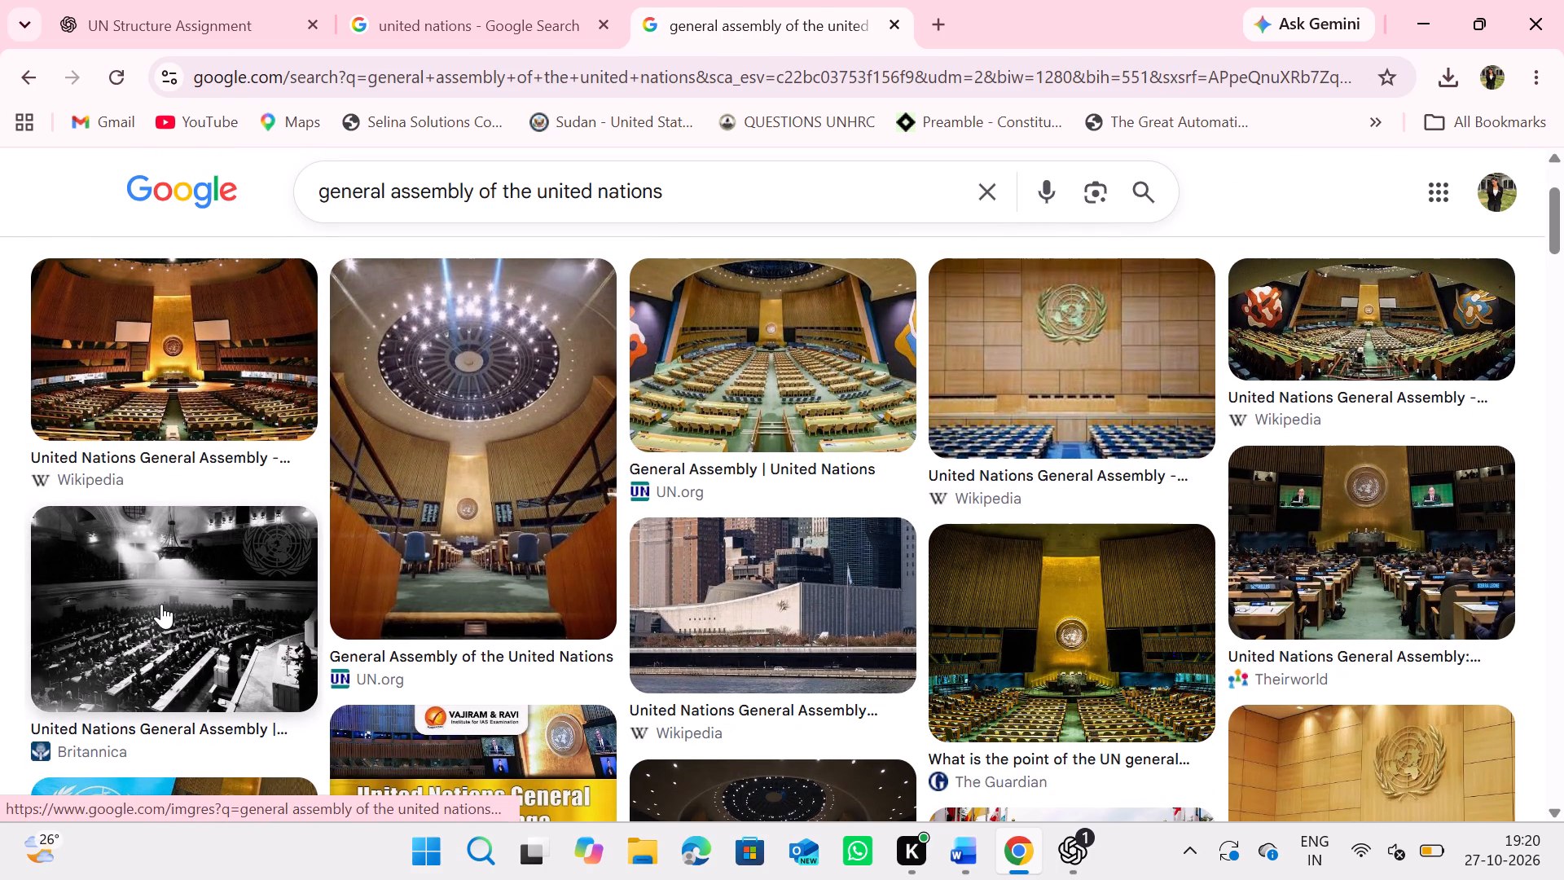
right_click(1202, 482)
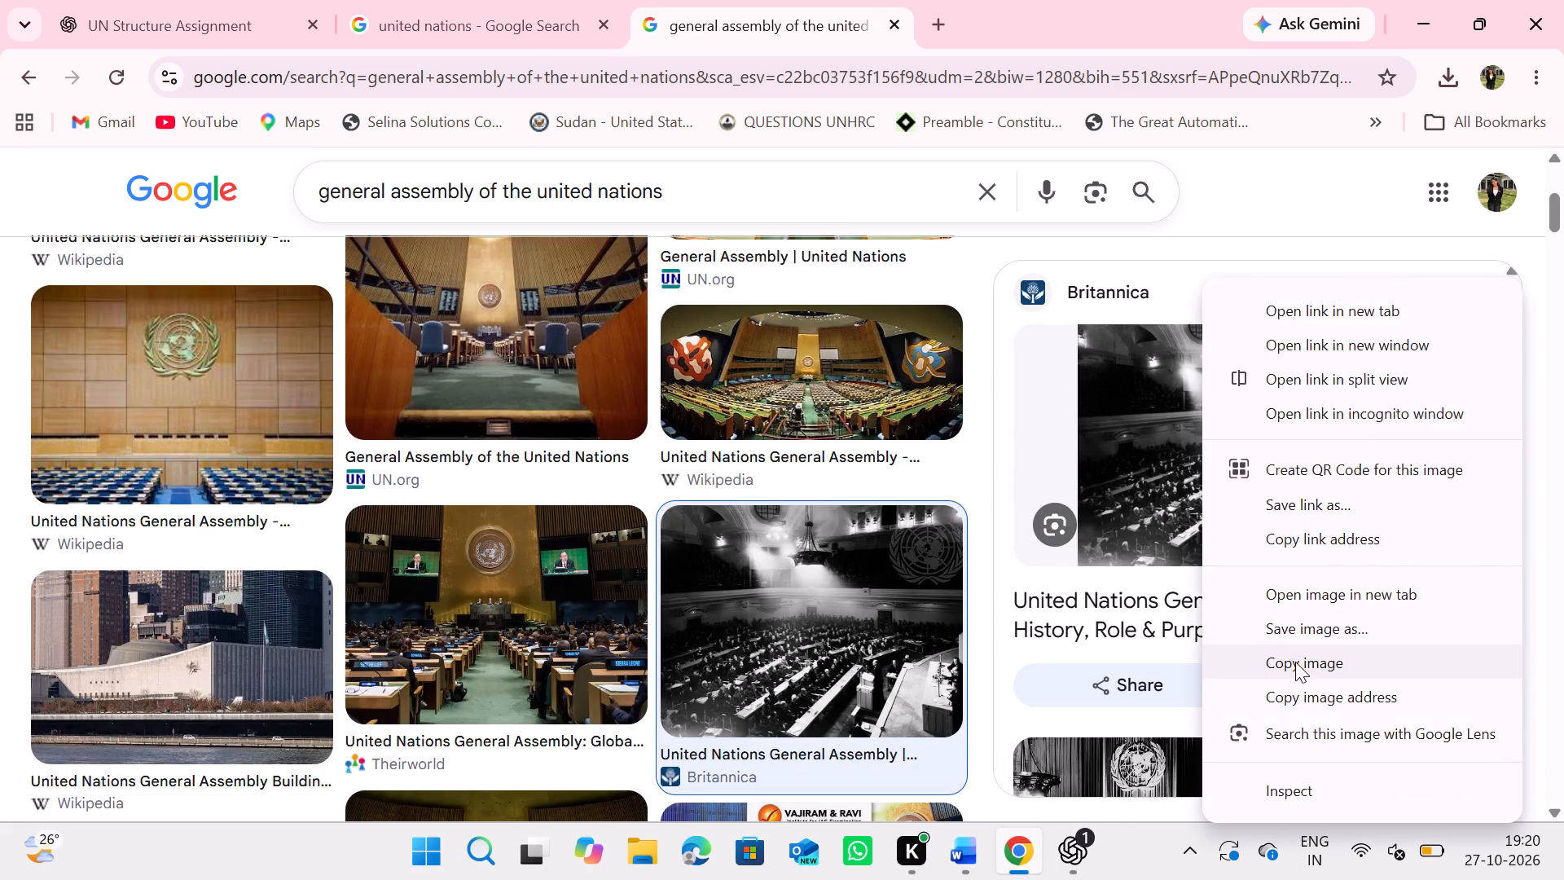
left_click(1295, 668)
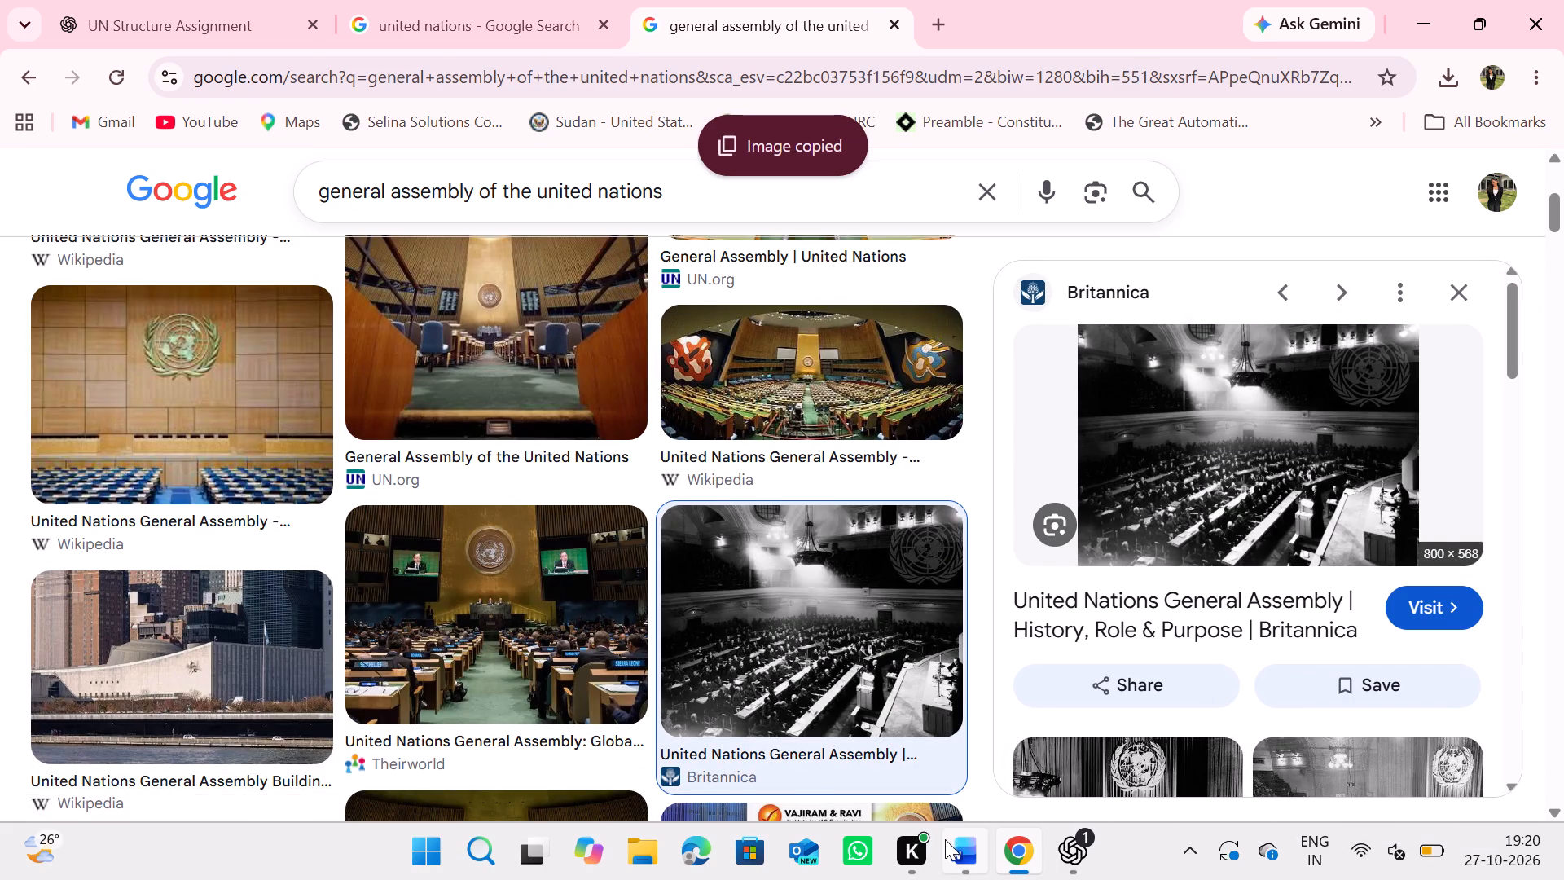
left_click(945, 839)
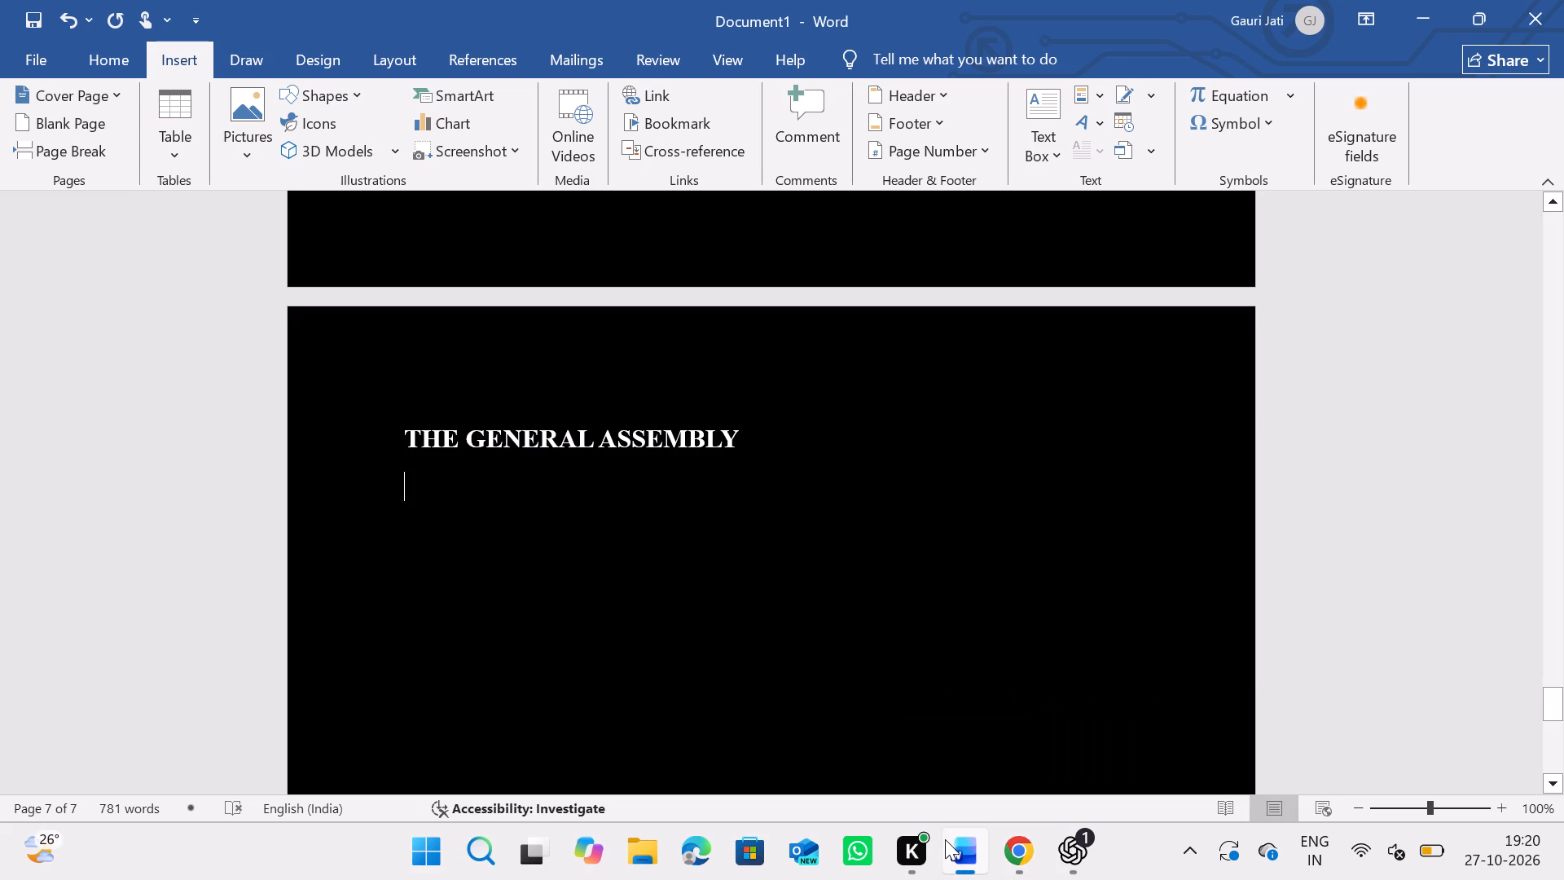
key("ctrl+v")
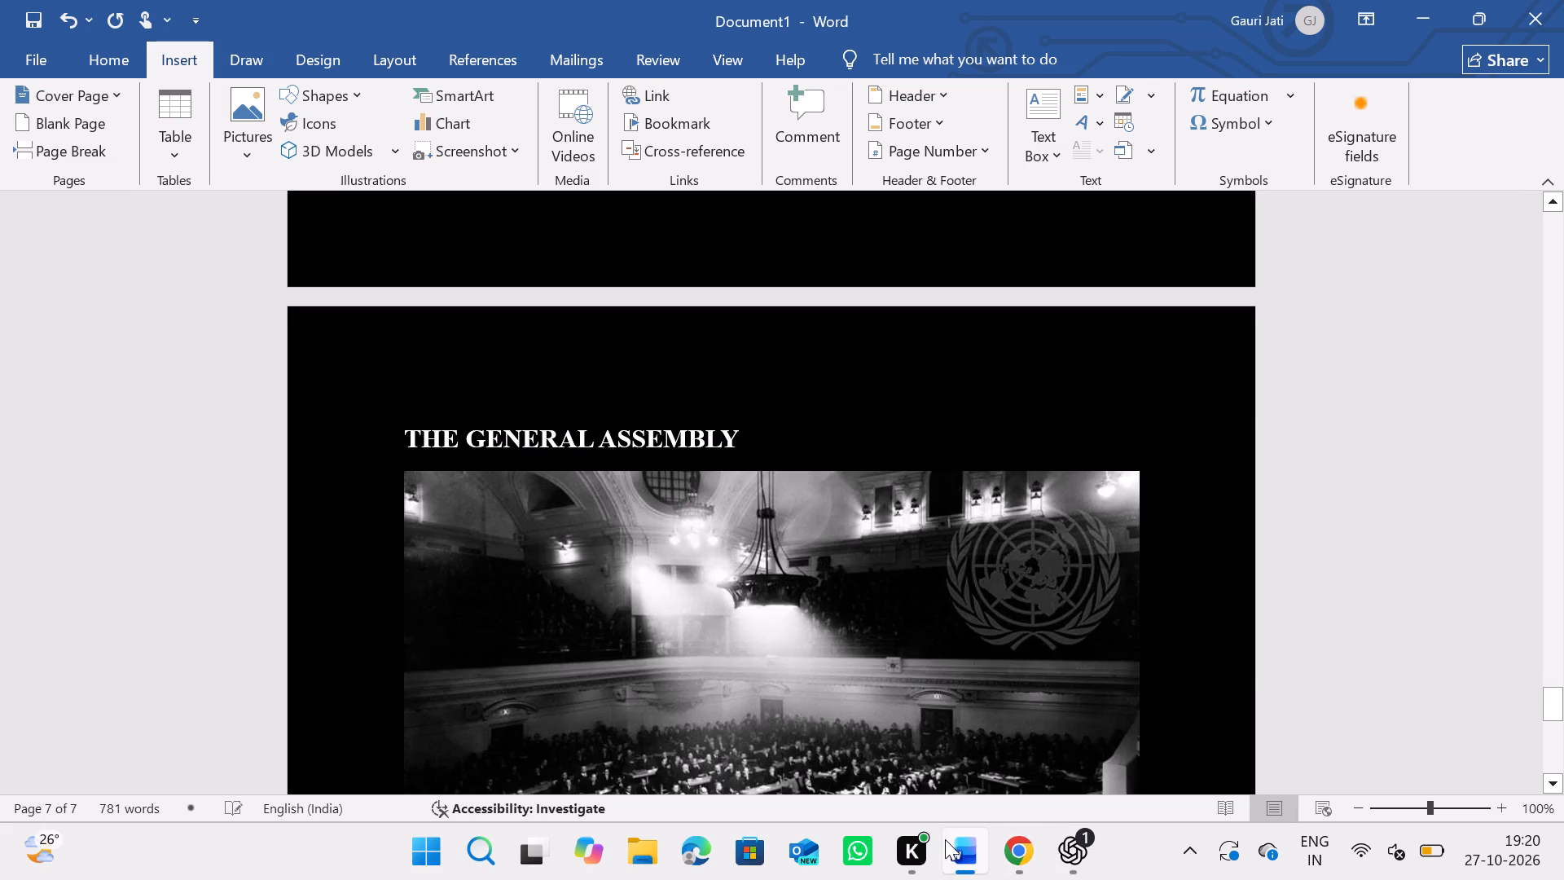
Shrink the pasted General Assembly photo proportionally to about three quarters of its width and deselect it.
left_click(982, 600)
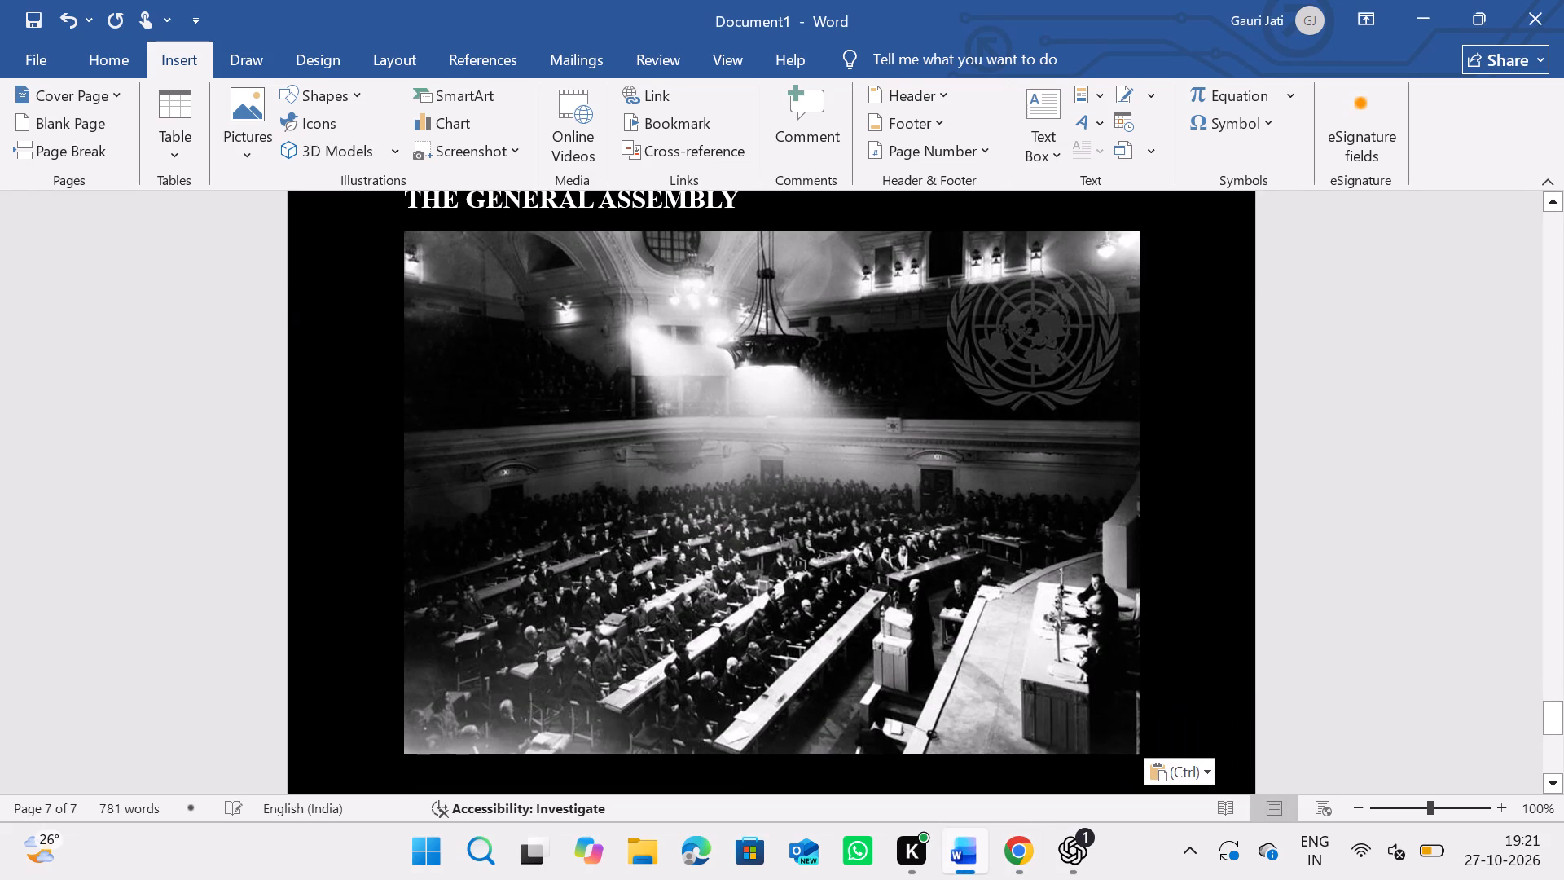
left_click_drag(1141, 758, 969, 498)
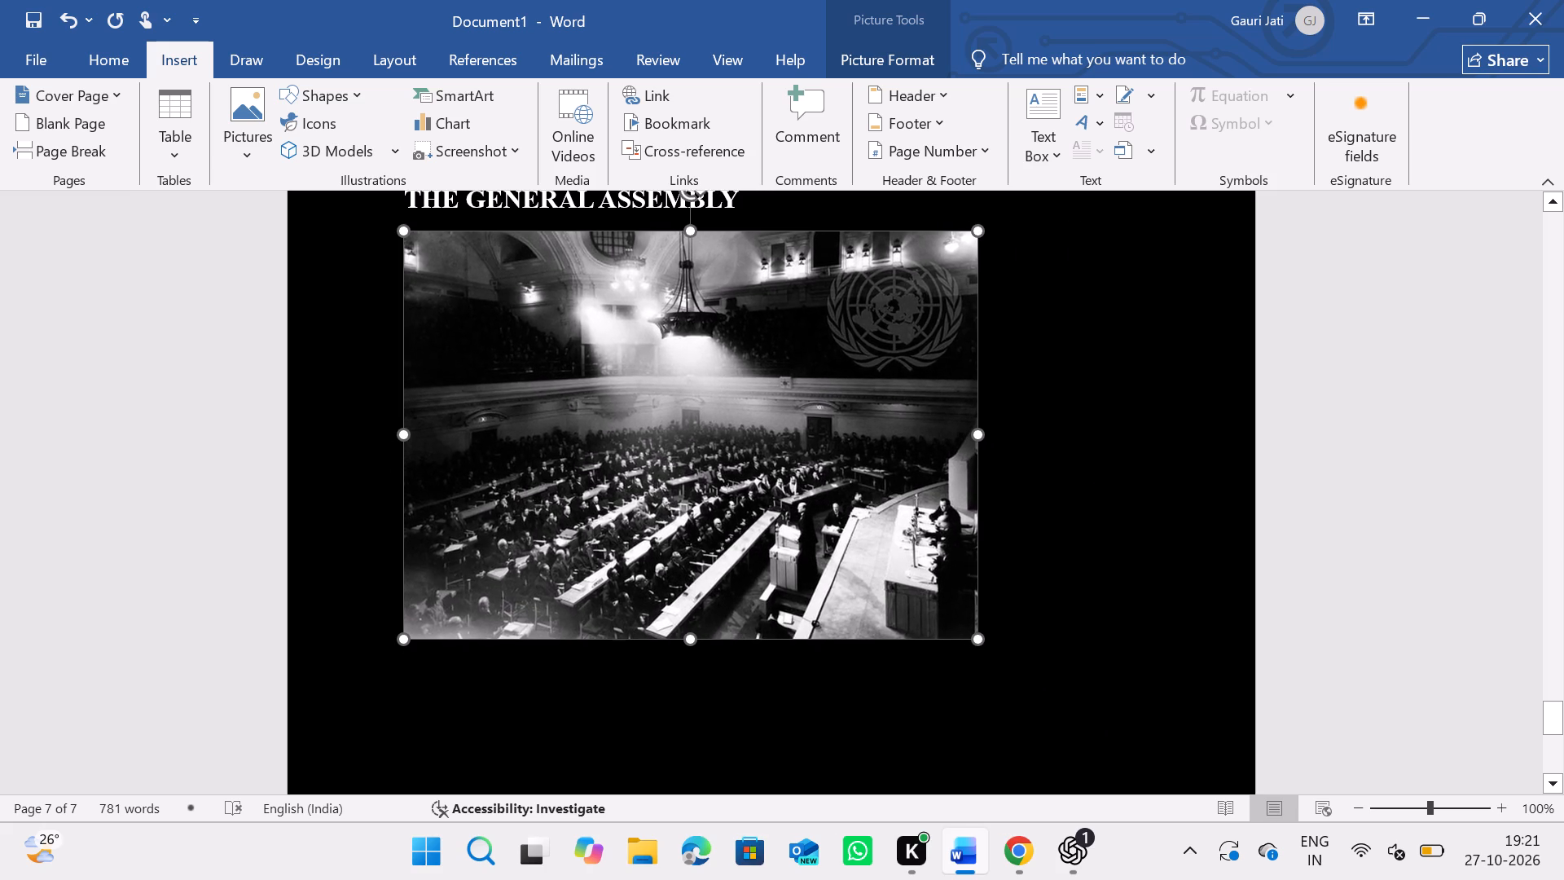
left_click_drag(969, 498, 969, 497)
left_click(1051, 494)
Look over the pages from the General Assembly photo back to the UN organs text and its leftover citation link.
scroll(1051, 494, "up", 1)
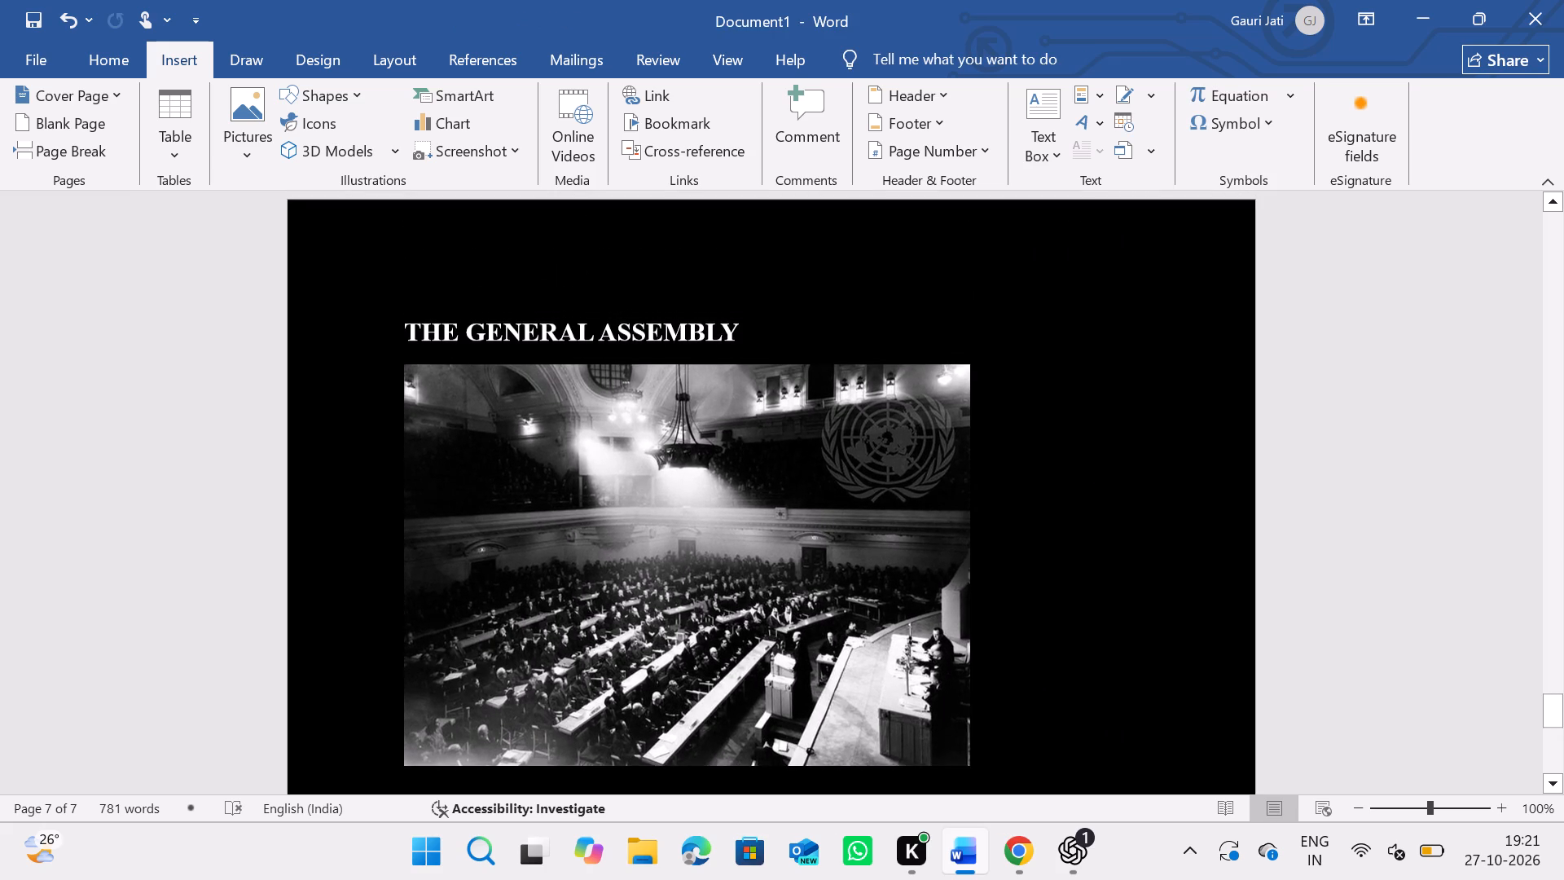
scroll(1051, 494, "up", 1)
scroll(1051, 494, "right", 5)
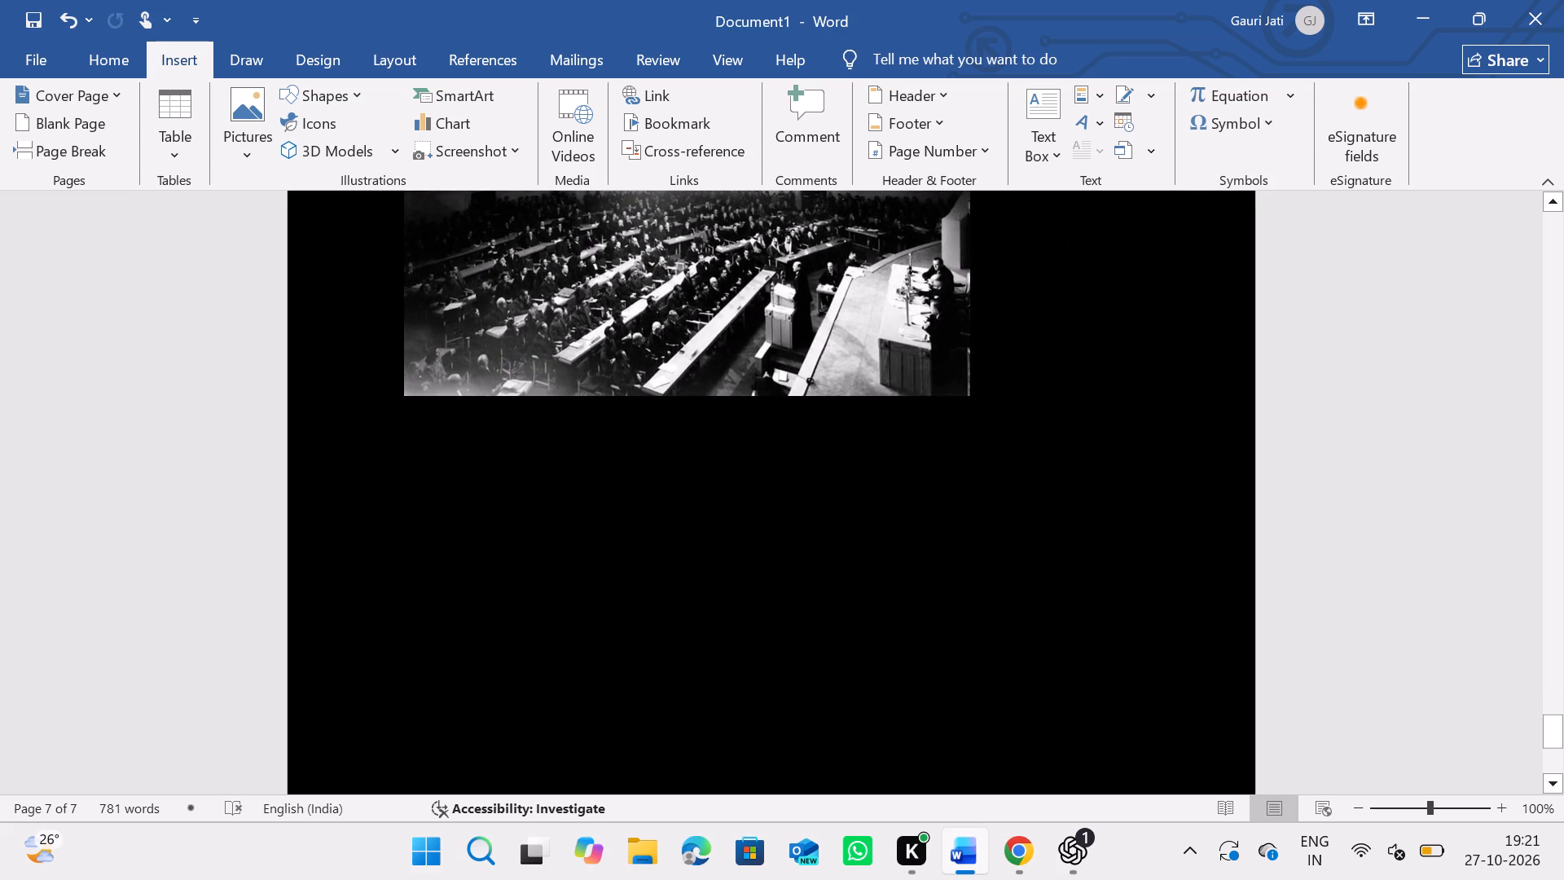
left_click(436, 465)
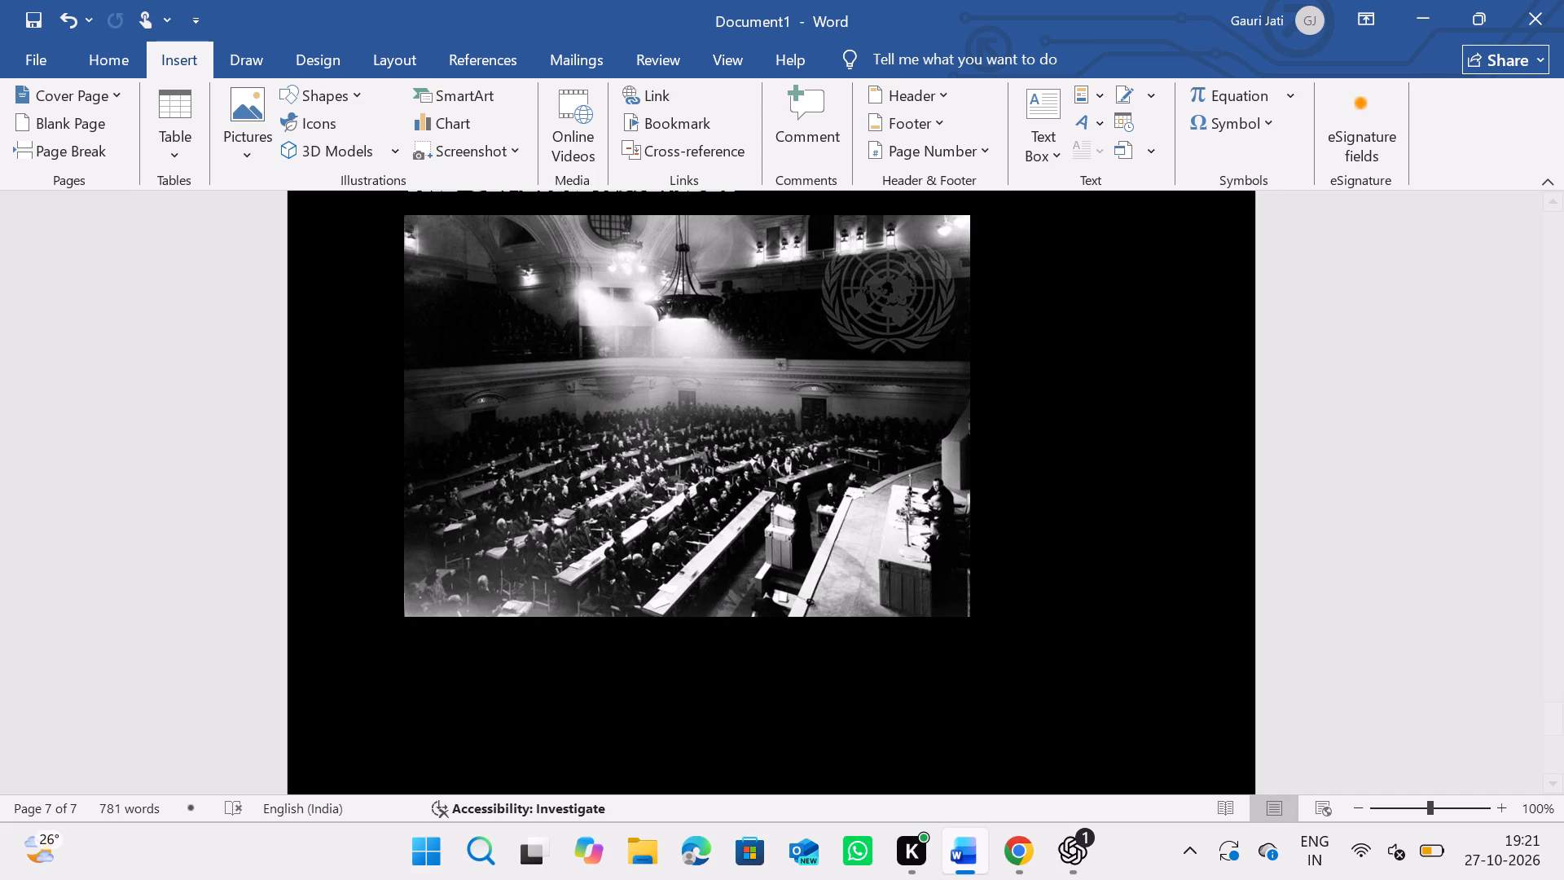
scroll(1188, 563, "up", 1)
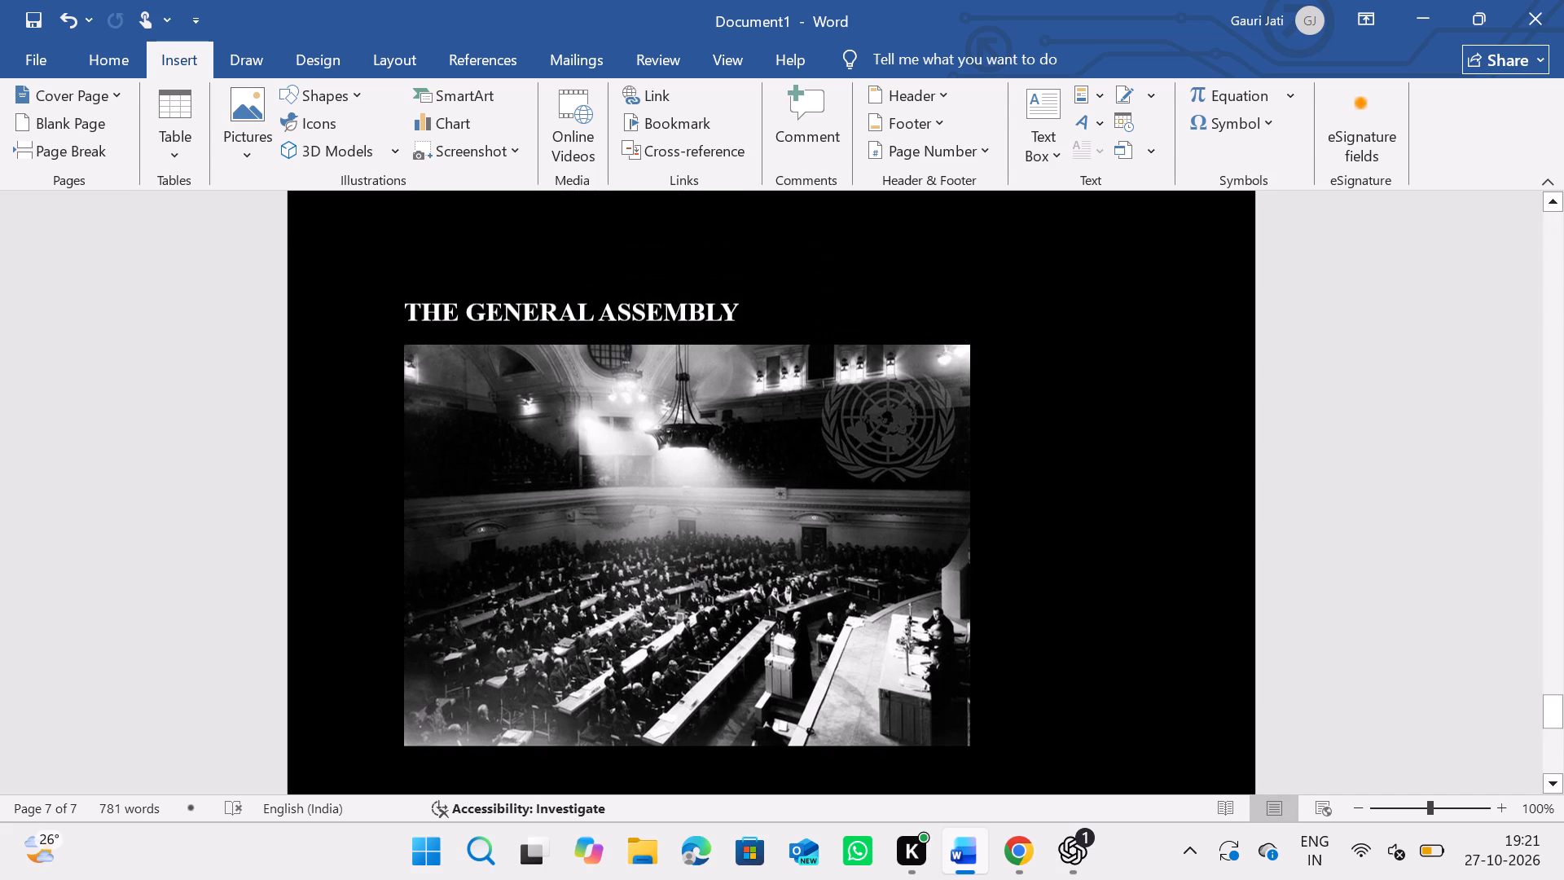
scroll(1188, 563, "up", 2)
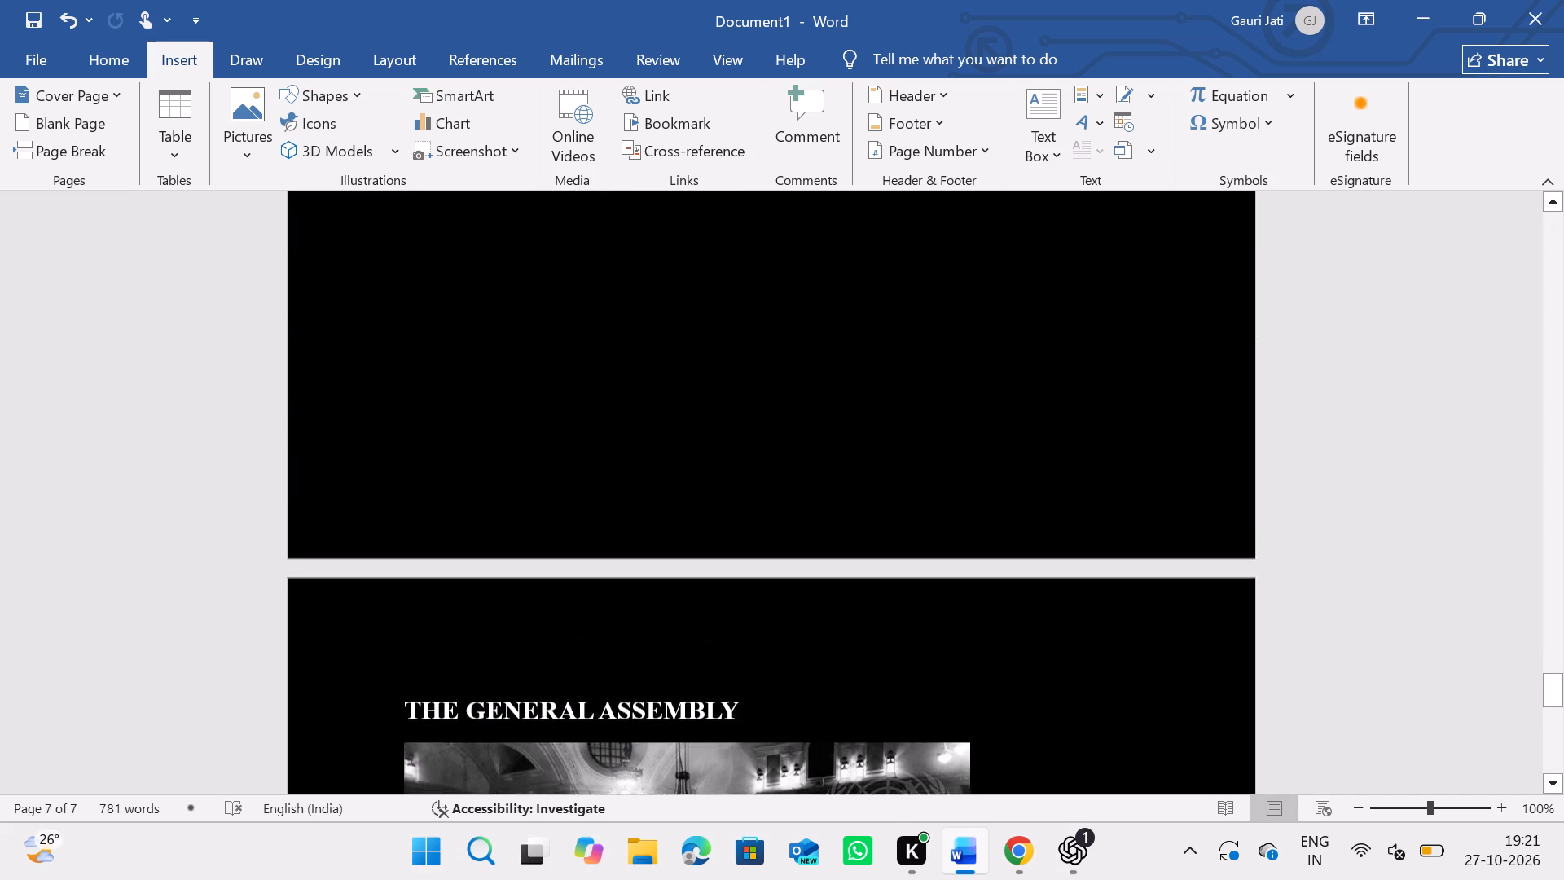
scroll(1188, 563, "up", 4)
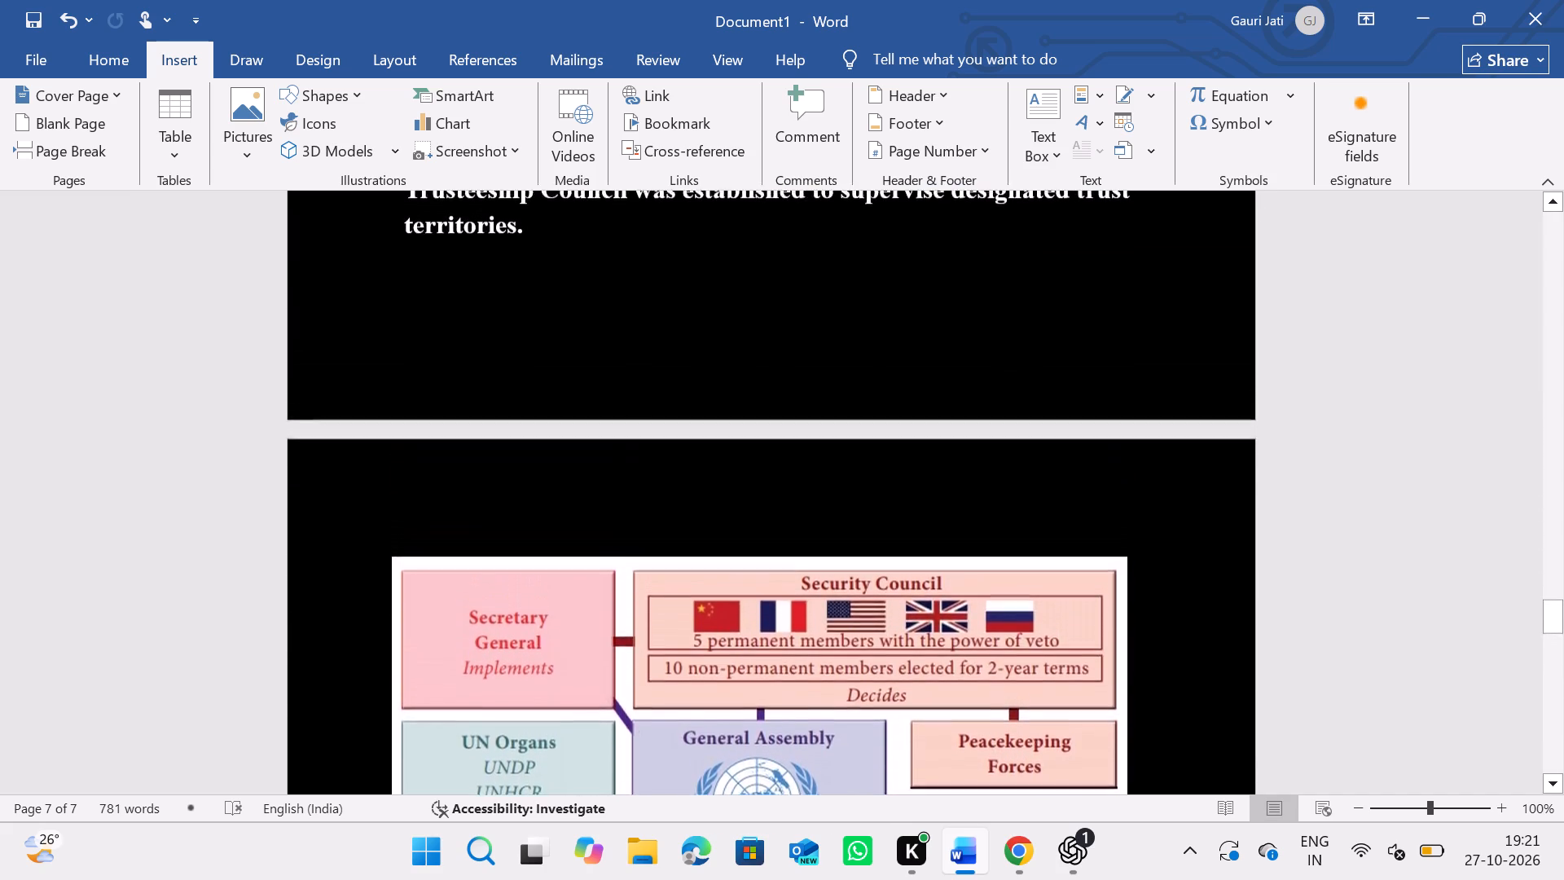
scroll(1188, 563, "up", 2)
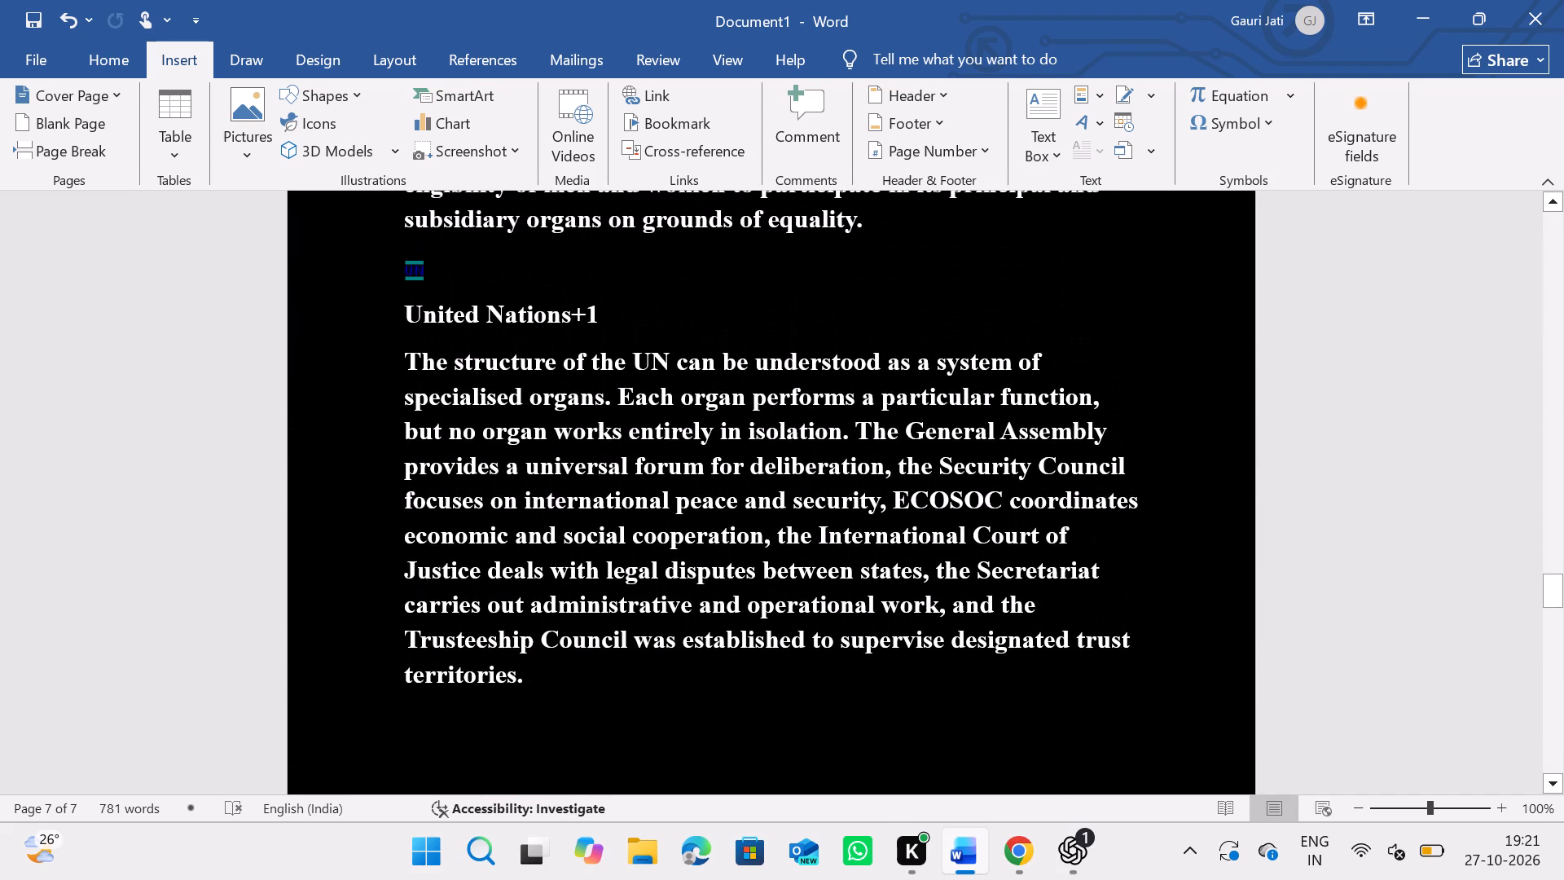
left_click(424, 263)
left_click_drag(424, 263, 392, 264)
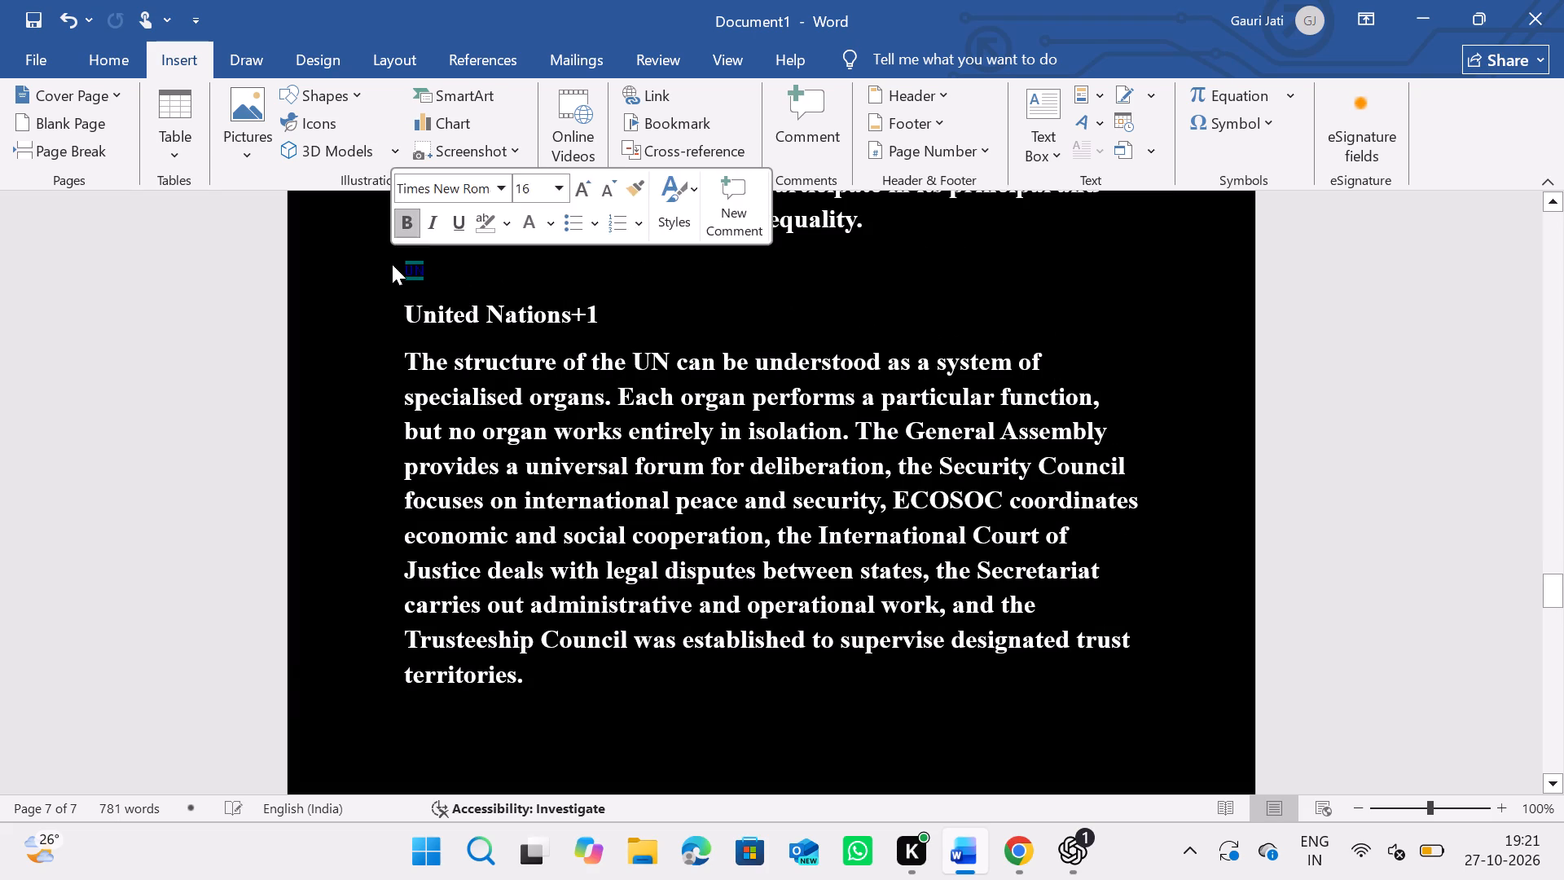
scroll(392, 264, "down", 6)
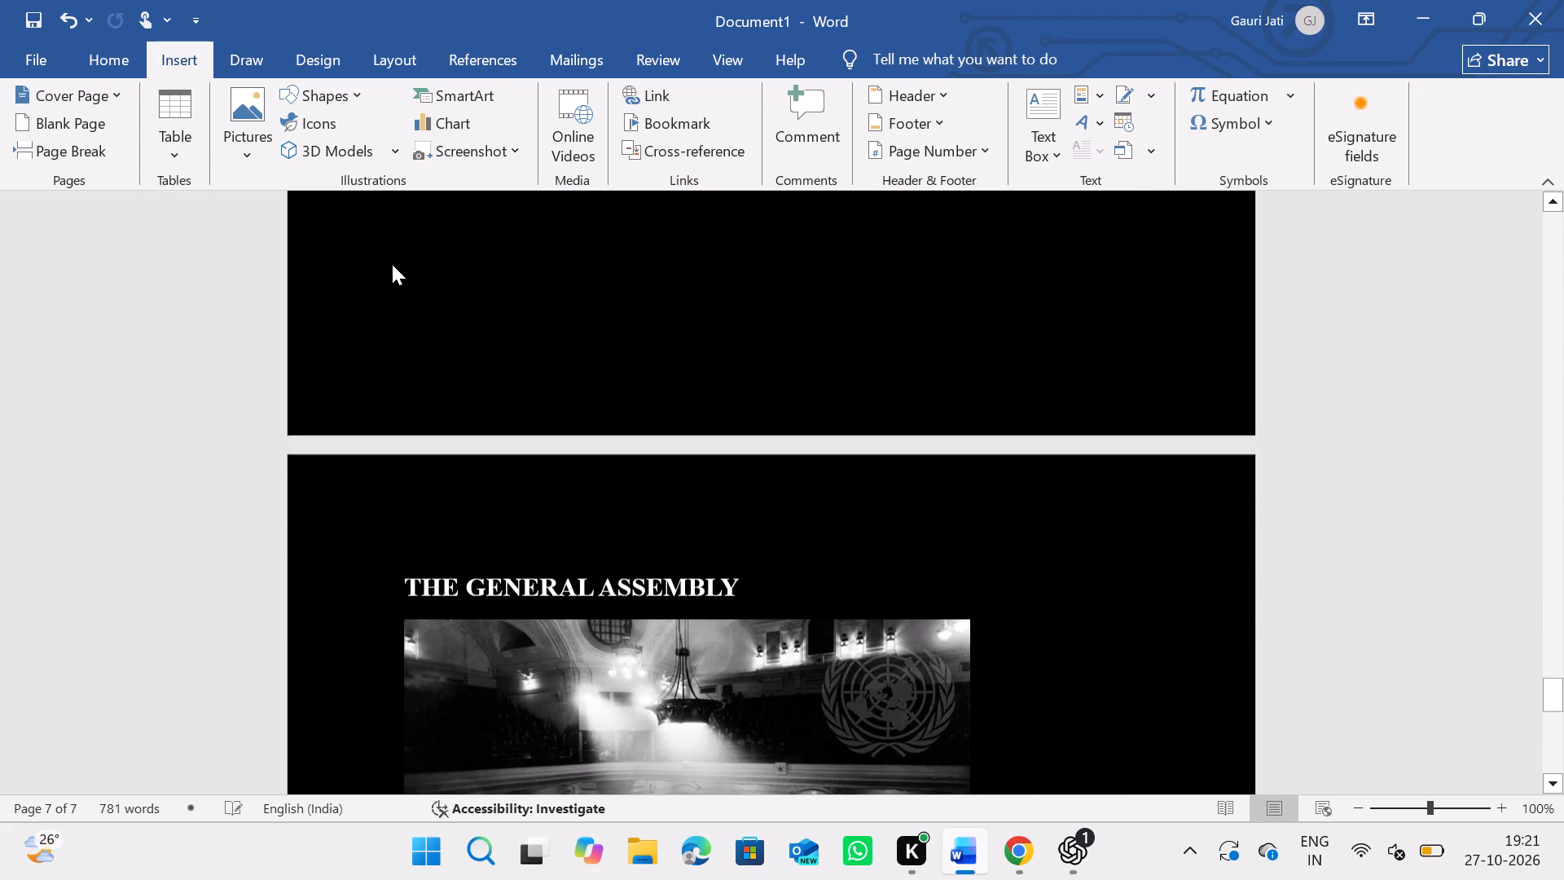
scroll(392, 264, "down", 4)
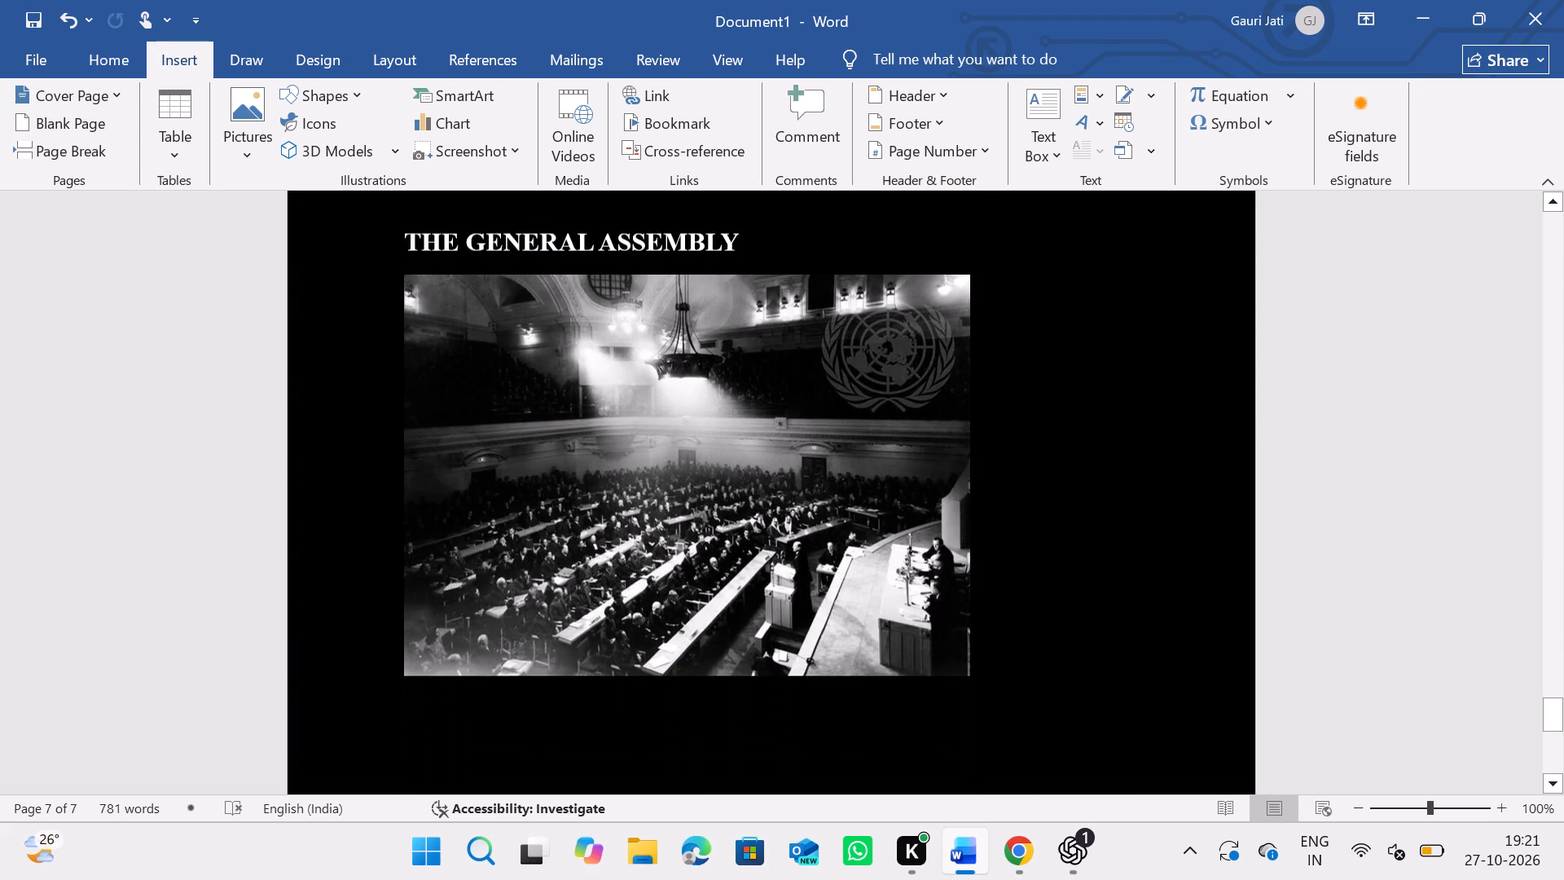
scroll(527, 420, "down", 1)
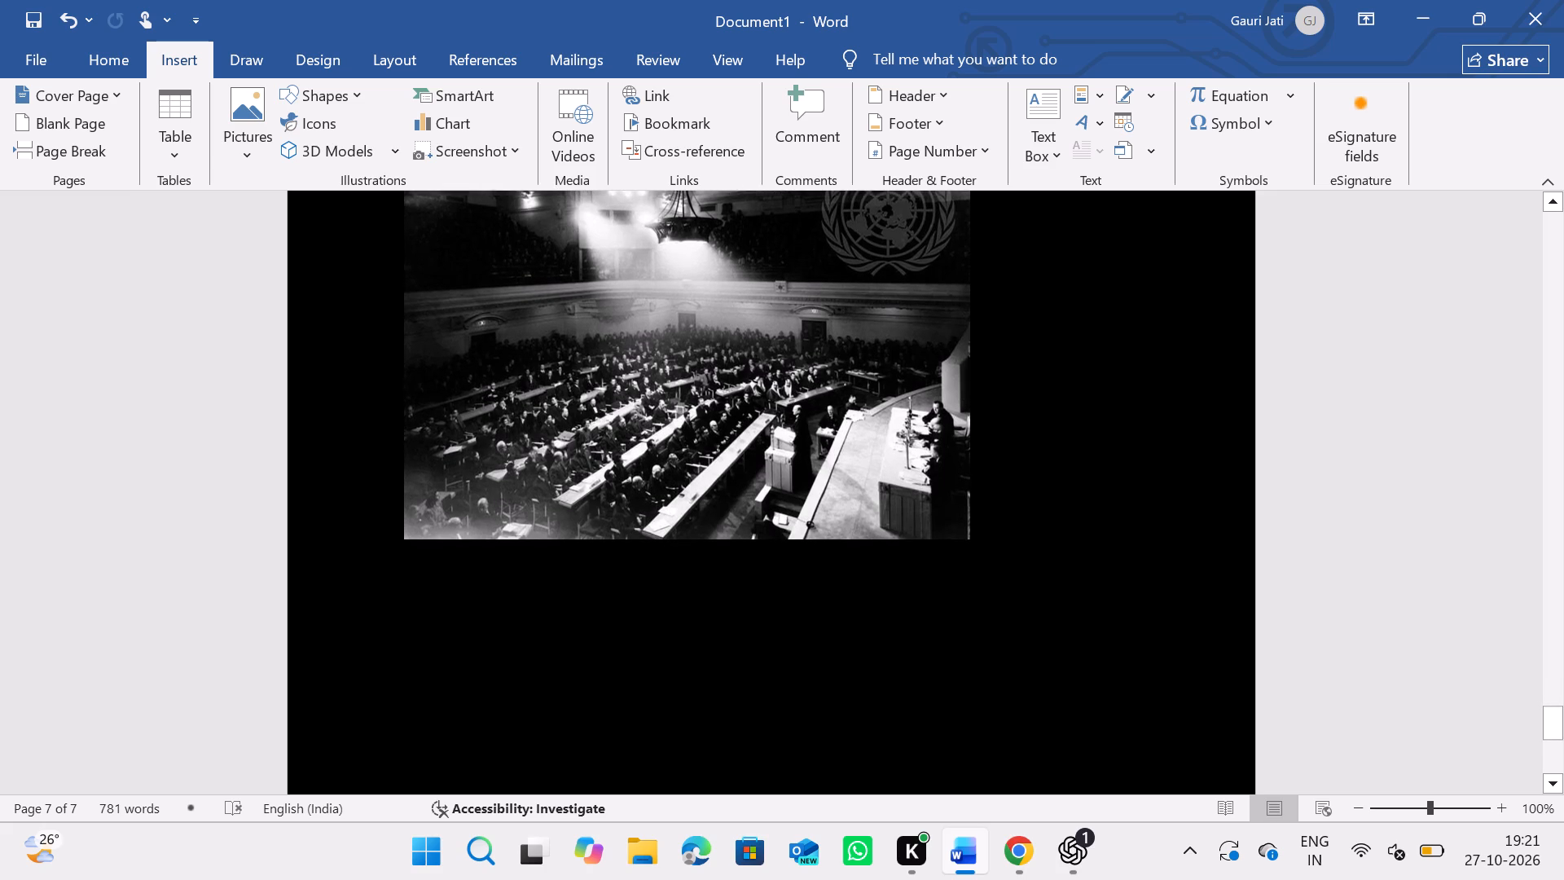
scroll(527, 420, "down", 1)
Place the insertion point in the blank area directly below the General Assembly photo.
left_click(422, 582)
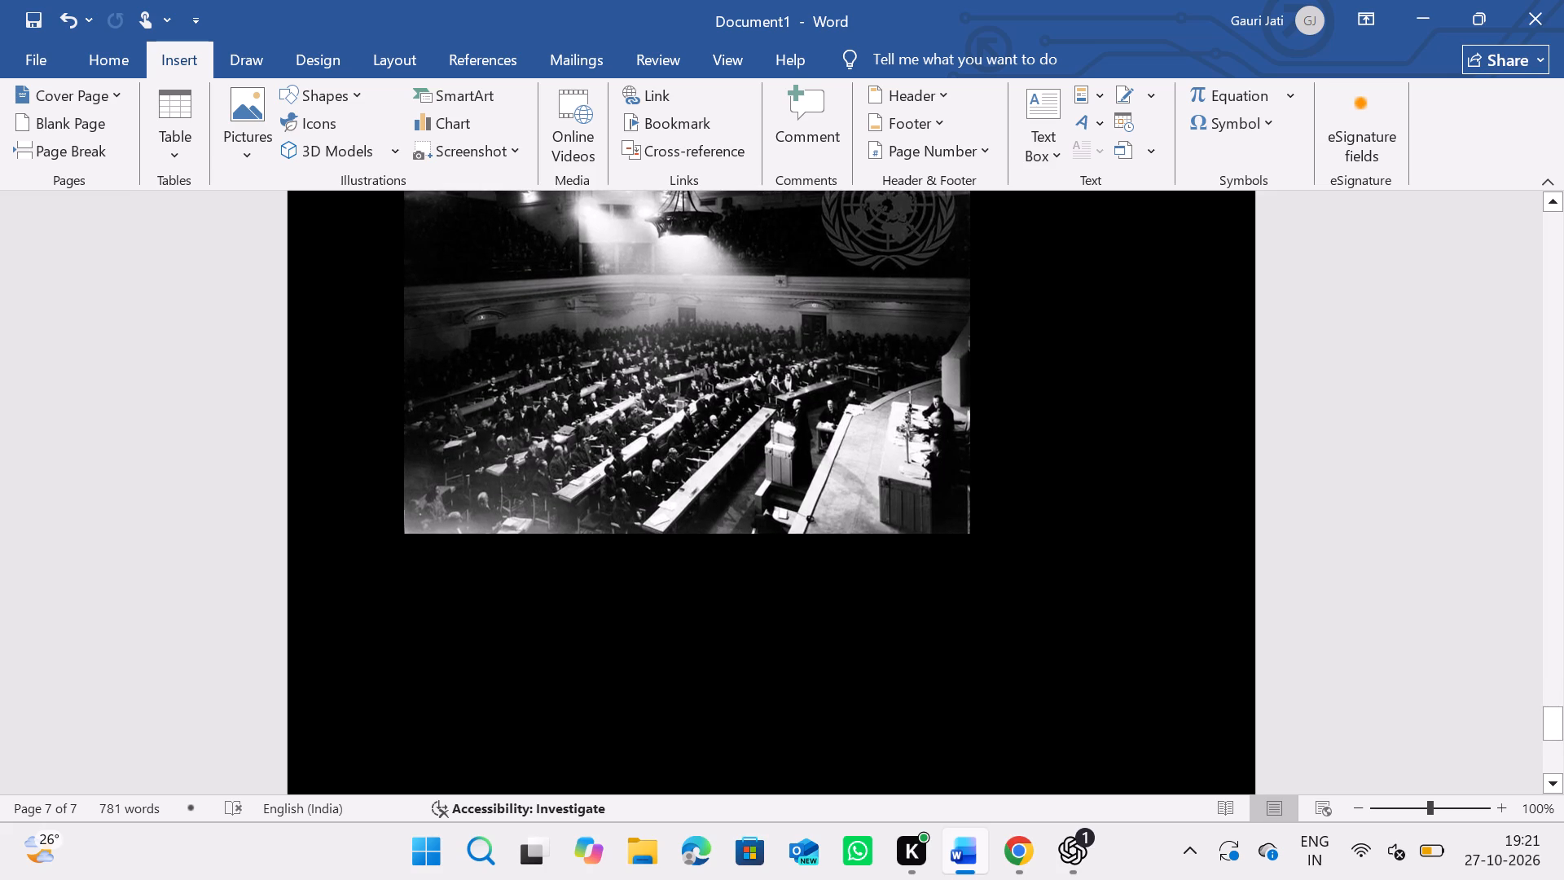
scroll(560, 607, "down", 1)
left_click(381, 469)
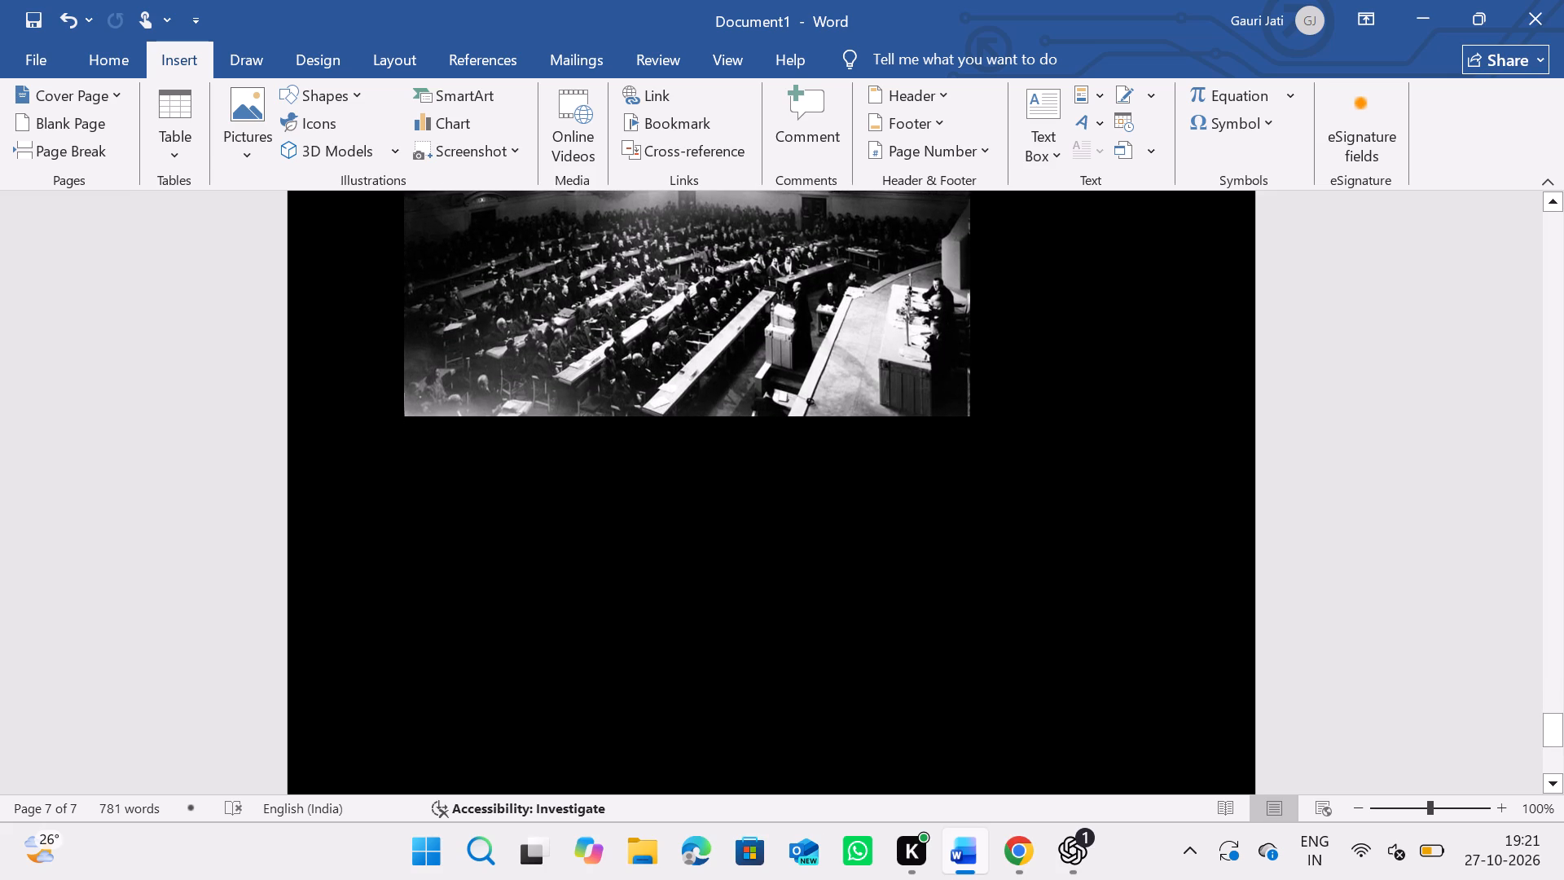
left_click(420, 487)
scroll(419, 484, "down", 1)
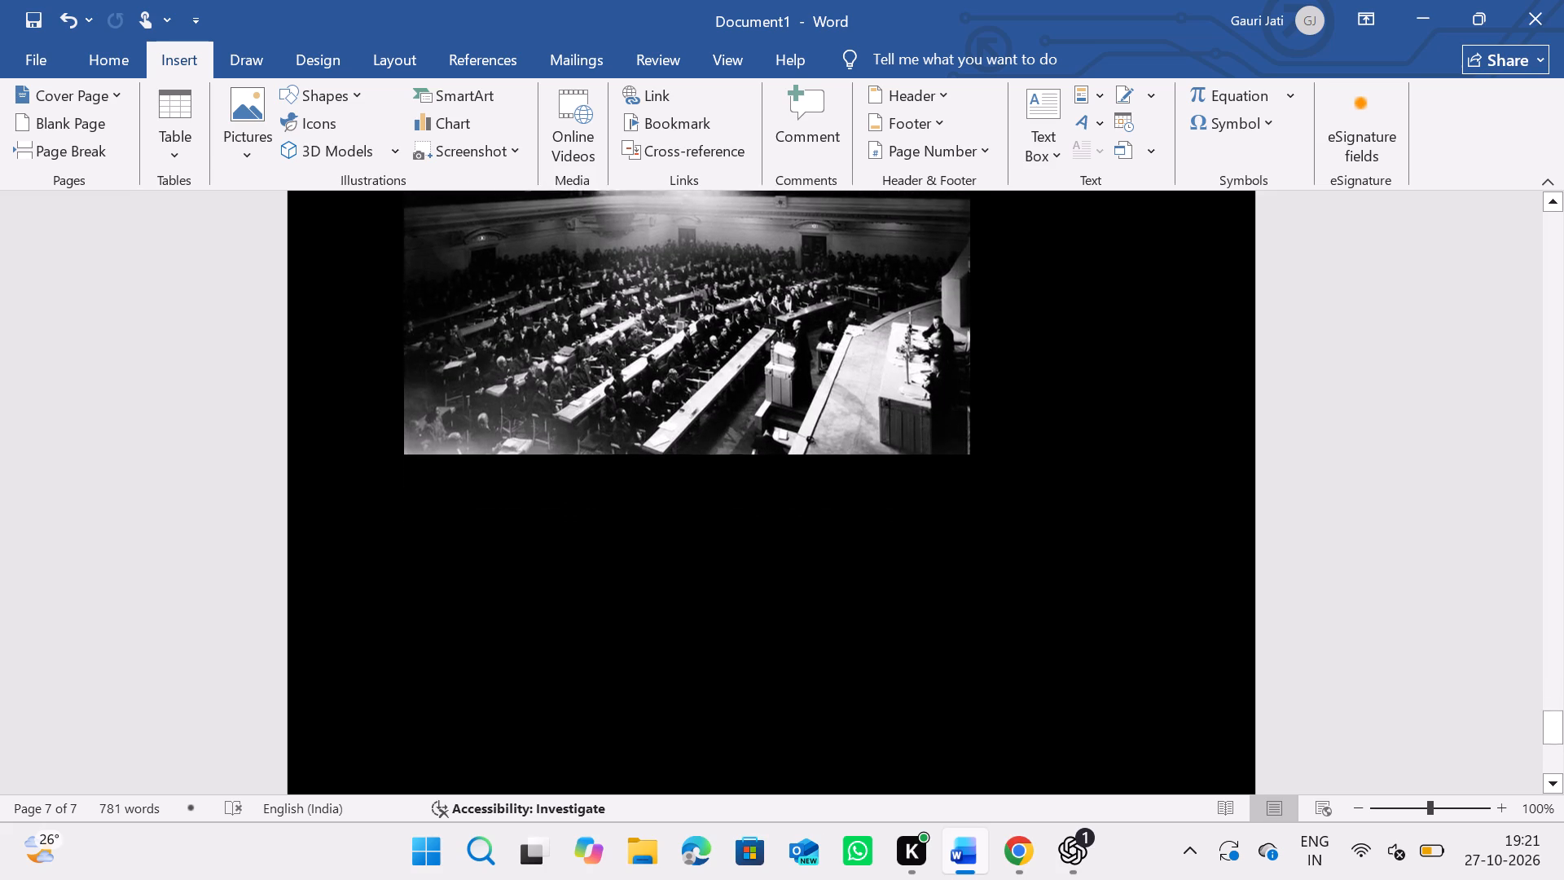
left_click(416, 497)
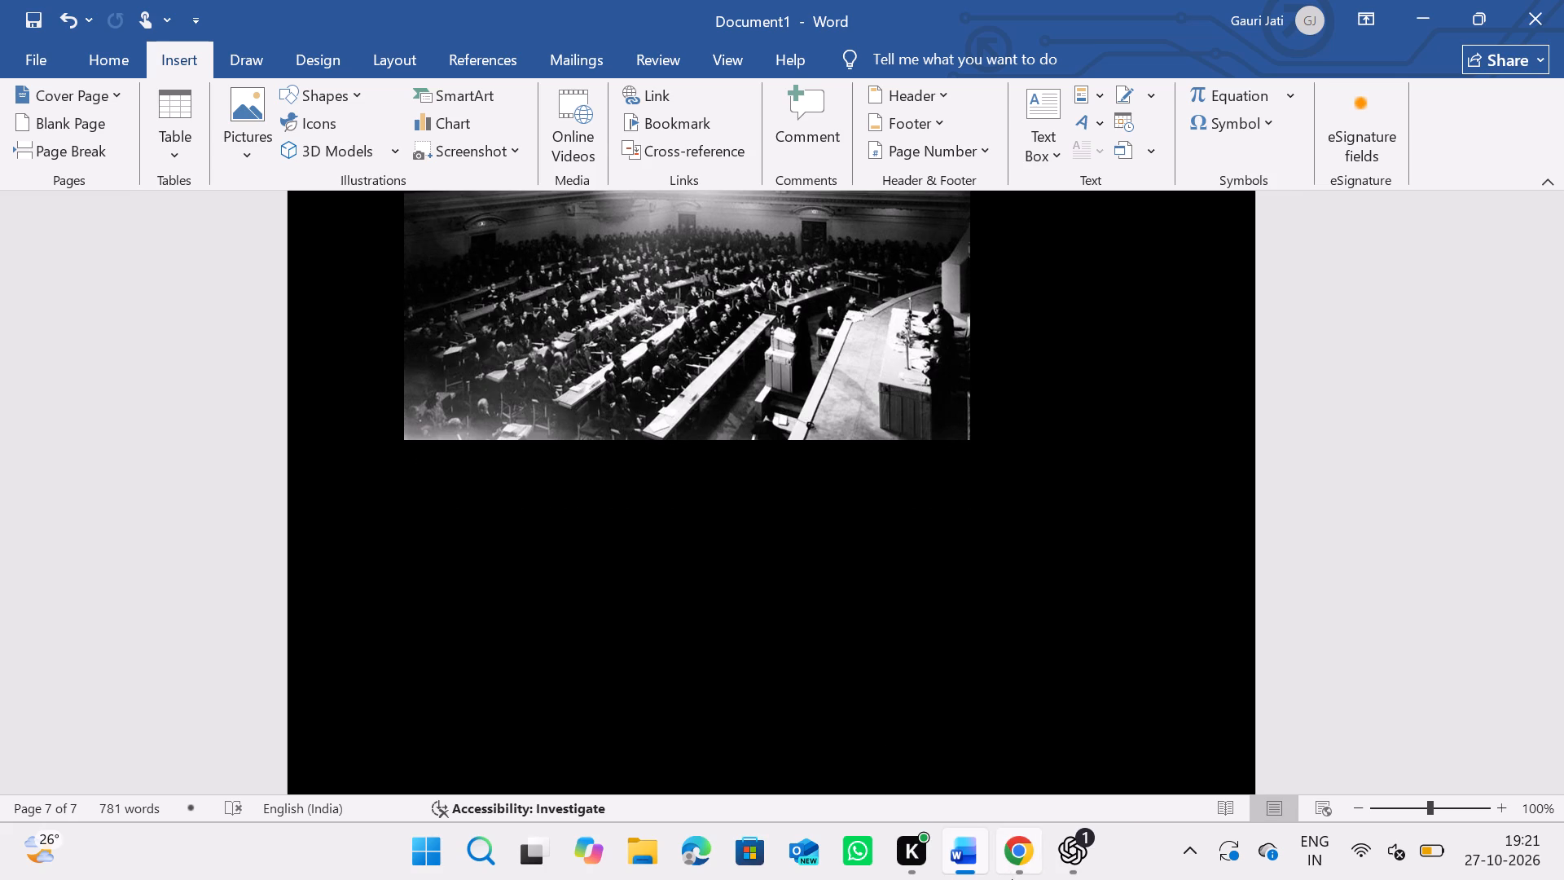
left_click(1013, 879)
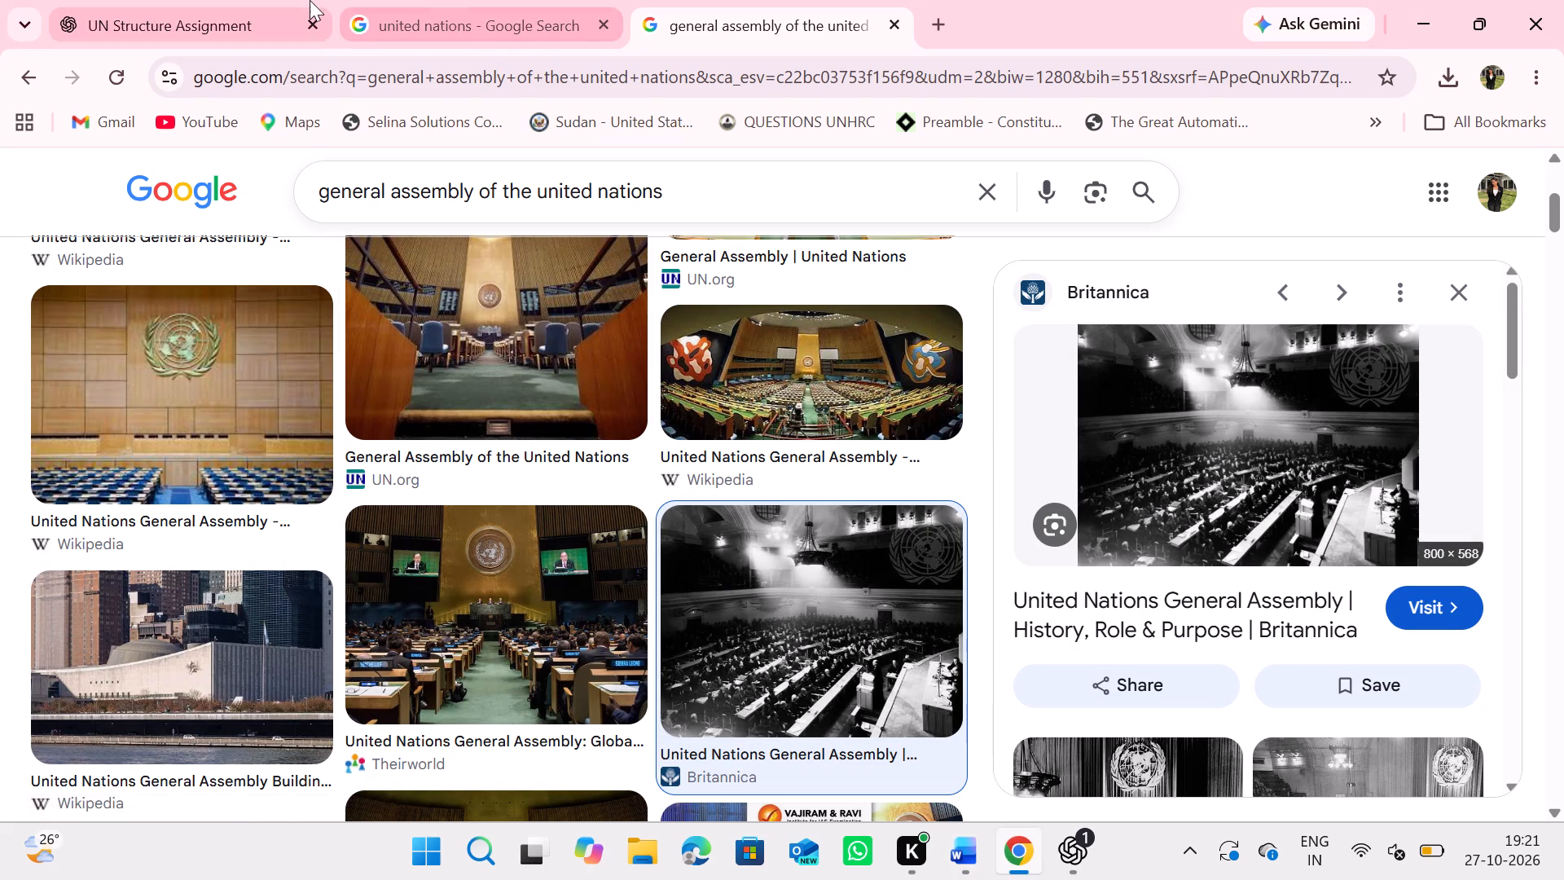
left_click(521, 10)
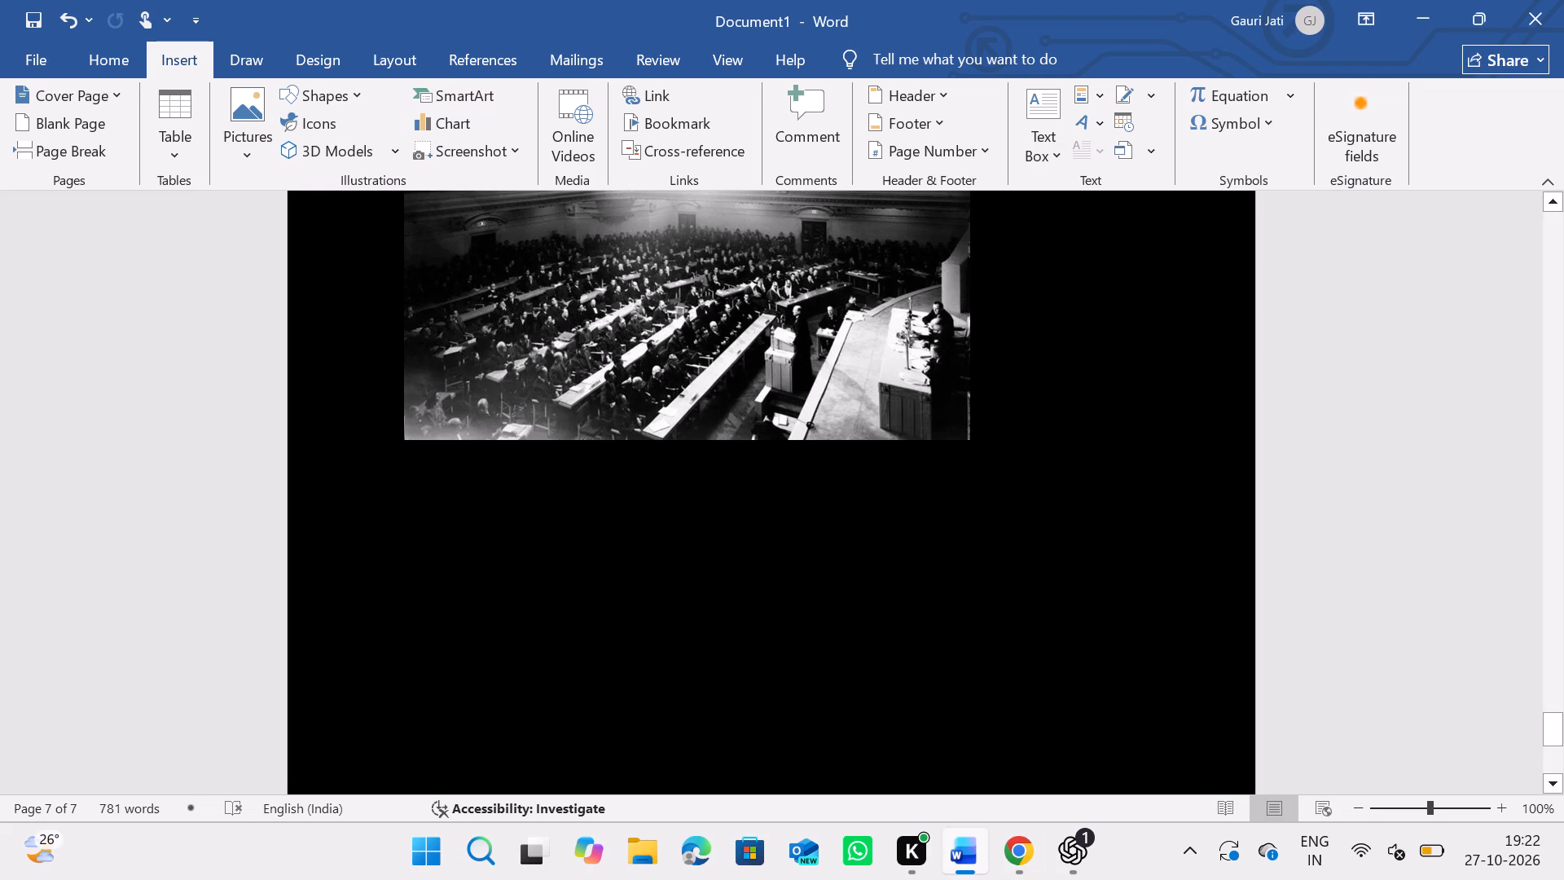
left_click(421, 517)
double_click(421, 517)
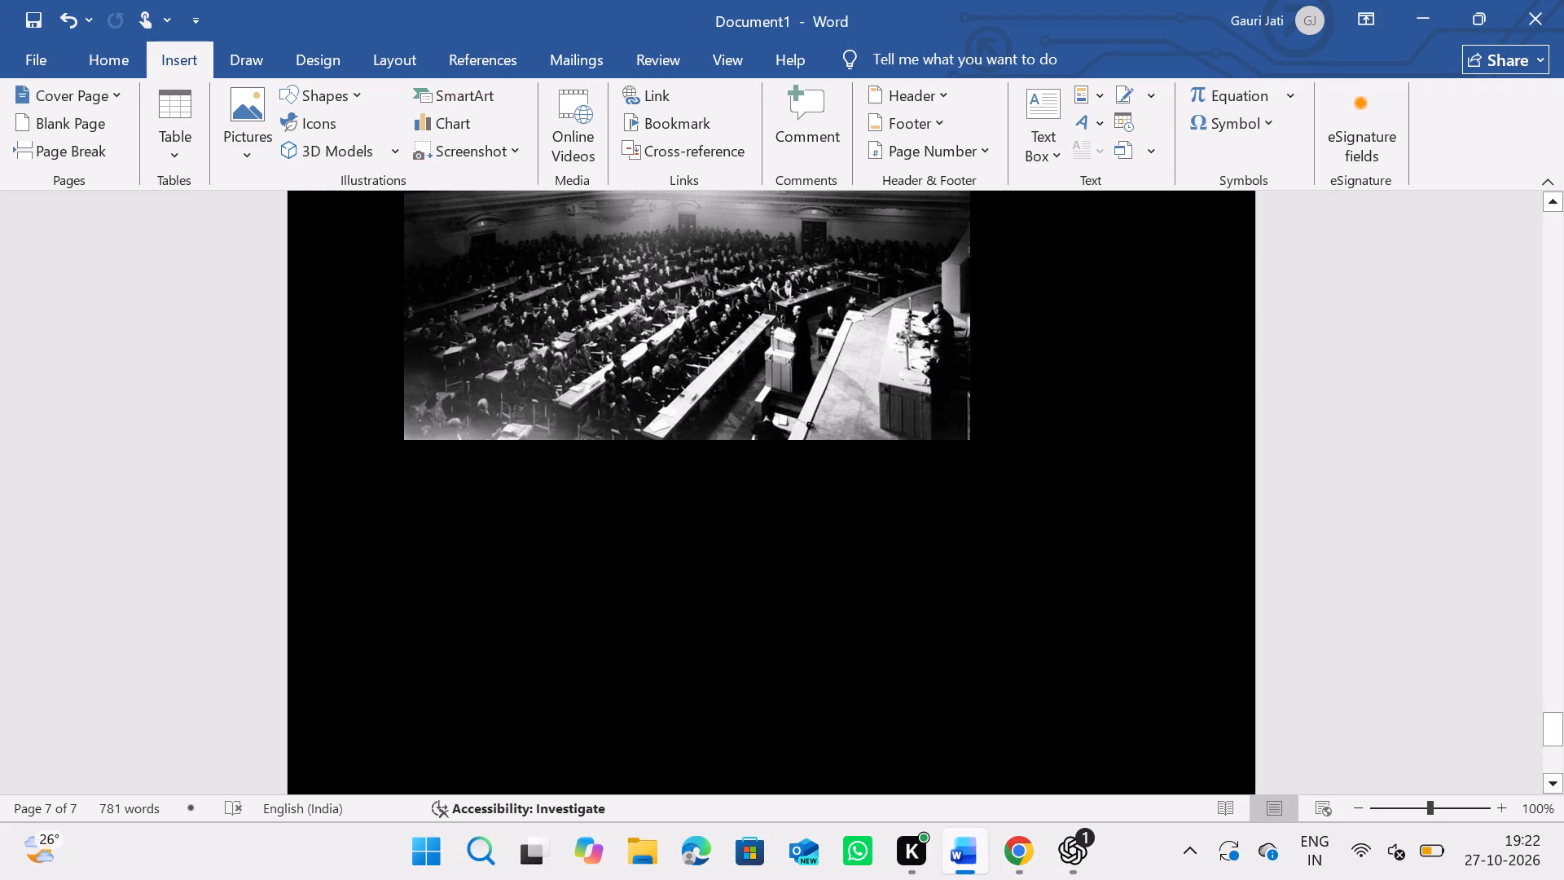
left_click(421, 517)
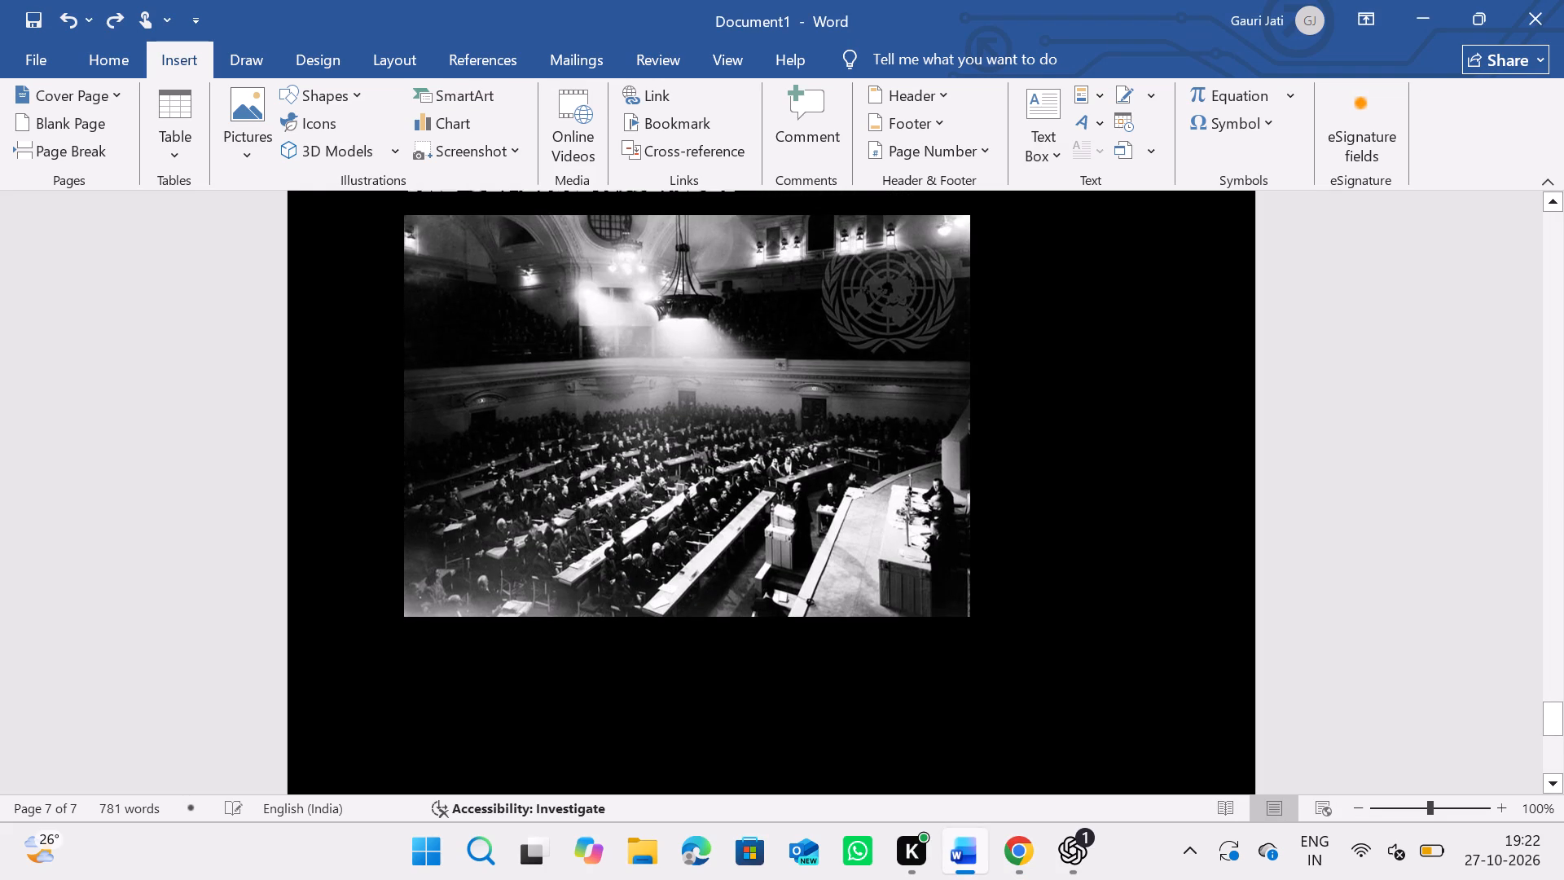
scroll(421, 517, "down", 1)
left_click(434, 591)
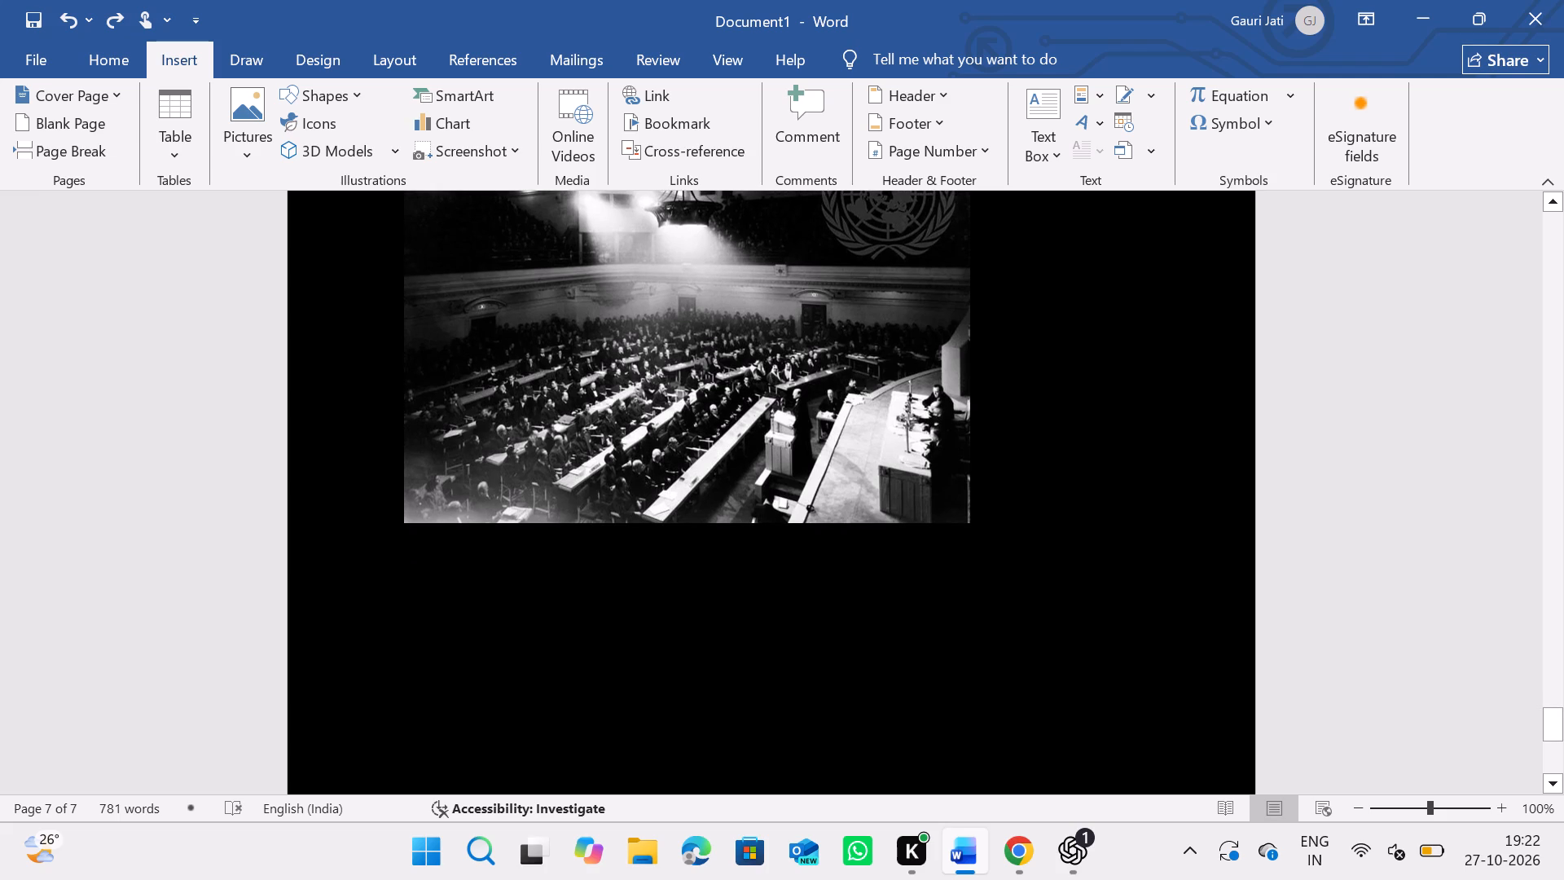
double_click(434, 591)
key("ctrl+v")
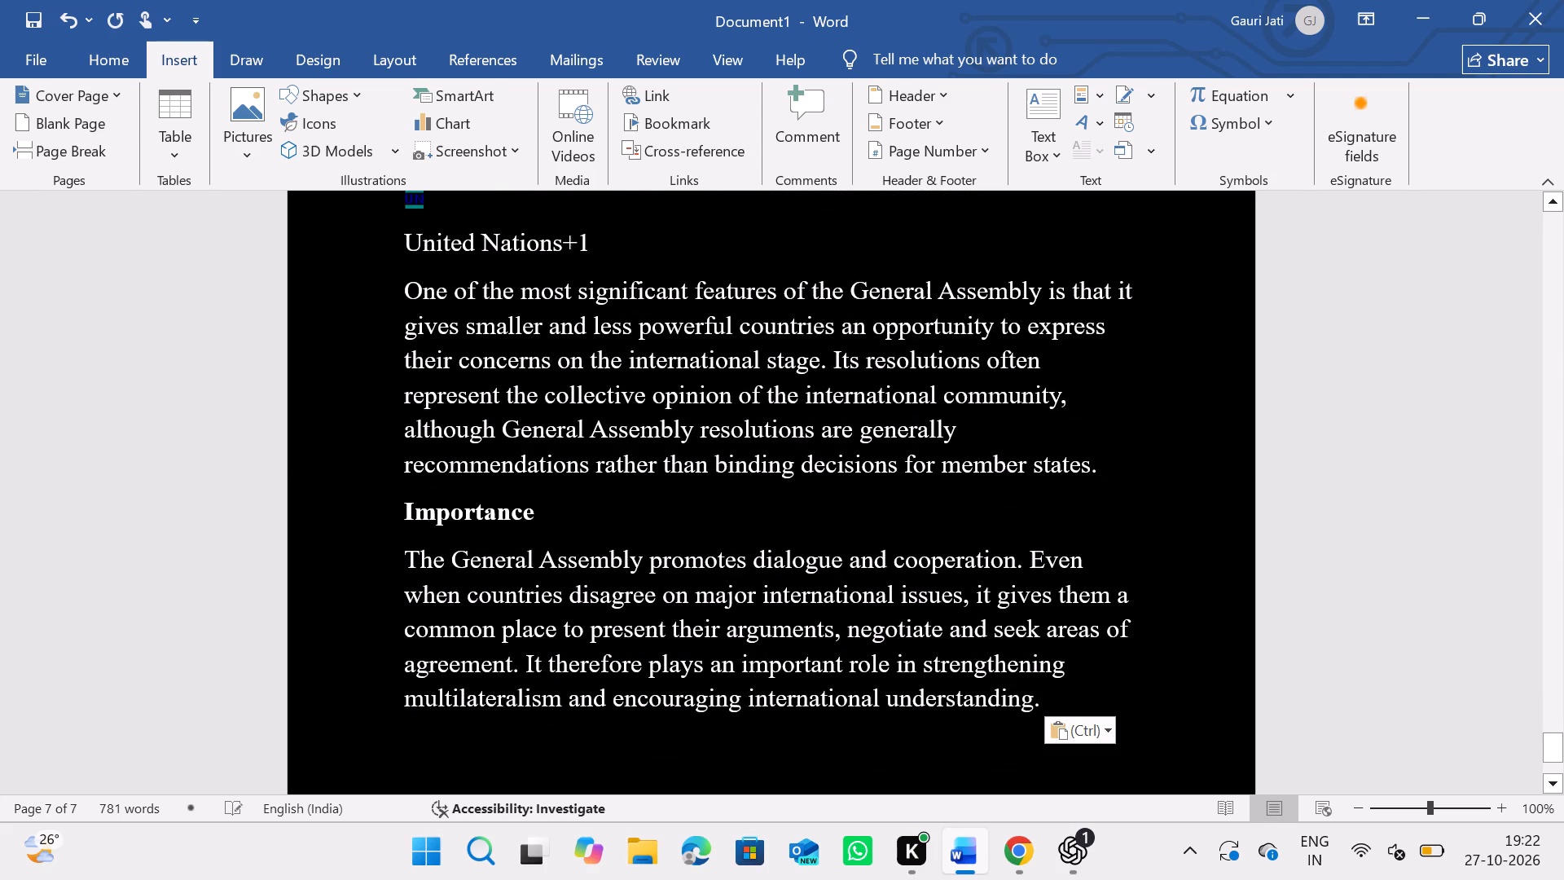
Look over the pasted General Assembly text, its subheadings and leftover citation links, and the document's earlier pages.
scroll(629, 431, "up", 1)
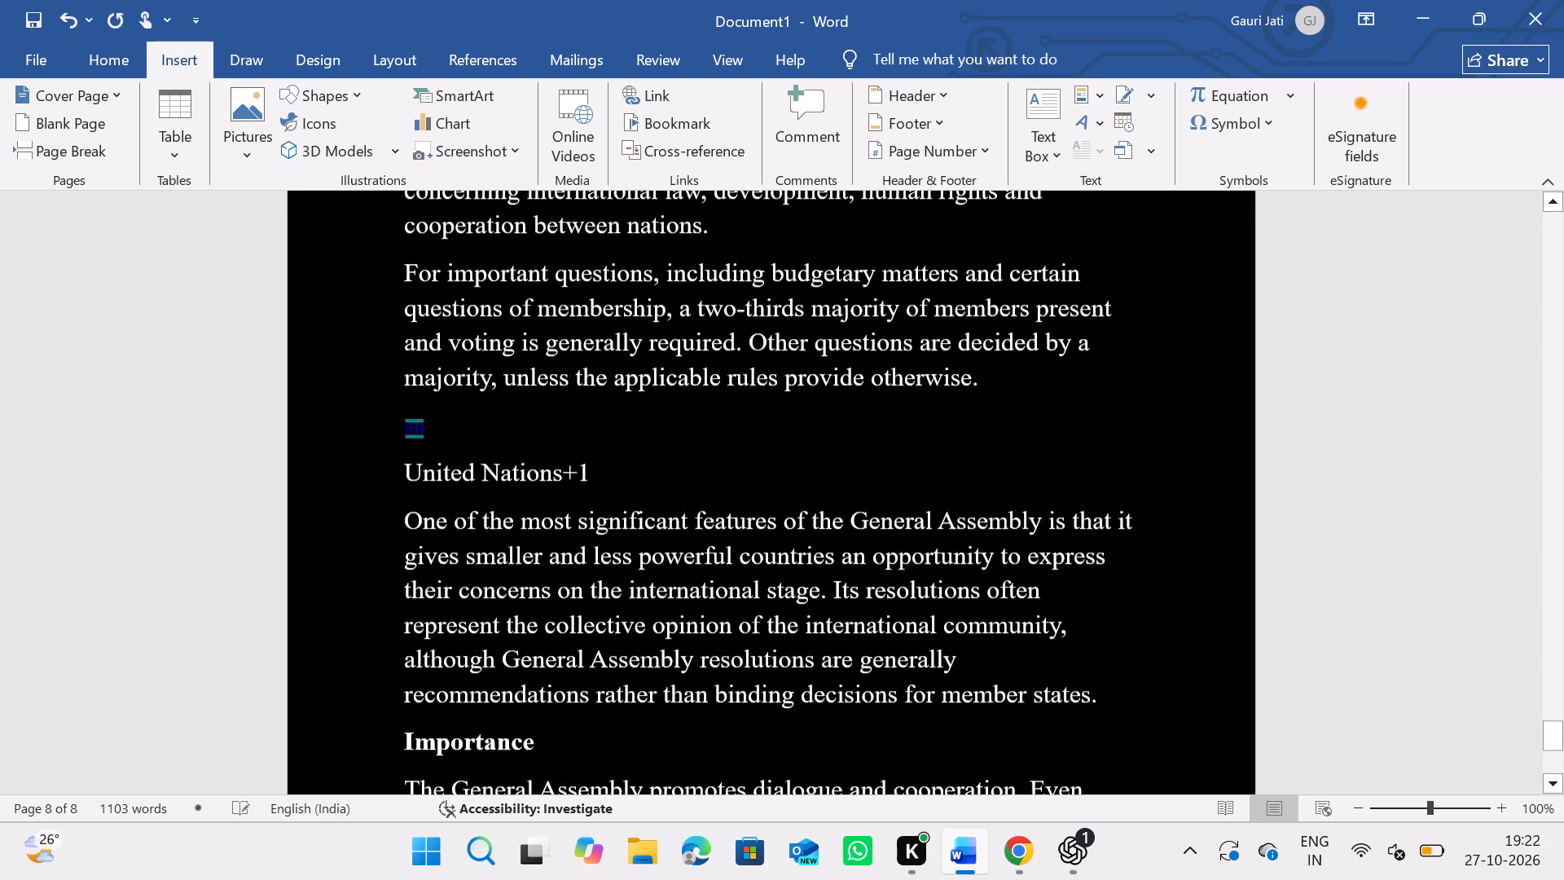
scroll(629, 431, "up", 4)
scroll(629, 431, "right", 2)
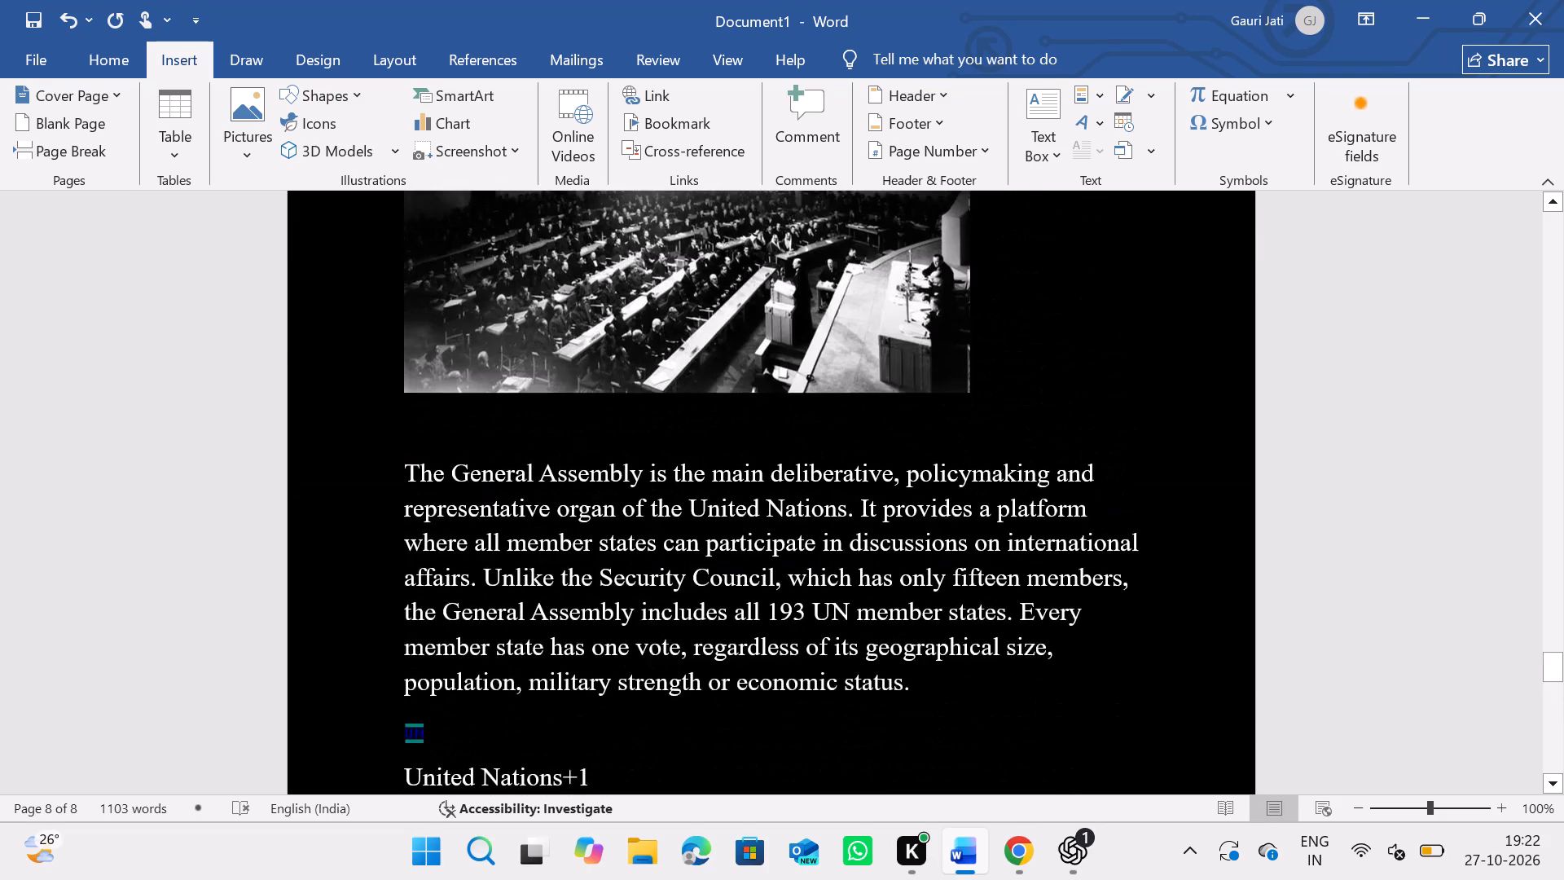
scroll(629, 431, "right", 5)
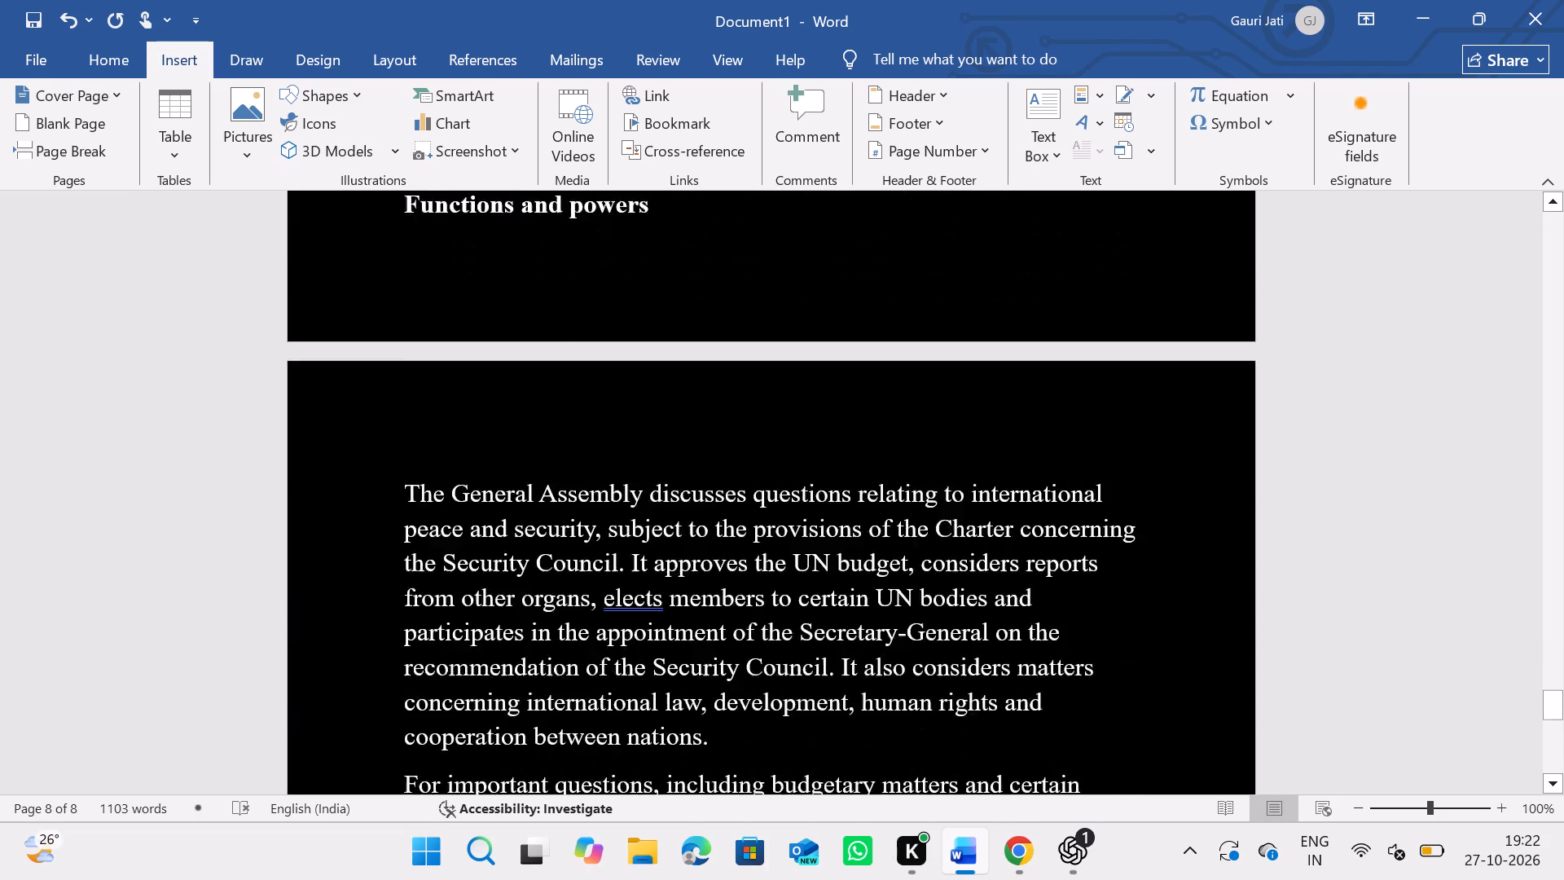
scroll(629, 431, "right", 3)
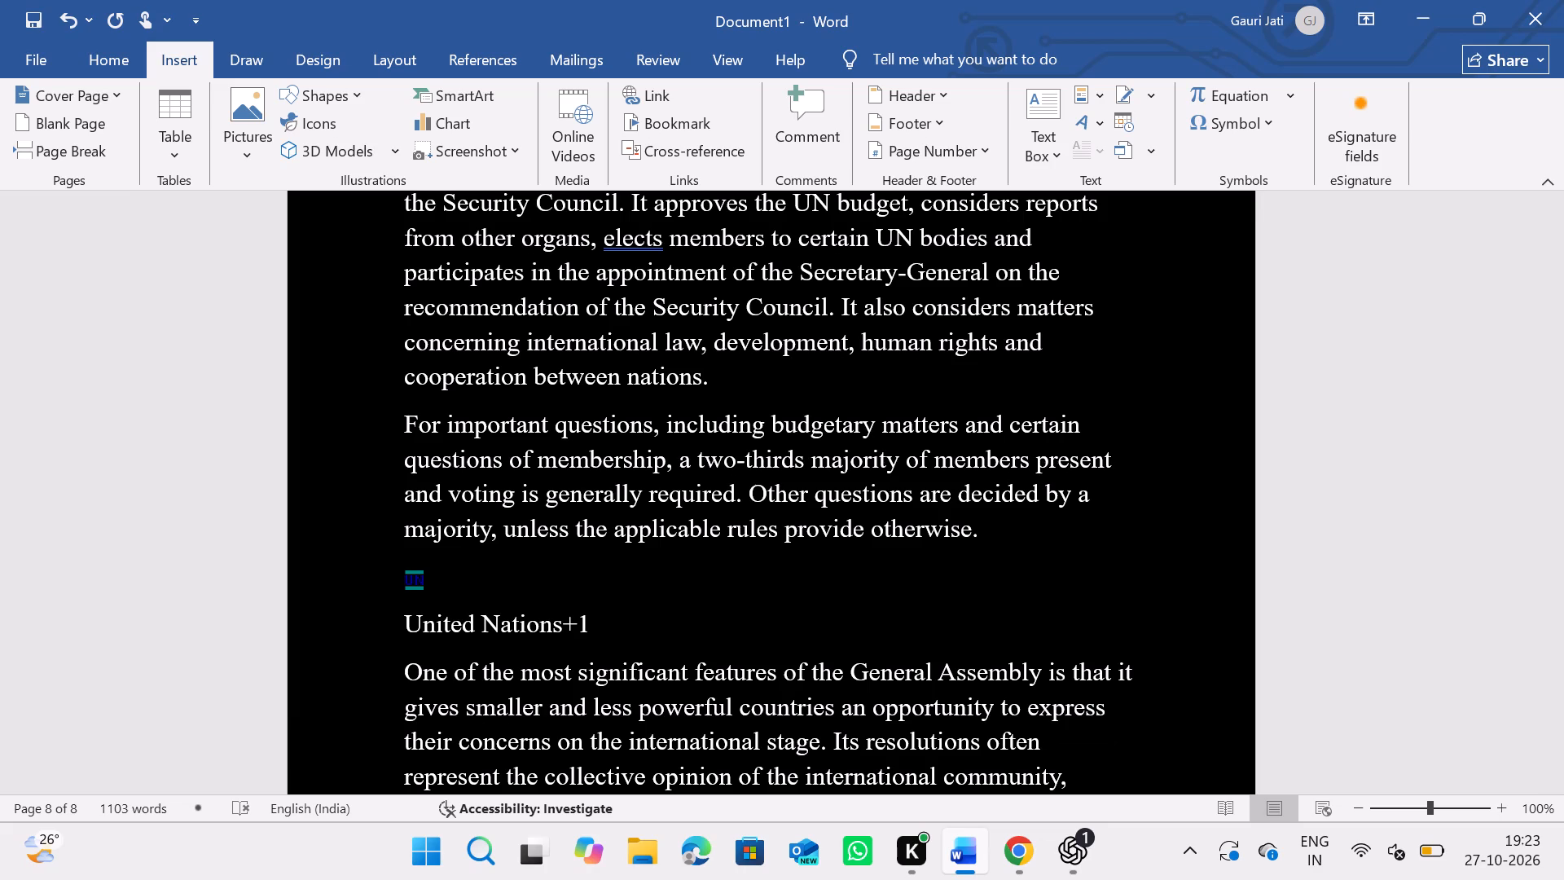
scroll(762, 447, "up", 3)
scroll(762, 447, "right", 1)
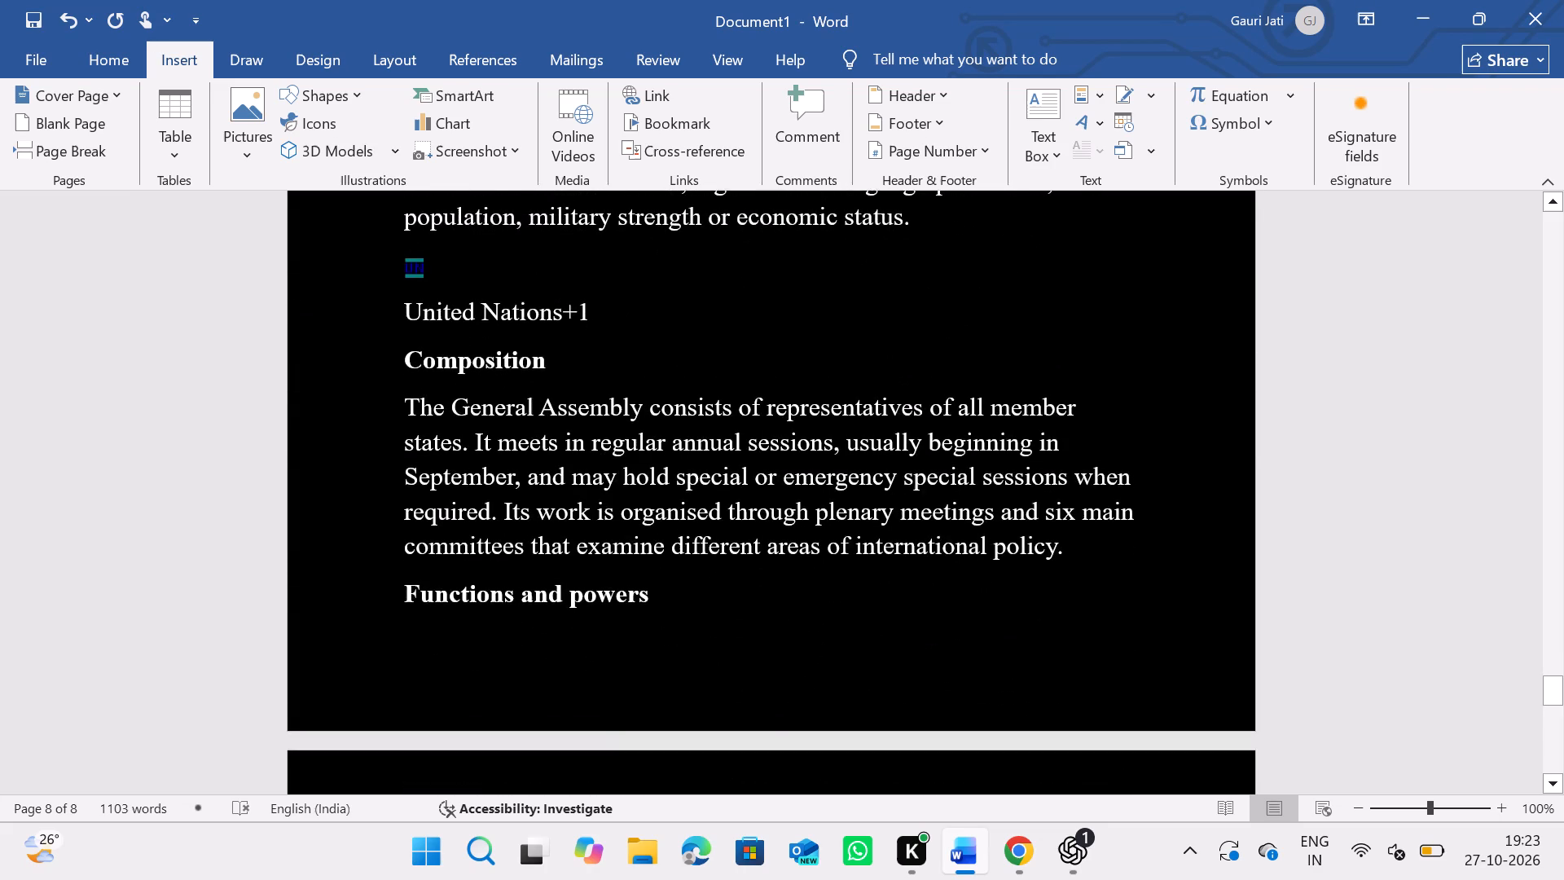
scroll(762, 447, "right", 1)
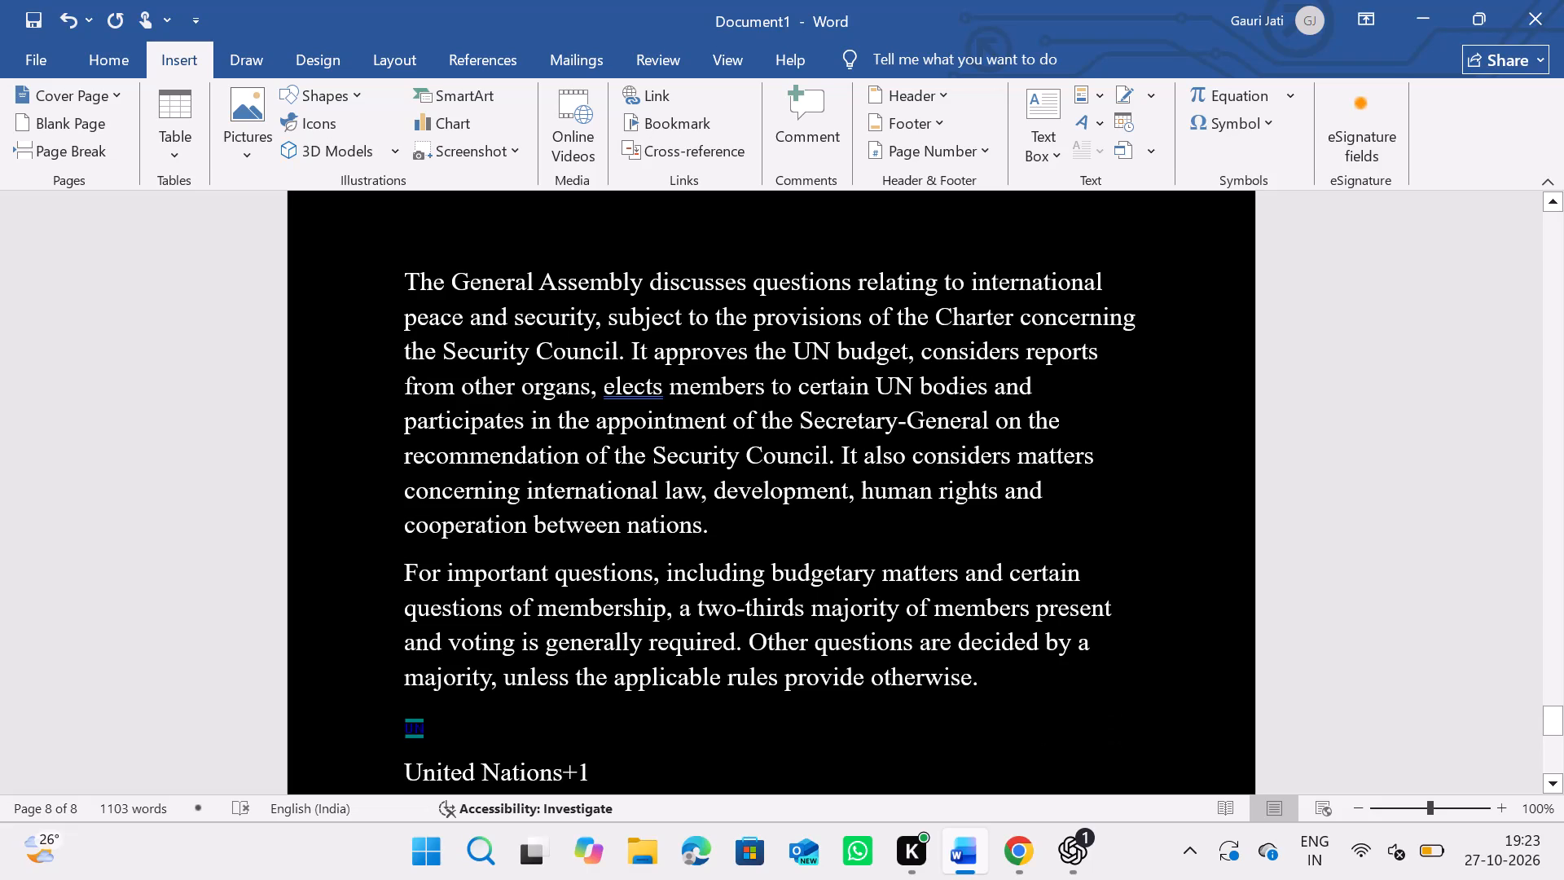
scroll(762, 447, "right", 7)
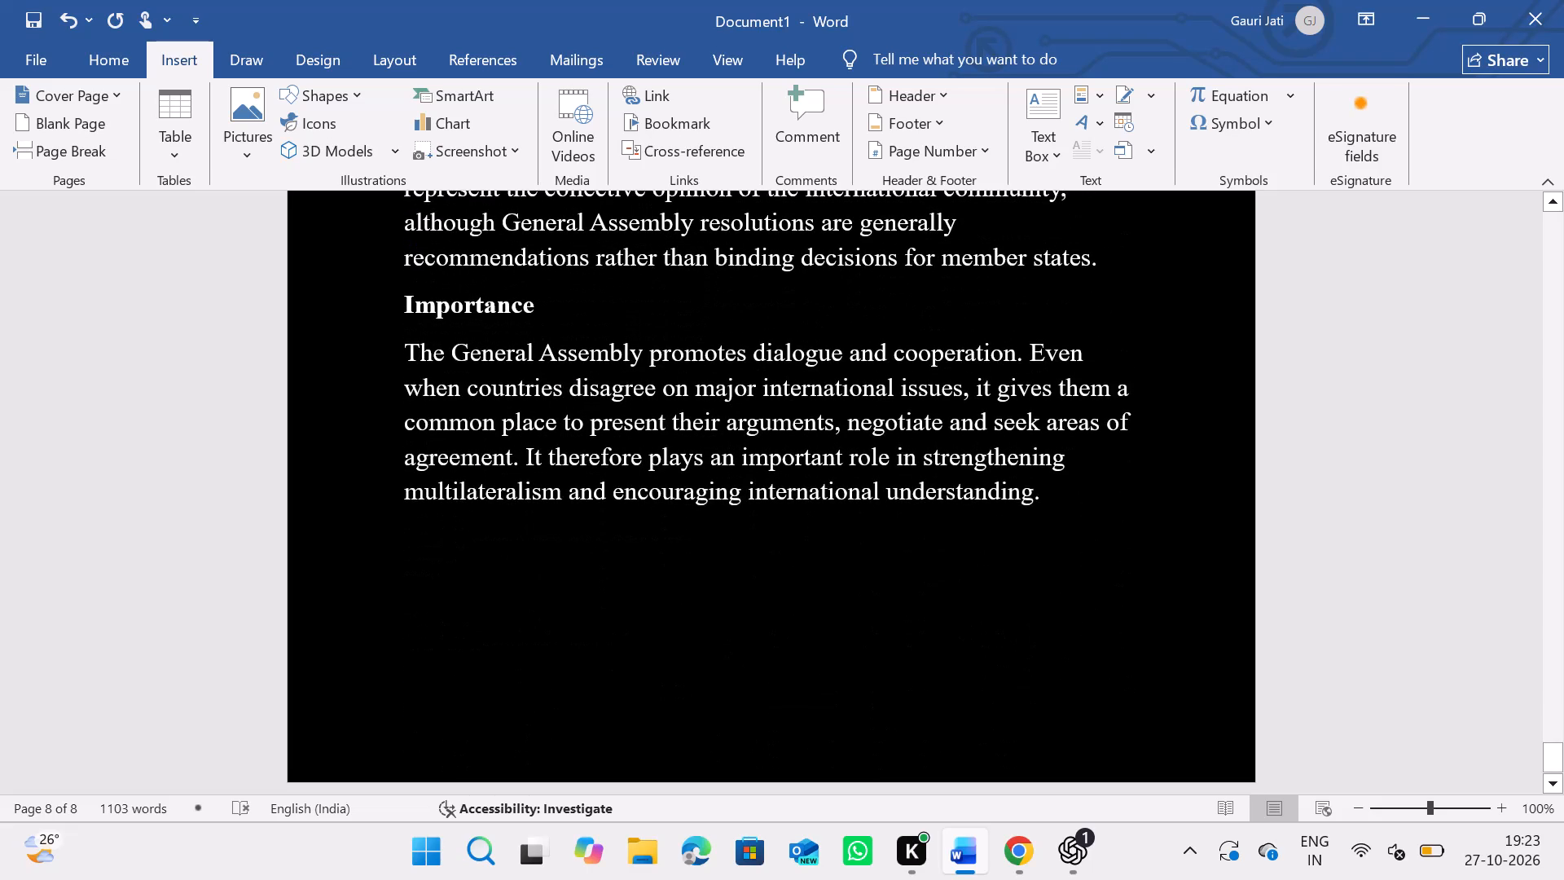
scroll(762, 447, "right", 1)
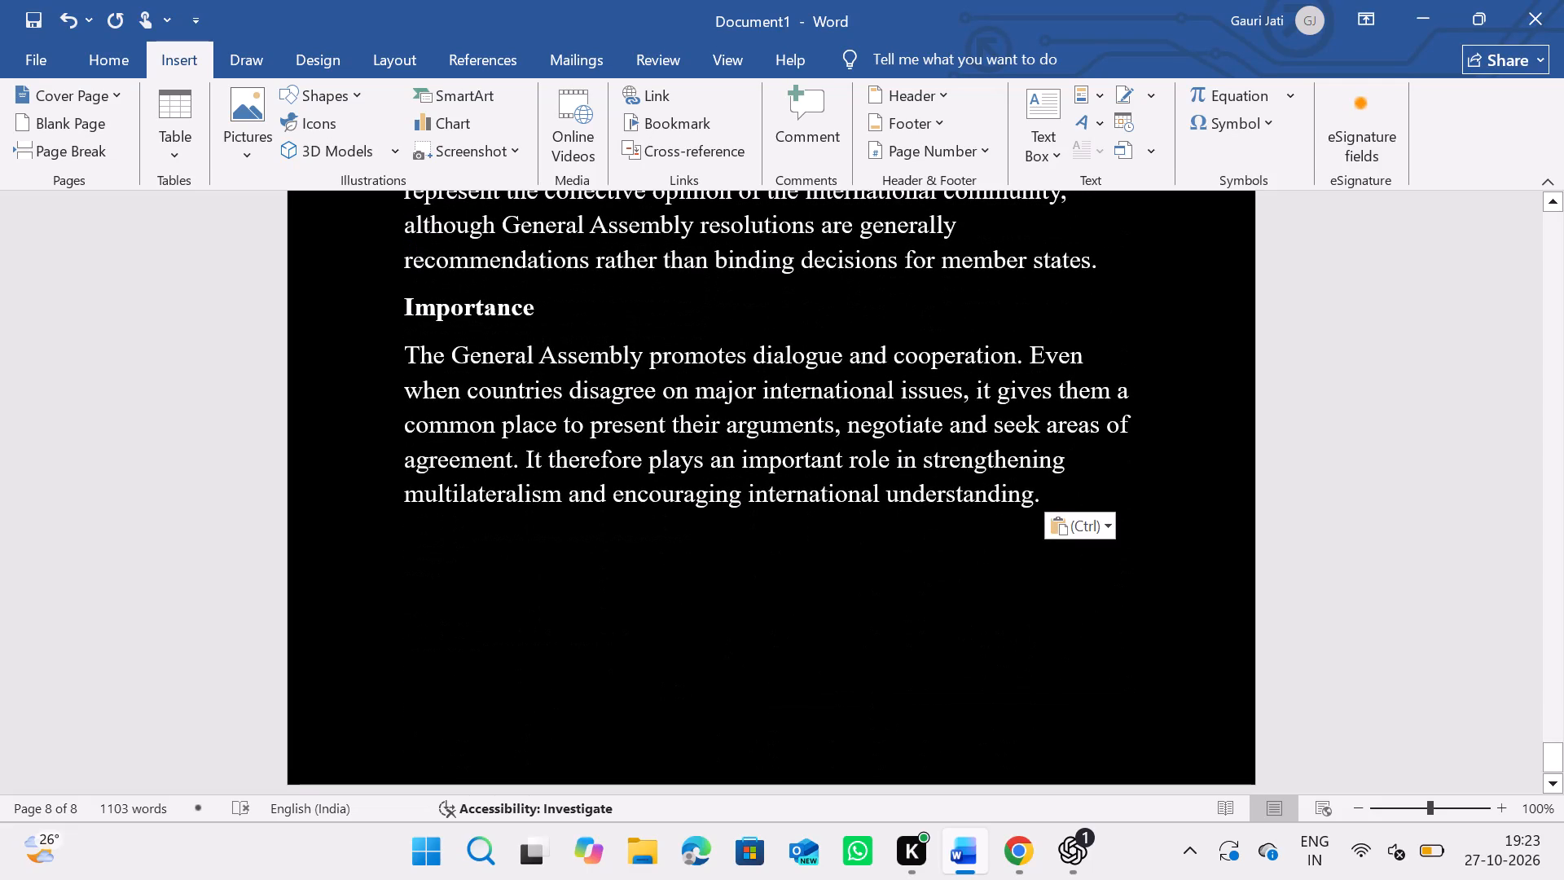
scroll(727, 462, "up", 2)
scroll(727, 462, "right", 1)
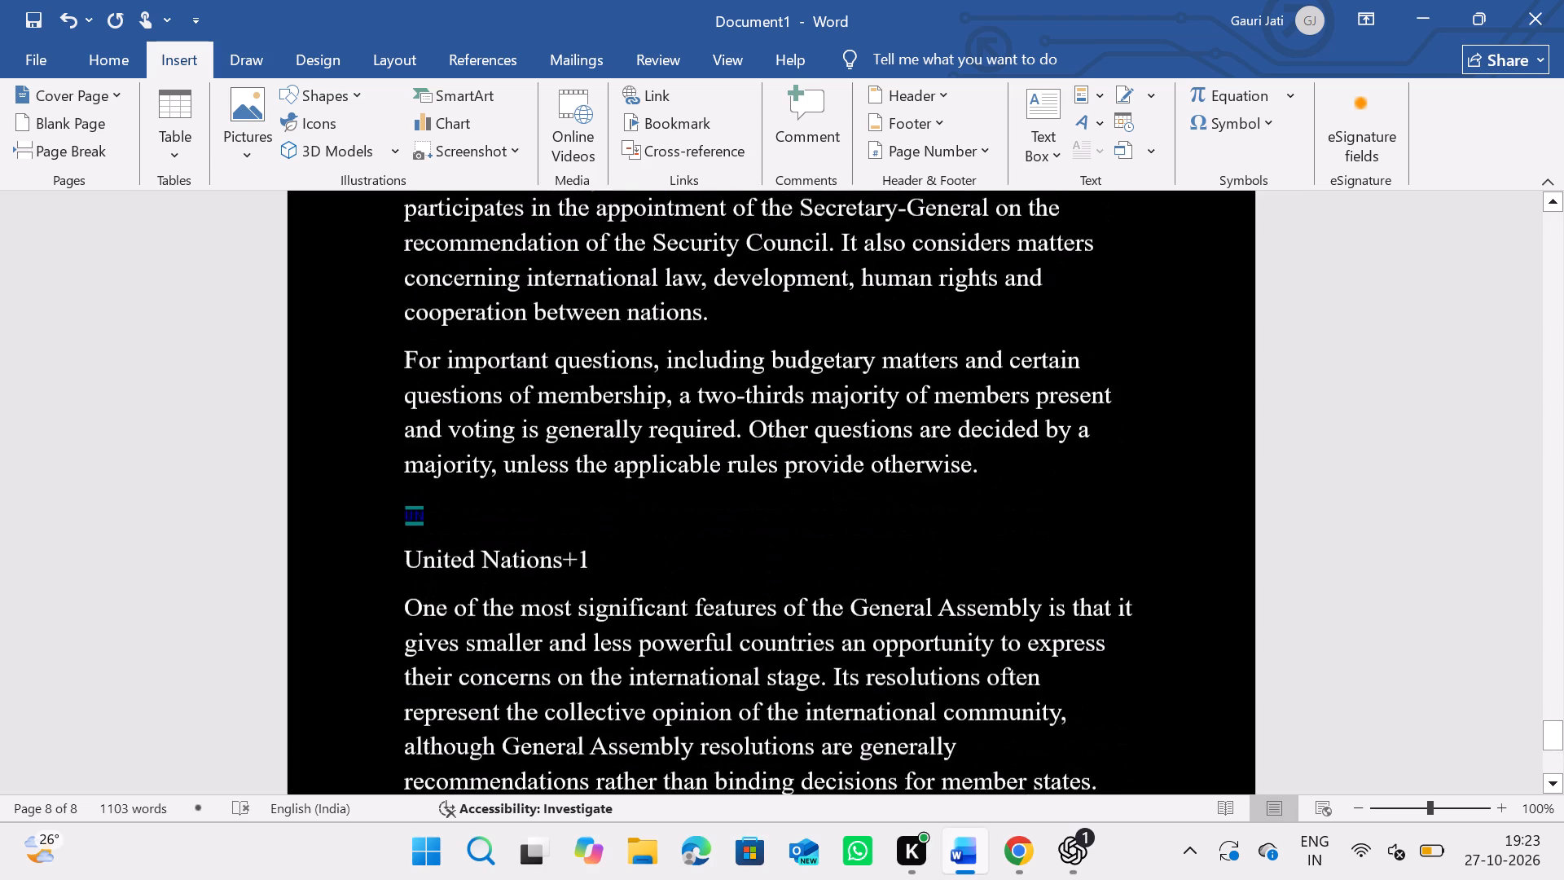
scroll(727, 462, "right", 4)
scroll(1004, 411, "up", 1)
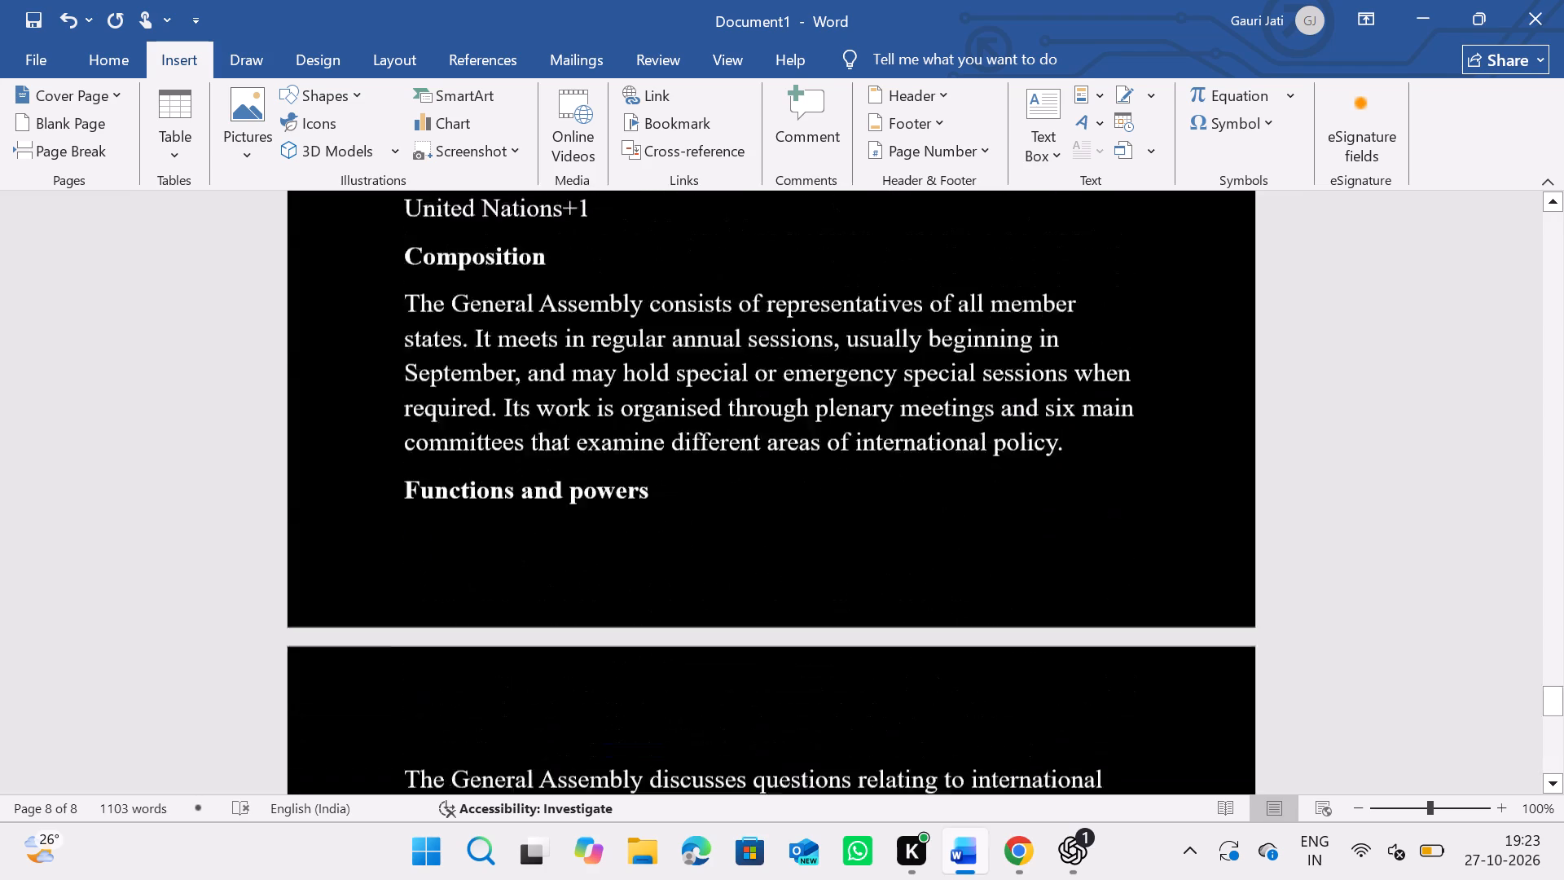
scroll(1004, 411, "up", 3)
scroll(1004, 411, "down", 1)
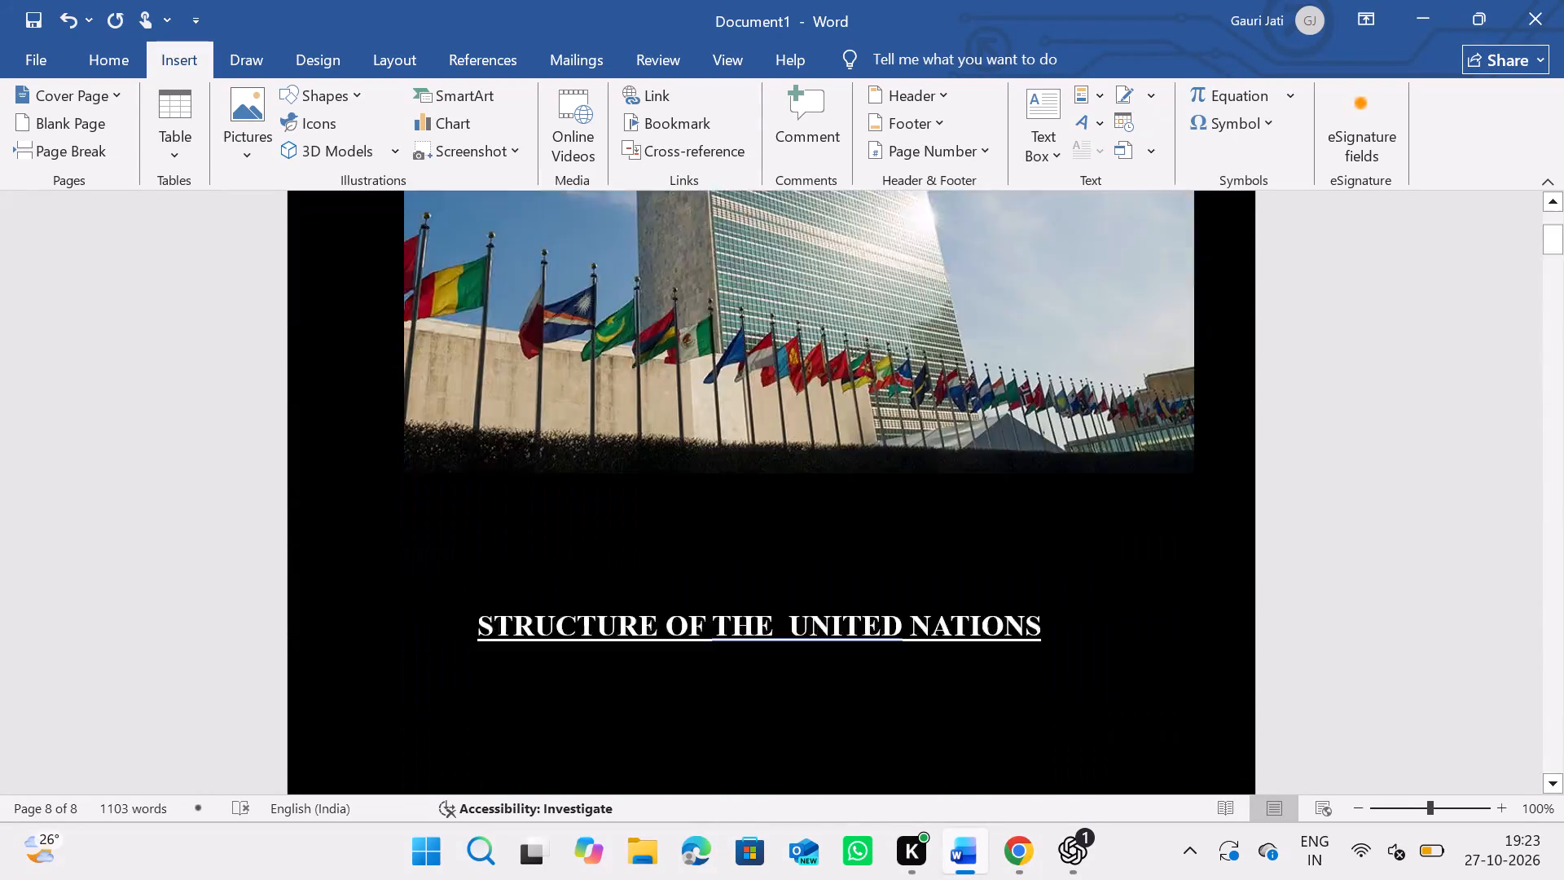
scroll(1004, 411, "down", 2)
scroll(1004, 411, "right", 11)
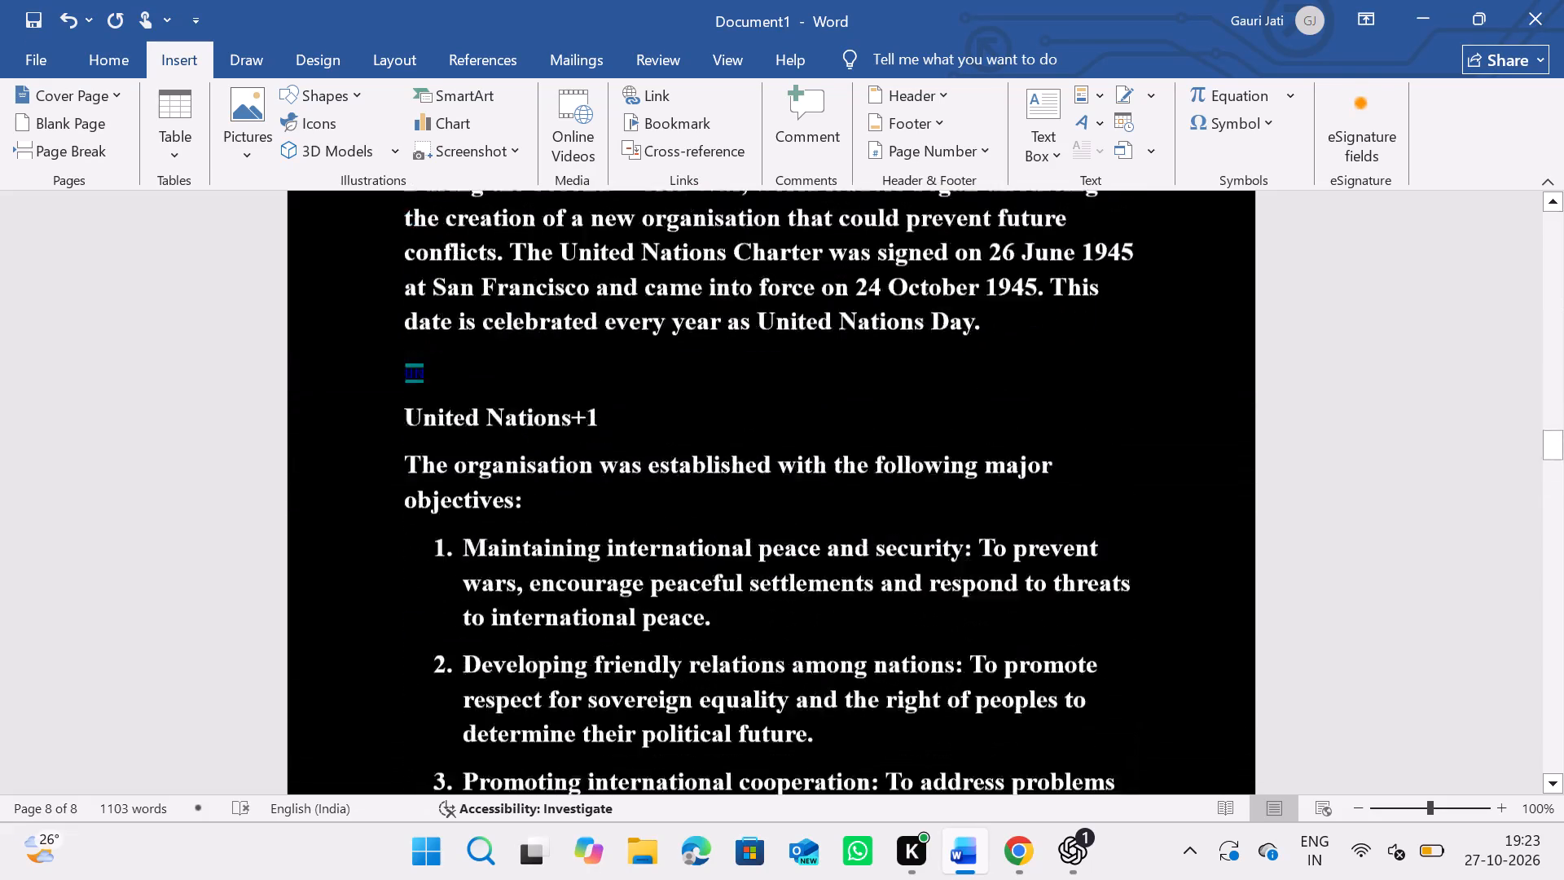
scroll(1004, 411, "right", 8)
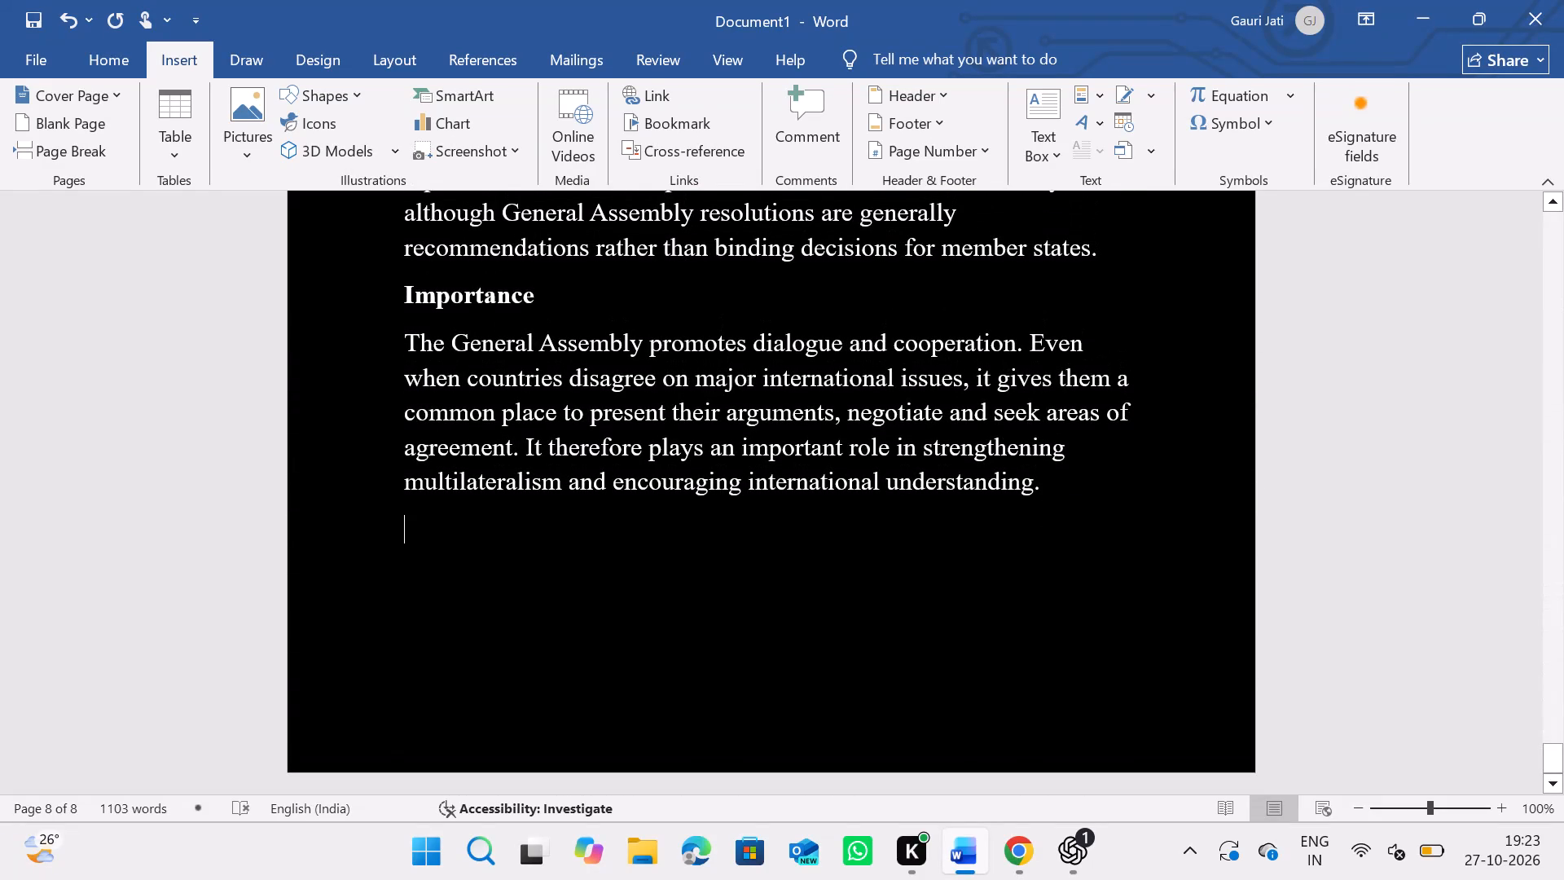
Insert a blank page in the Word document after the General Assembly section's Importance paragraph.
left_click(1004, 856)
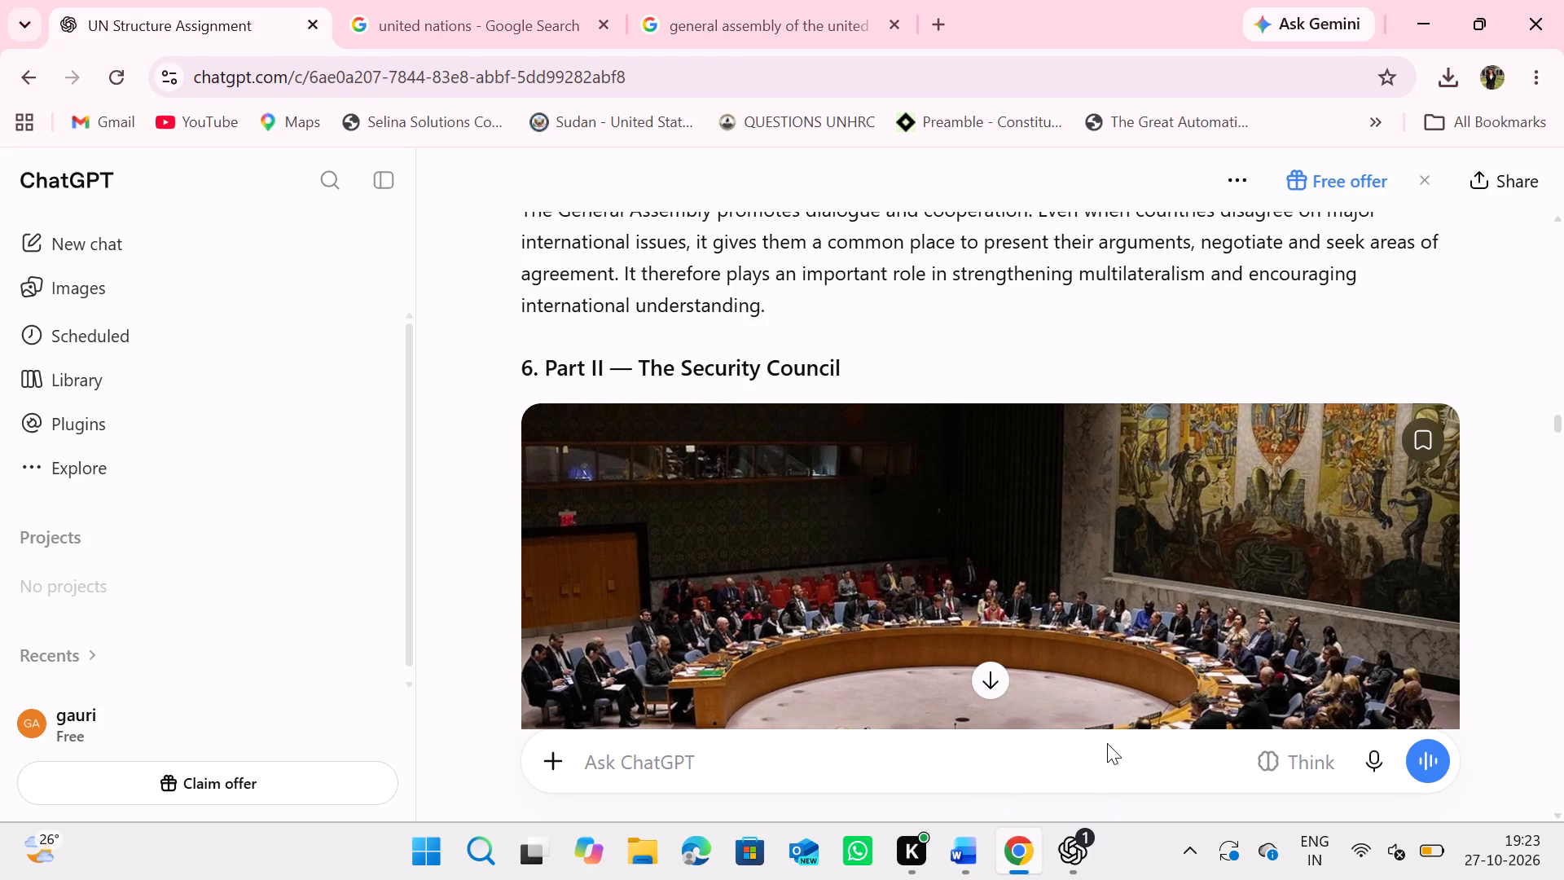
left_click(965, 869)
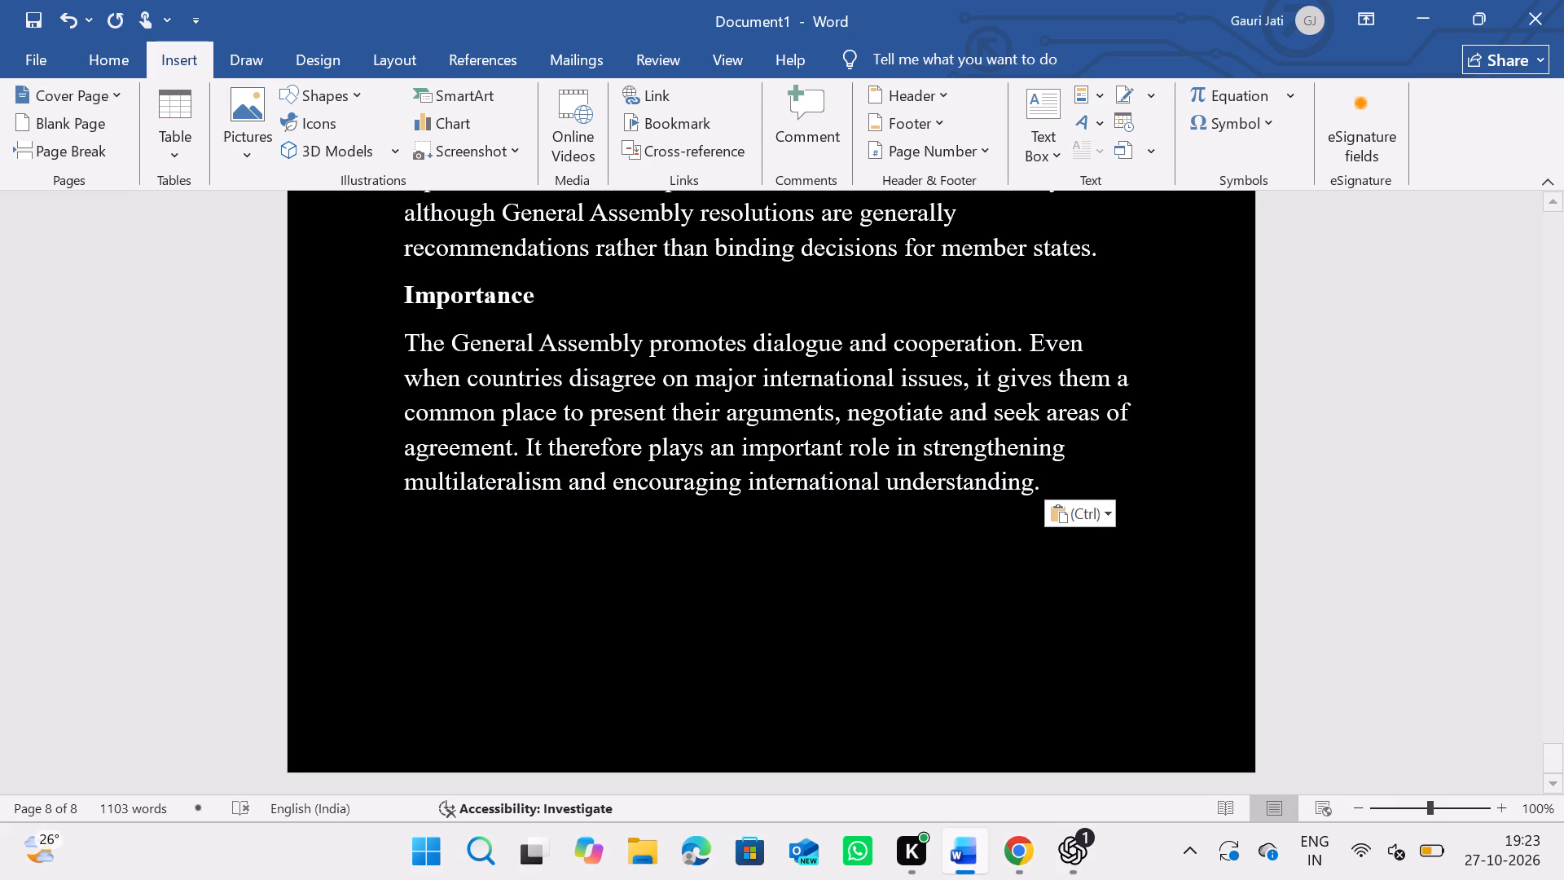
left_click(412, 712)
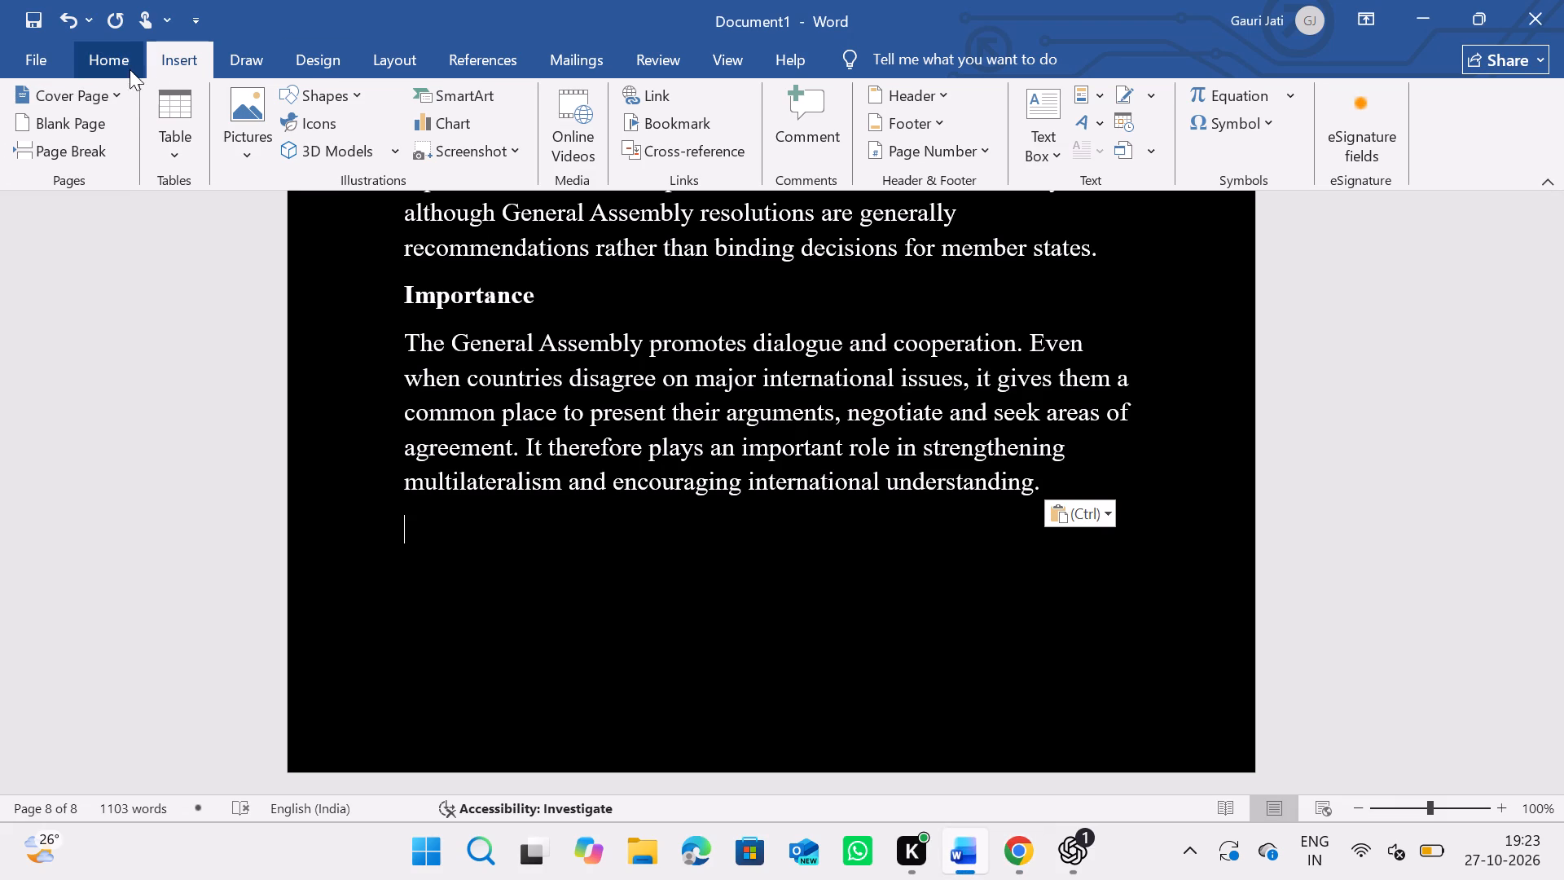
scroll(73, 139, "down", 1)
left_click(111, 79)
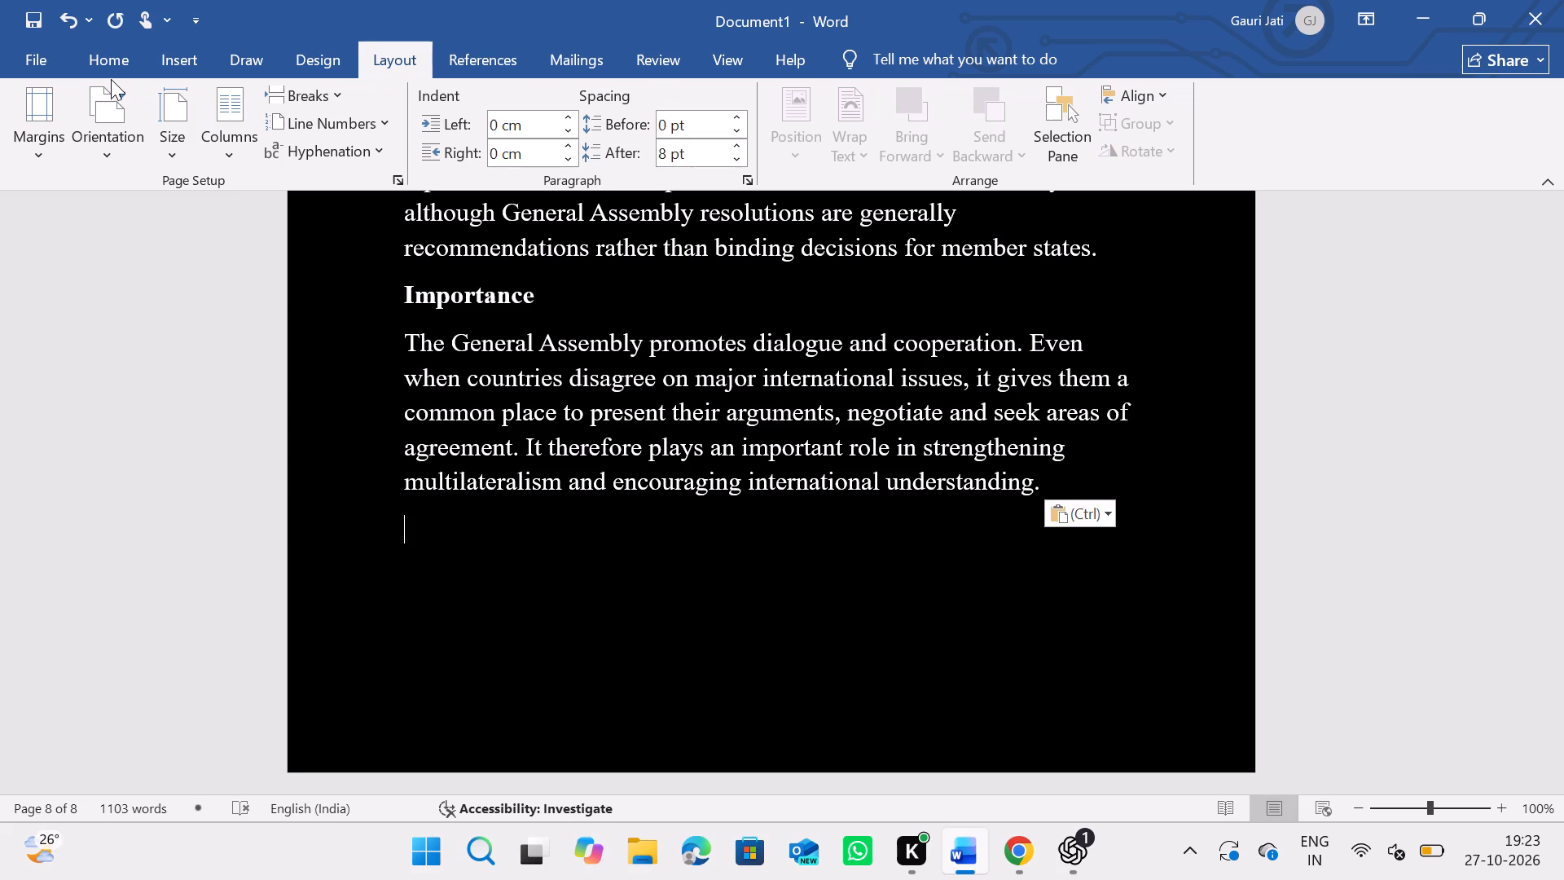
left_click(114, 55)
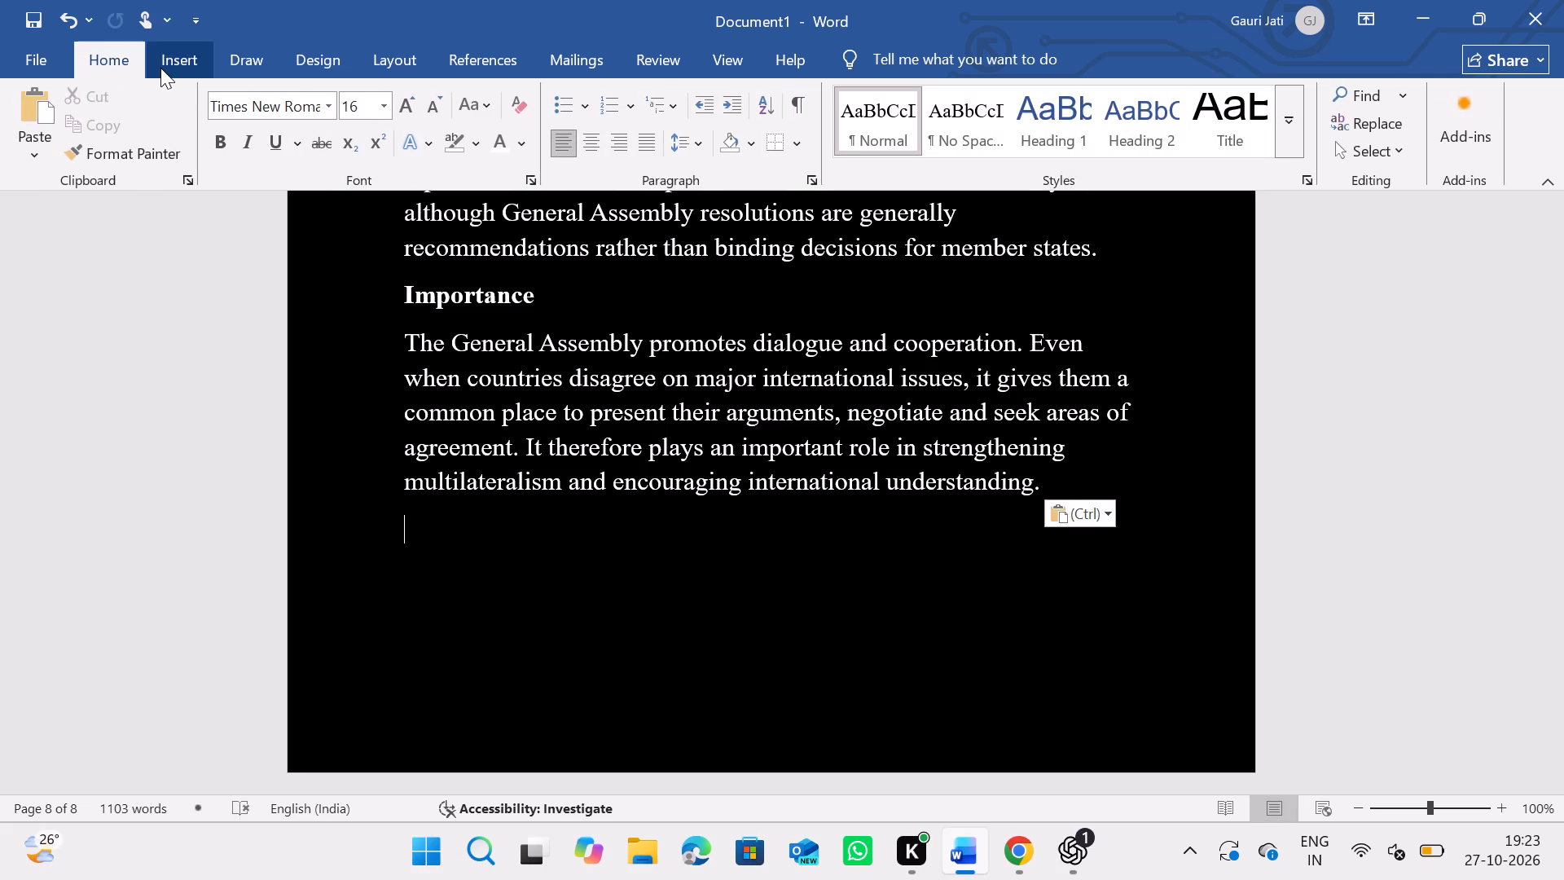
left_click(161, 67)
left_click(77, 123)
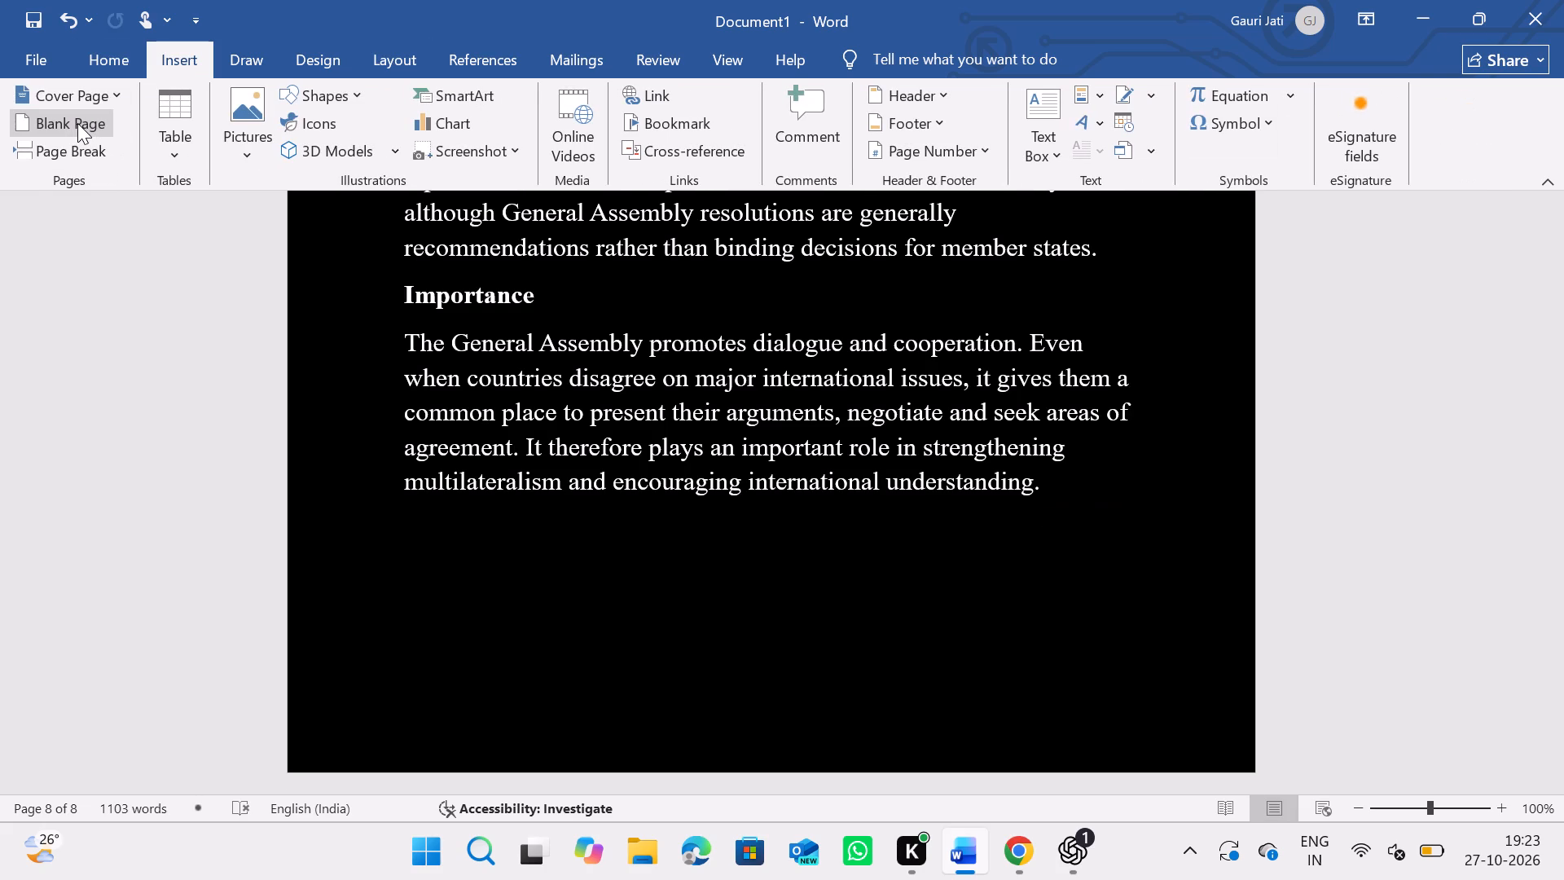
scroll(819, 512, "down", 2)
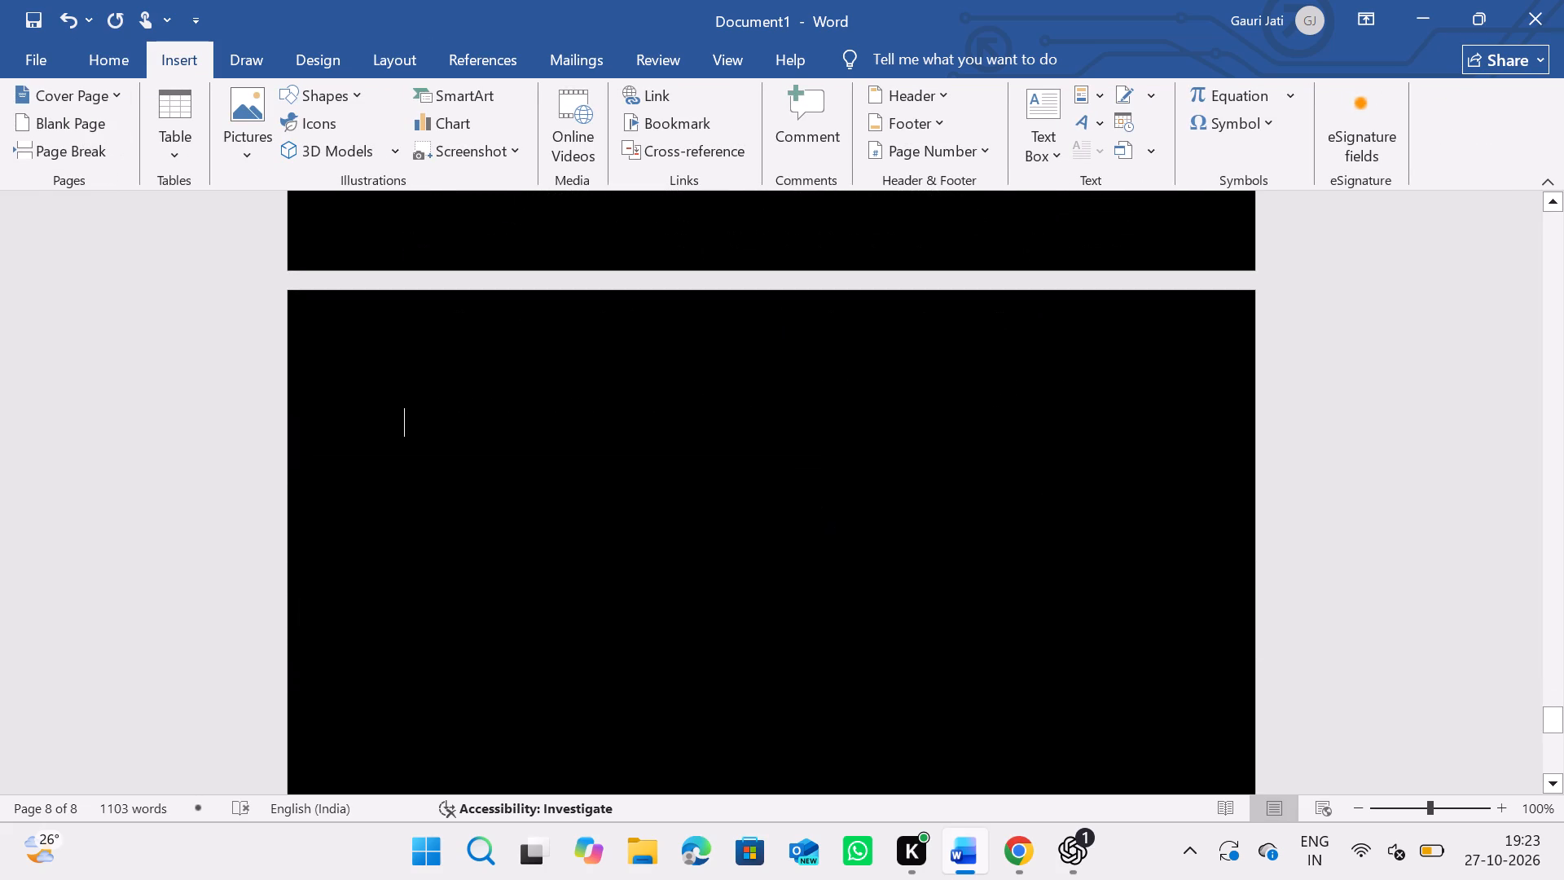
Add the bold, underlined heading "THE SECURITY COUNCIL" on the new blank page and start a new line below it.
left_click(1012, 856)
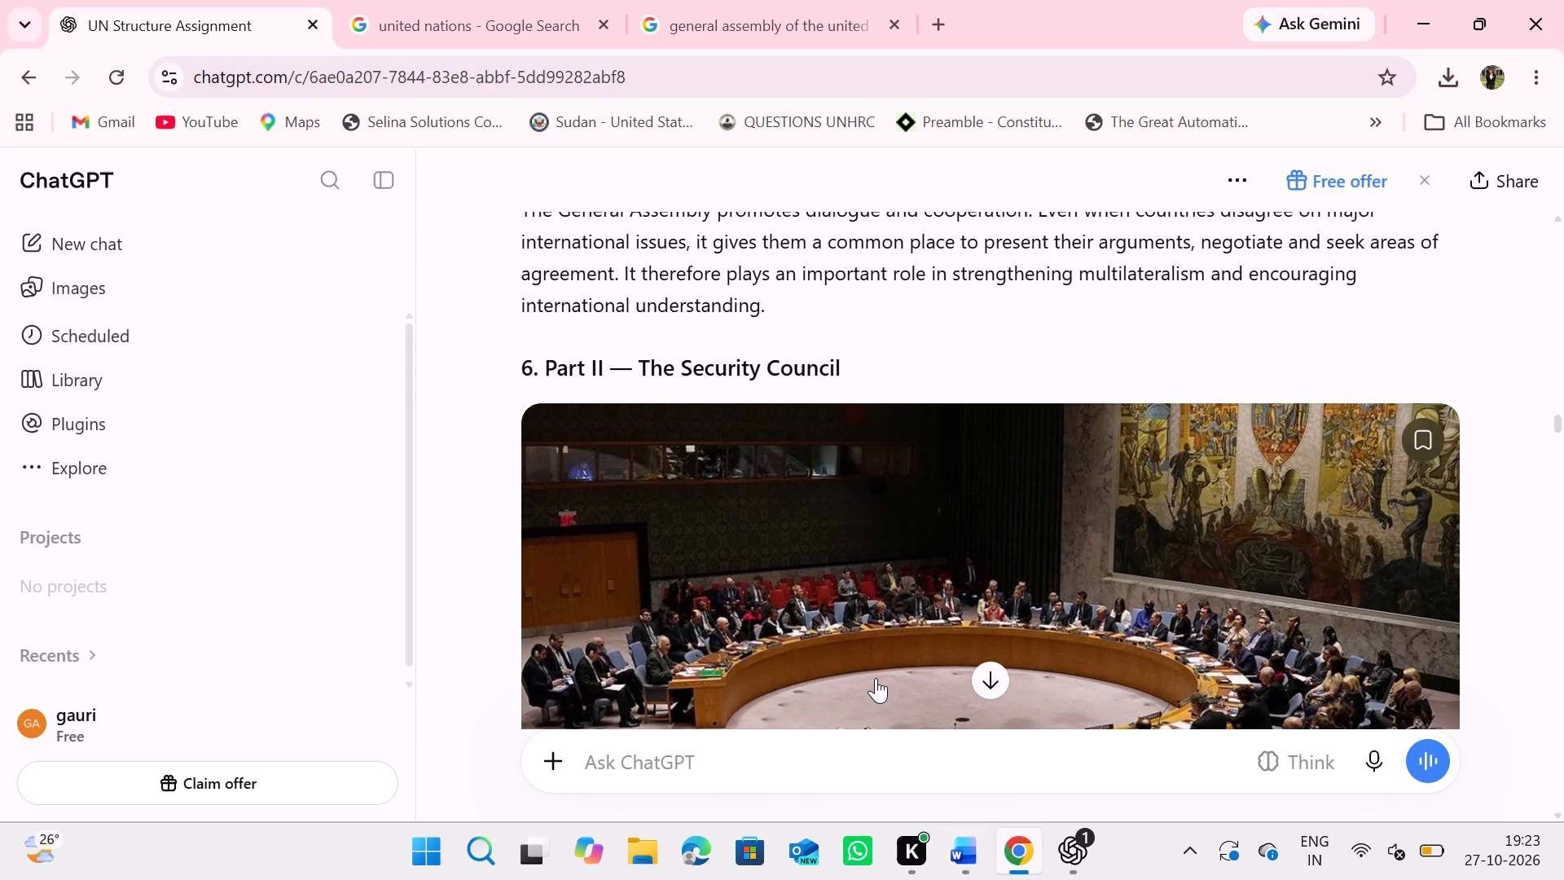
left_click(956, 860)
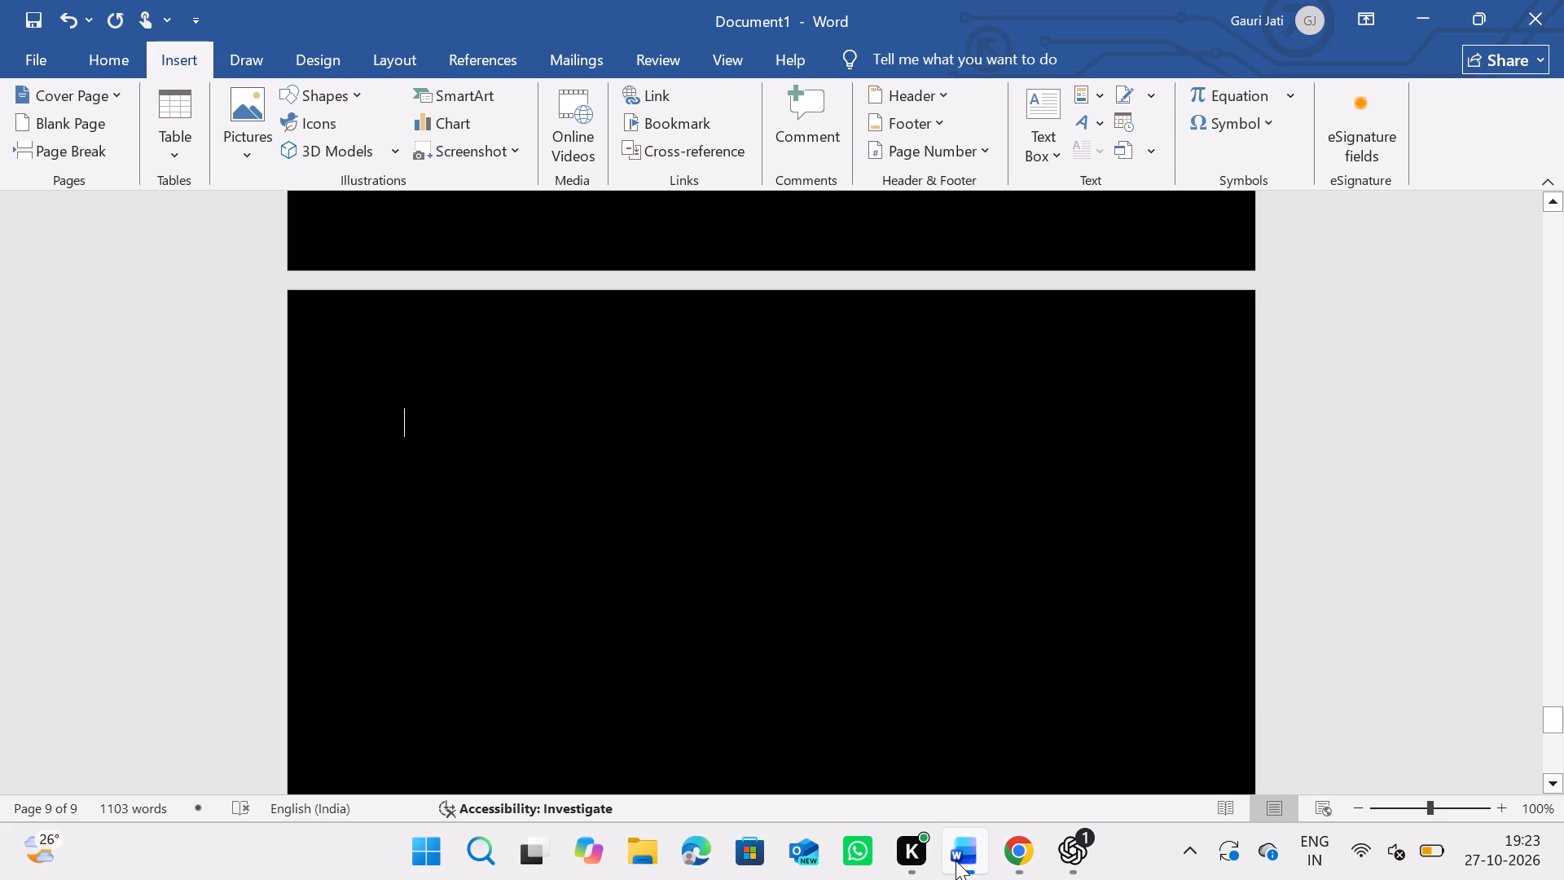
type("THE SECURITY COUNCIL")
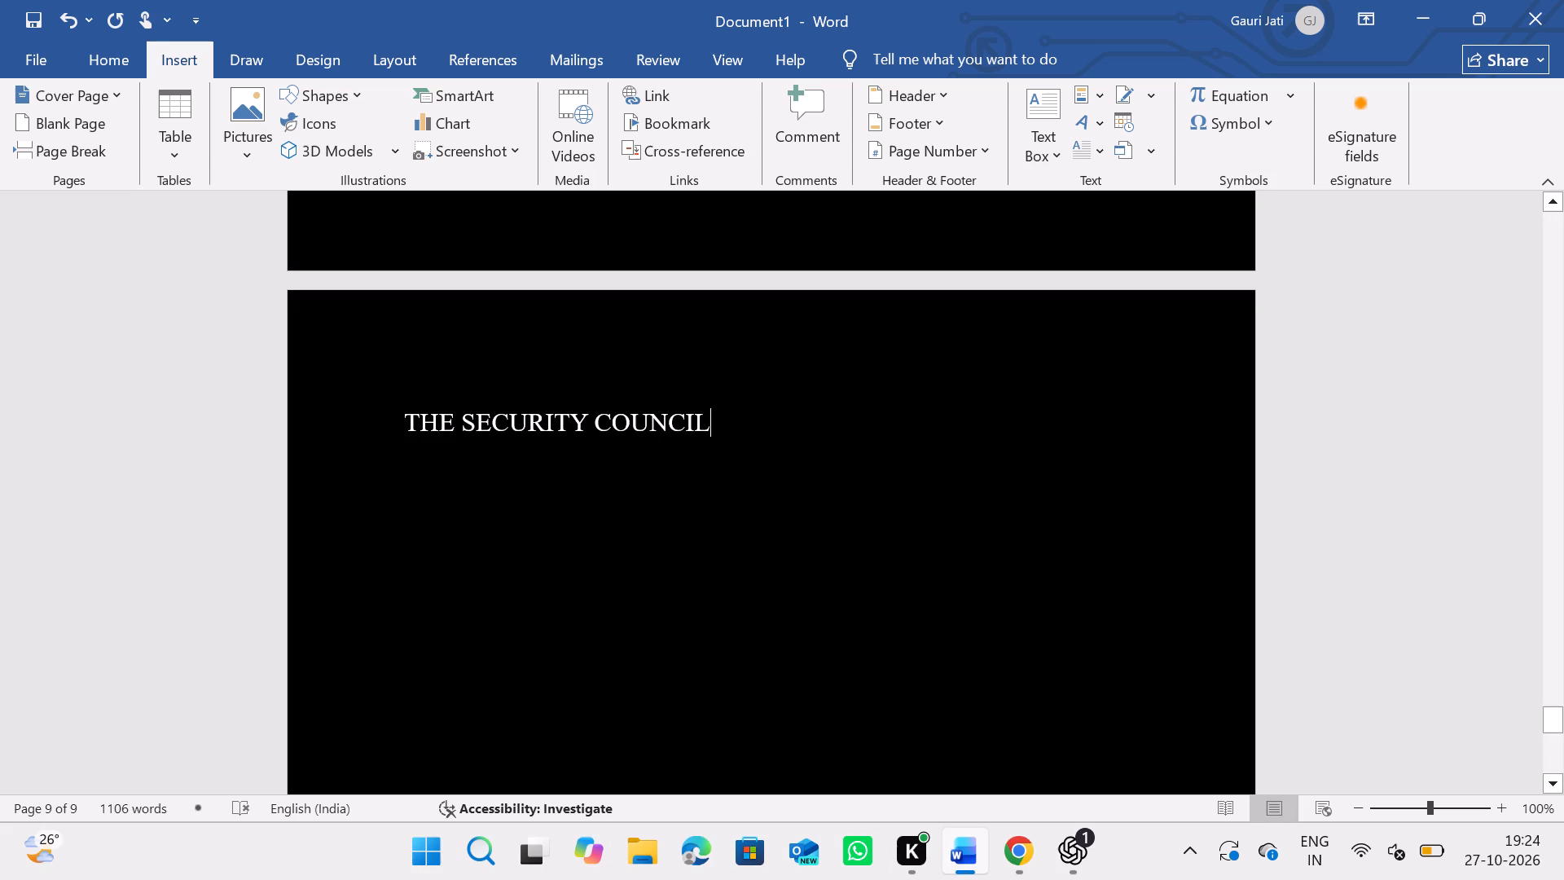
left_click_drag(405, 414, 699, 432)
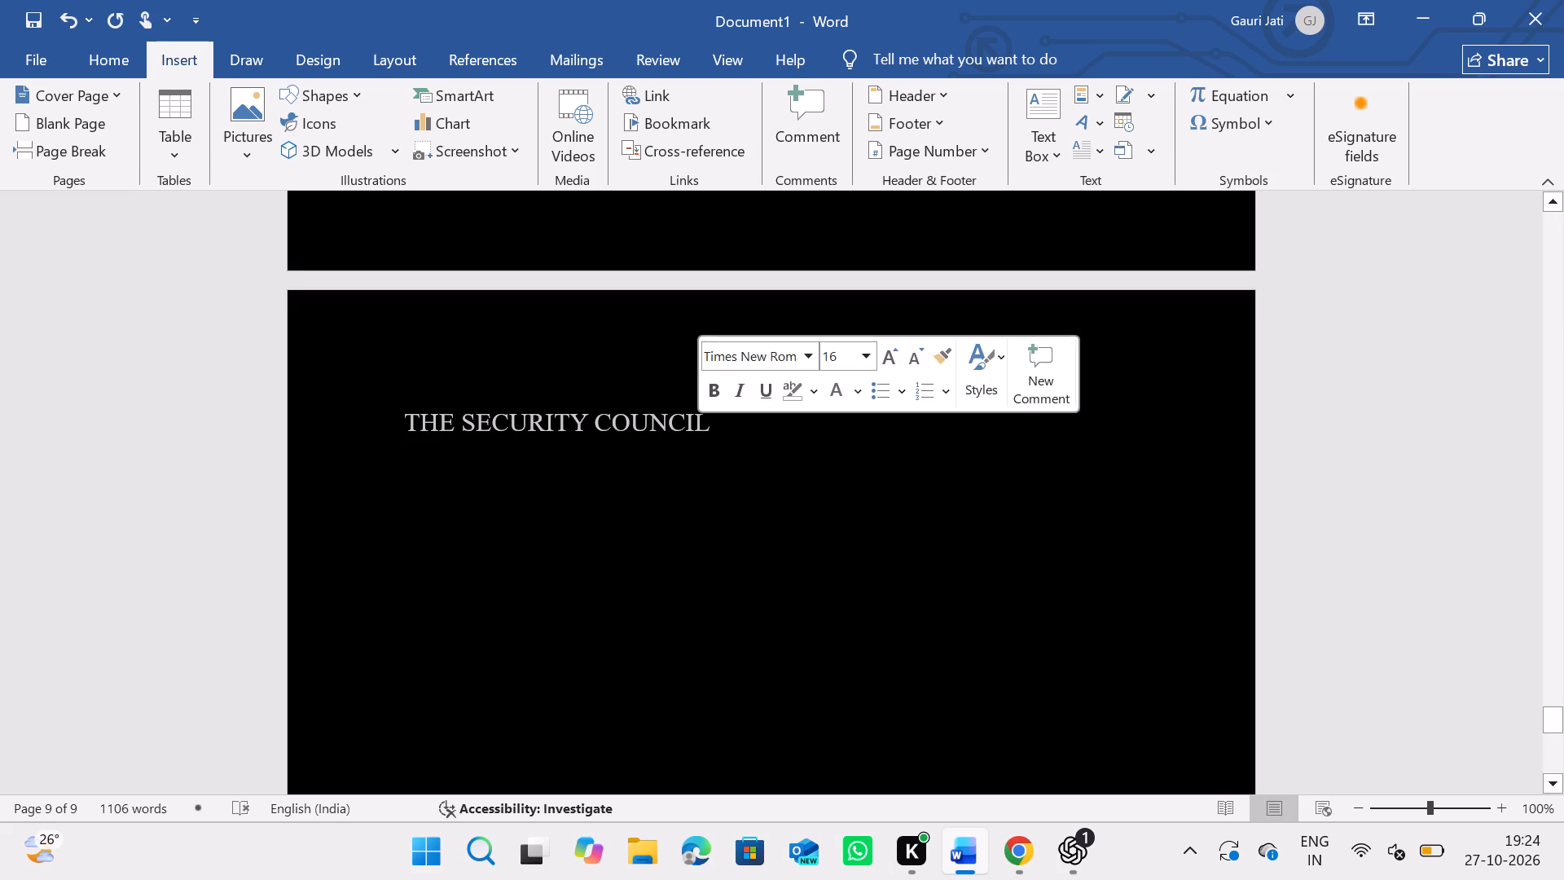
left_click(416, 415)
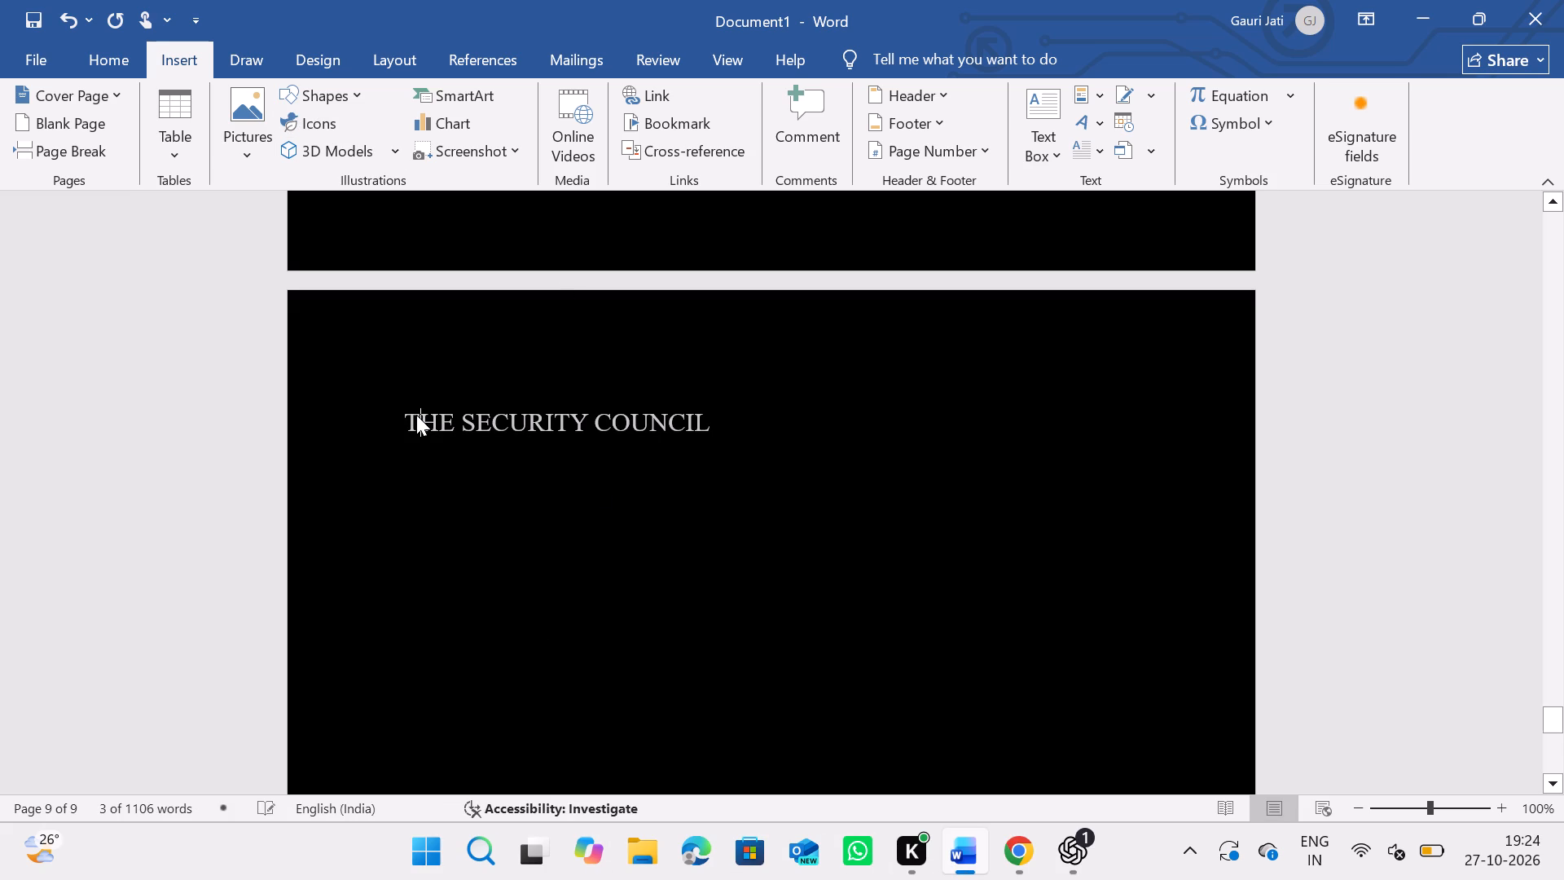
left_click_drag(398, 422, 618, 421)
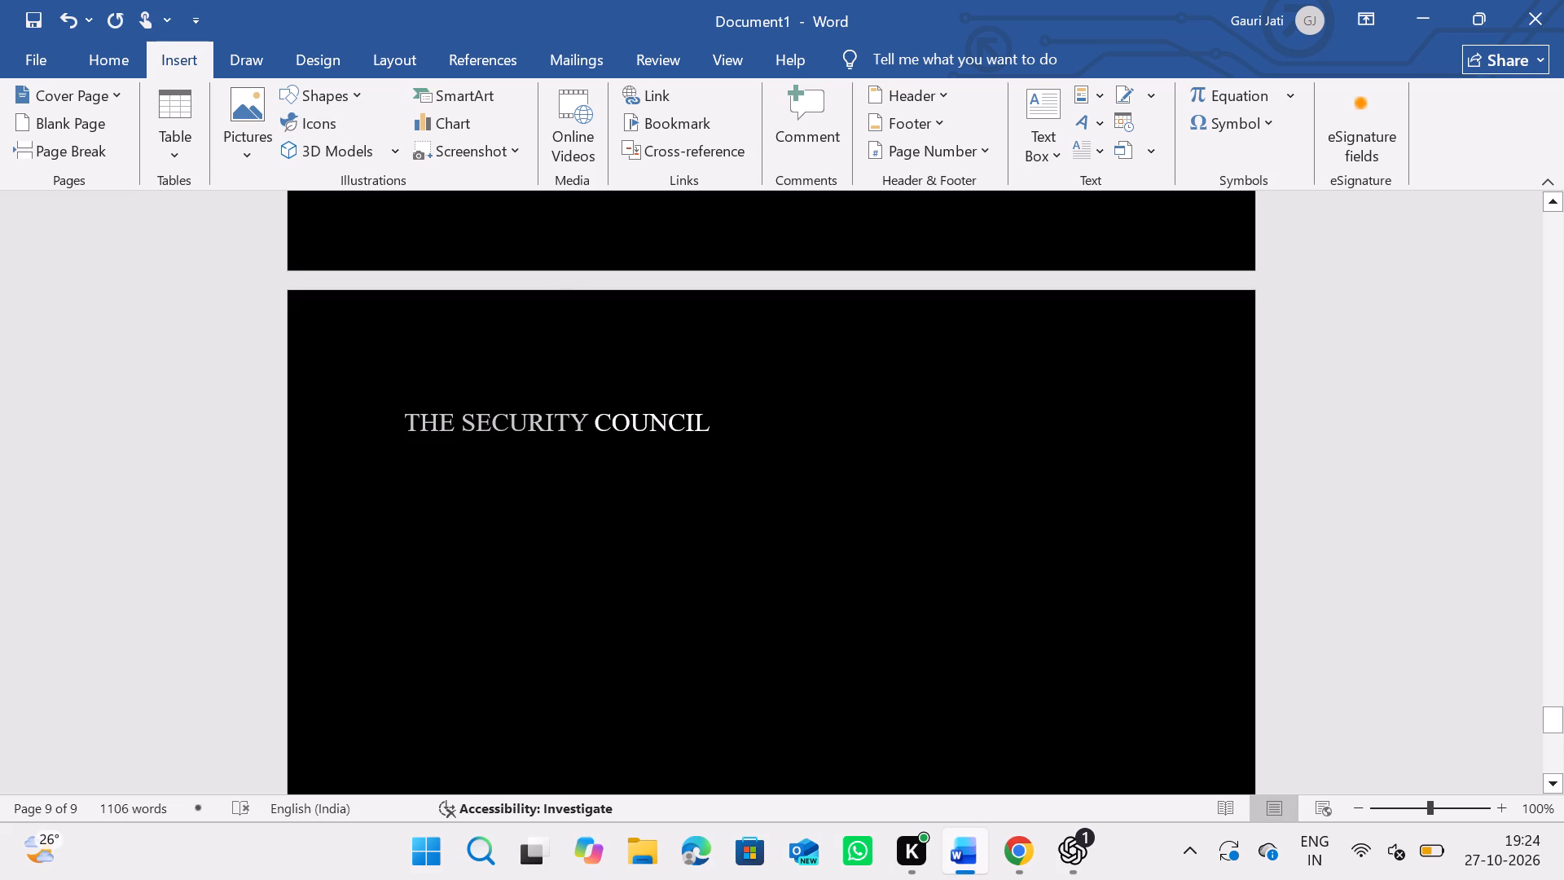
left_click_drag(618, 421, 713, 424)
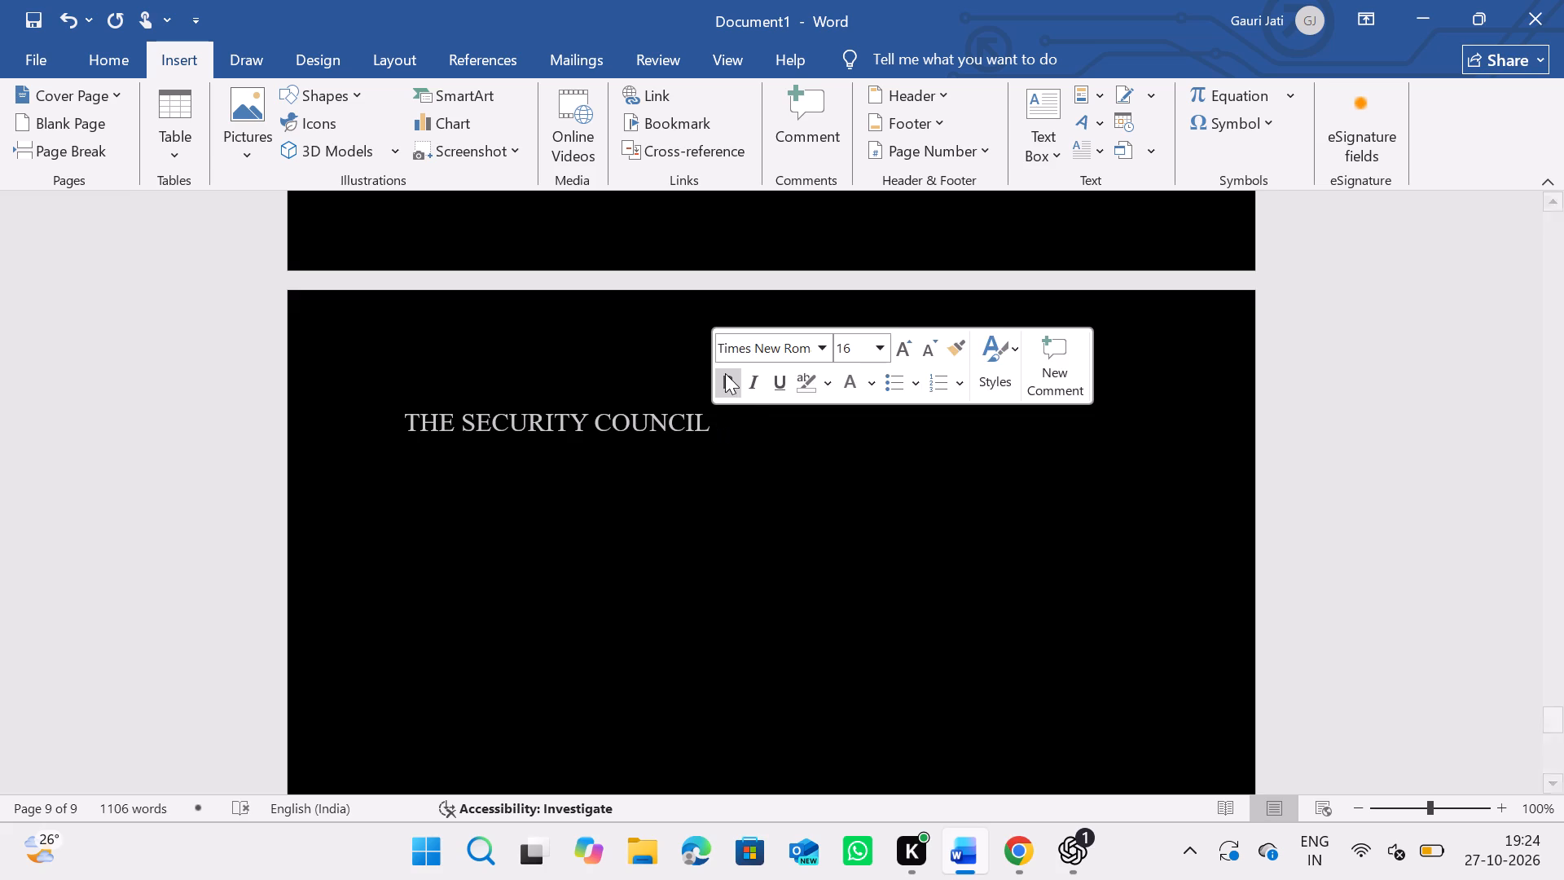
left_click(725, 379)
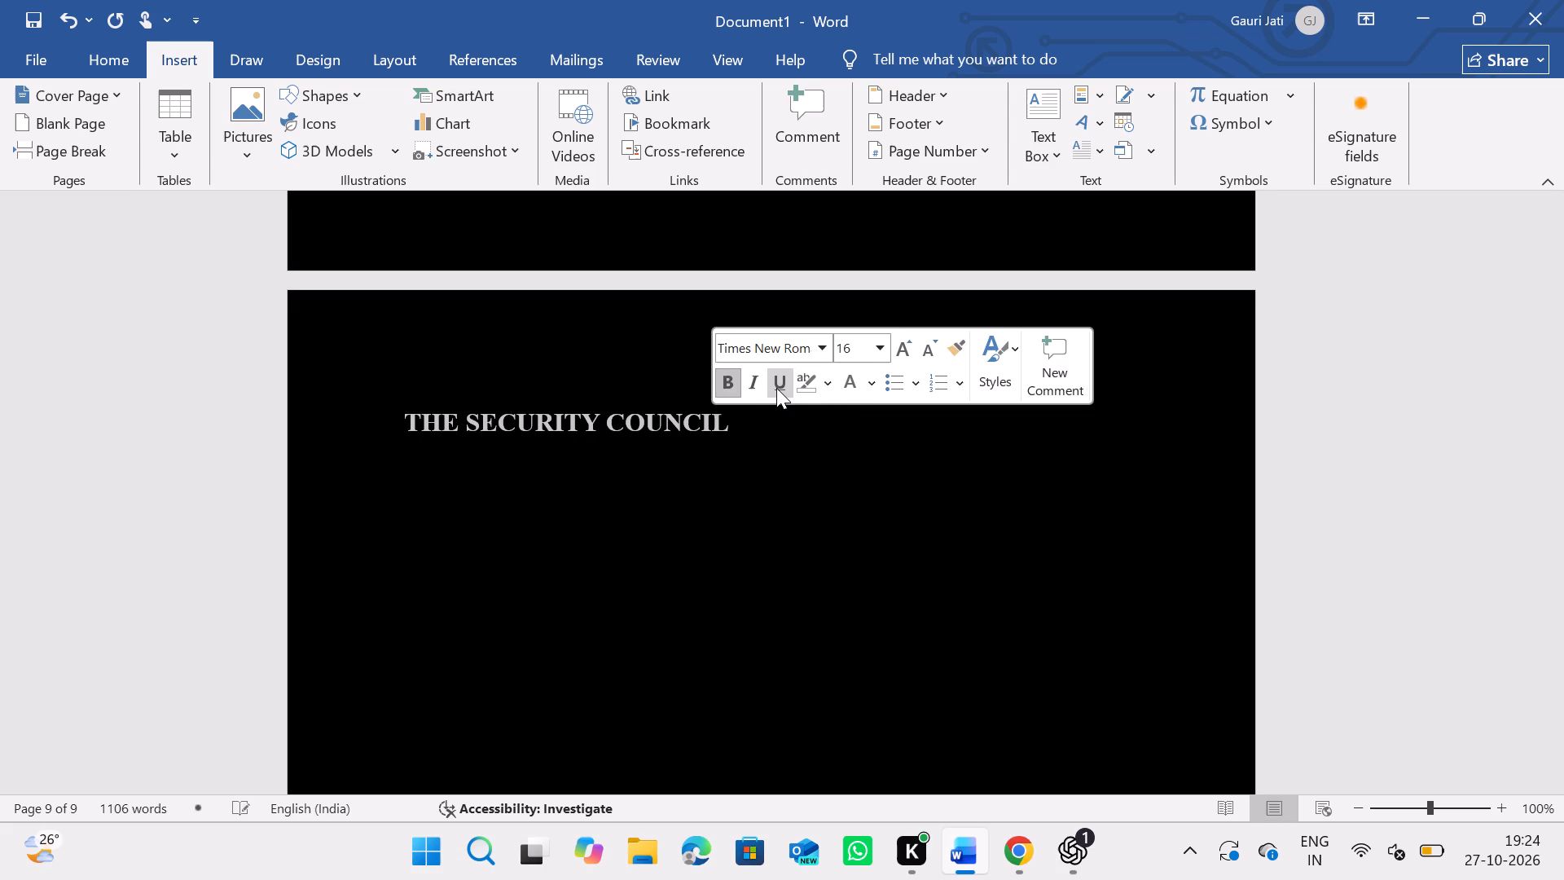
left_click(776, 388)
left_click(772, 485)
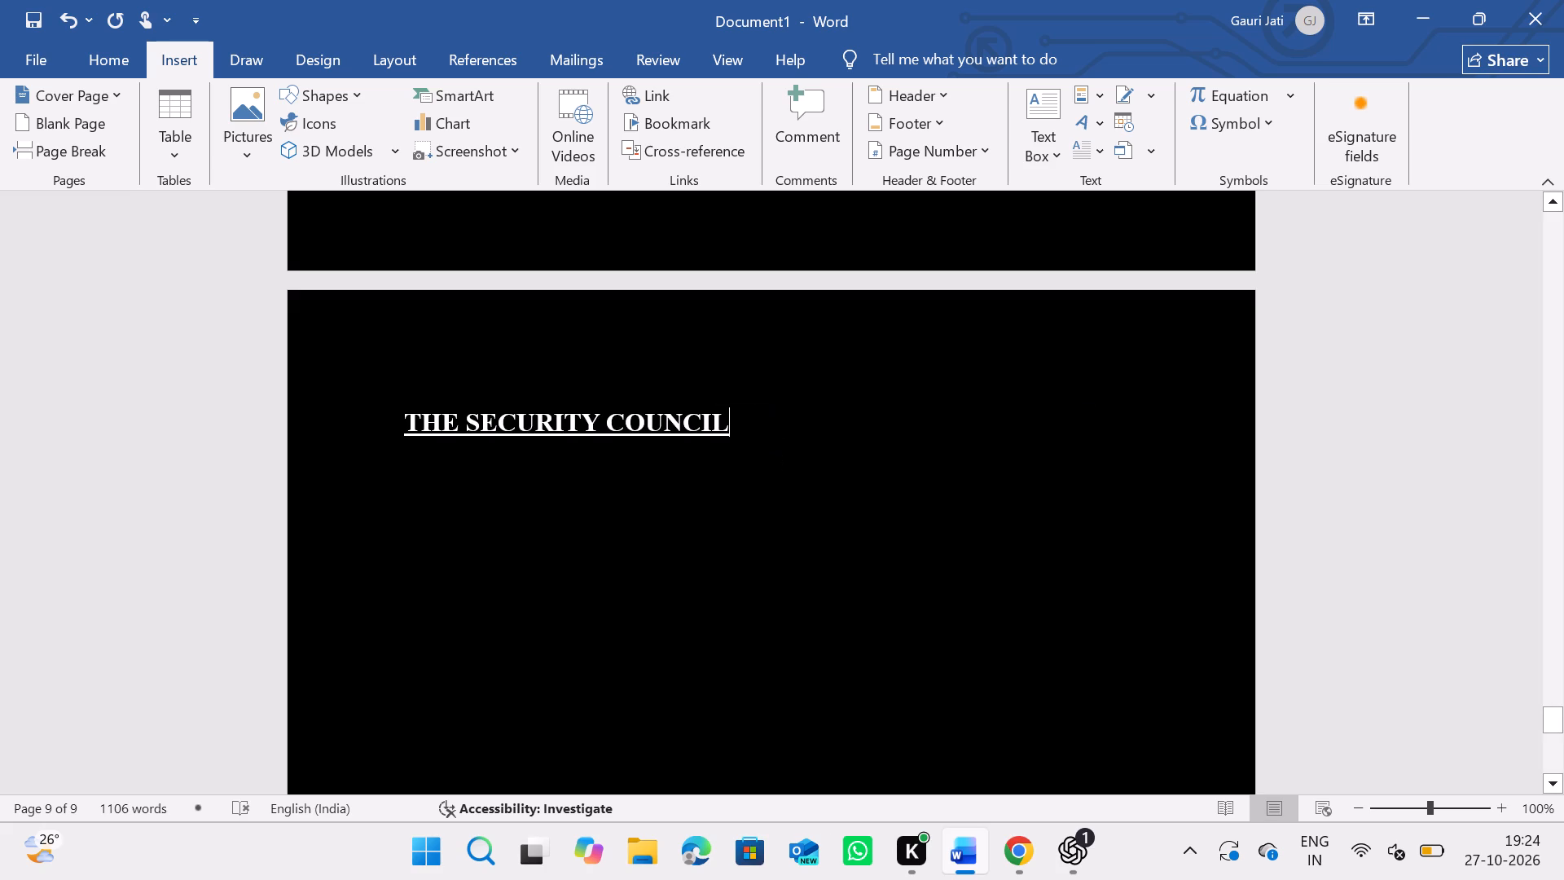
key("Return")
left_click(1027, 860)
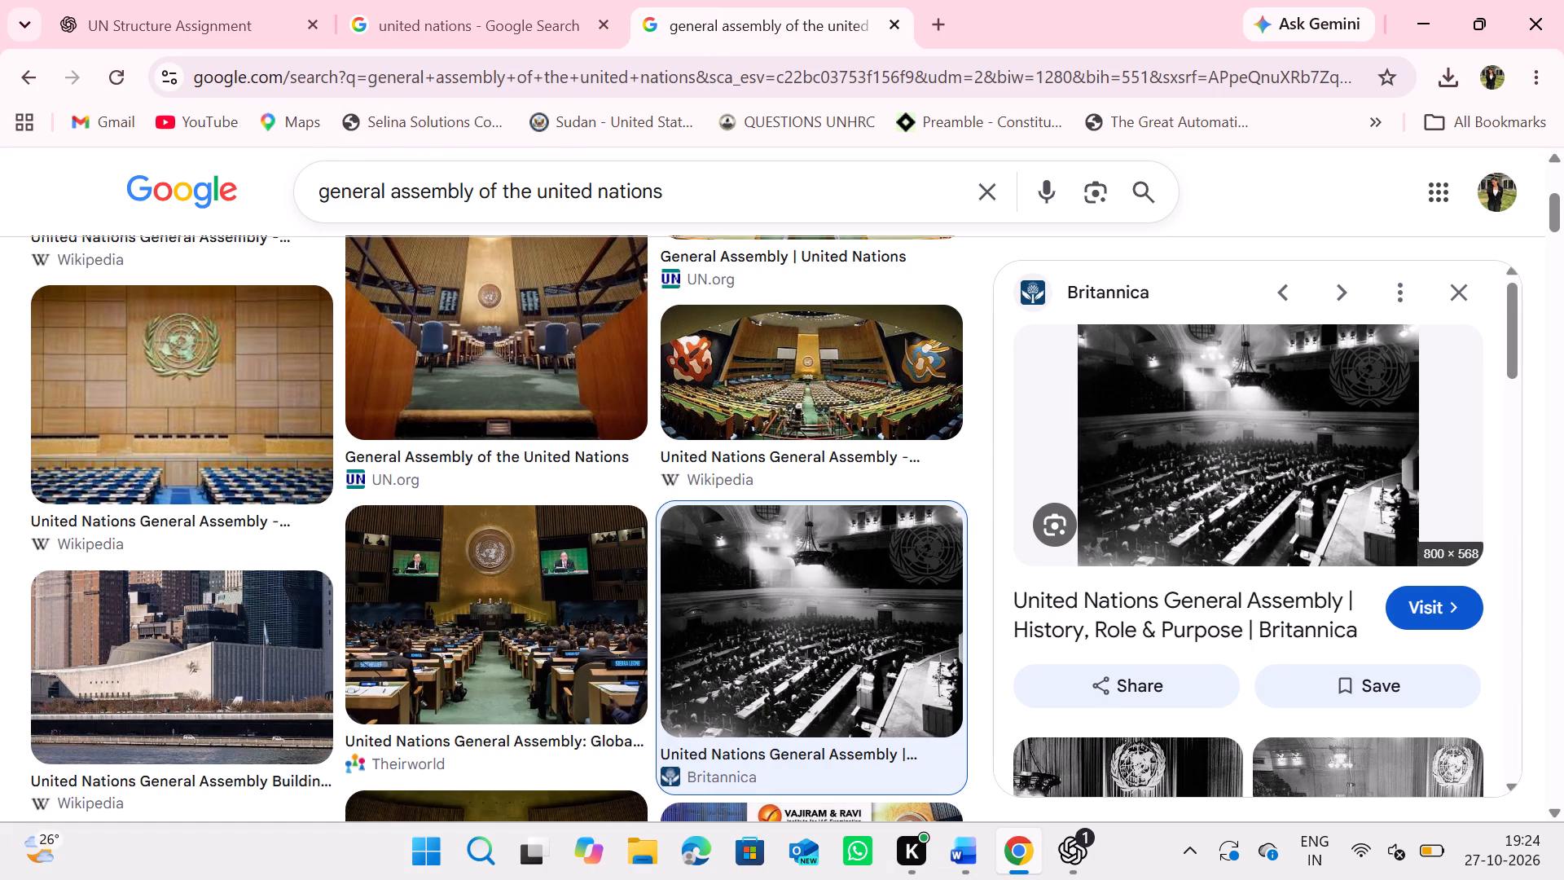
left_click(988, 198)
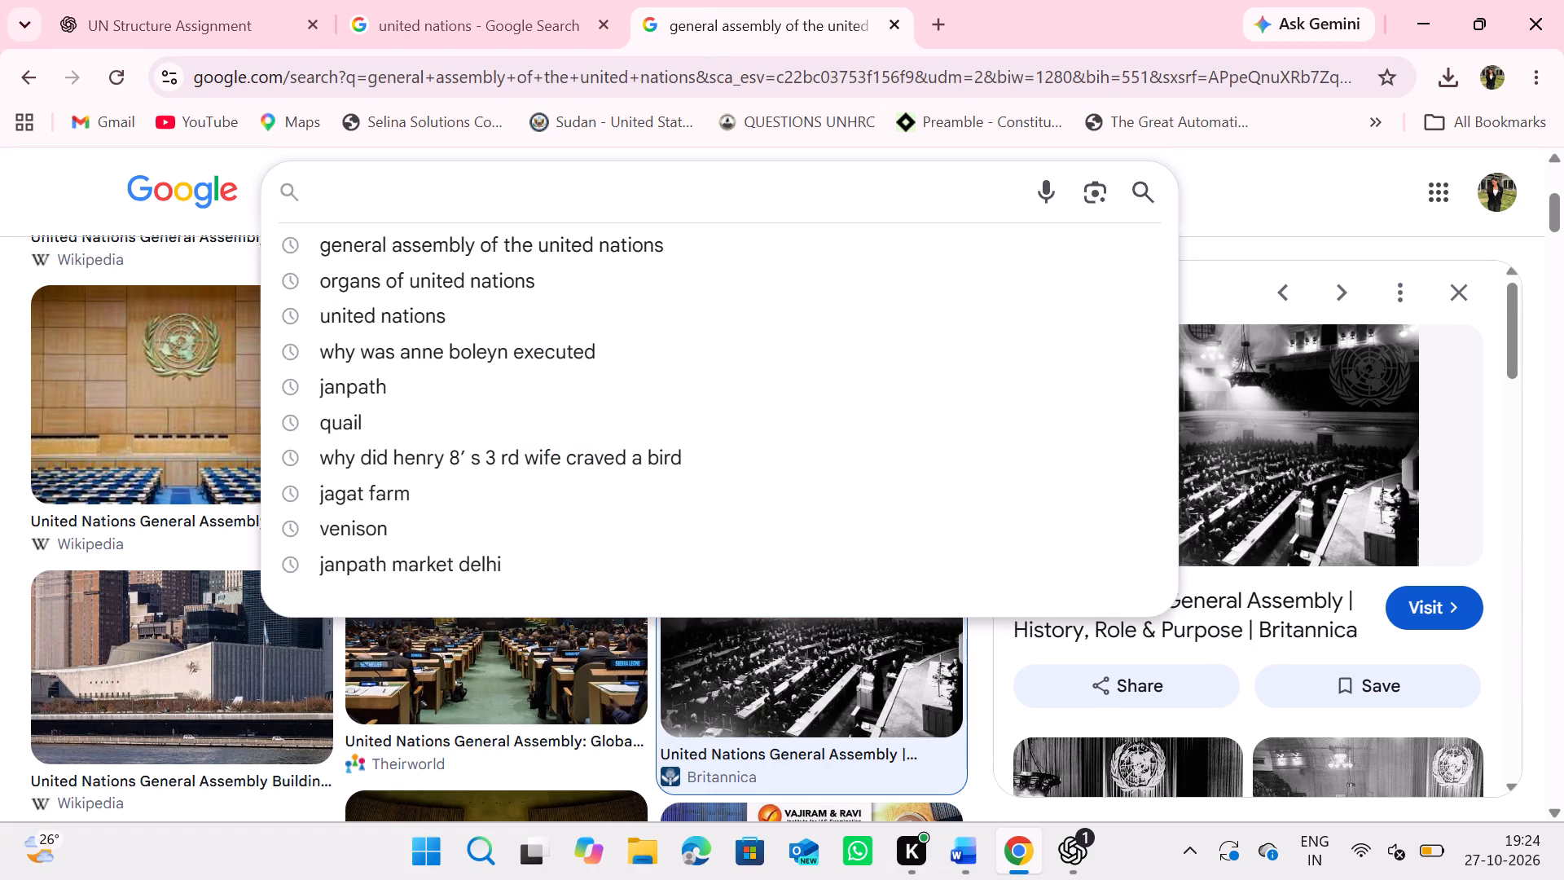
key("t")
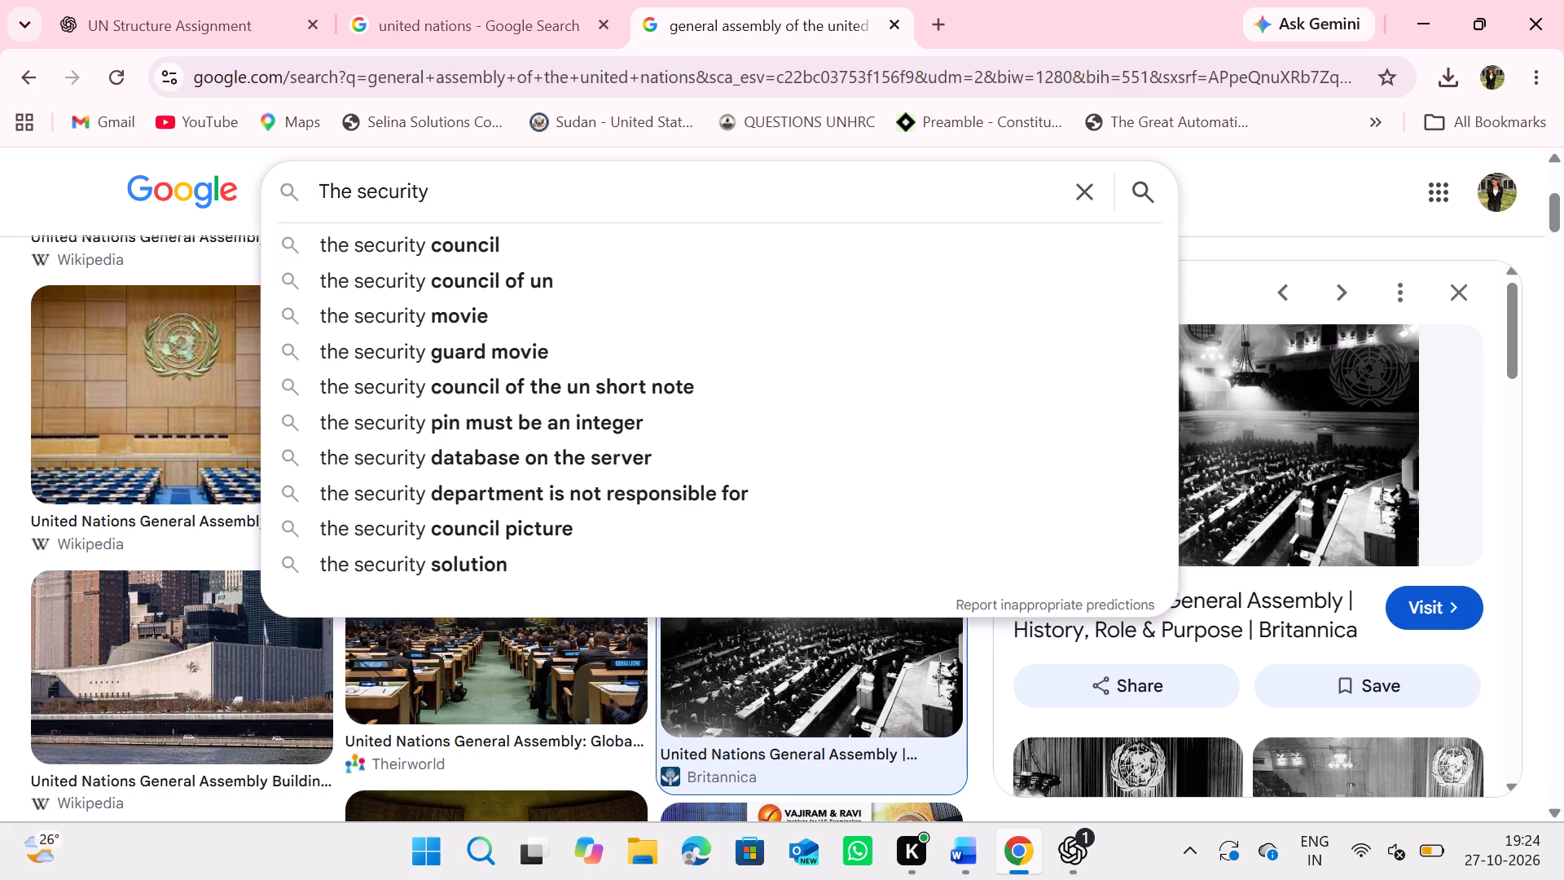
left_click(665, 272)
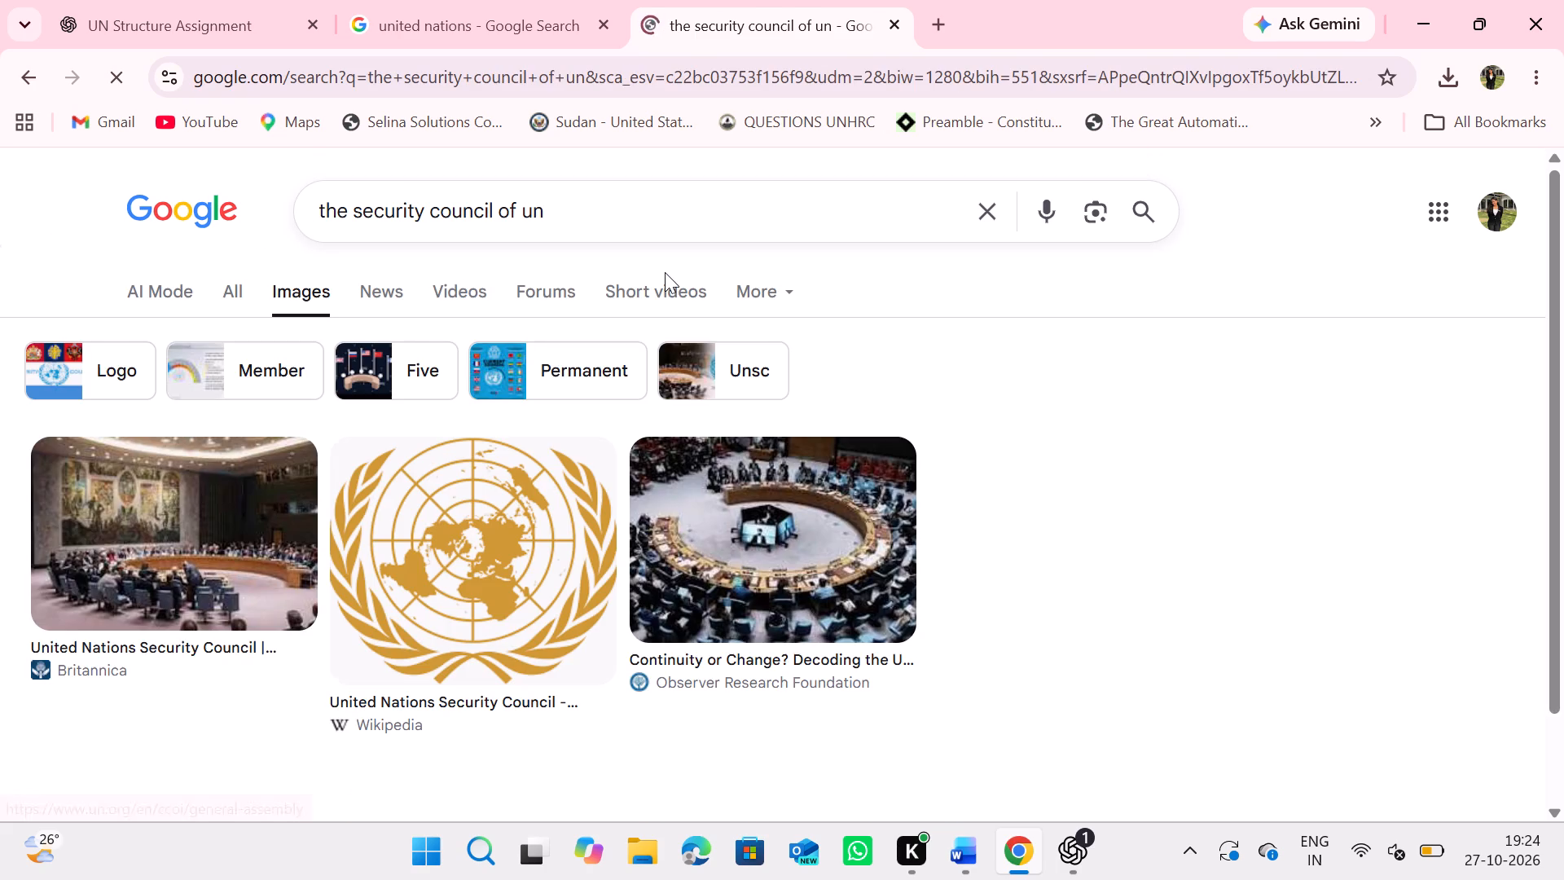
Look through the Google image results for "the security council of un" for a picture suited to the Security Council page.
scroll(982, 614, "down", 3)
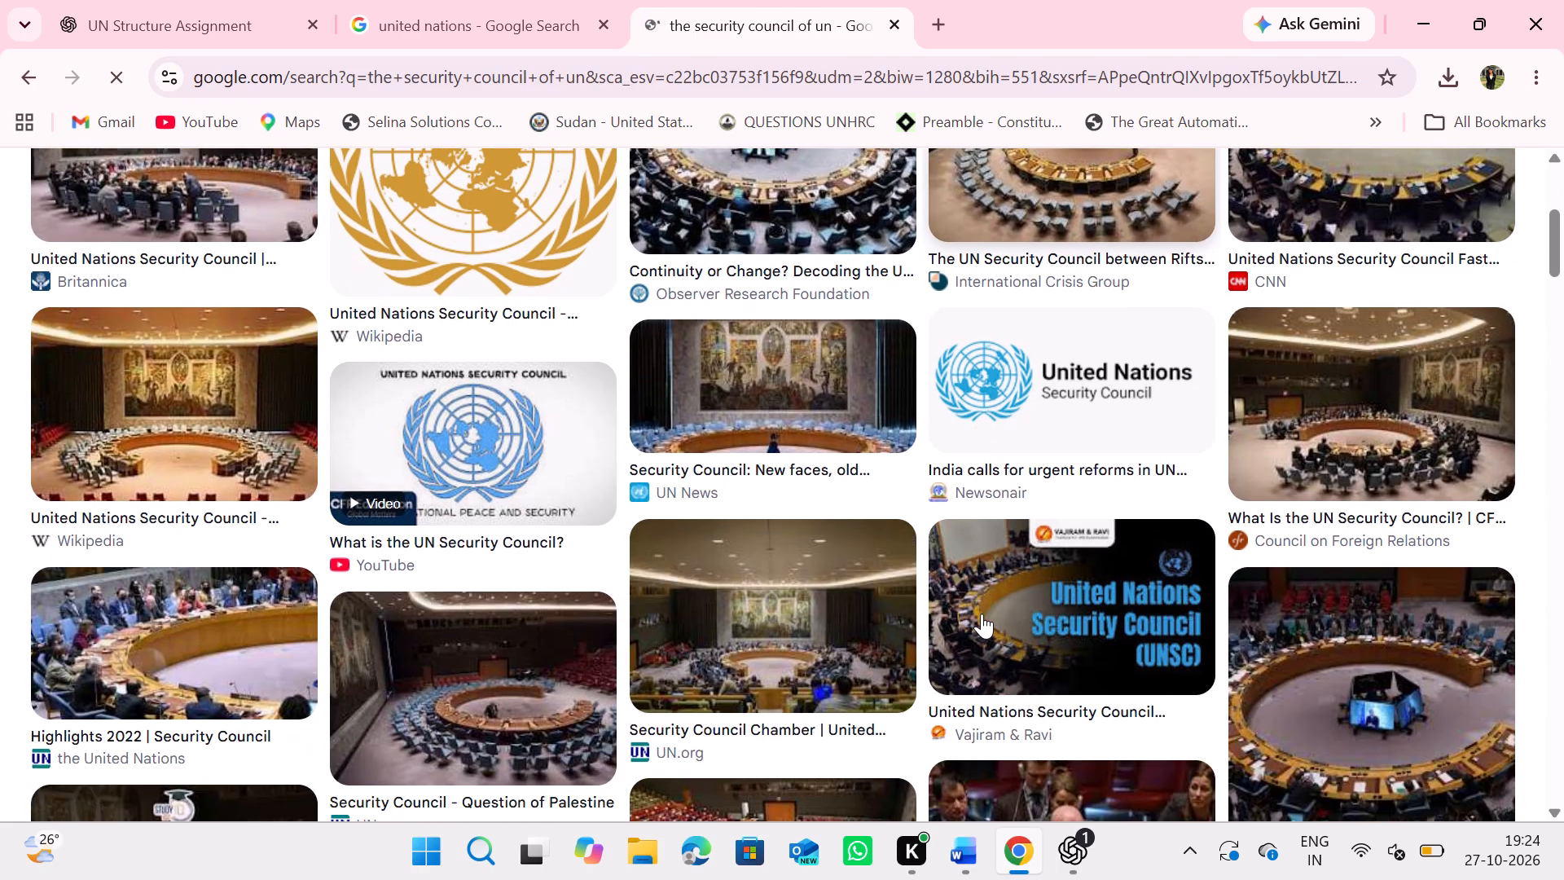
scroll(982, 614, "down", 4)
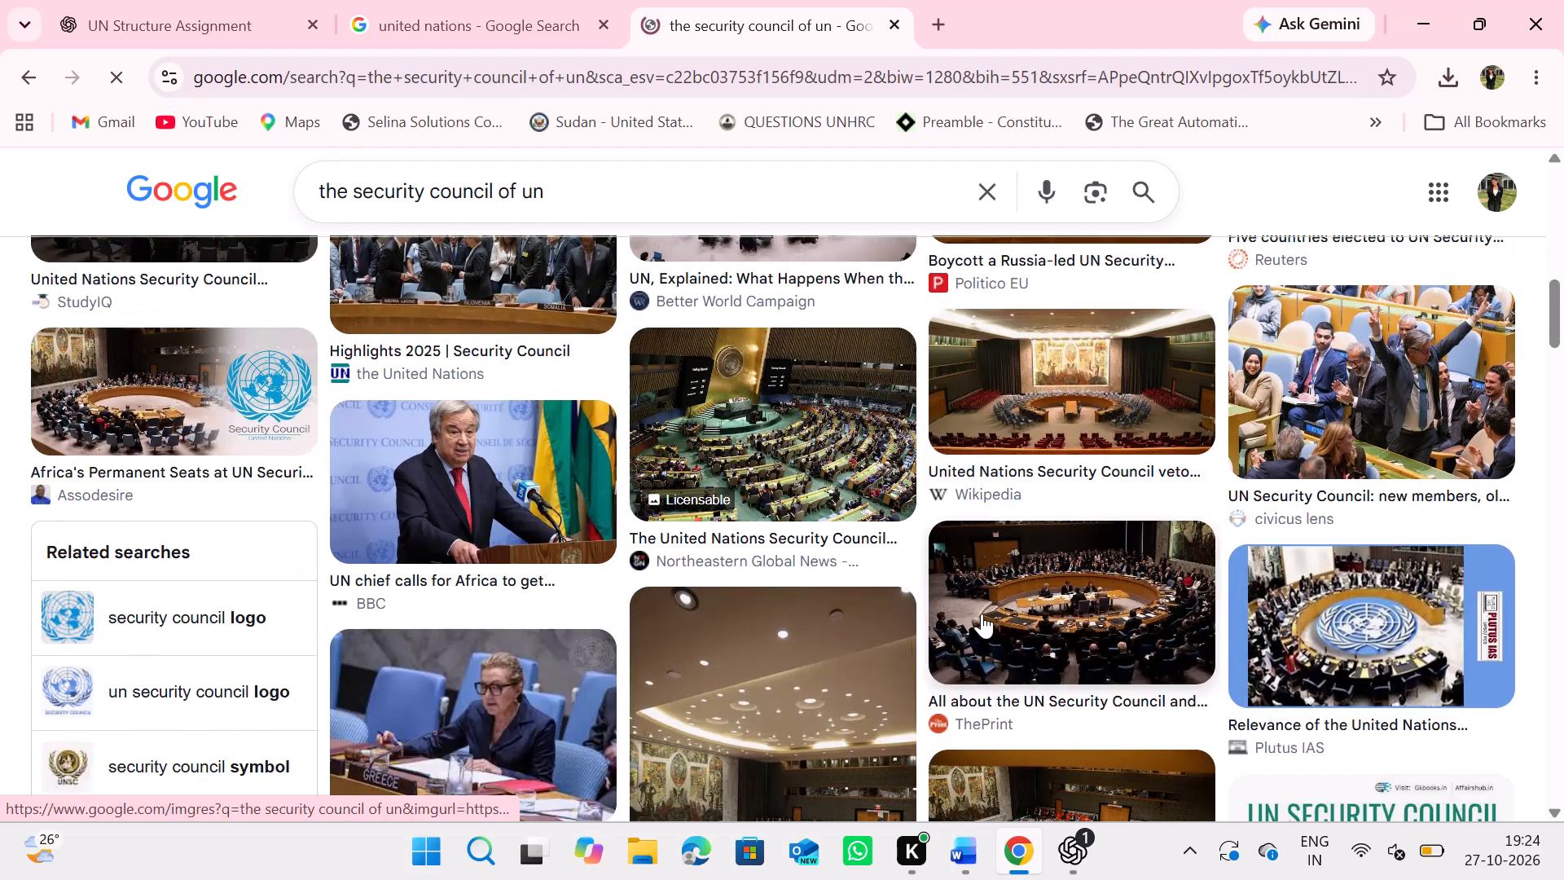
scroll(982, 614, "down", 5)
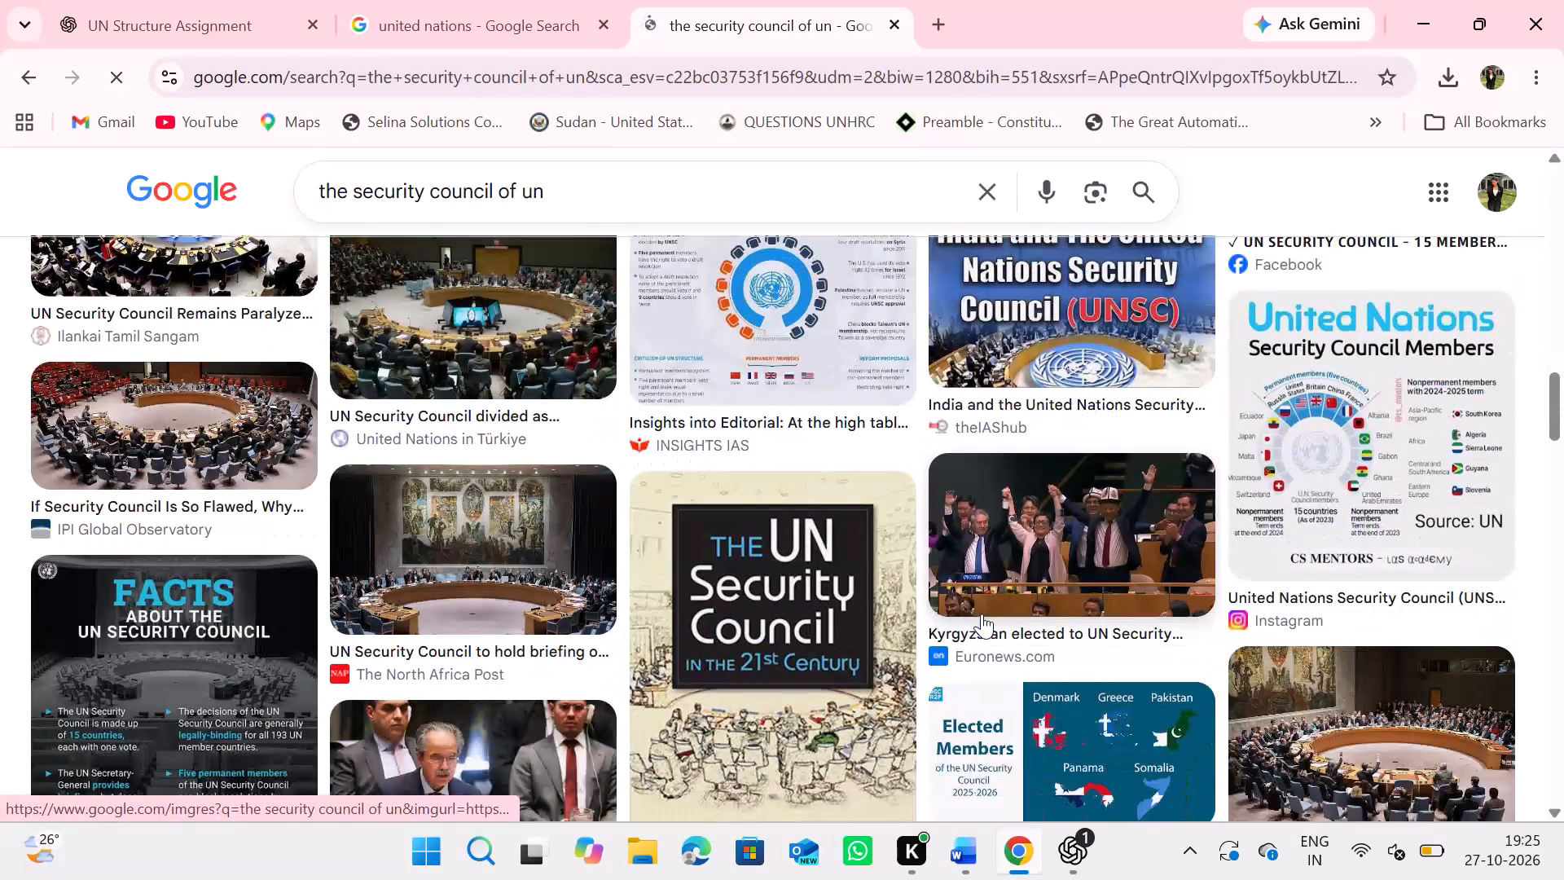
scroll(982, 614, "down", 3)
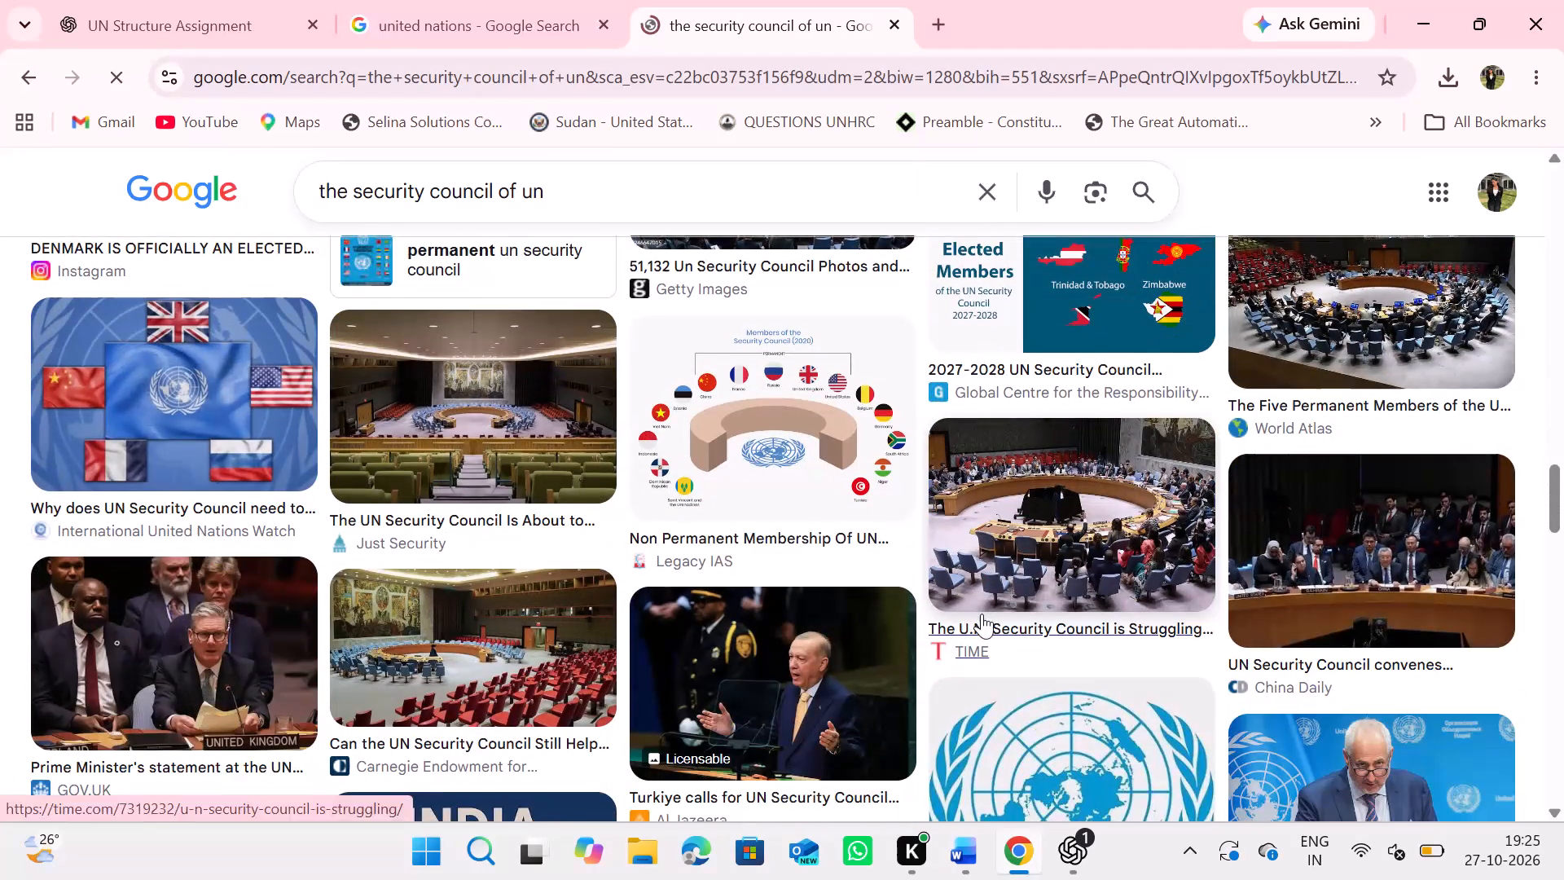
scroll(982, 614, "down", 1)
scroll(982, 614, "right", 2)
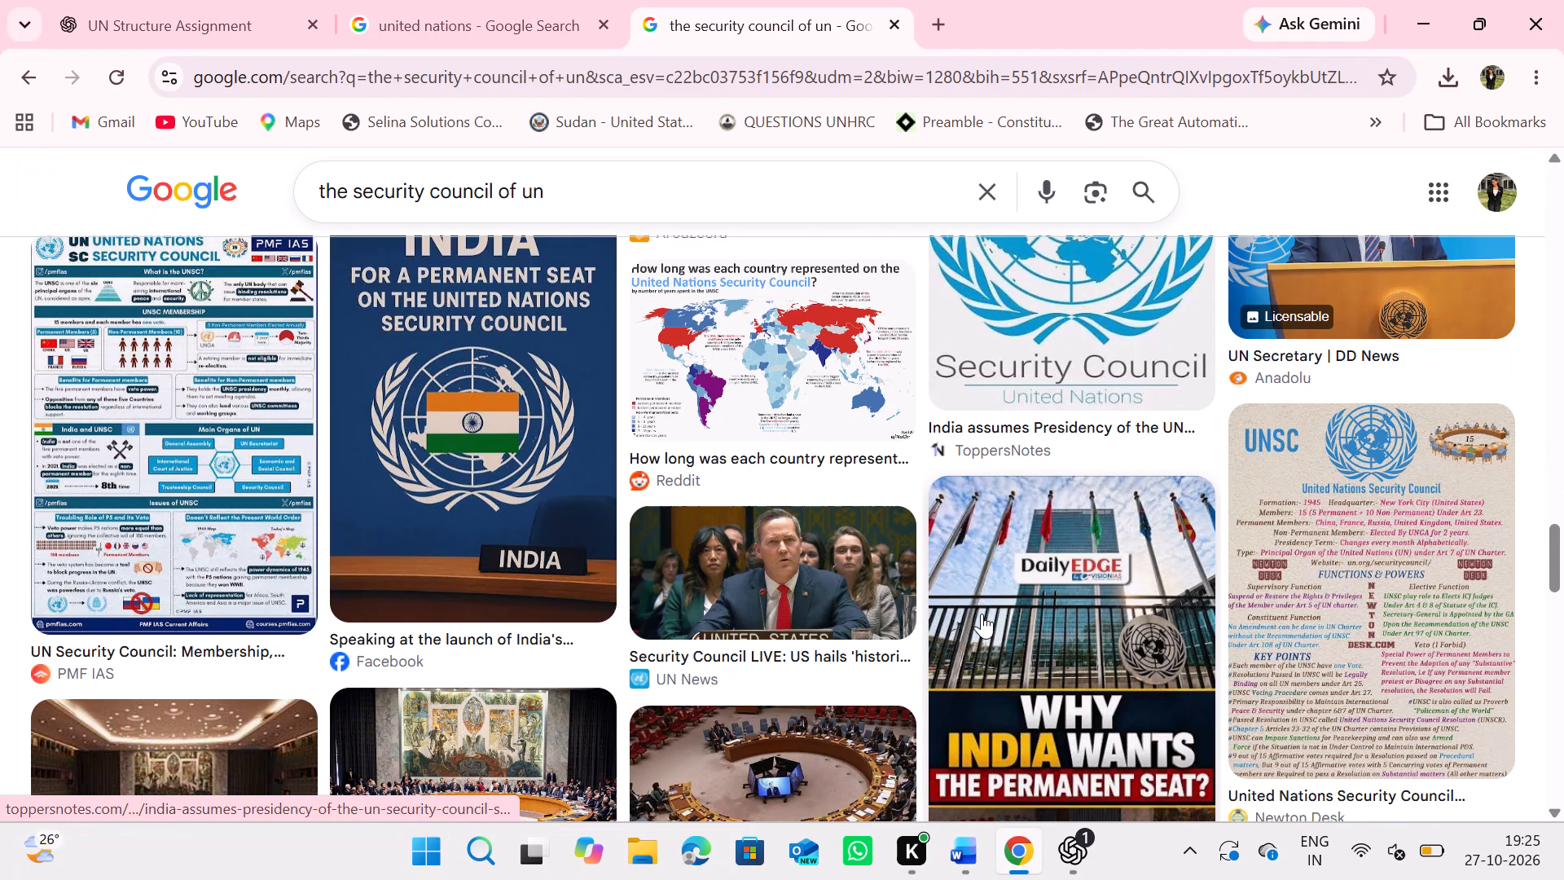
scroll(982, 614, "right", 5)
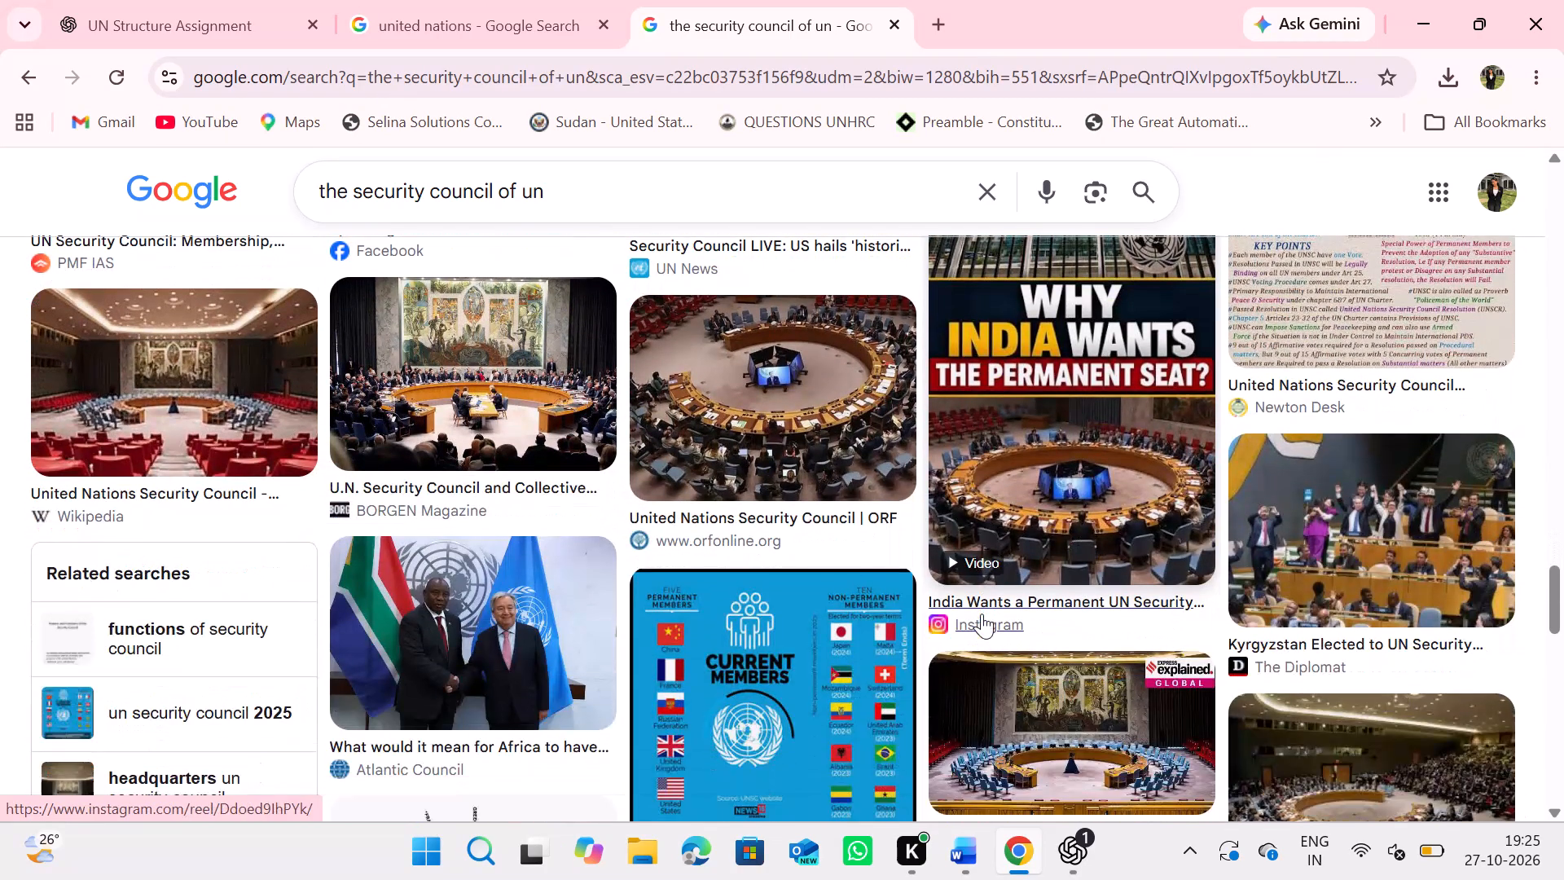
scroll(982, 614, "down", 2)
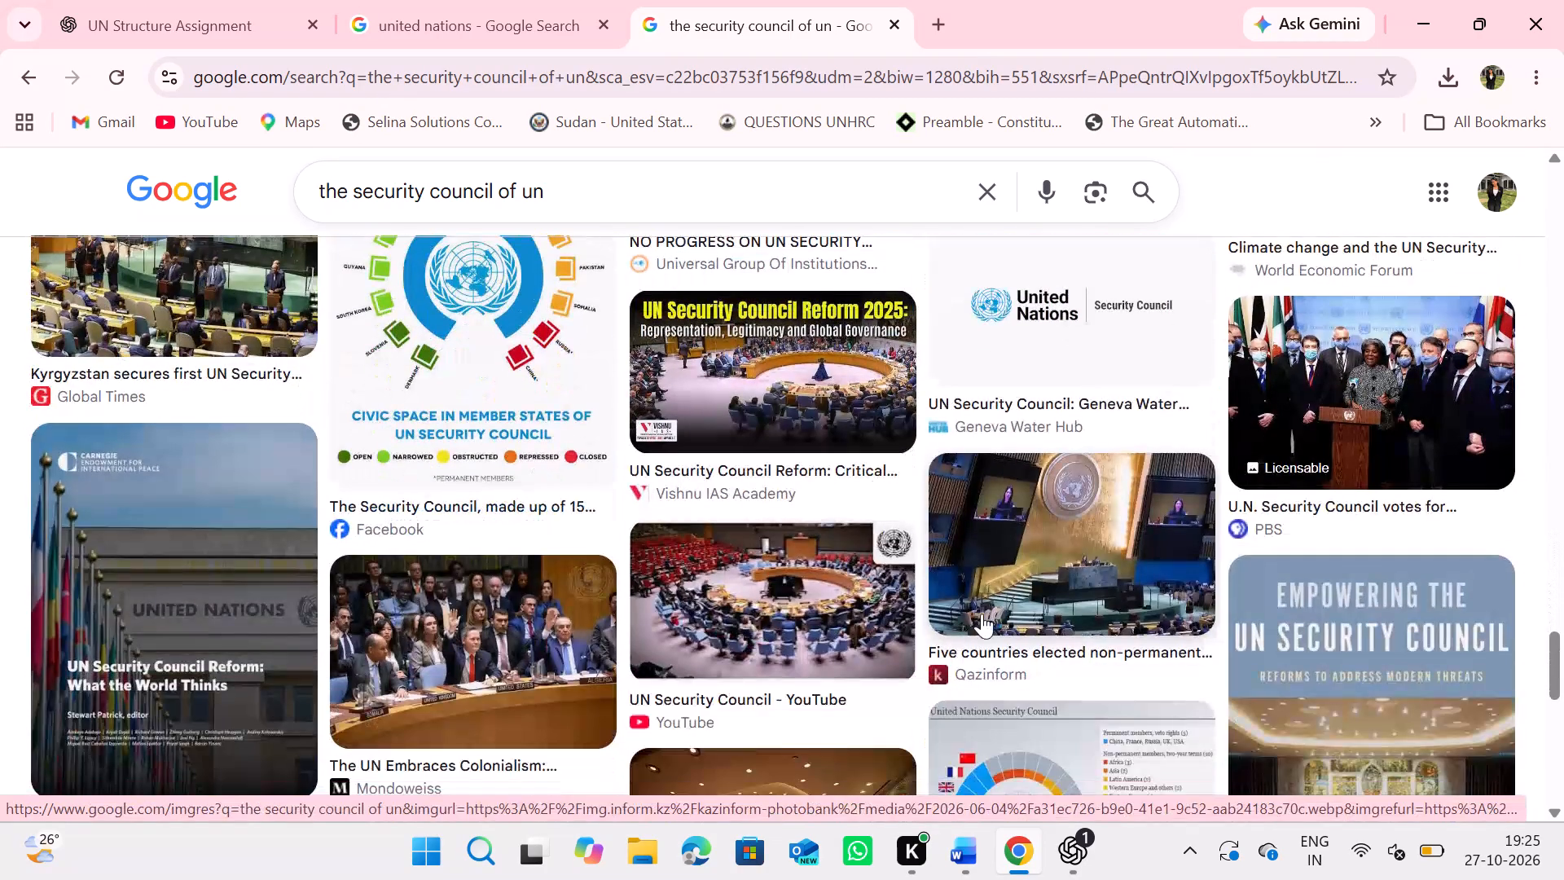
scroll(982, 614, "down", 2)
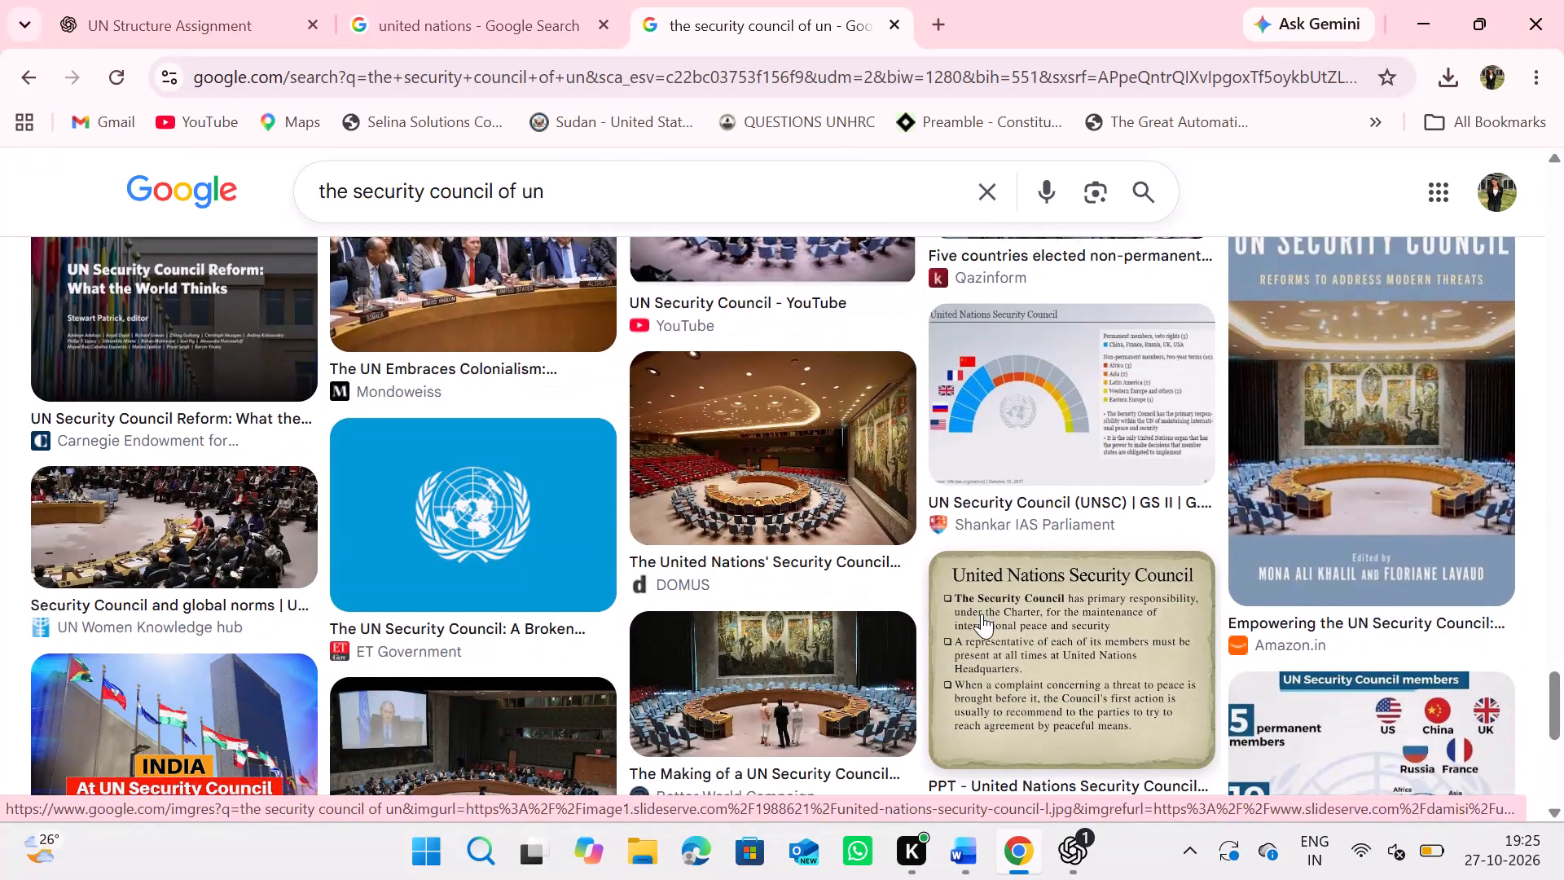
scroll(982, 614, "down", 3)
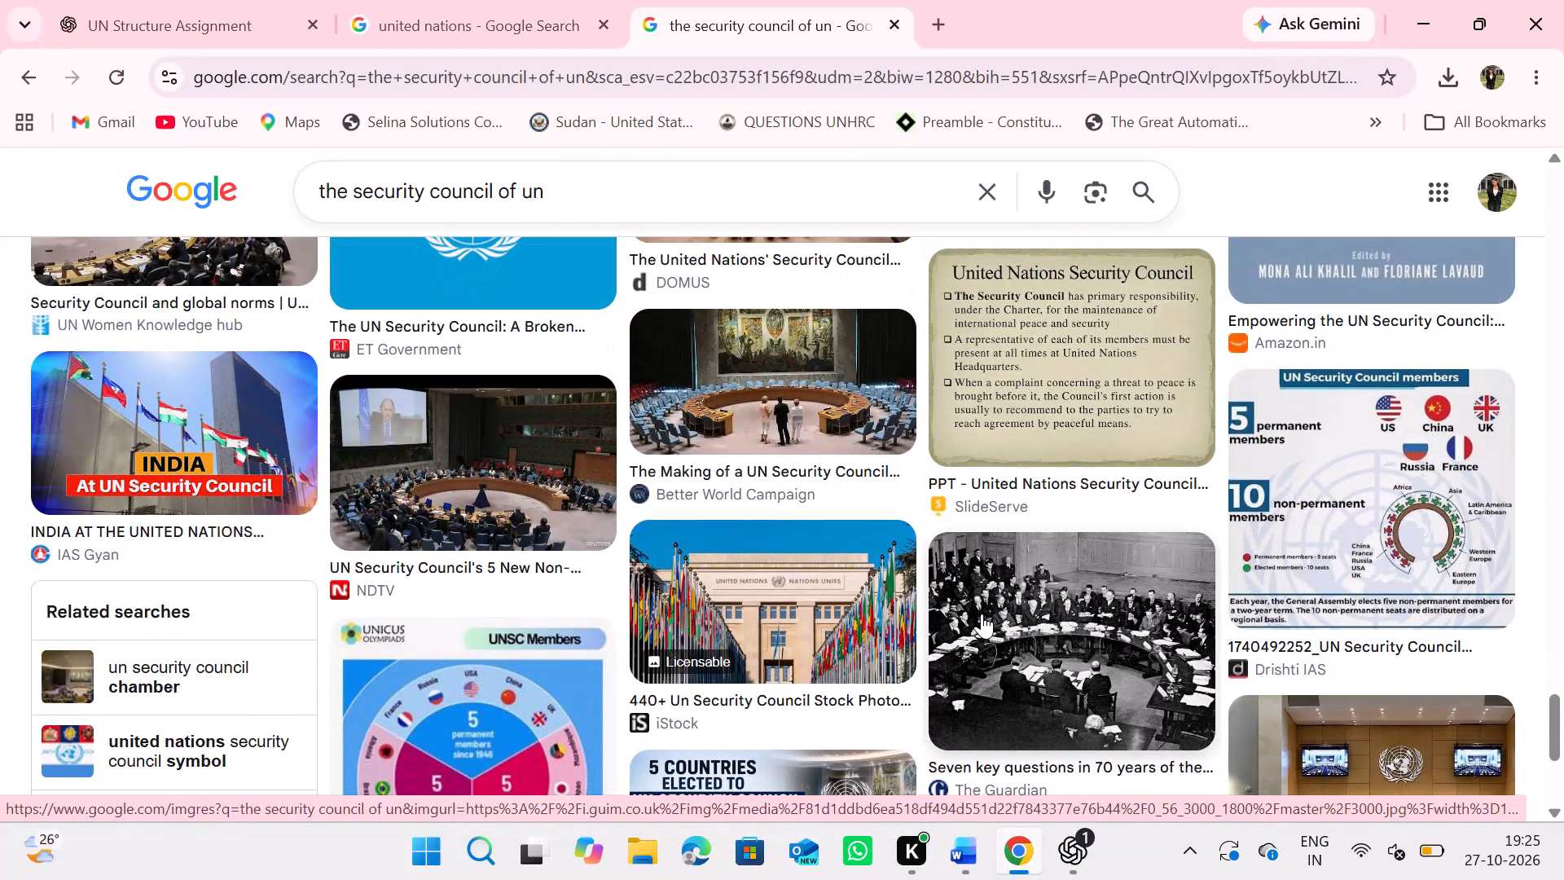
scroll(982, 614, "down", 1)
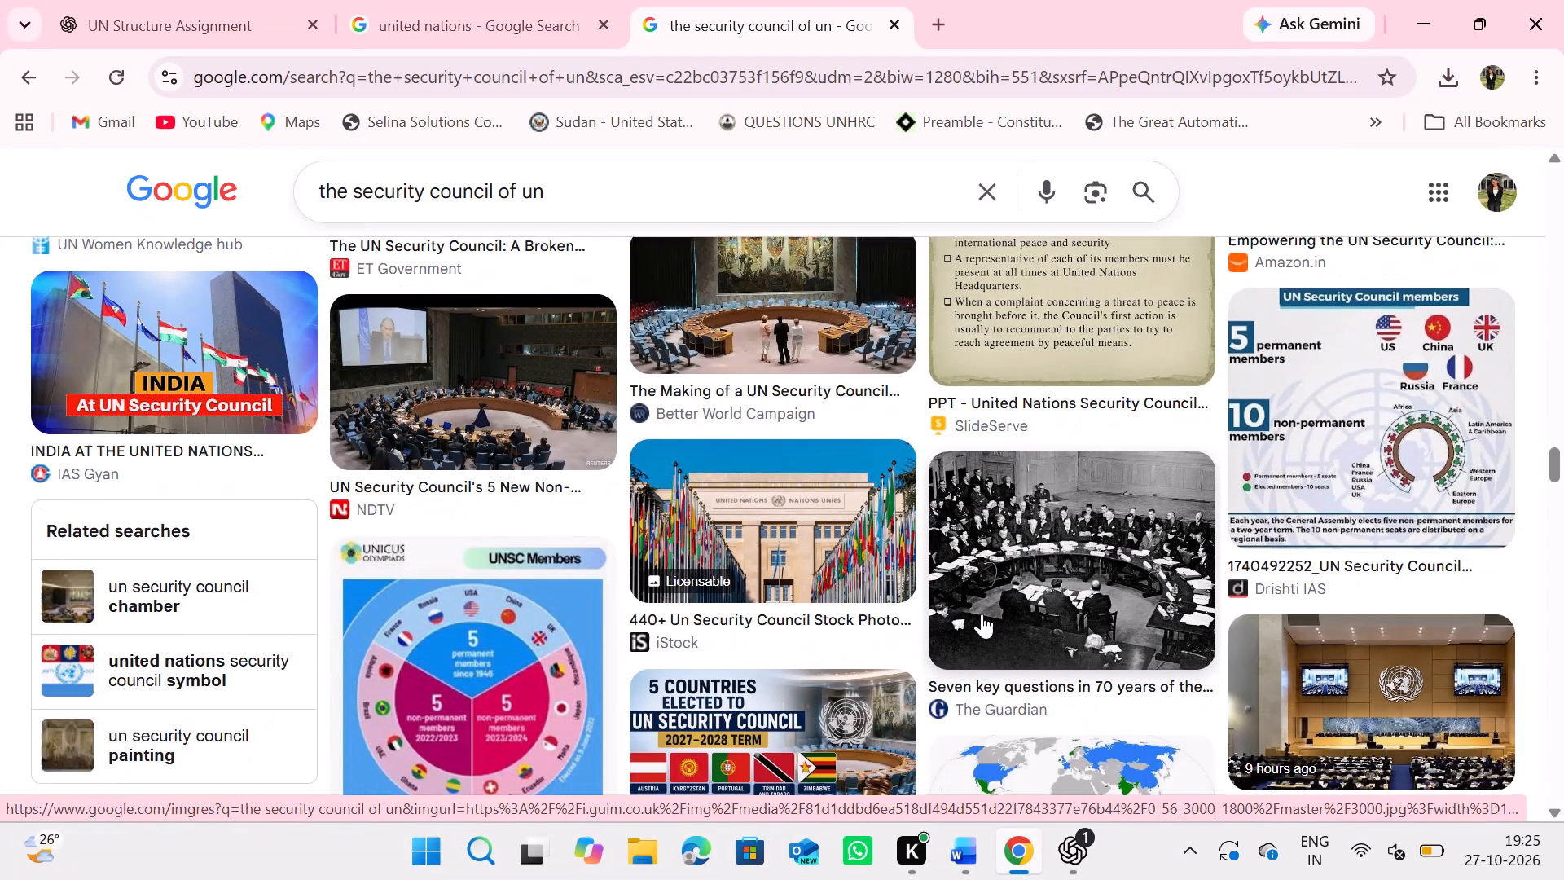
scroll(982, 614, "down", 2)
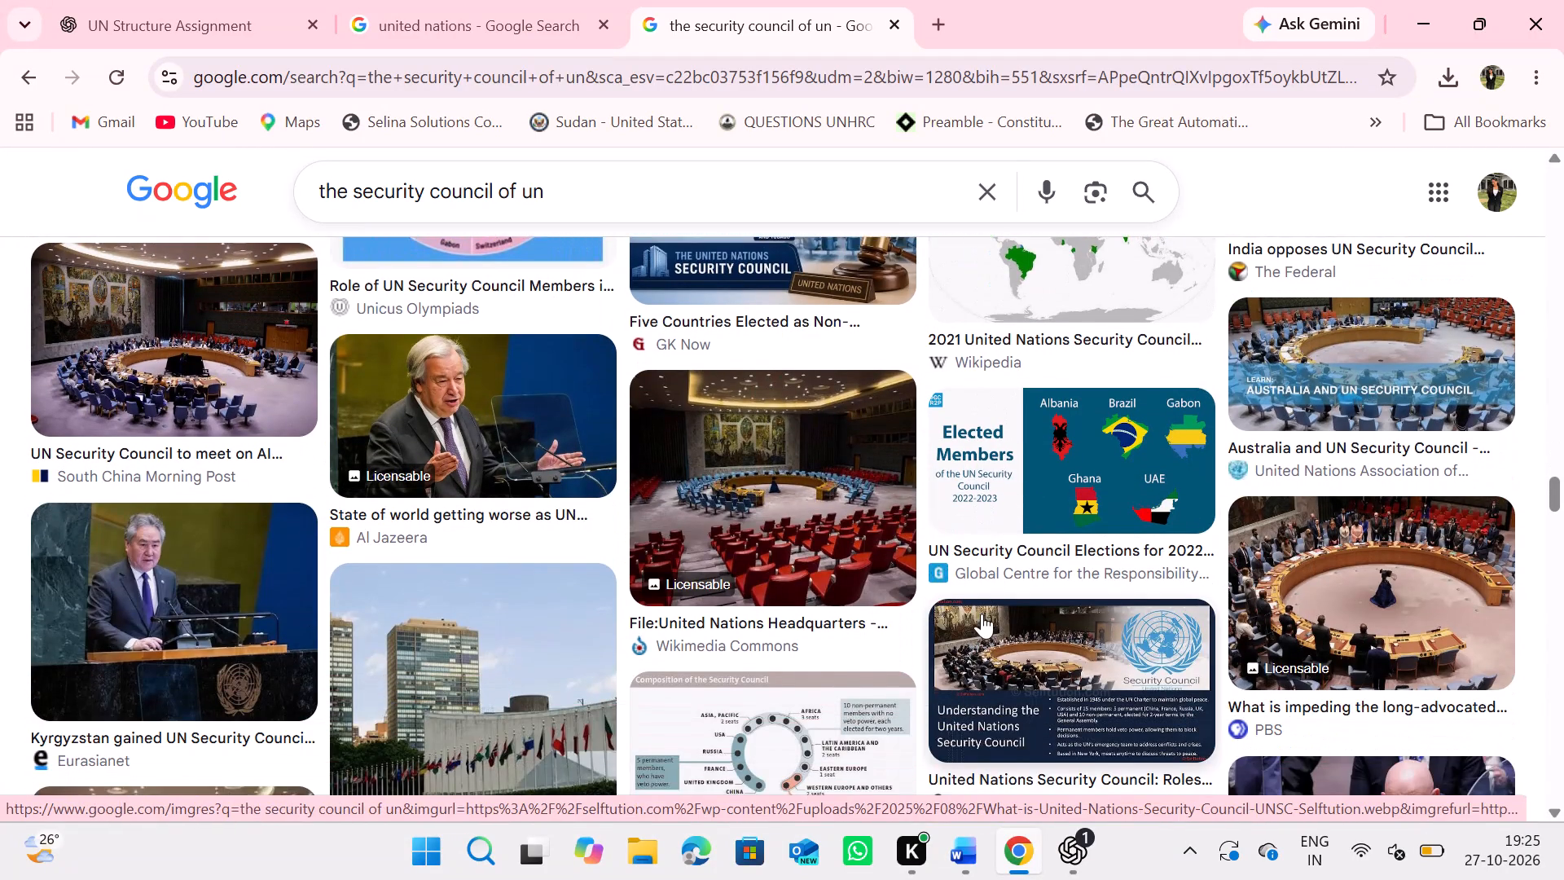
scroll(982, 614, "down", 1)
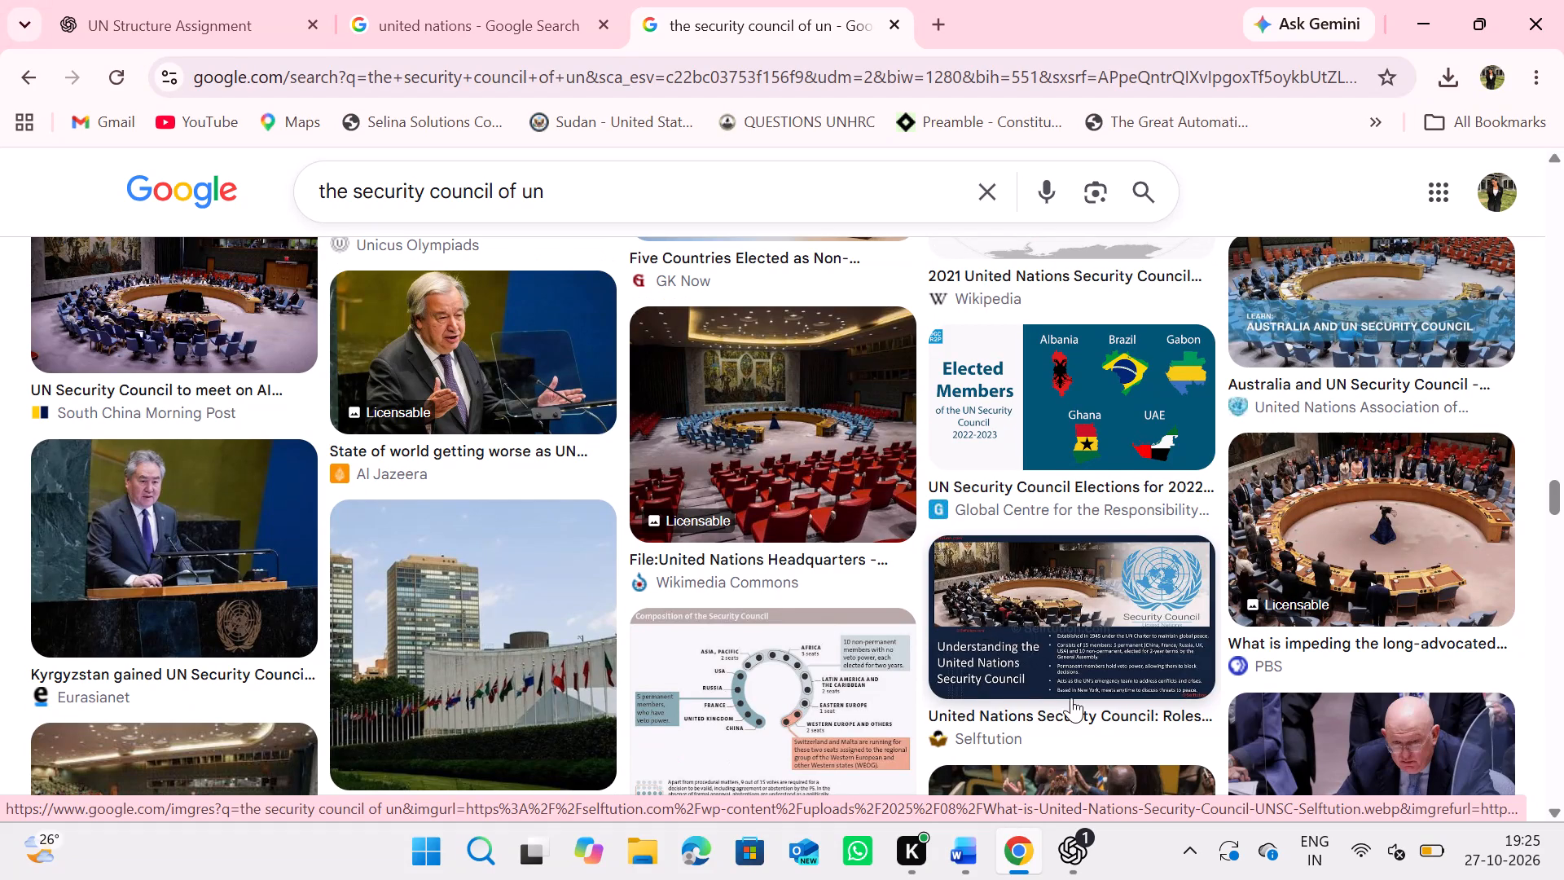
scroll(1114, 468, "down", 3)
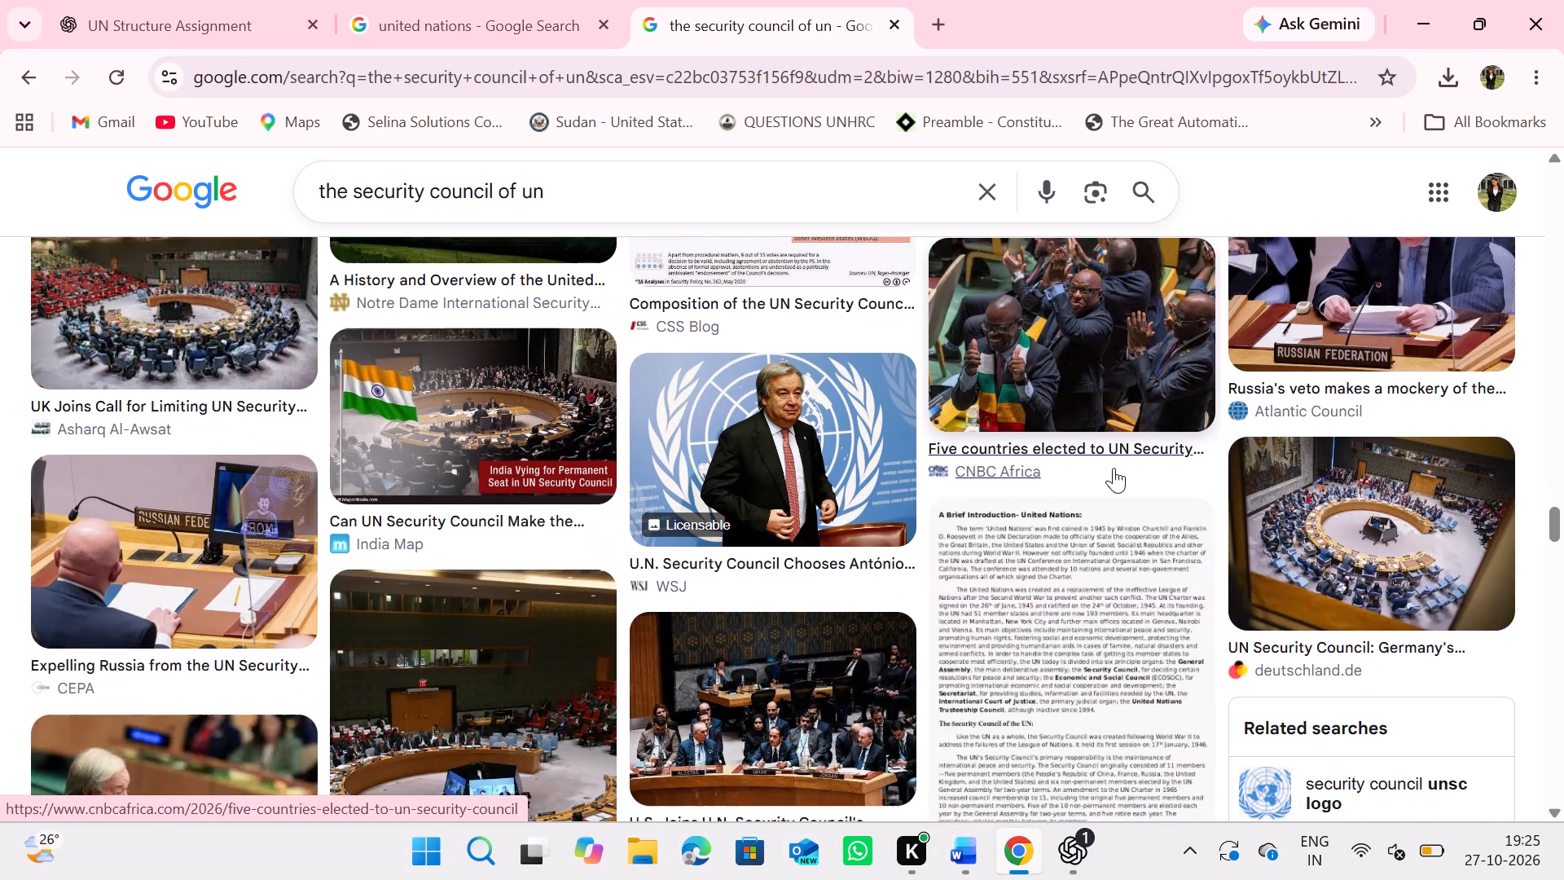
scroll(1114, 468, "down", 3)
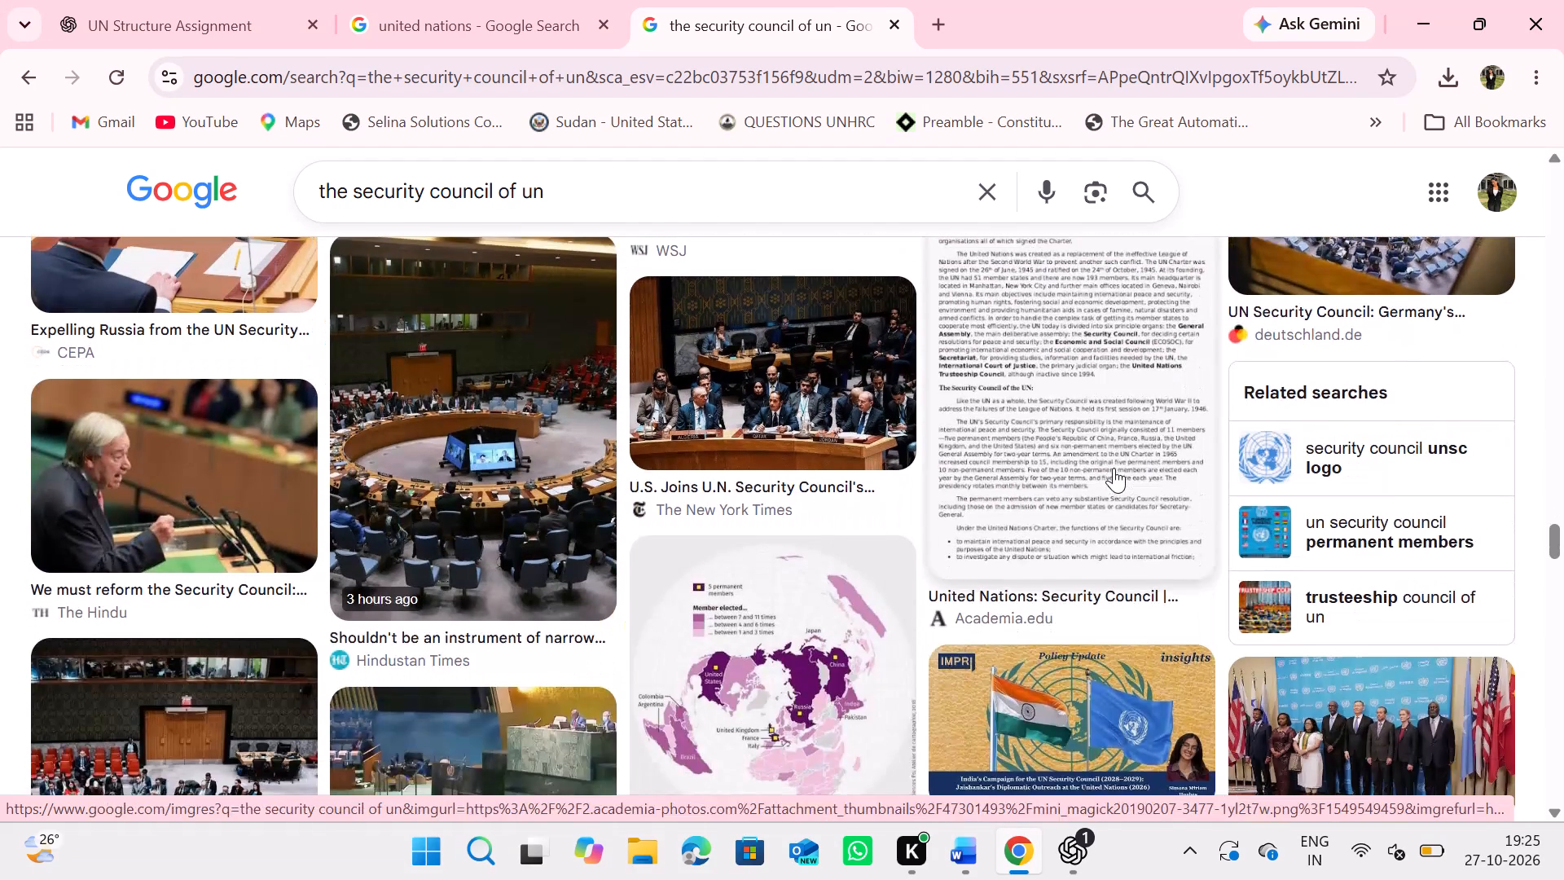
scroll(1114, 468, "up", 14)
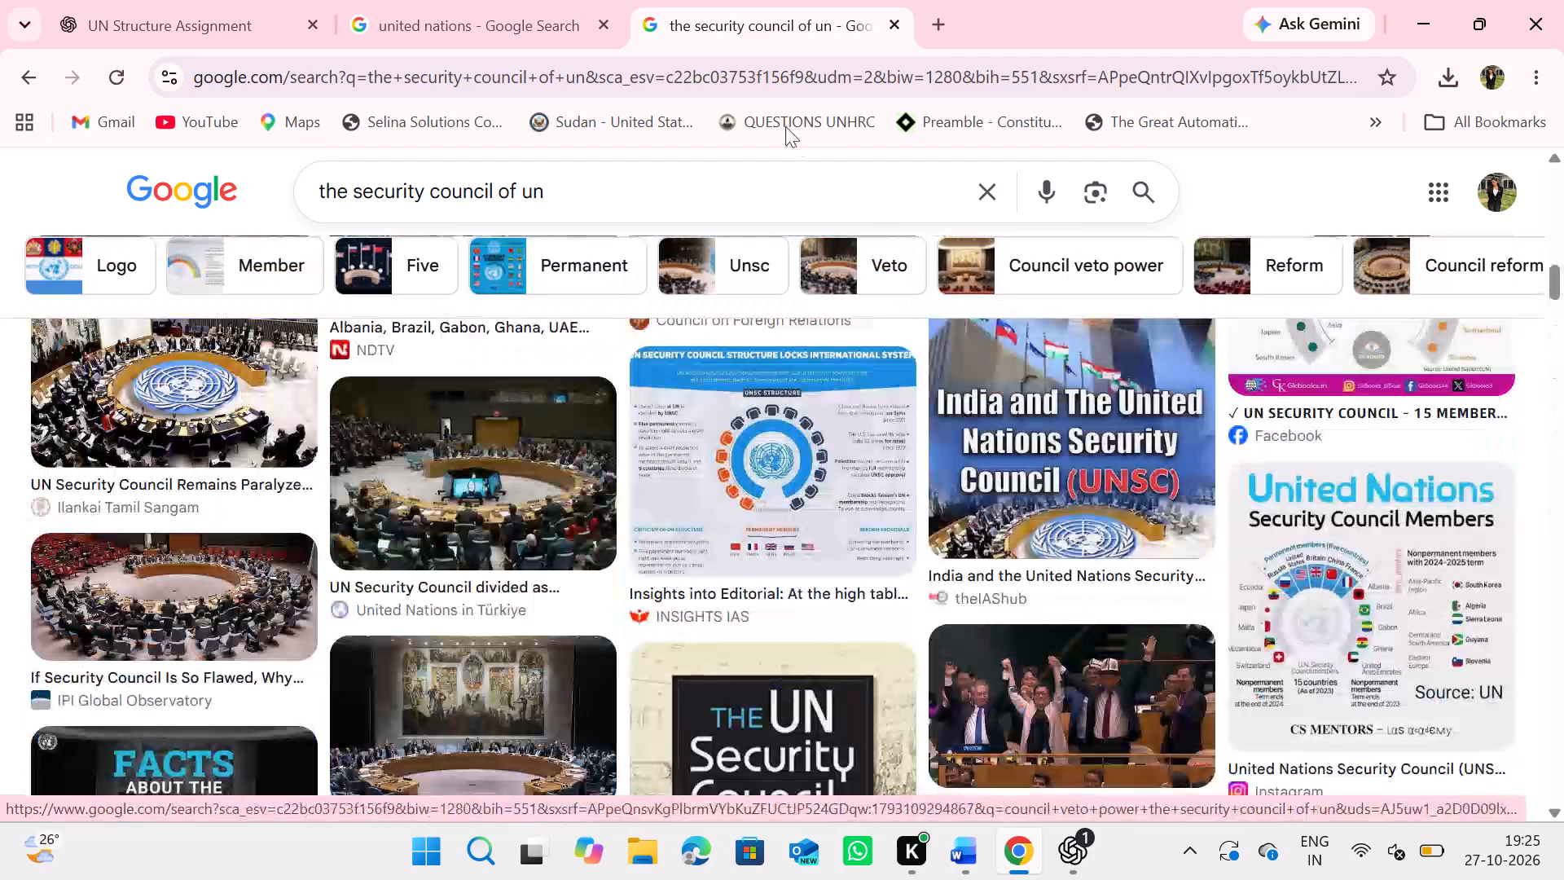
Change the Google image search to "the security council of charter" and run it.
left_click(746, 165)
key("BackSpace")
key("BackSpace")
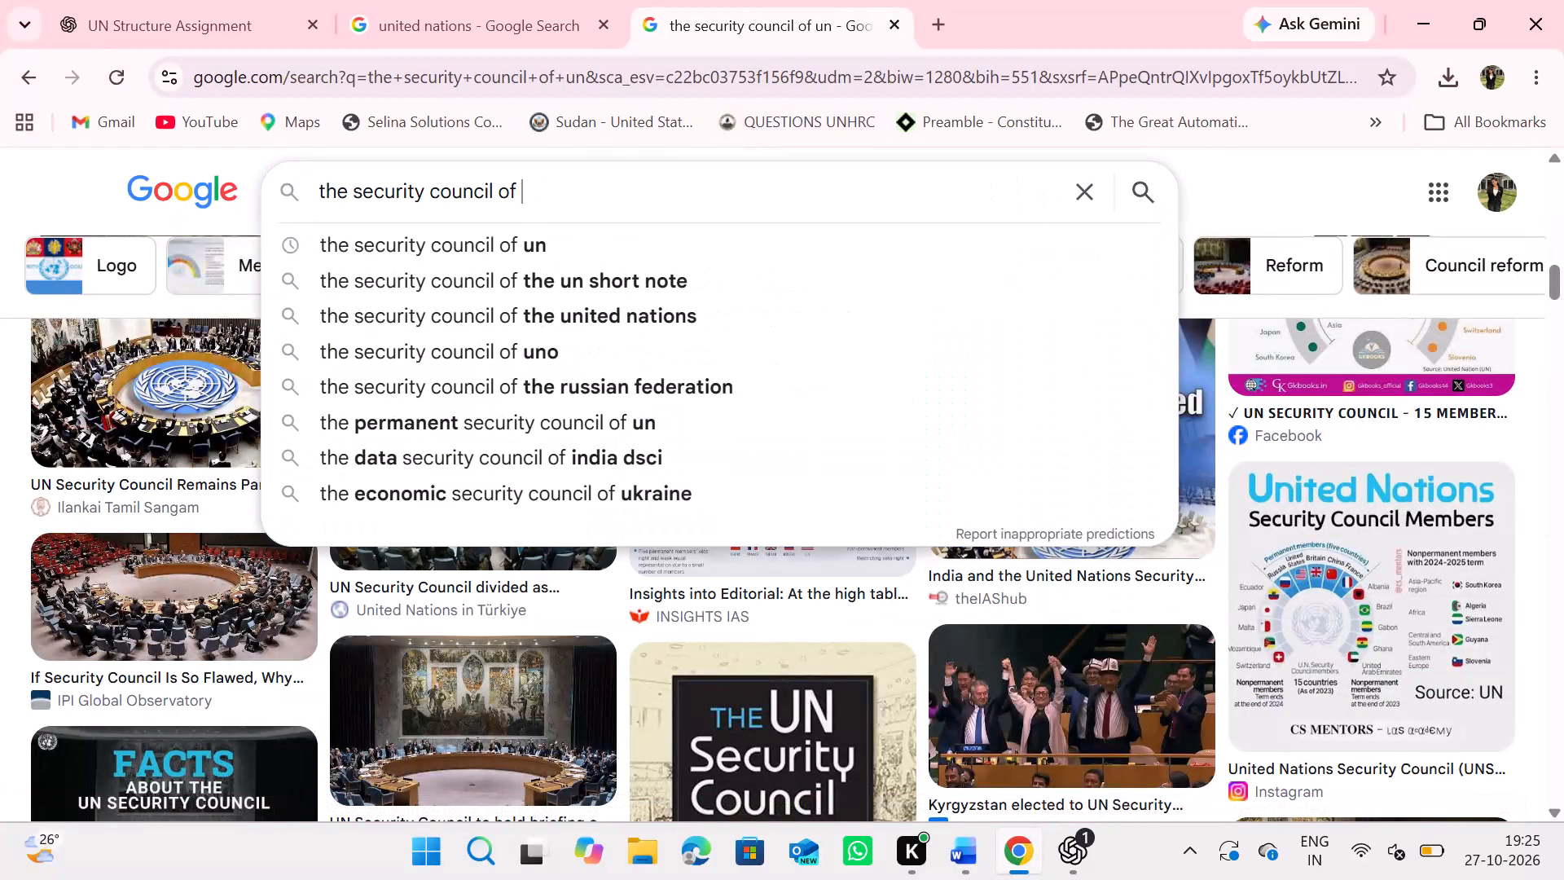
type("charter")
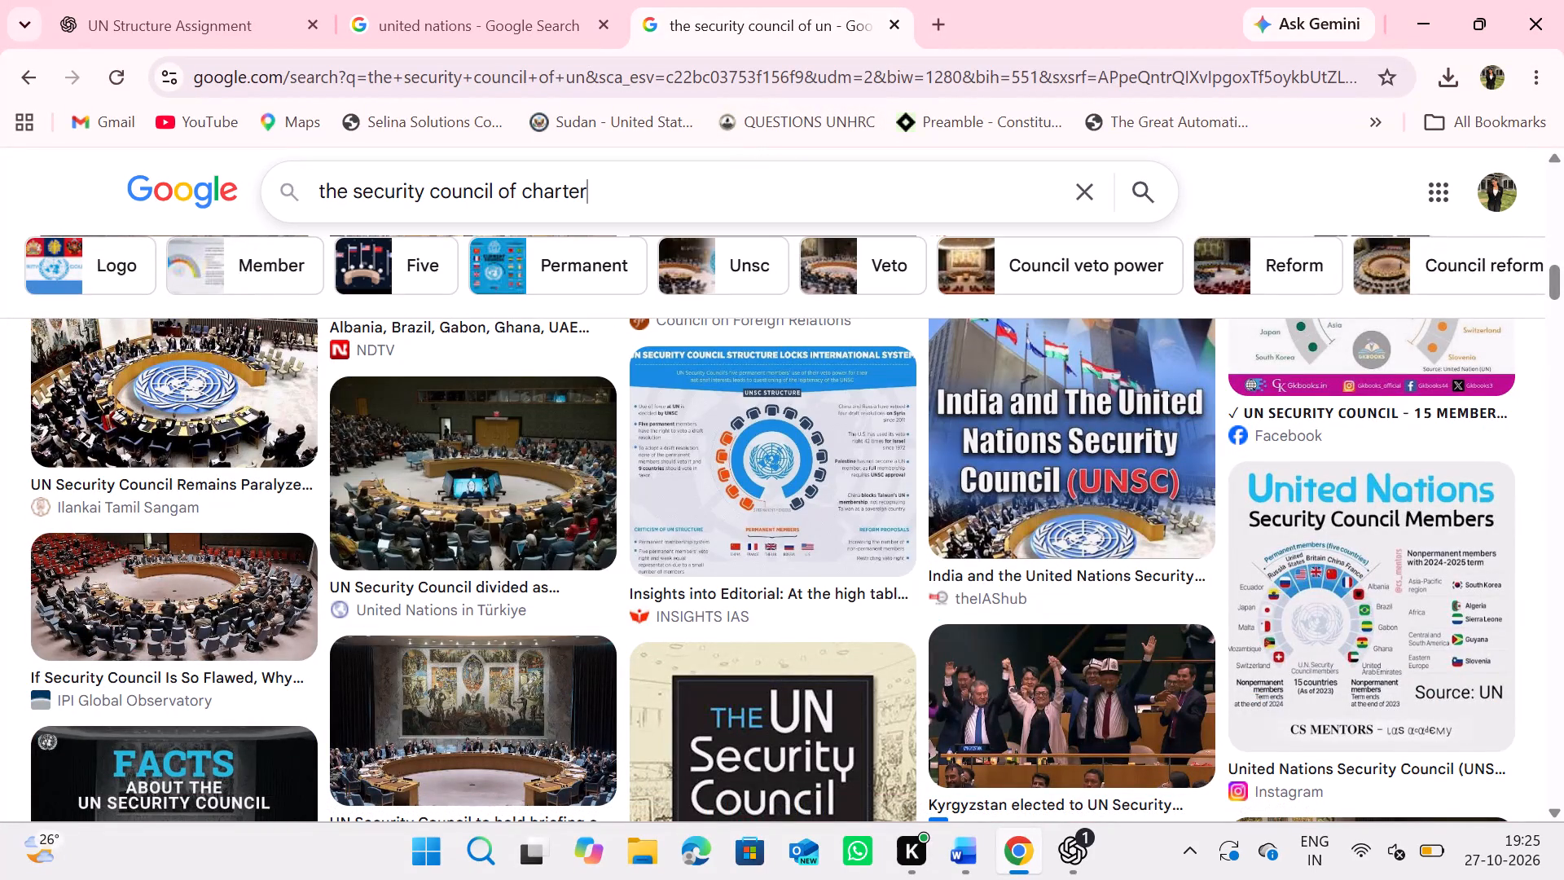
key("Return")
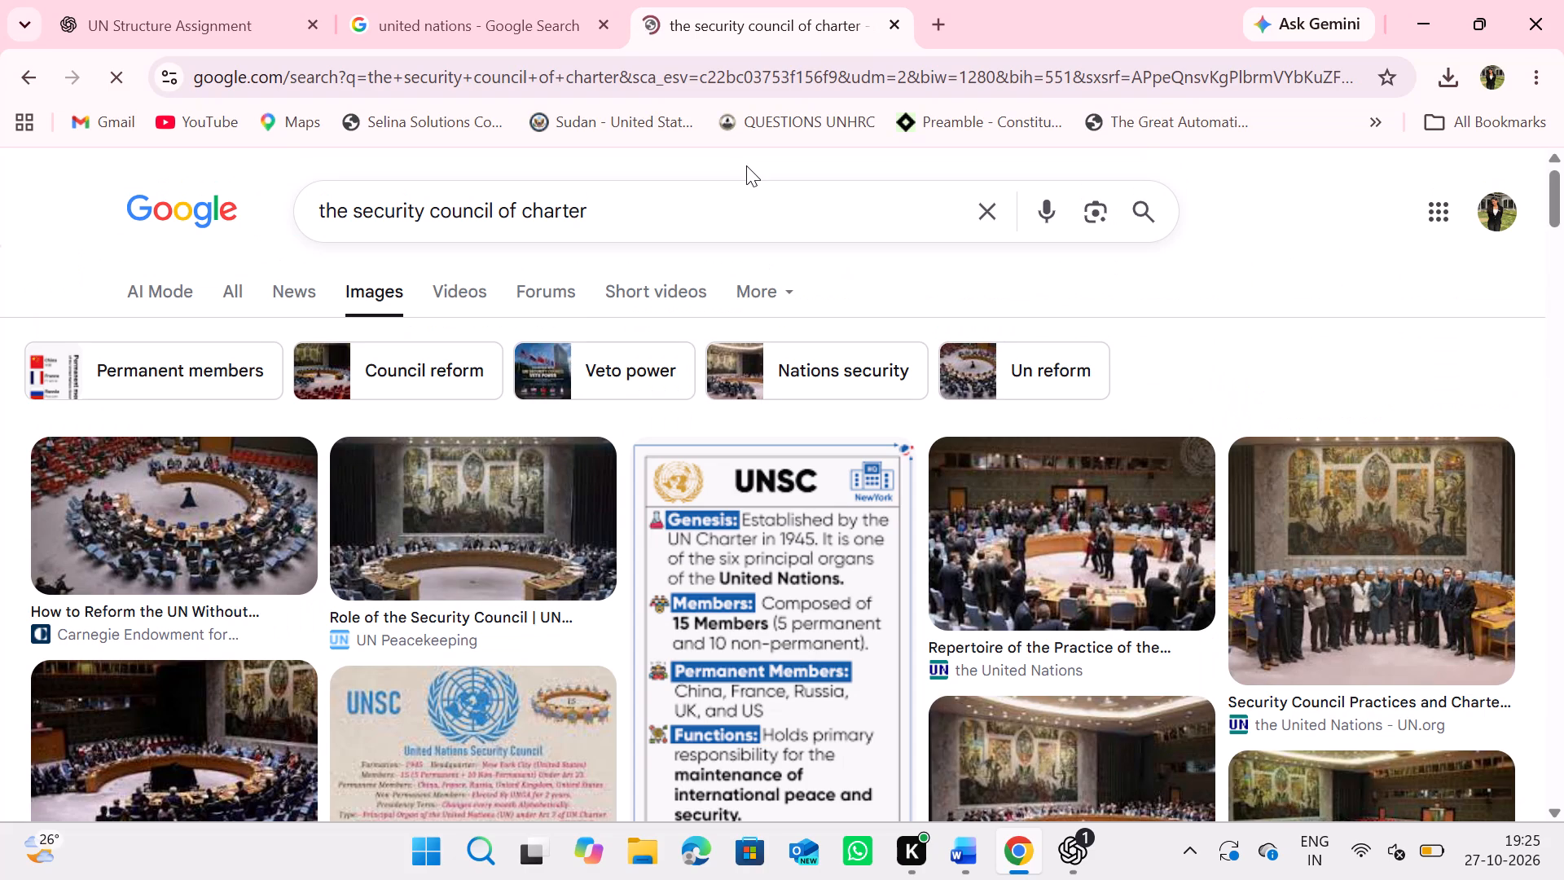
Browse the new image results and preview candidates, including the Wikipedia chamber photo and the Newton Desk UNSC infographic.
scroll(548, 398, "down", 2)
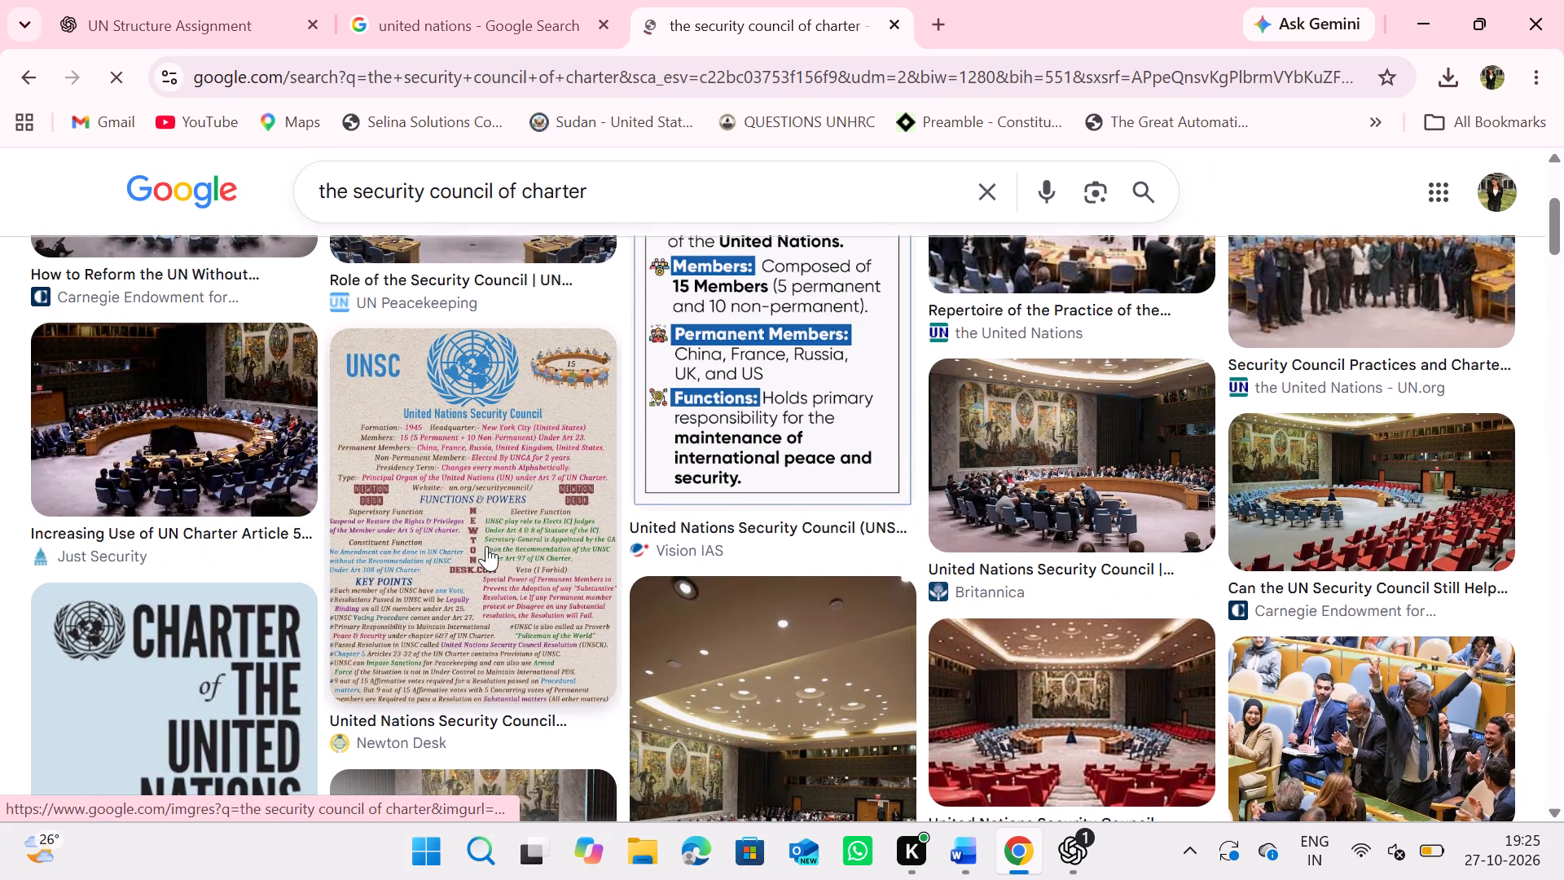
scroll(688, 561, "down", 1)
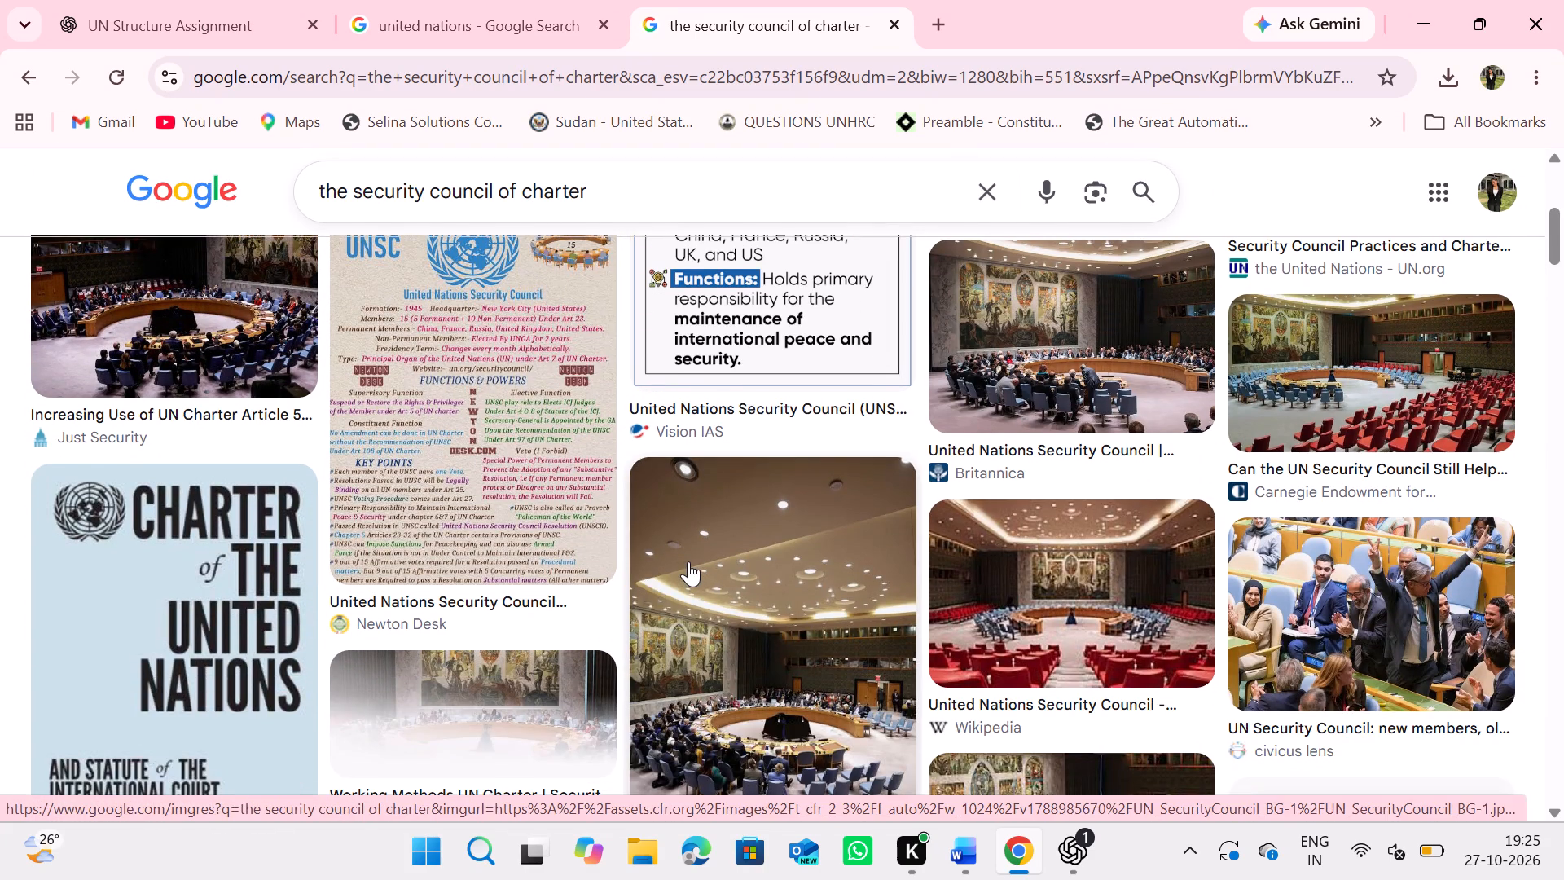
scroll(688, 561, "down", 1)
scroll(457, 422, "down", 1)
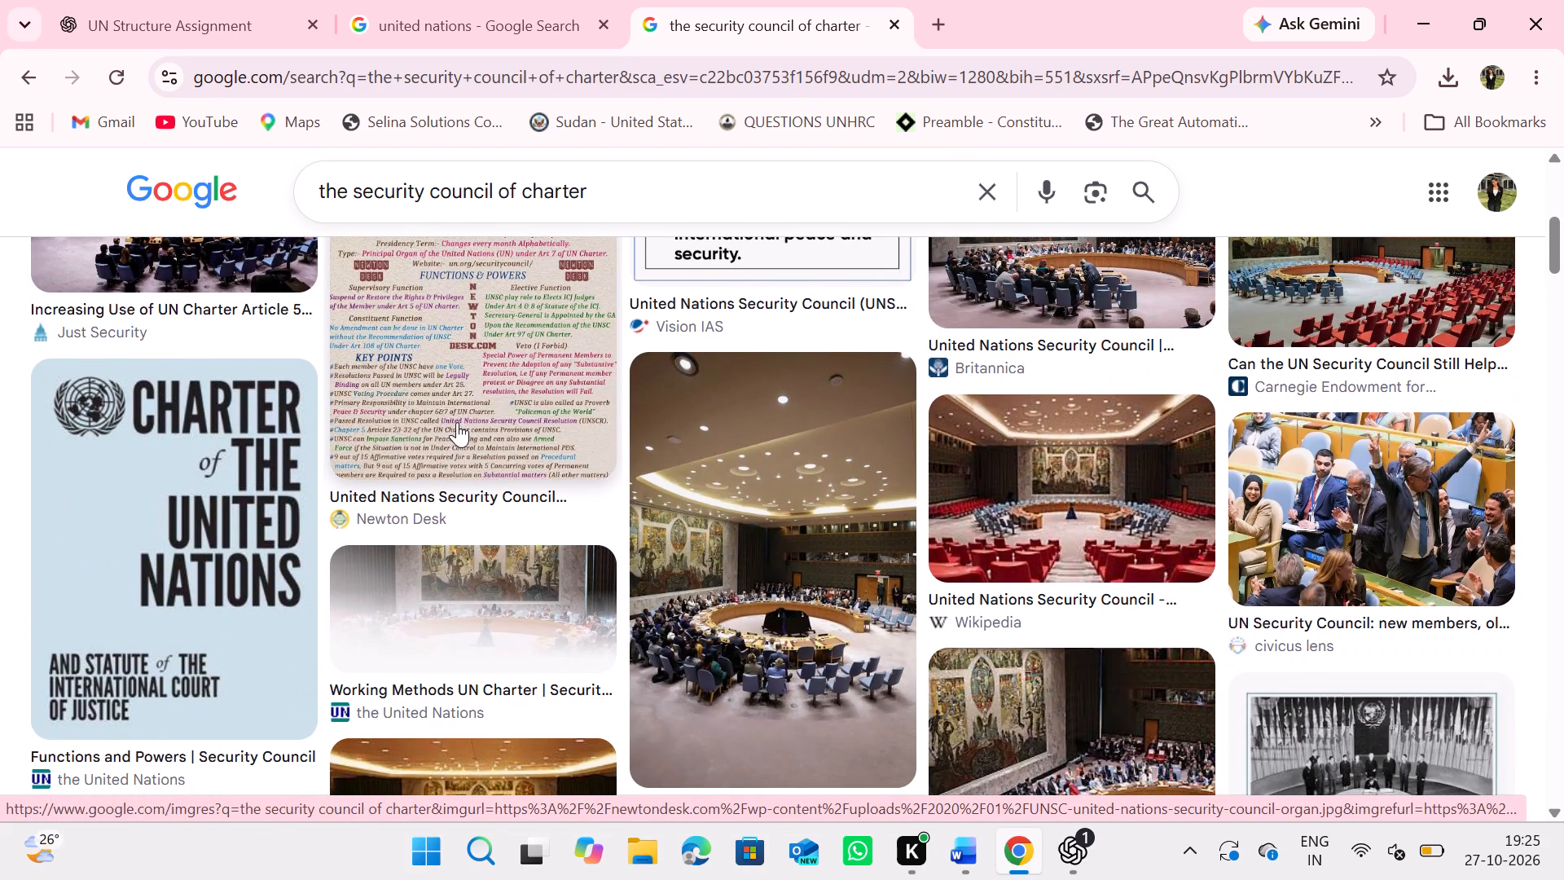
left_click(154, 543)
left_click(154, 543)
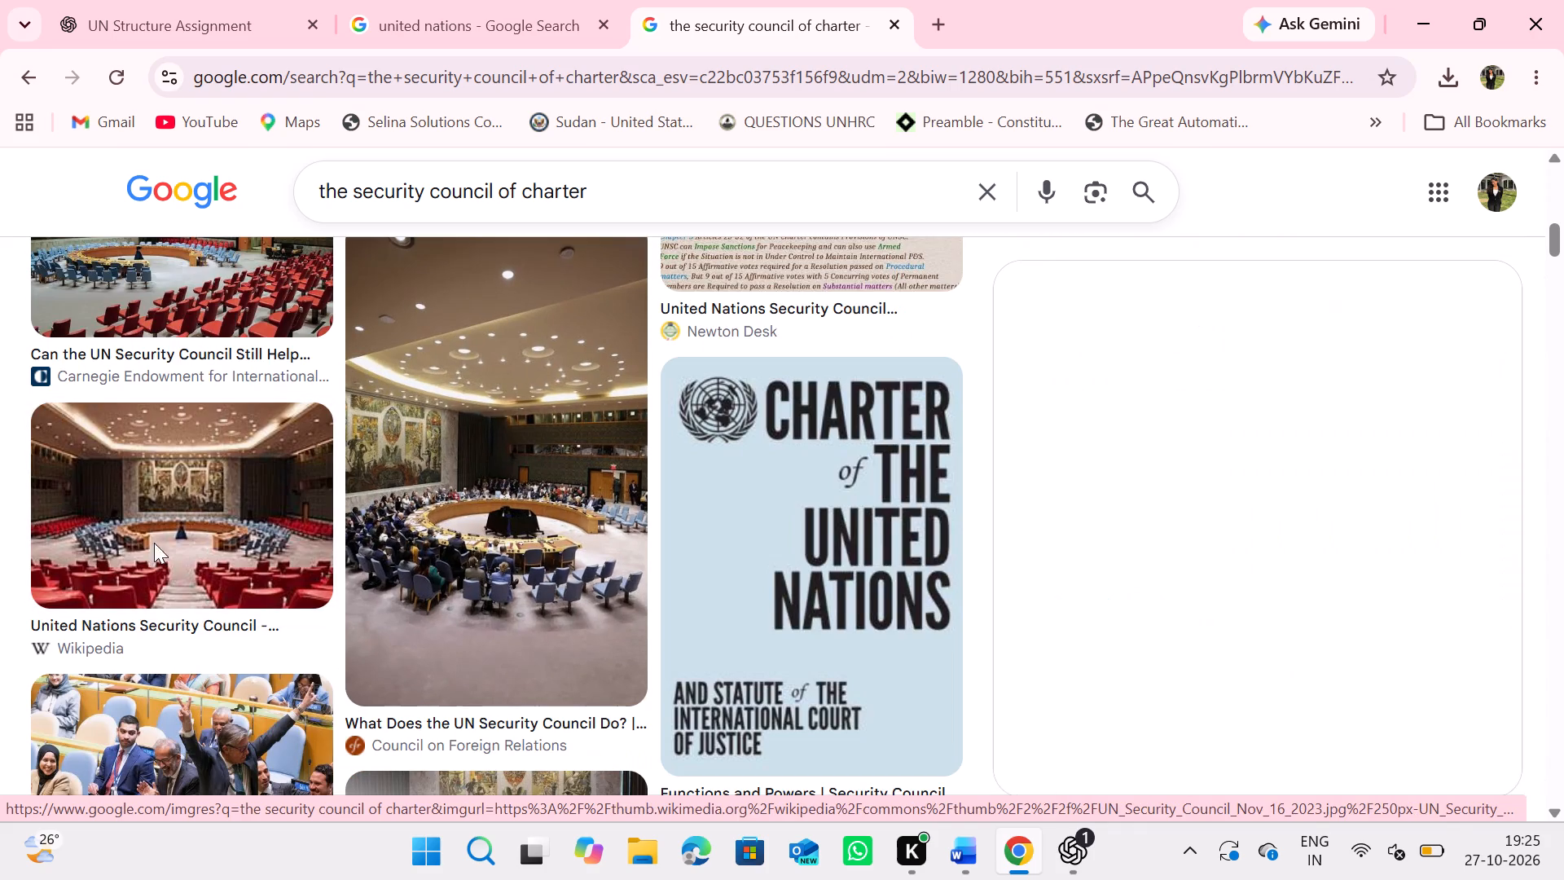
scroll(487, 521, "up", 3)
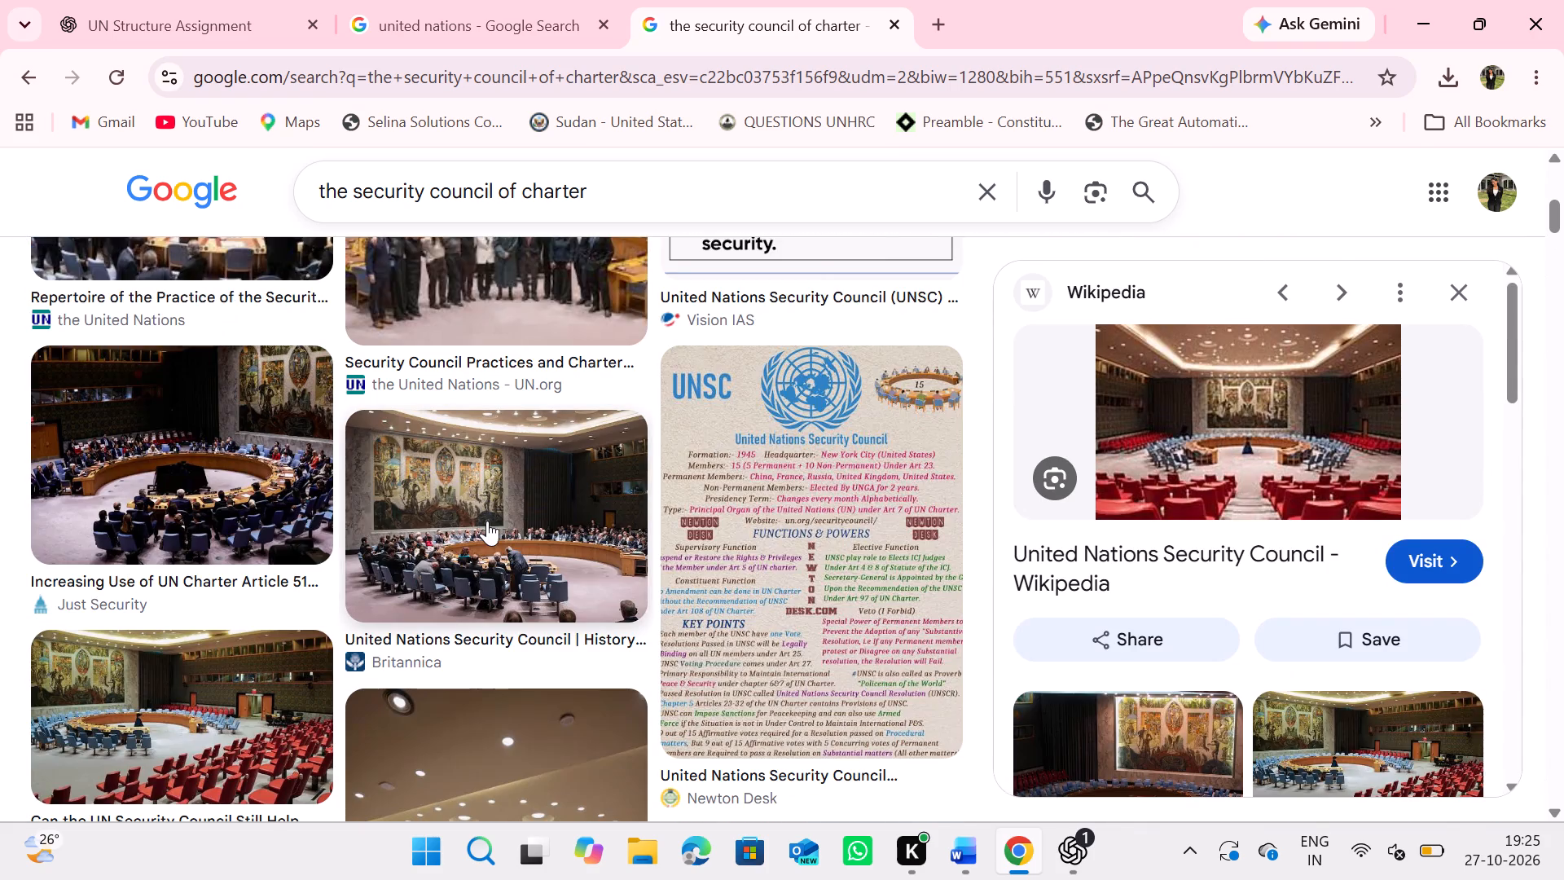
right_click(487, 521)
left_click(813, 596)
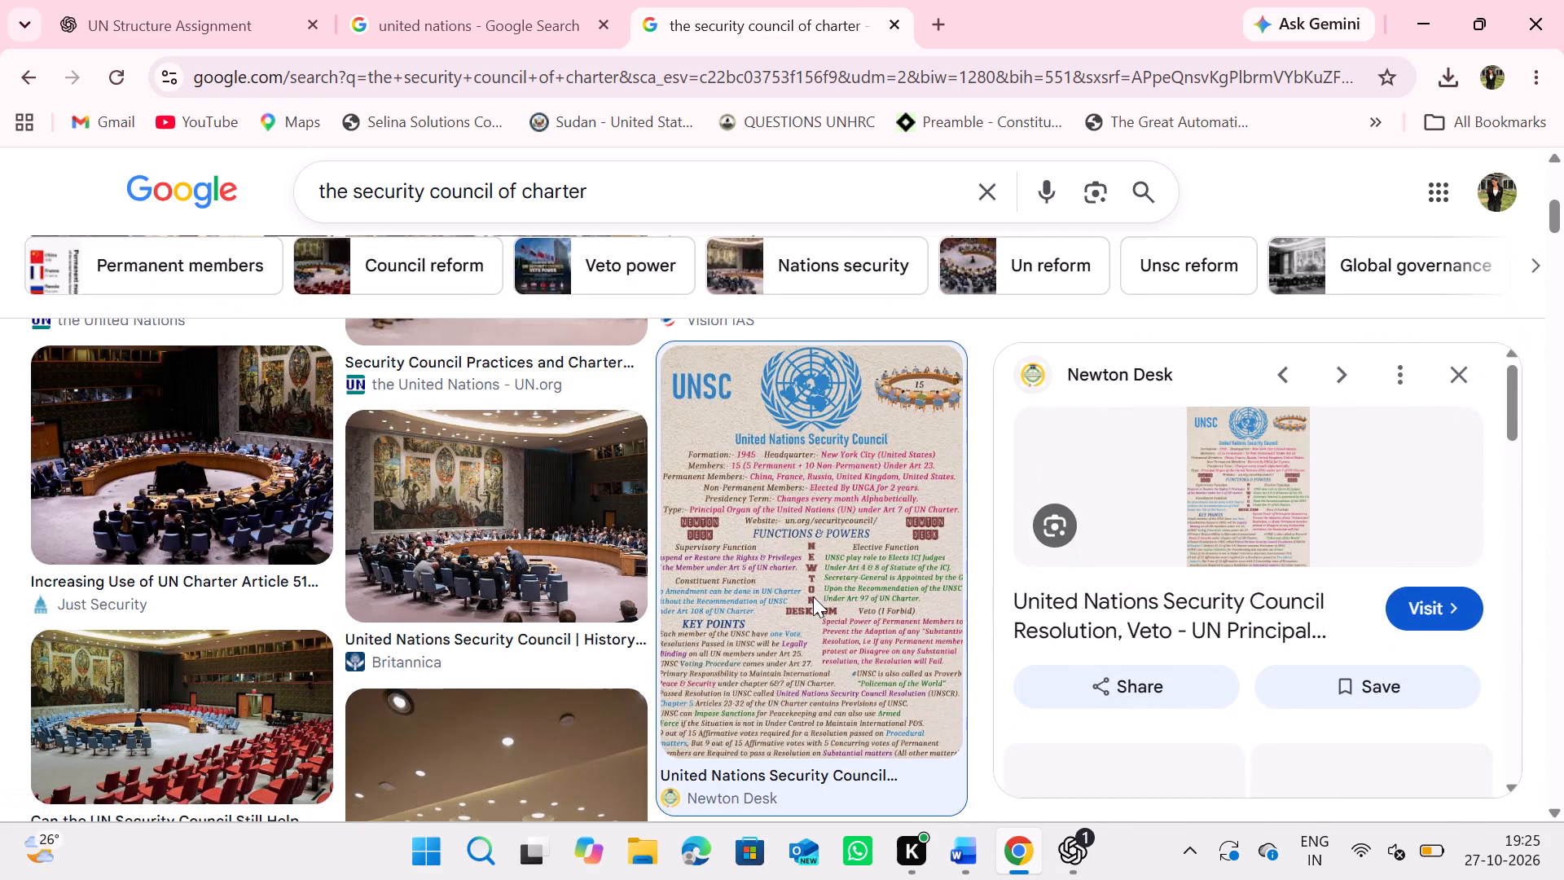
scroll(610, 518, "up", 1)
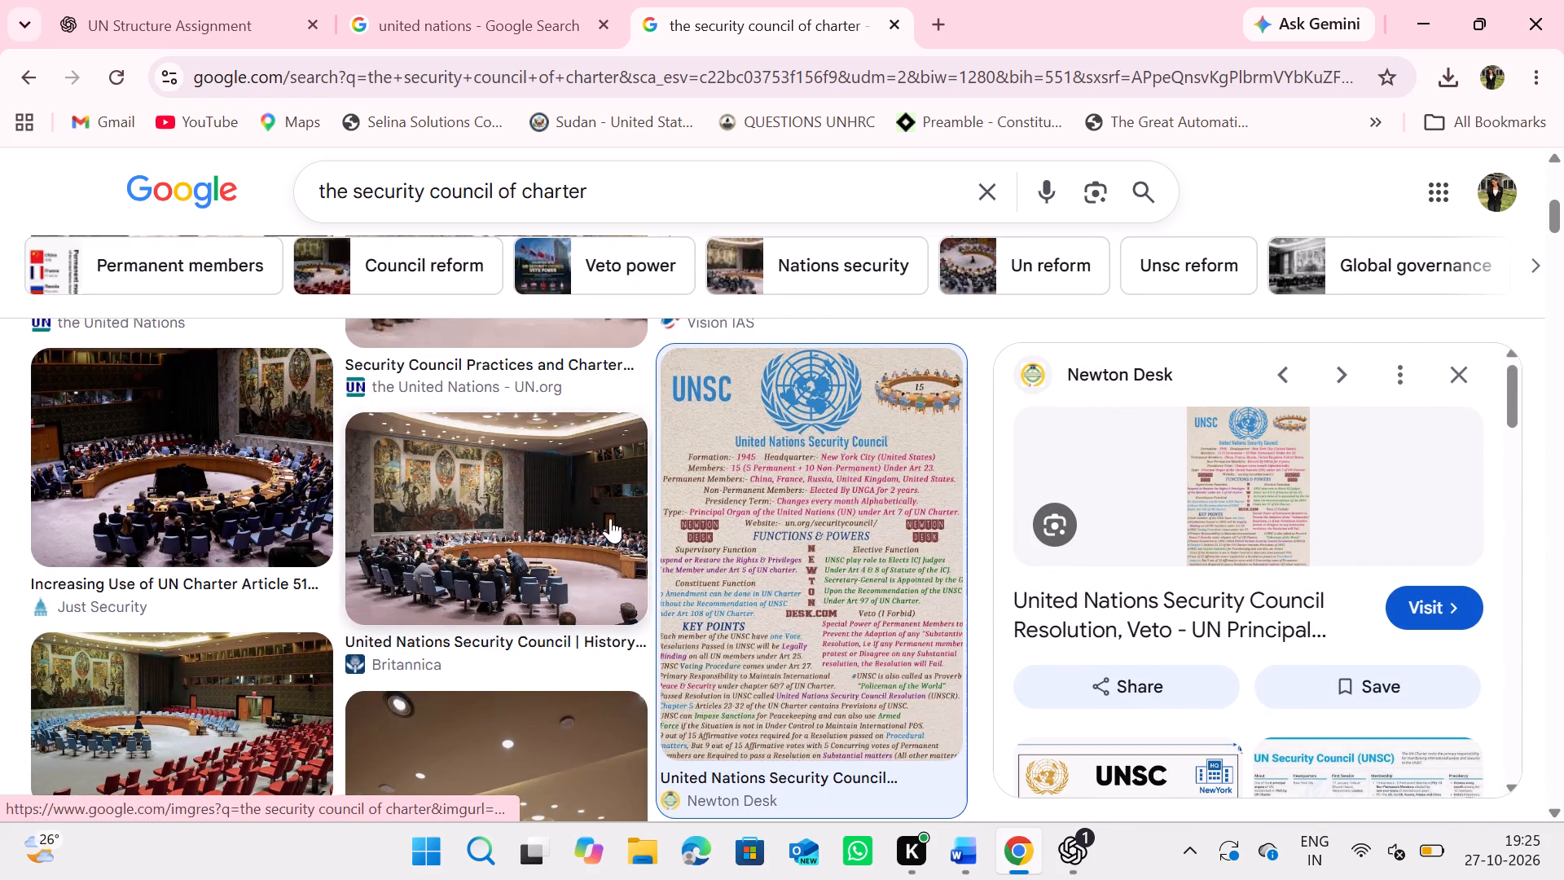
scroll(610, 518, "up", 2)
Copy the UN.org "Security Council Practices and Charter Research Branch" group photo and paste it below THE SECURITY COUNCIL heading in Word.
left_click(477, 500)
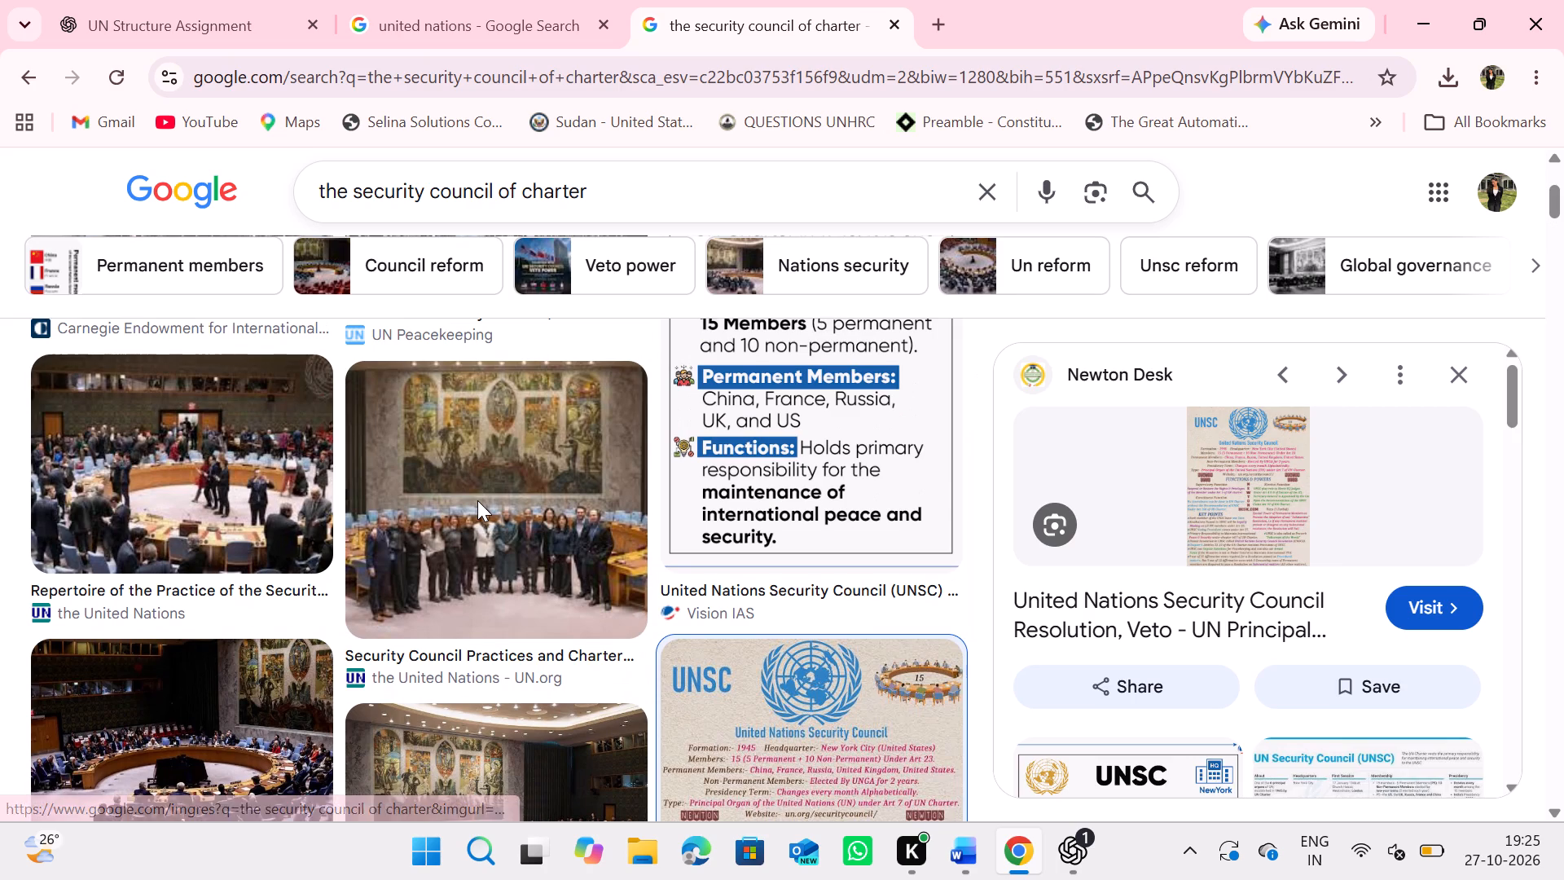
right_click(1287, 483)
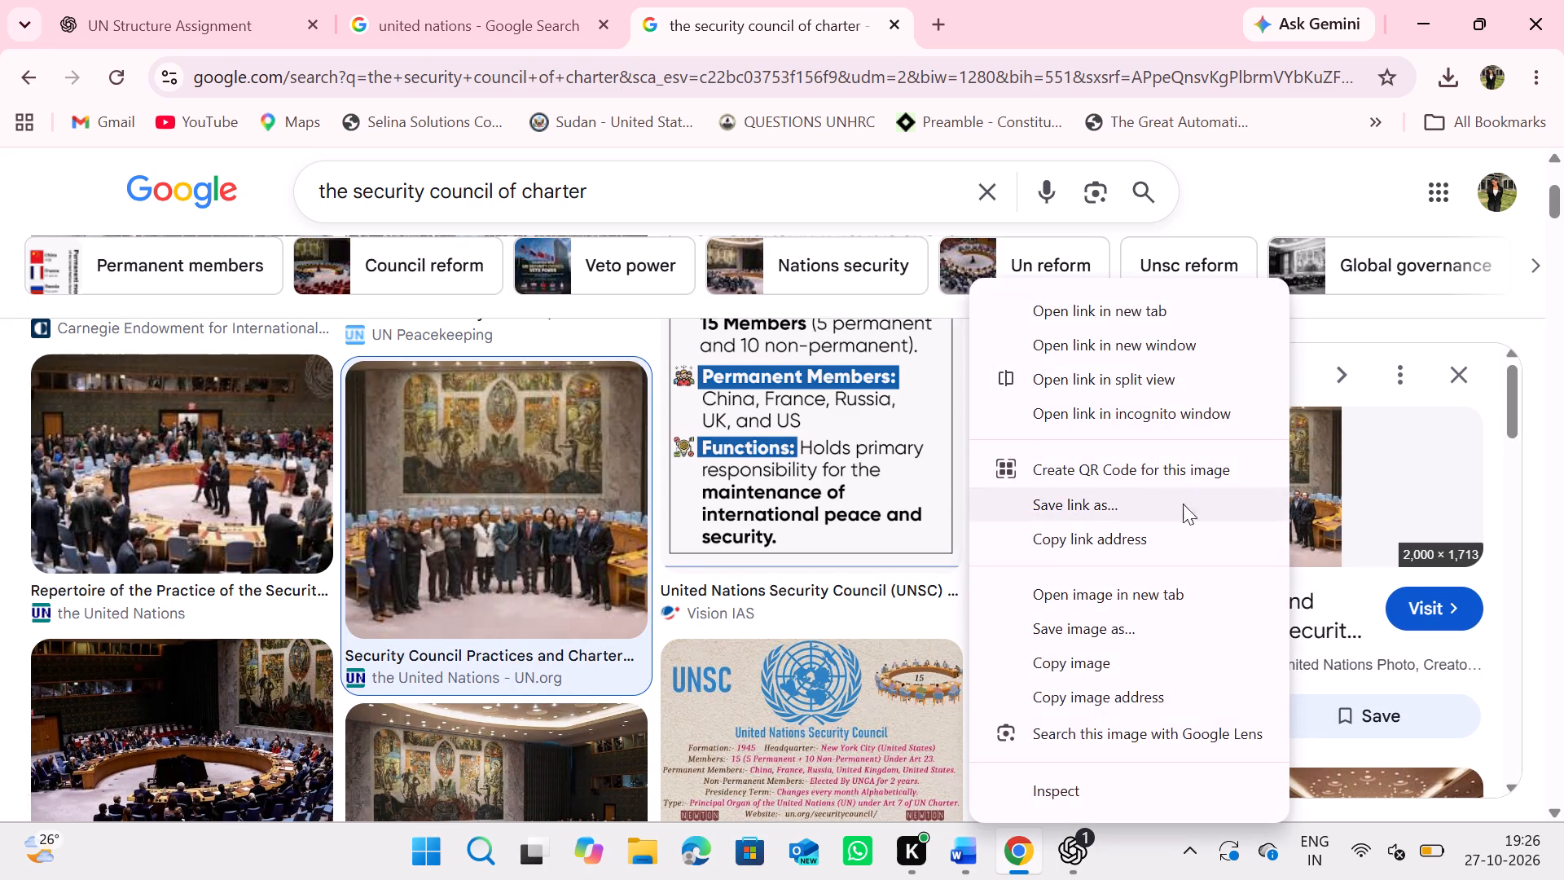
left_click(1071, 670)
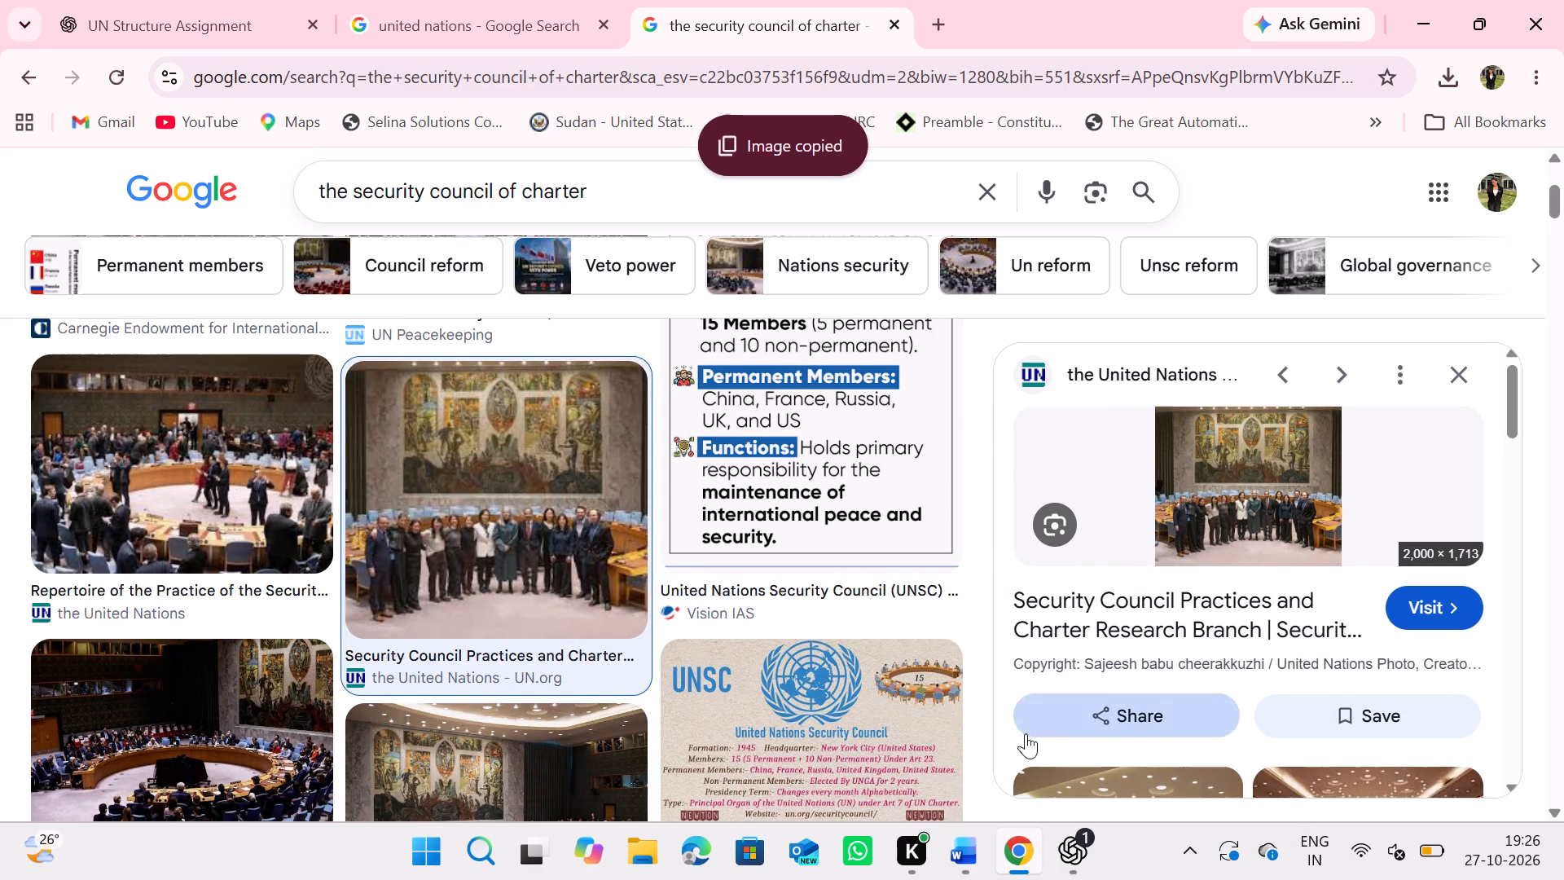
left_click(962, 857)
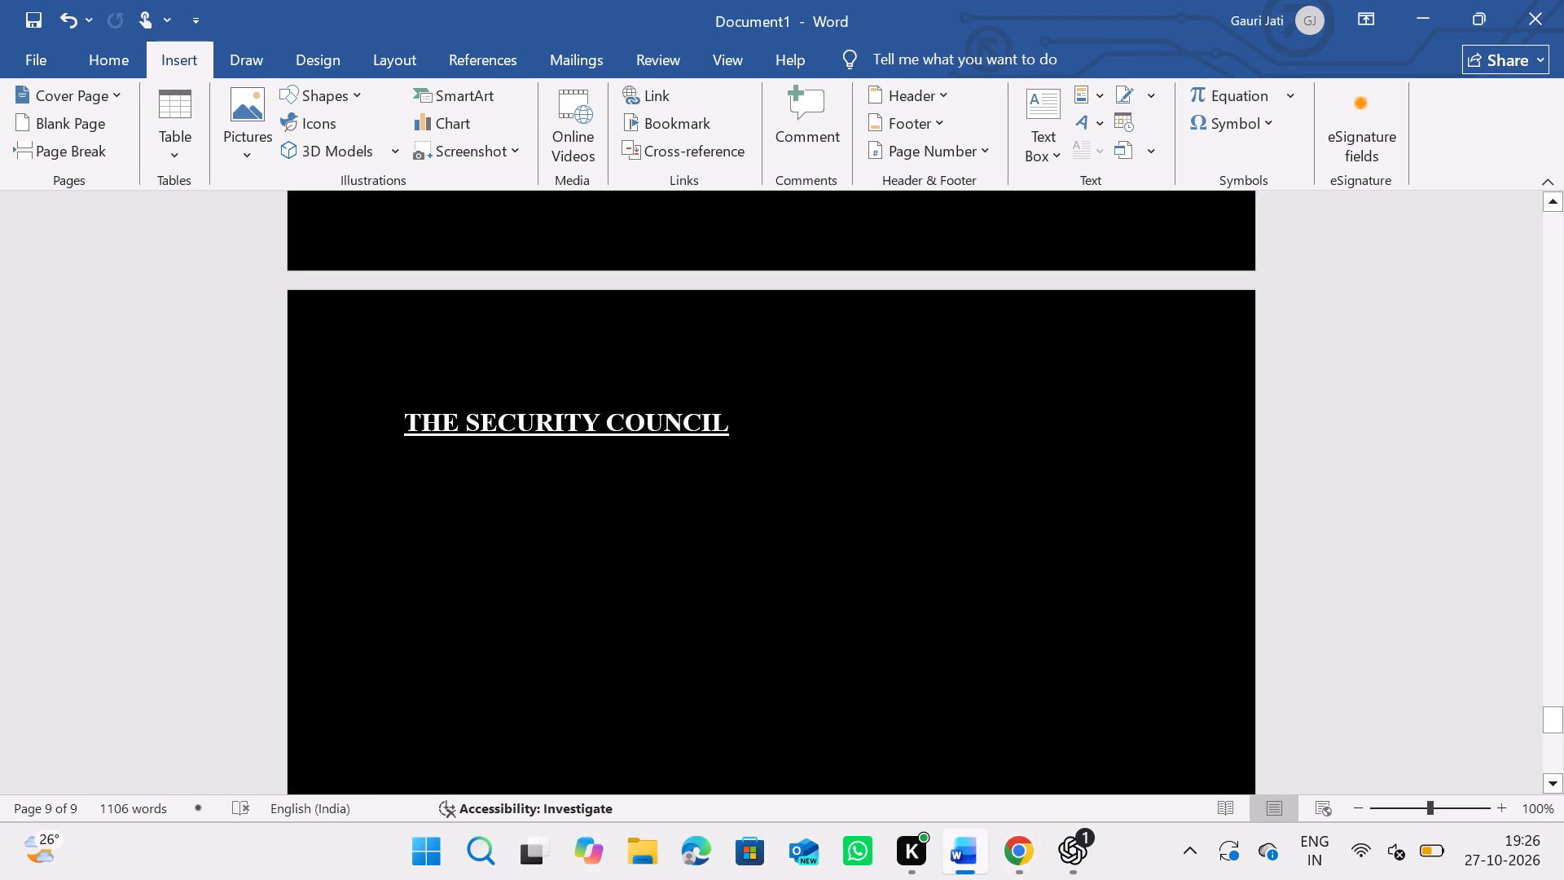
key("ctrl+v")
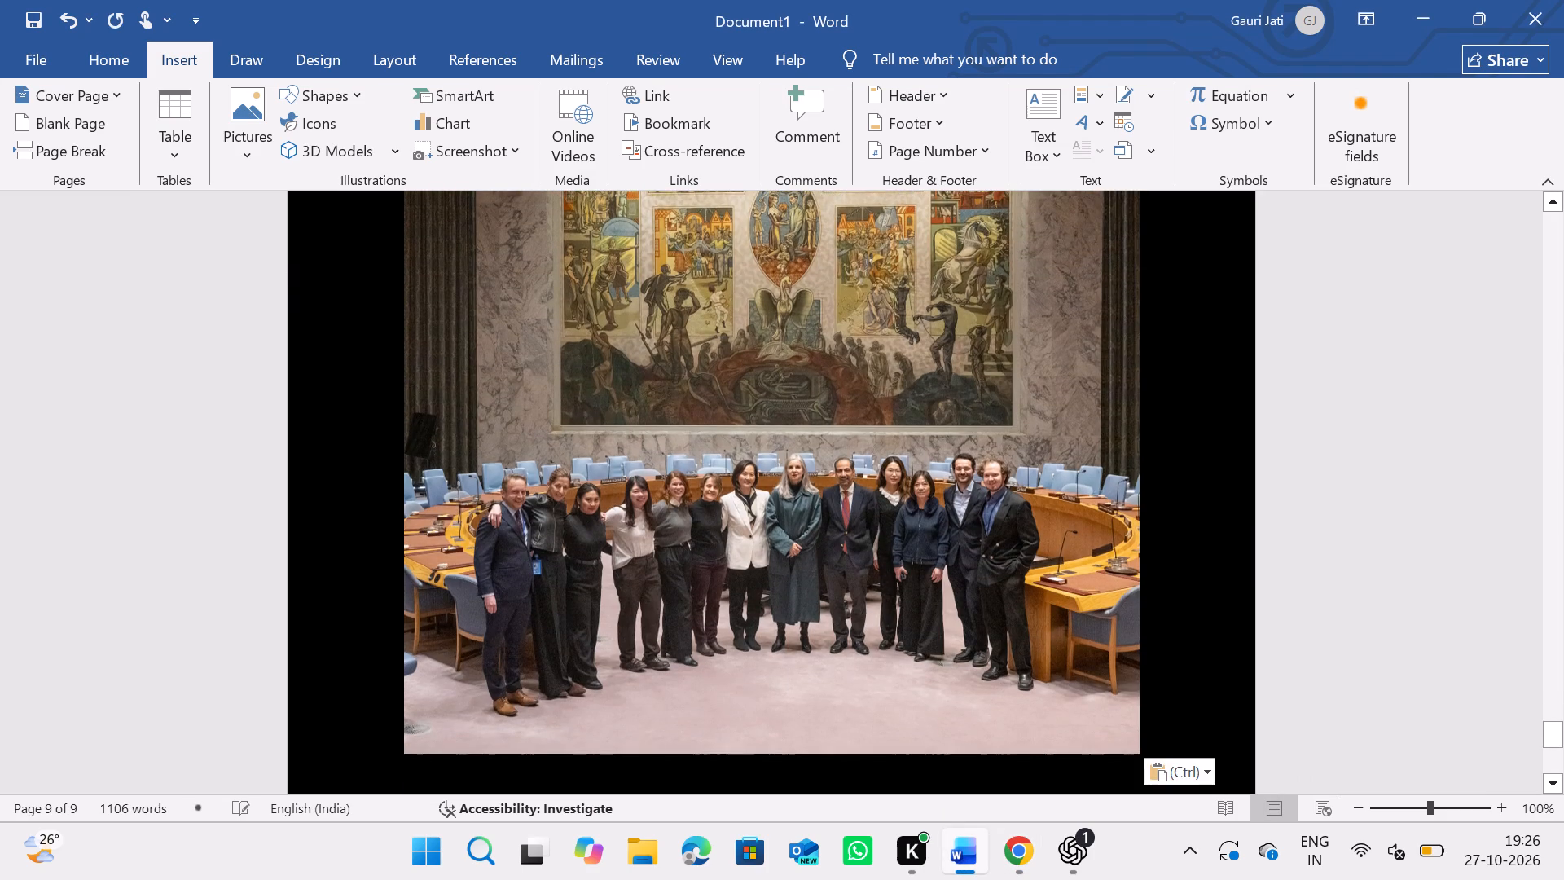
Shrink the pasted group photo proportionally so it is narrower than the text area, and check its fit below the heading.
left_click(957, 444)
left_click(977, 507)
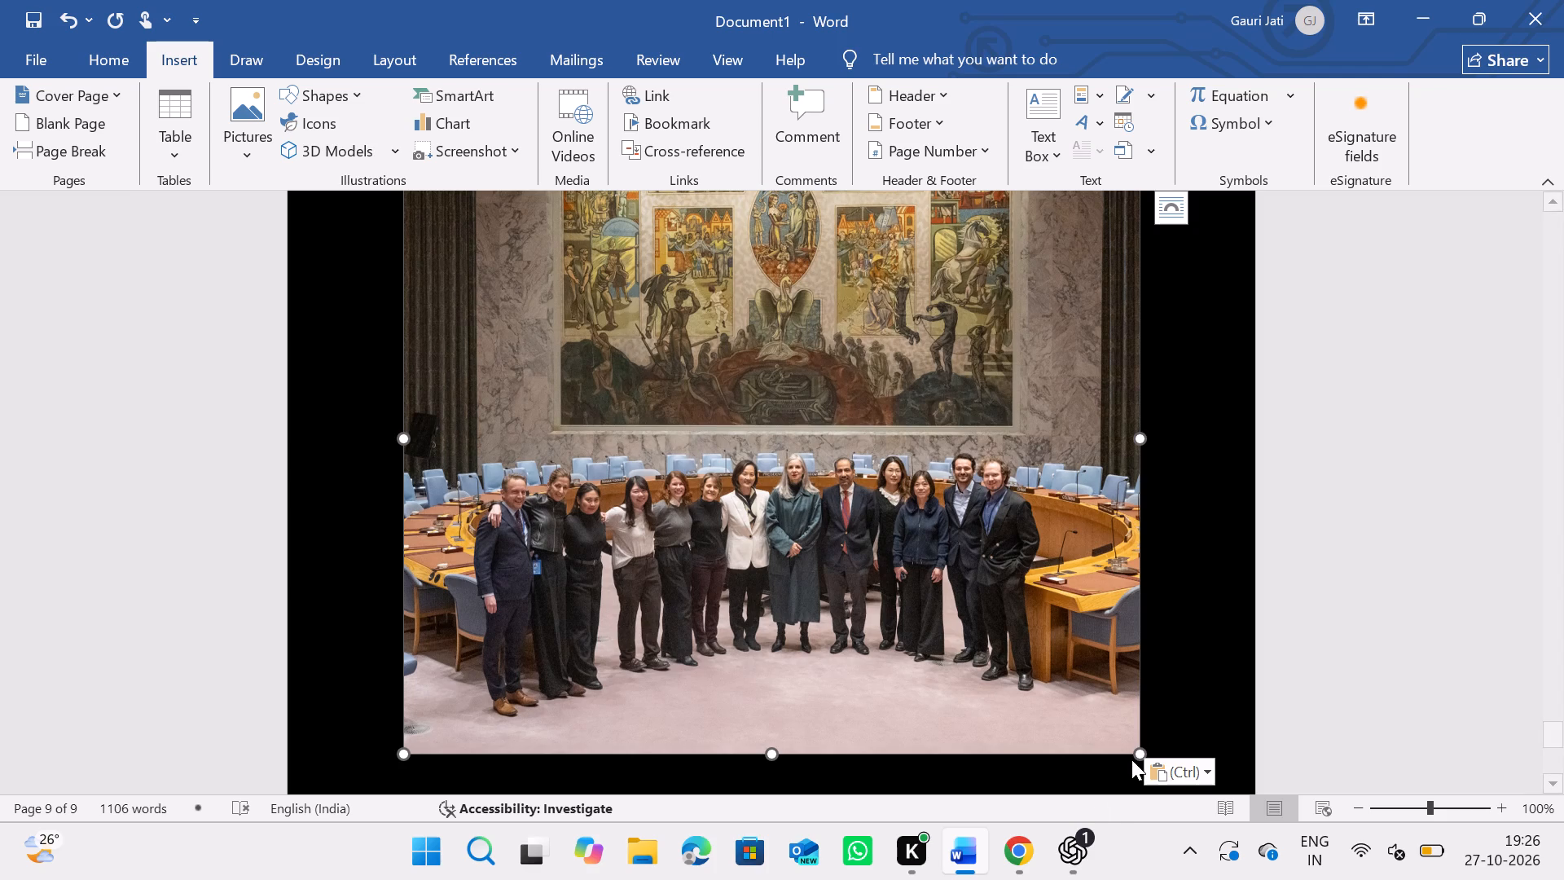
left_click_drag(1146, 756, 1105, 499)
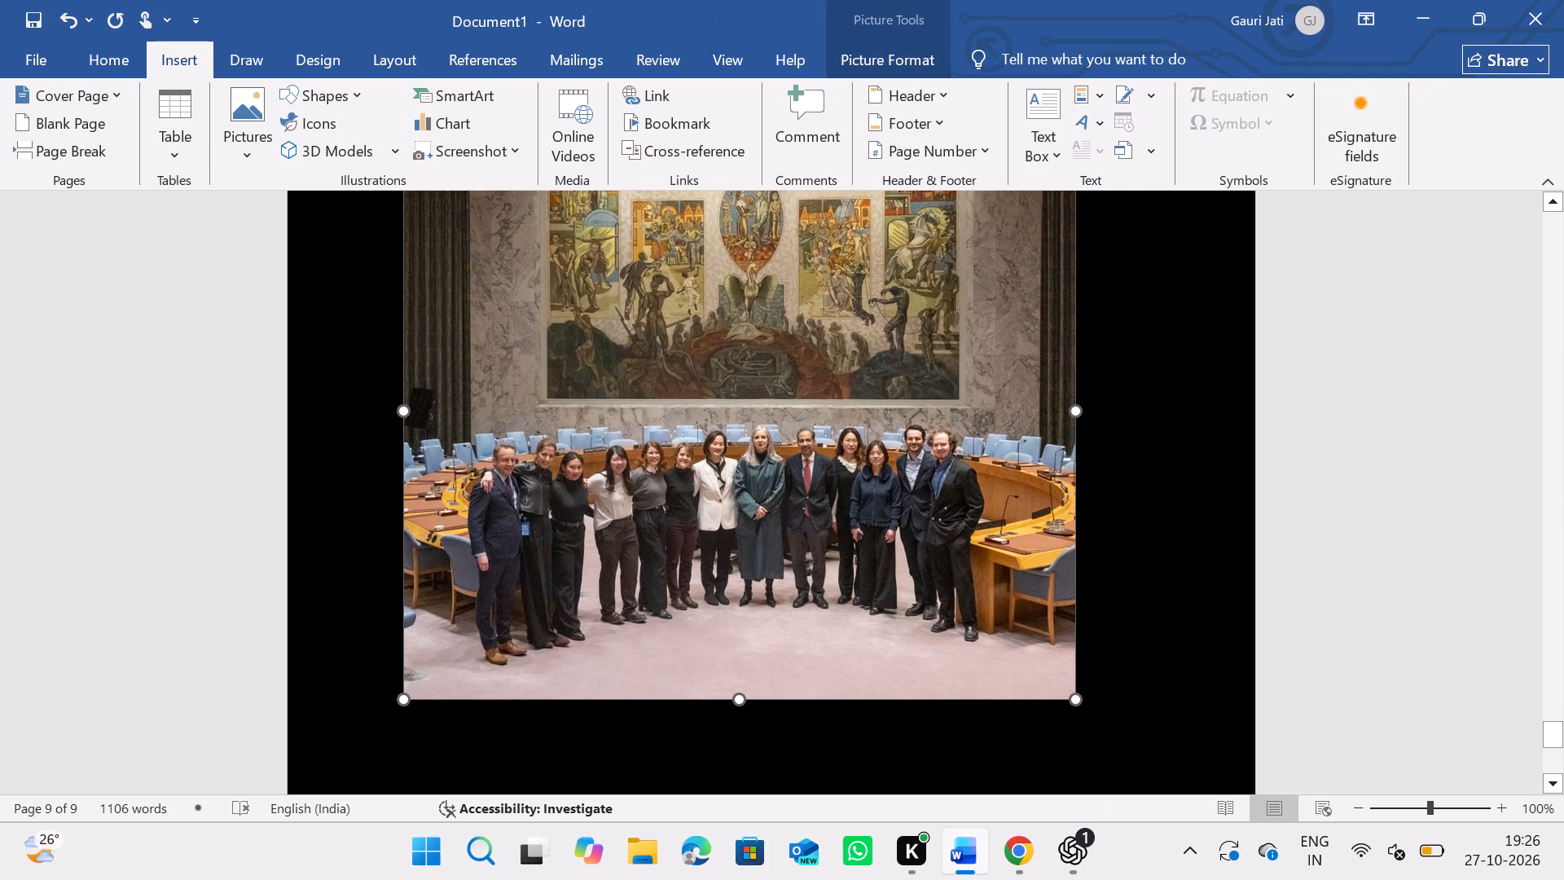
left_click_drag(1105, 499, 1014, 424)
left_click(1172, 511)
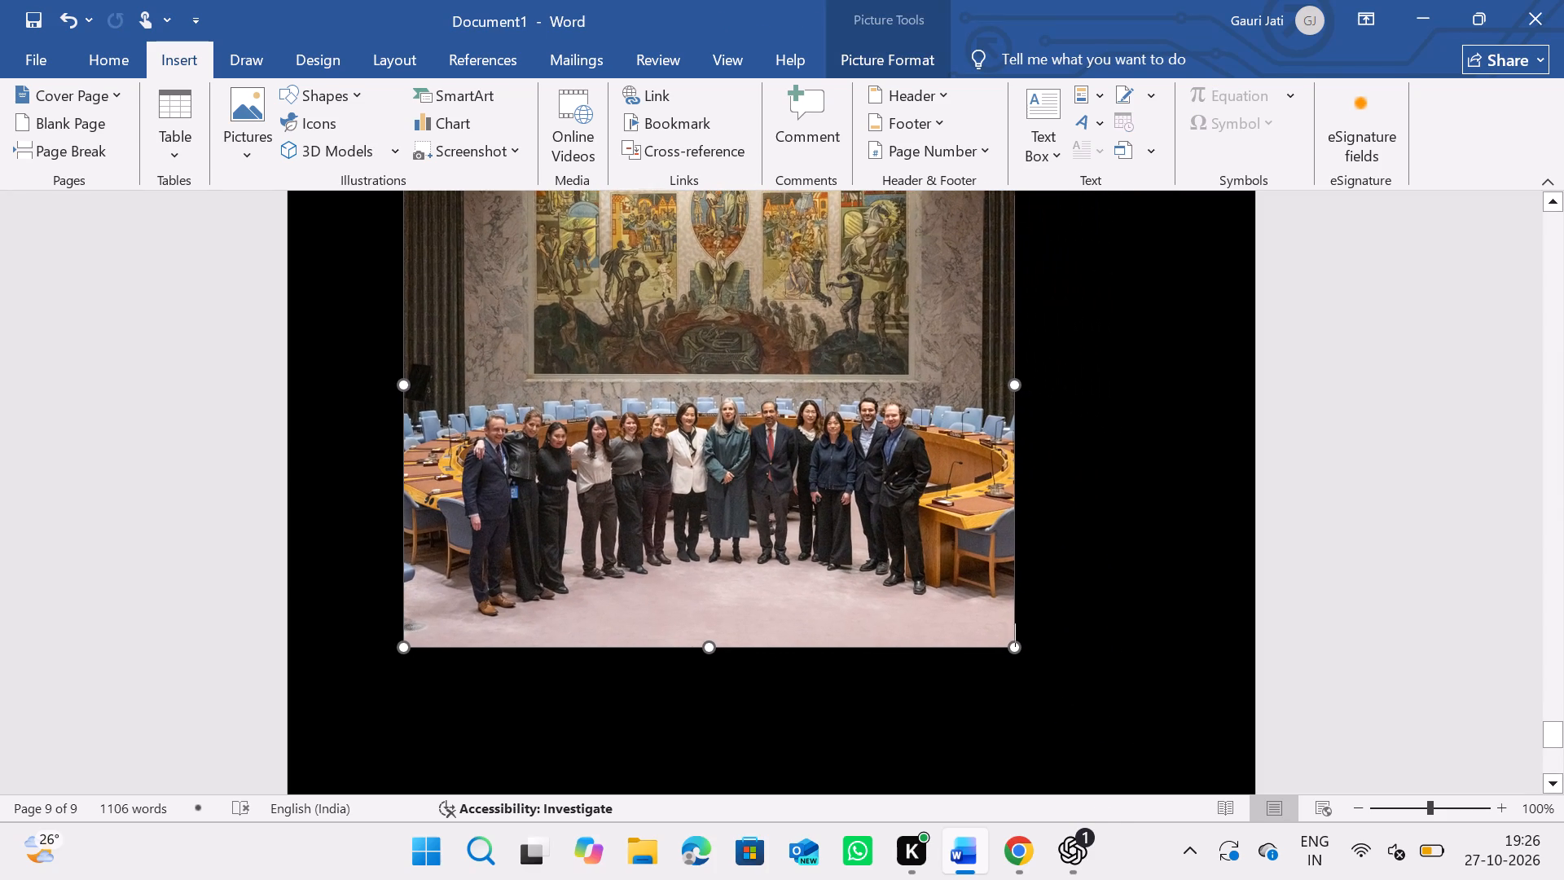
scroll(1172, 511, "up", 2)
scroll(1125, 504, "down", 2)
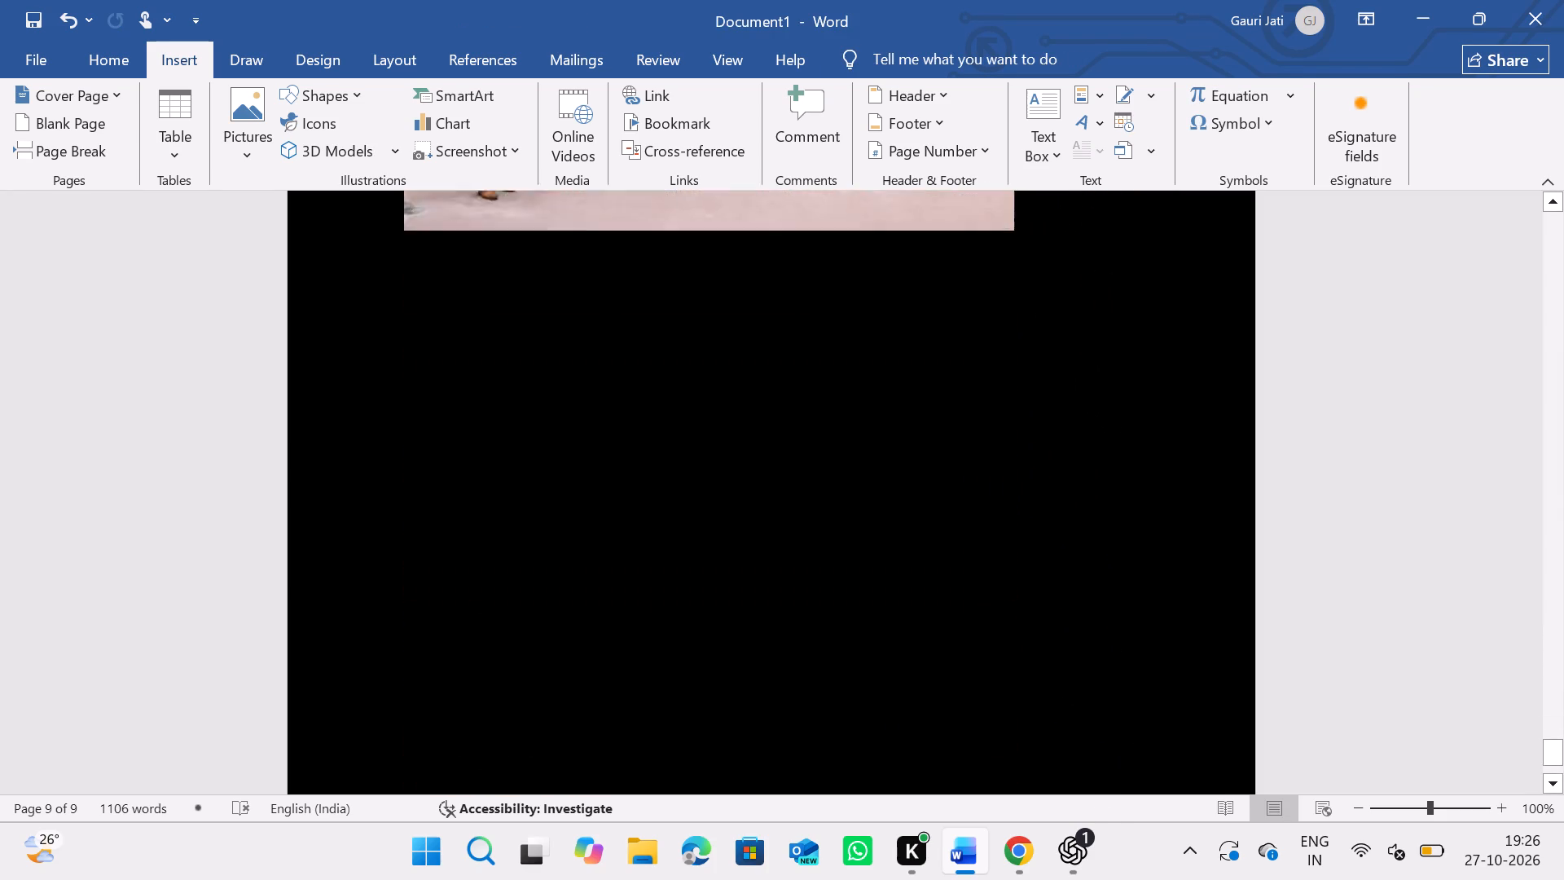
scroll(1125, 504, "down", 3)
scroll(1125, 504, "up", 3)
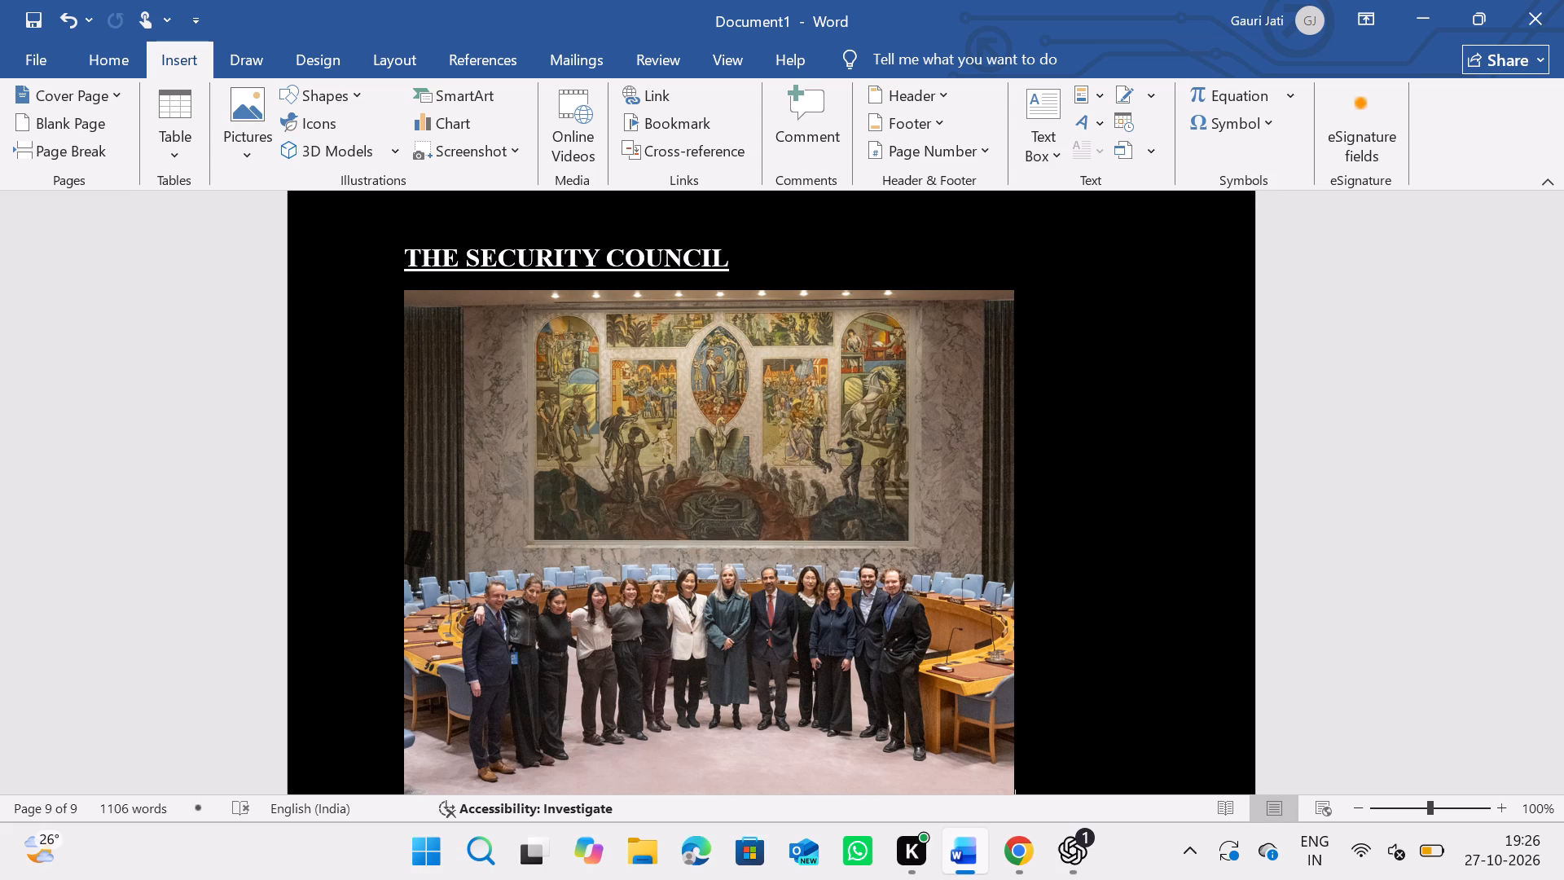
Shrink the Security Council group photo proportionally to a little over half the page width.
left_click(853, 533)
scroll(853, 533, "down", 3)
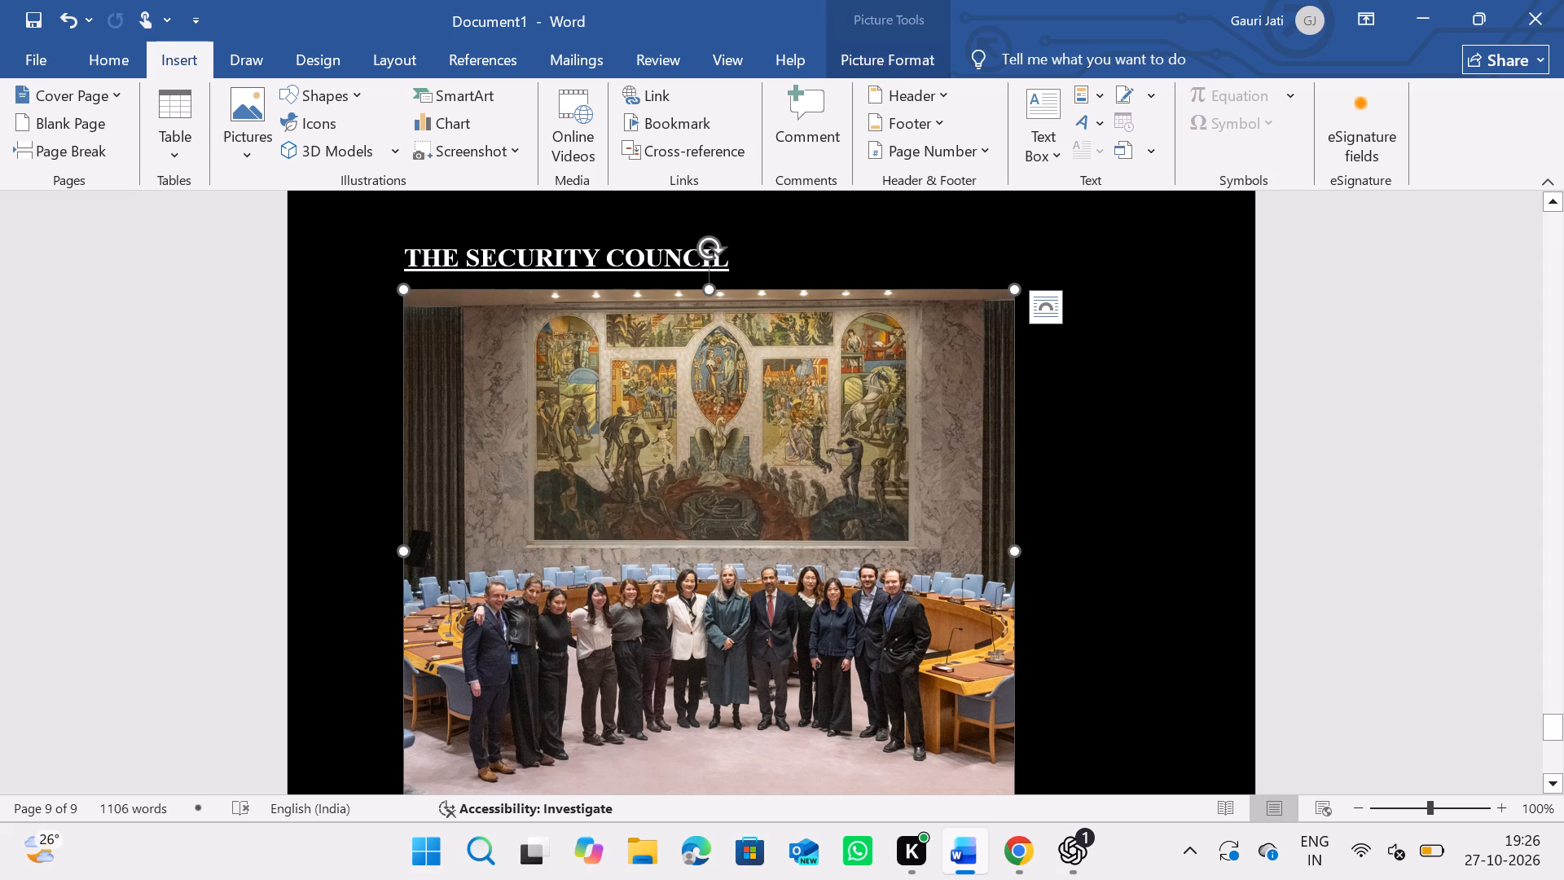
scroll(853, 533, "down", 1)
left_click(1161, 495)
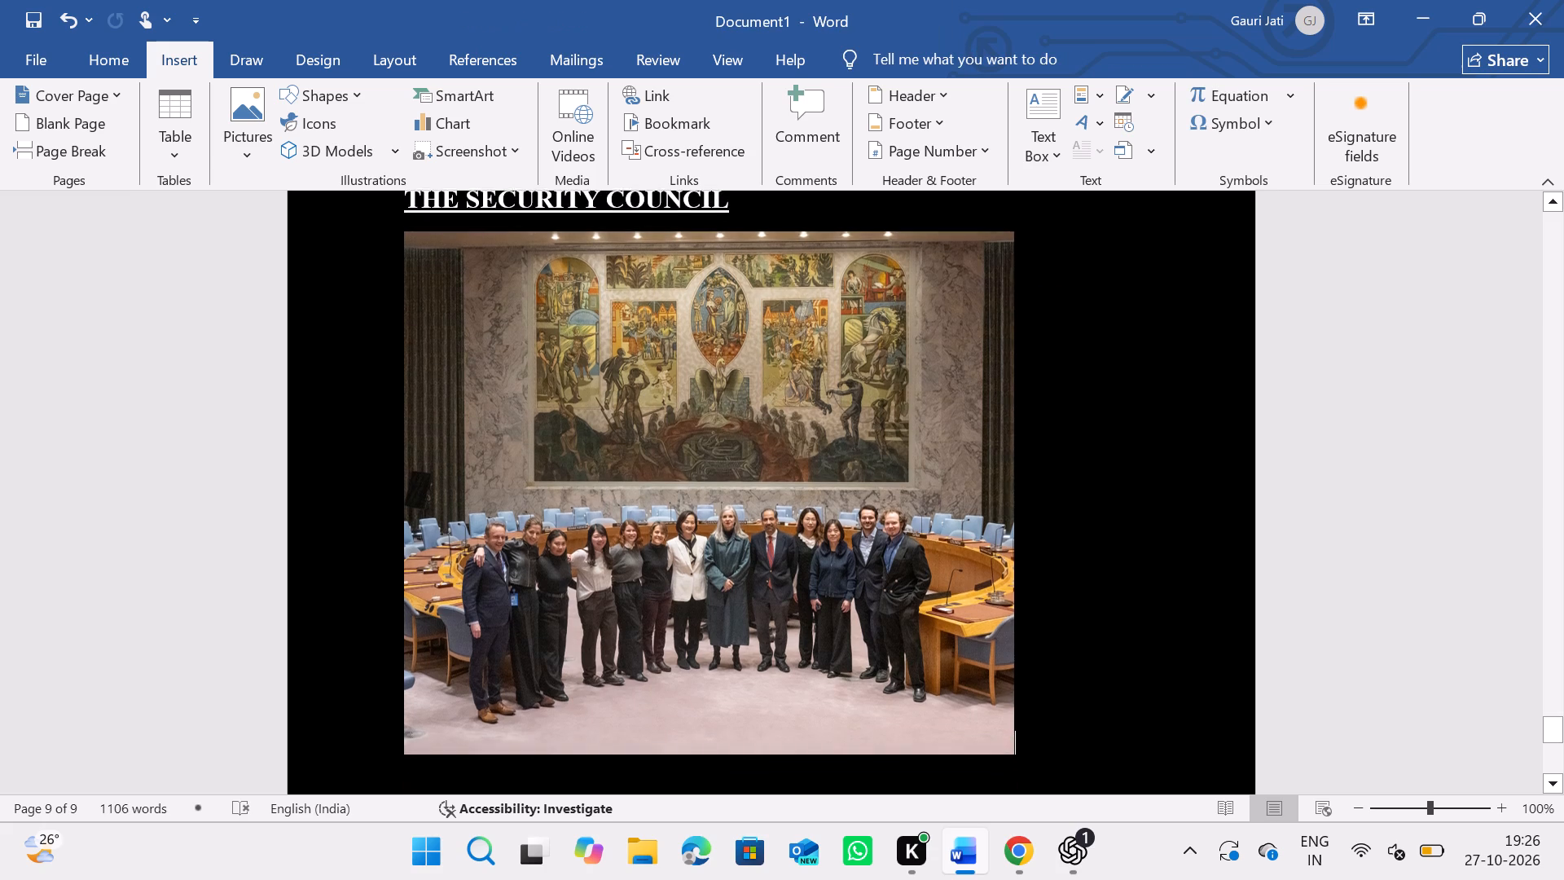
scroll(1277, 477, "down", 1)
left_click(945, 518)
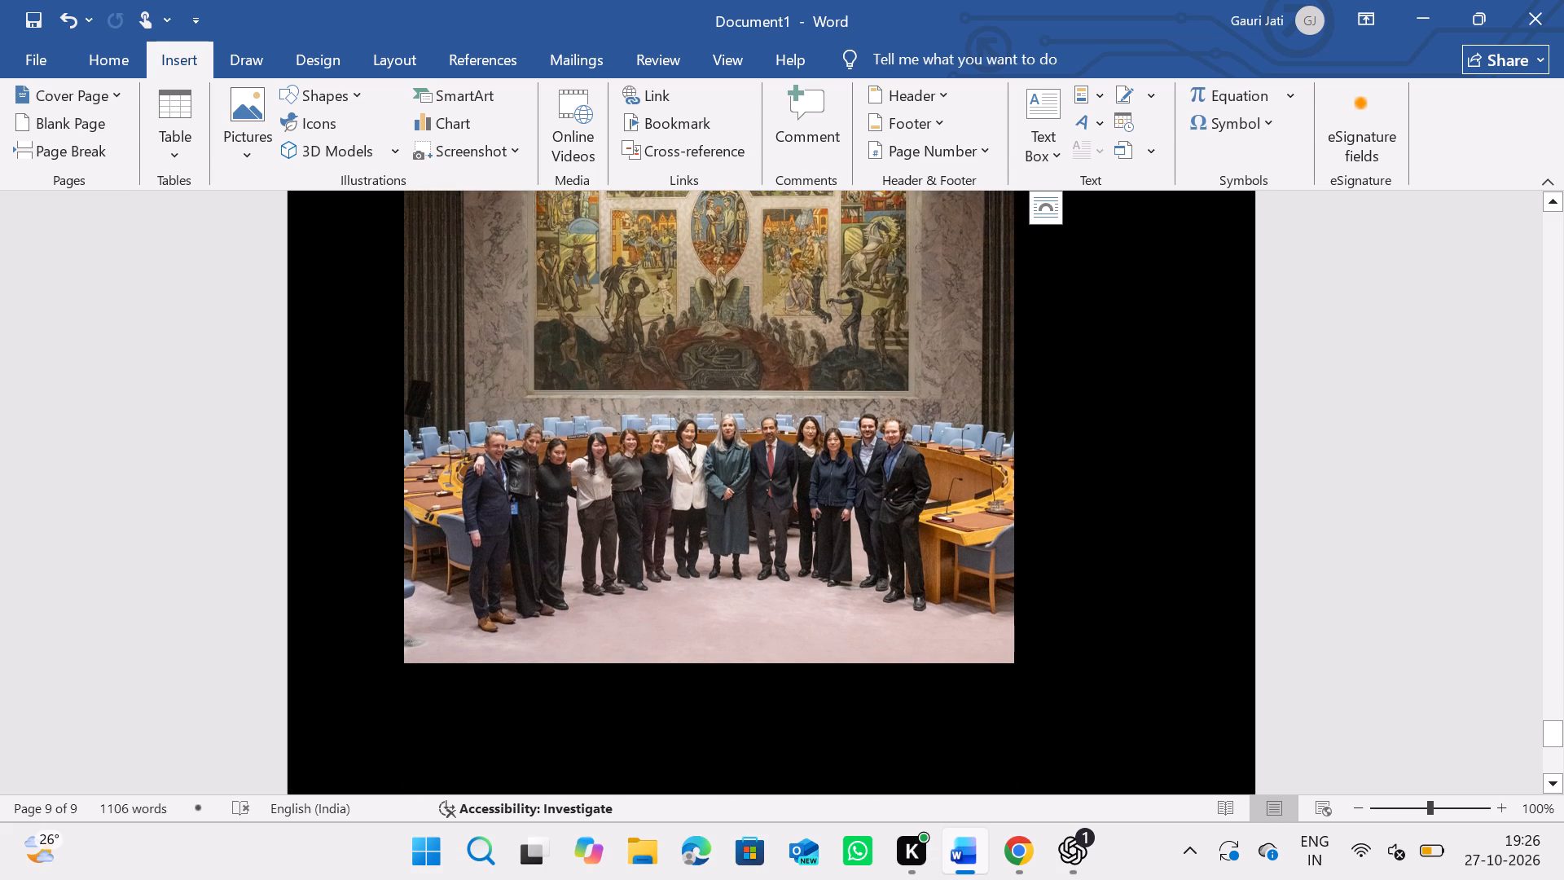
left_click(926, 589)
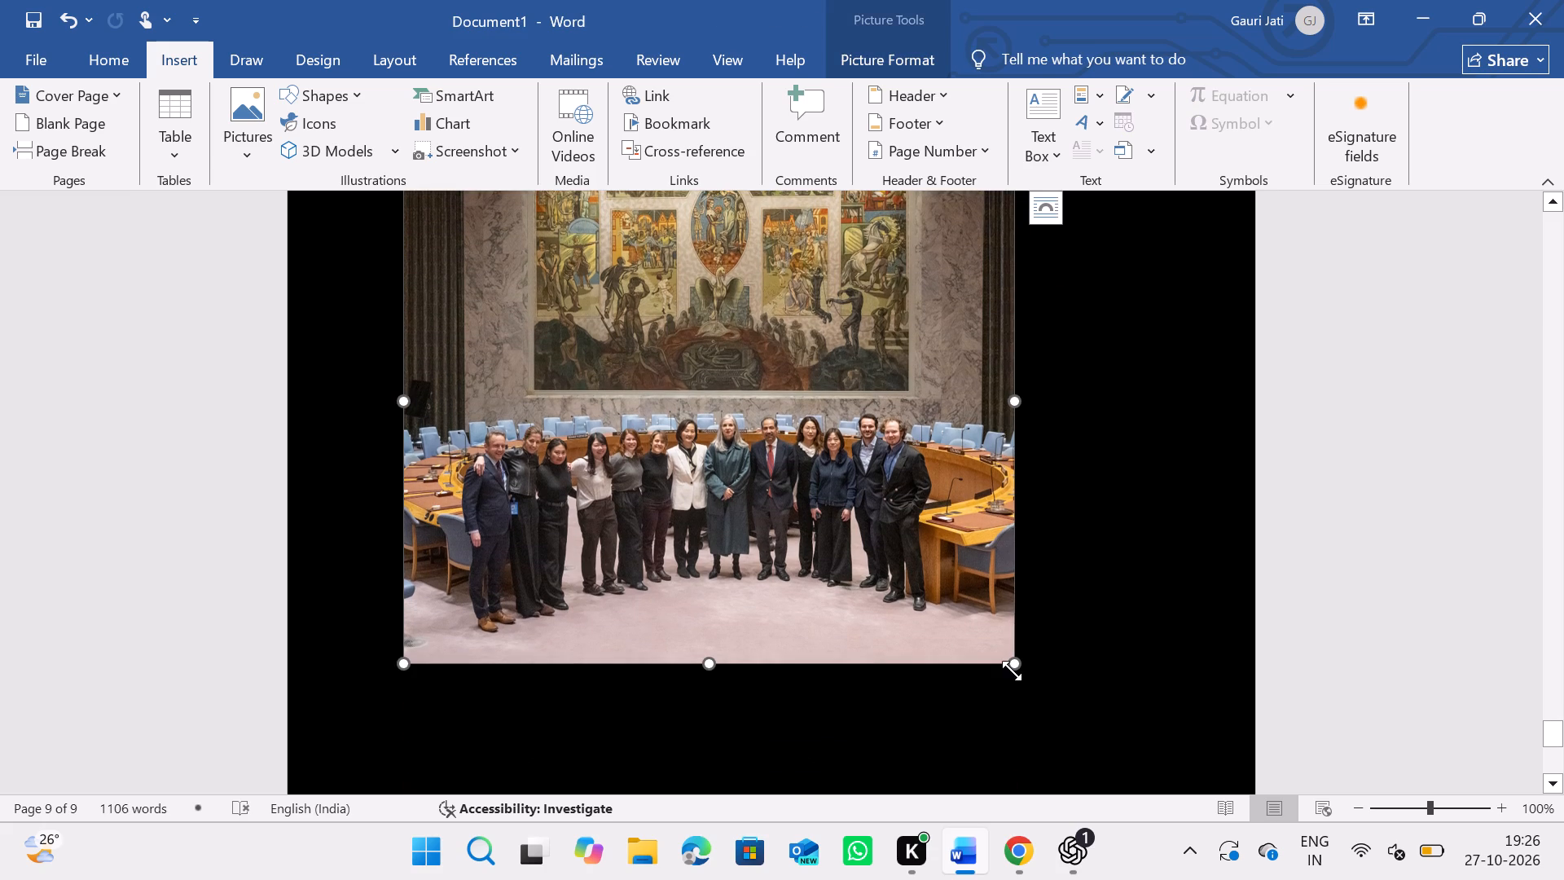
left_click_drag(1016, 667, 960, 614)
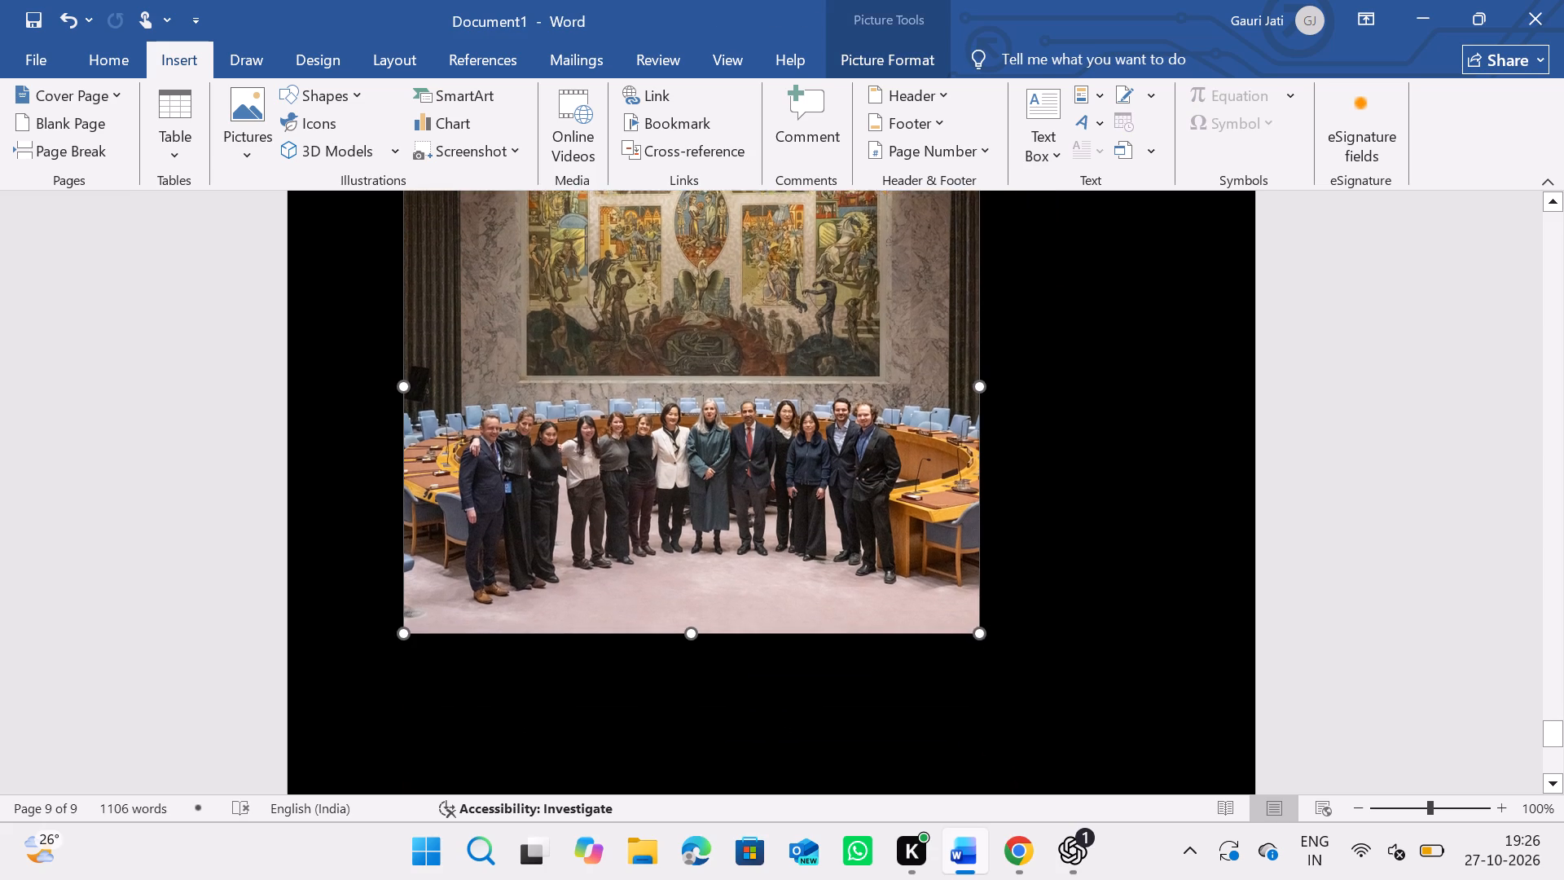
left_click_drag(960, 614, 937, 579)
left_click(1107, 540)
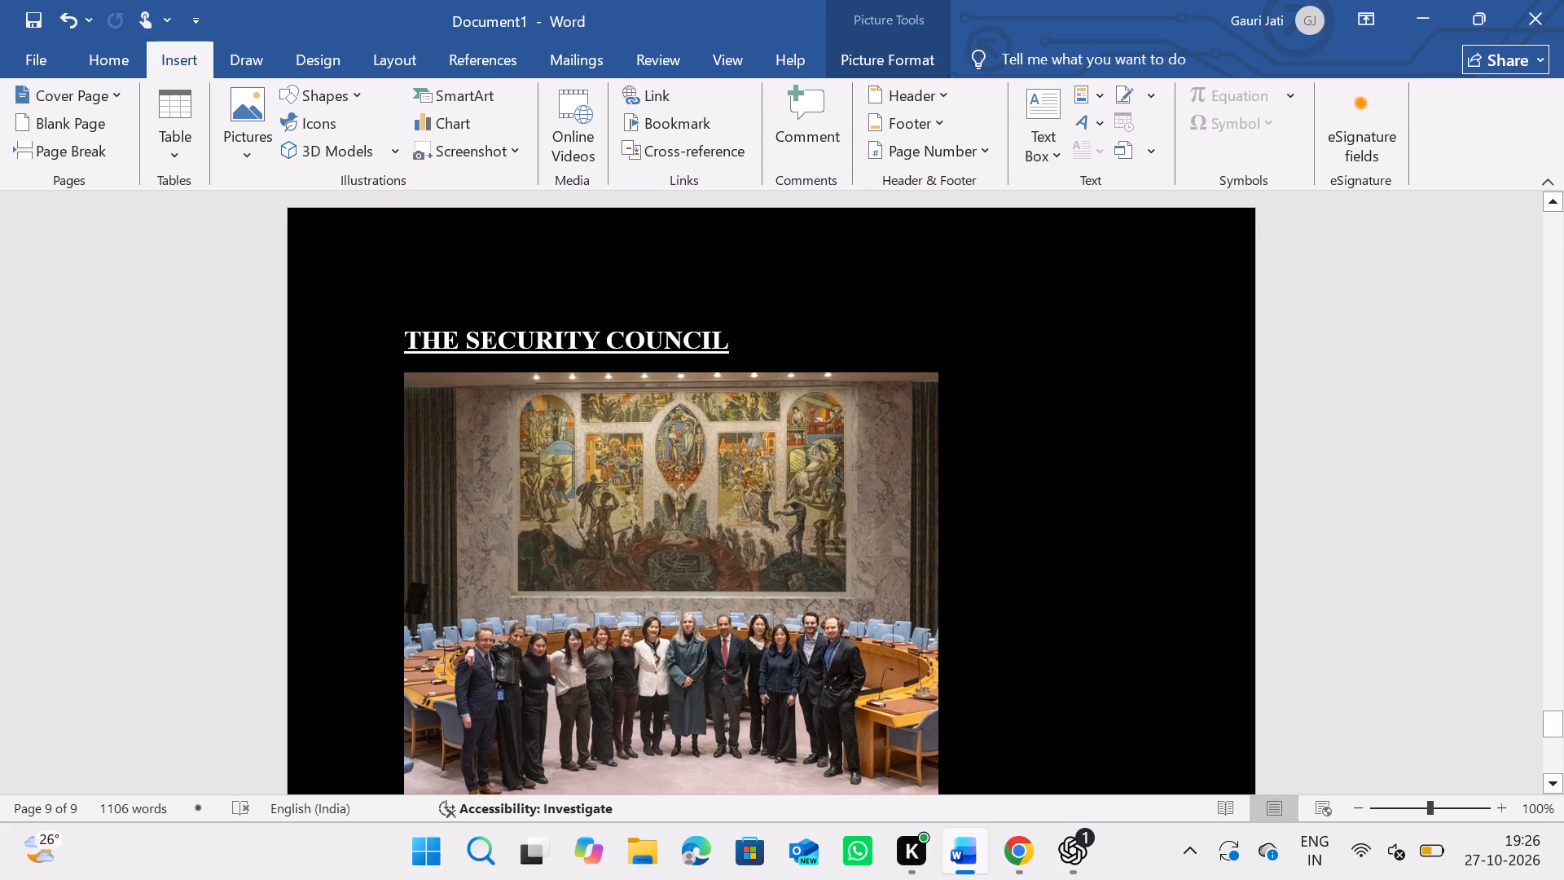
Set the text wrapping of the Security Council group photo to In Front of Text.
scroll(1107, 540, "up", 1)
left_click(766, 549)
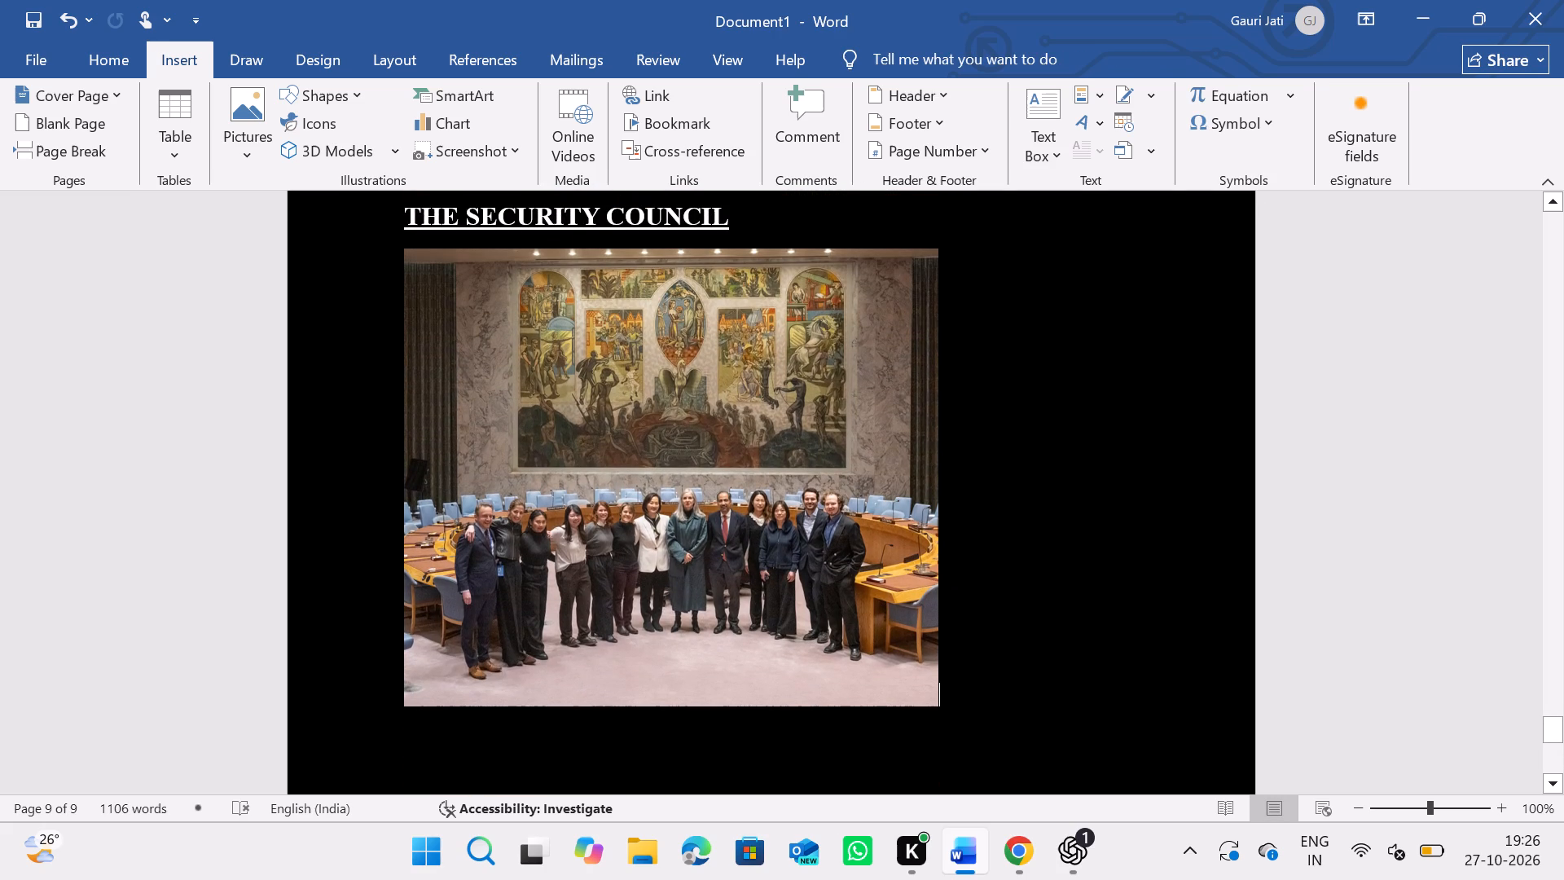
right_click(701, 482)
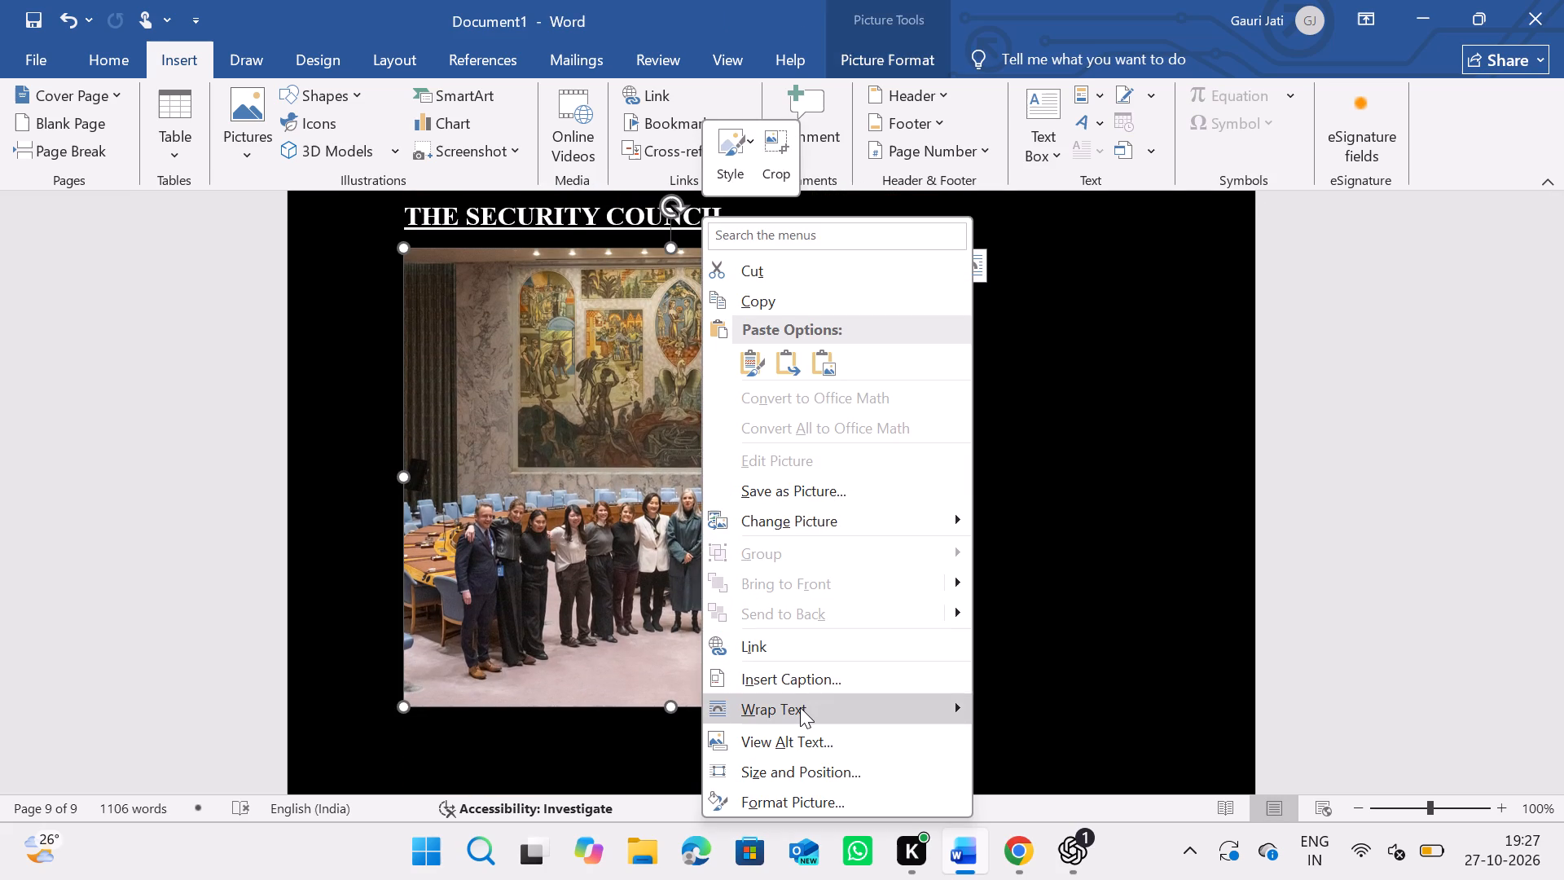
left_click(800, 707)
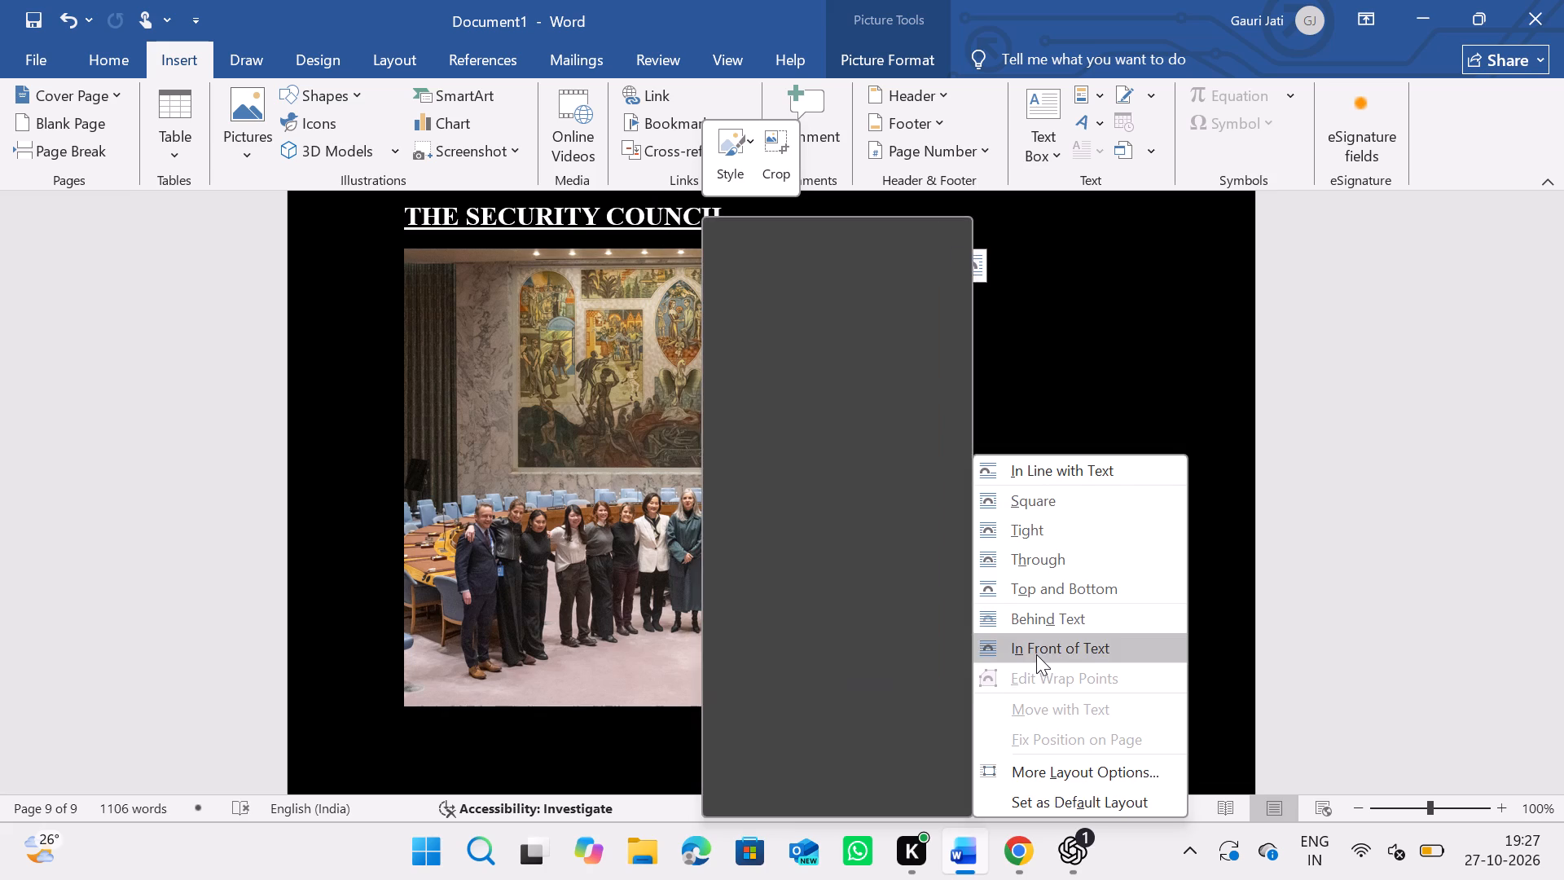
left_click(1036, 654)
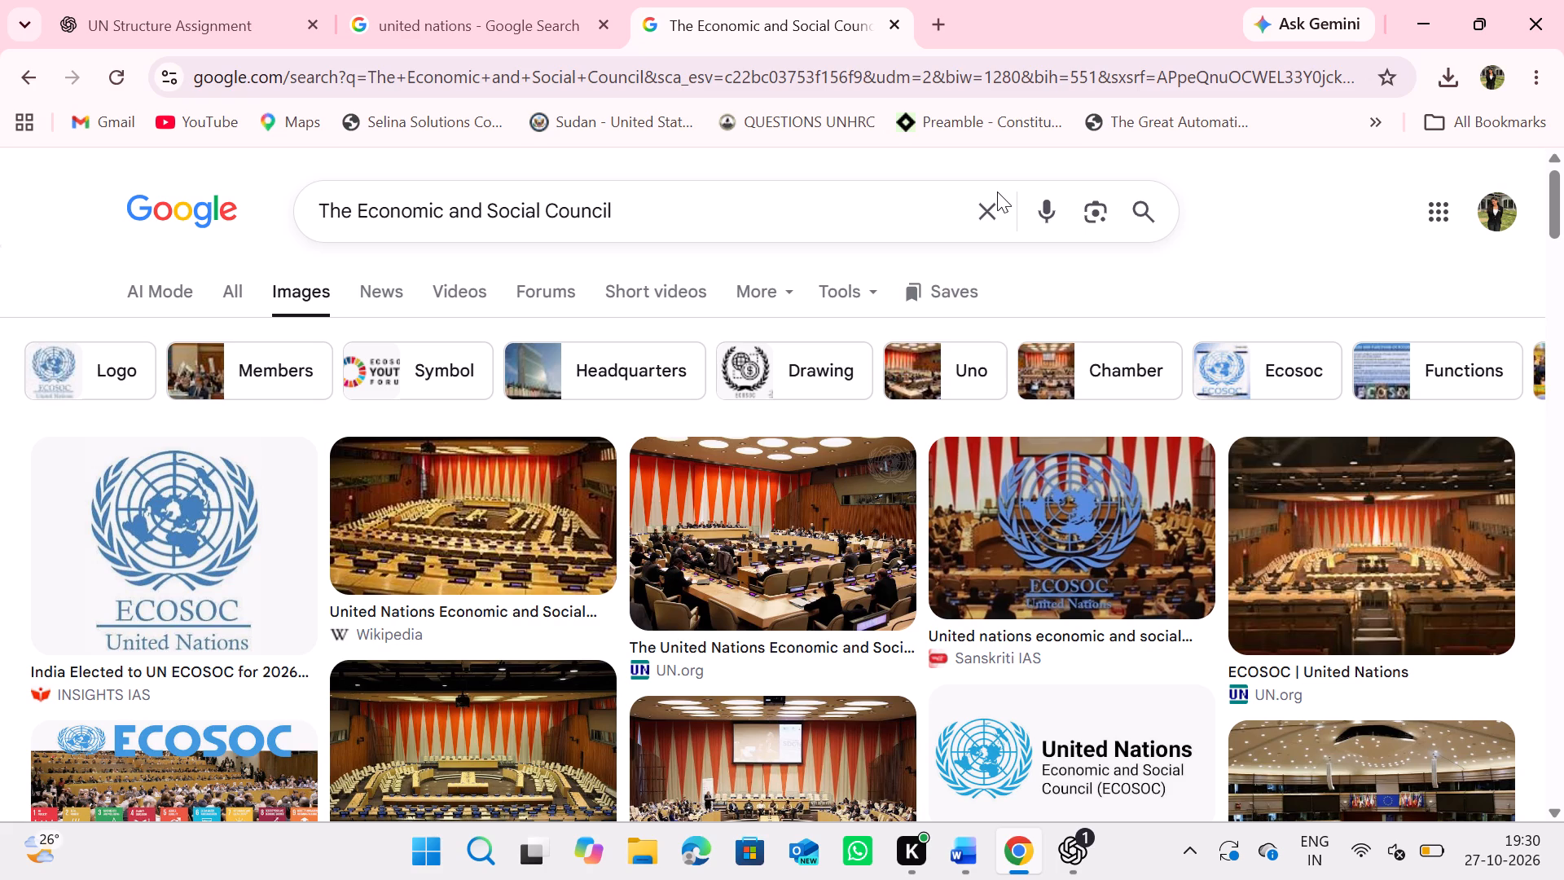
Copy the Sanskriti IAS picture of the blue ECOSOC emblem over the council chamber from the image results.
left_click(1061, 478)
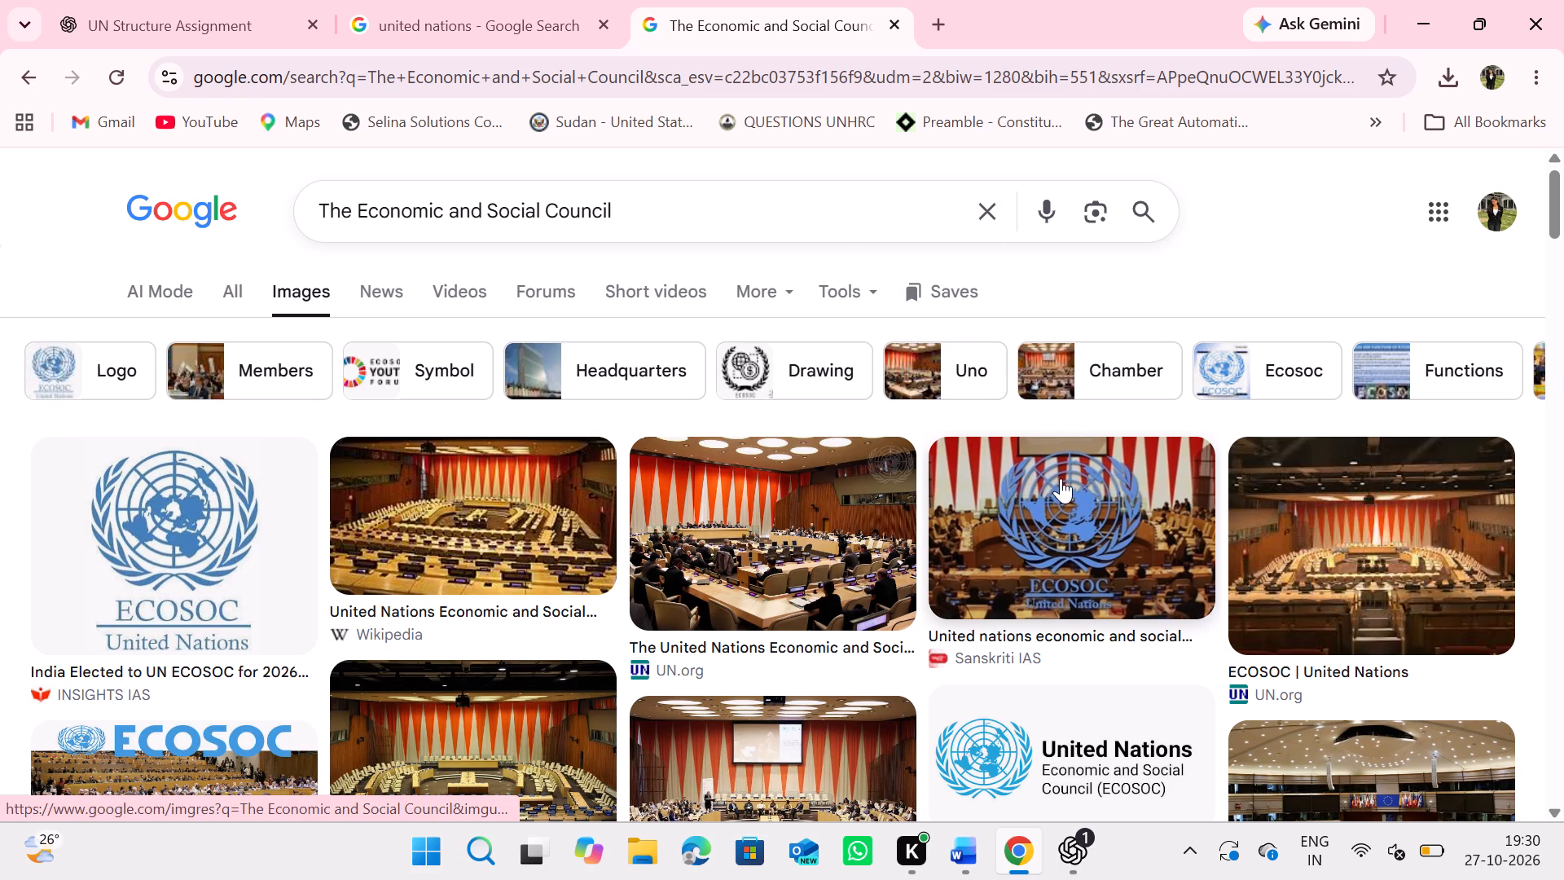
right_click(1170, 445)
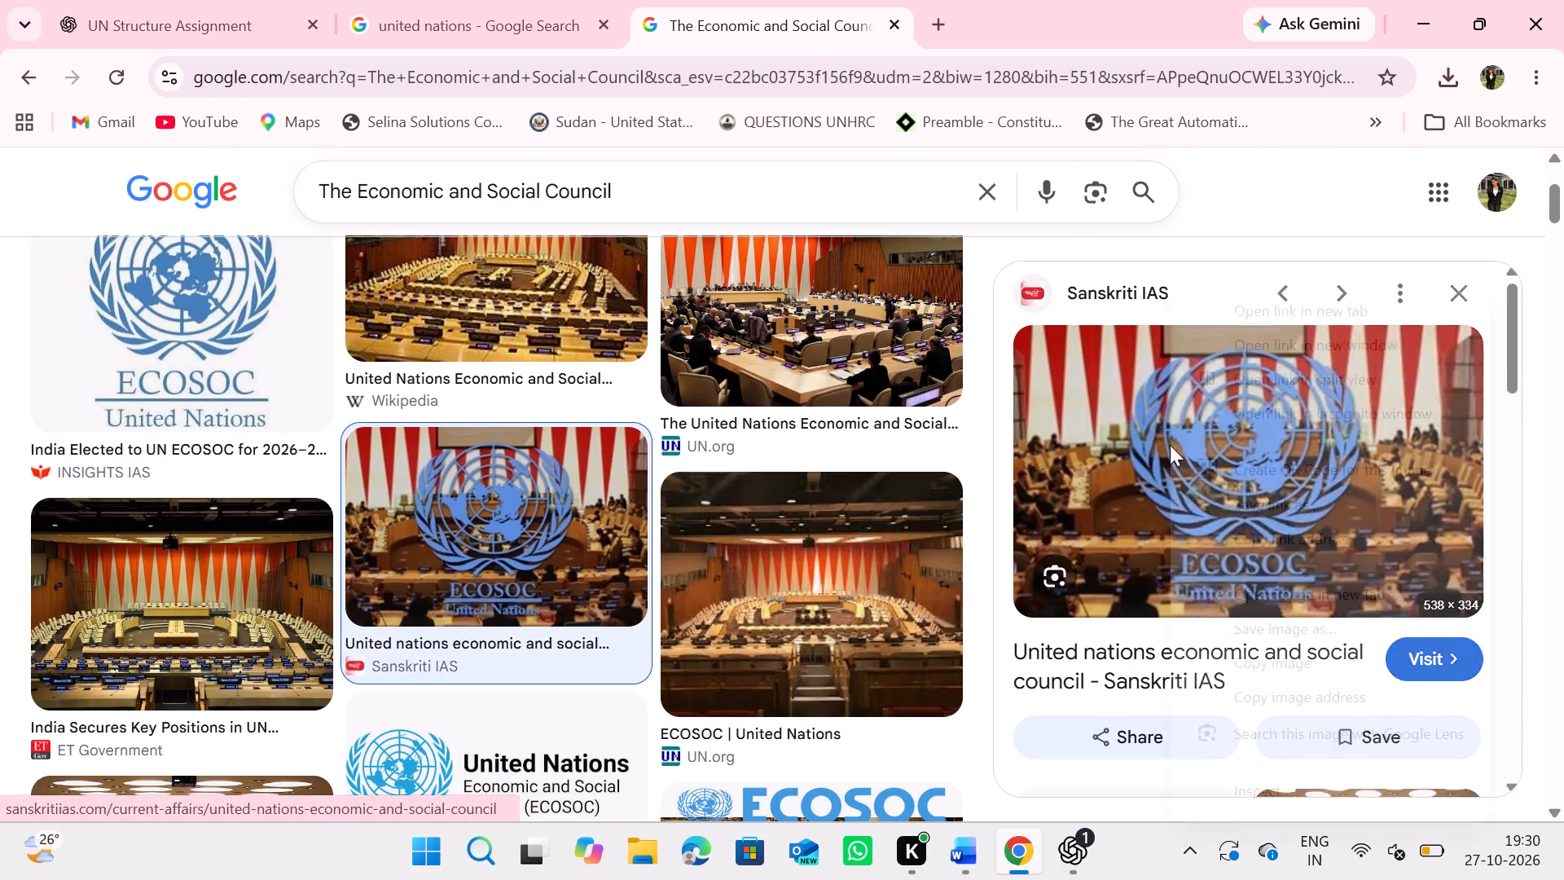
left_click(1239, 656)
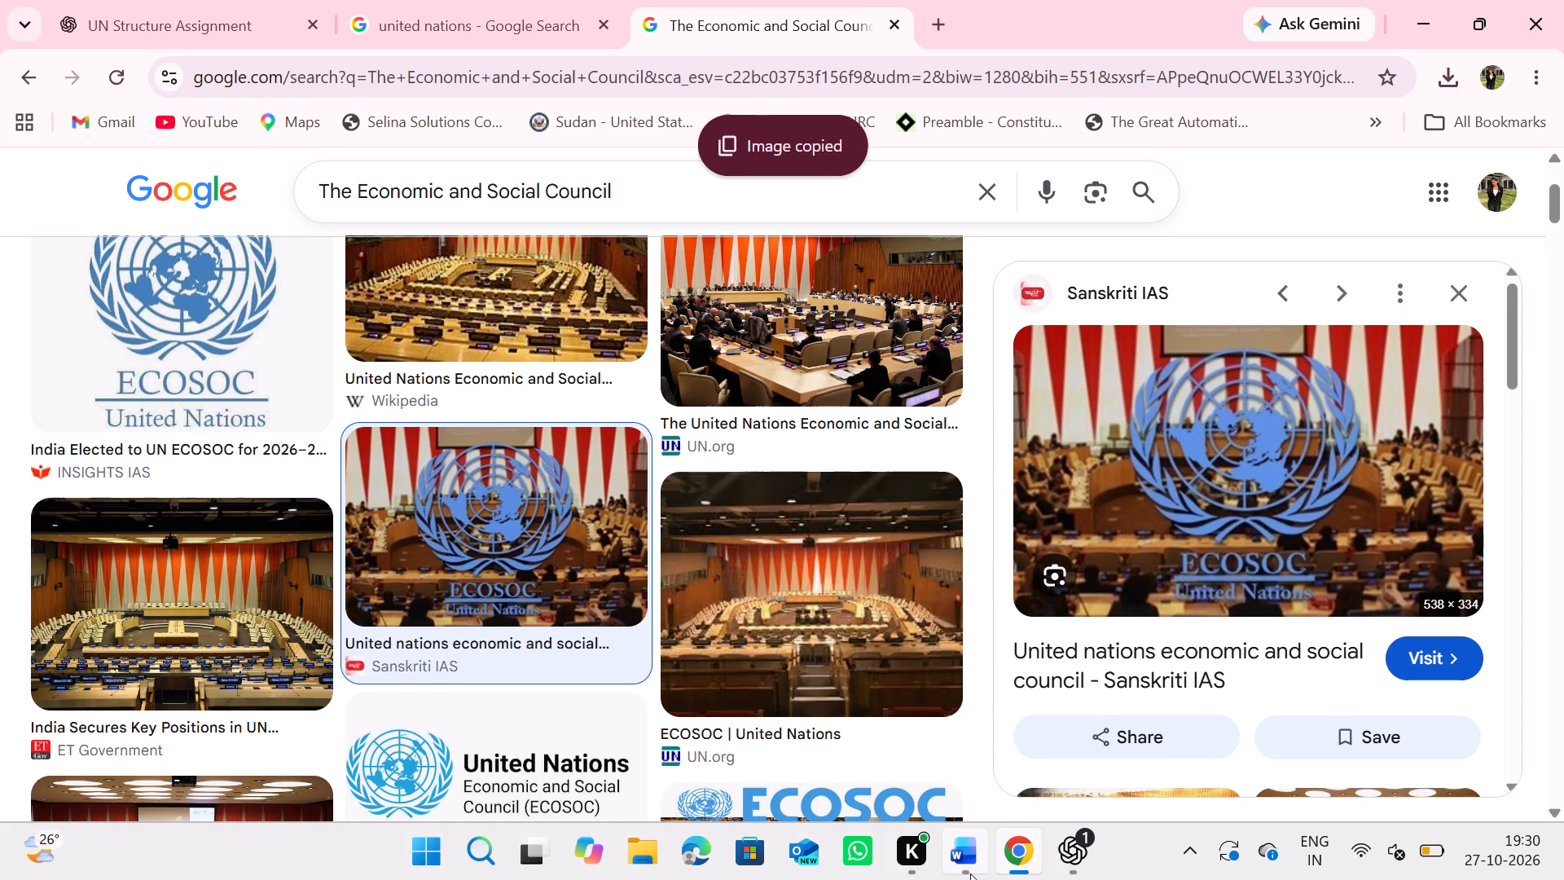
Switch to Word and paste the copied ECOSOC emblem picture on the line below the heading THE ECONOMIC AND SOCIAL COUNCIL.
left_click(970, 873)
scroll(994, 664, "down", 1)
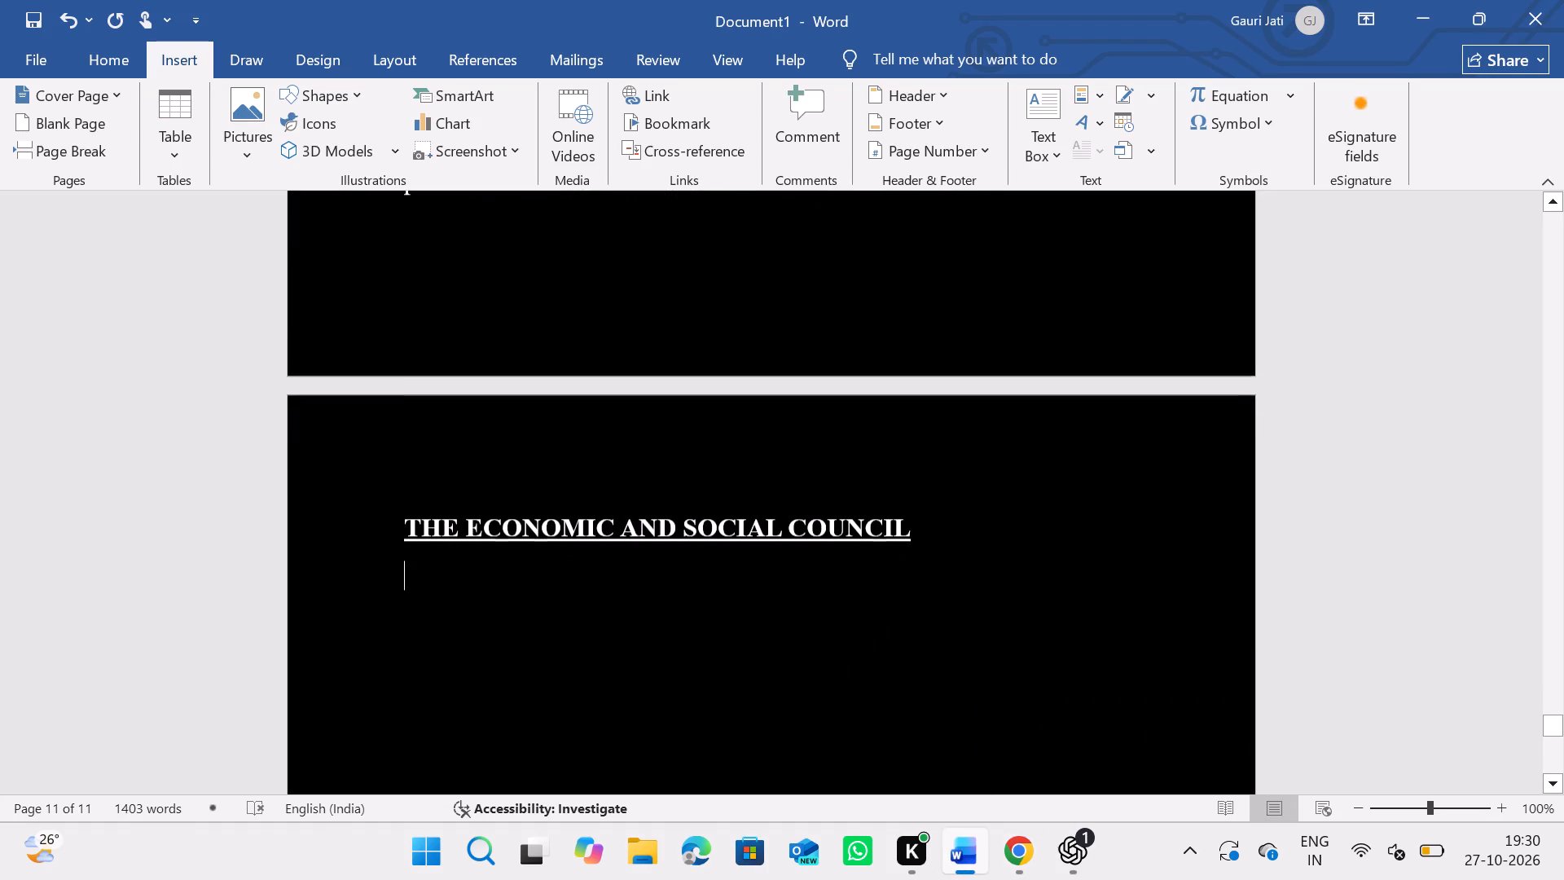
key("ctrl+v")
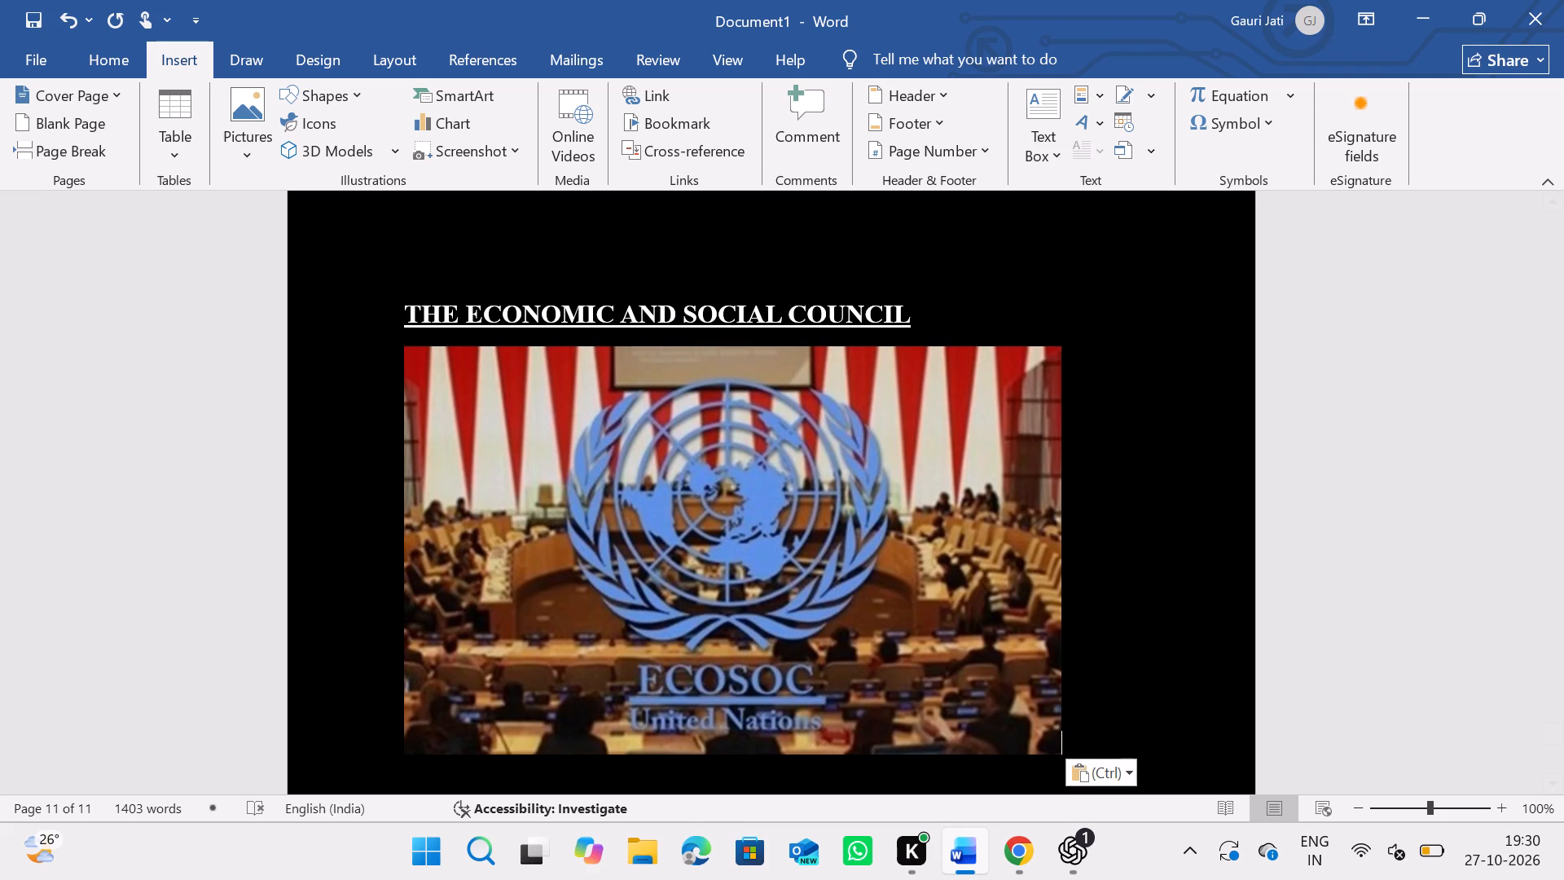
left_click(1224, 483)
scroll(1224, 483, "down", 2)
scroll(1224, 483, "up", 1)
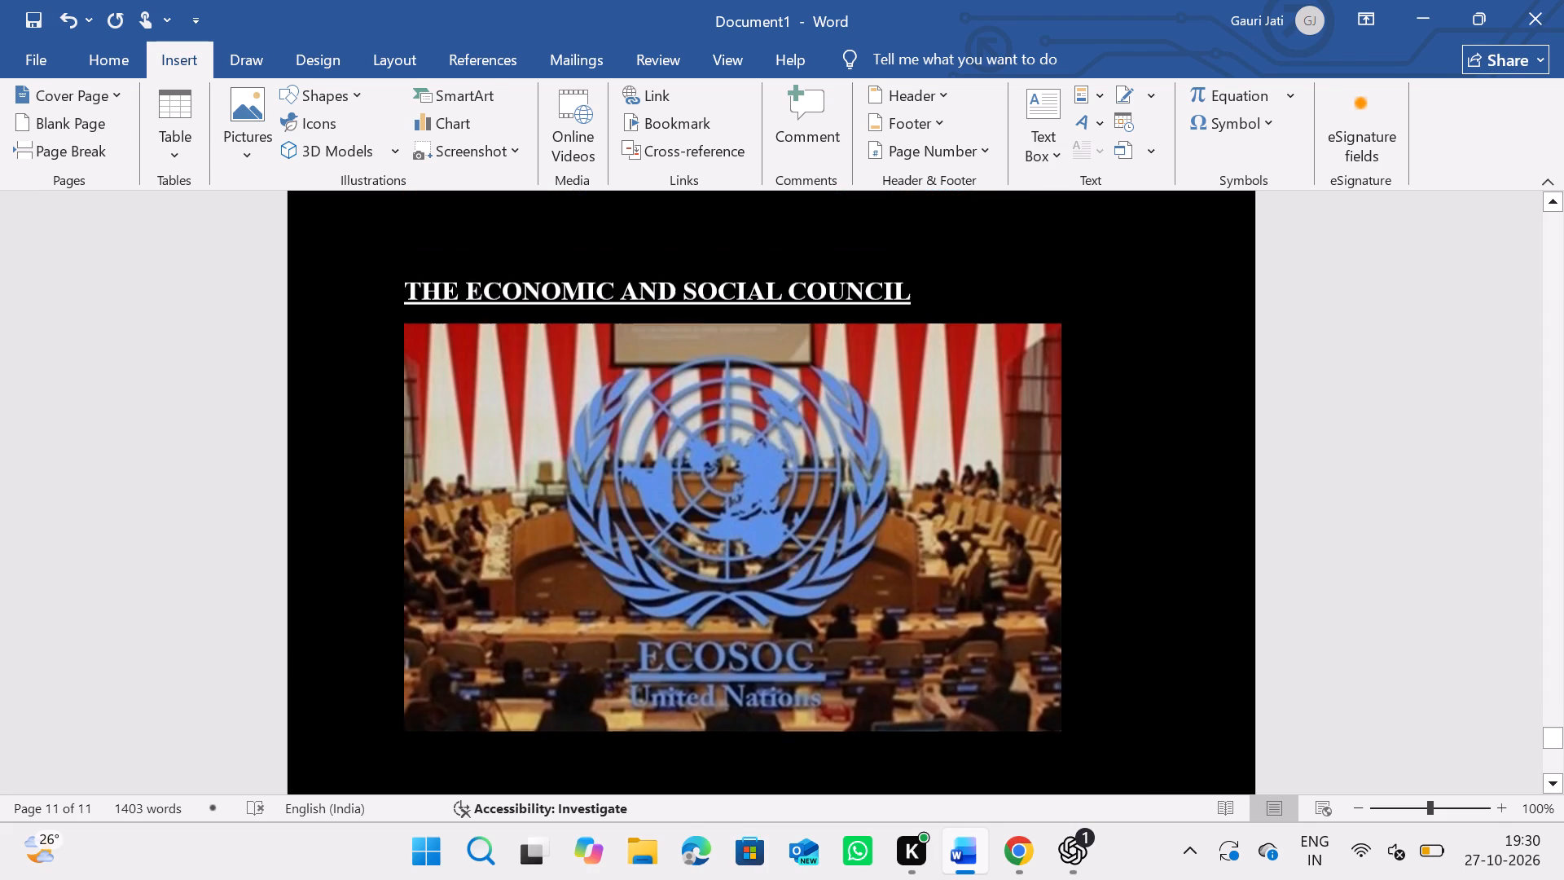
scroll(1224, 483, "up", 1)
Shrink the ECOSOC picture proportionally until it is only slightly wider than the heading above it.
left_click(932, 552)
scroll(932, 552, "down", 1)
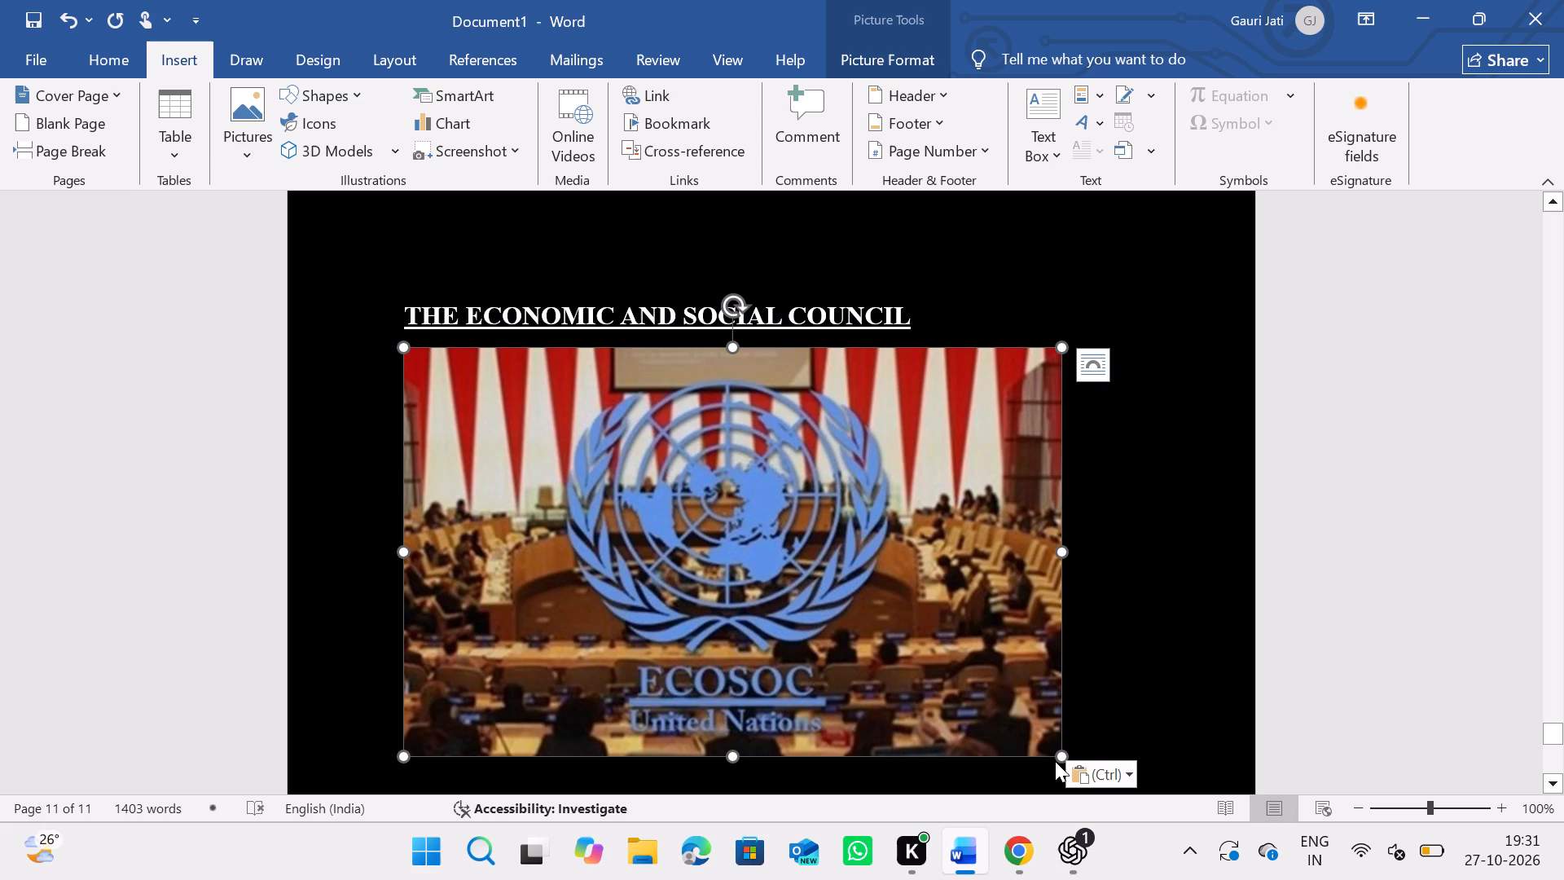
left_click_drag(1060, 755, 1033, 742)
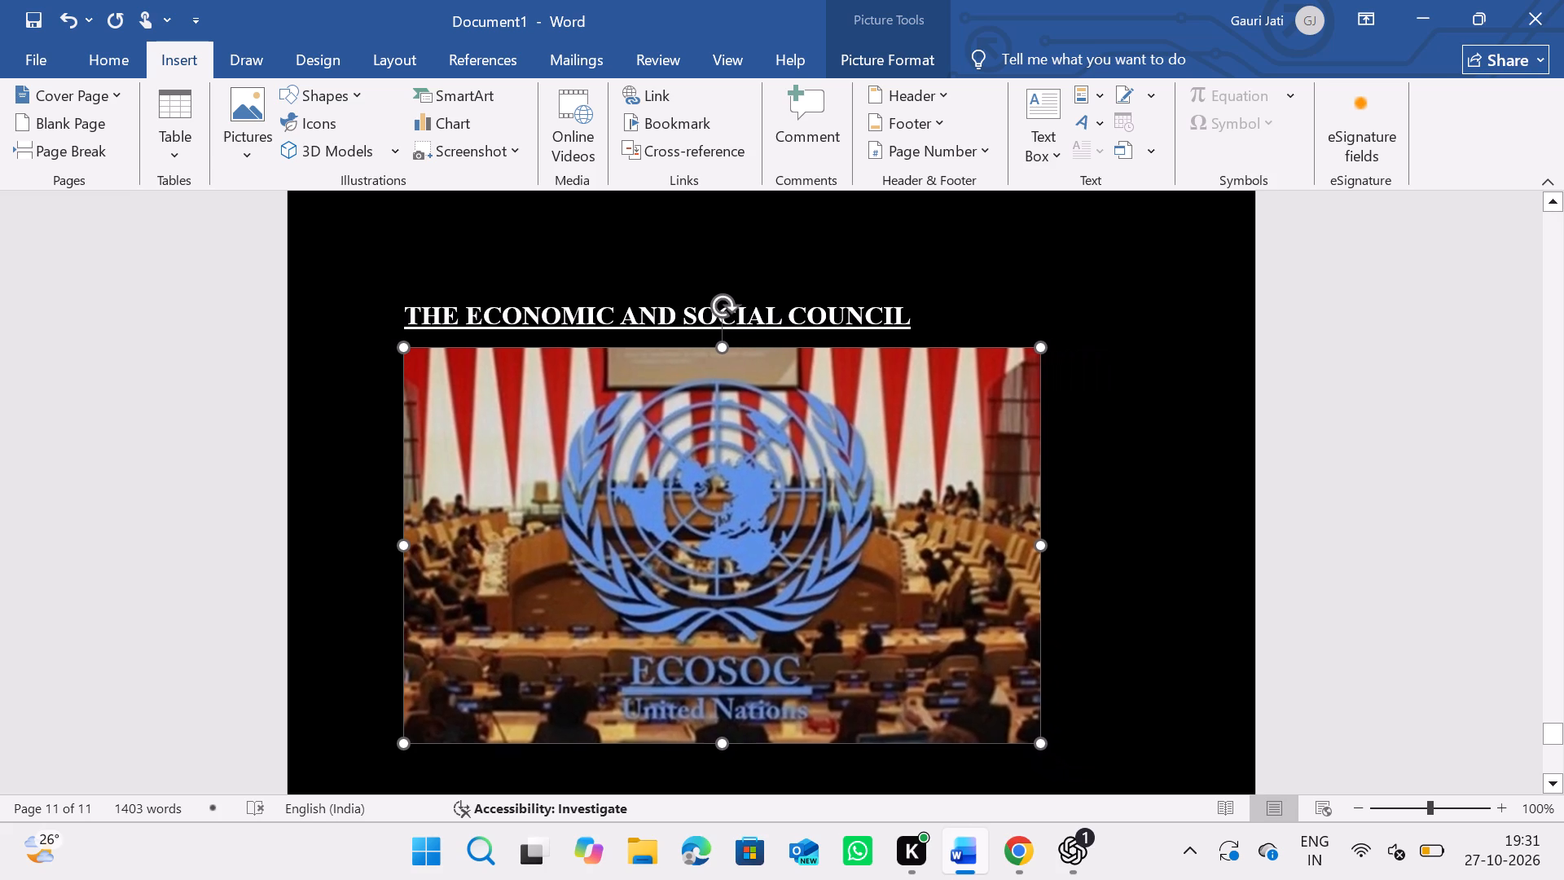
left_click_drag(1033, 742, 823, 688)
left_click(1137, 587)
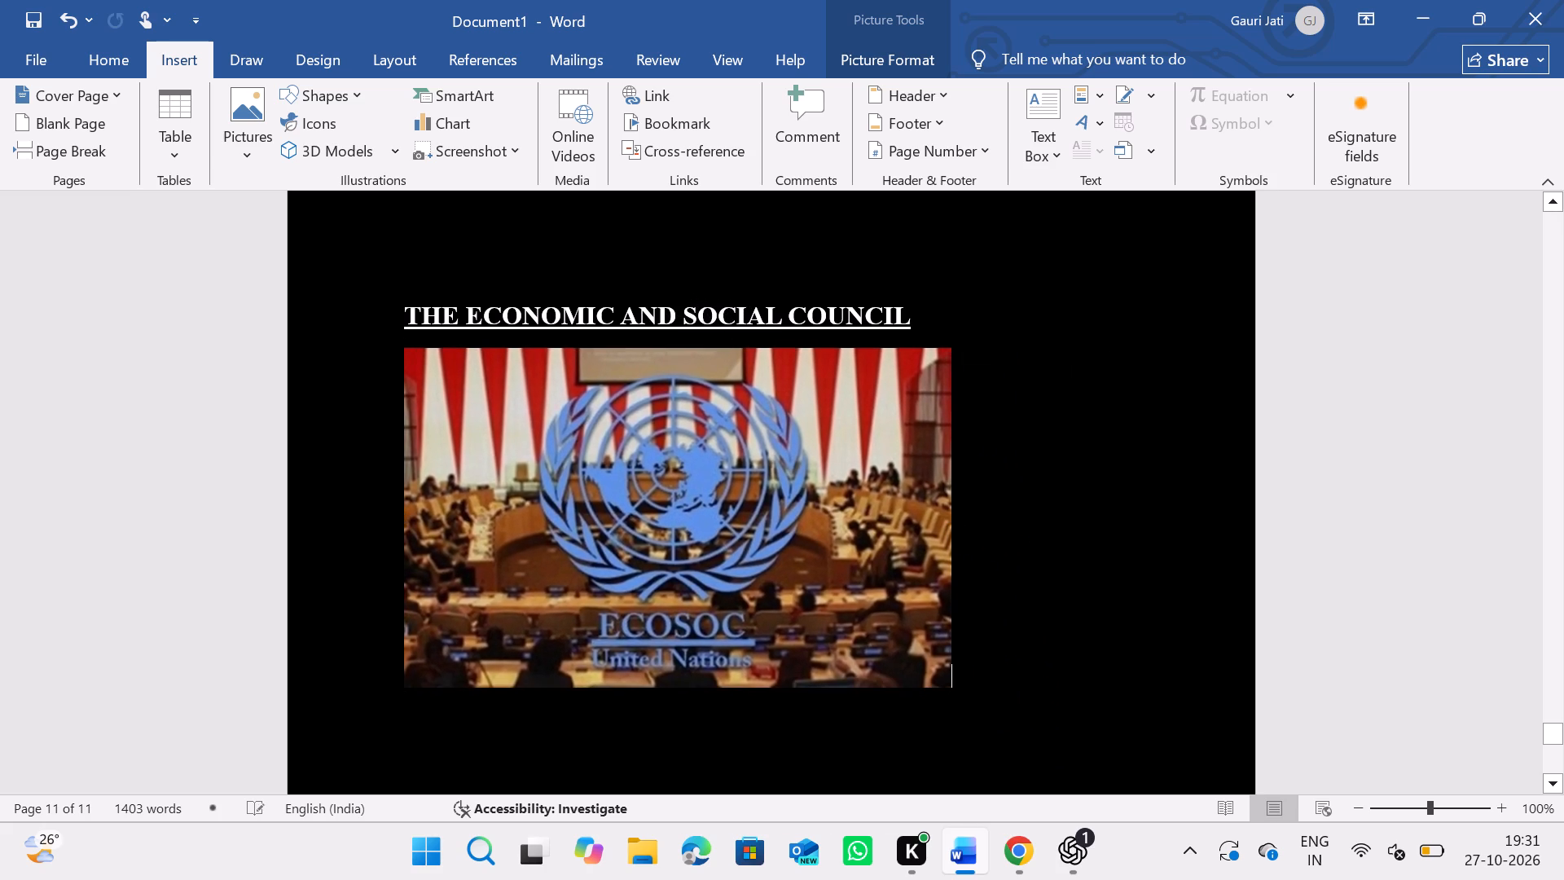
Set the ECOSOC picture's text wrapping to In Front of Text.
scroll(1137, 587, "up", 1)
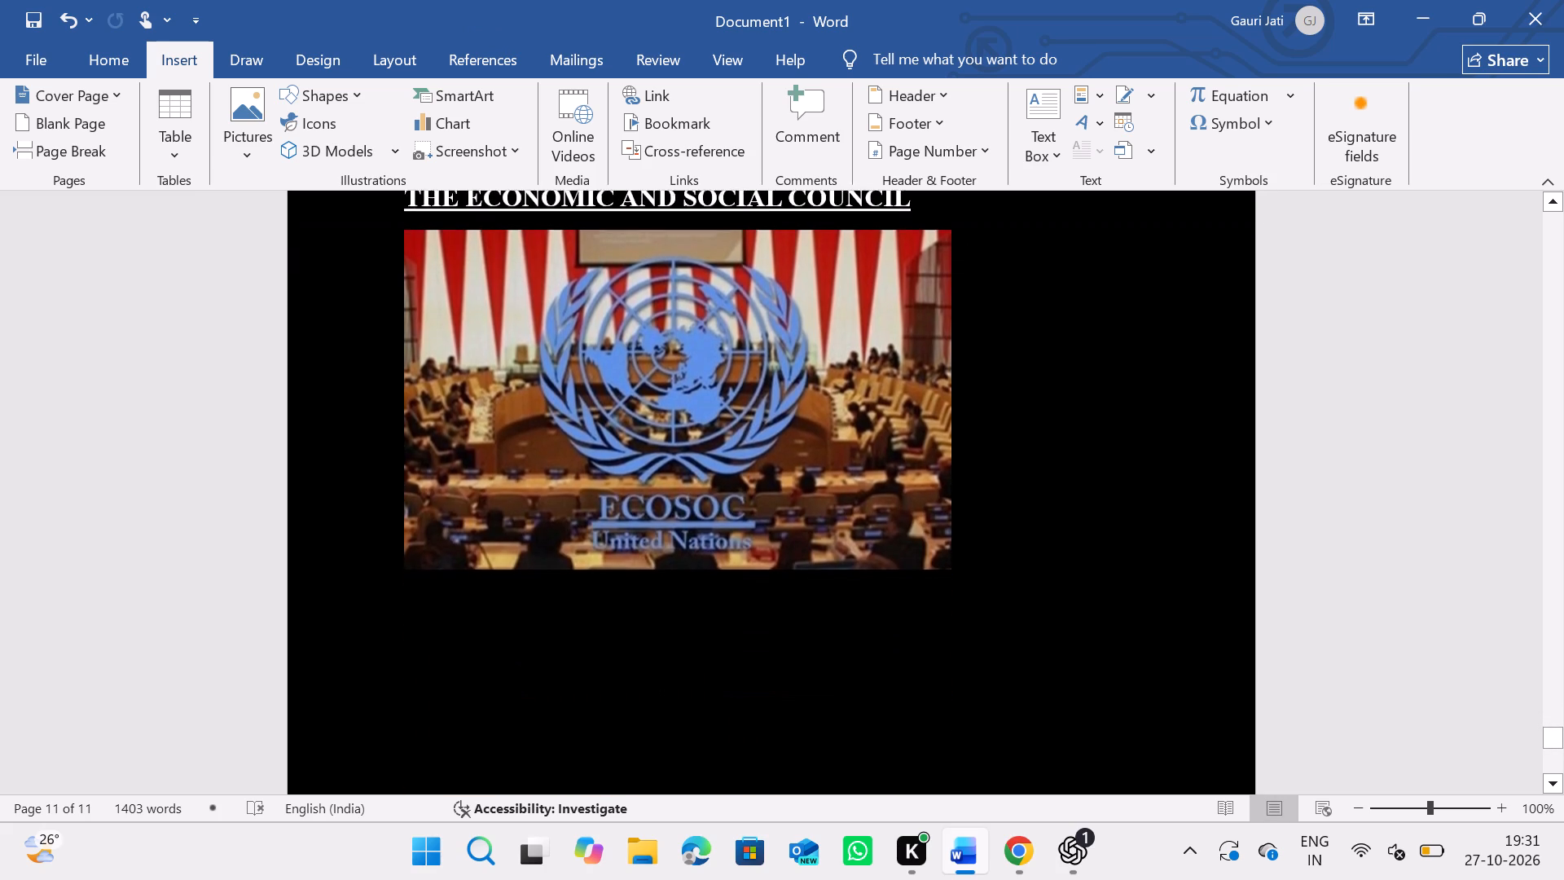
scroll(1137, 587, "up", 1)
left_click(688, 400)
right_click(688, 400)
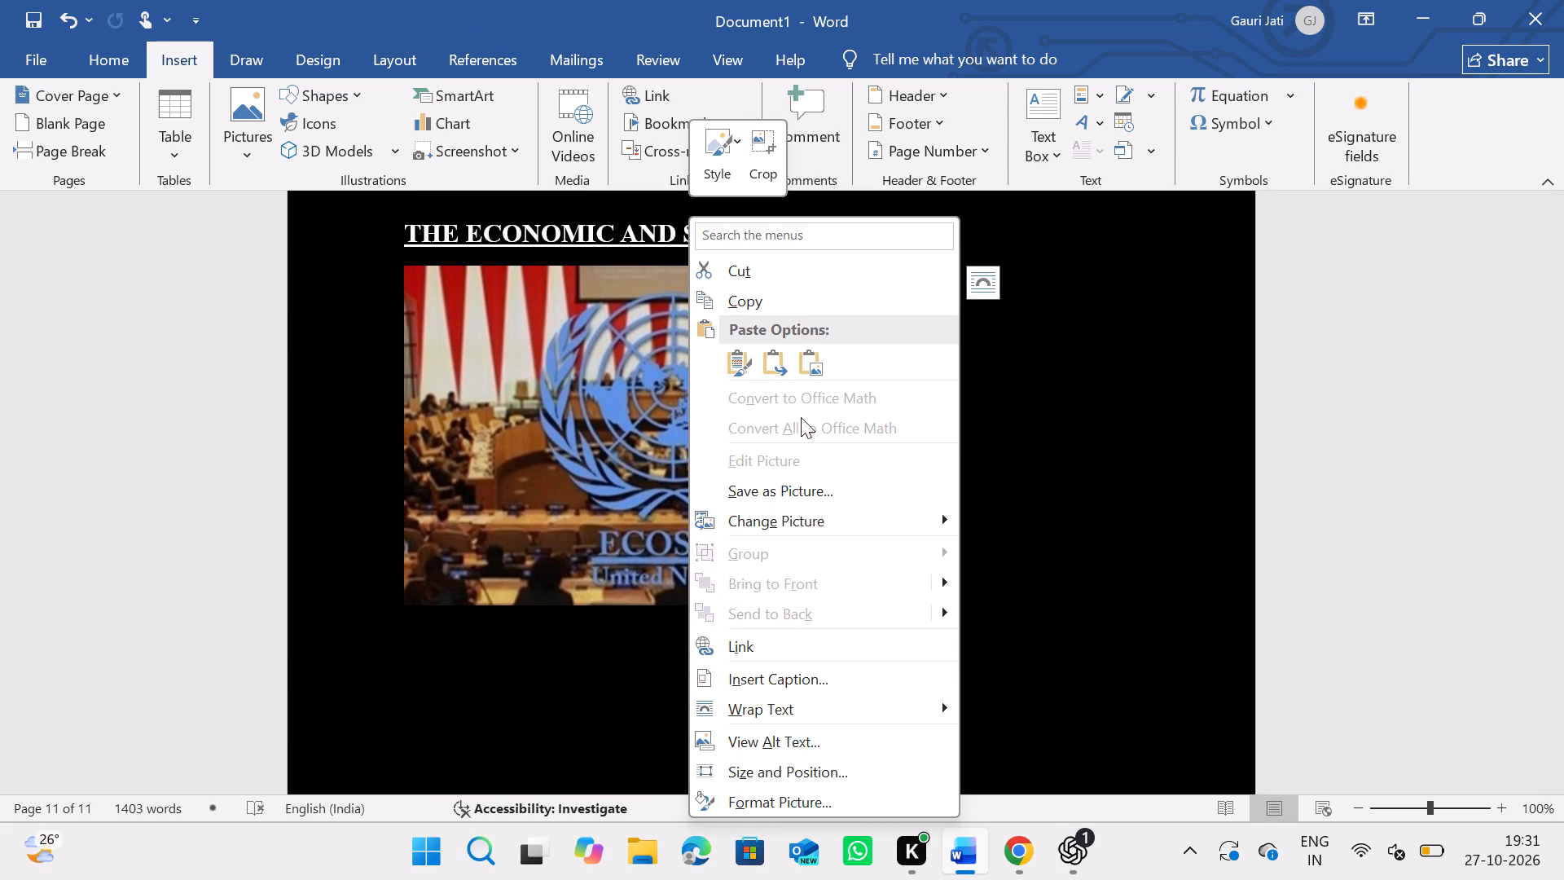
left_click(789, 710)
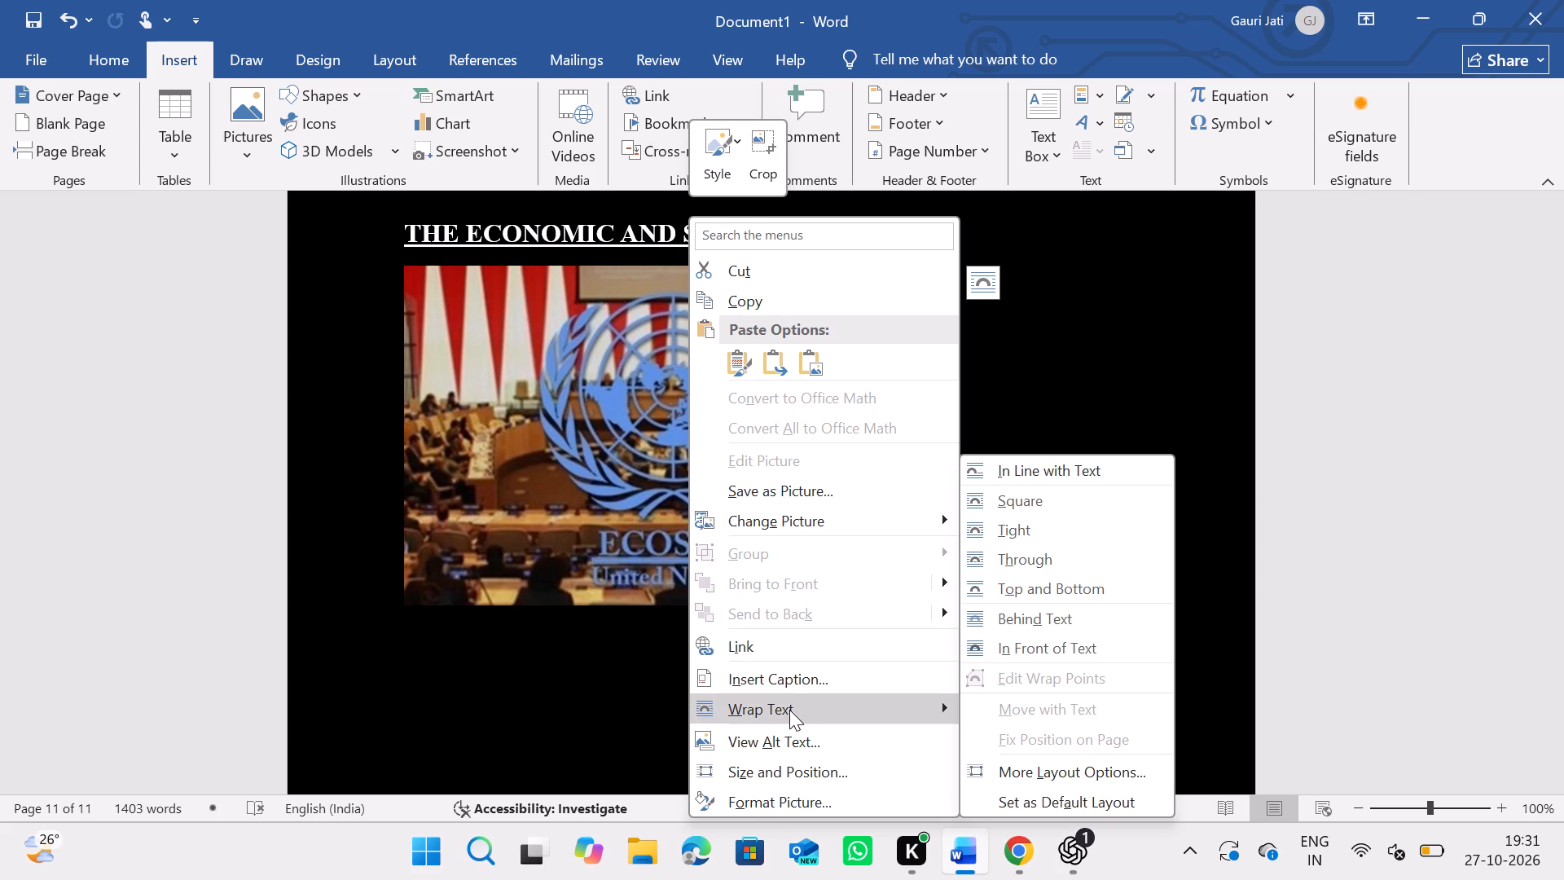
left_click(789, 710)
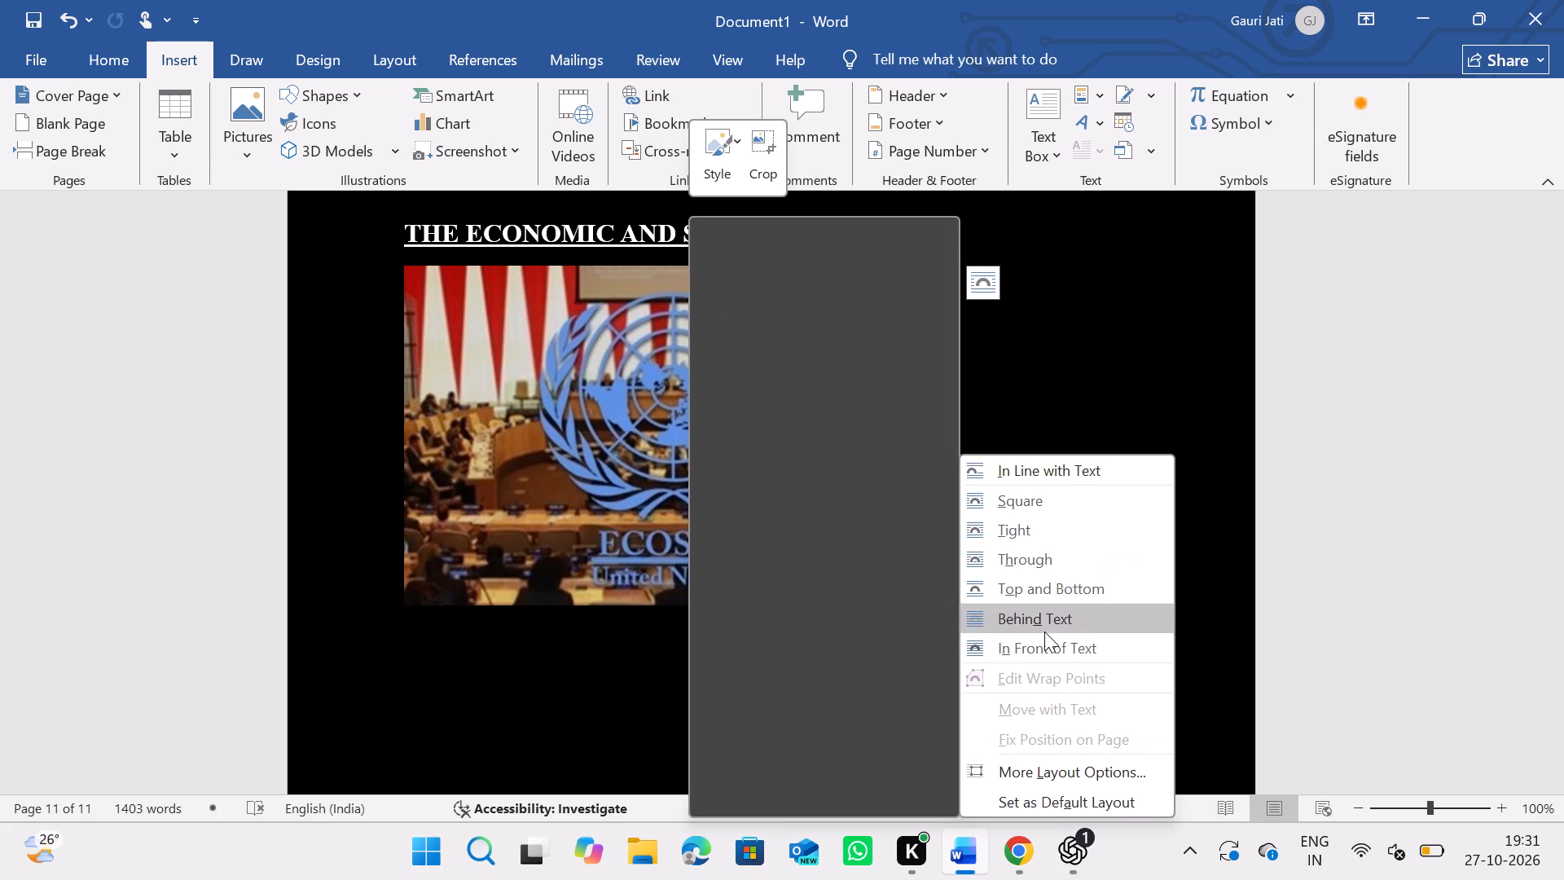
left_click(1039, 653)
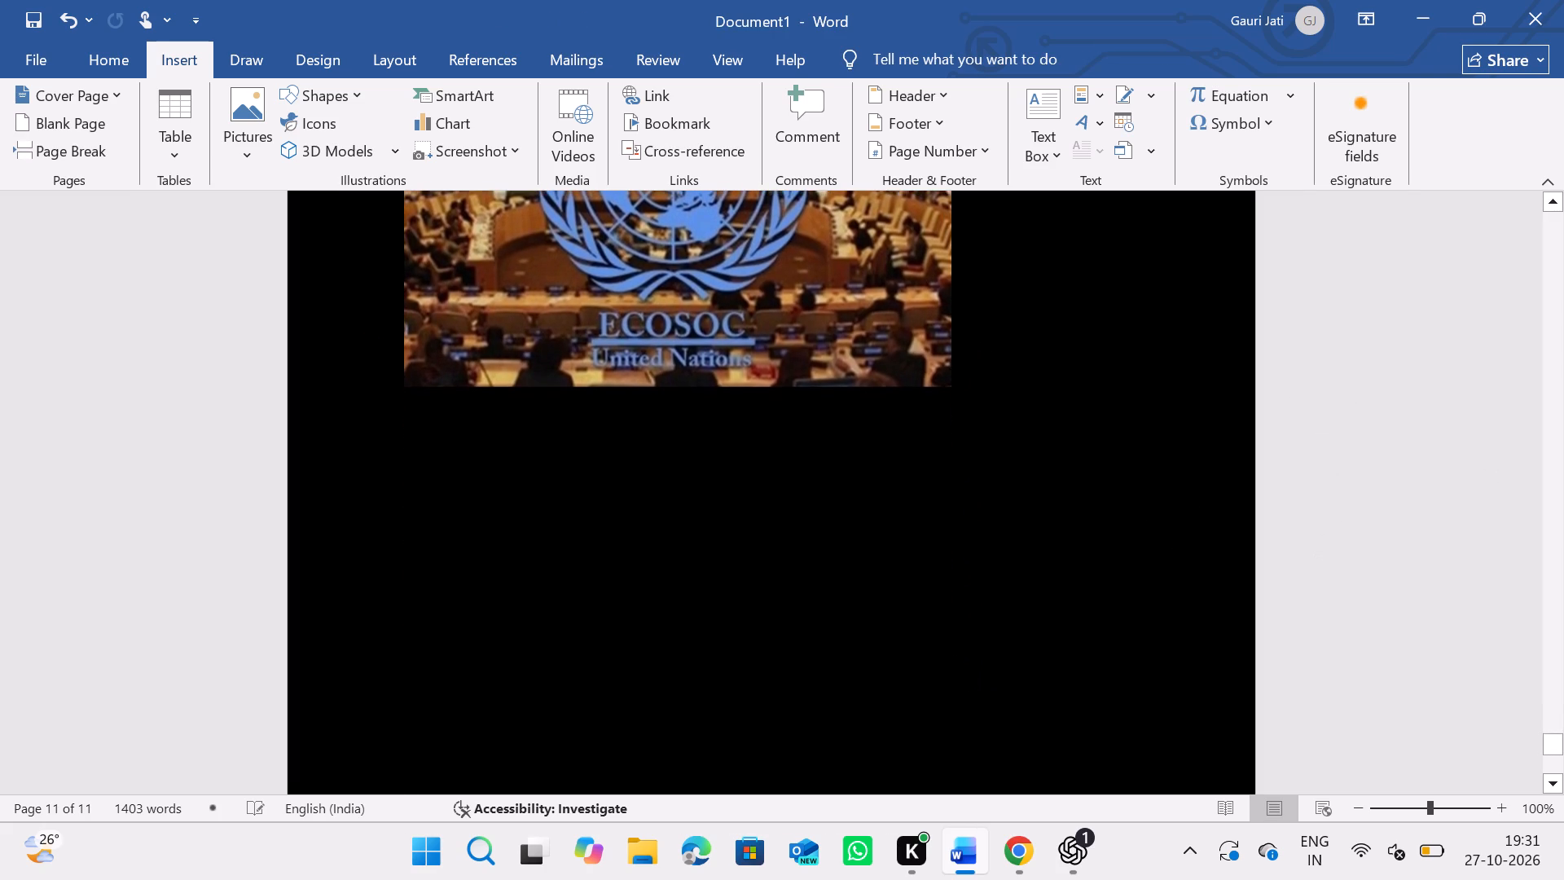
left_click(406, 436)
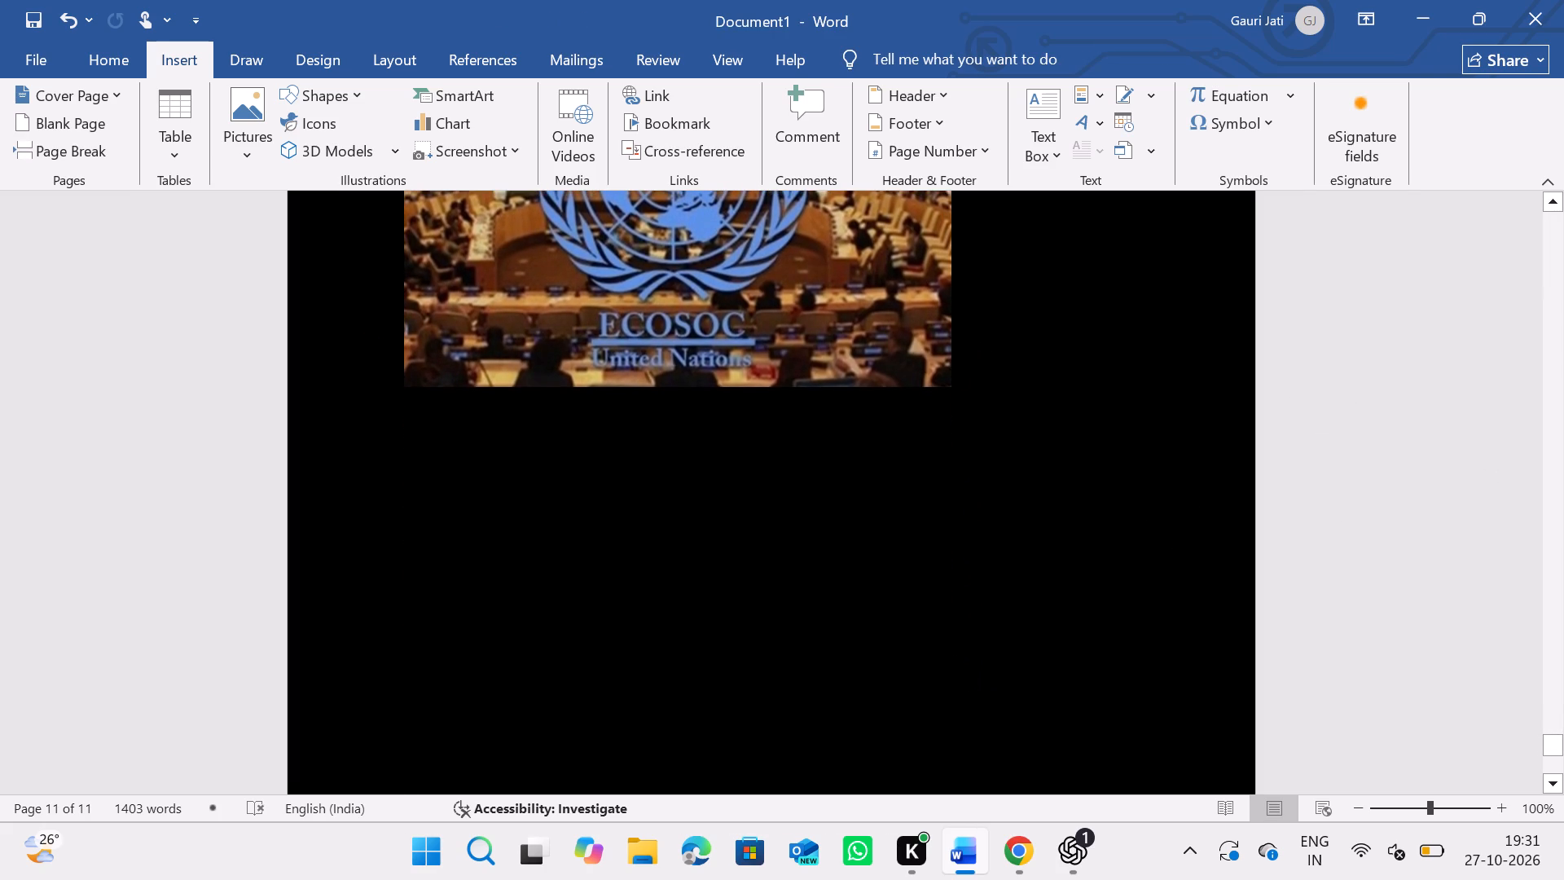
left_click(406, 436)
Switch to ChatGPT in Chrome and copy the Part III text from "The Economic and Social Council, commonly known as ECOSOC" through "collective action.".
left_click(1020, 870)
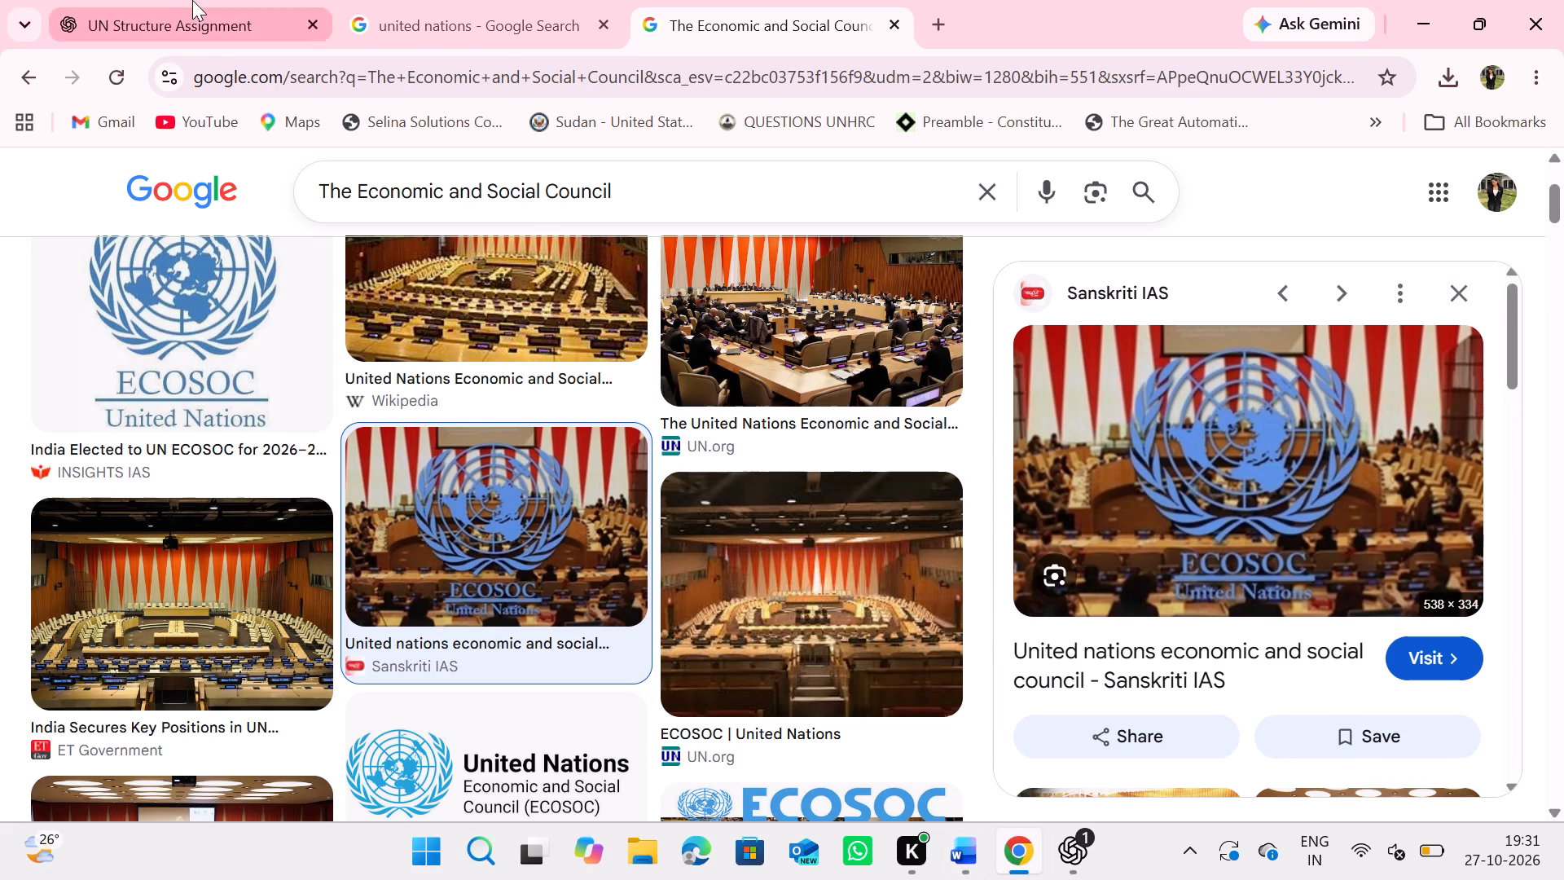
left_click(193, 0)
scroll(776, 499, "down", 3)
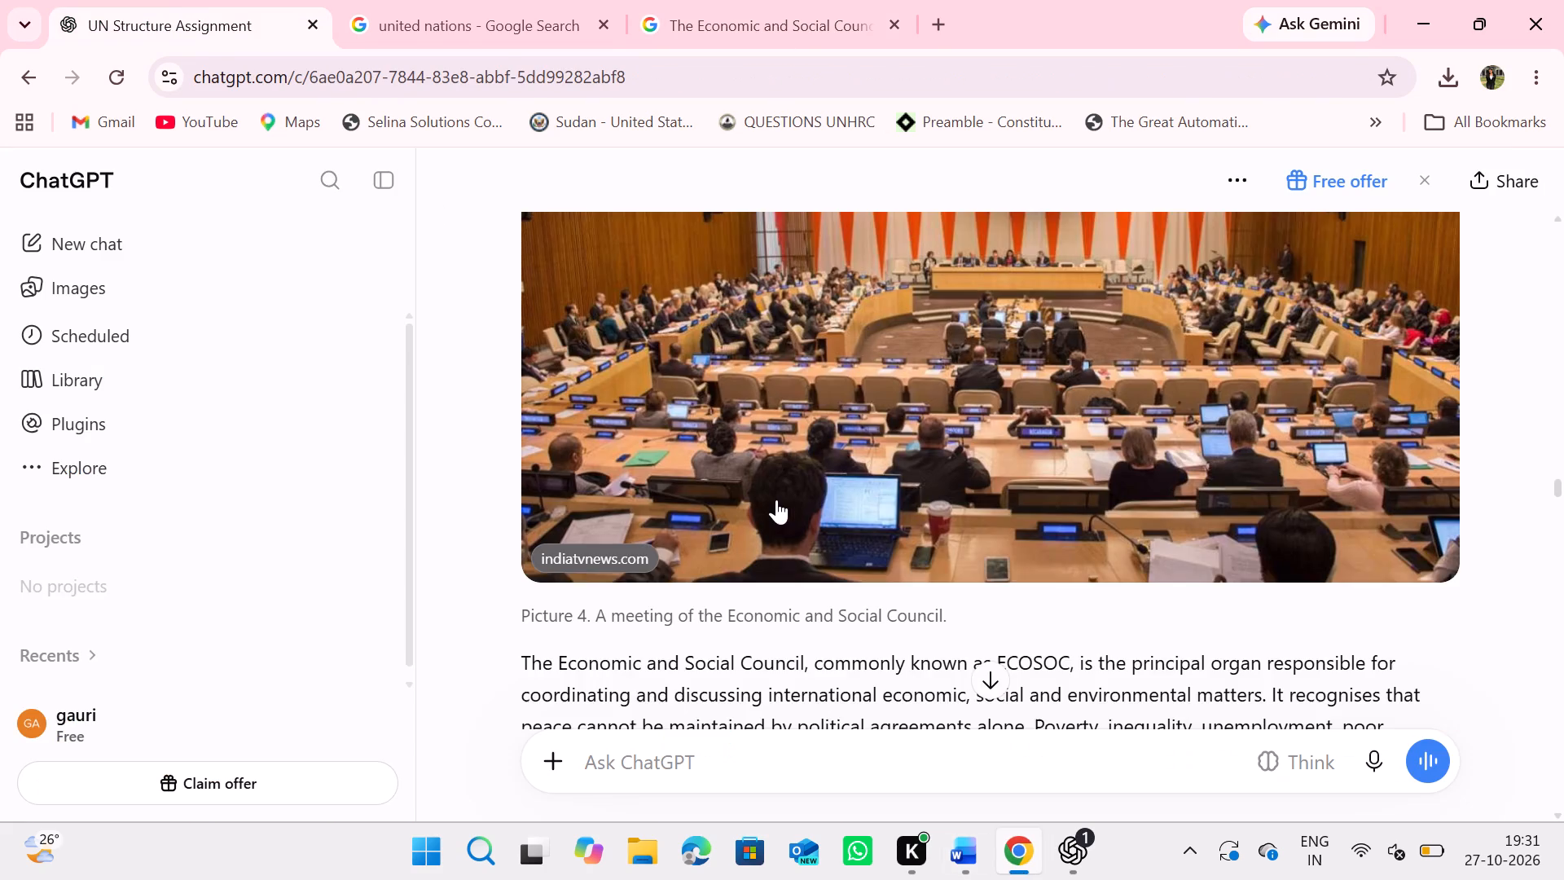
scroll(776, 499, "down", 2)
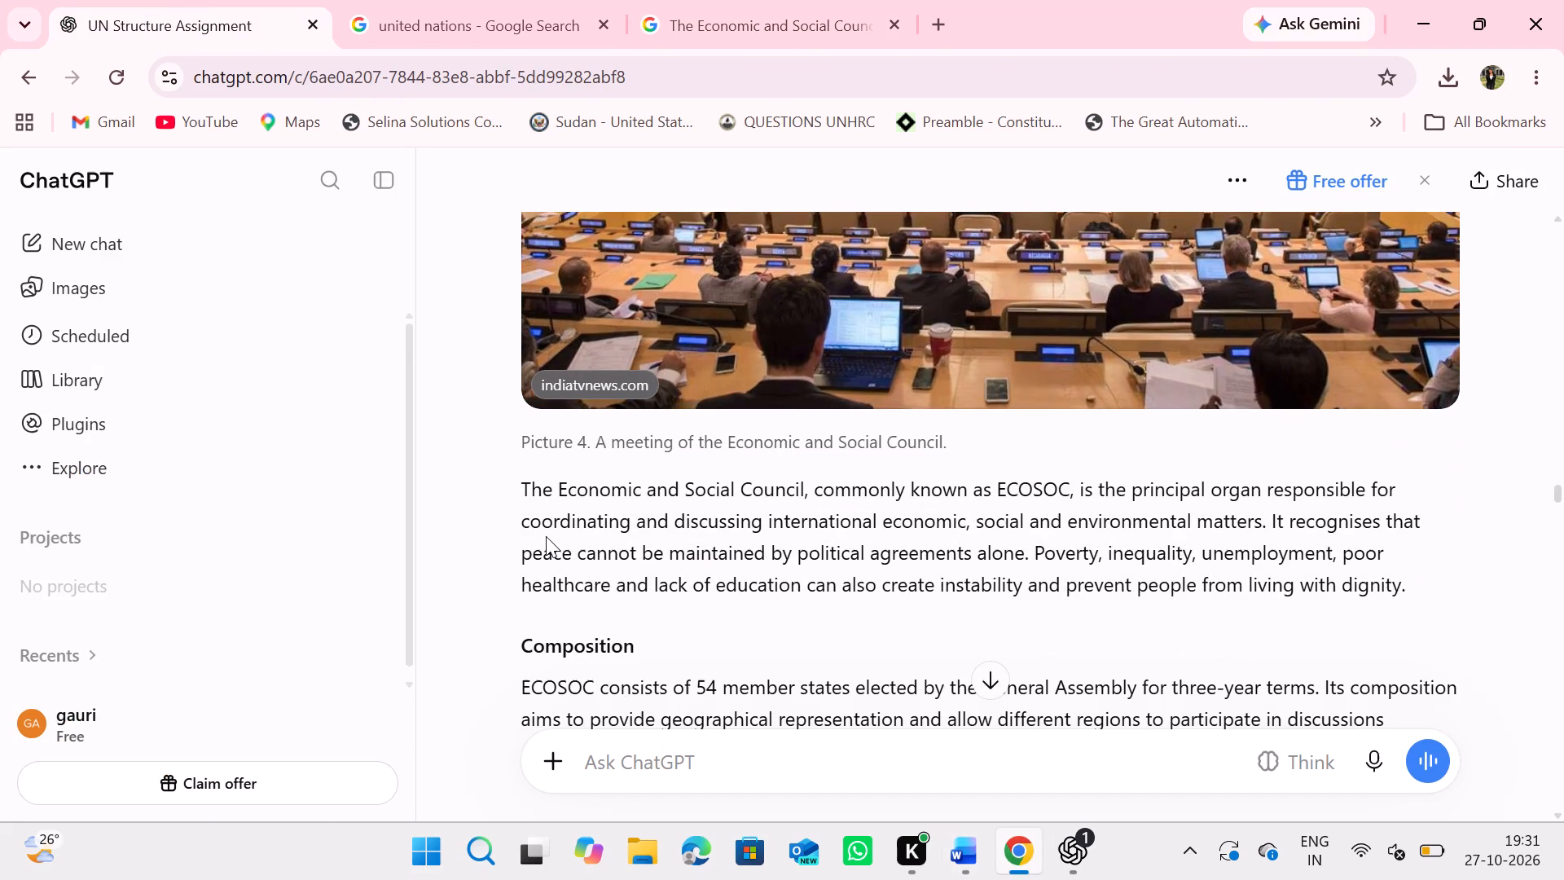
left_click_drag(521, 486, 762, 741)
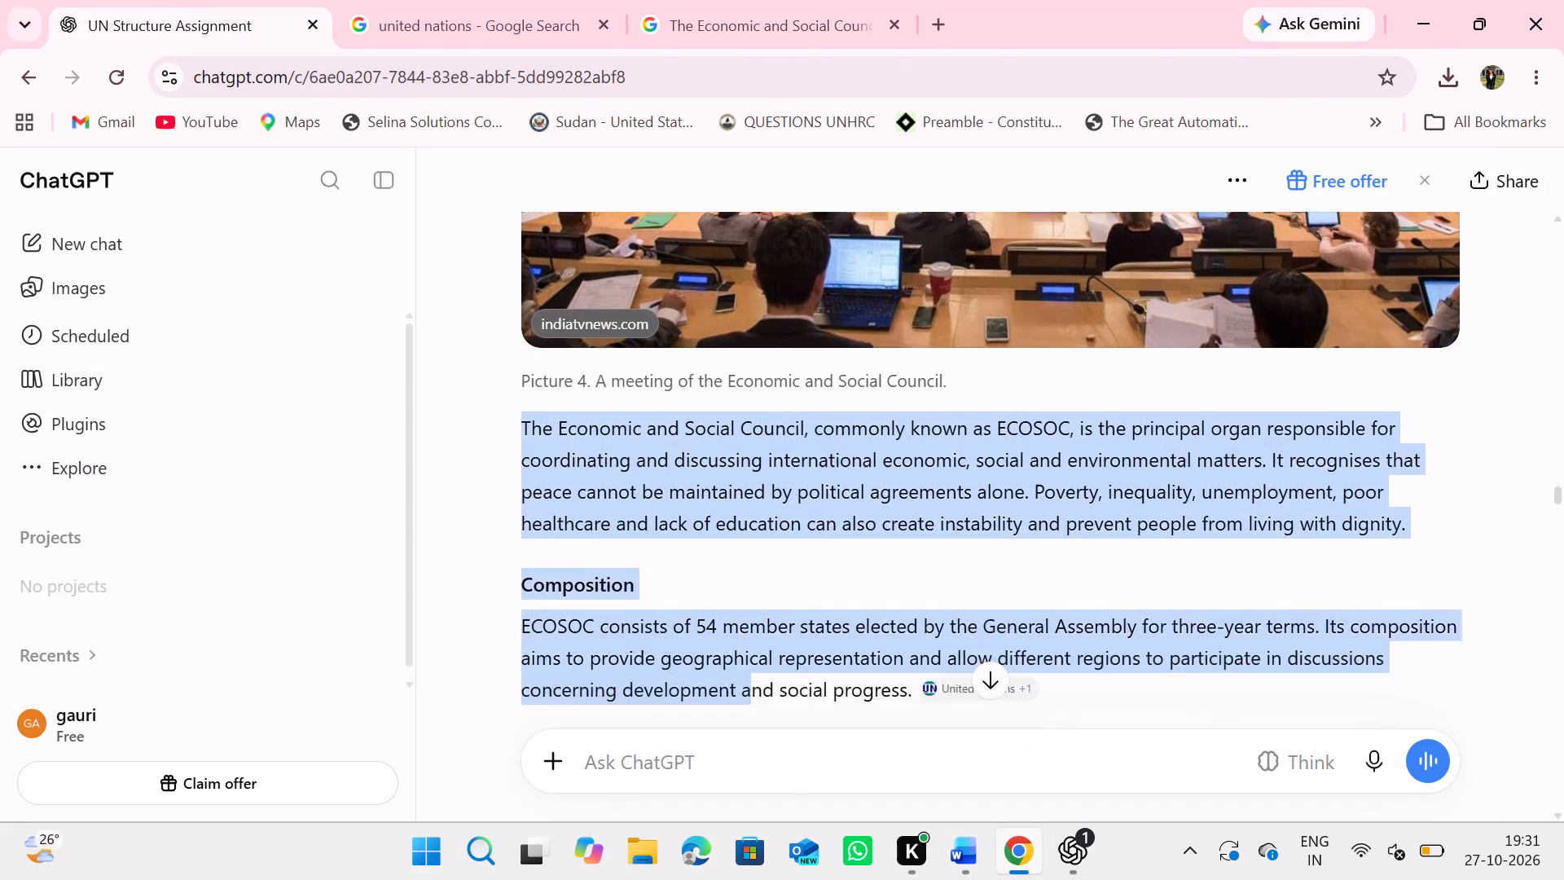
left_click_drag(762, 741, 1182, 271)
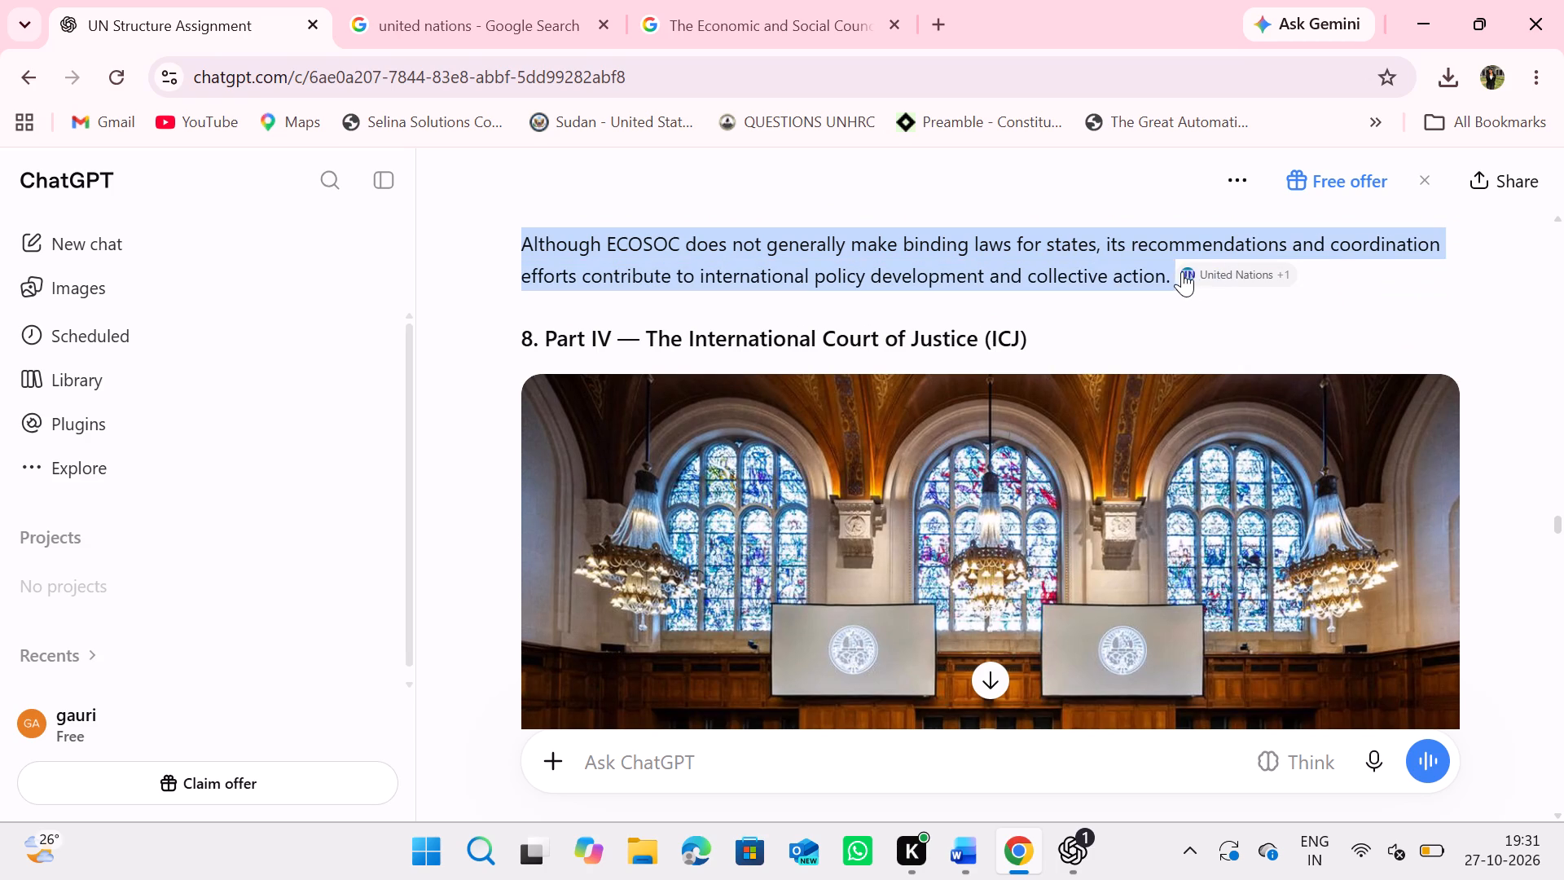
left_click_drag(1182, 271, 1168, 277)
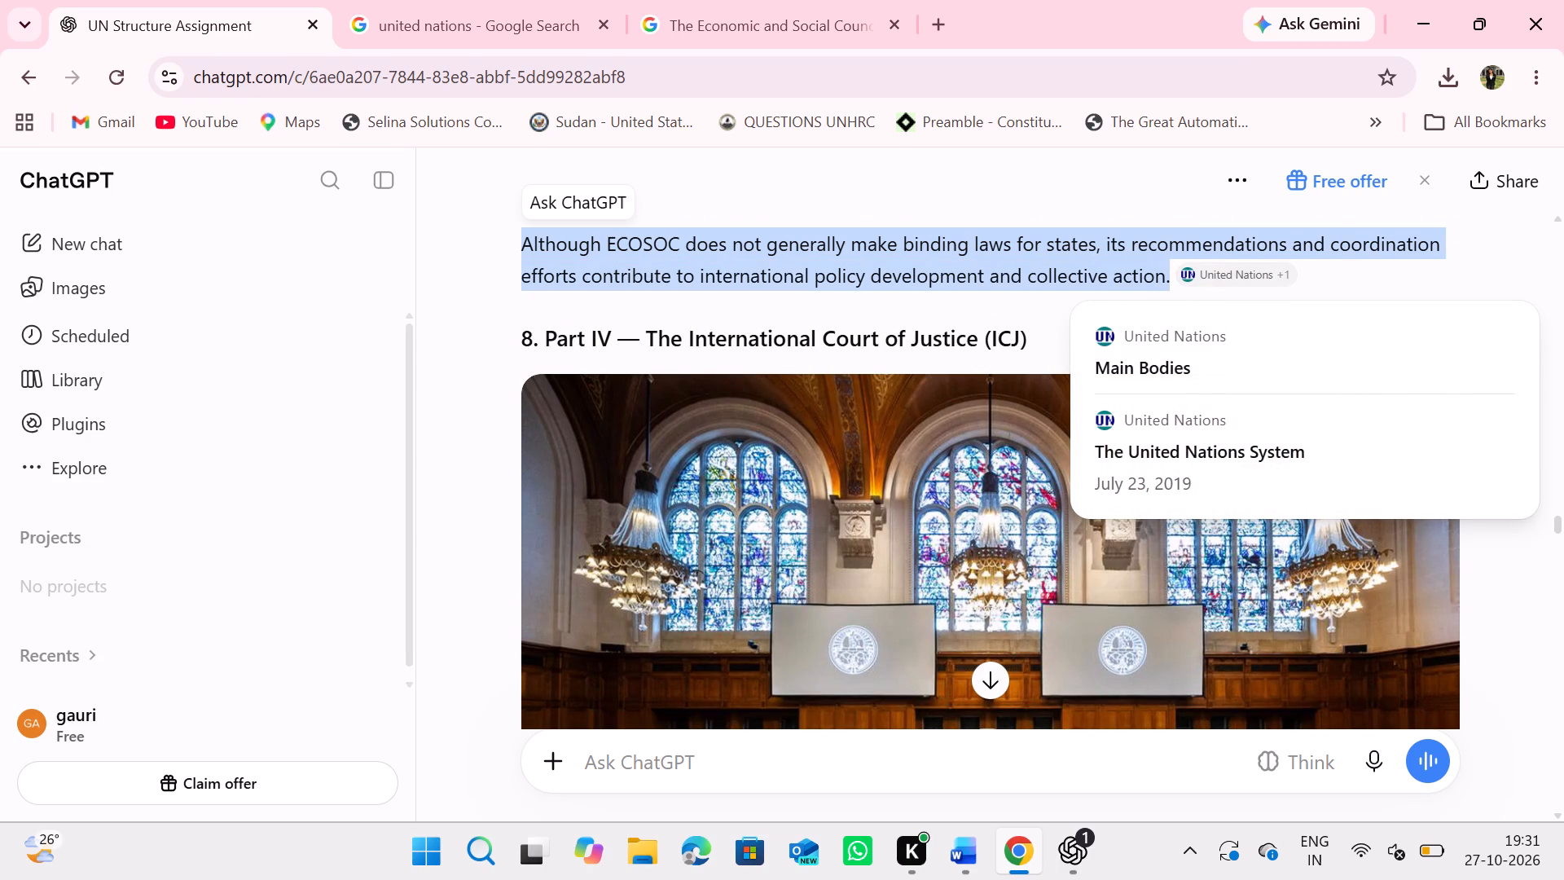
key("ctrl+c")
left_click(999, 306)
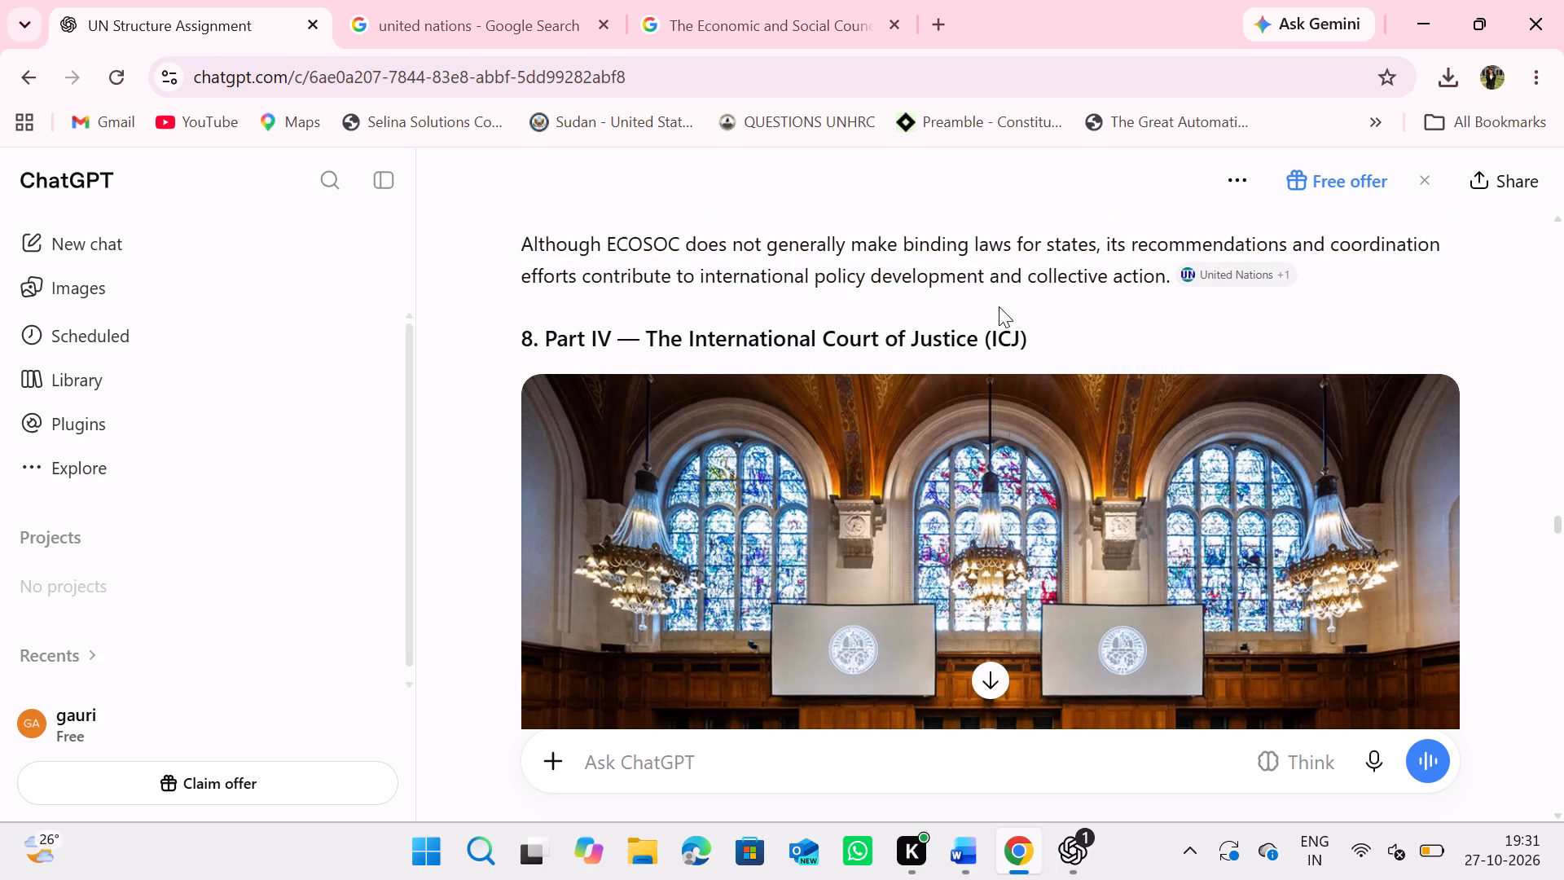
Return to Word, place the cursor in the empty area below the ECOSOC picture, and paste the copied ECOSOC text there.
left_click(942, 879)
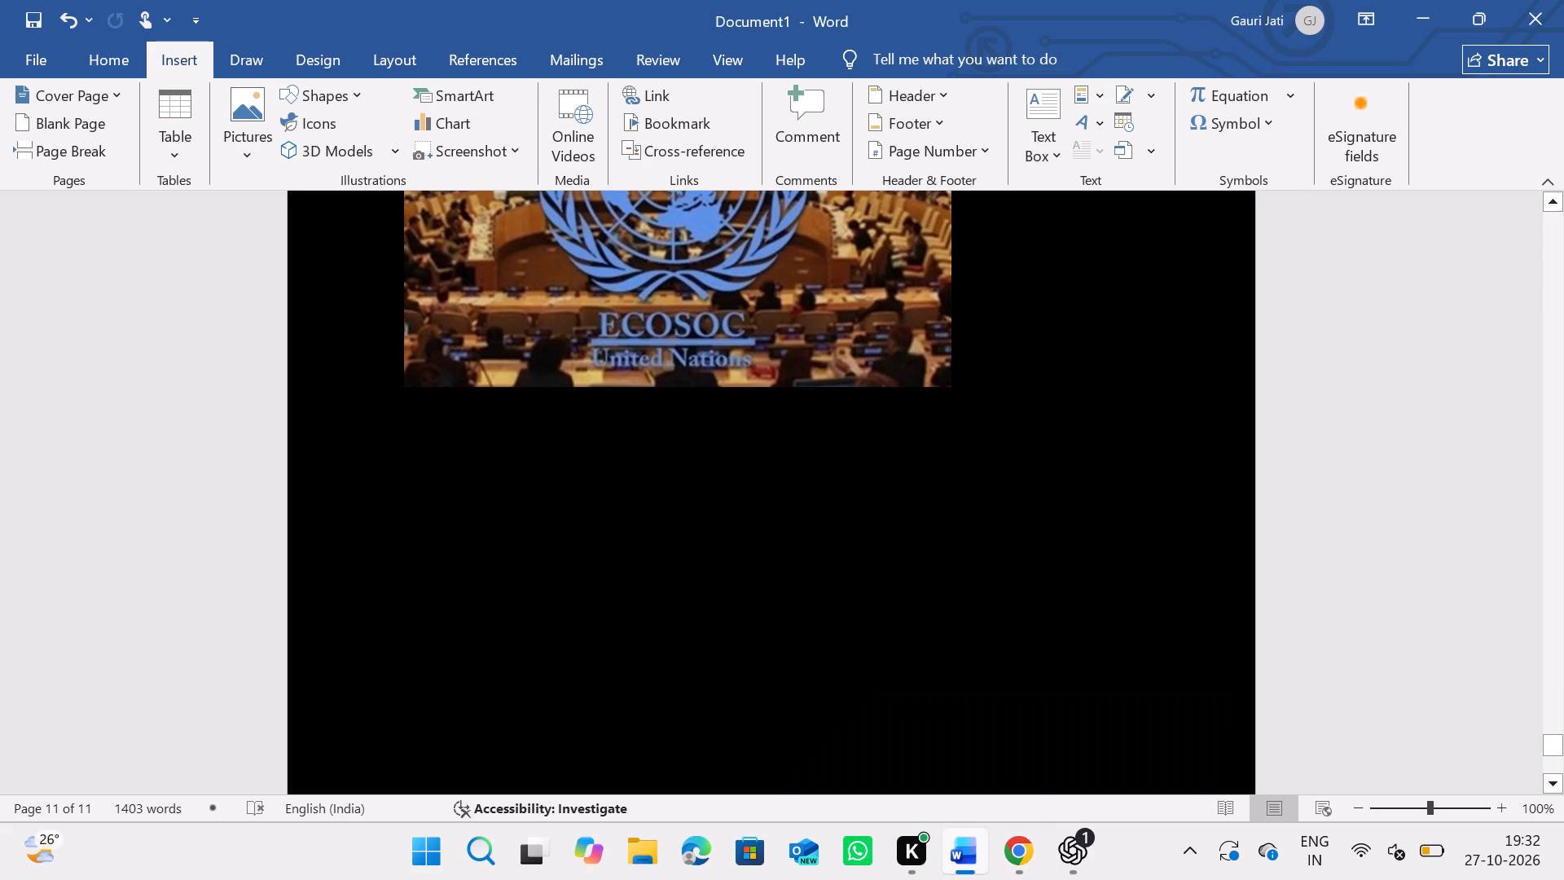
left_click(388, 444)
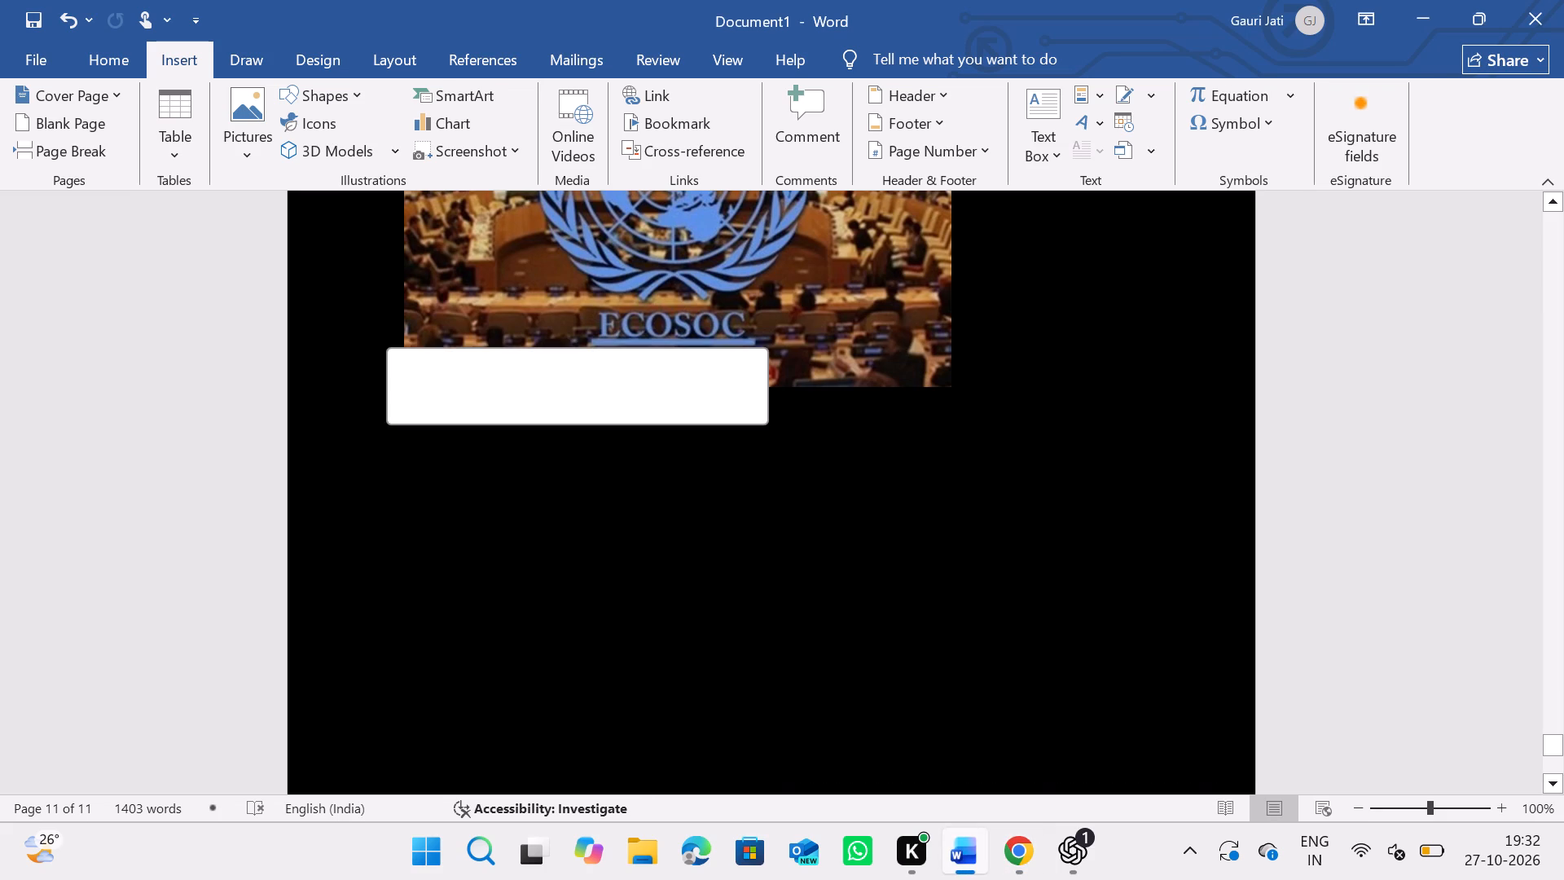
left_click(405, 453)
left_click(405, 453)
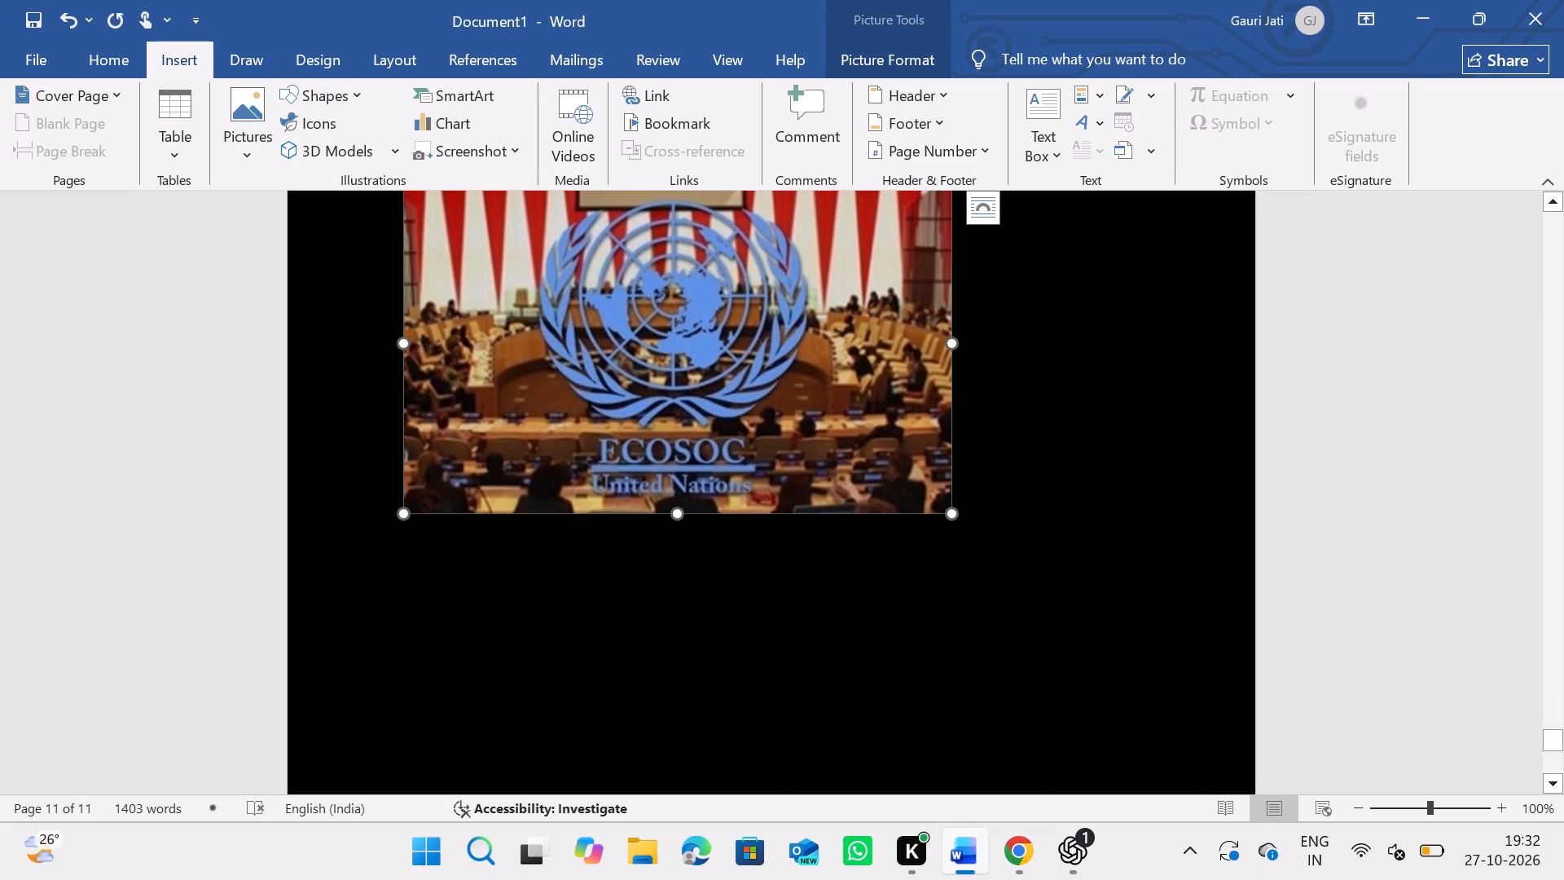
left_click(402, 566)
double_click(349, 569)
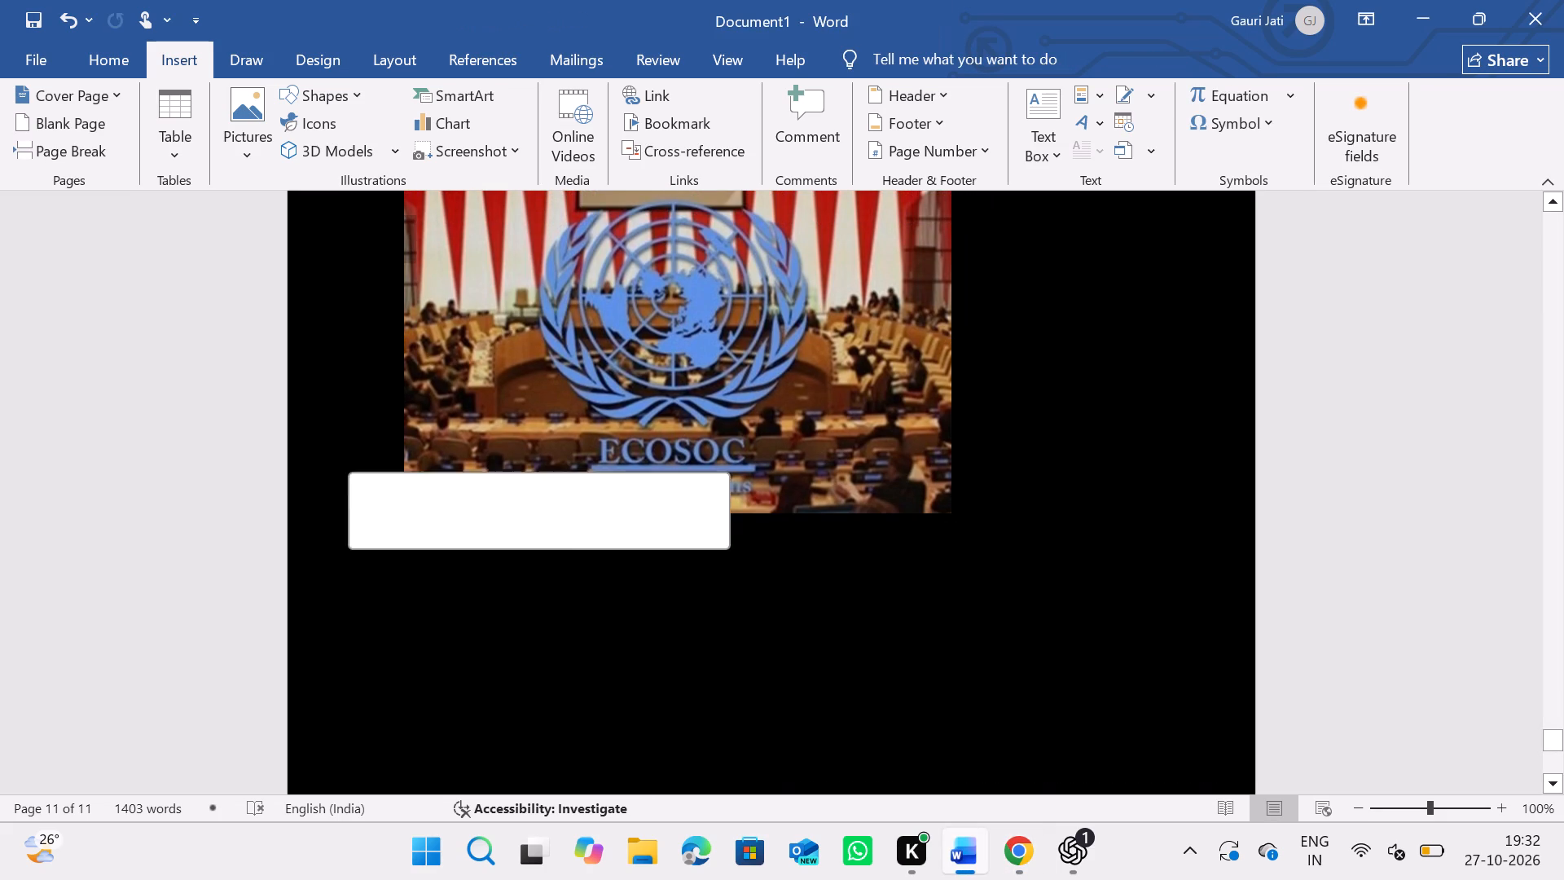
left_click(438, 590)
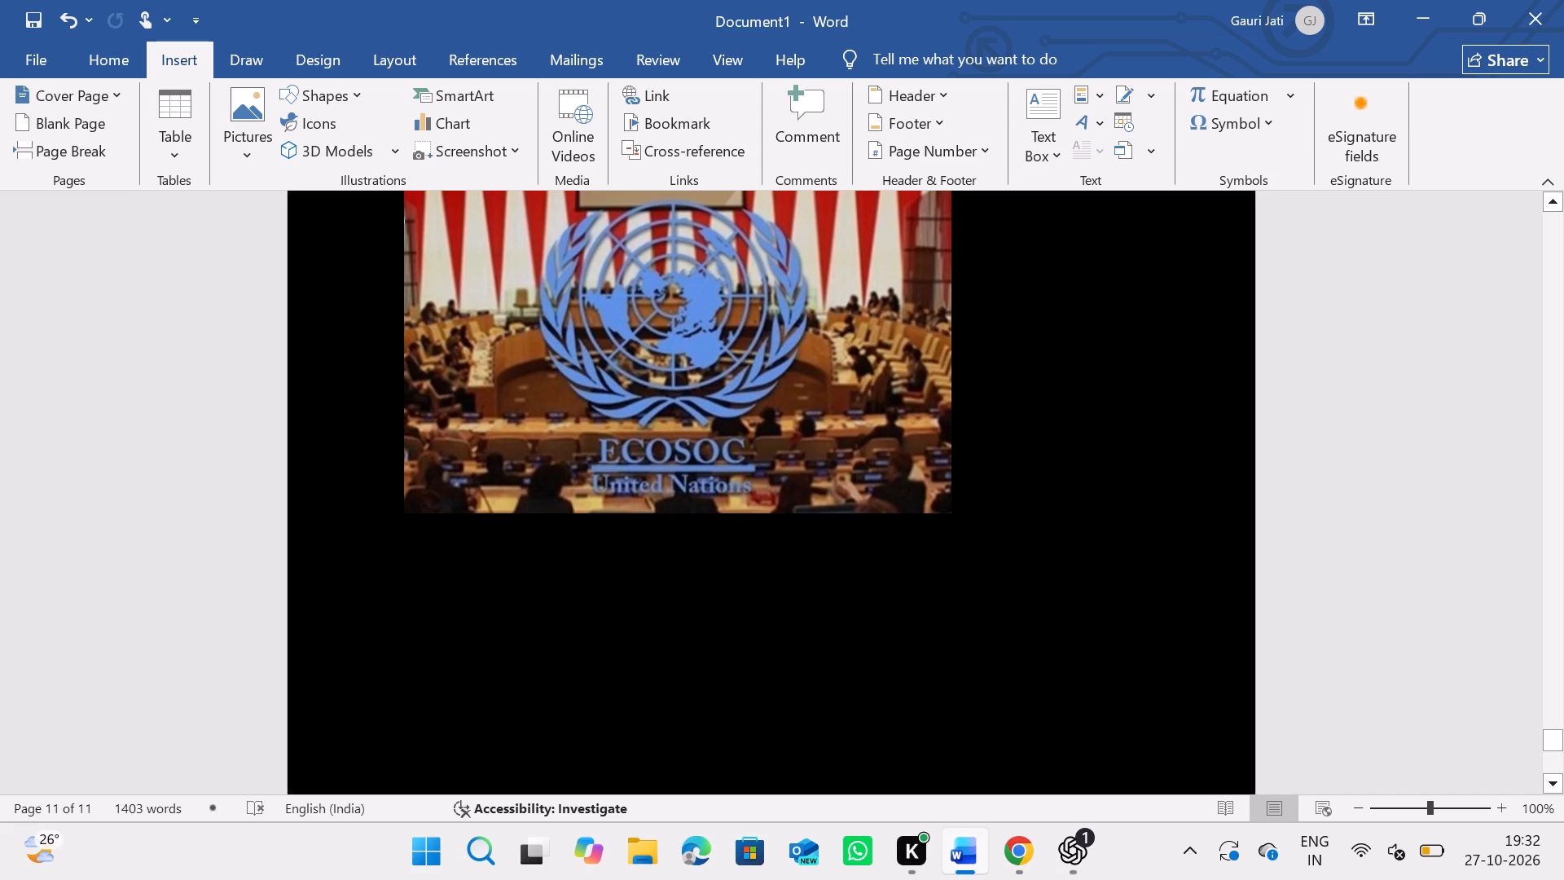
left_click(1016, 503)
left_click(1016, 503)
left_click(374, 552)
left_click(427, 609)
scroll(427, 609, "up", 1)
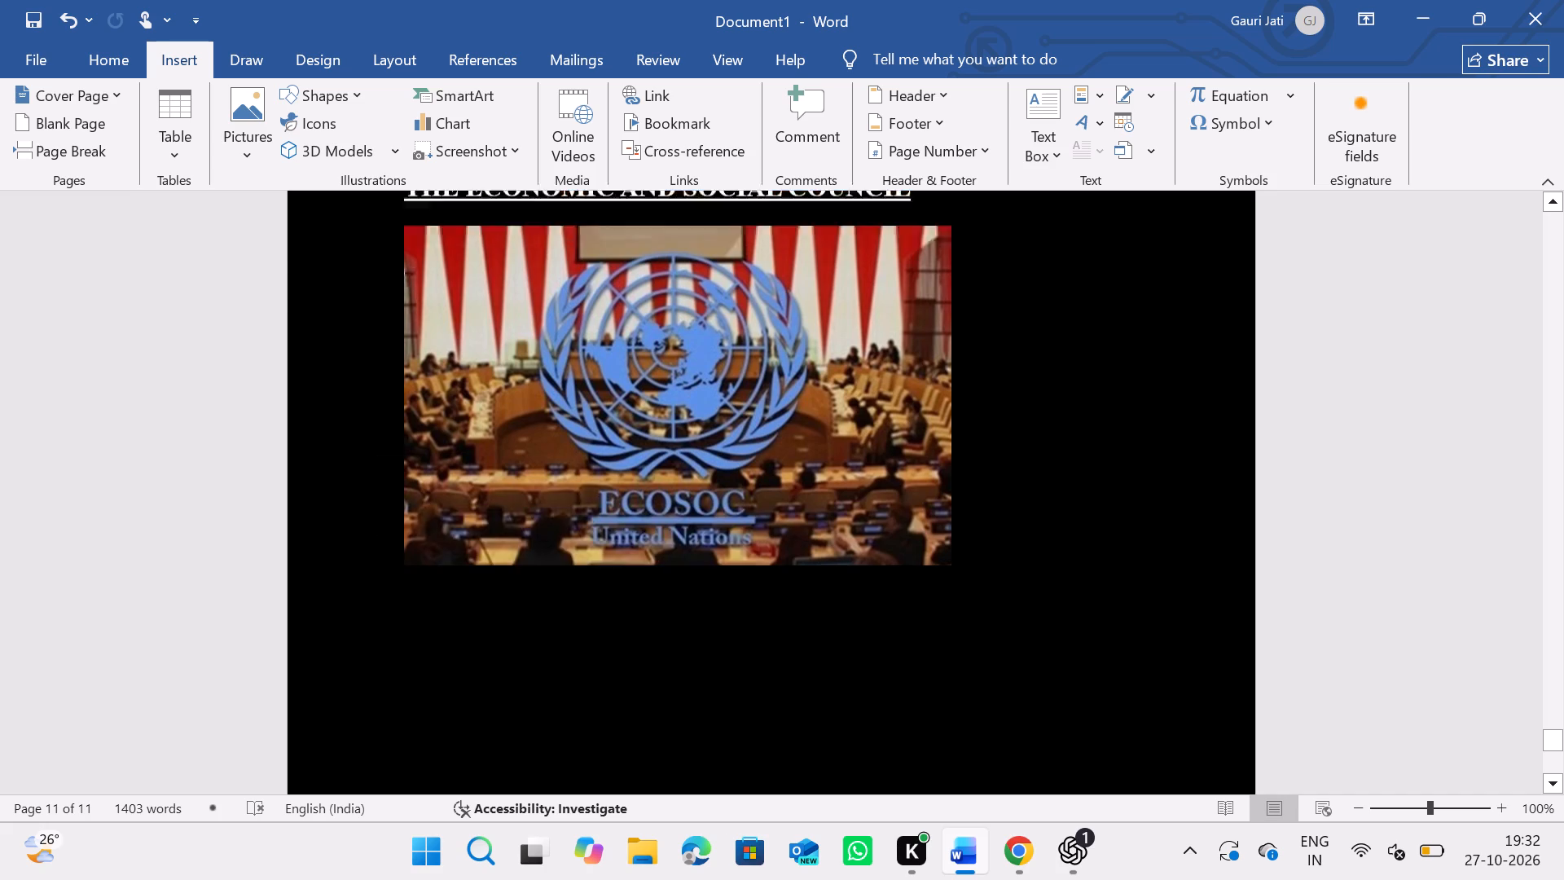
scroll(427, 609, "up", 4)
scroll(427, 609, "down", 4)
scroll(427, 609, "up", 1)
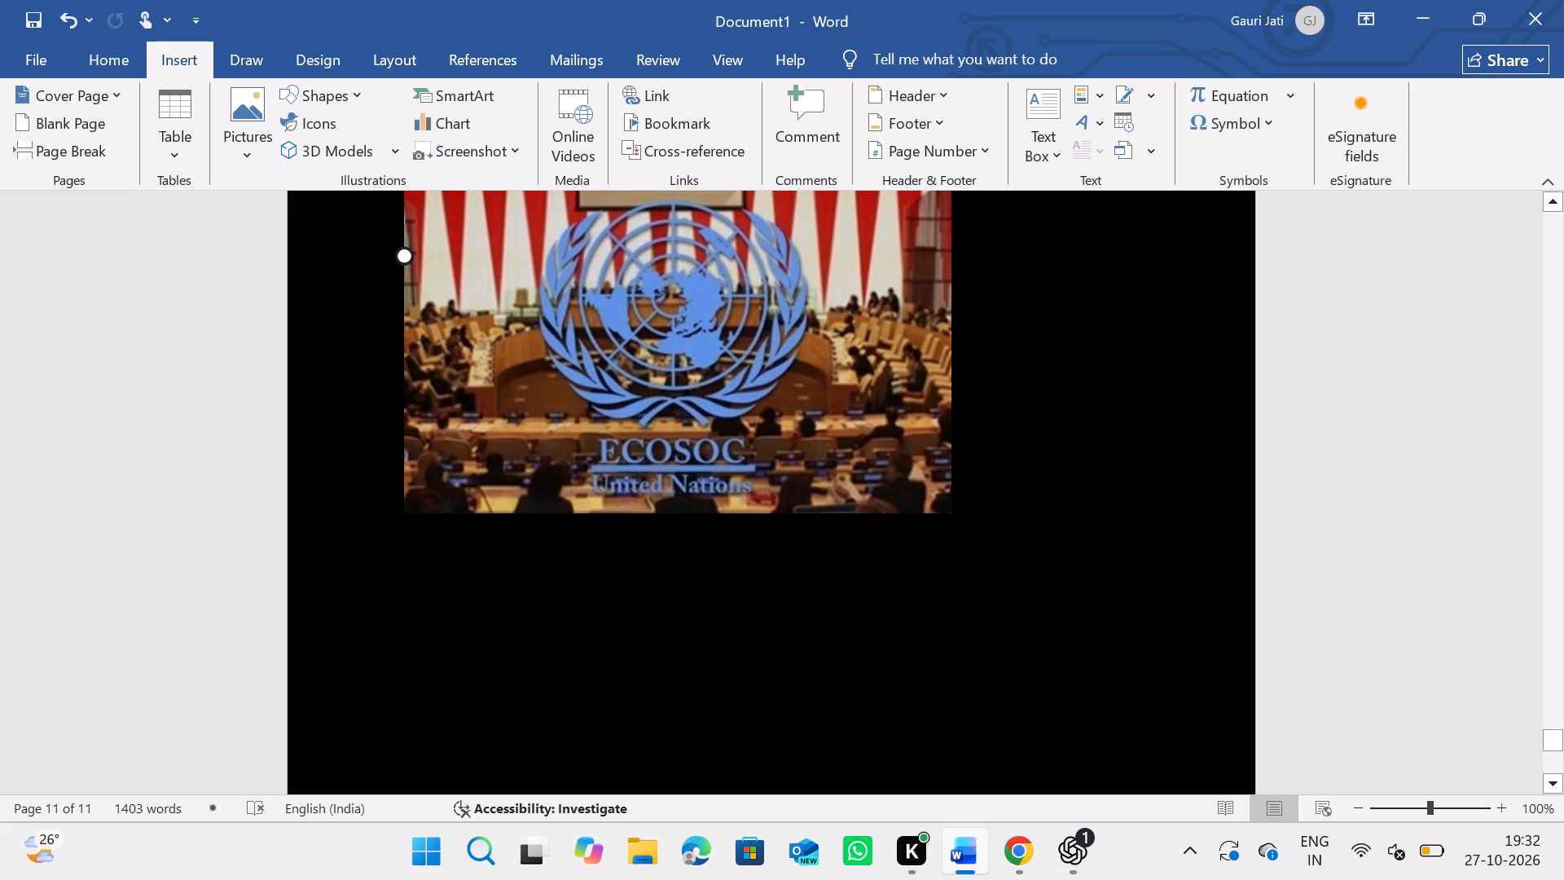
left_click(349, 596)
left_click(442, 638)
scroll(442, 638, "up", 2)
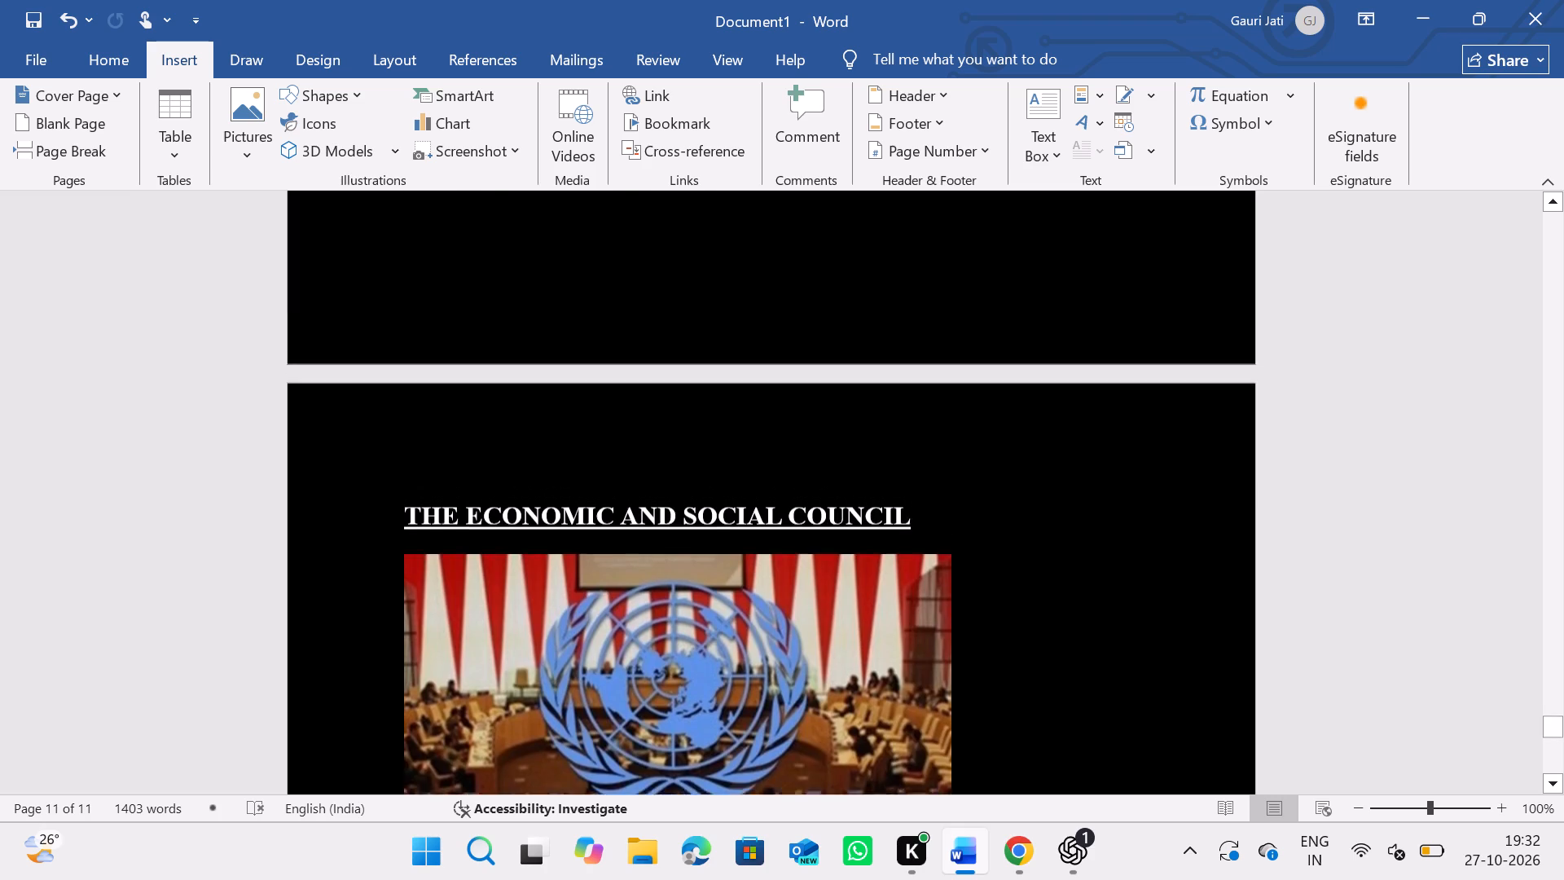
scroll(442, 638, "down", 1)
left_click(393, 471)
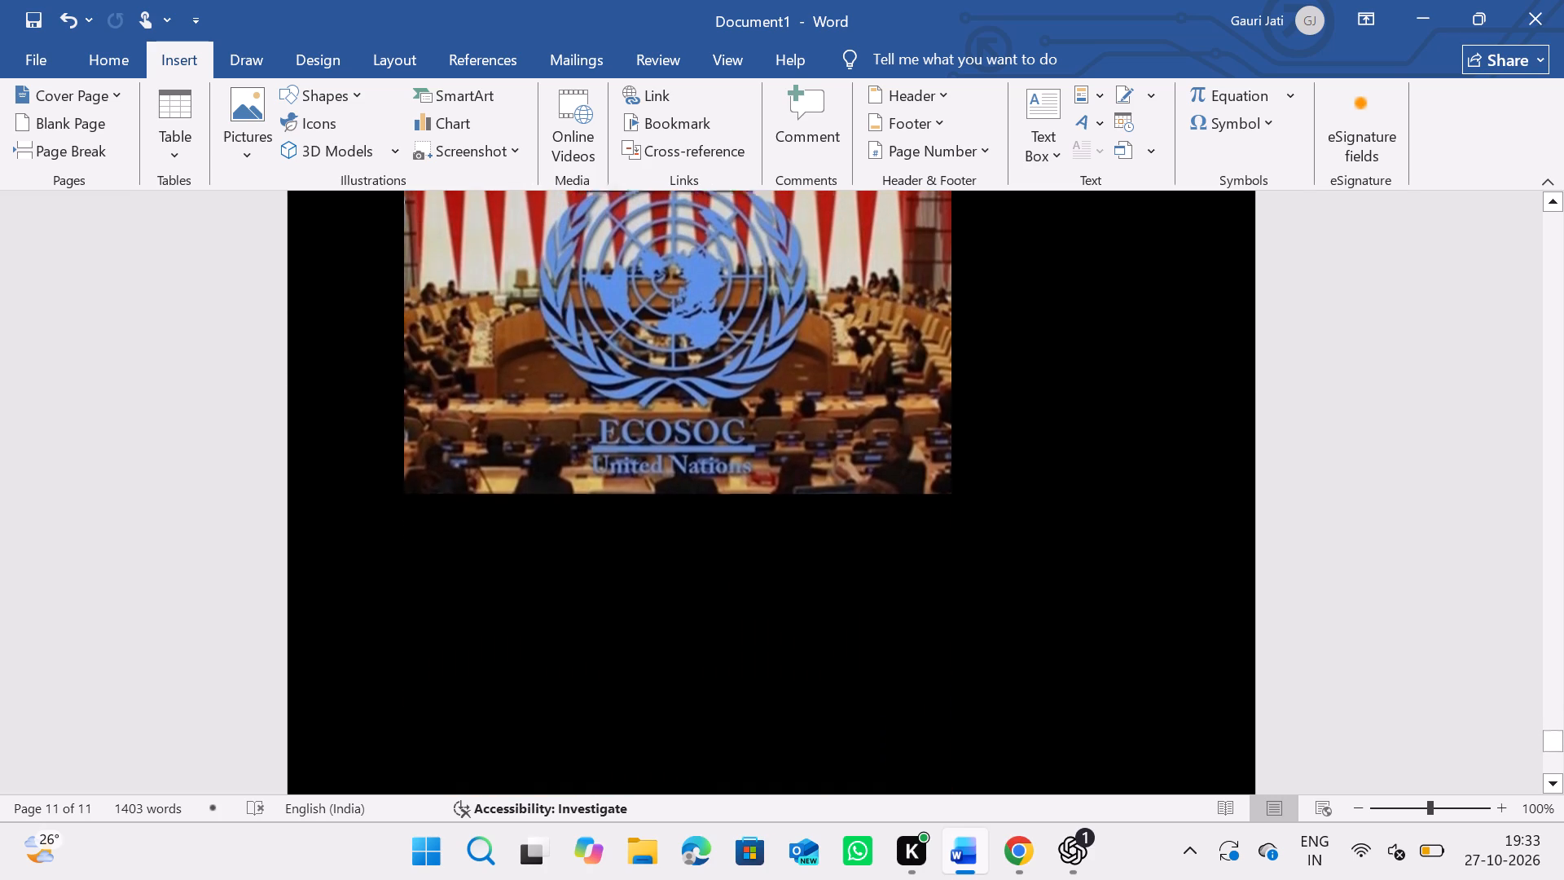
left_click(398, 609)
double_click(400, 592)
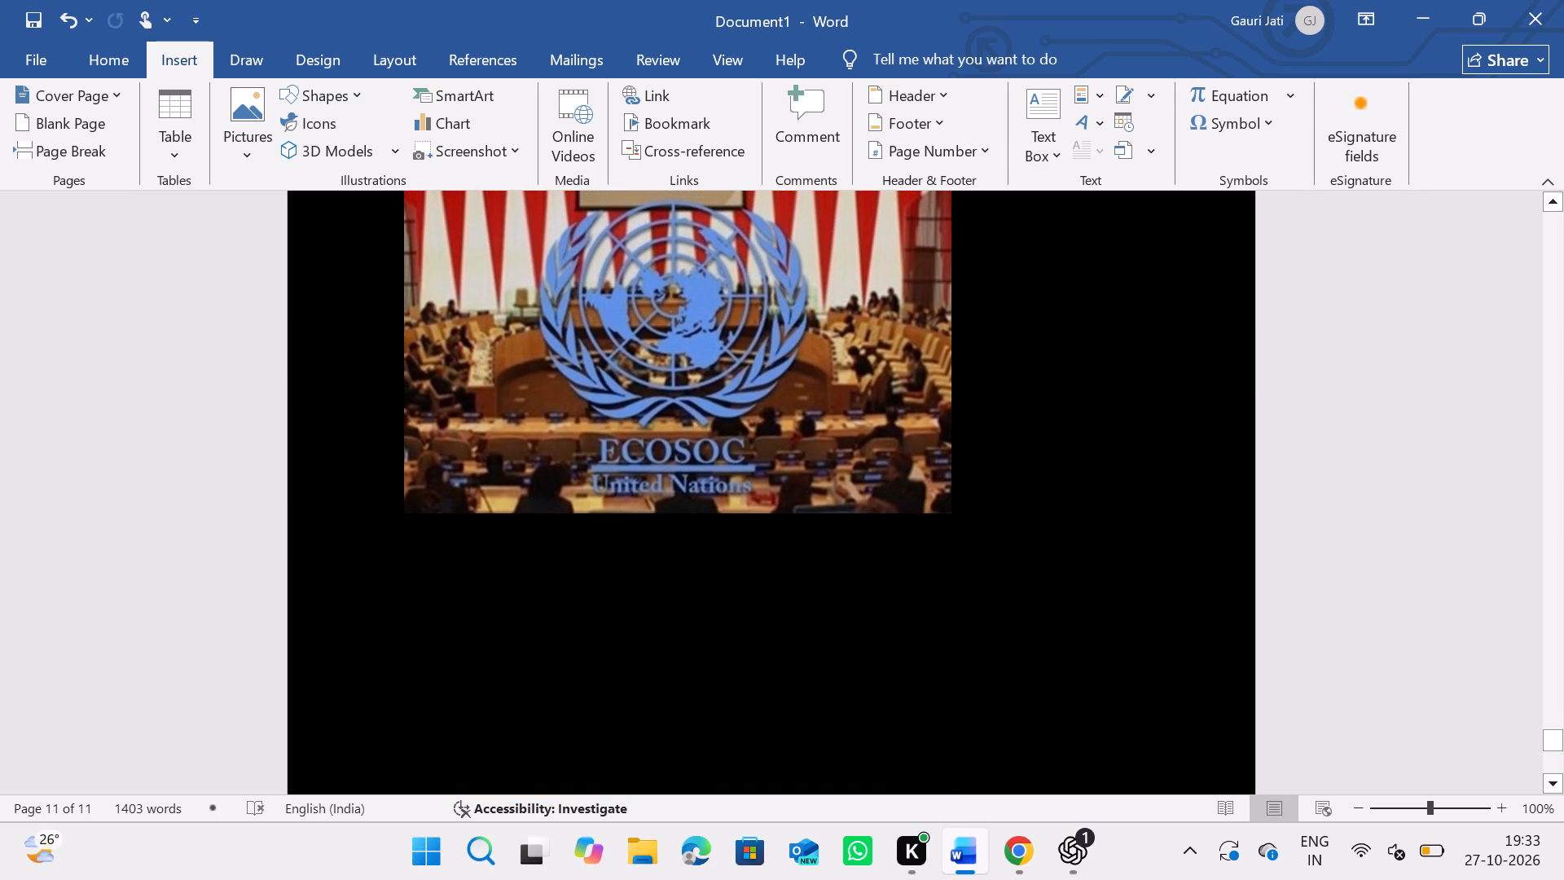
key("ctrl+v")
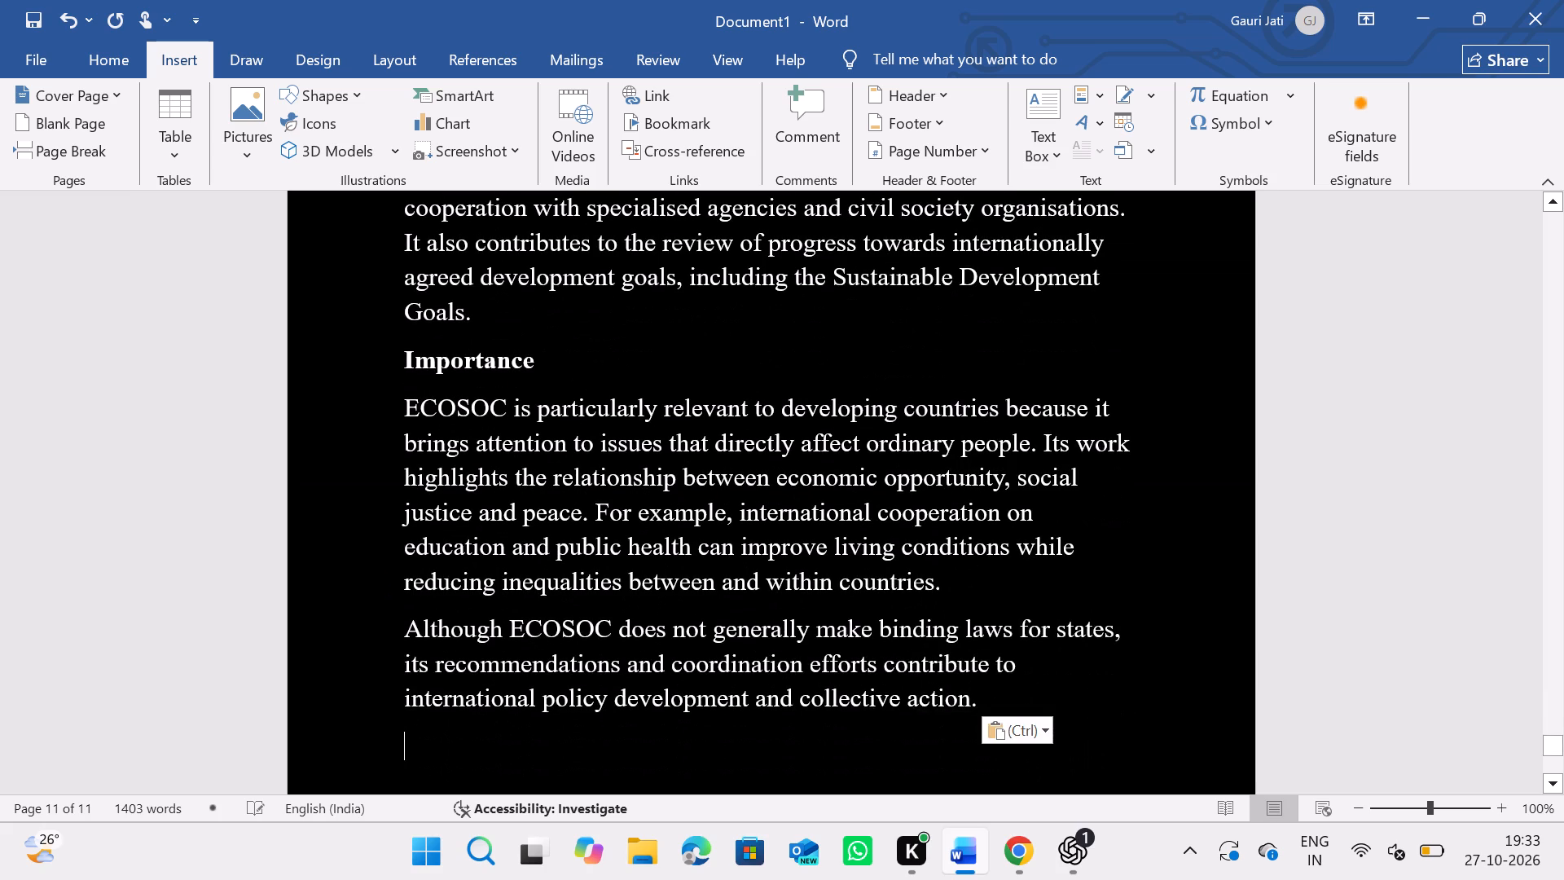
Look through the pasted ECOSOC text, checking its layout from the opening paragraph to the end of the Importance part.
scroll(594, 458, "down", 7)
scroll(594, 458, "up", 6)
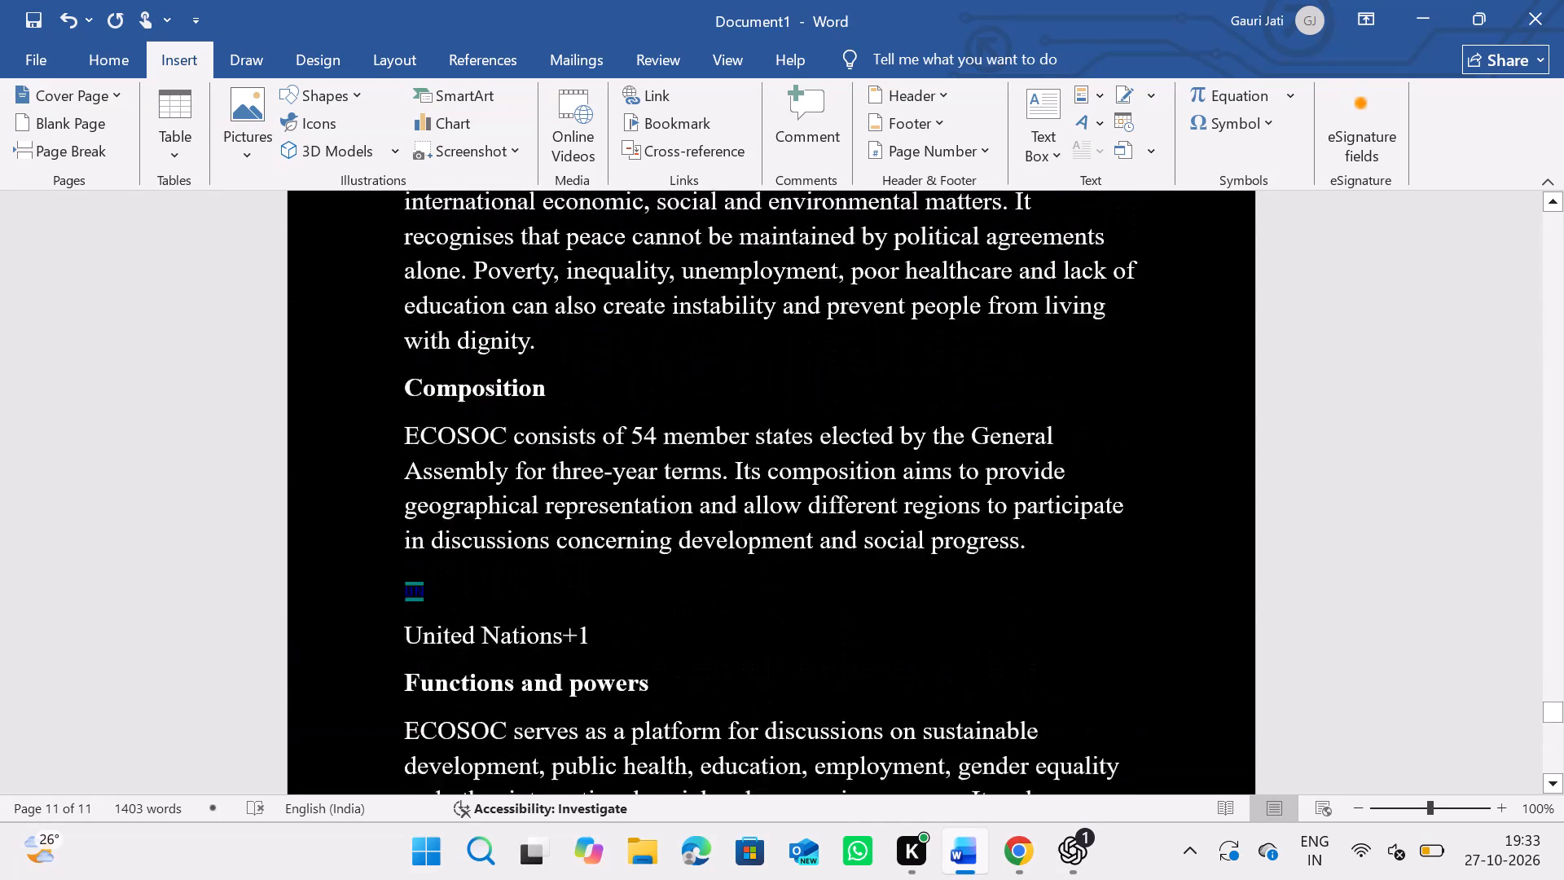
scroll(594, 458, "up", 4)
scroll(594, 458, "down", 20)
scroll(594, 458, "down", 5)
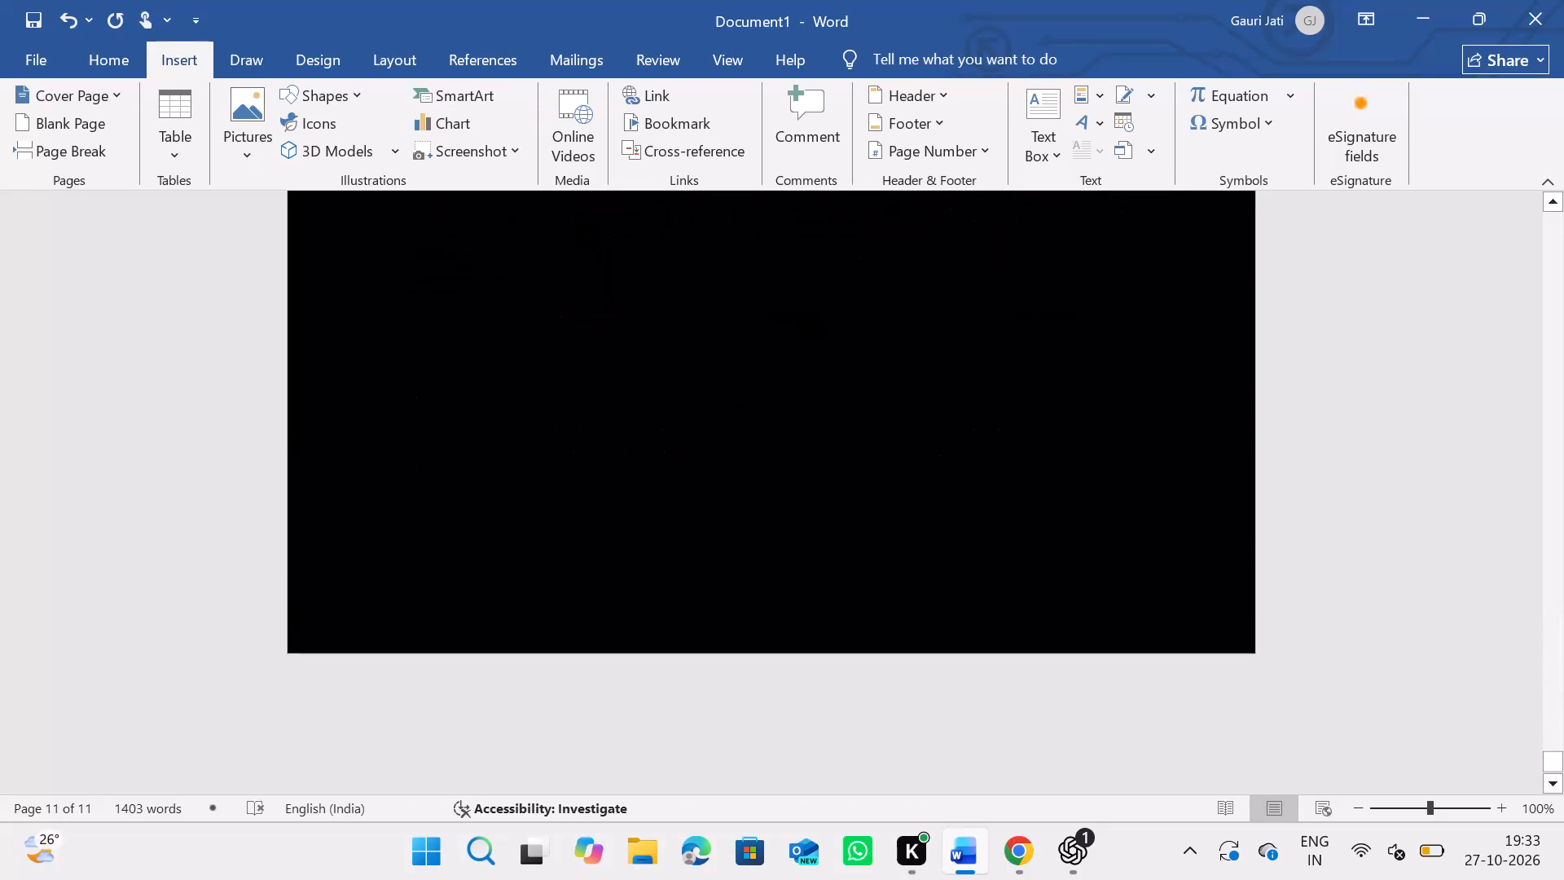
scroll(594, 458, "up", 4)
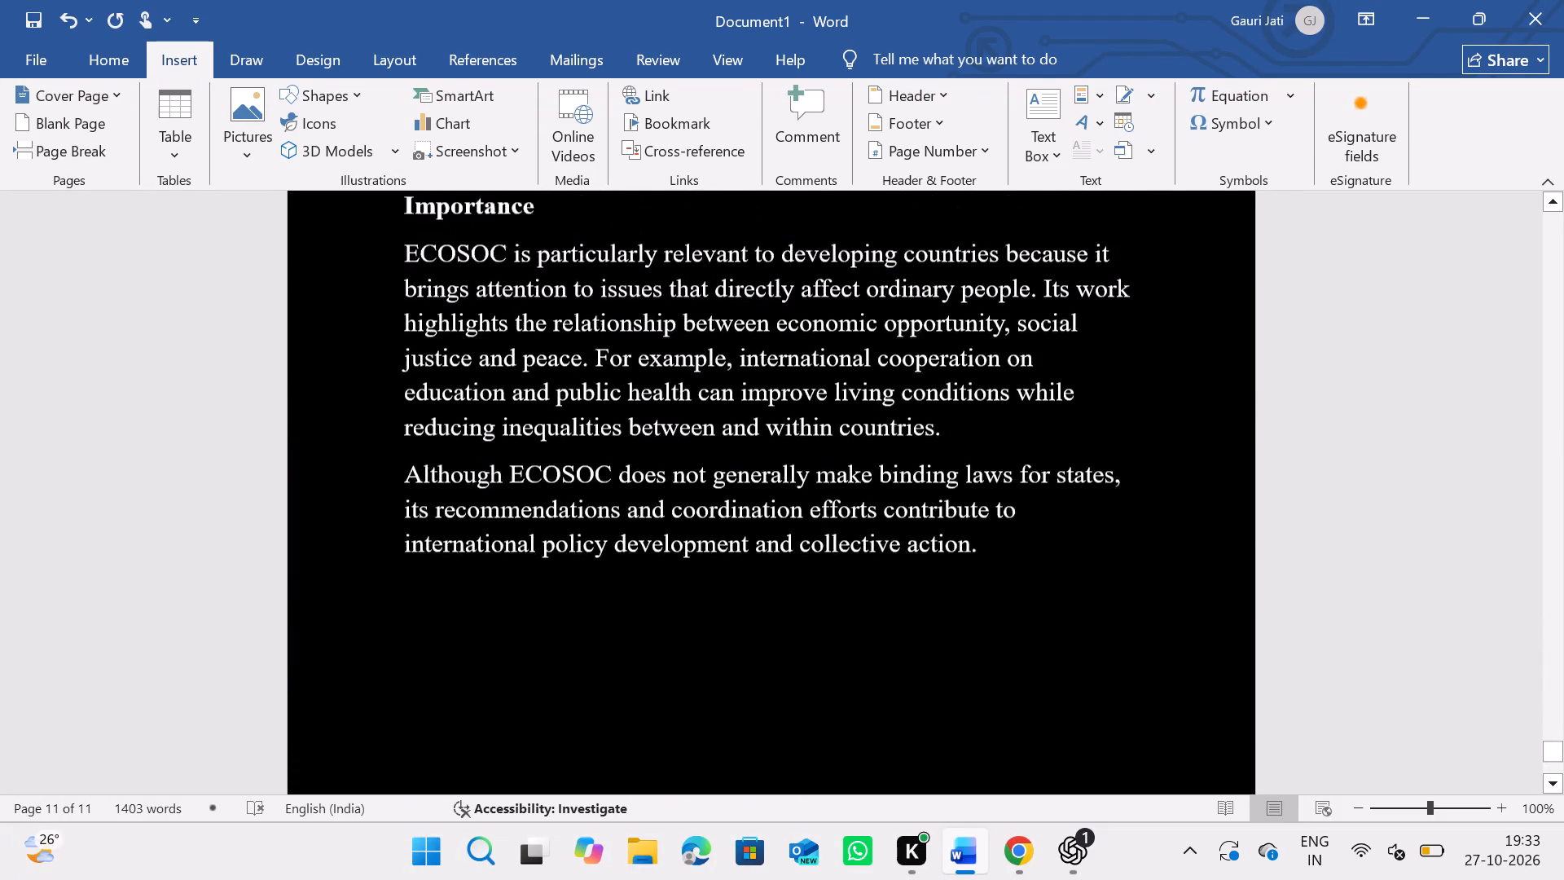
Recheck the pasted ECOSOC text from the Functions and powers part to the end of the document.
scroll(594, 458, "up", 7)
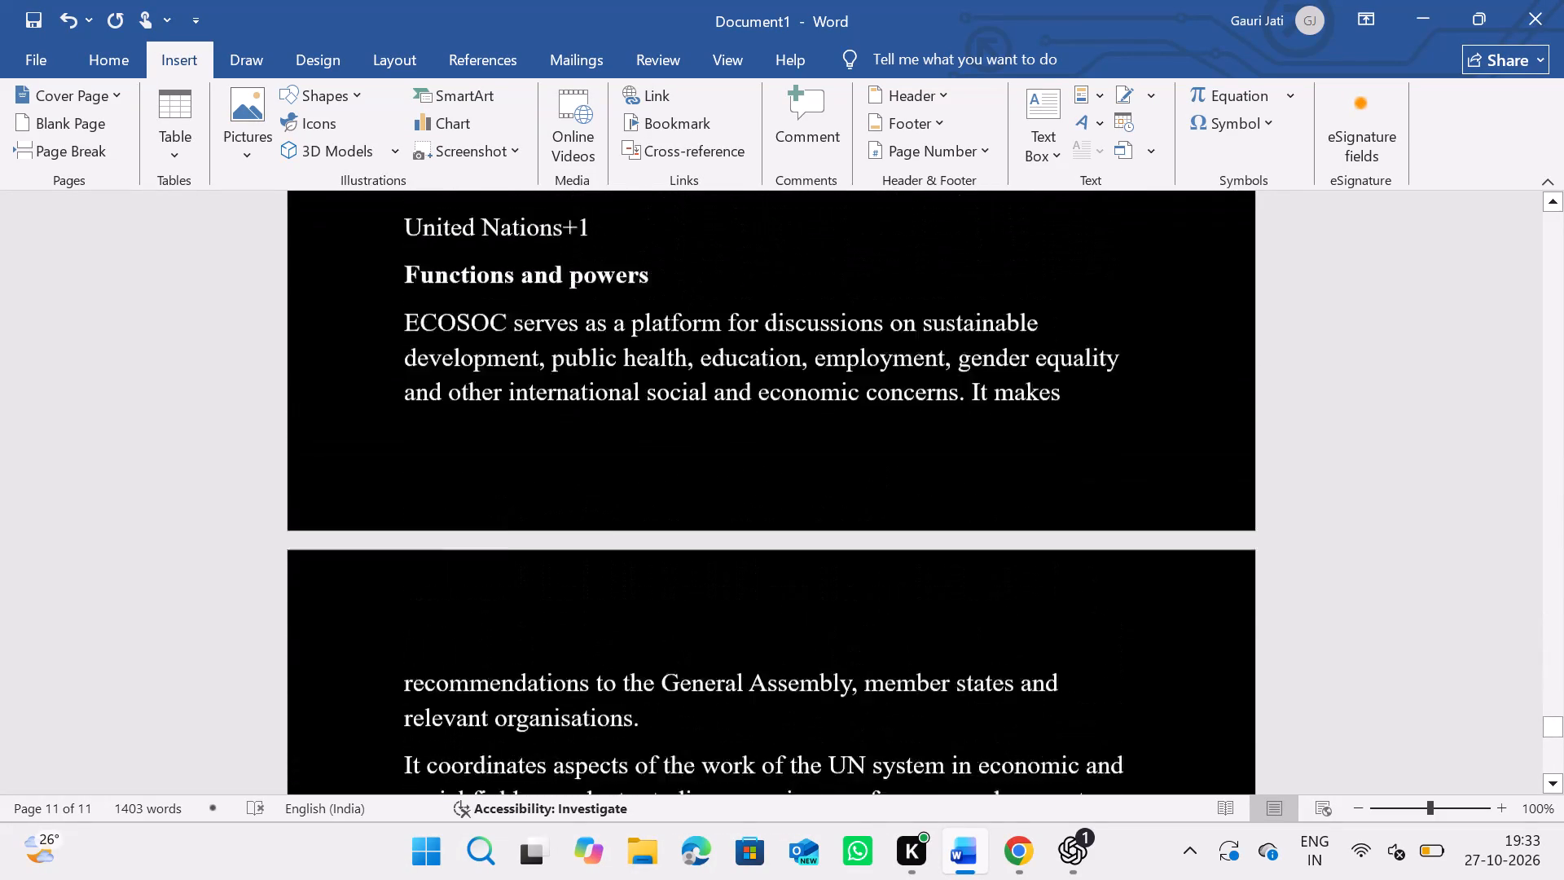
scroll(594, 458, "up", 3)
scroll(594, 458, "down", 3)
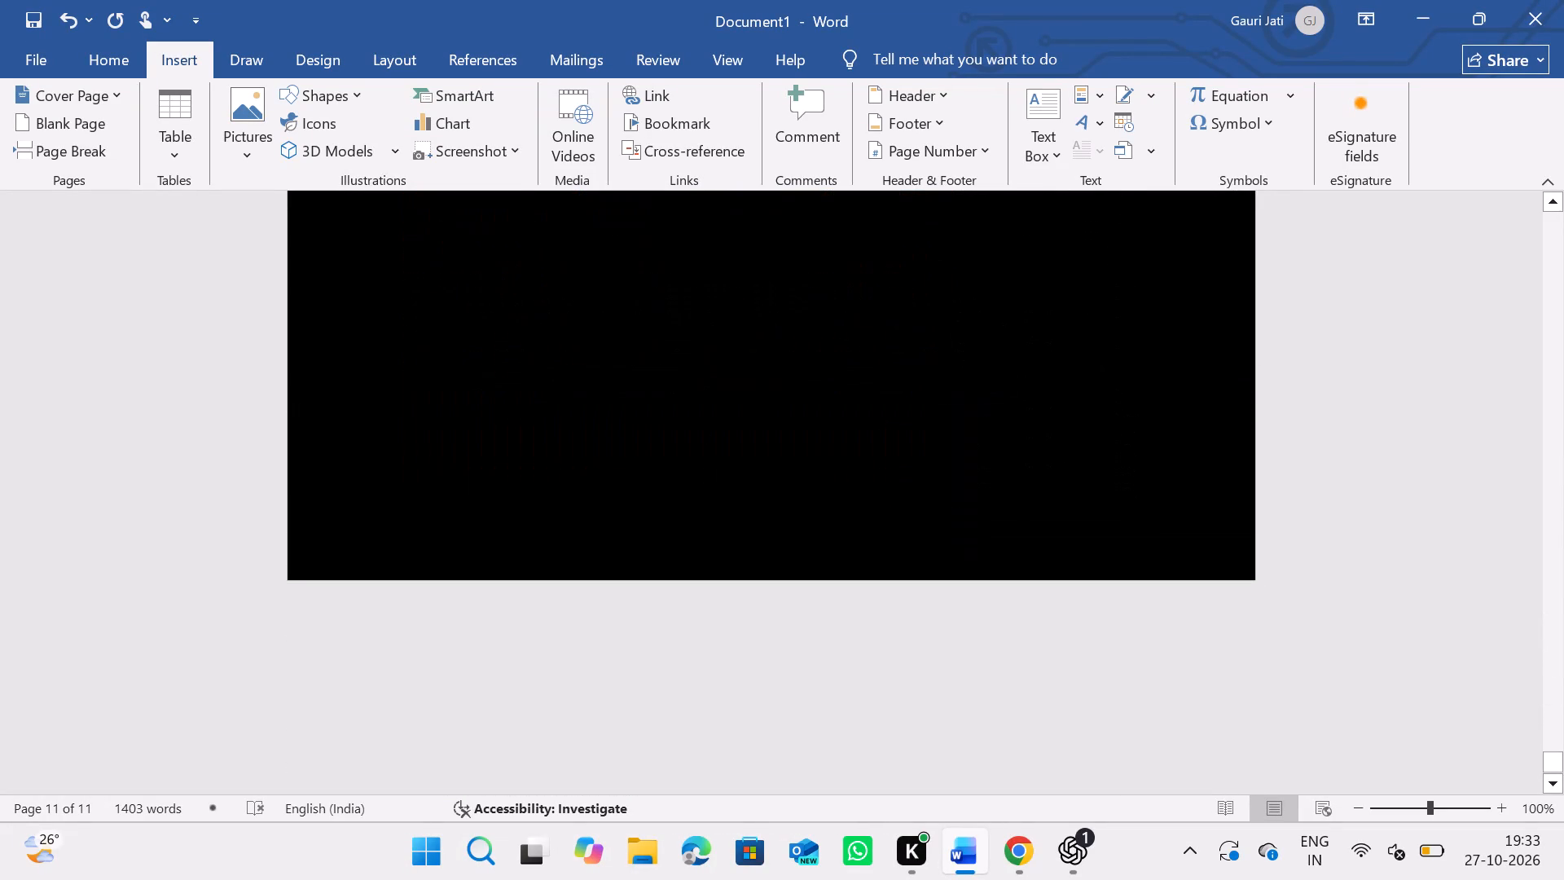
scroll(594, 458, "down", 4)
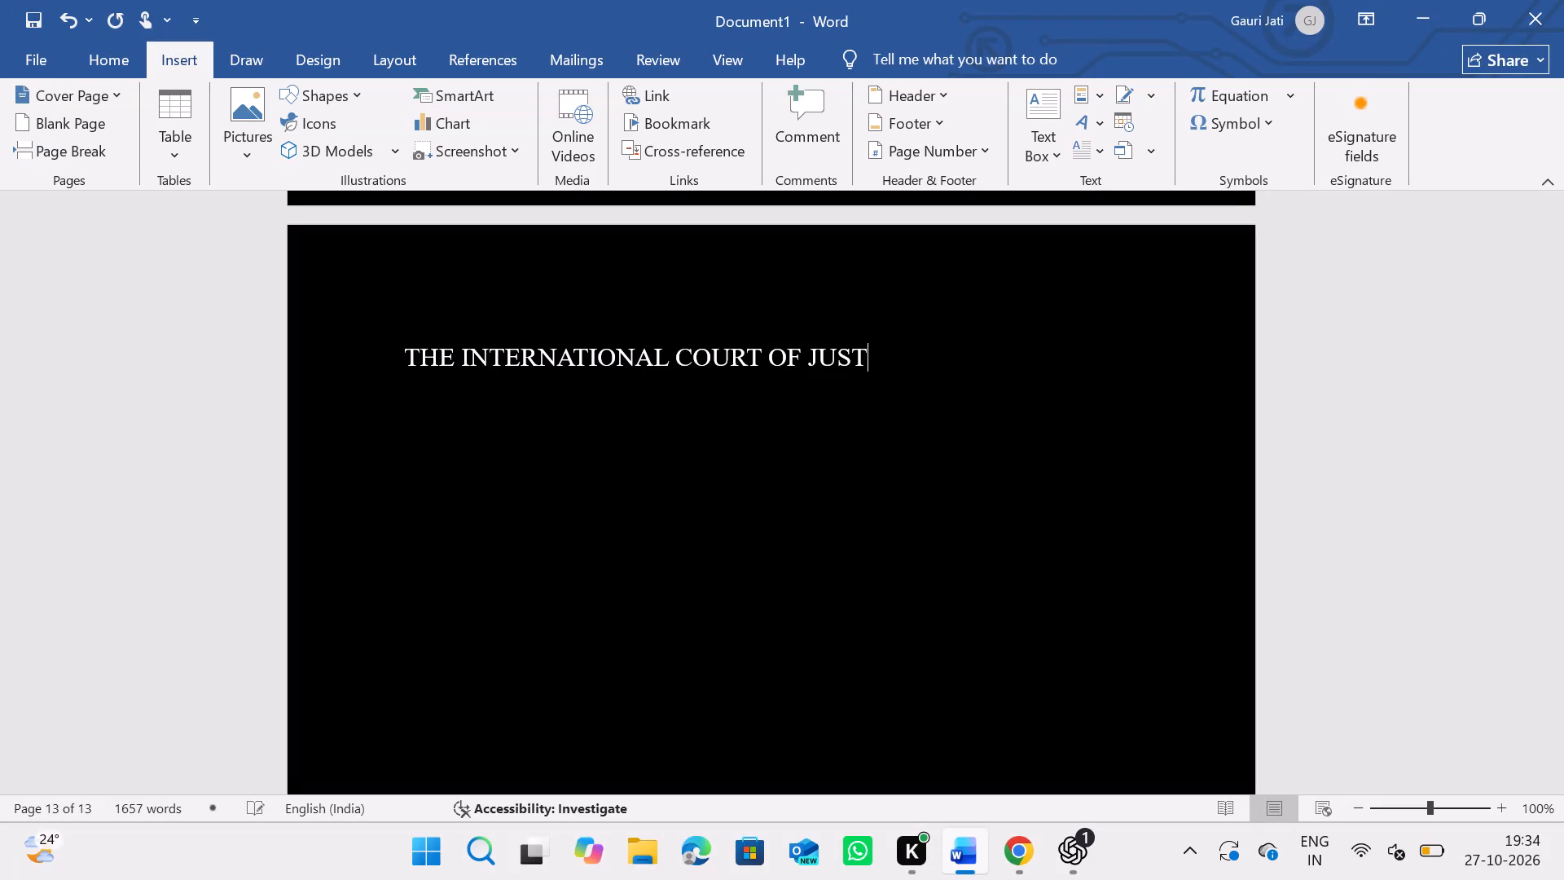
type("ICE")
key("space")
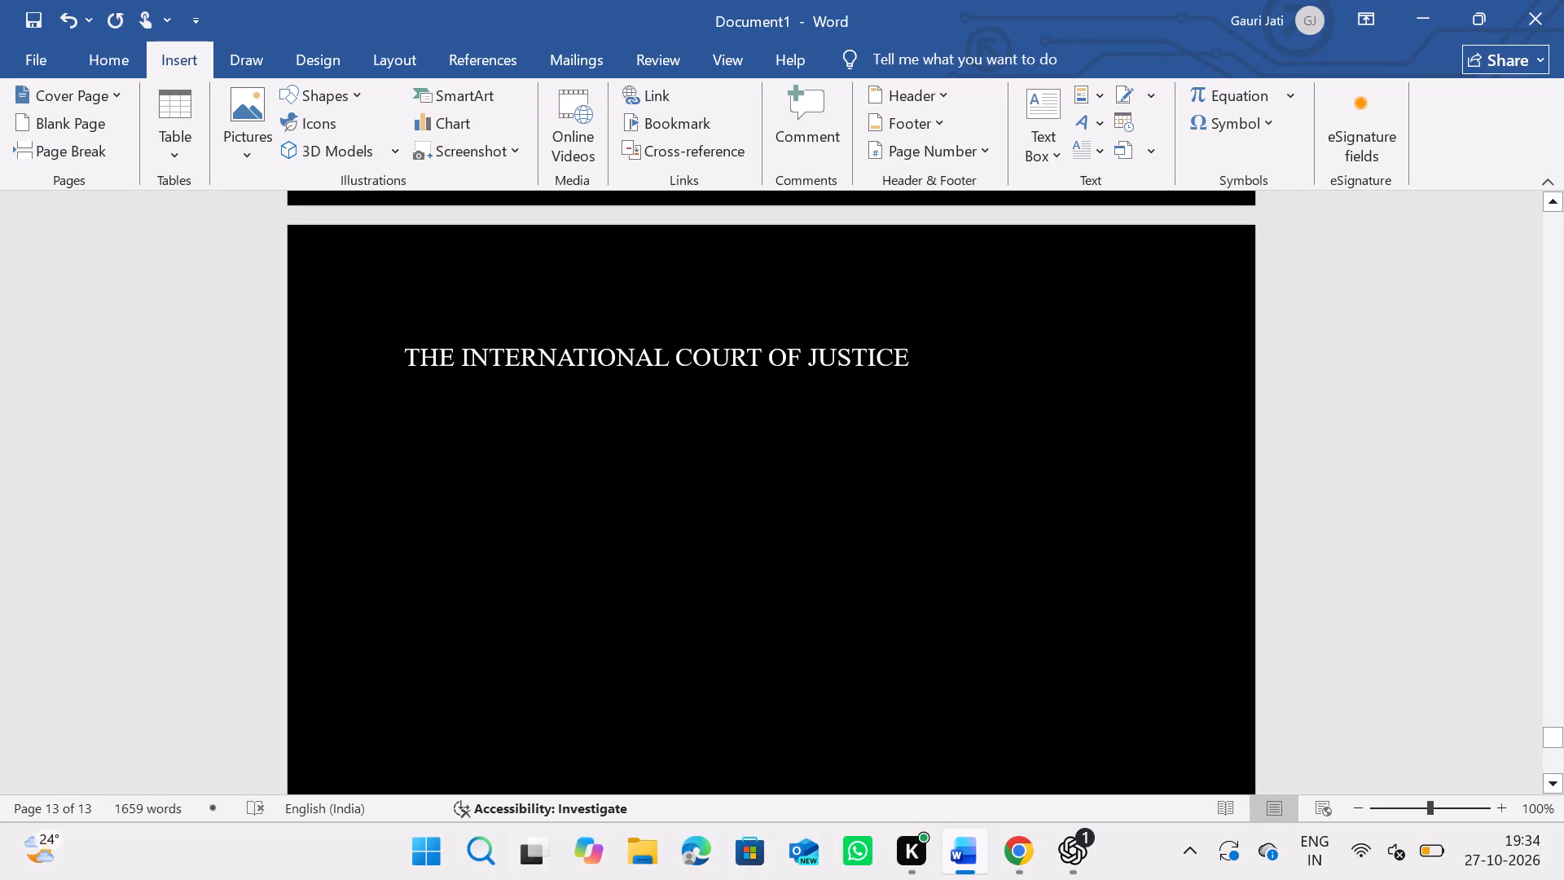
Make the whole heading "THE INTERNATIONAL COURT OF JUSTICE" bold and underlined.
left_click_drag(404, 359, 871, 368)
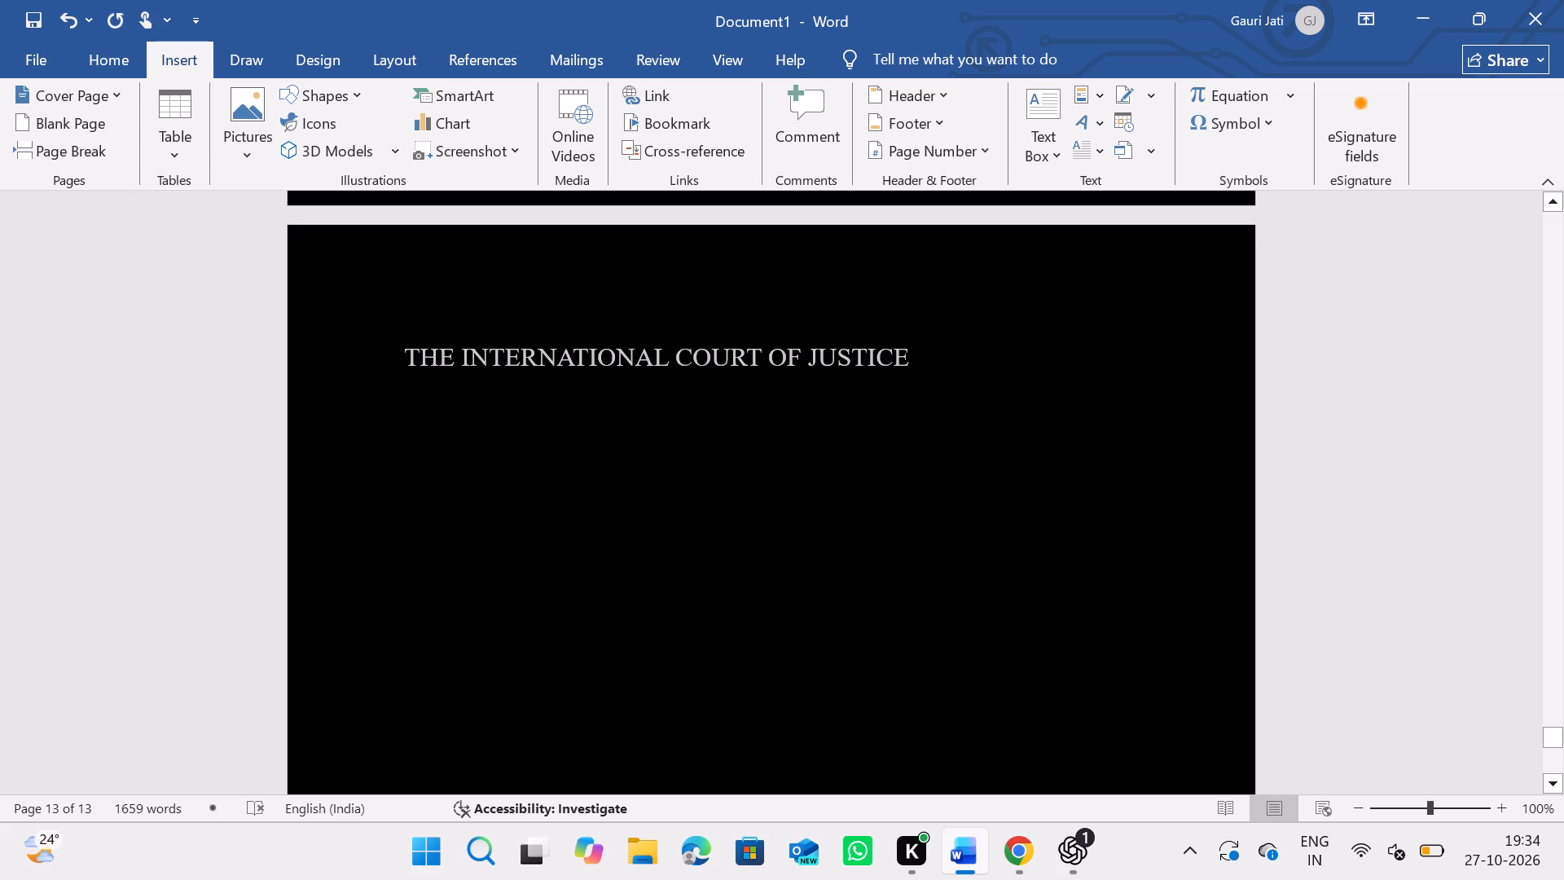
left_click_drag(871, 368, 913, 367)
left_click(931, 325)
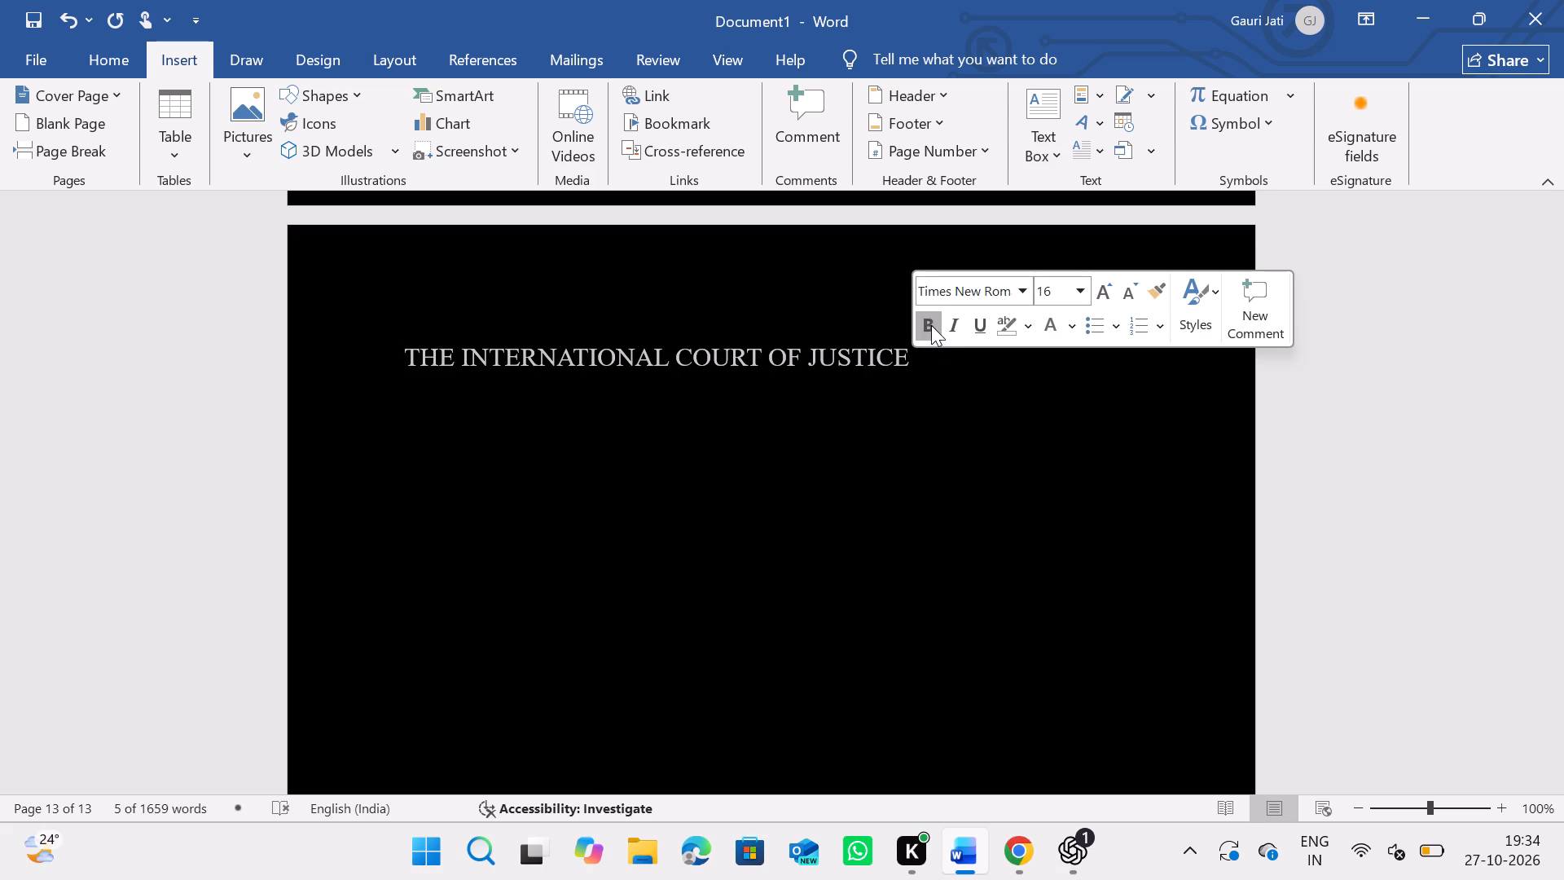
left_click(1004, 334)
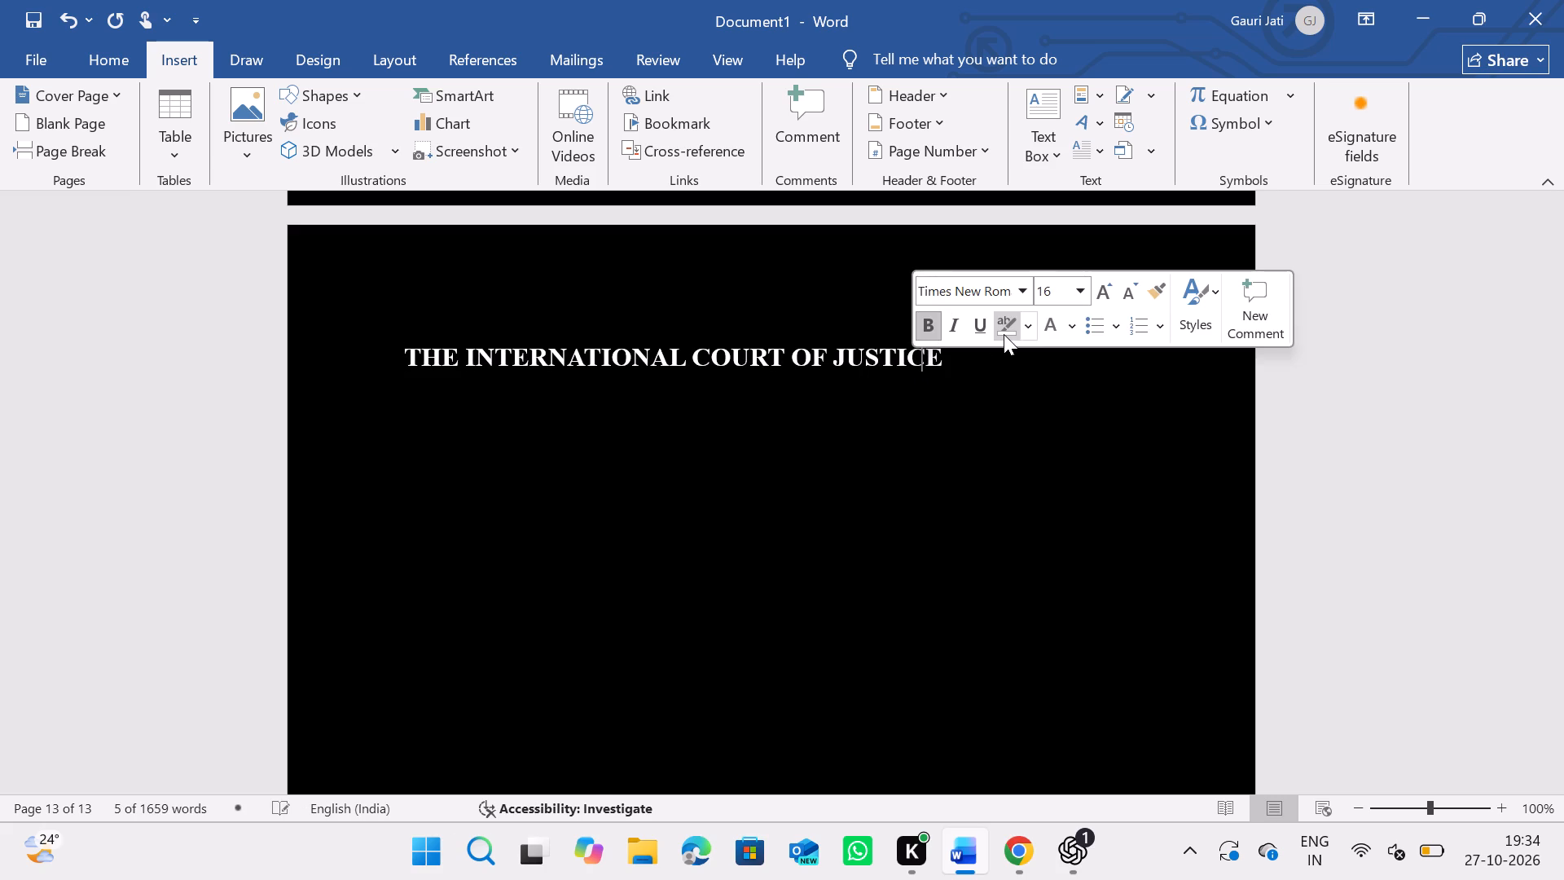
left_click(986, 331)
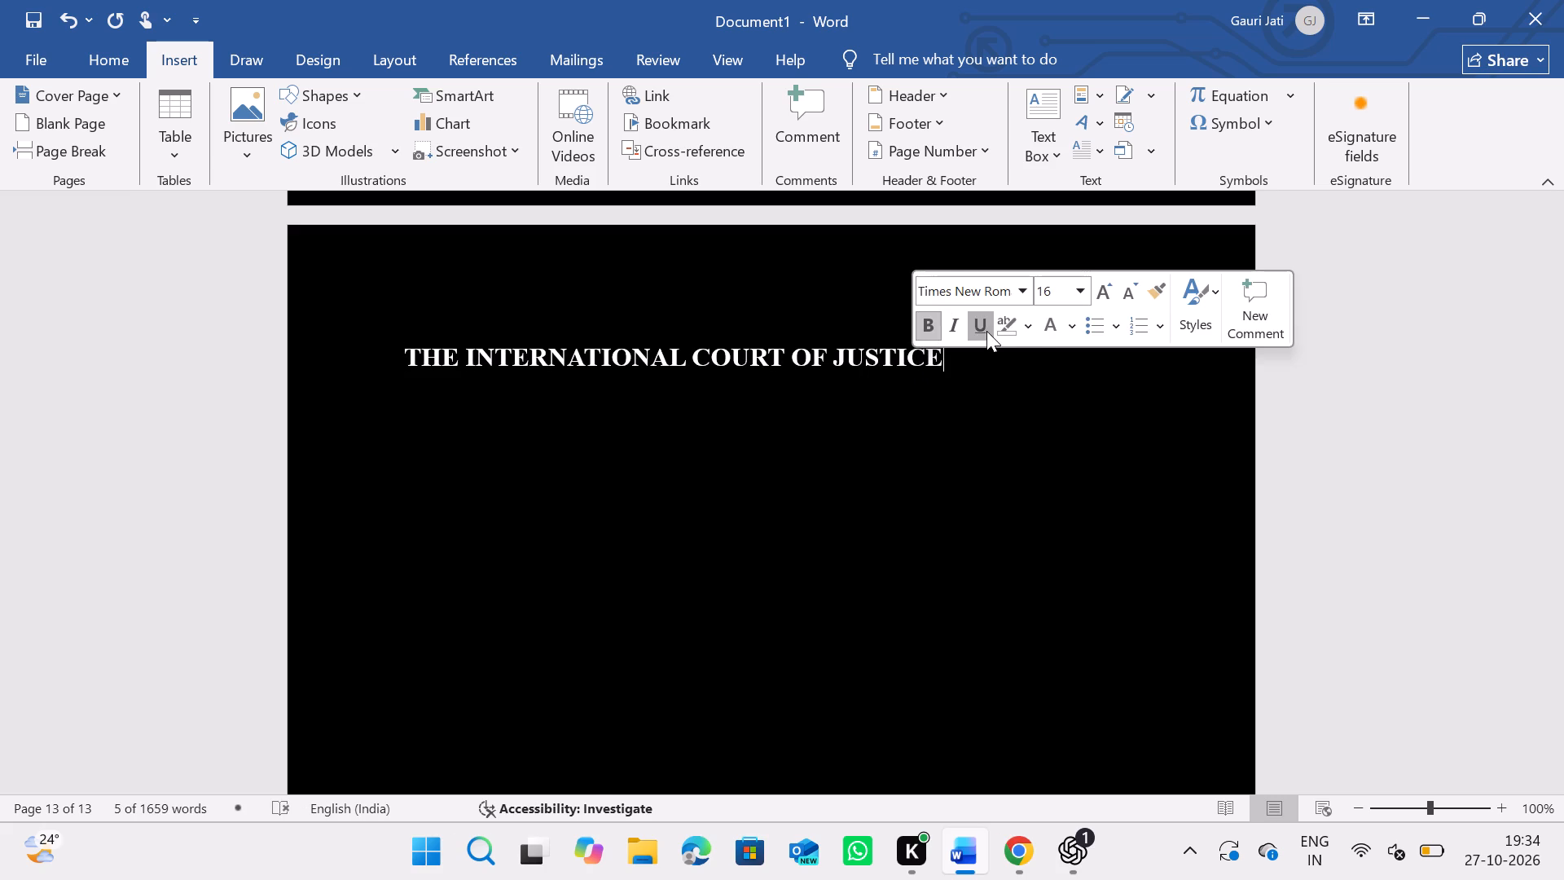
left_click(986, 331)
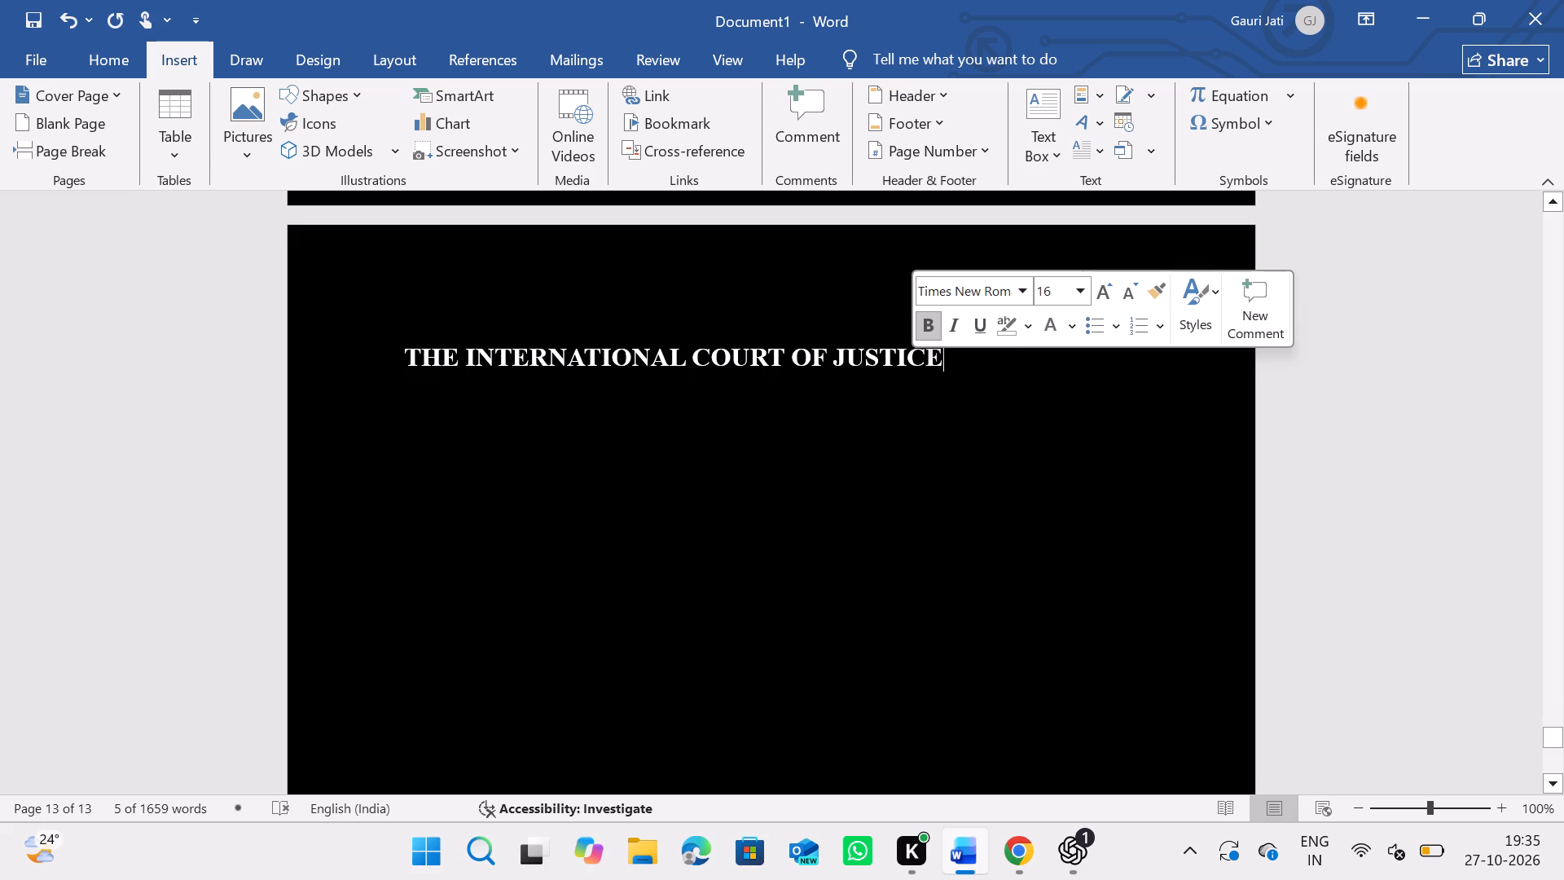
left_click_drag(401, 358, 831, 338)
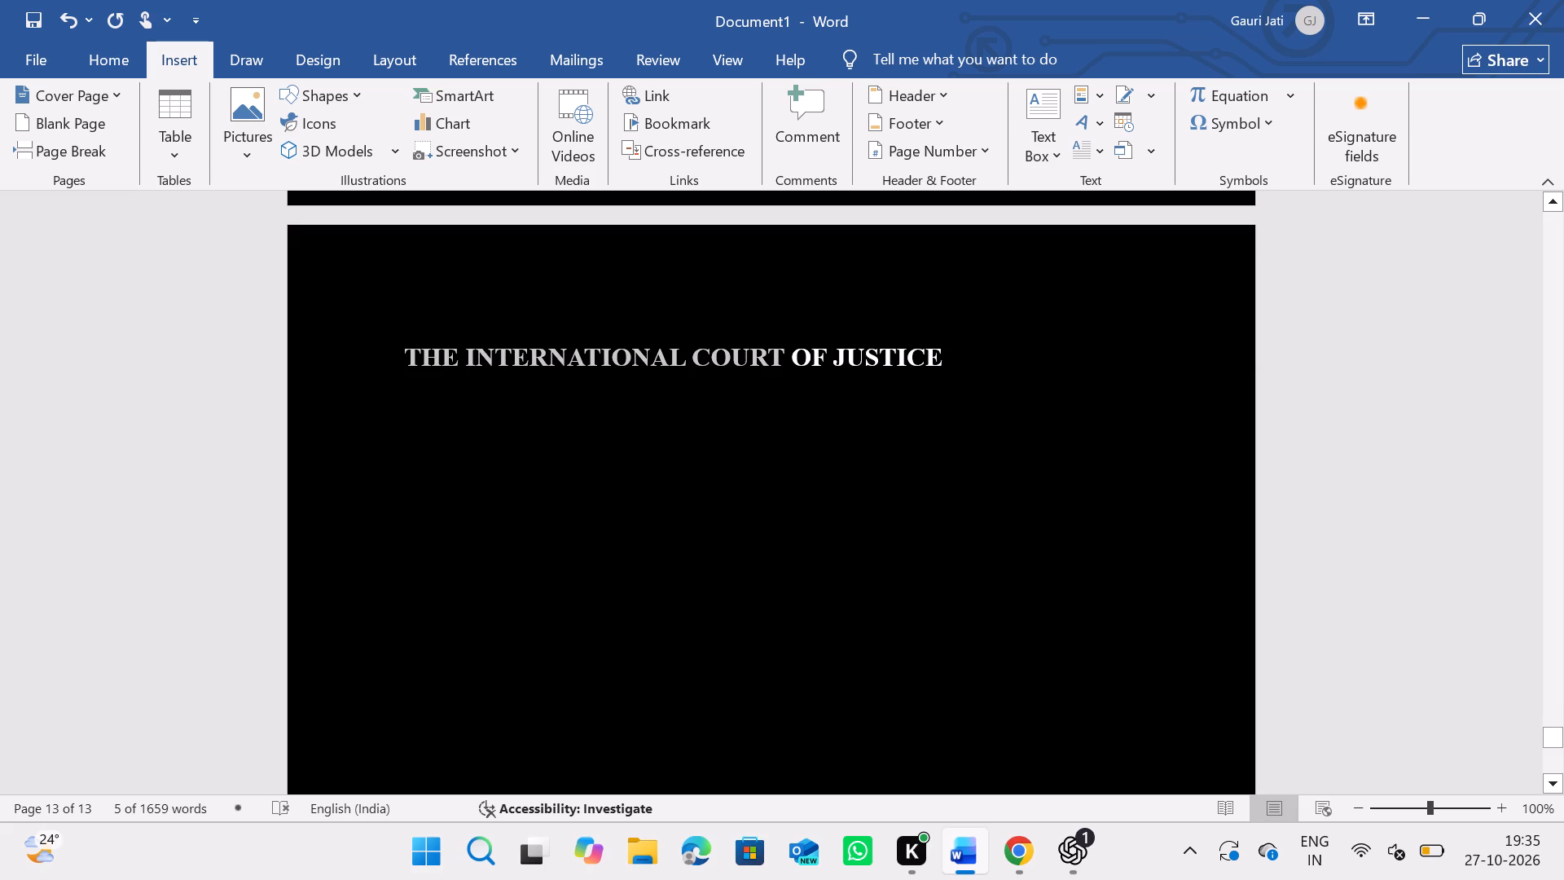
left_click_drag(831, 338, 941, 363)
left_click(1008, 334)
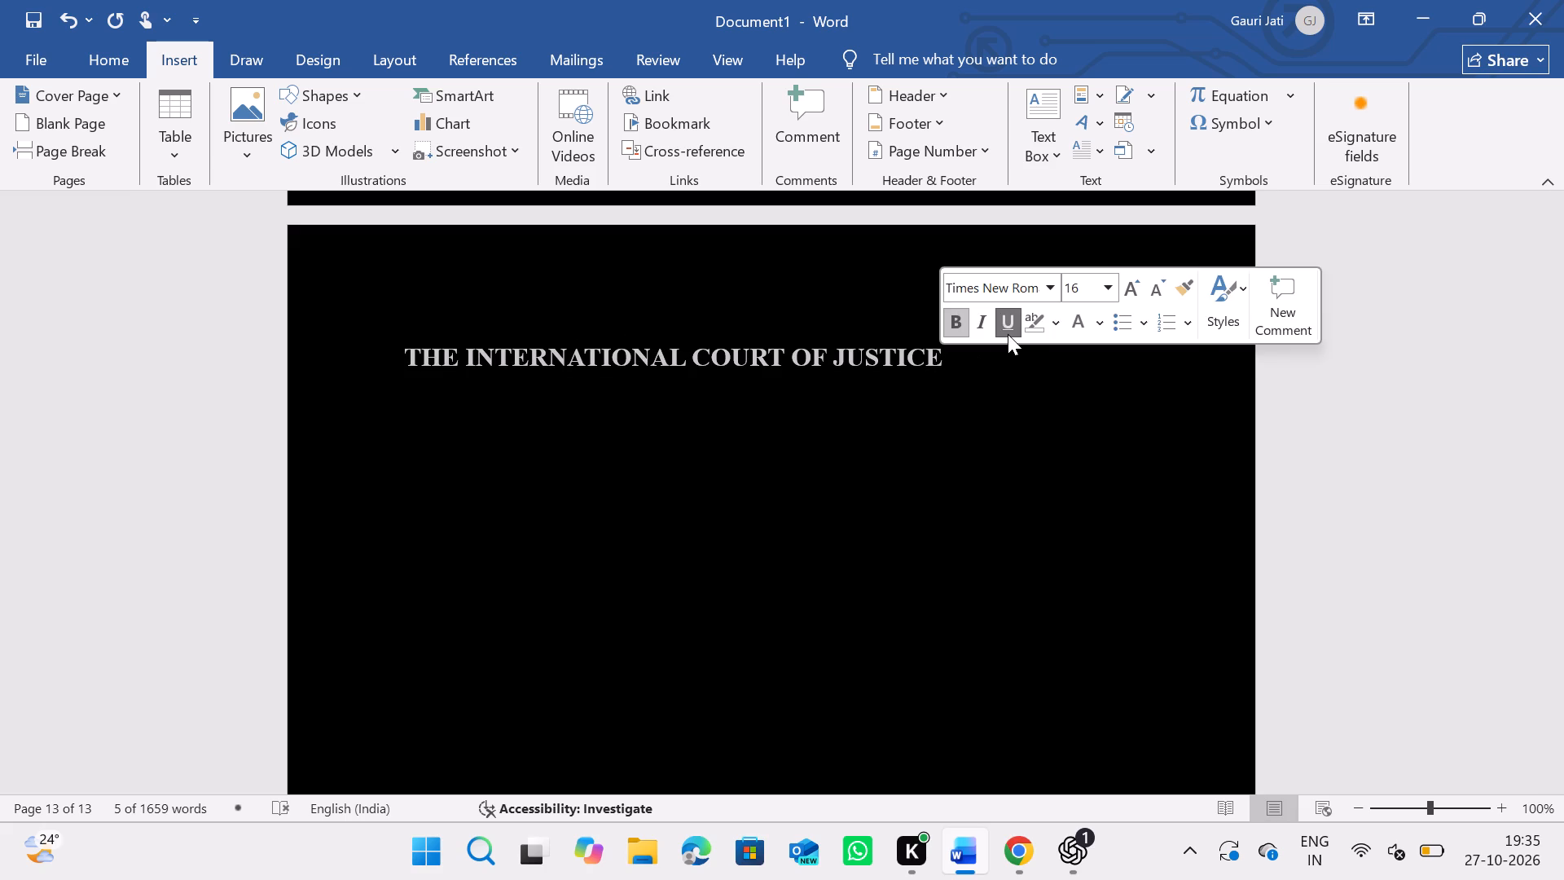
Start a new line below the heading "THE INTERNATIONAL COURT OF JUSTICE".
left_click(904, 413)
left_click(421, 418)
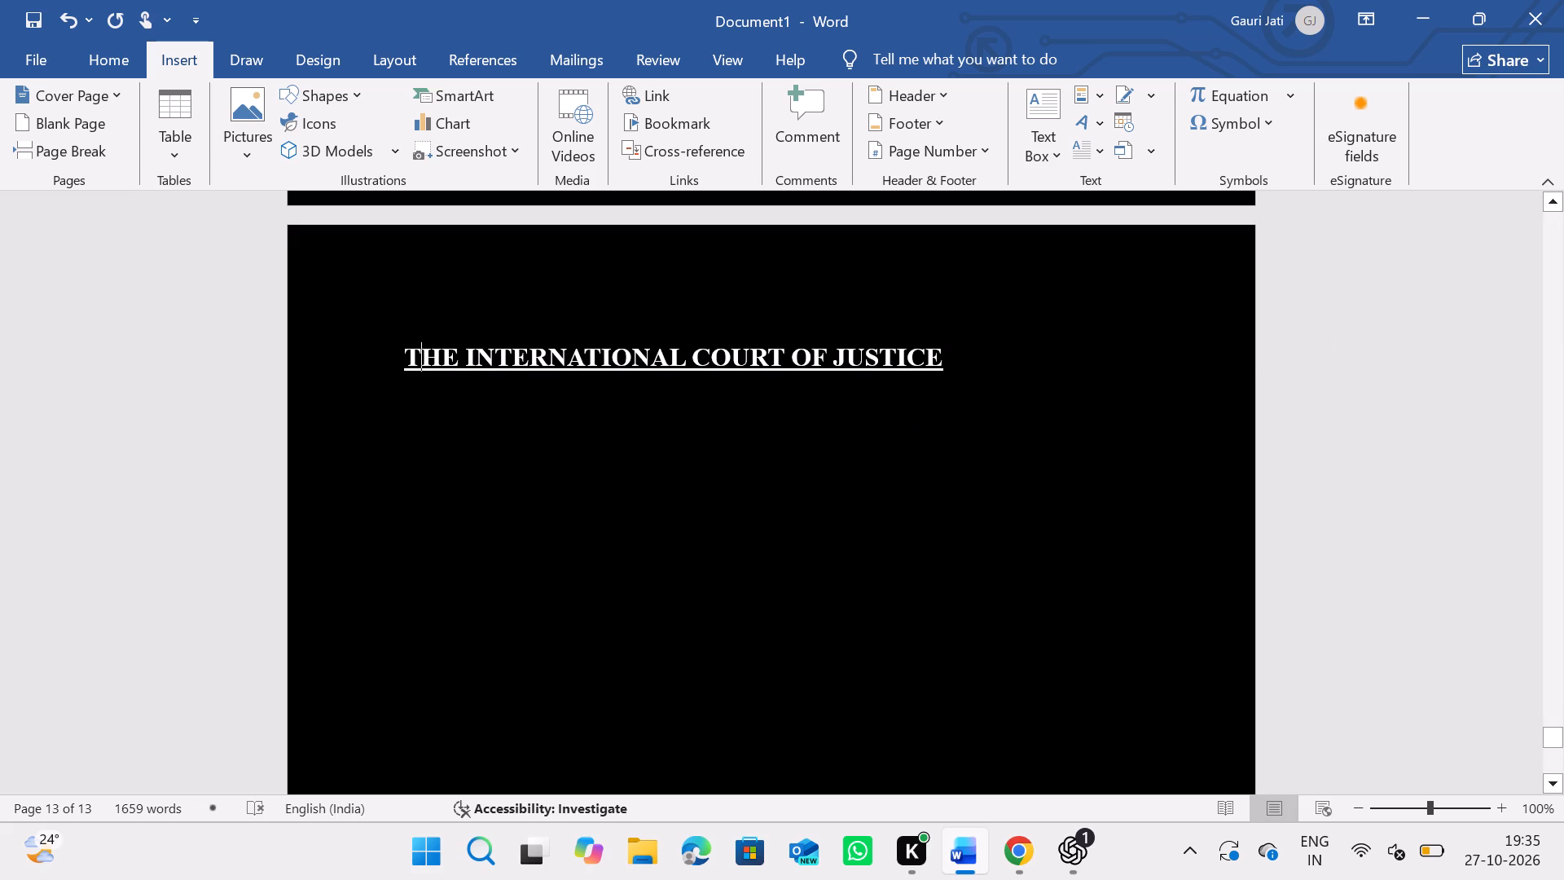
left_click(976, 361)
key("Return")
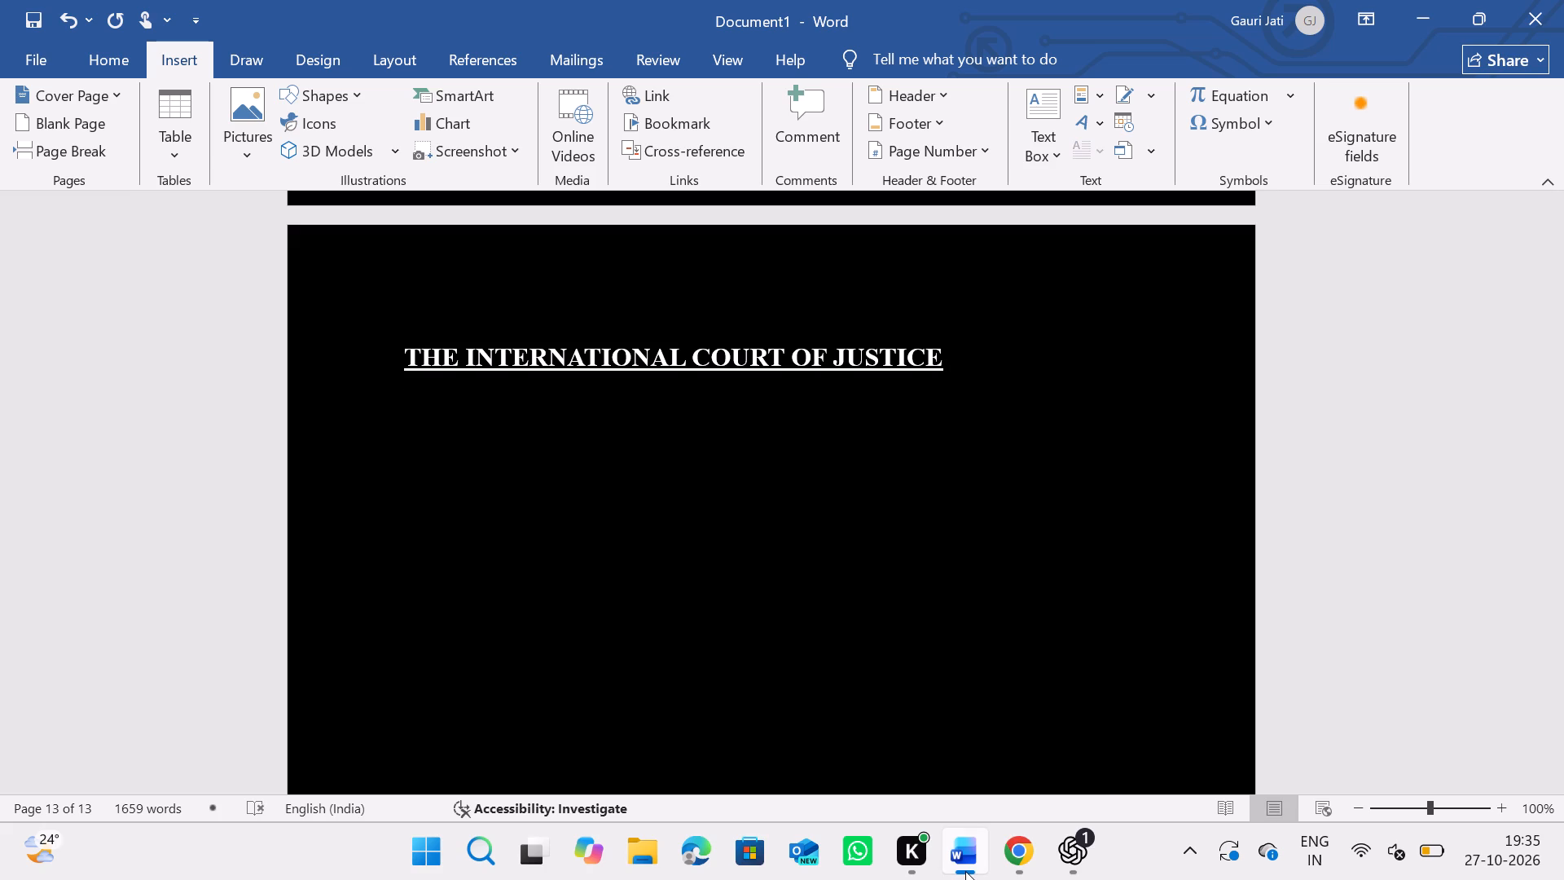
Switch to the Google Images results in Chrome and replace the ECOSOC search with one for "icj".
left_click(1023, 855)
left_click(740, 6)
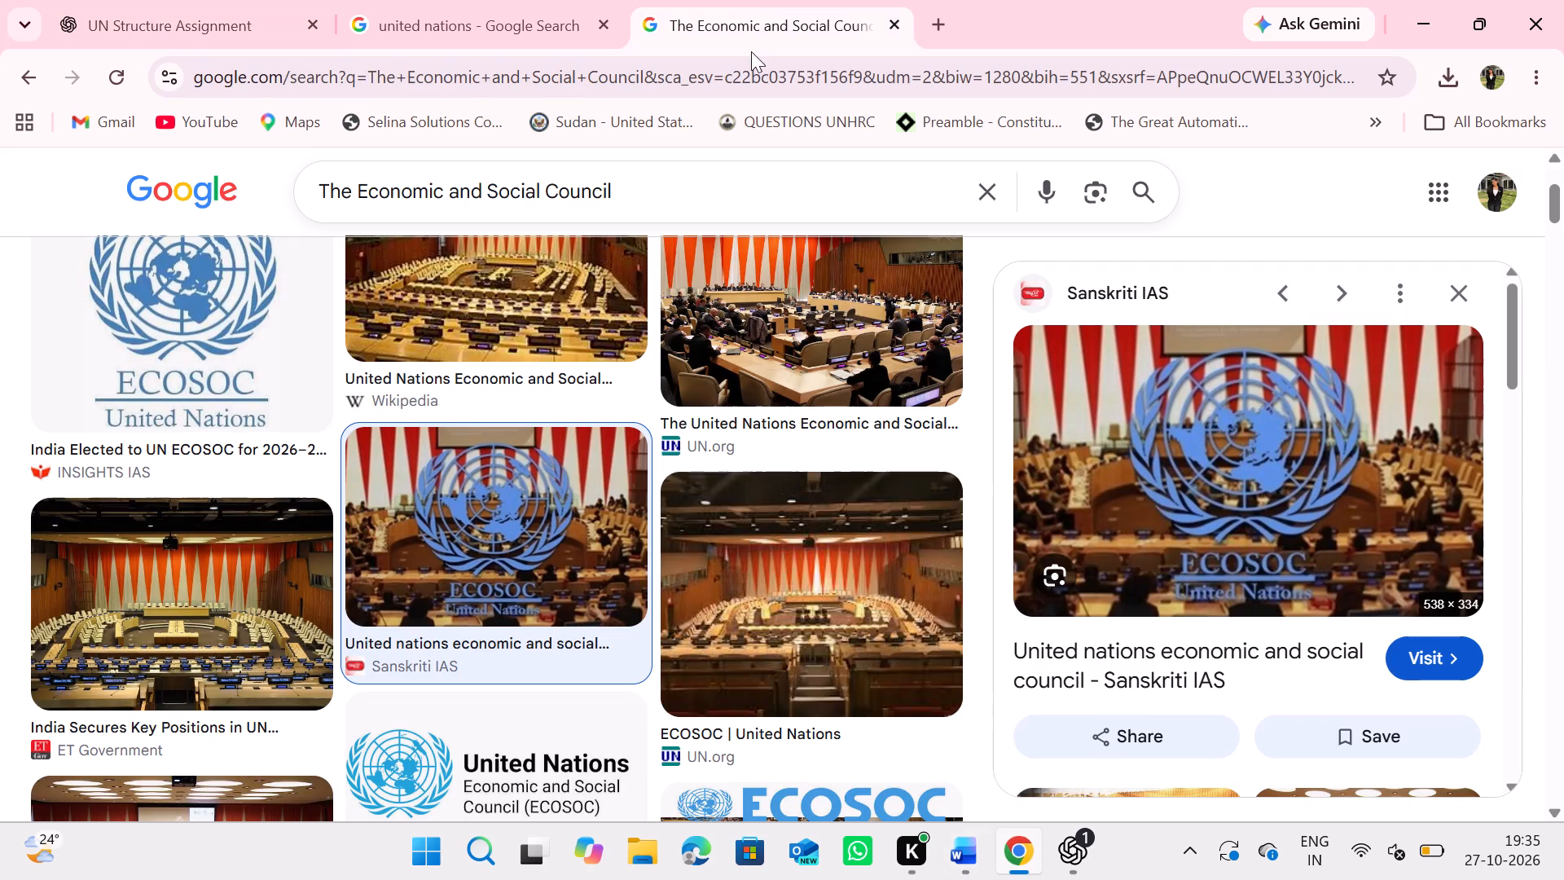
left_click(988, 199)
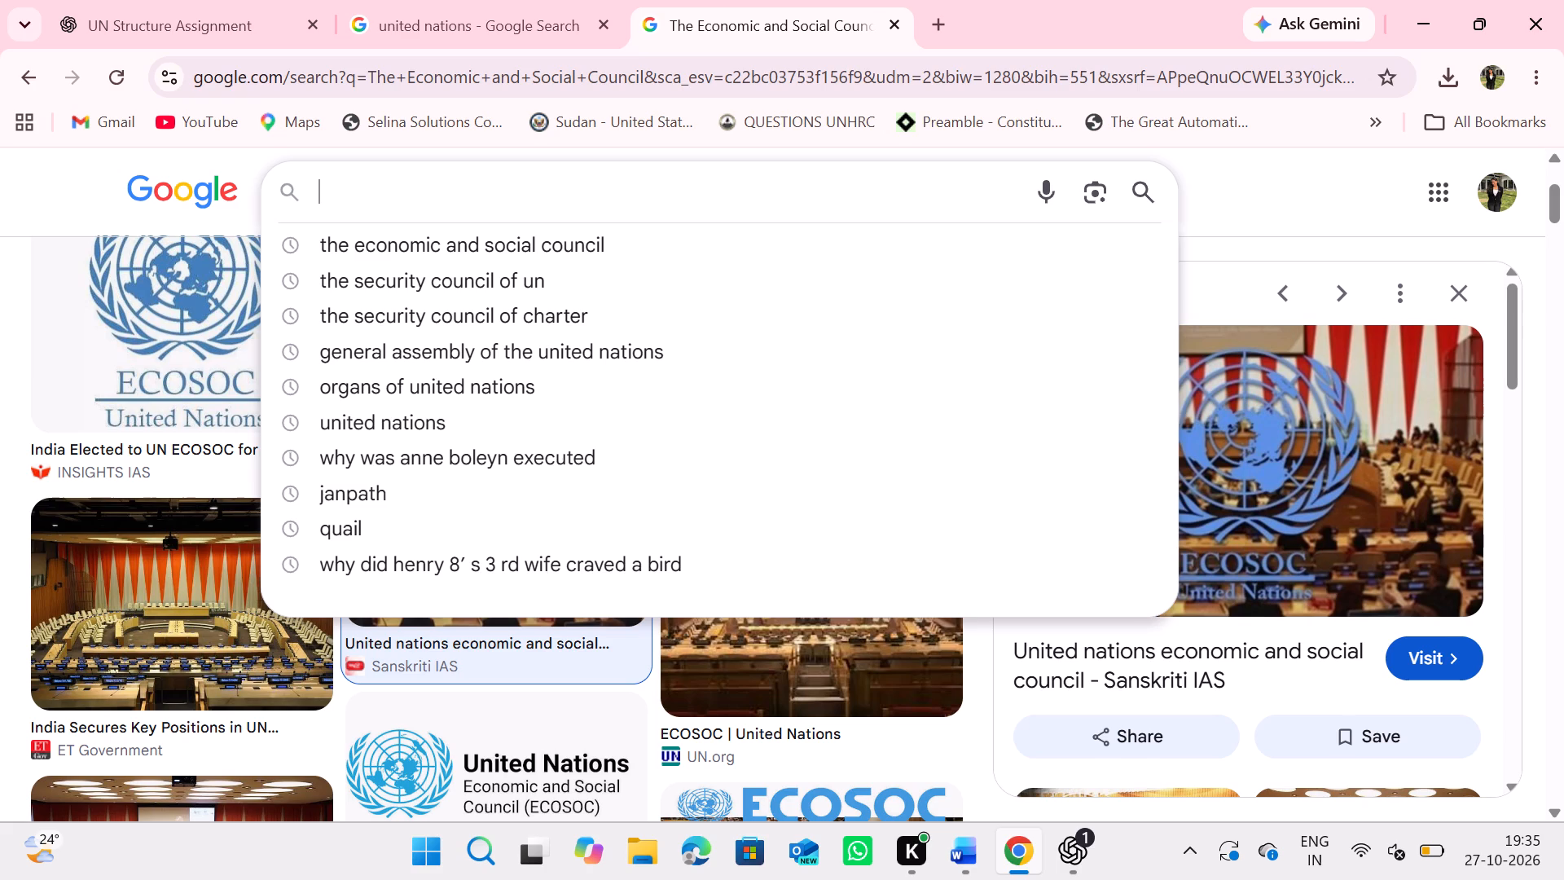
key("i")
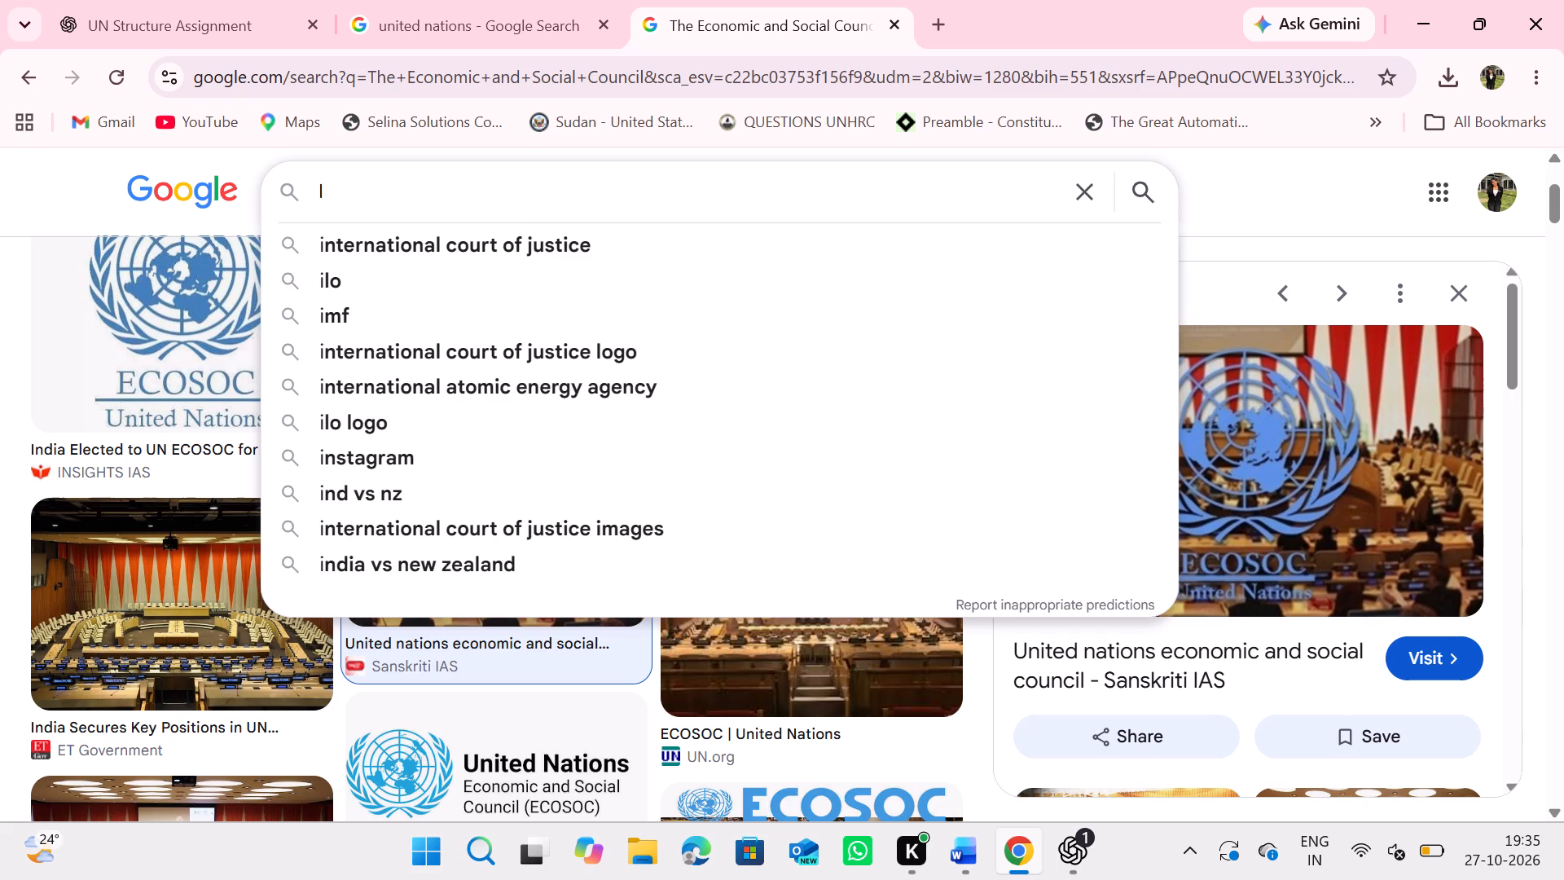
type("cj")
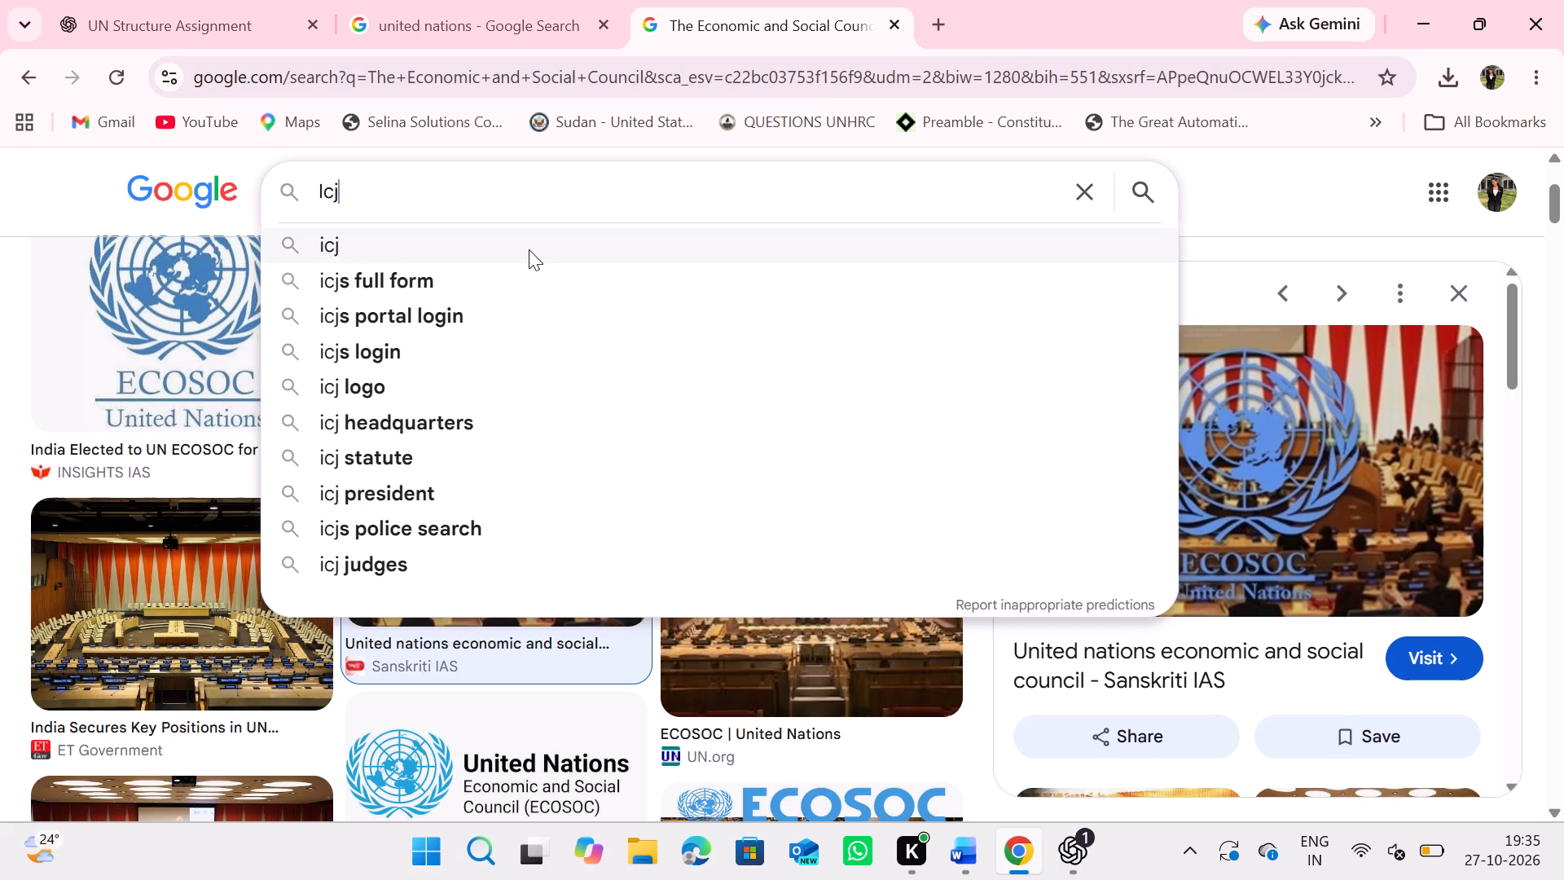
left_click(529, 249)
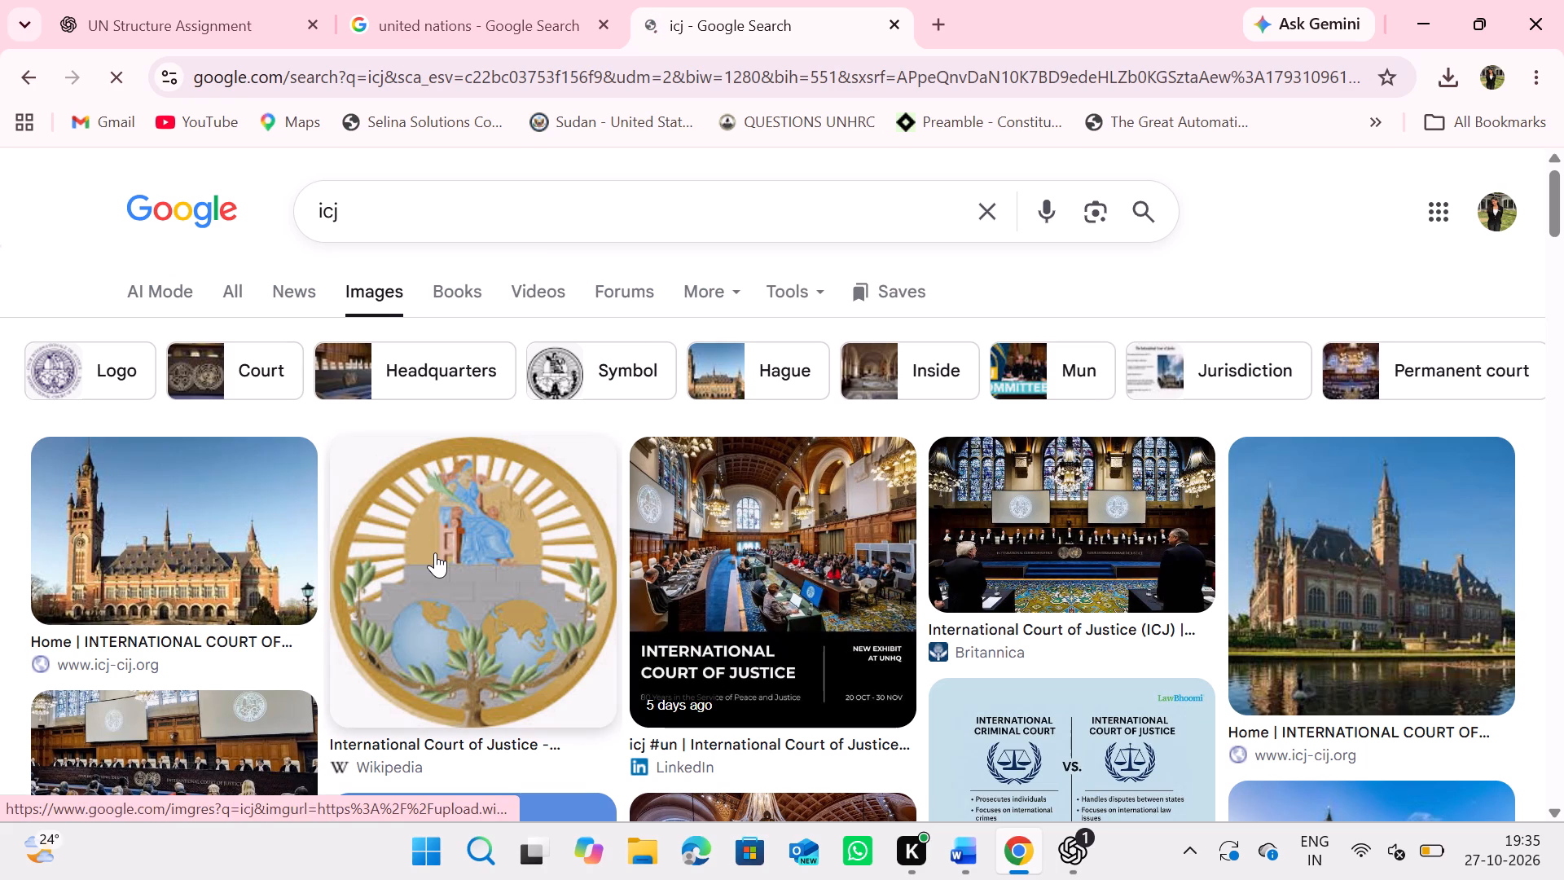
scroll(966, 597, "down", 1)
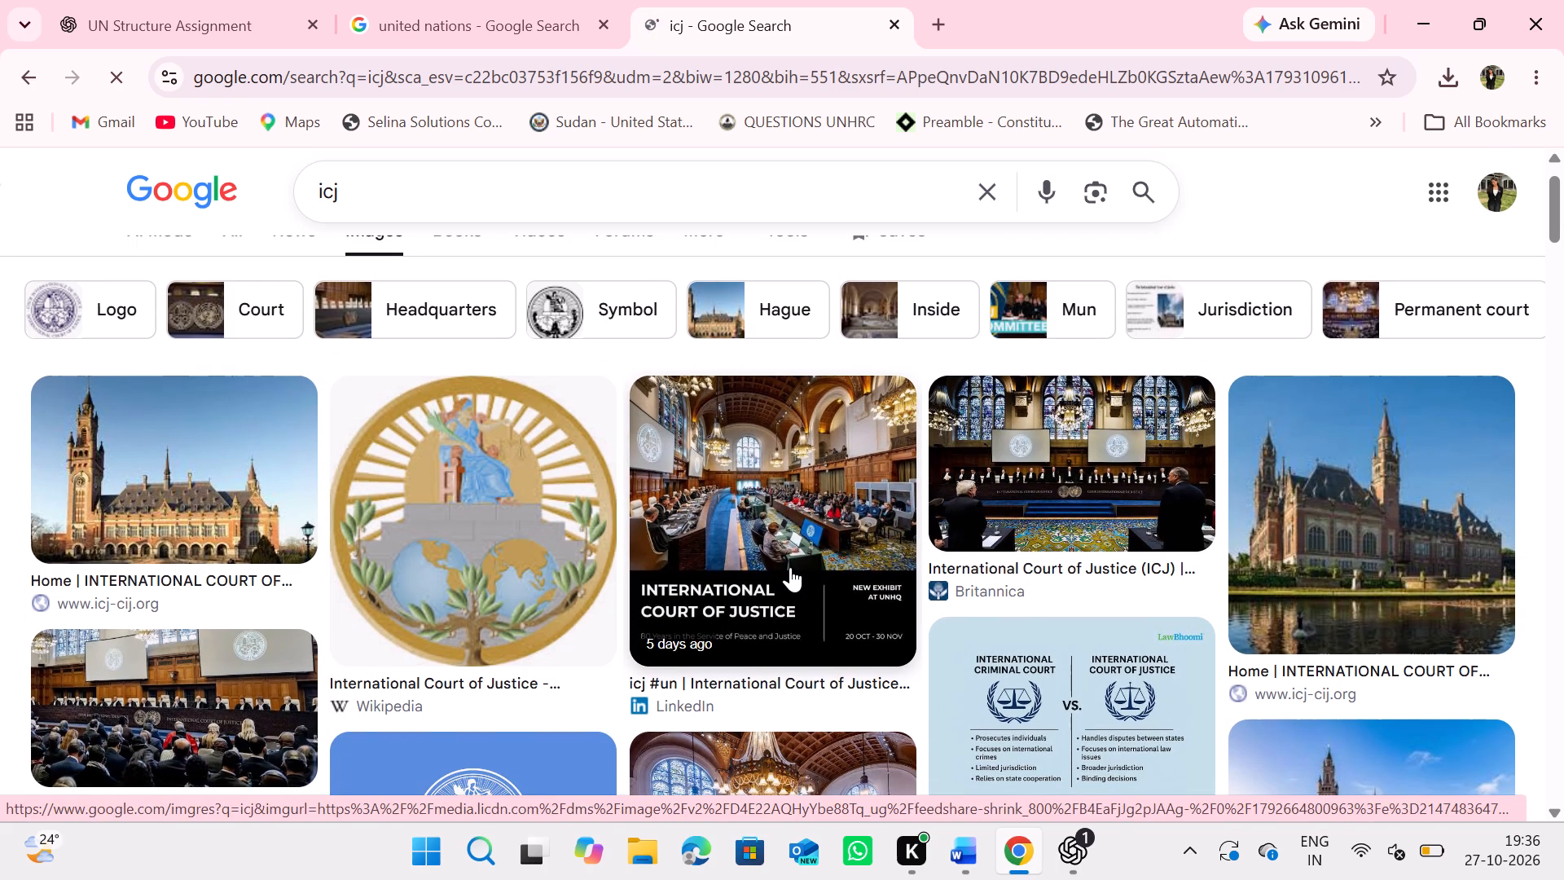
scroll(1034, 466, "down", 2)
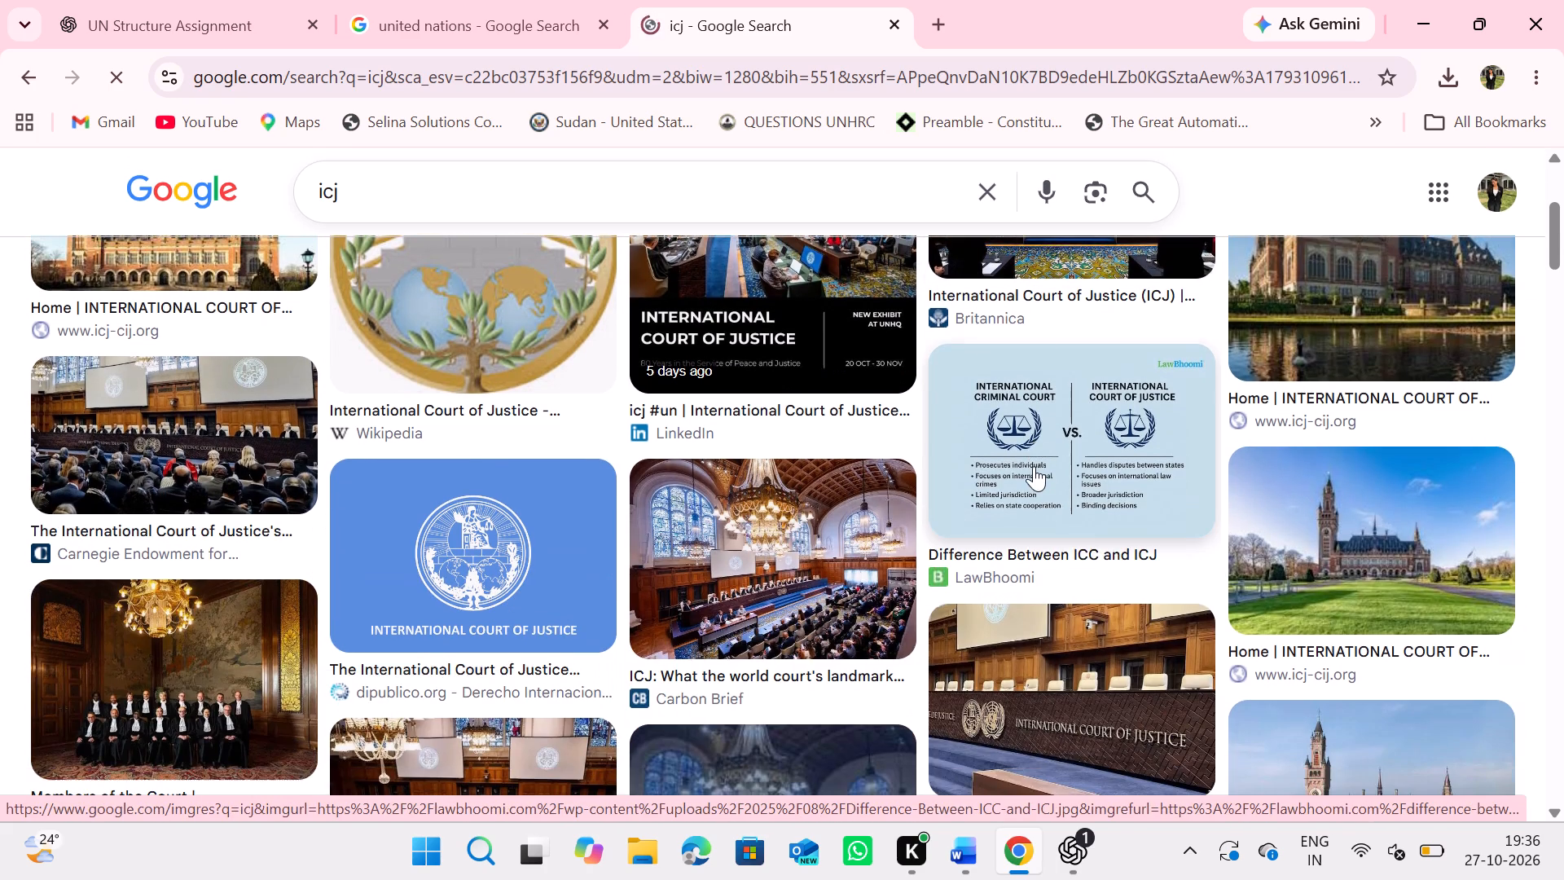
scroll(1034, 466, "down", 1)
left_click(1028, 650)
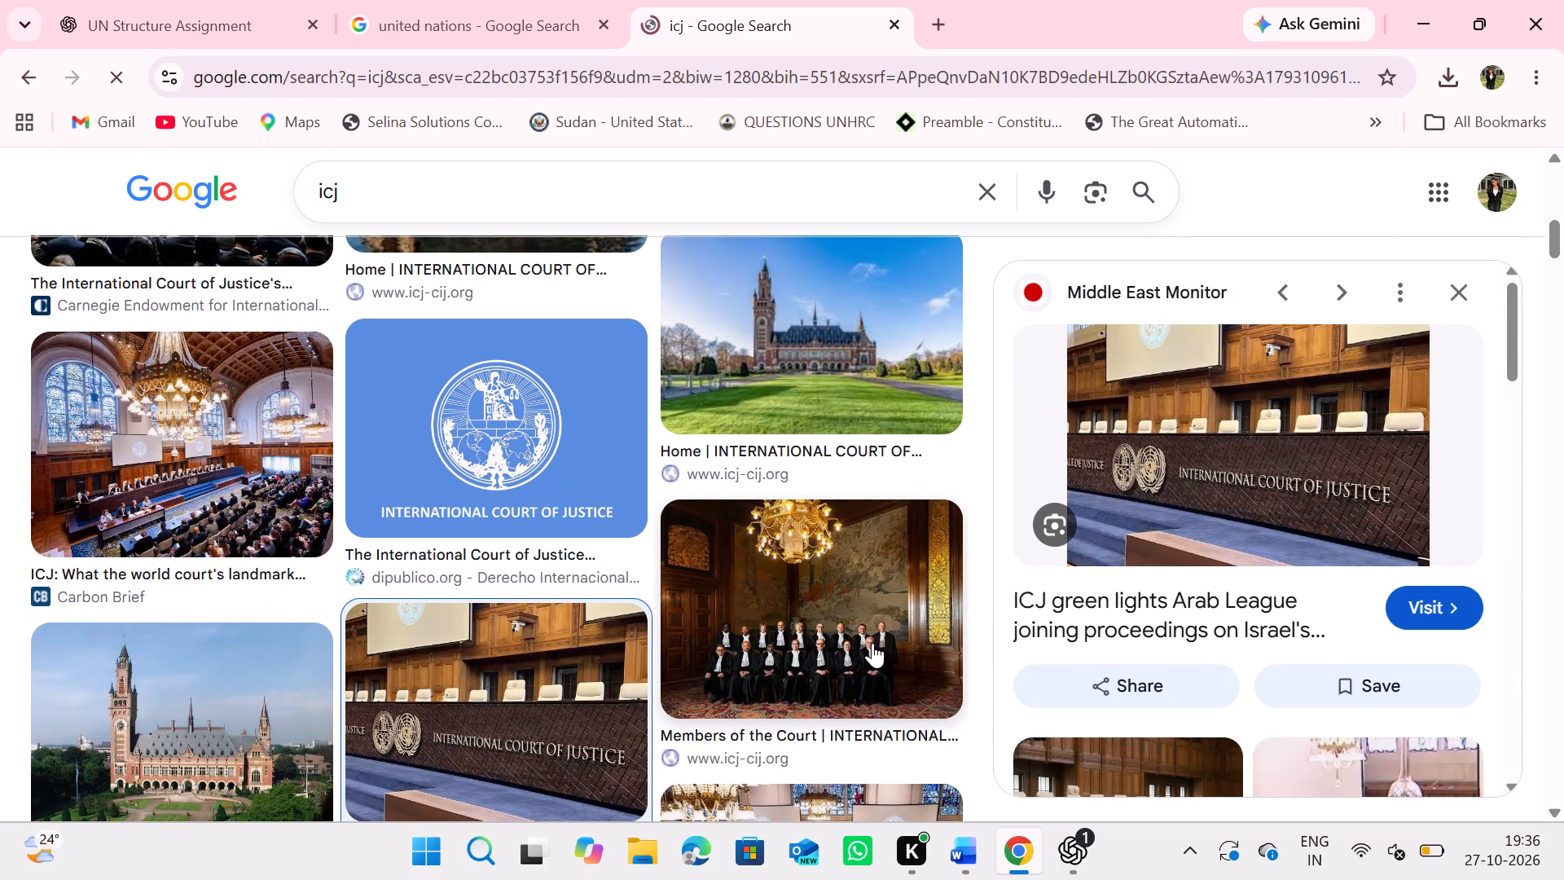
left_click(837, 654)
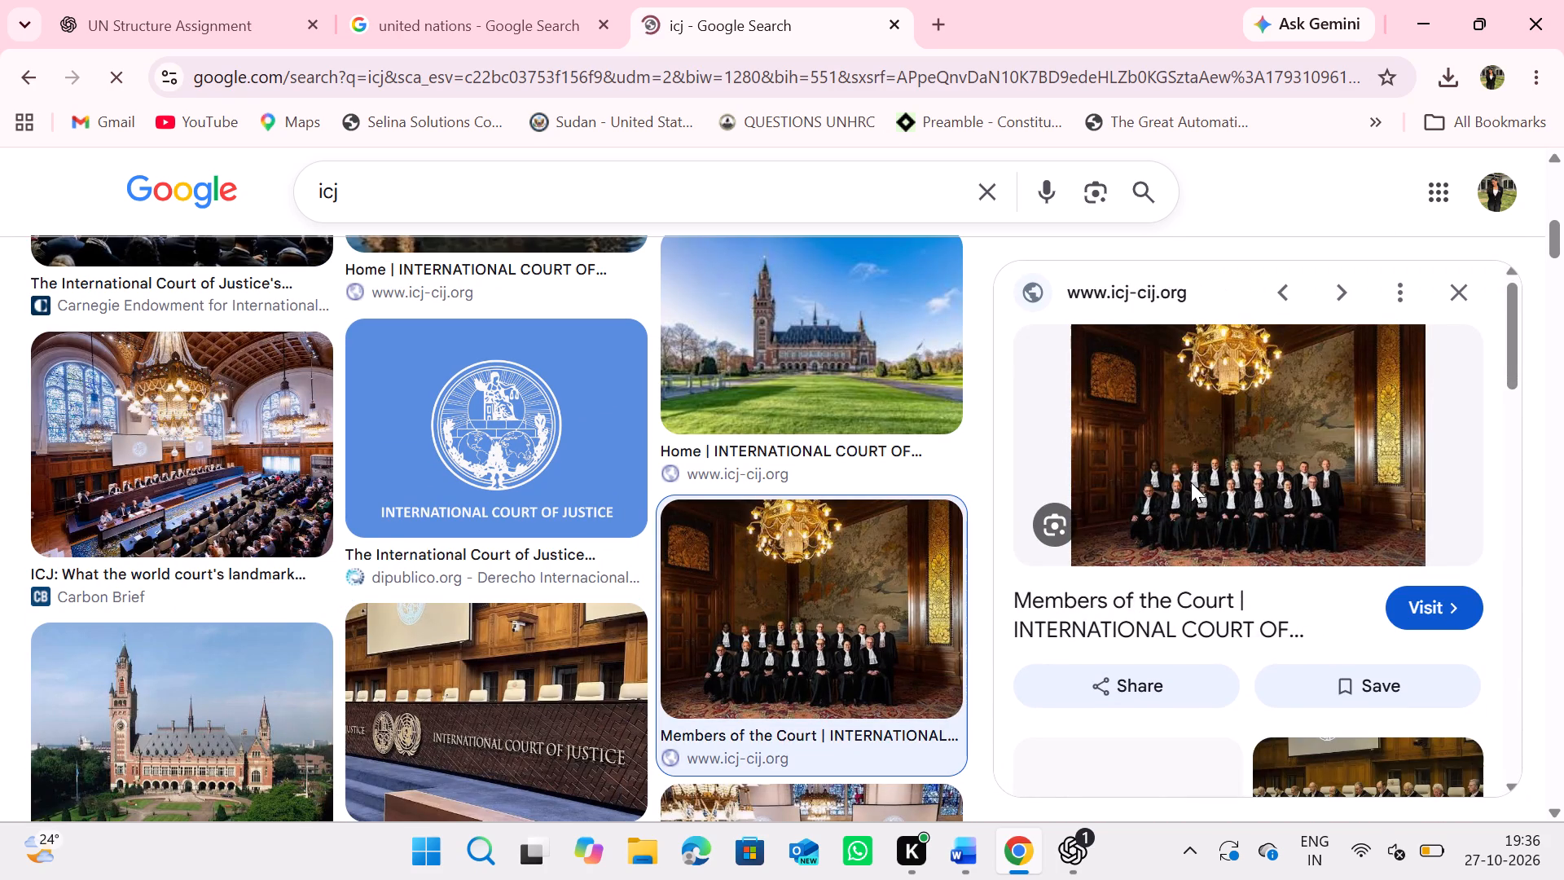
right_click(1191, 482)
left_click(1303, 671)
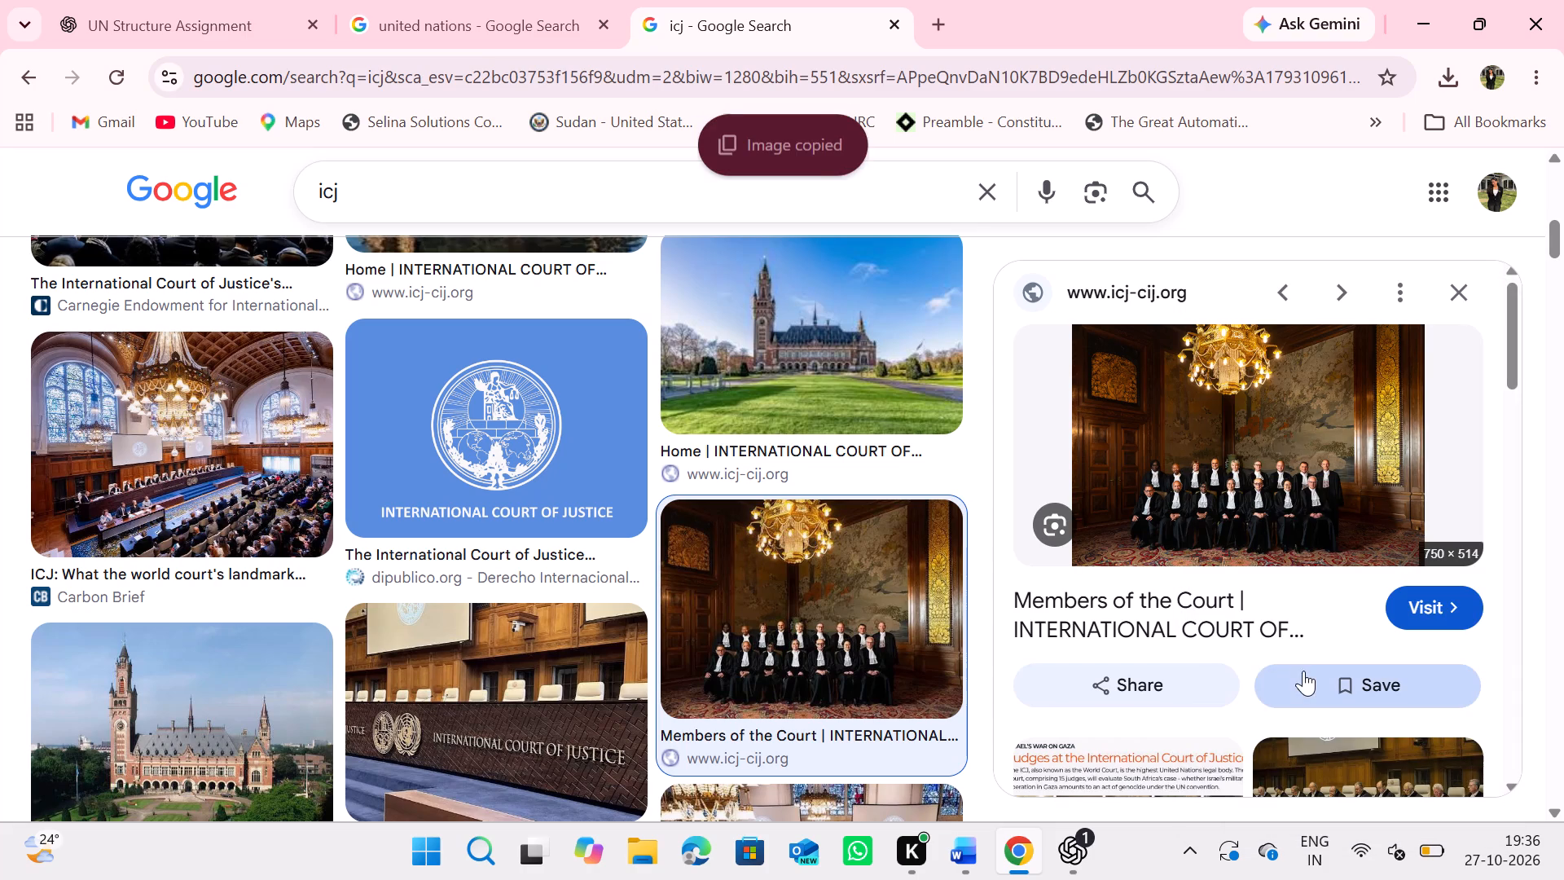
Paste the court members photo below the ICJ heading in Word and shrink it proportionally to about three quarters of the text width.
left_click(963, 855)
key("ctrl+v")
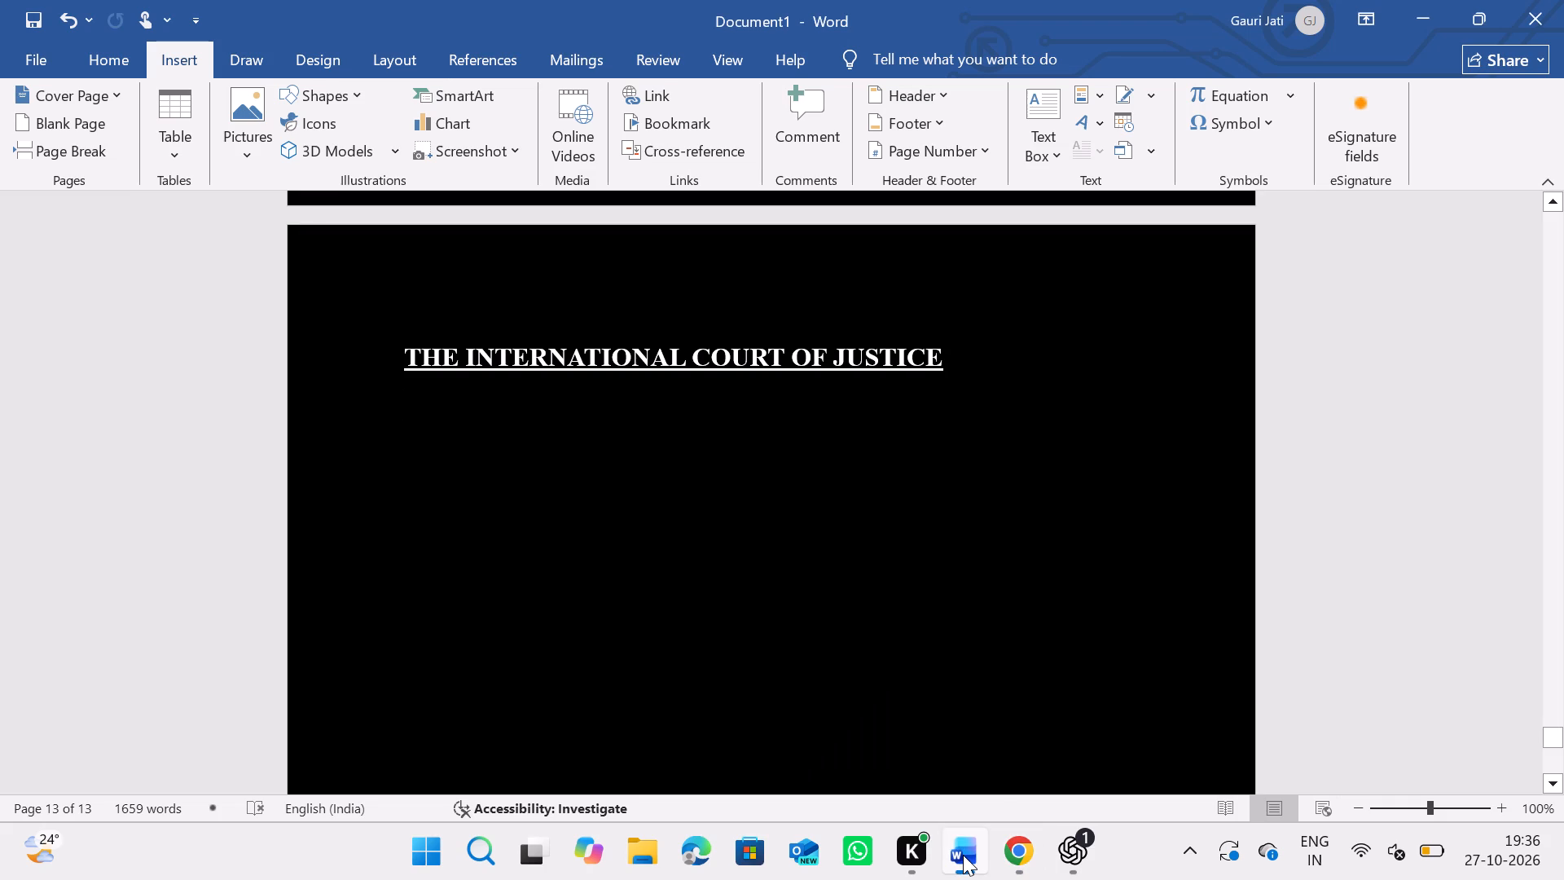
left_click(925, 654)
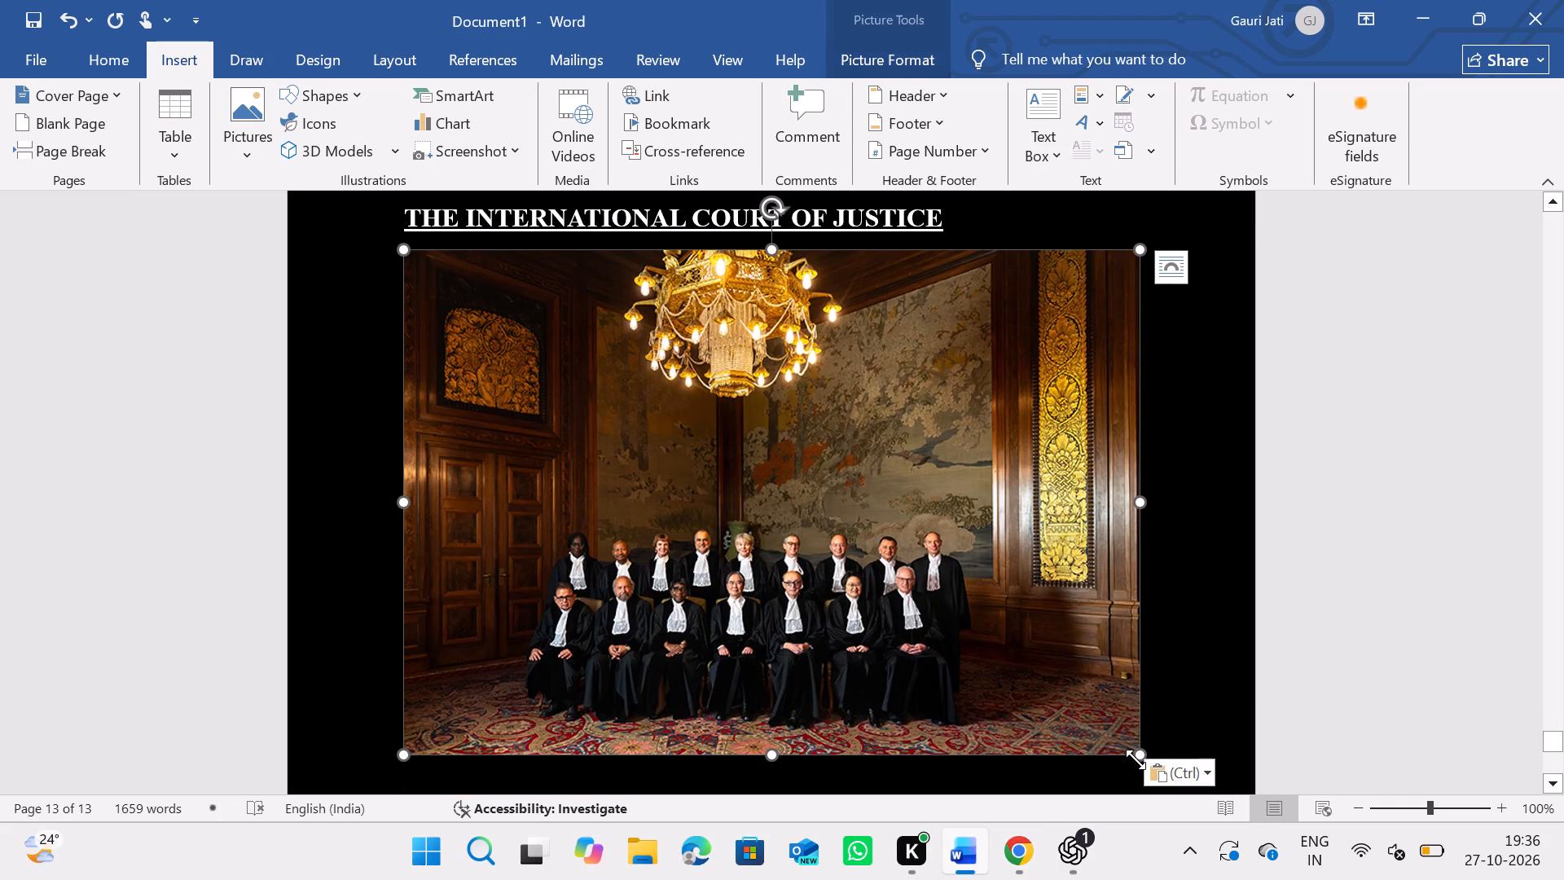
left_click_drag(1140, 759, 1010, 603)
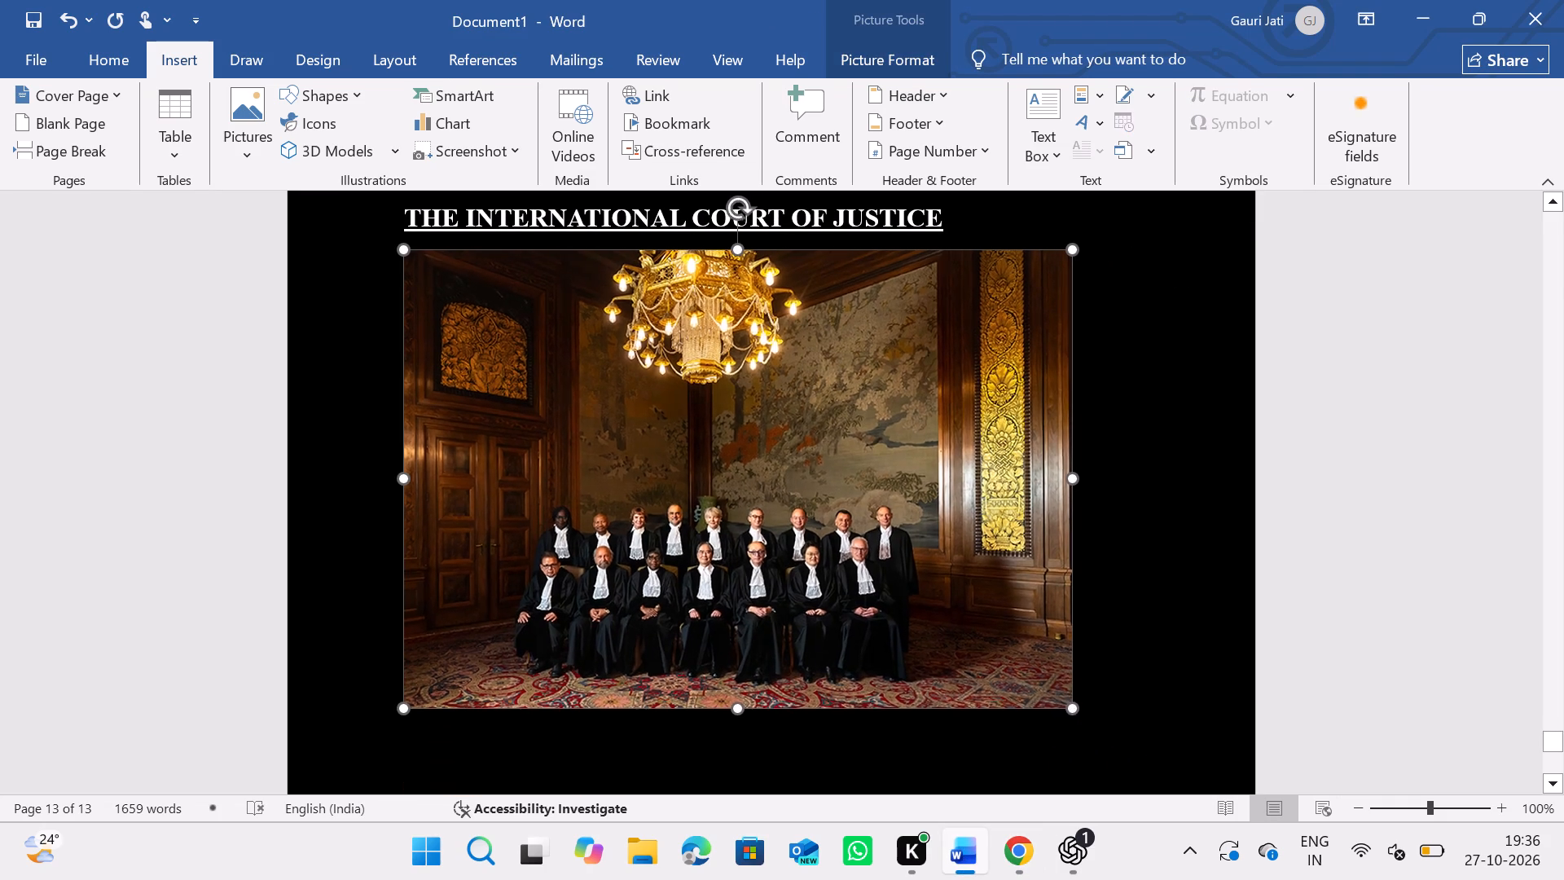
left_click_drag(1010, 603, 960, 557)
left_click(1085, 601)
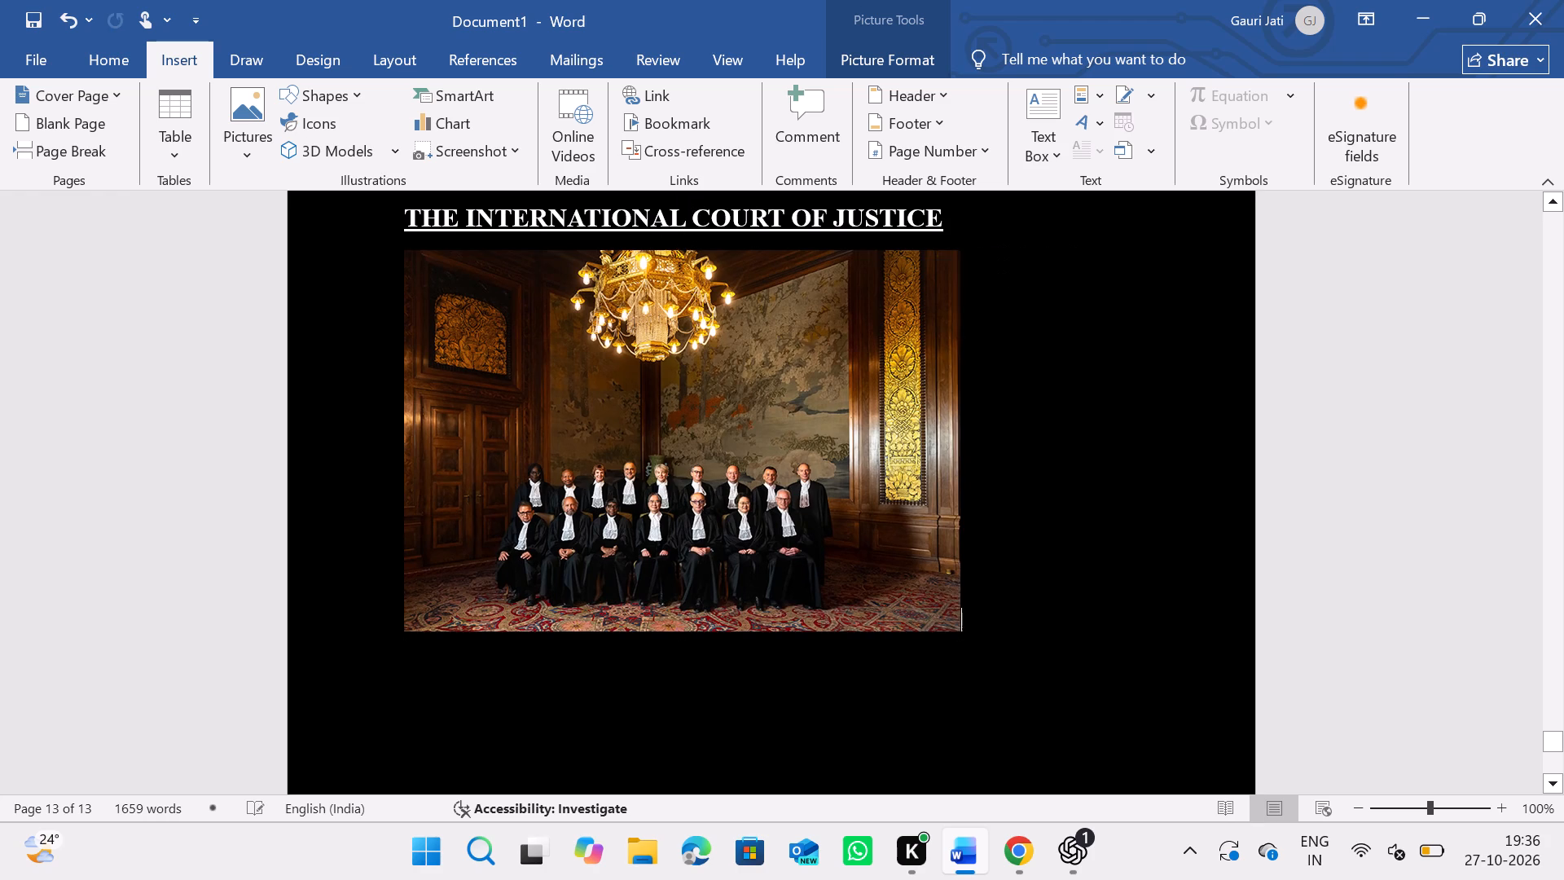
Set the text wrapping of the court members photo to In Front of Text.
scroll(1085, 601, "up", 1)
left_click(840, 548)
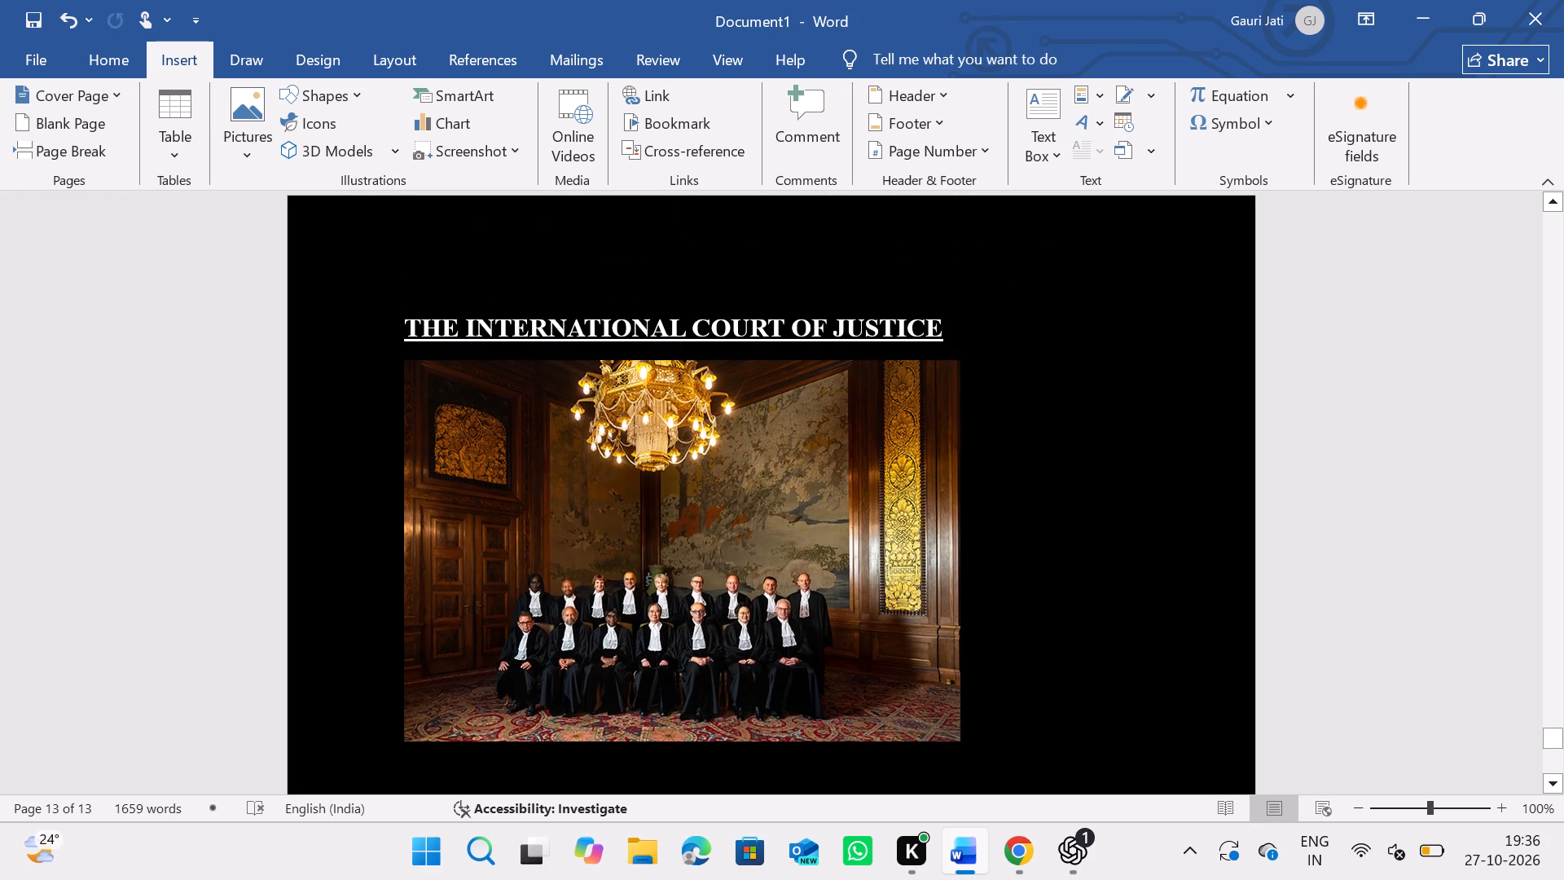
right_click(840, 548)
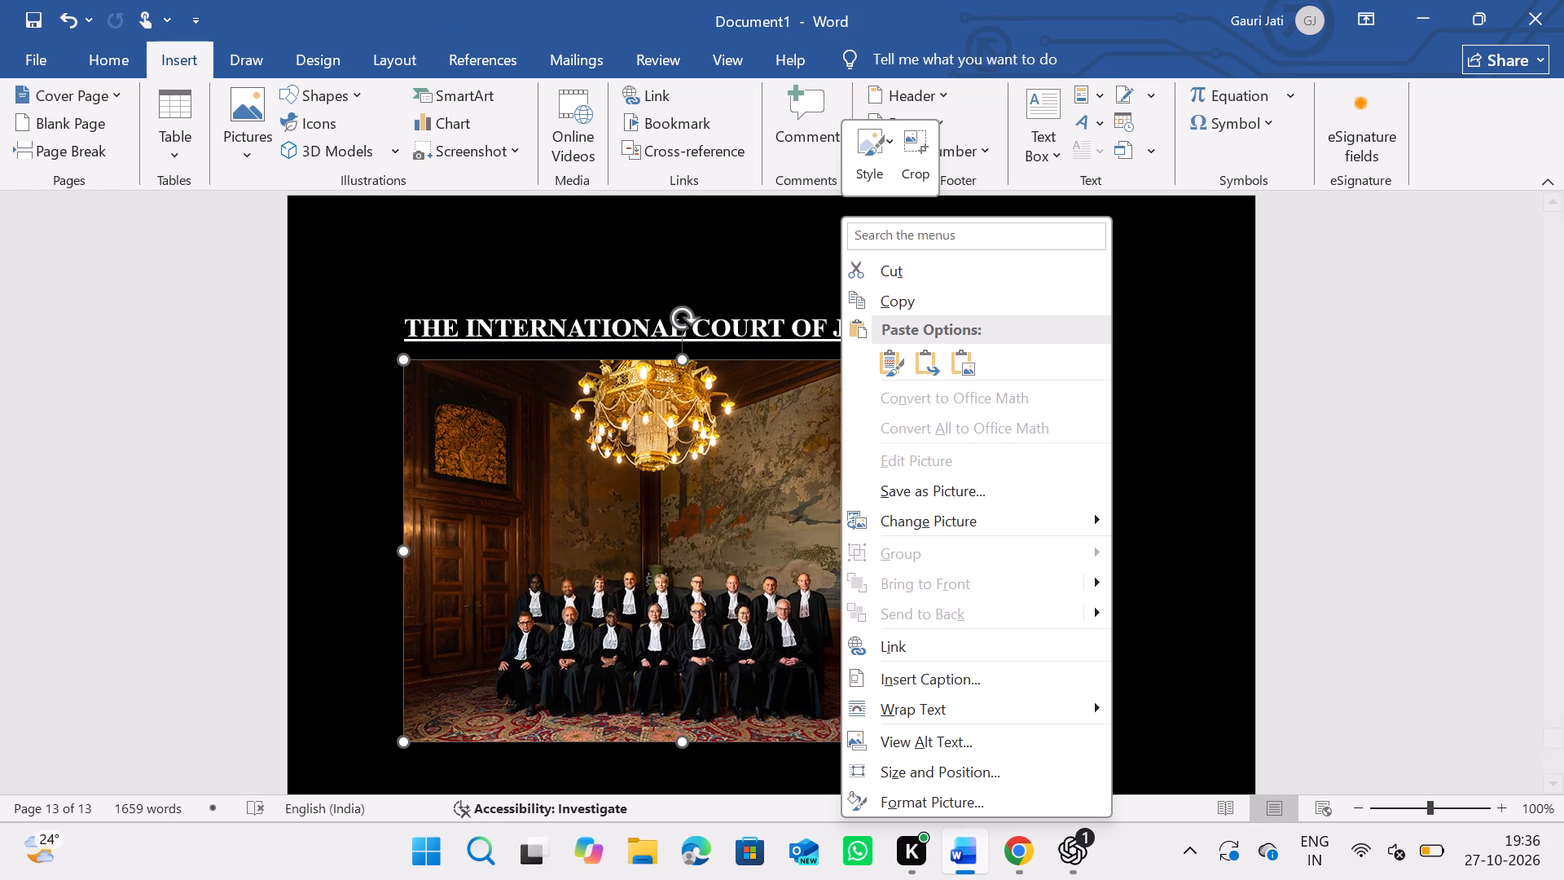
left_click(904, 711)
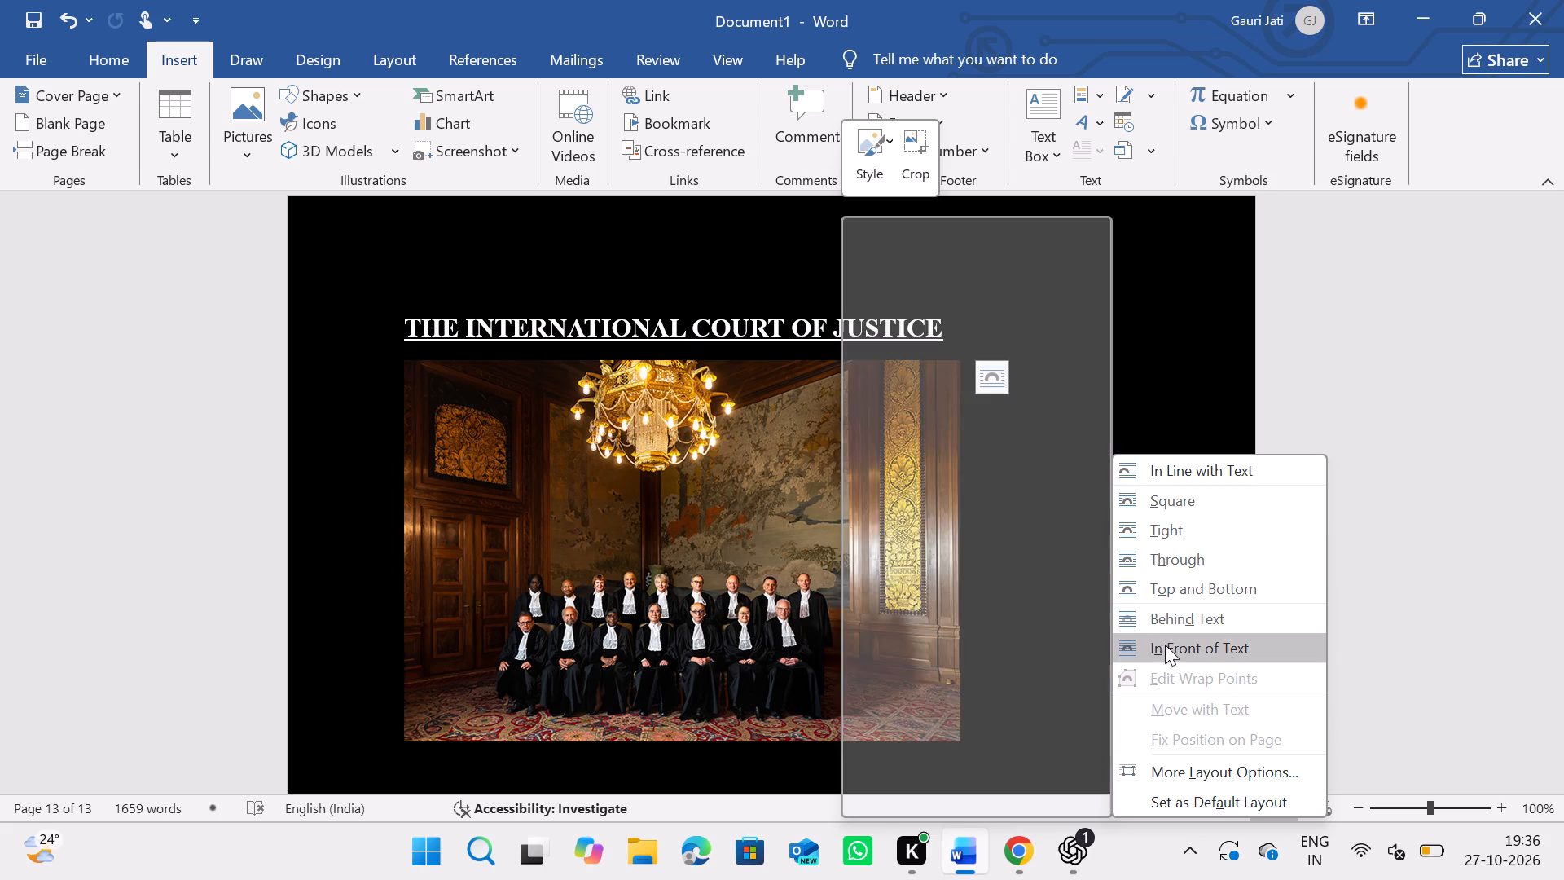
left_click(1166, 653)
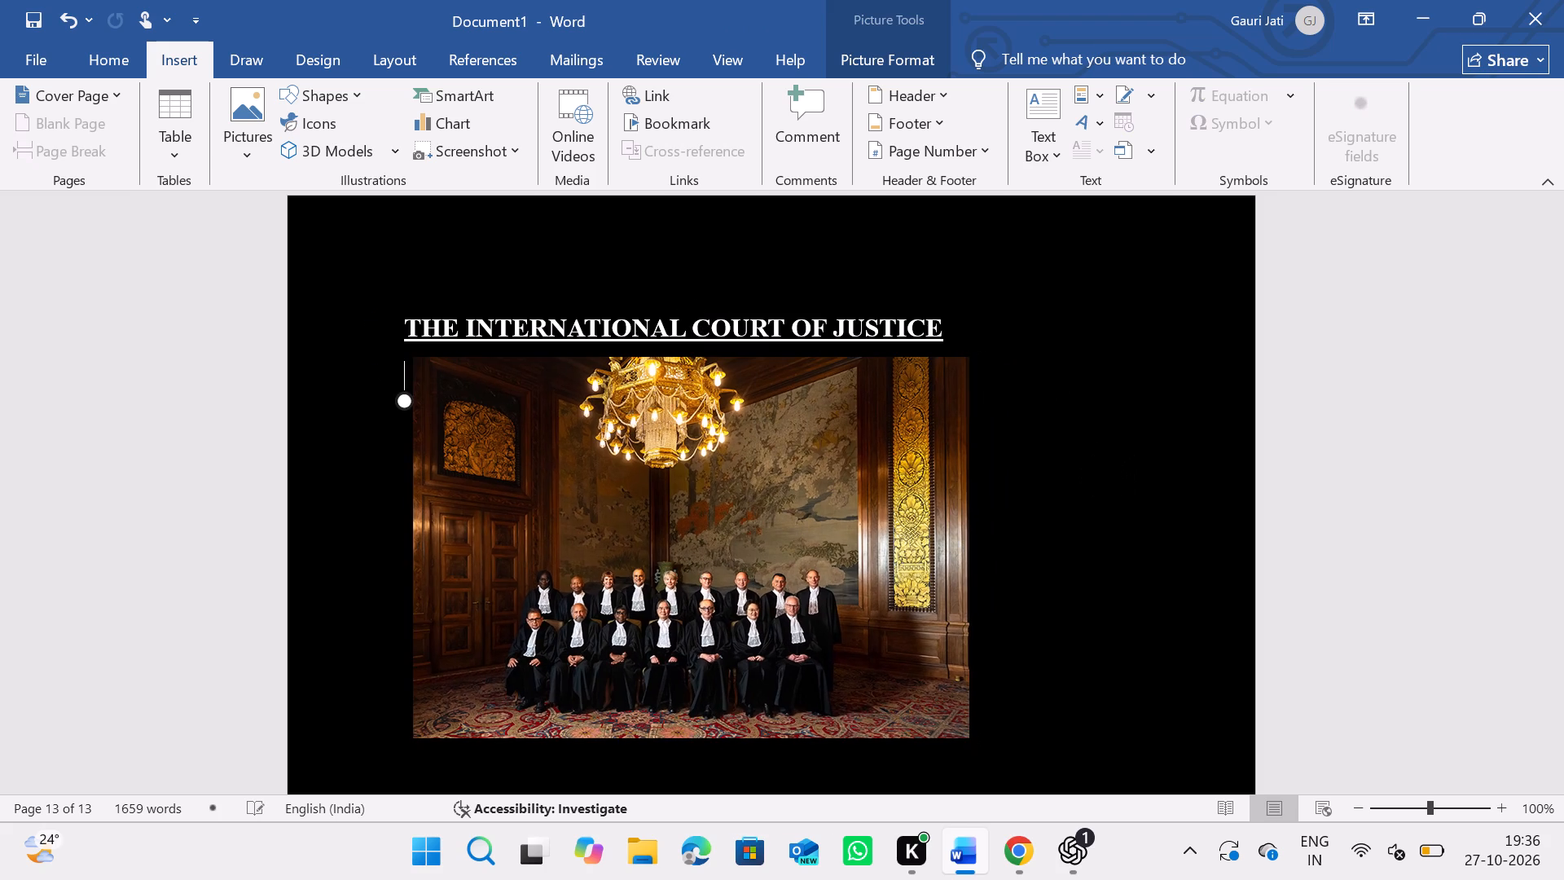
Look over the end of the ECOSOC text and the layout of the new International Court of Justice page.
scroll(1333, 532, "up", 1)
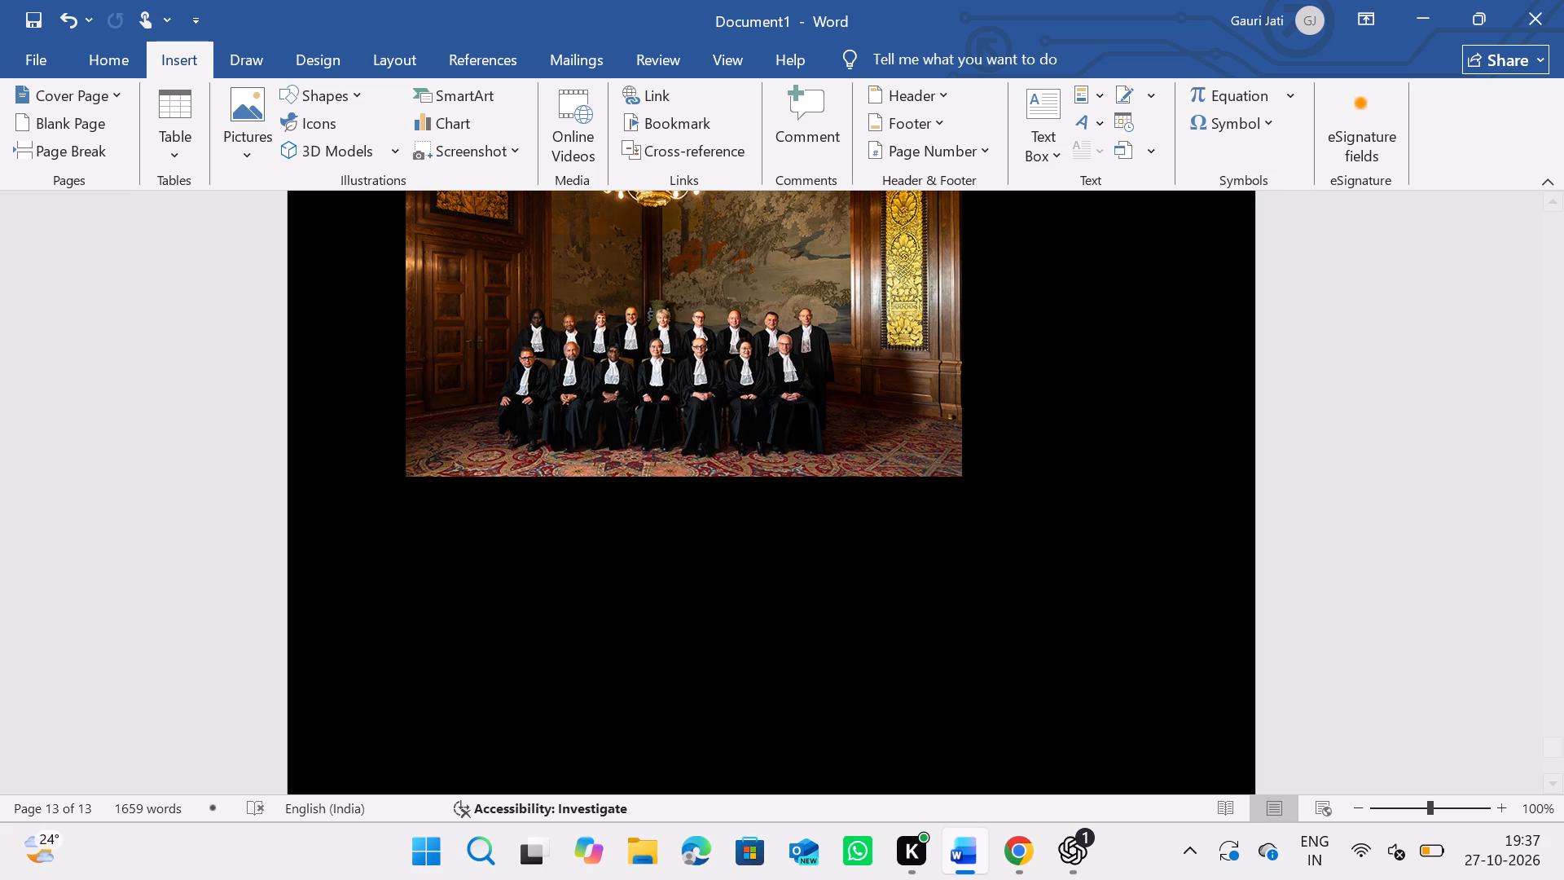
scroll(1213, 570, "up", 3)
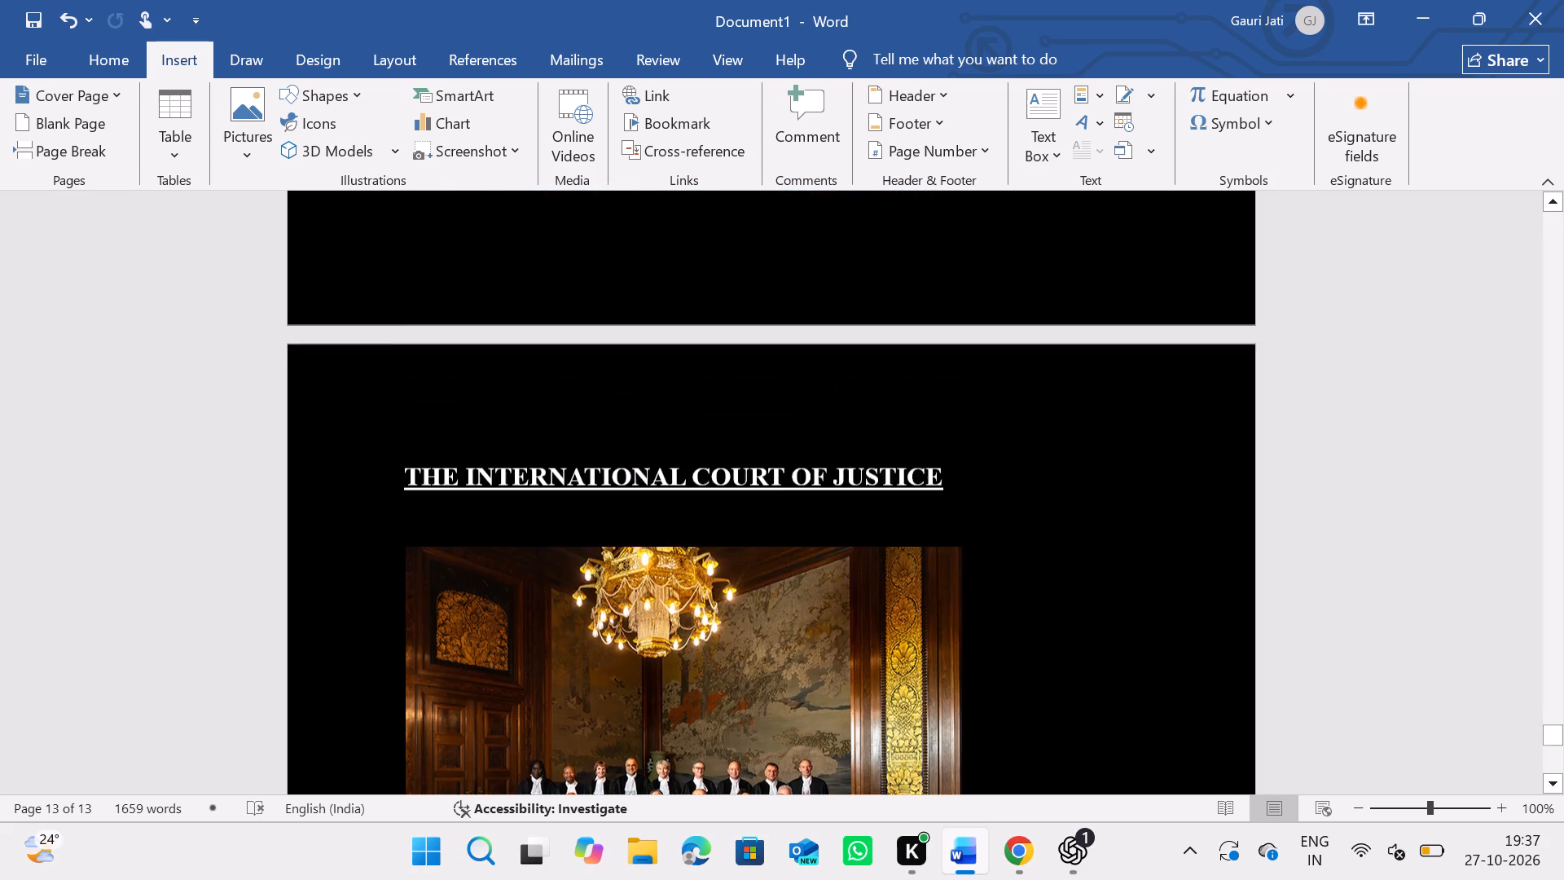
scroll(1213, 570, "up", 5)
scroll(1213, 570, "down", 4)
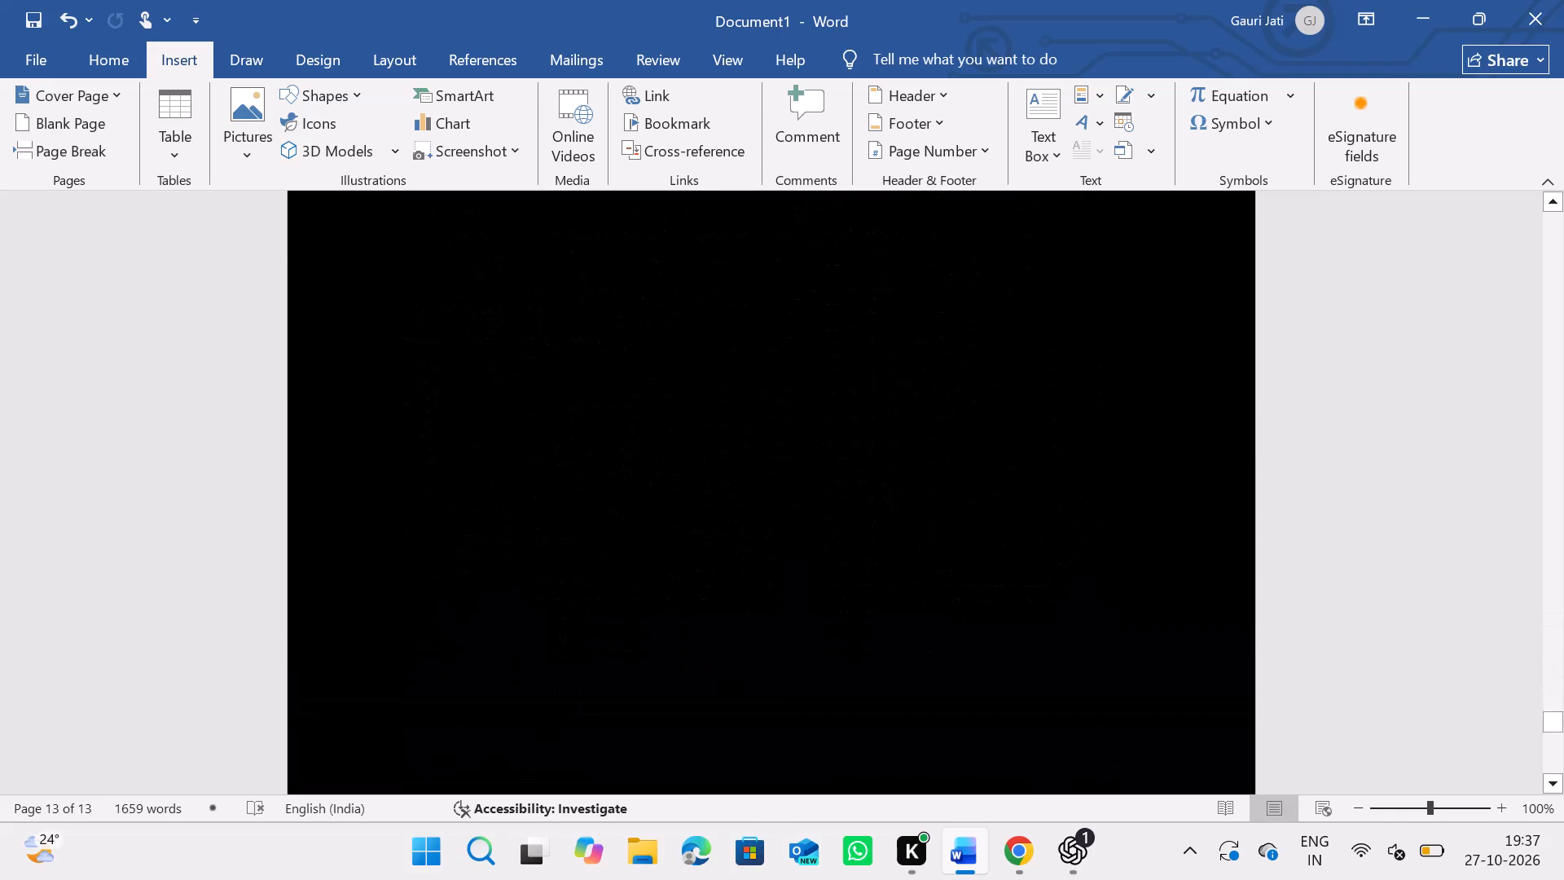
scroll(1213, 570, "down", 2)
scroll(1213, 570, "up", 4)
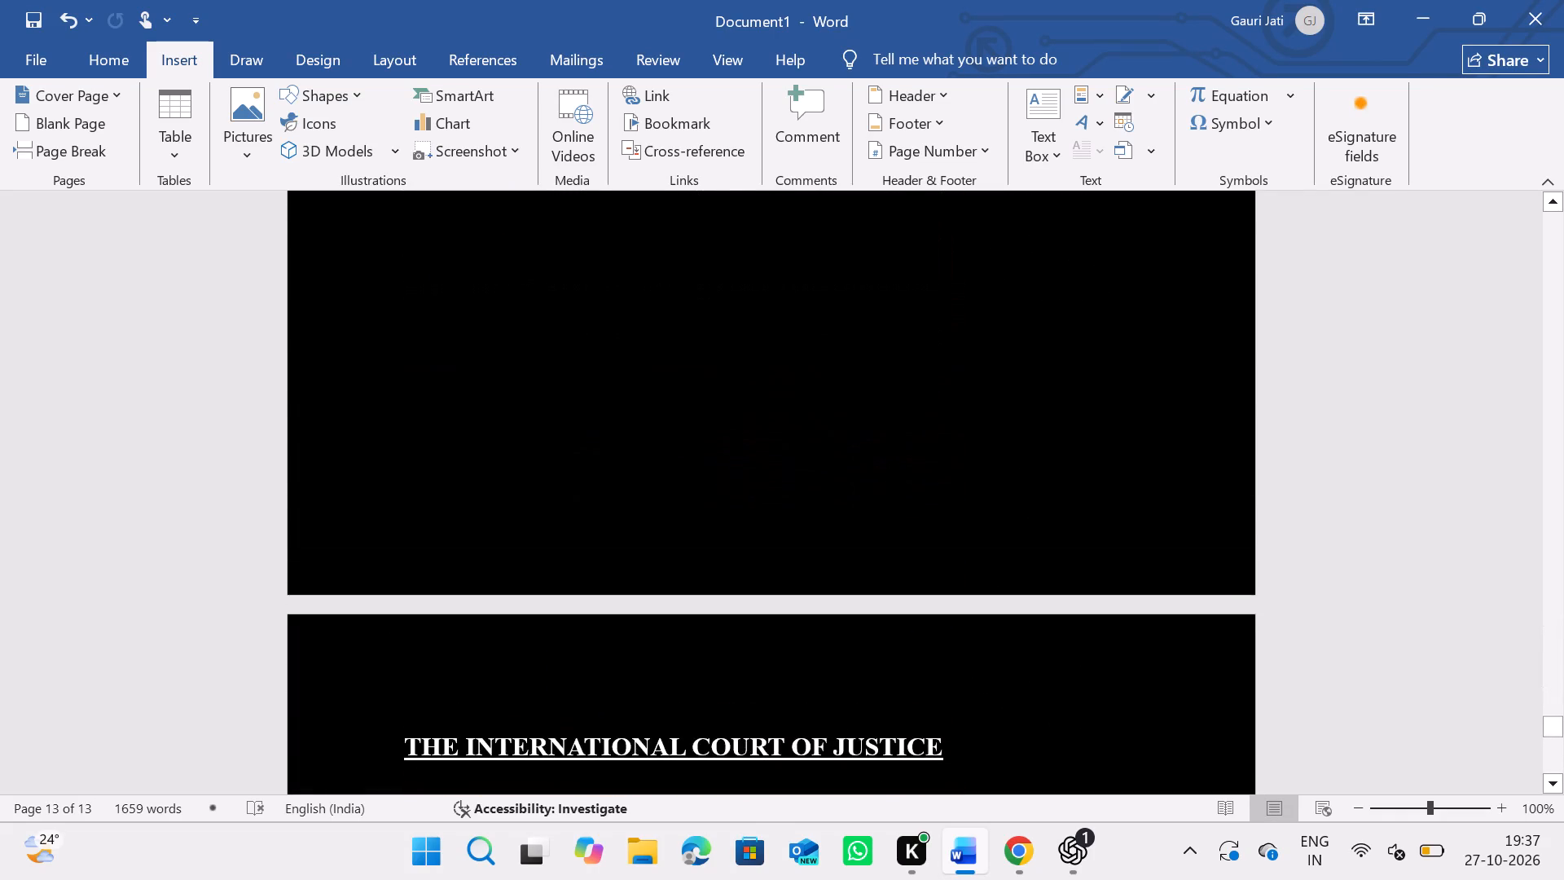
scroll(1213, 570, "down", 1)
scroll(1213, 570, "up", 2)
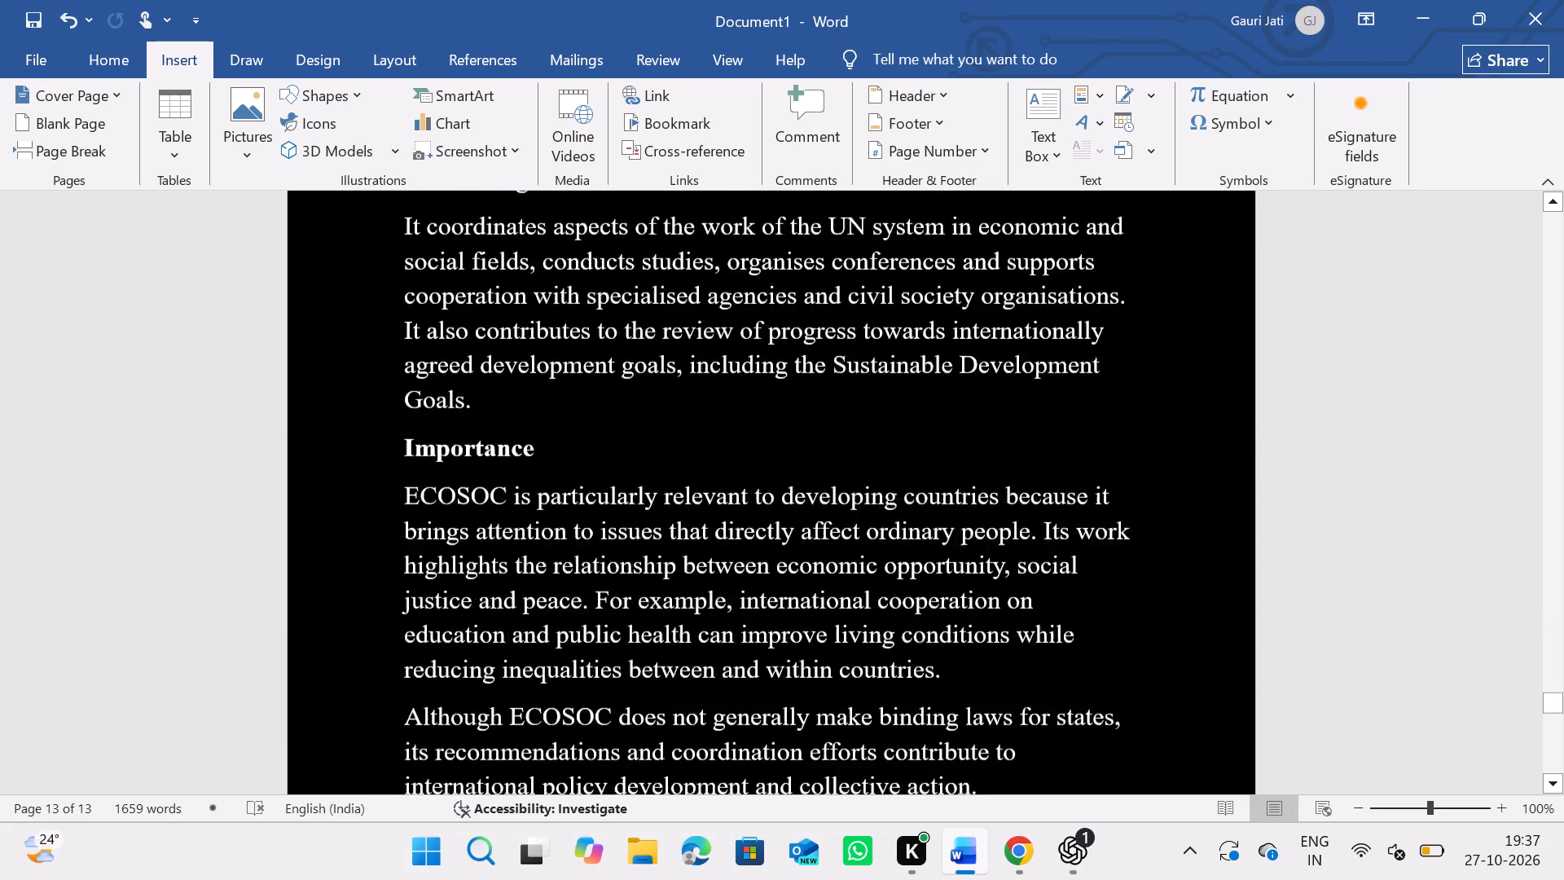
scroll(1213, 570, "up", 2)
scroll(1213, 570, "right", 1)
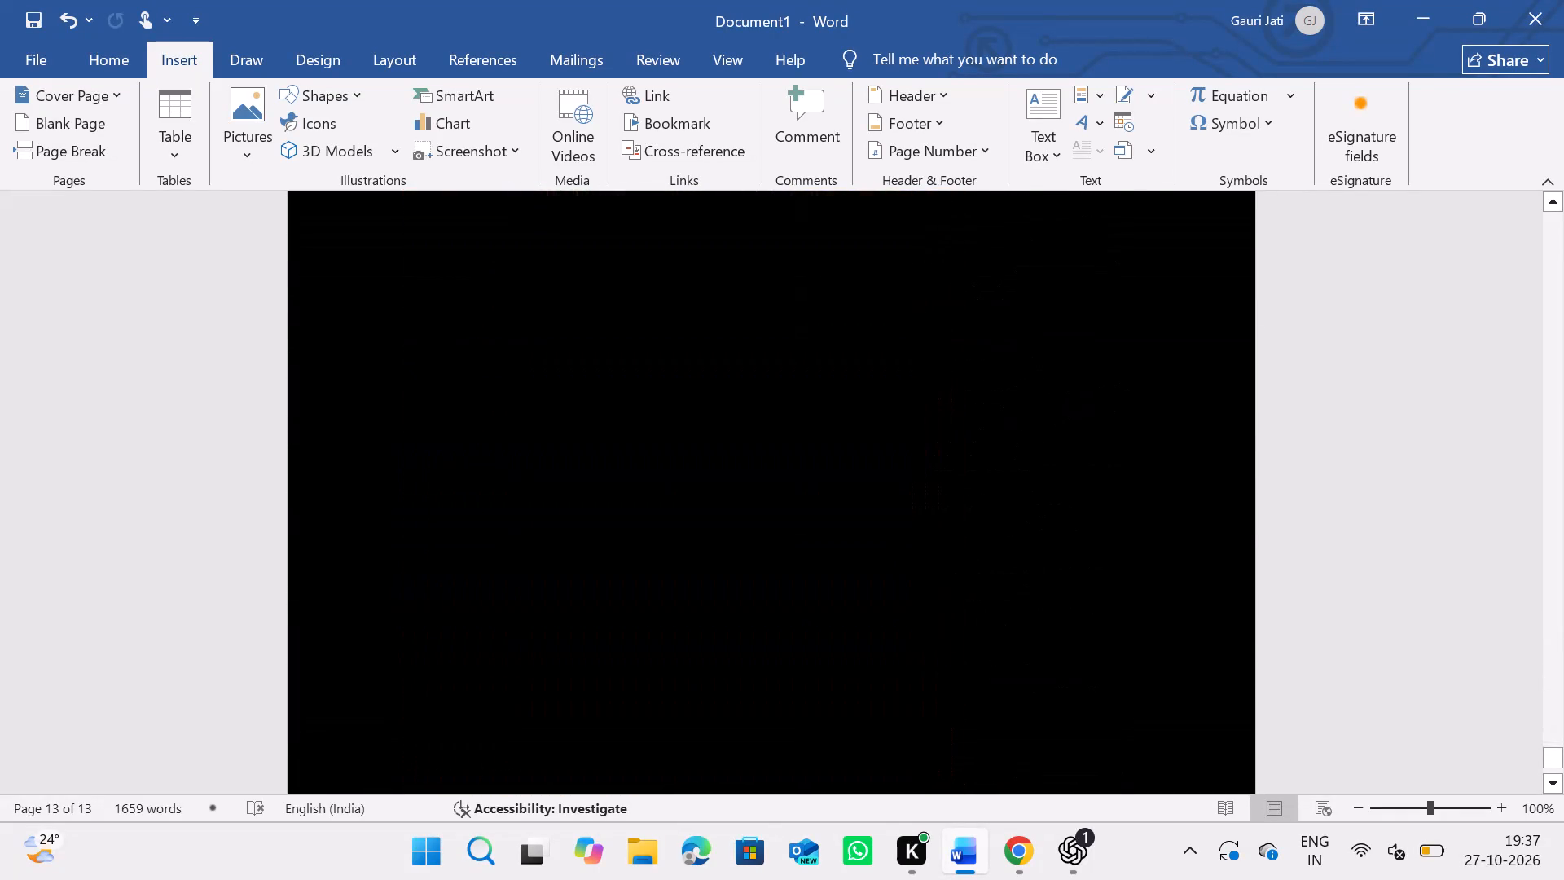
scroll(1213, 570, "down", 1)
scroll(1213, 570, "up", 2)
scroll(1213, 570, "down", 1)
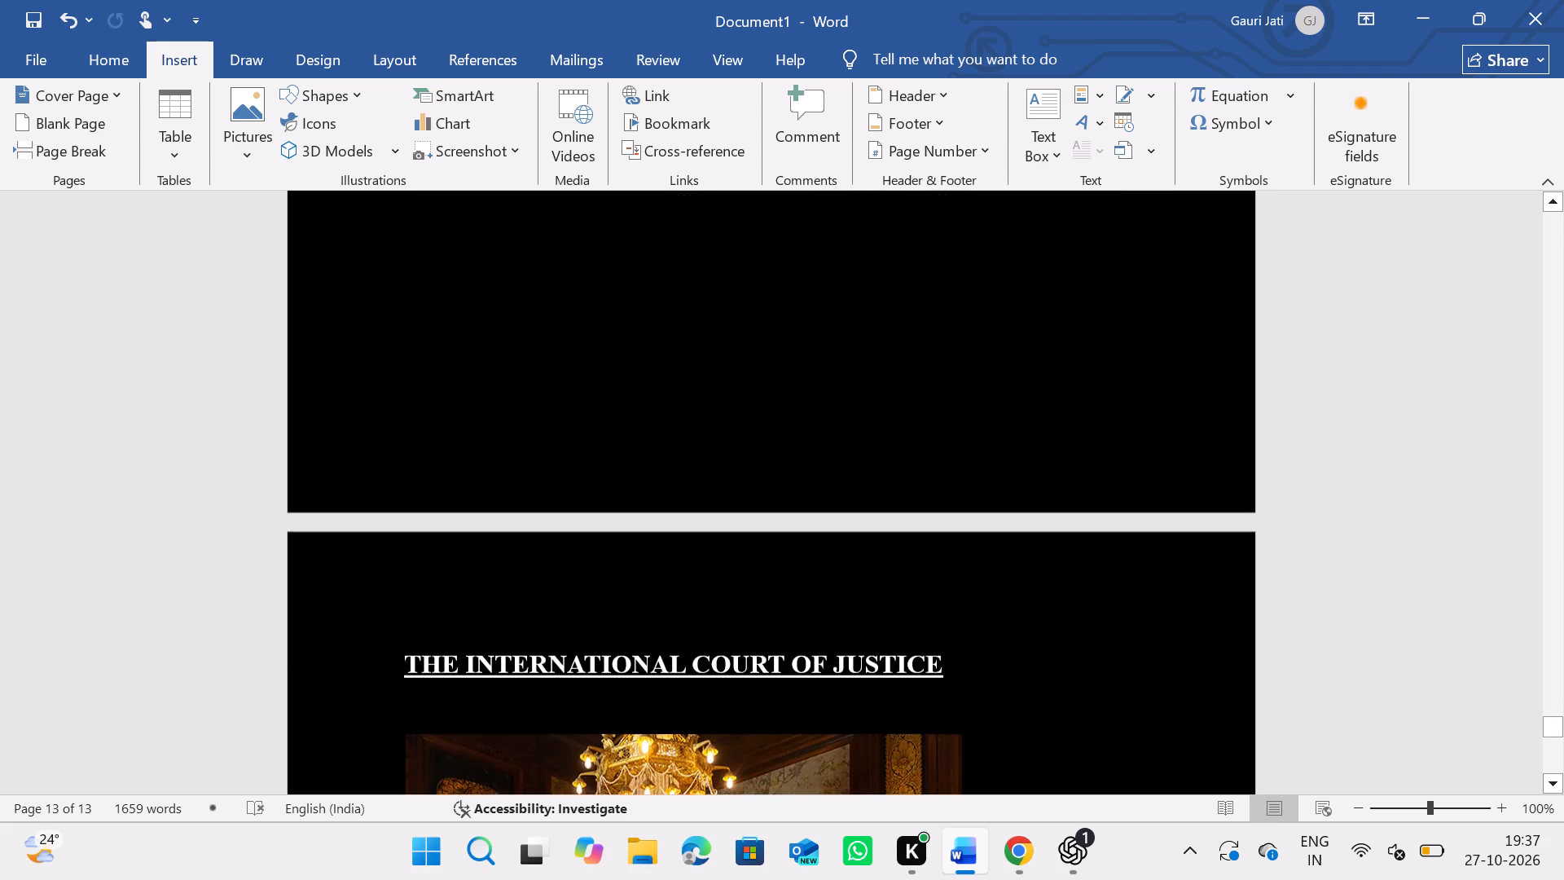
scroll(1213, 570, "down", 1)
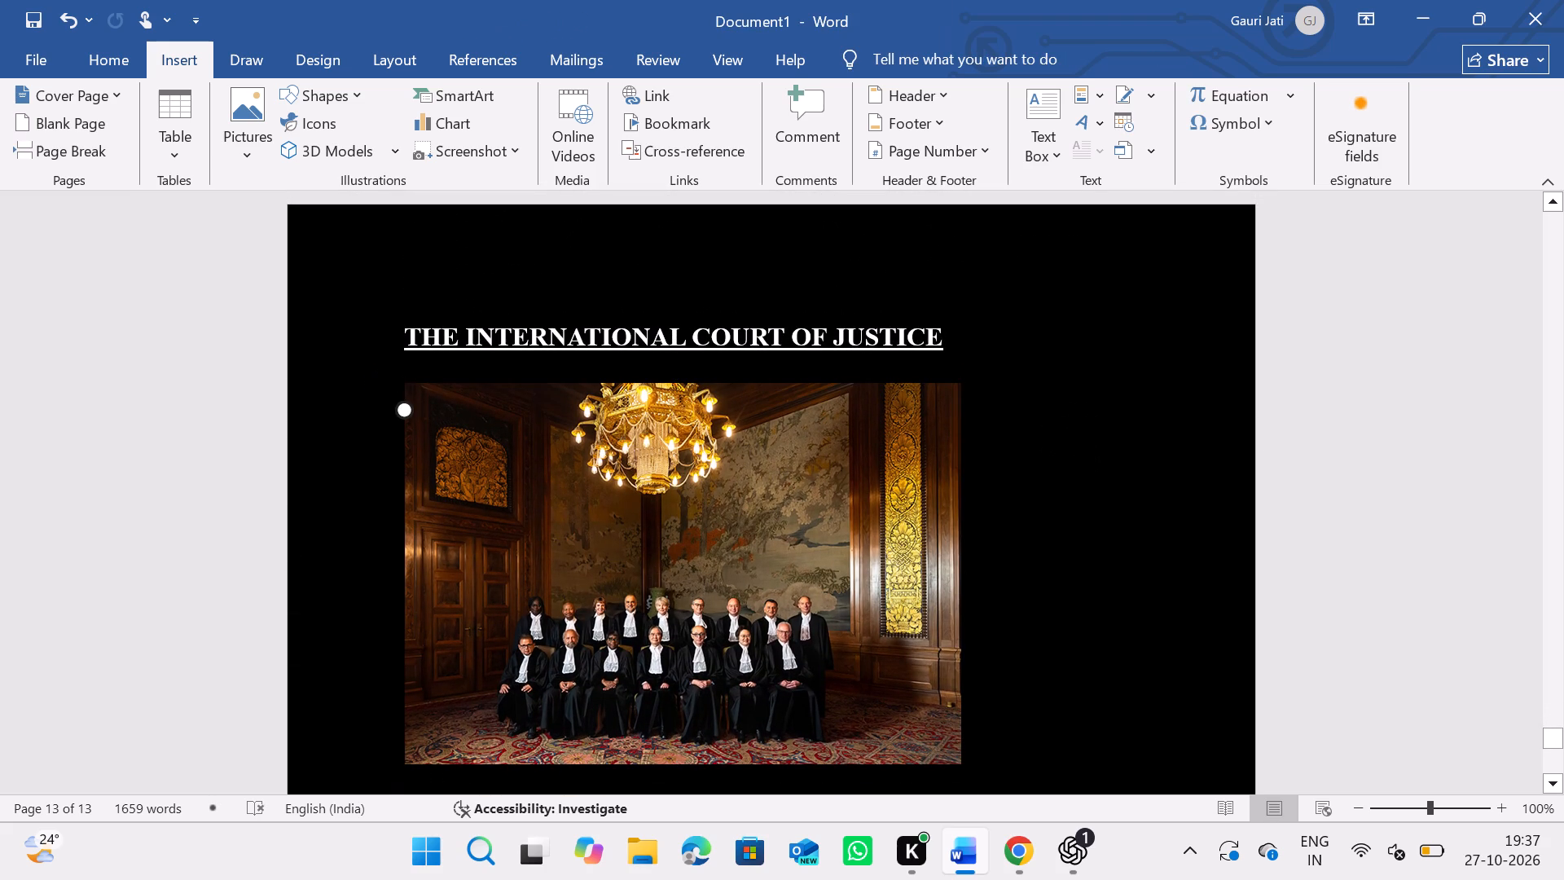
left_click(1237, 610)
scroll(1298, 505, "down", 2)
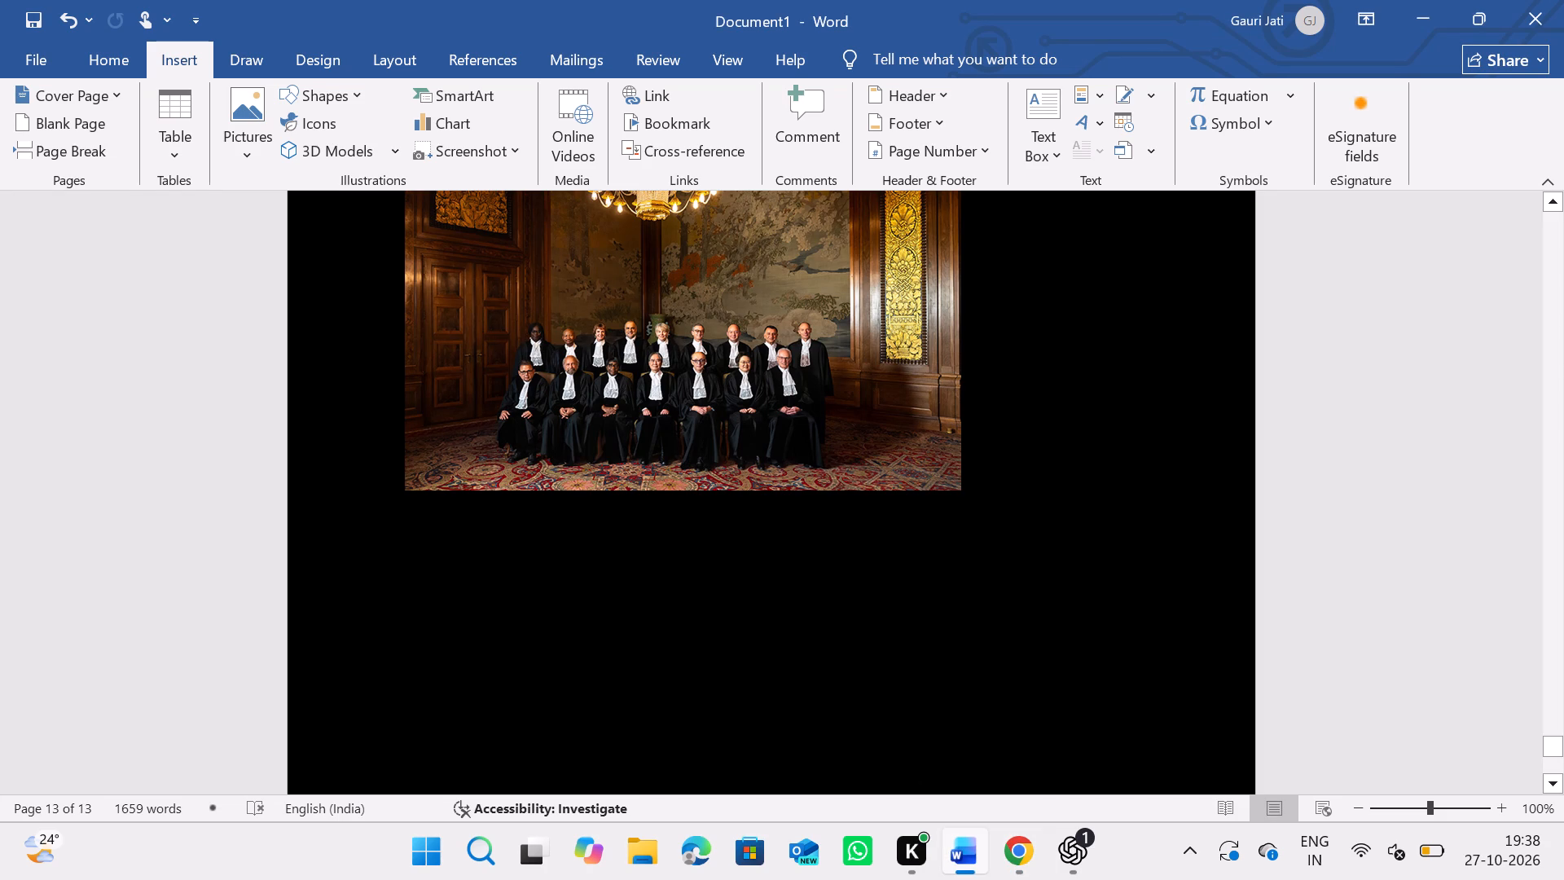
left_click(433, 539)
scroll(579, 583, "up", 2)
scroll(579, 583, "down", 1)
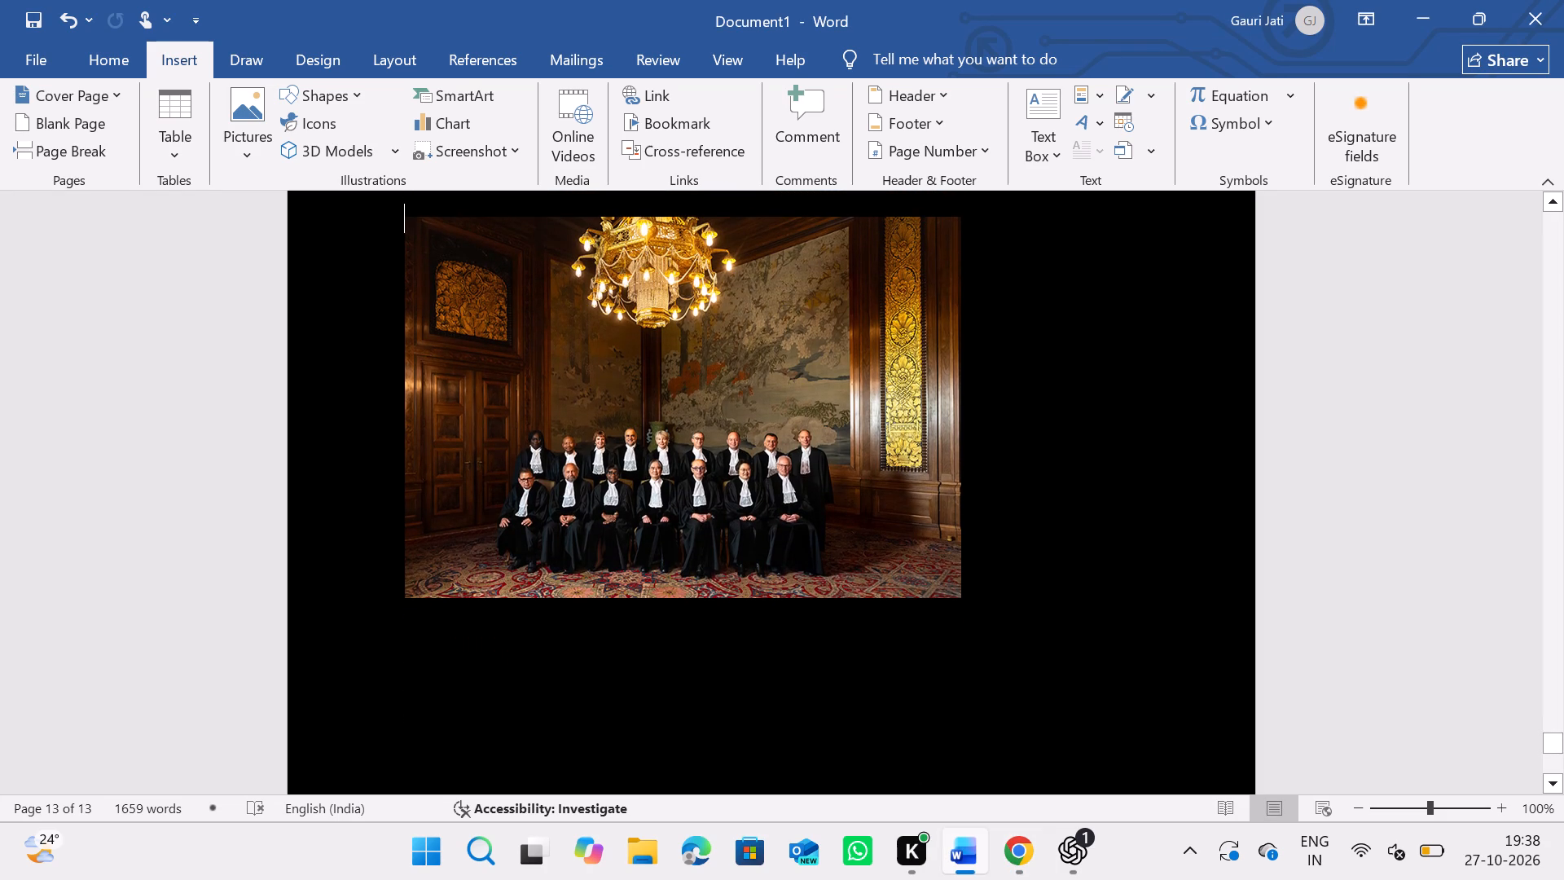
left_click(408, 638)
left_click(408, 638)
scroll(408, 638, "up", 1)
scroll(408, 638, "down", 1)
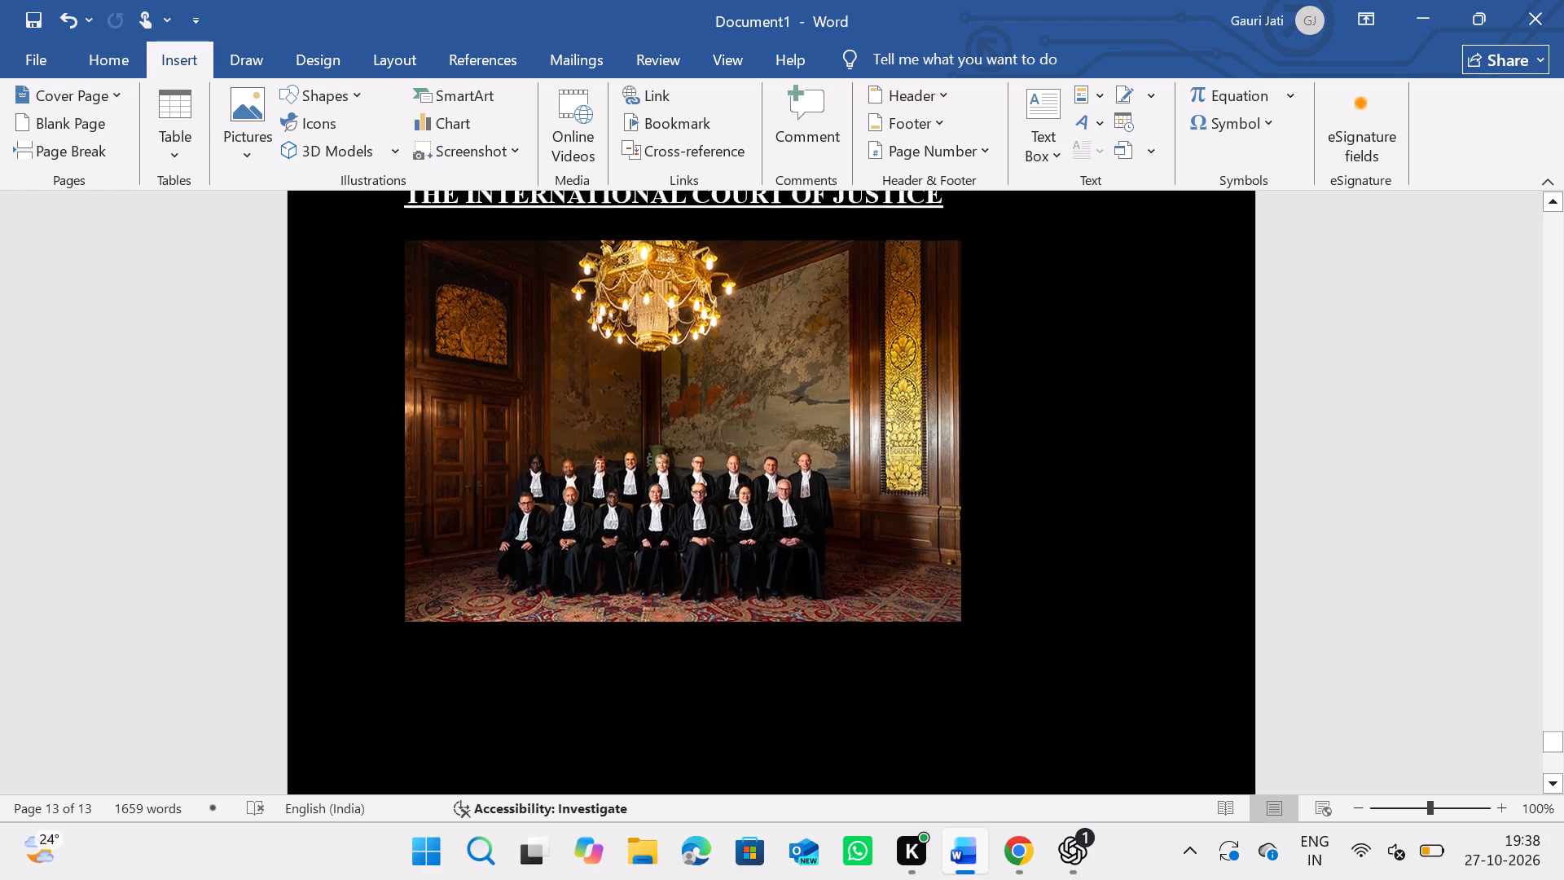
scroll(408, 638, "down", 1)
left_click(408, 651)
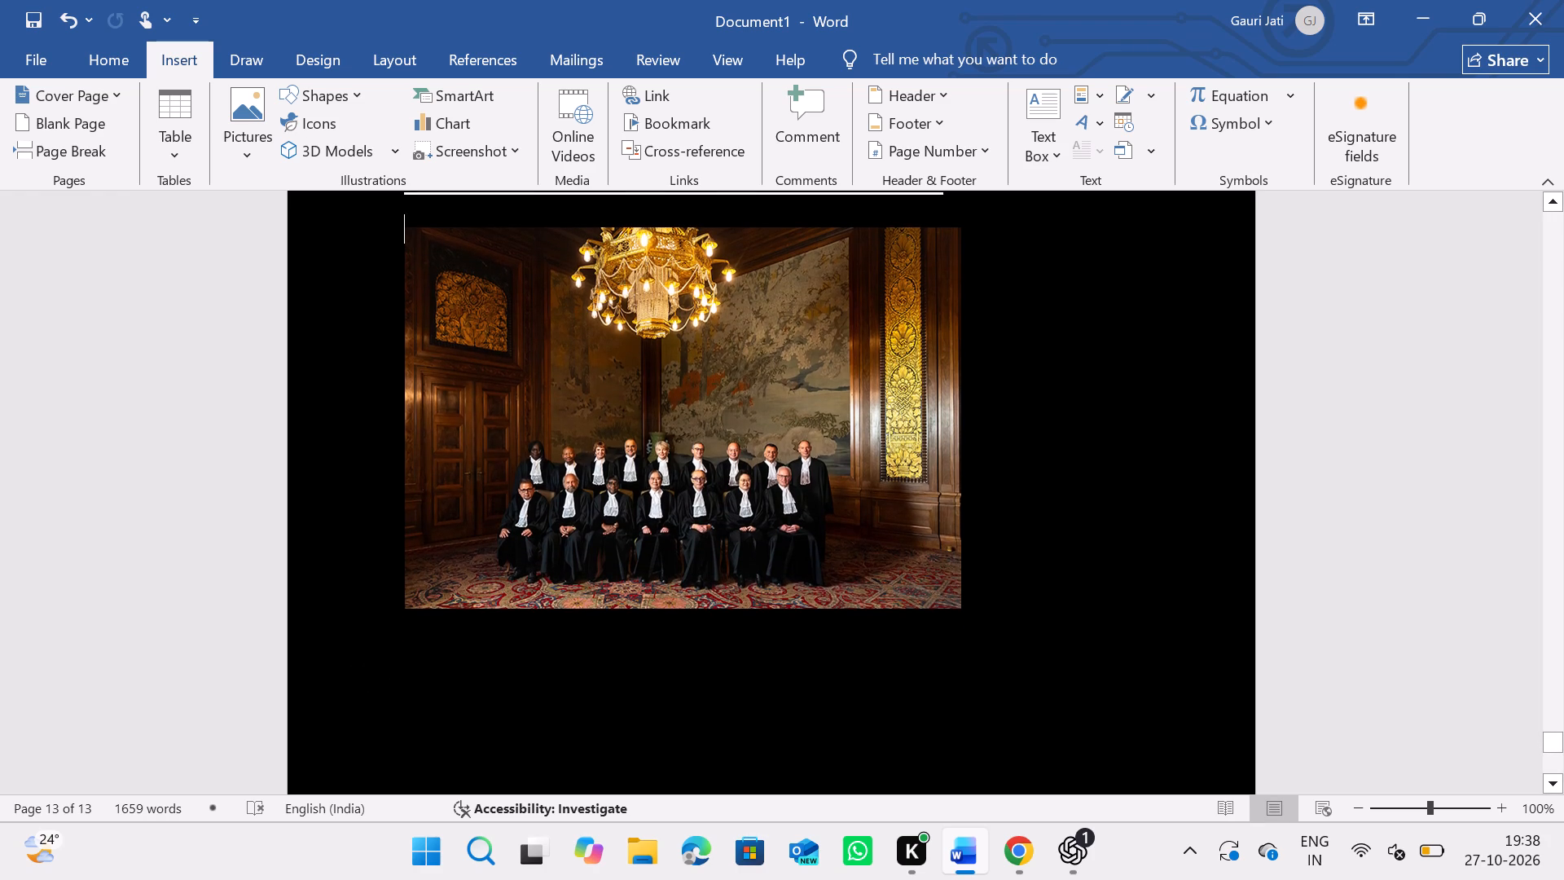
triple_click(408, 651)
left_click(394, 696)
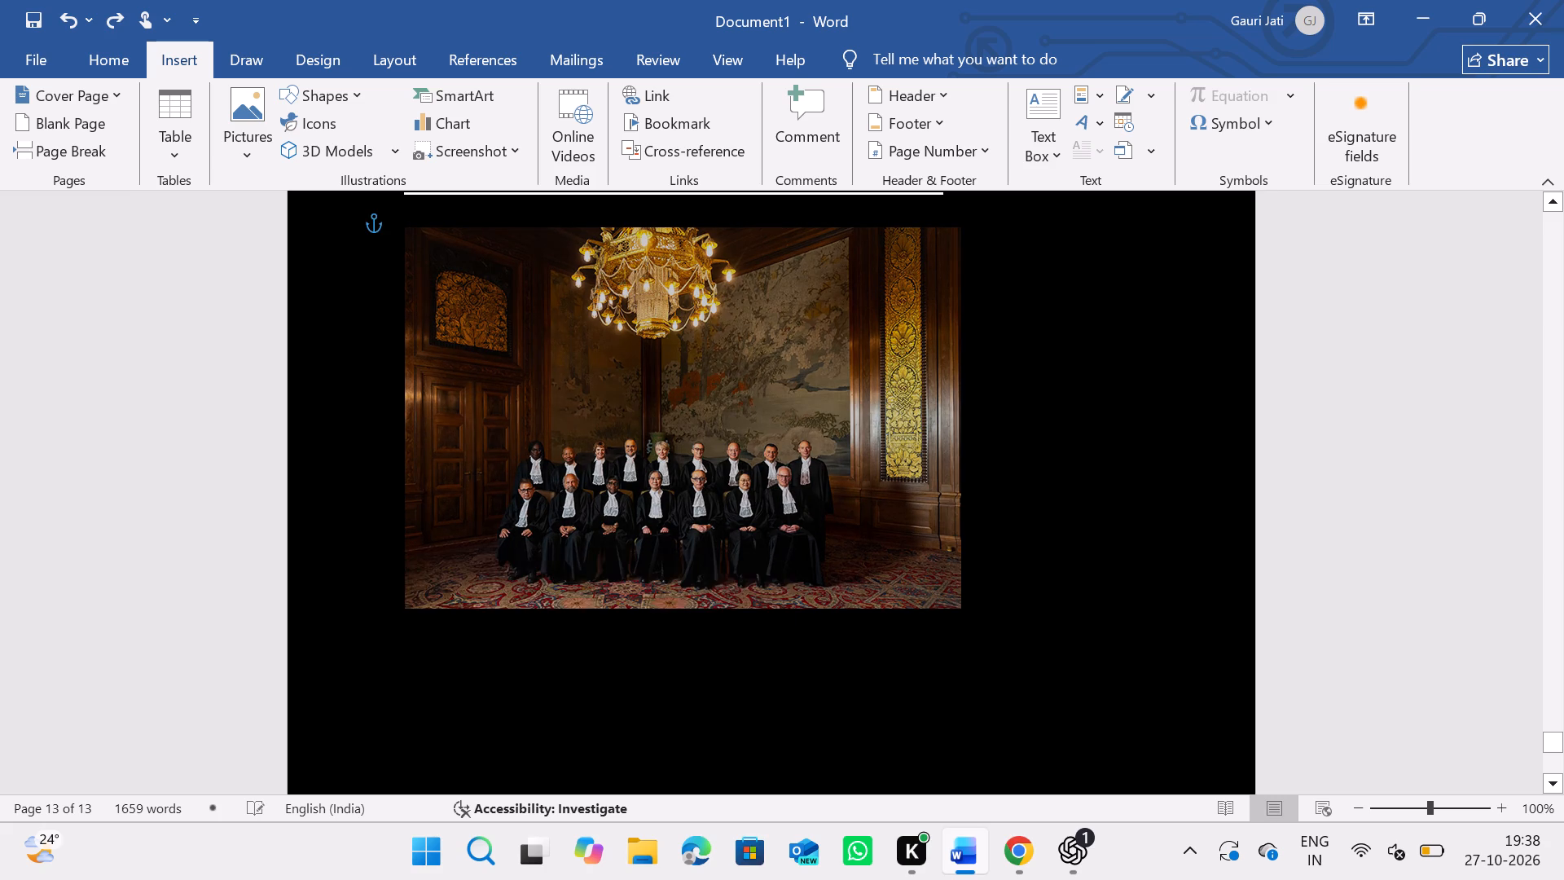
scroll(394, 696, "up", 1)
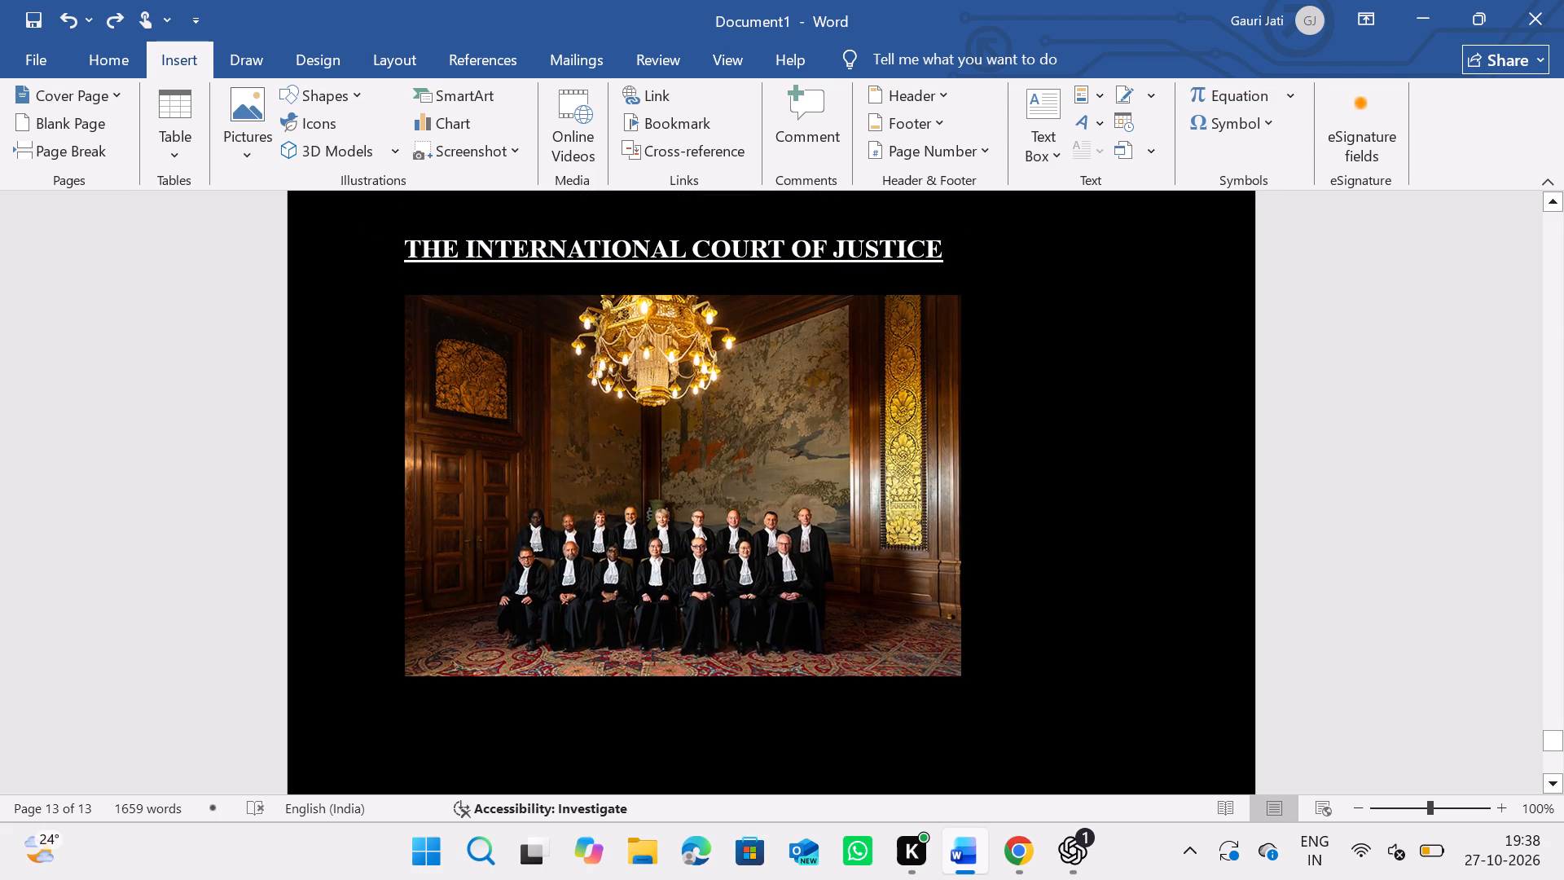
left_click(379, 727)
left_click(1080, 673)
scroll(1080, 673, "down", 1)
left_click(392, 545)
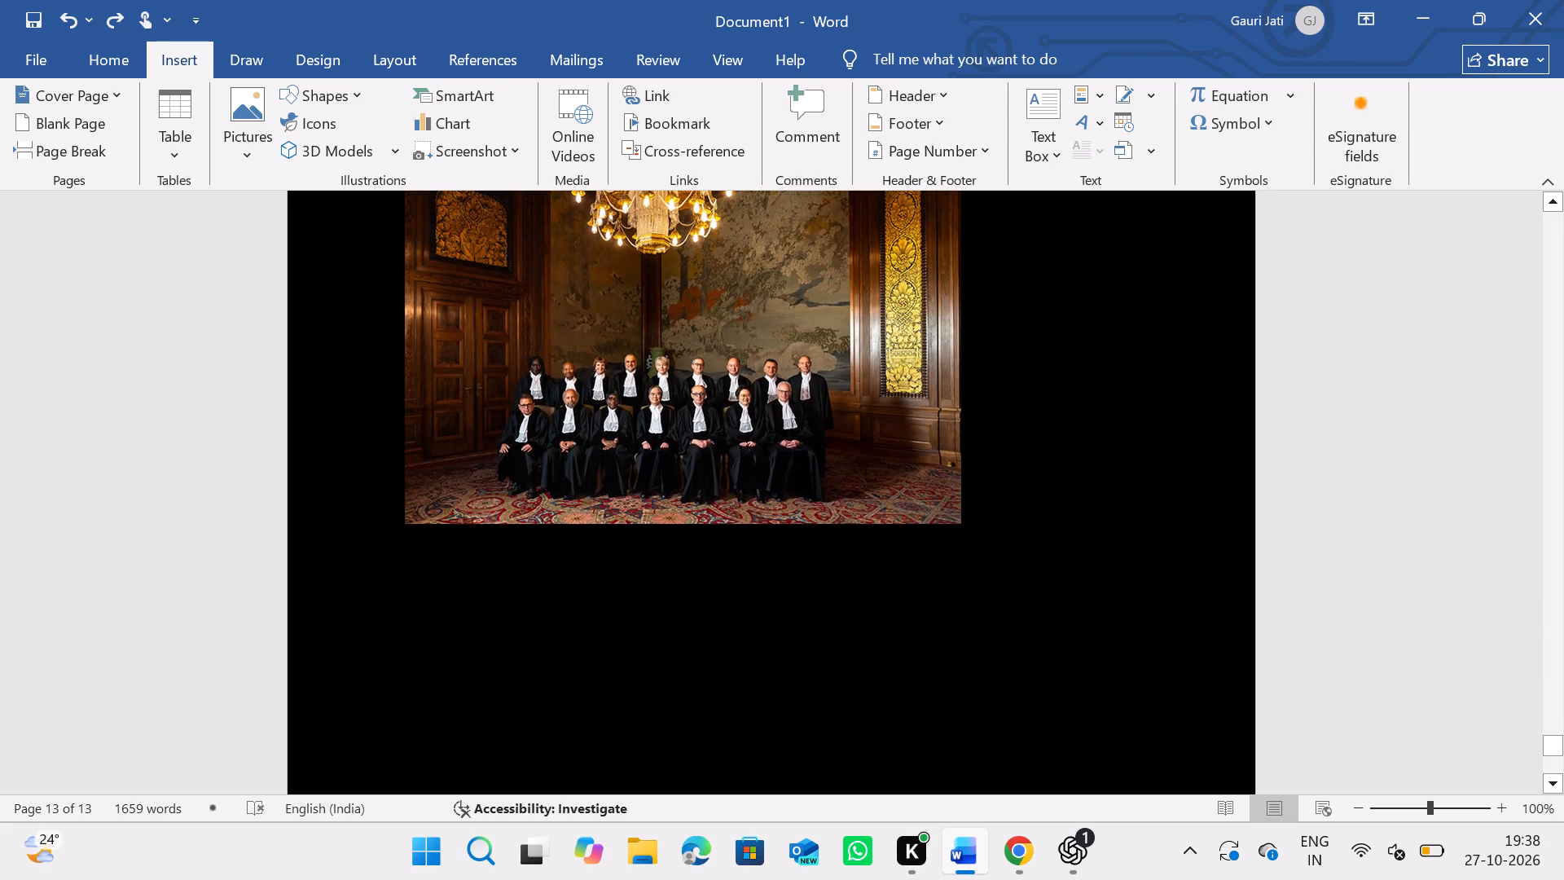
double_click(401, 662)
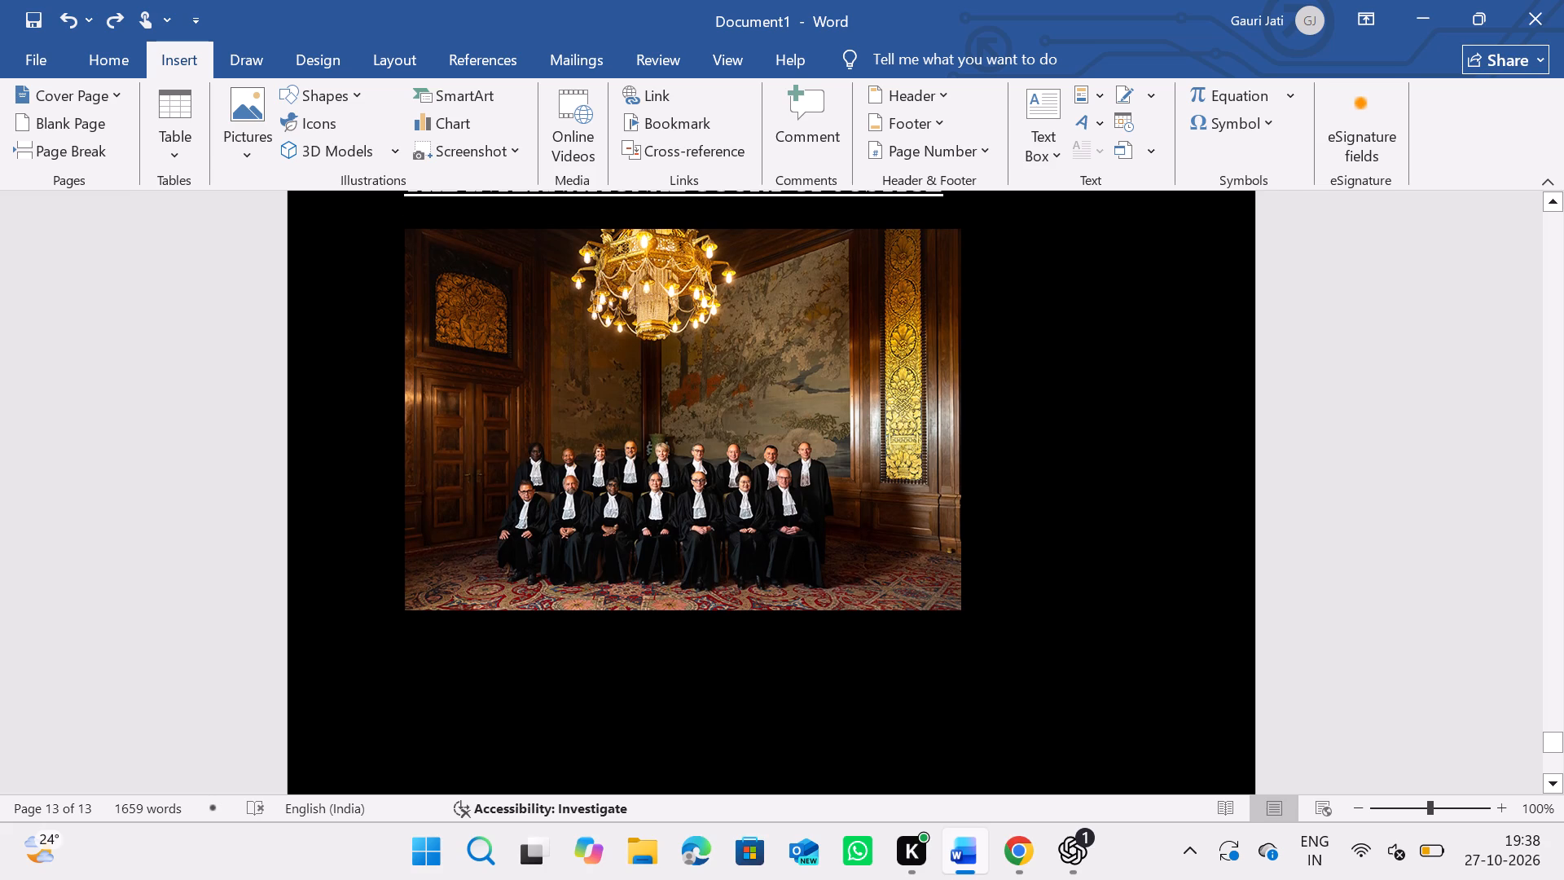
scroll(540, 653, "right", 1)
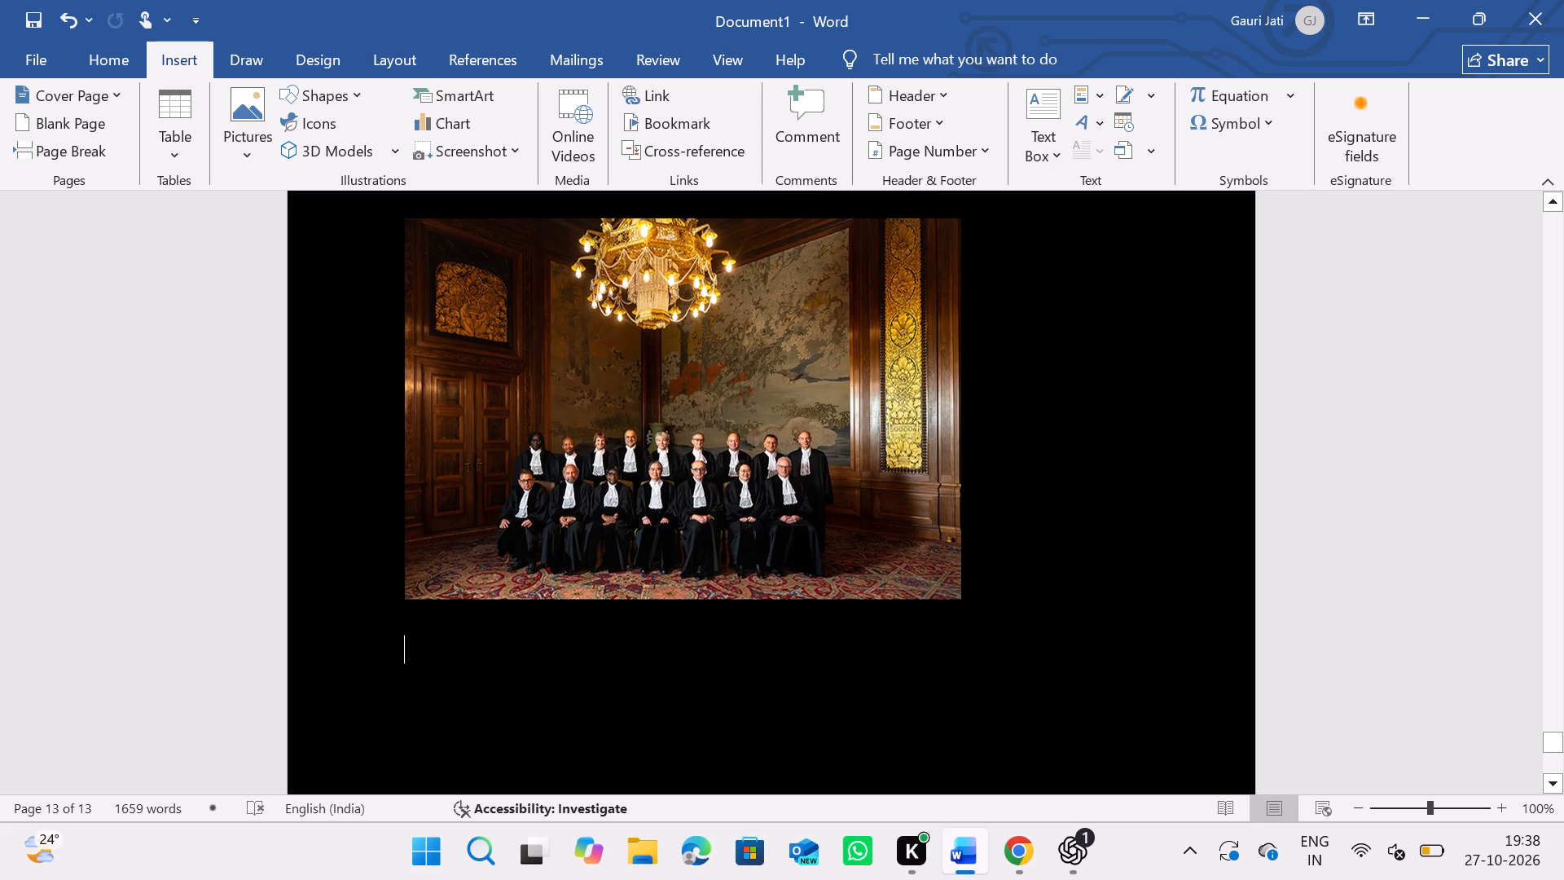
scroll(540, 653, "right", 1)
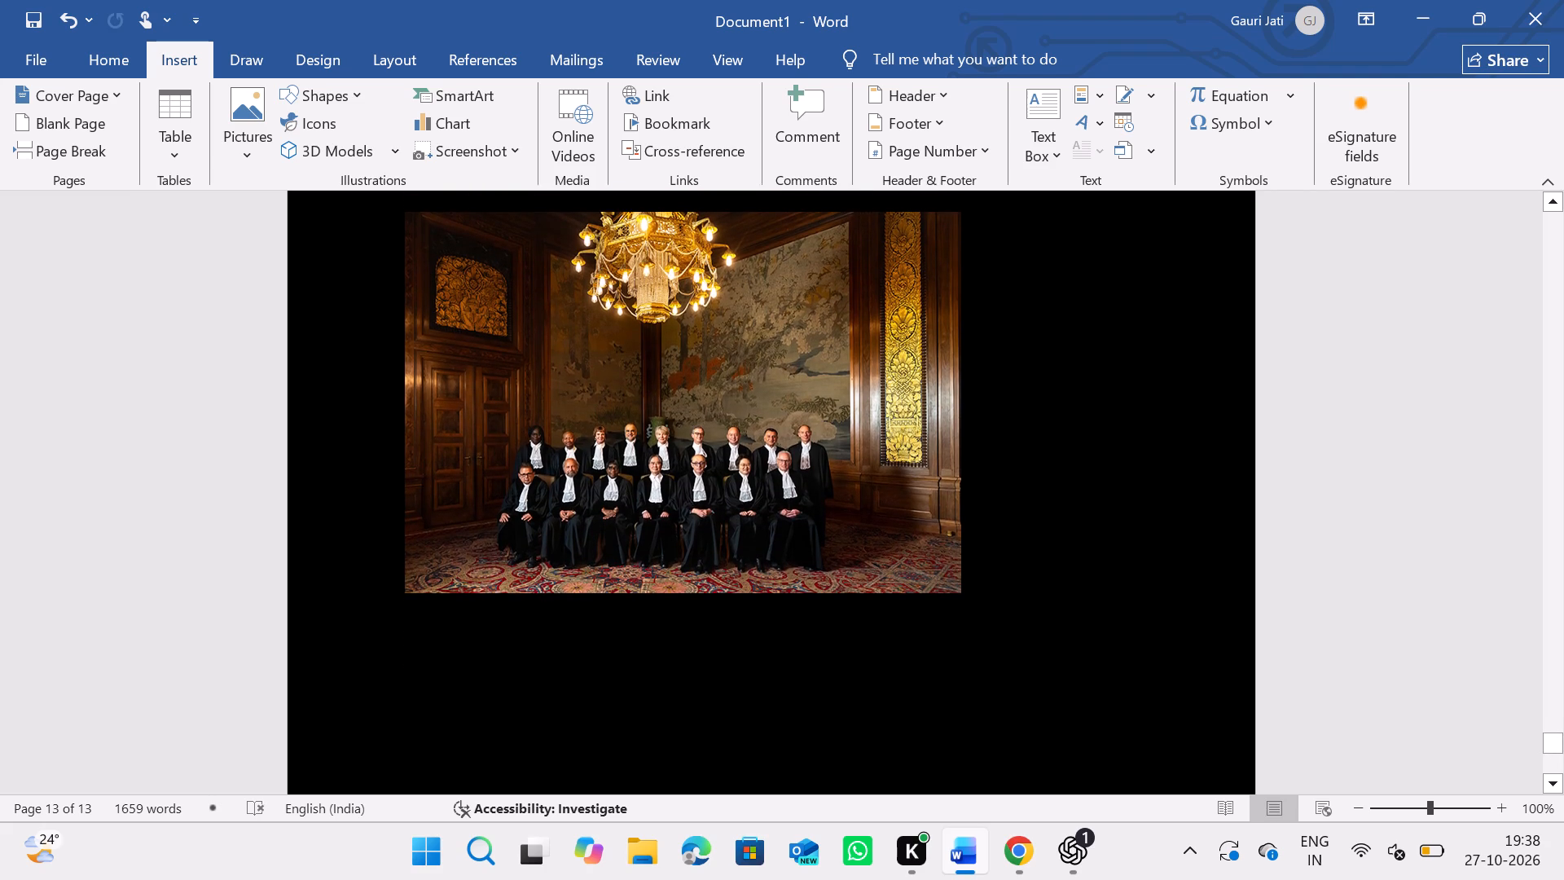
key("ctrl+v")
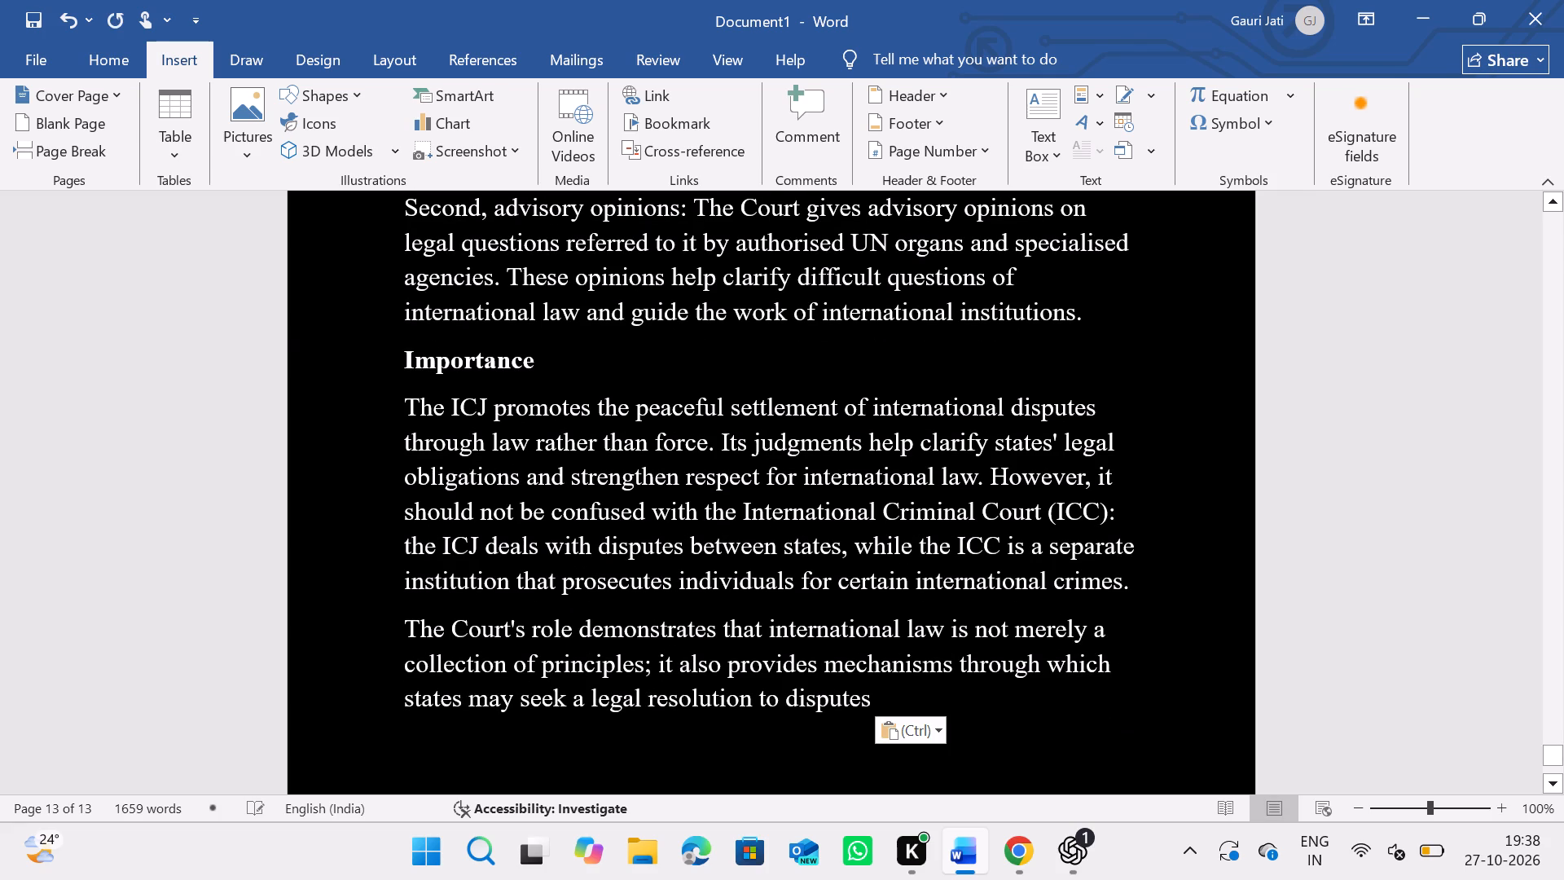
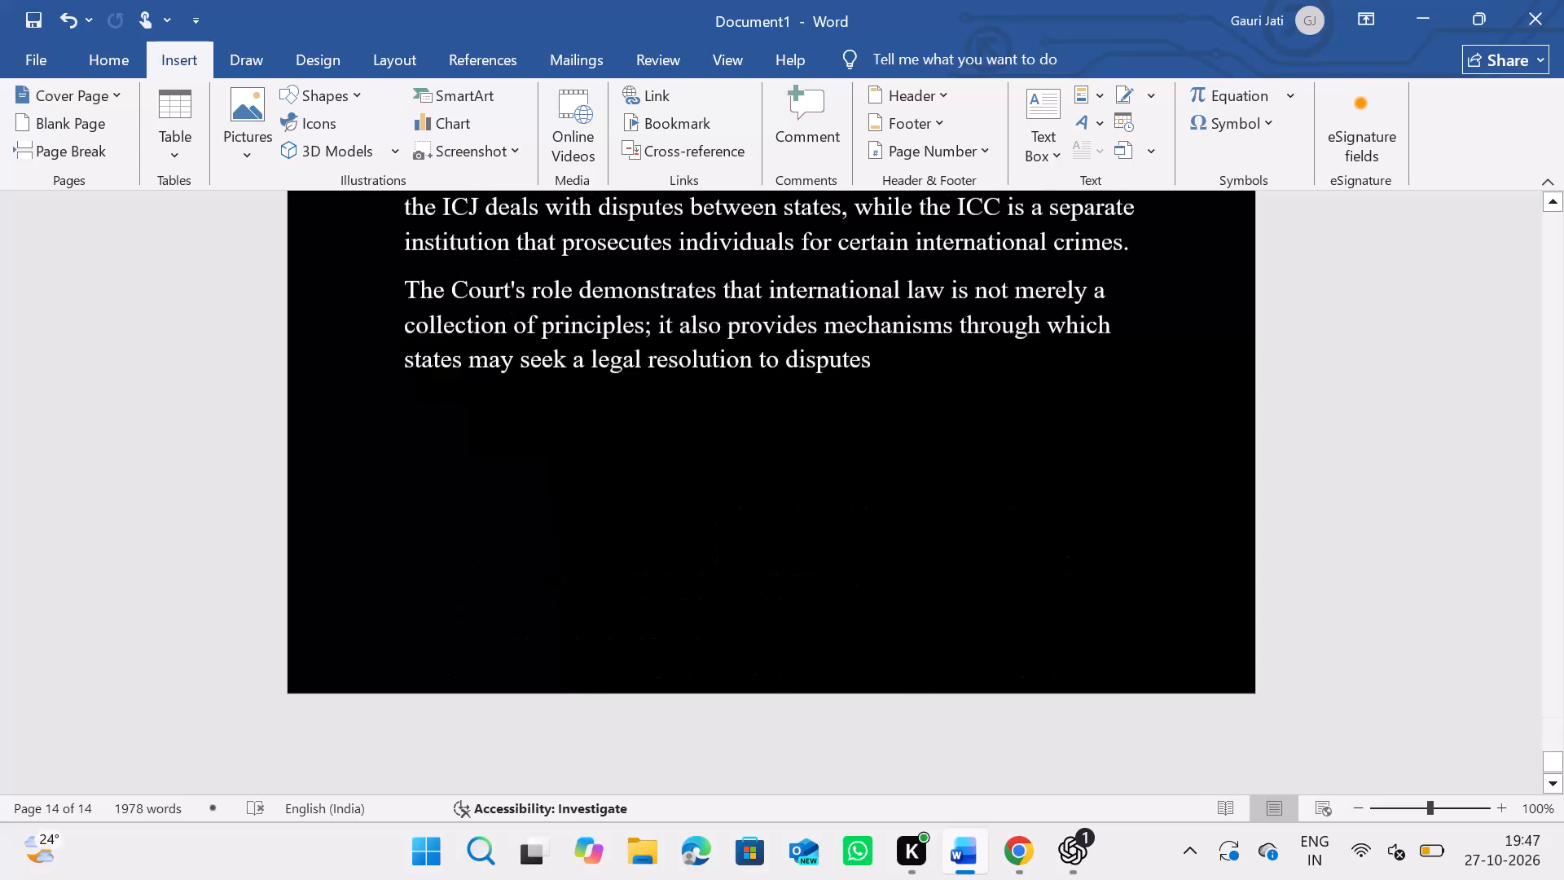
Review the United Nations document's text and layout, from the opening building picture through to the closing paragraph on the Court's role.
scroll(797, 243, "up", 4)
scroll(797, 243, "down", 1)
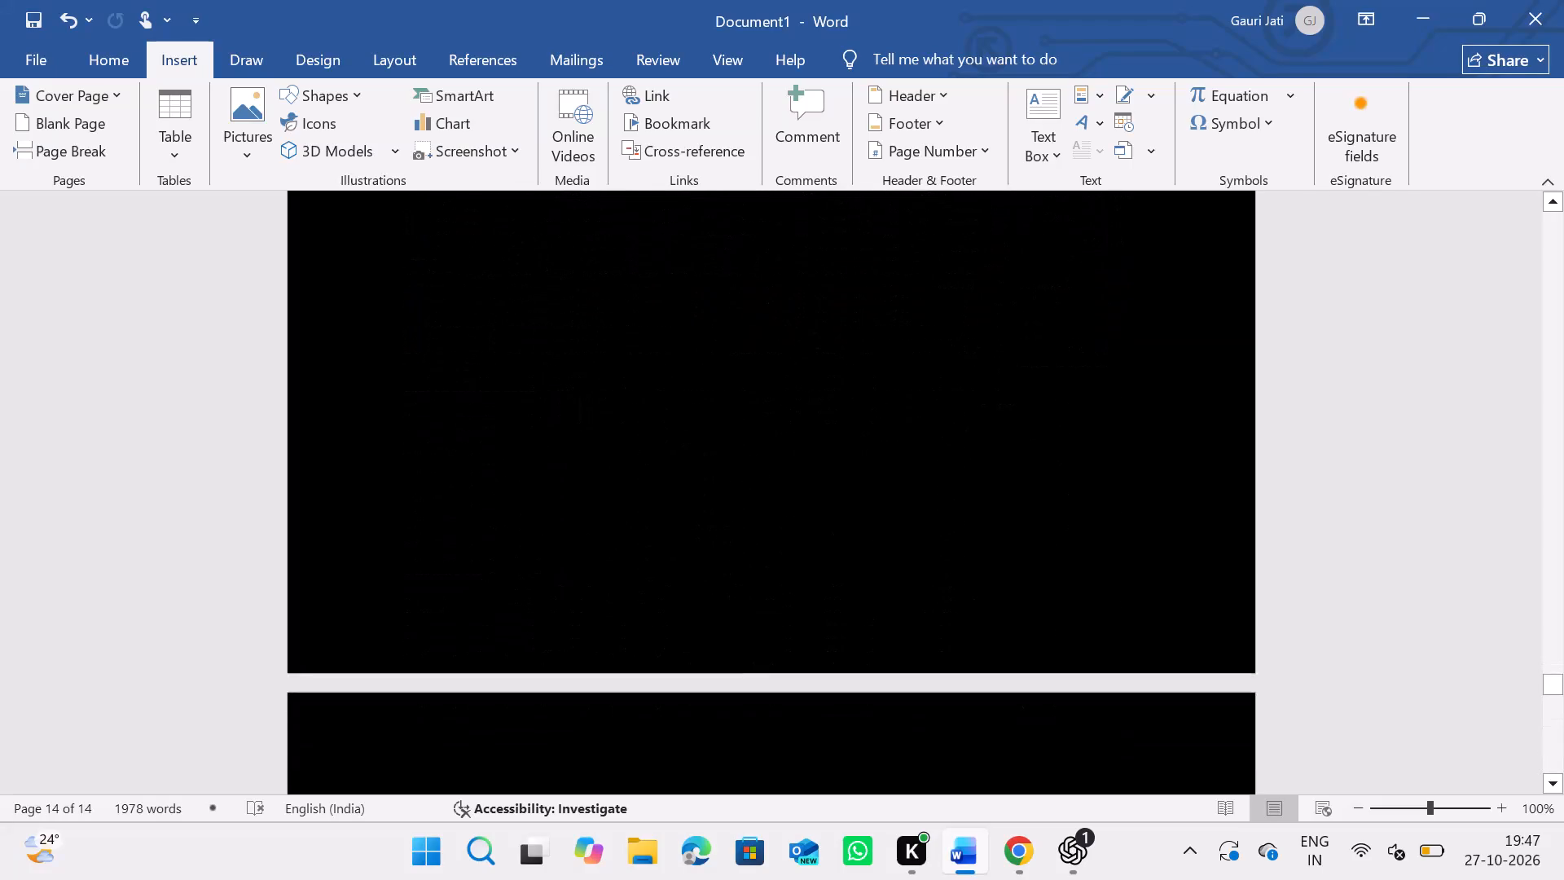
scroll(797, 243, "down", 2)
scroll(797, 243, "up", 3)
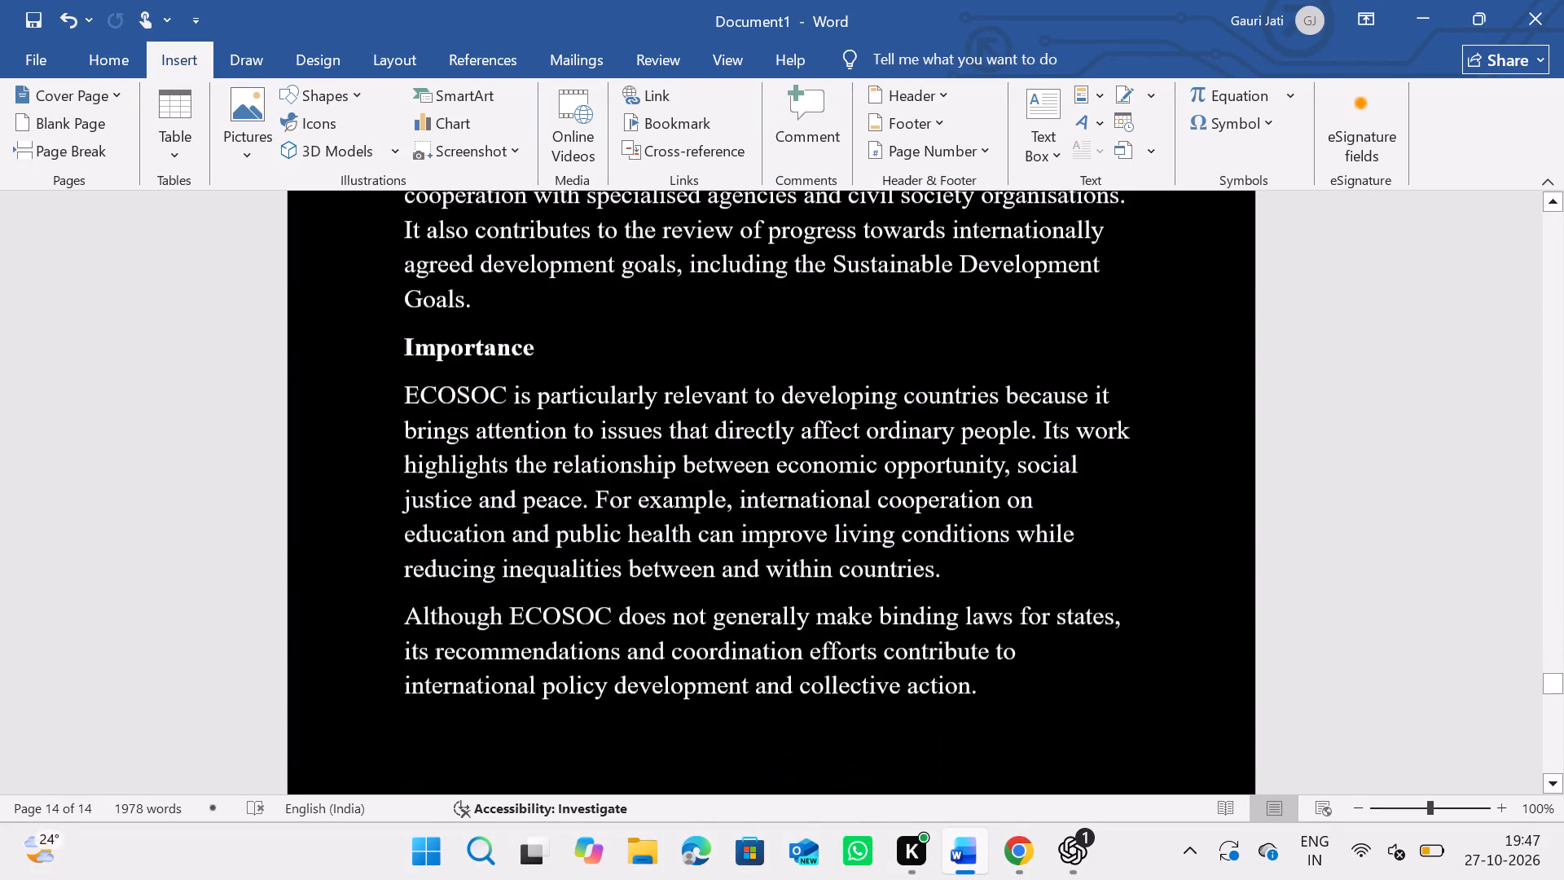
scroll(797, 243, "up", 9)
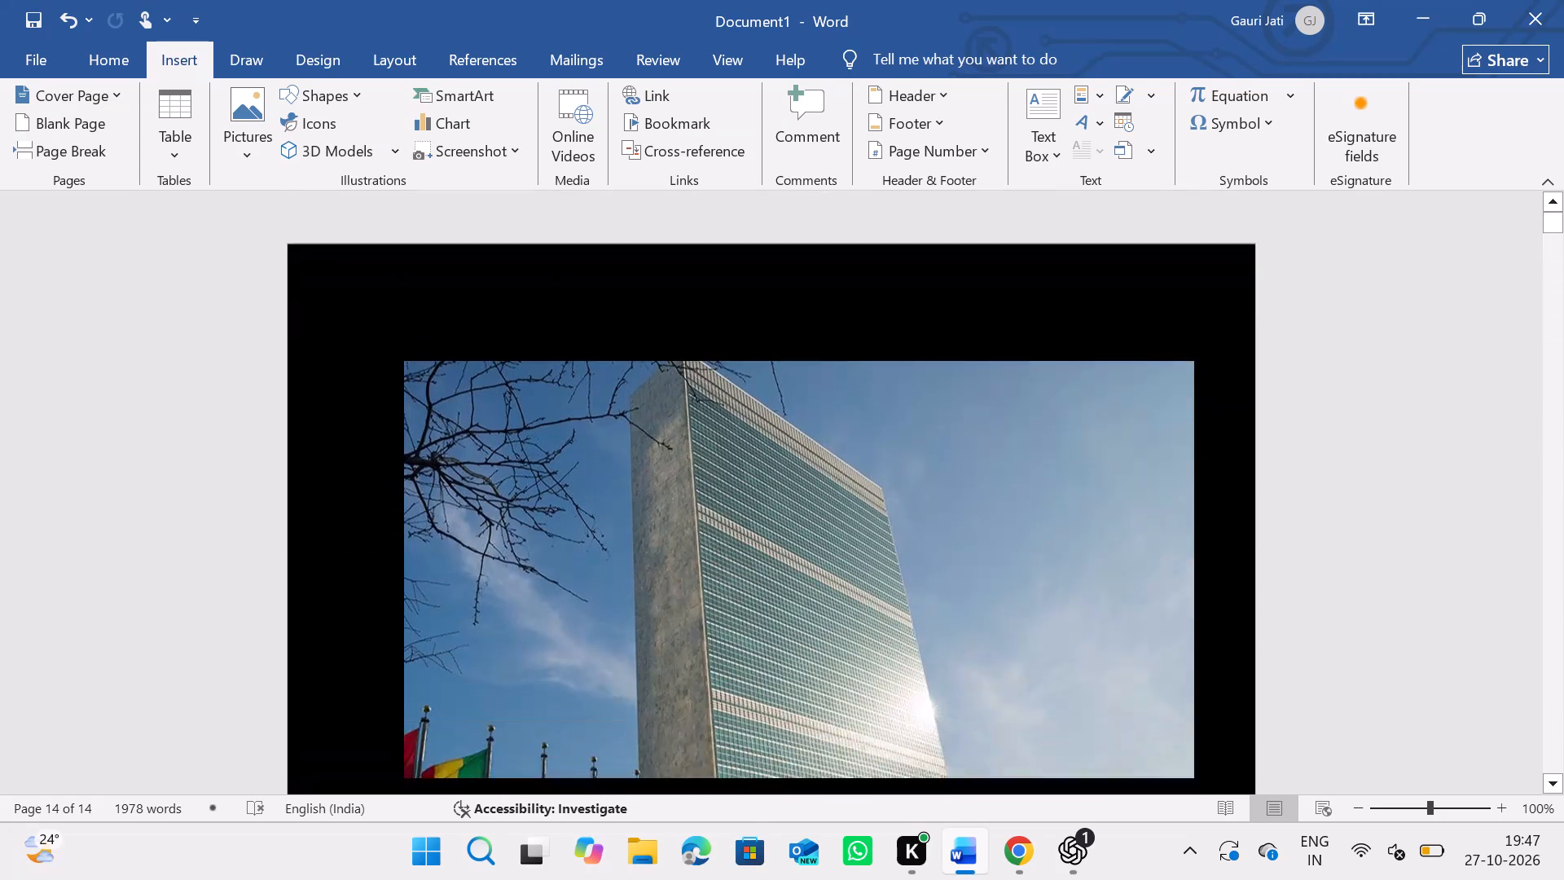
scroll(797, 243, "up", 1)
scroll(797, 243, "down", 5)
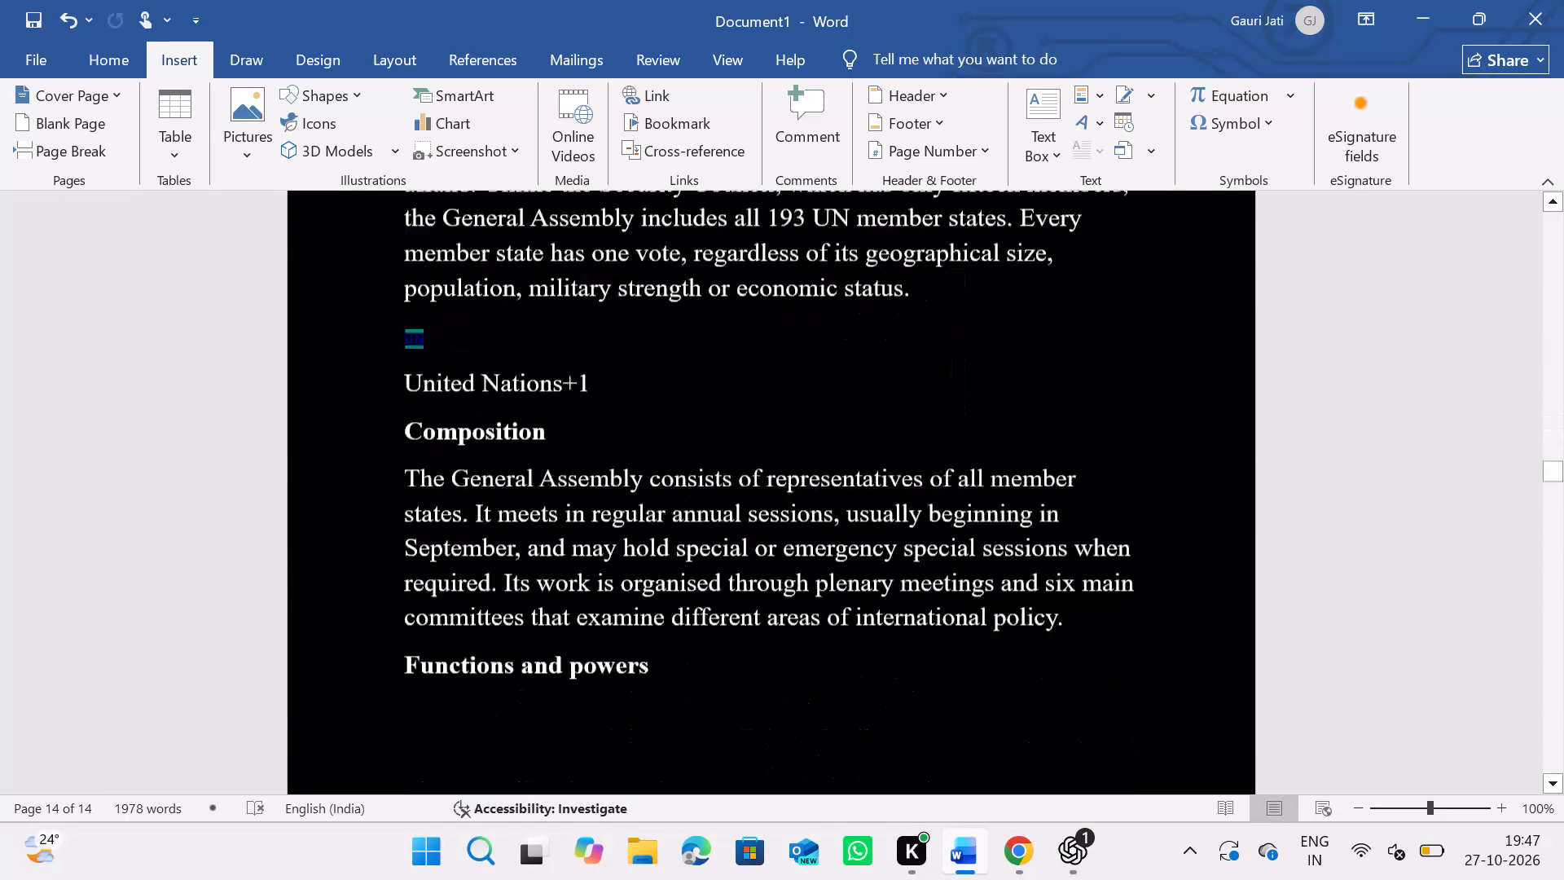
scroll(797, 243, "down", 2)
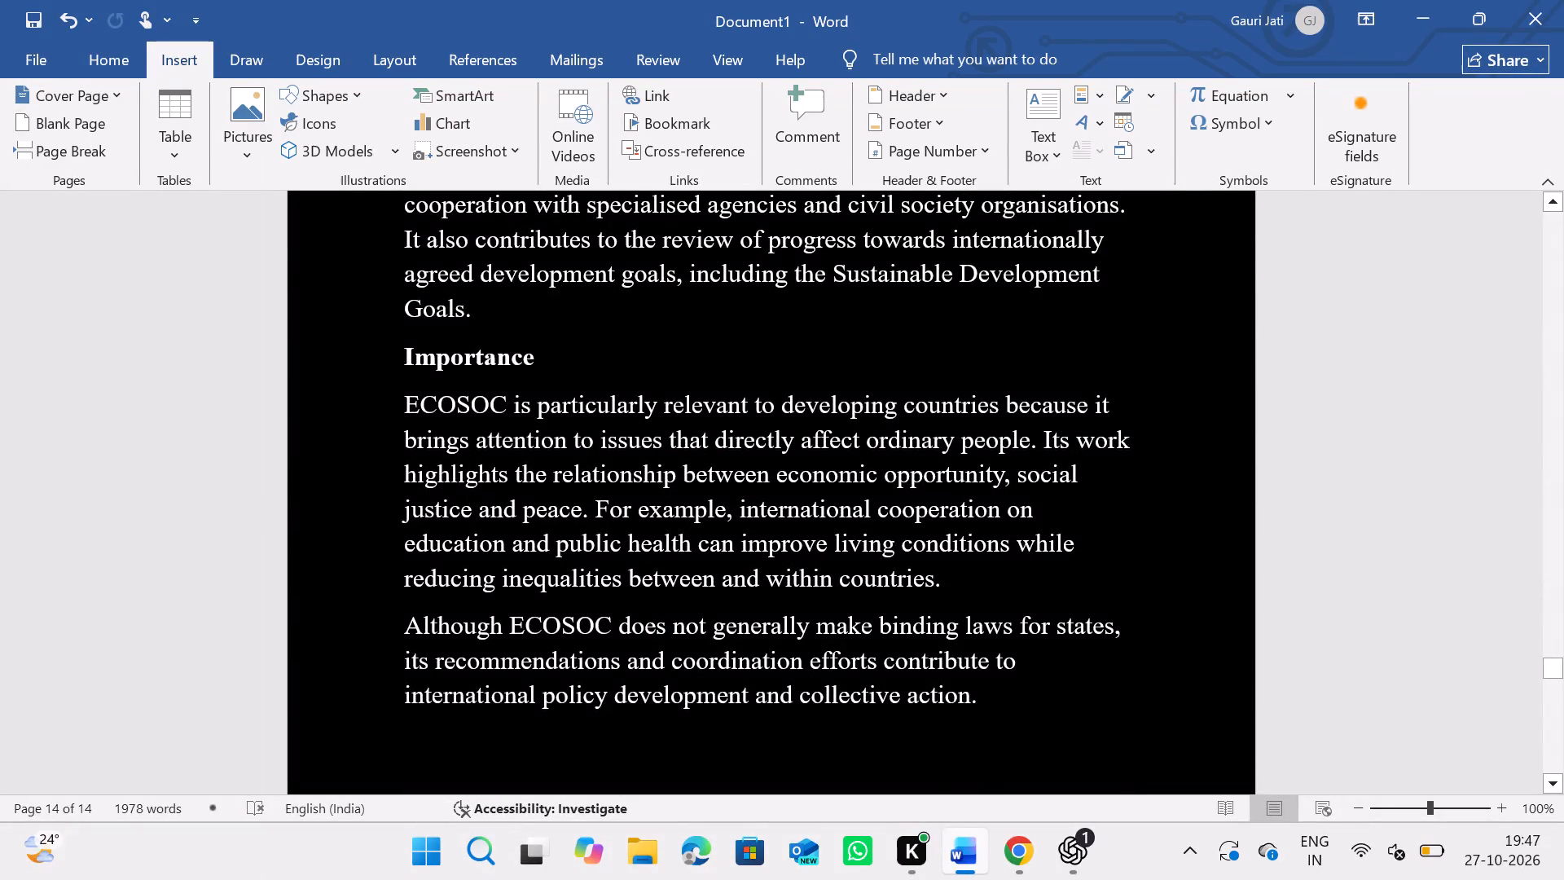
scroll(690, 526, "right", 8)
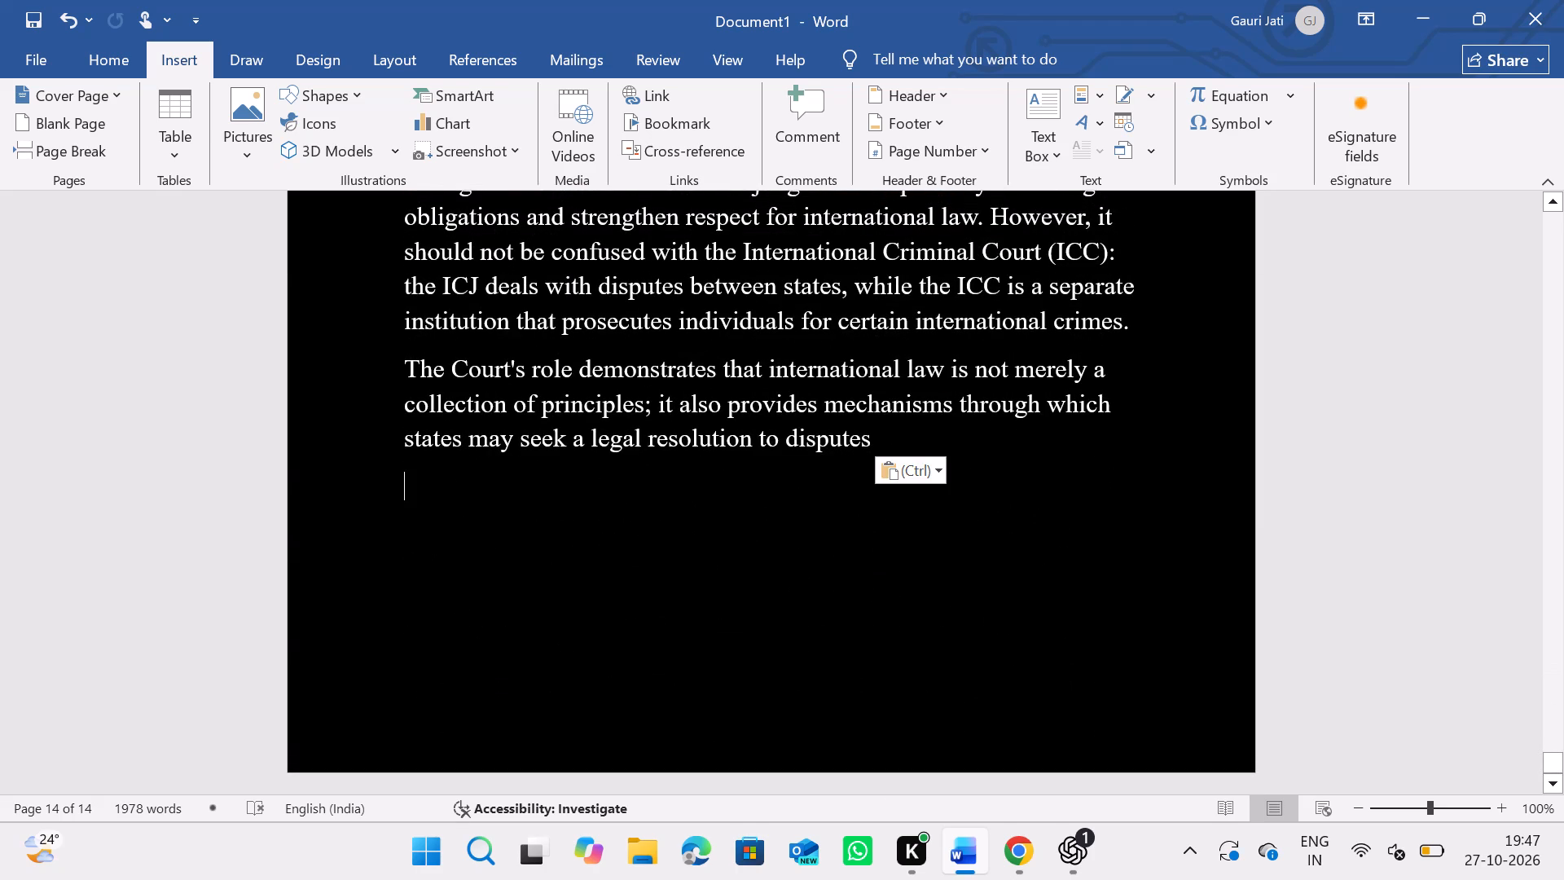